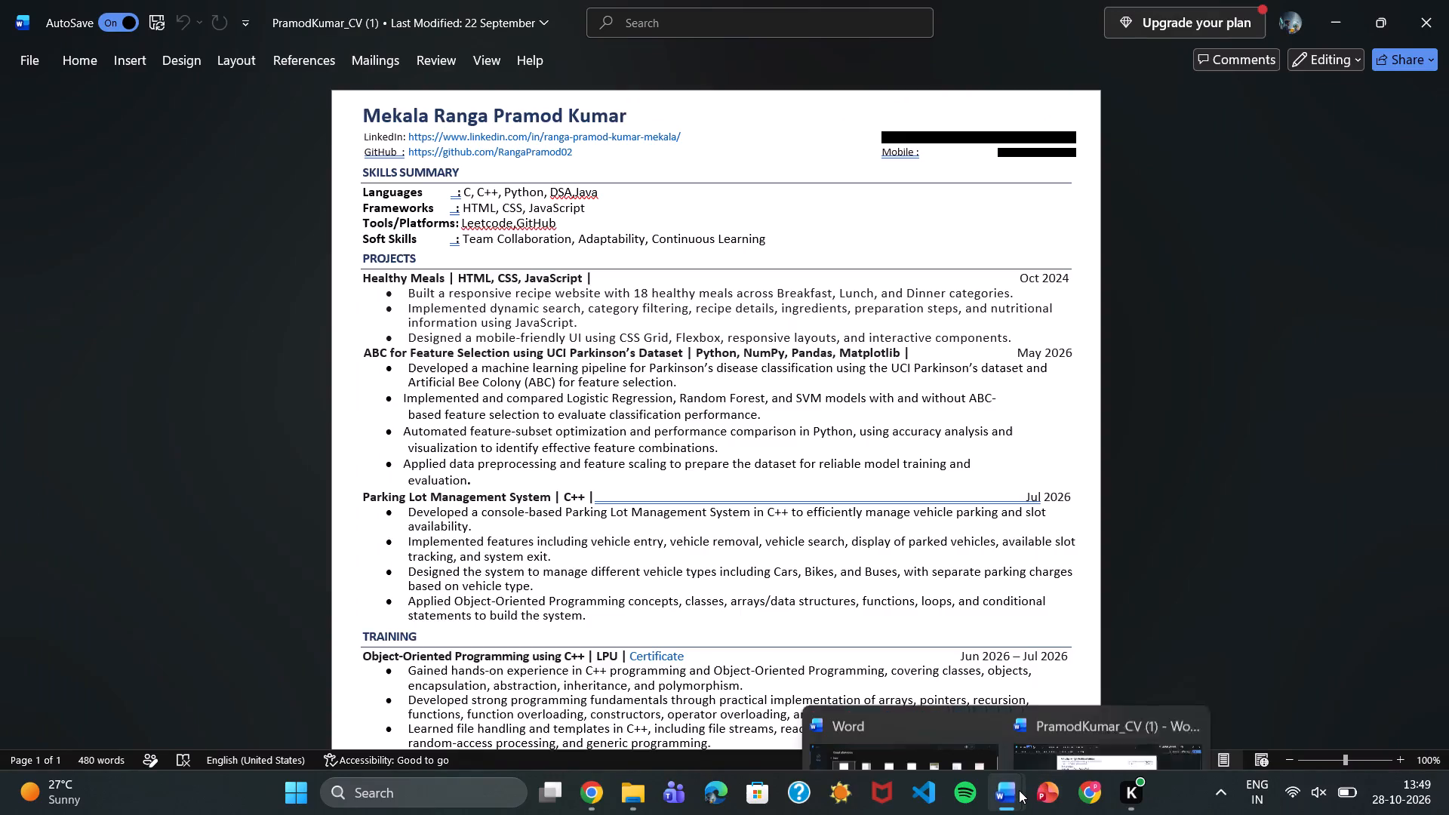
click(990, 636)
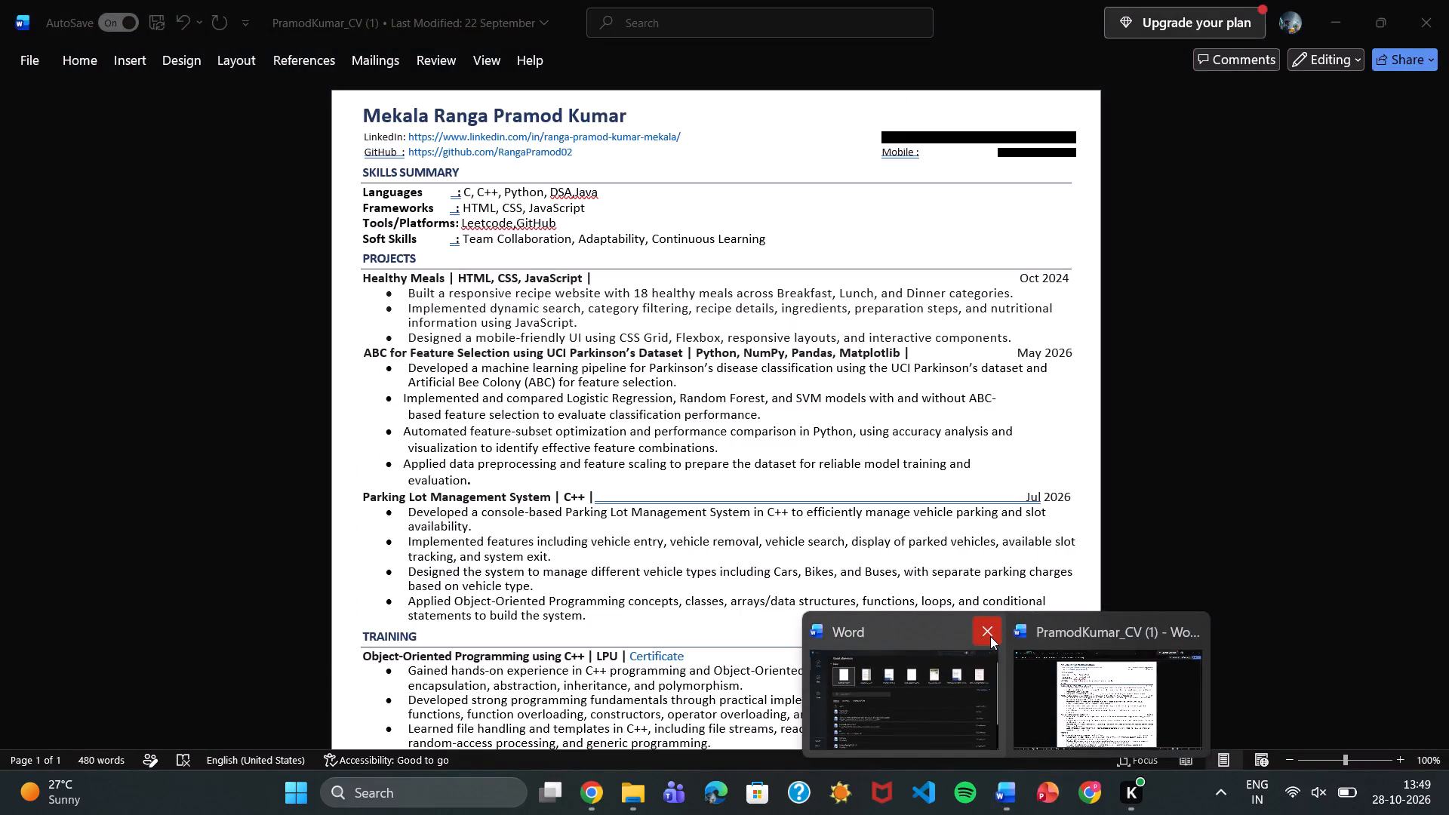
click(1161, 524)
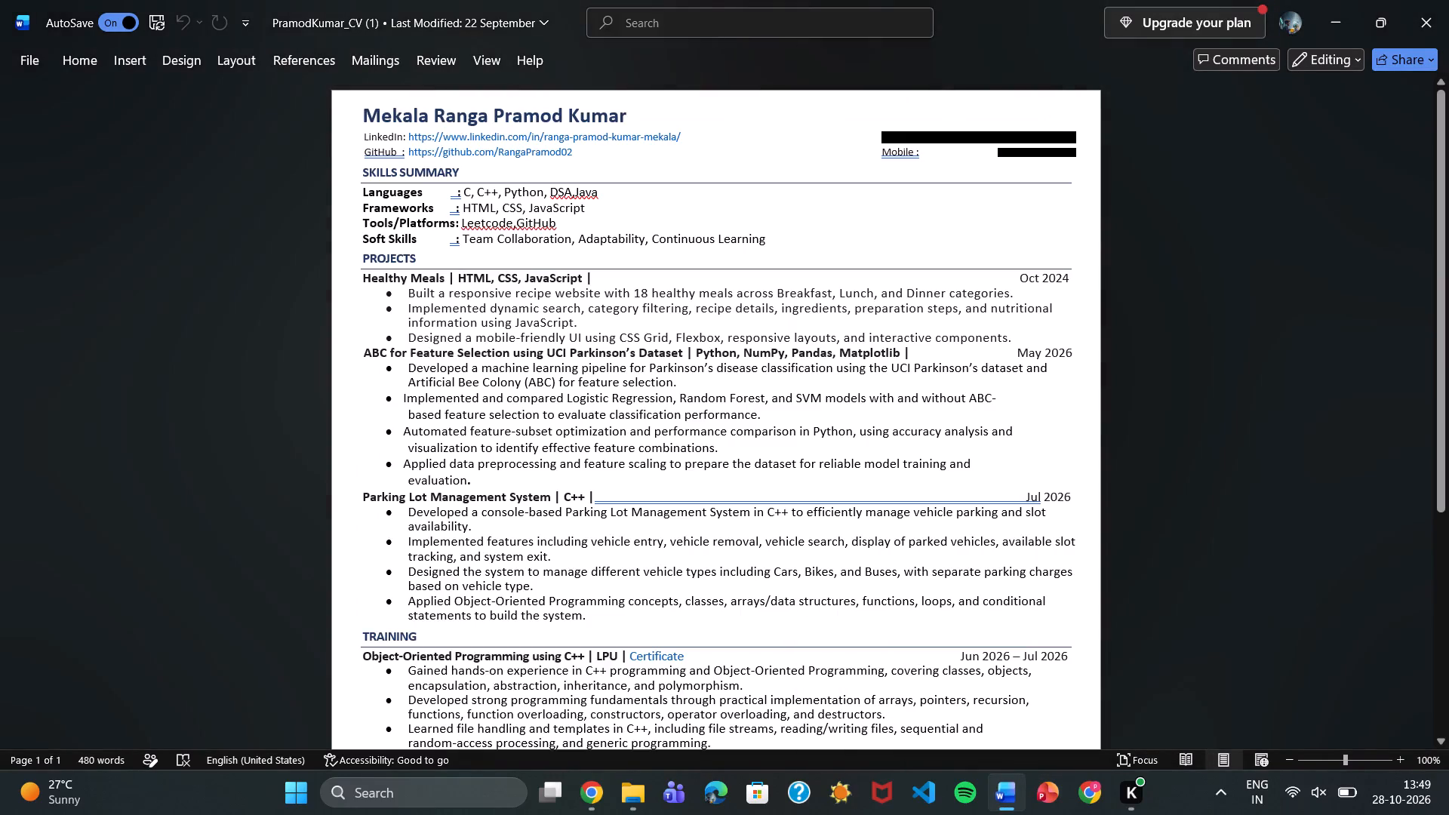
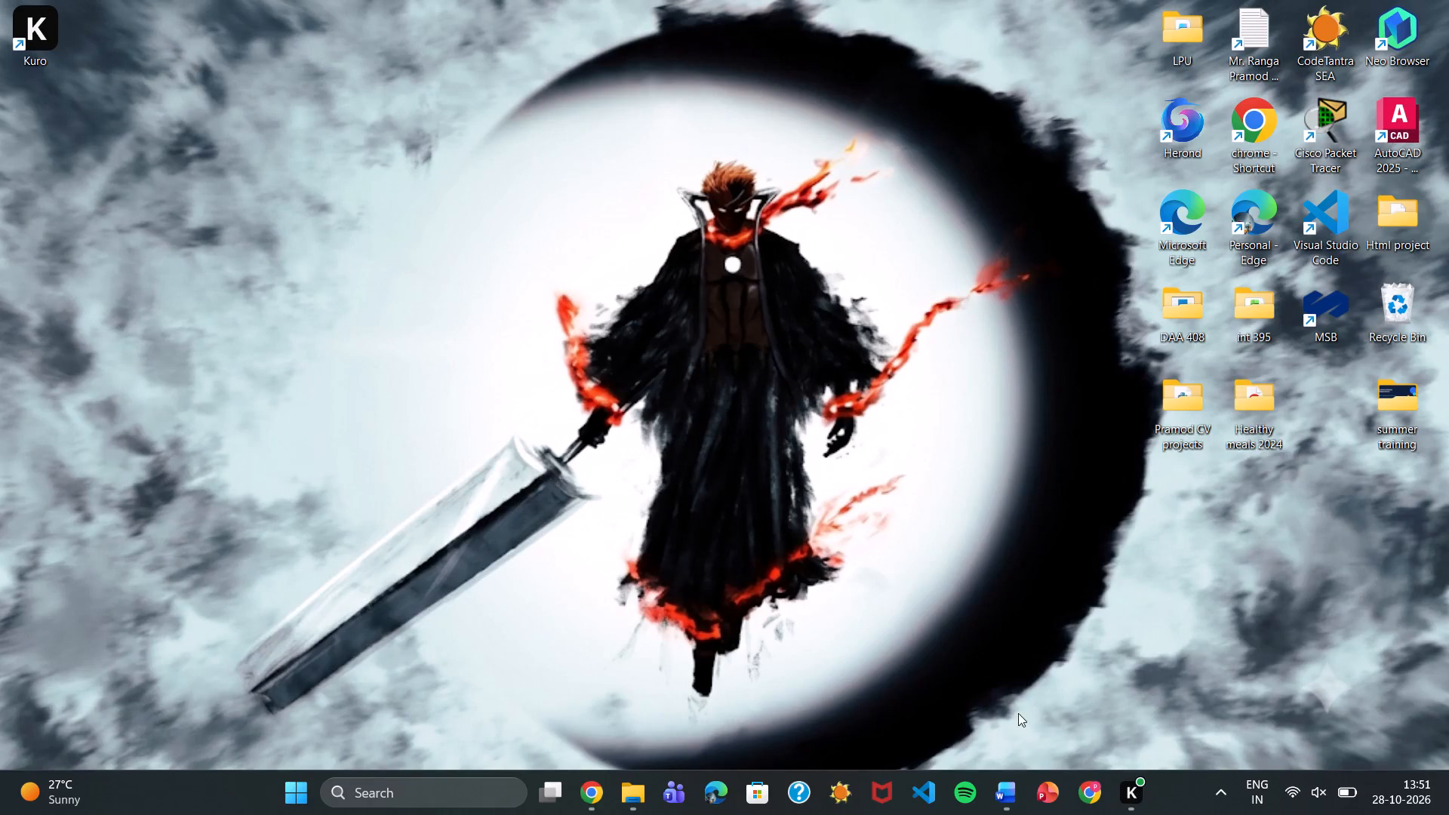
Bring the open CV document in Microsoft Word back to the front from the desktop.
click(1026, 805)
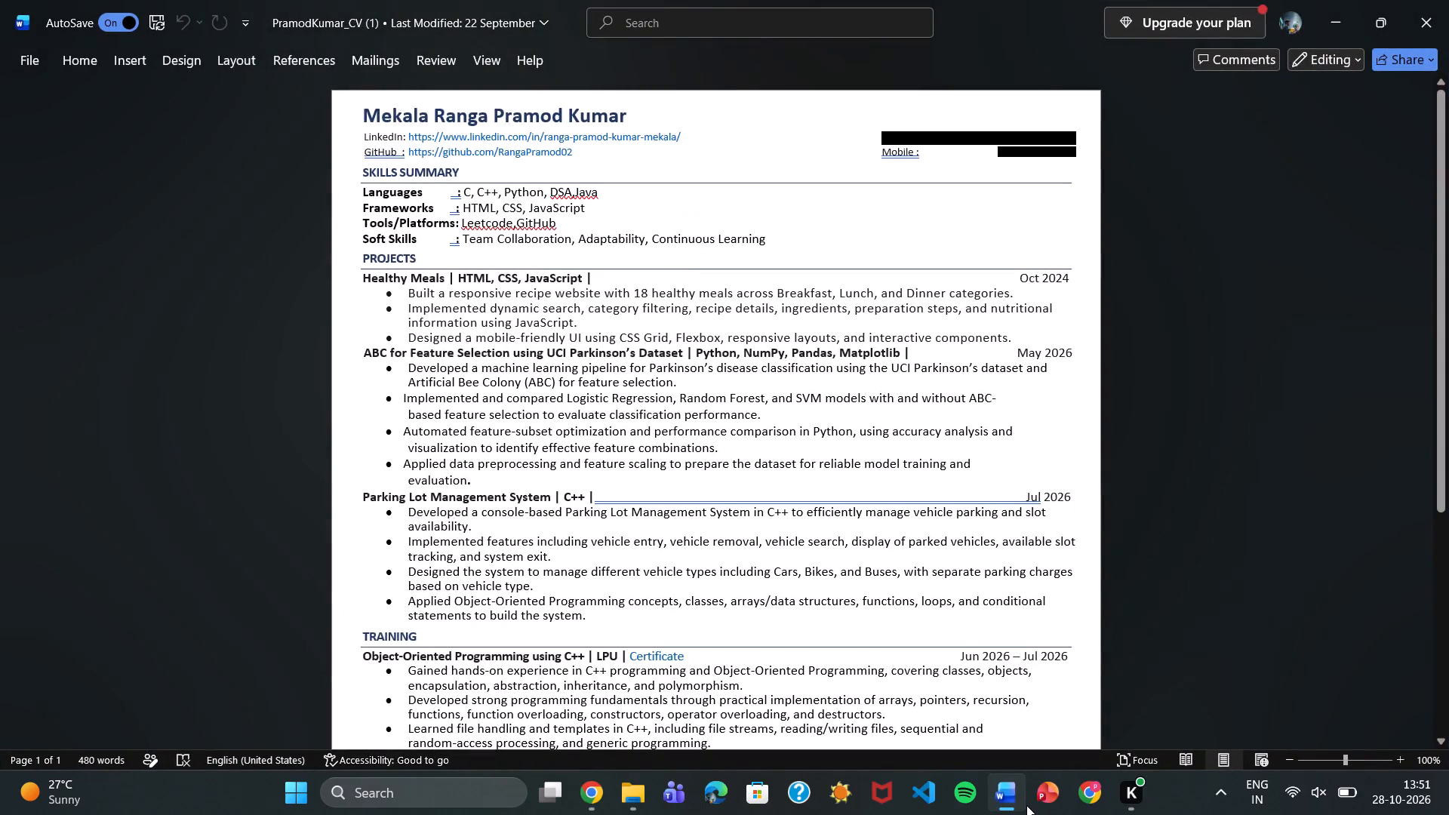
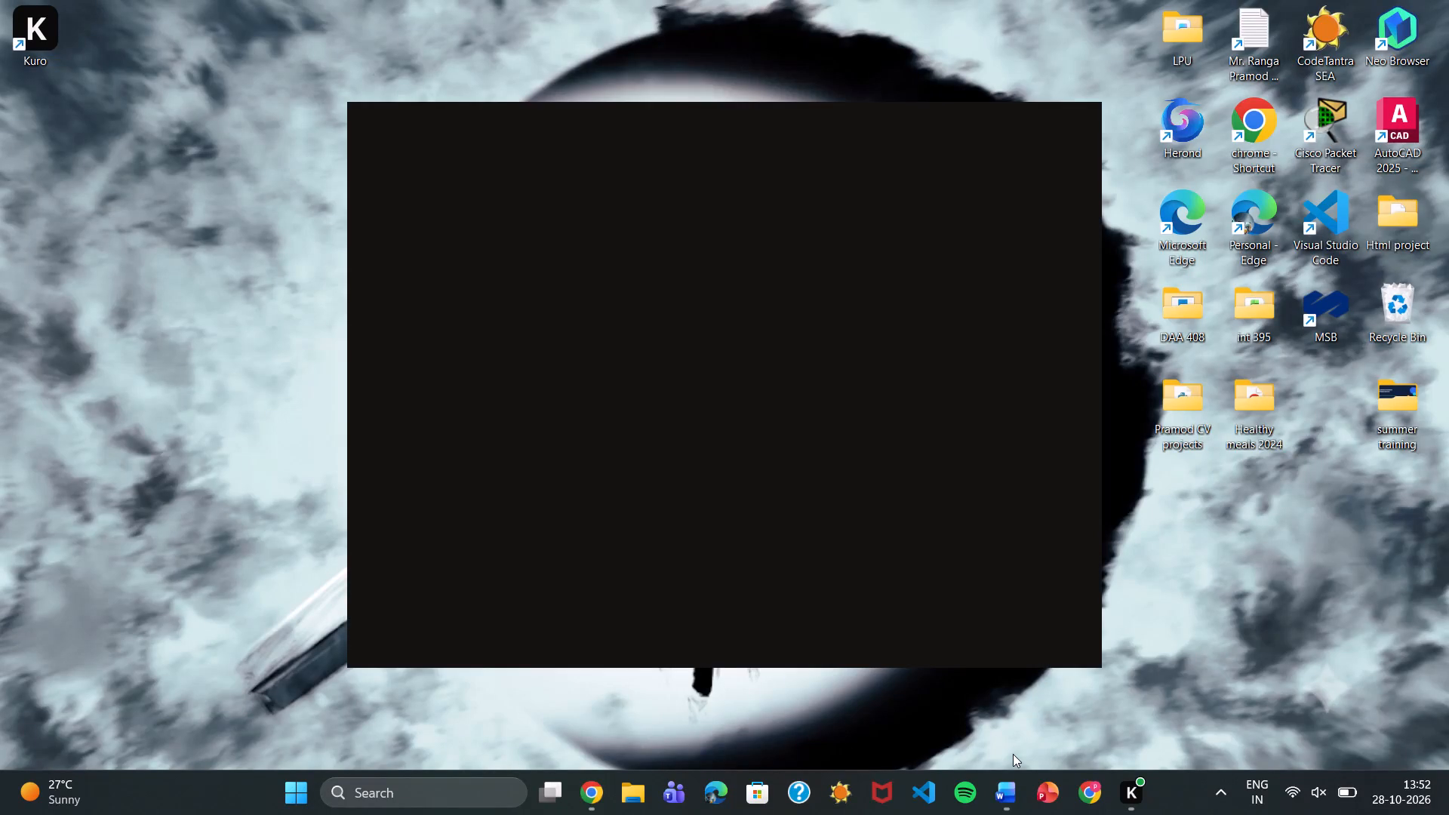
Switch from the desktop to the open CV document in Microsoft Word.
click(1005, 798)
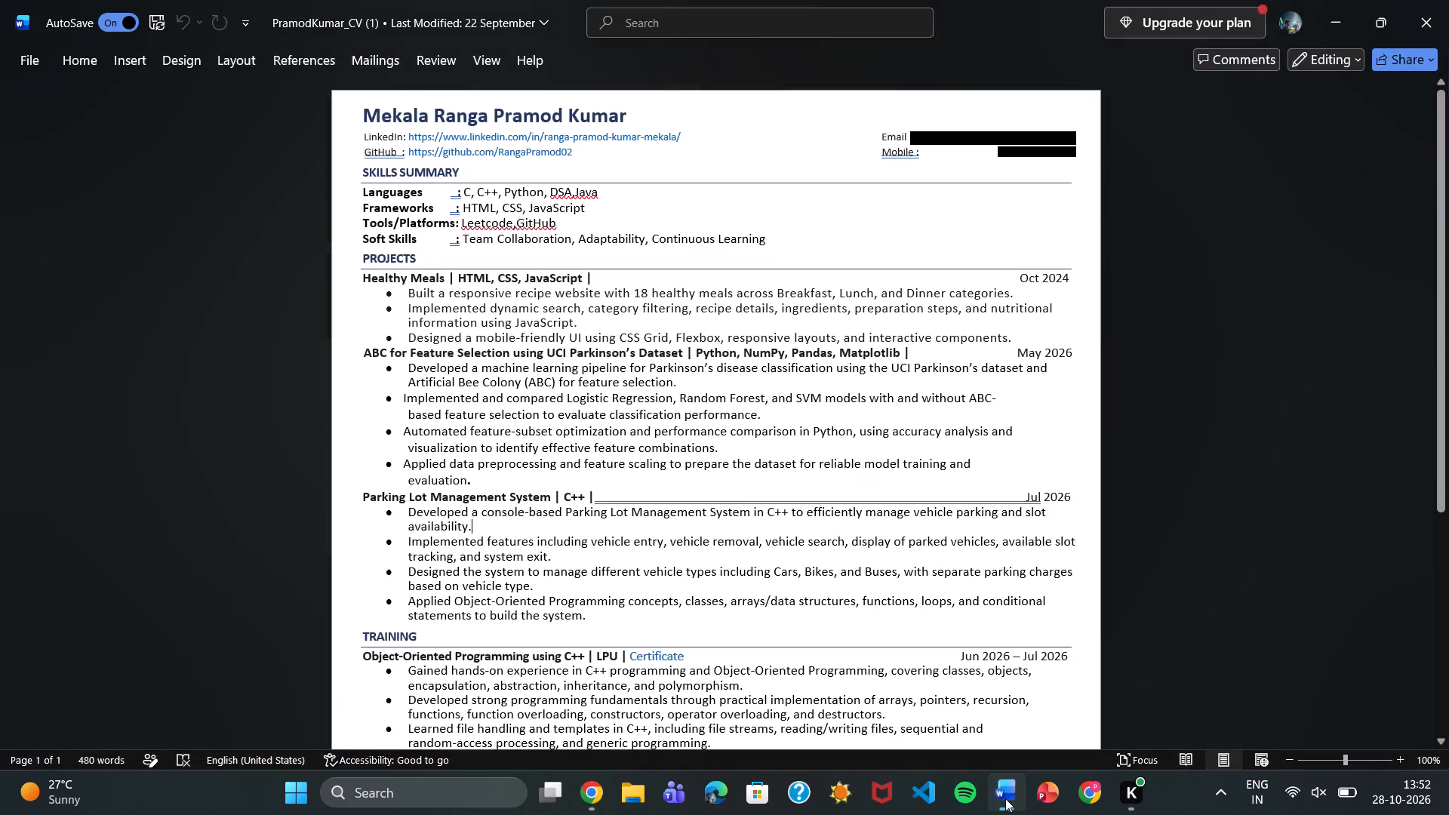
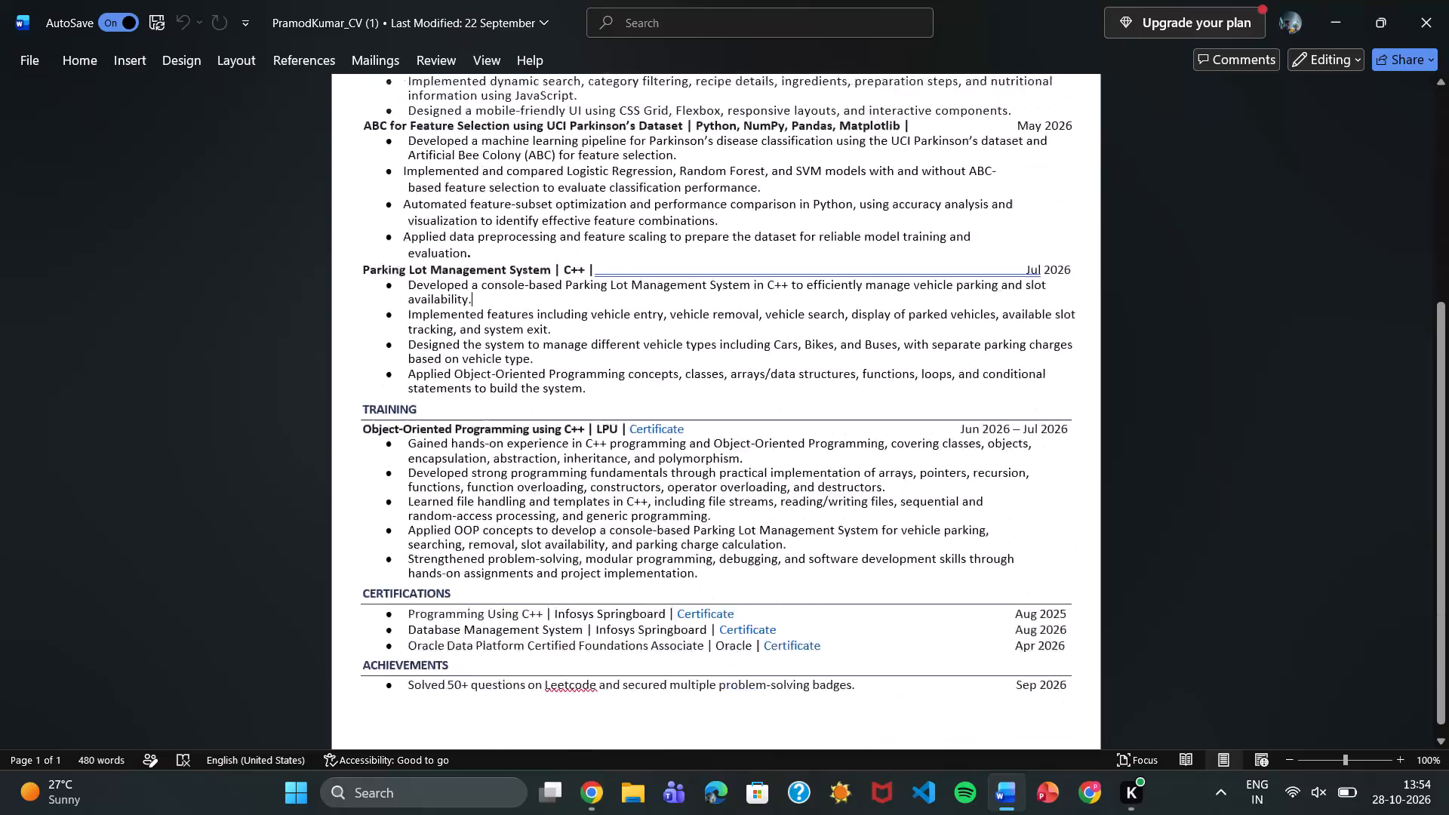
Review the one-page CV from the skills summary and projects through training, certifications and achievements.
scroll(1248, 596, down, 1)
scroll(1248, 596, up, 13)
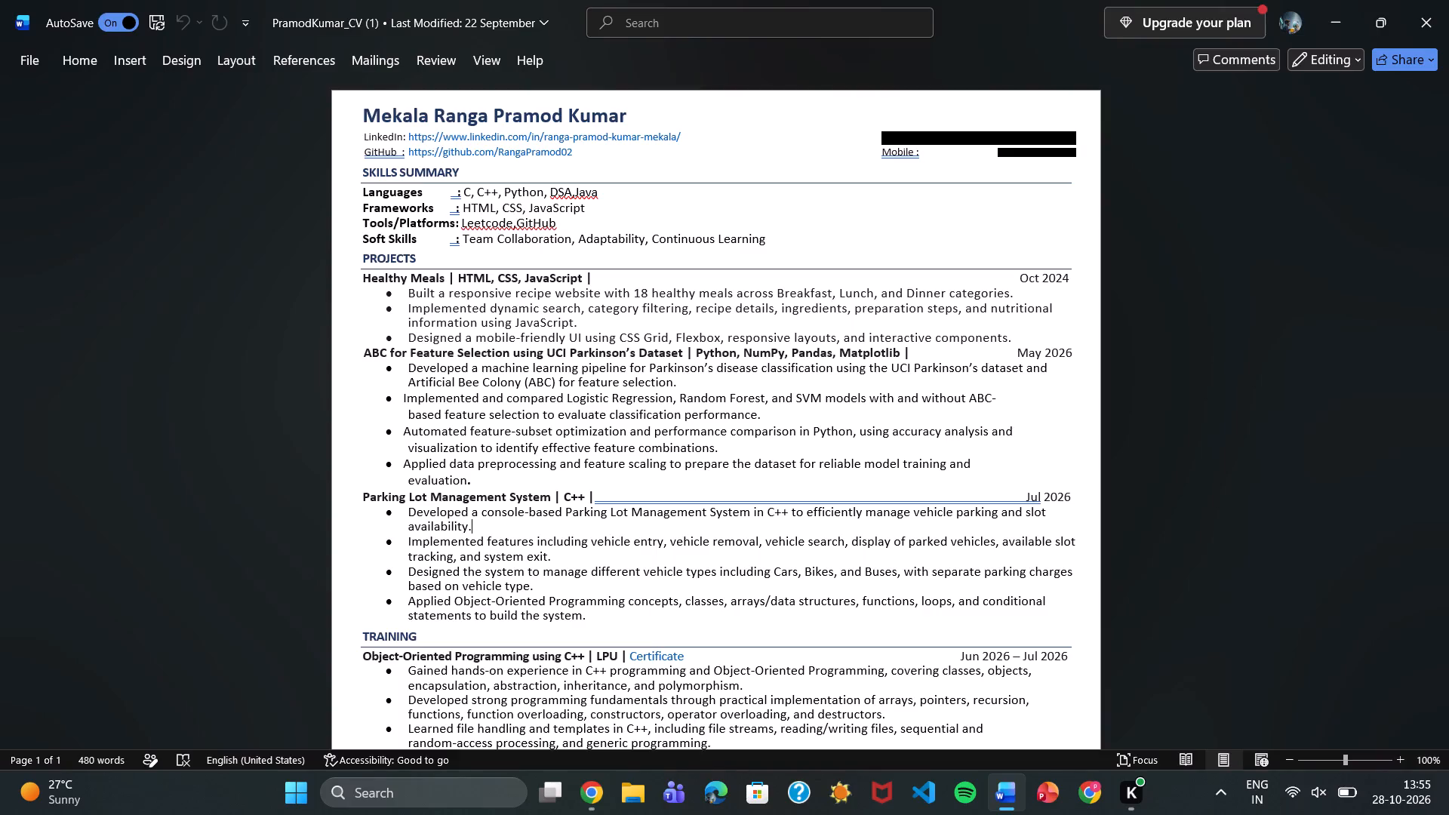
scroll(1149, 444, down, 1)
scroll(1149, 444, up, 1)
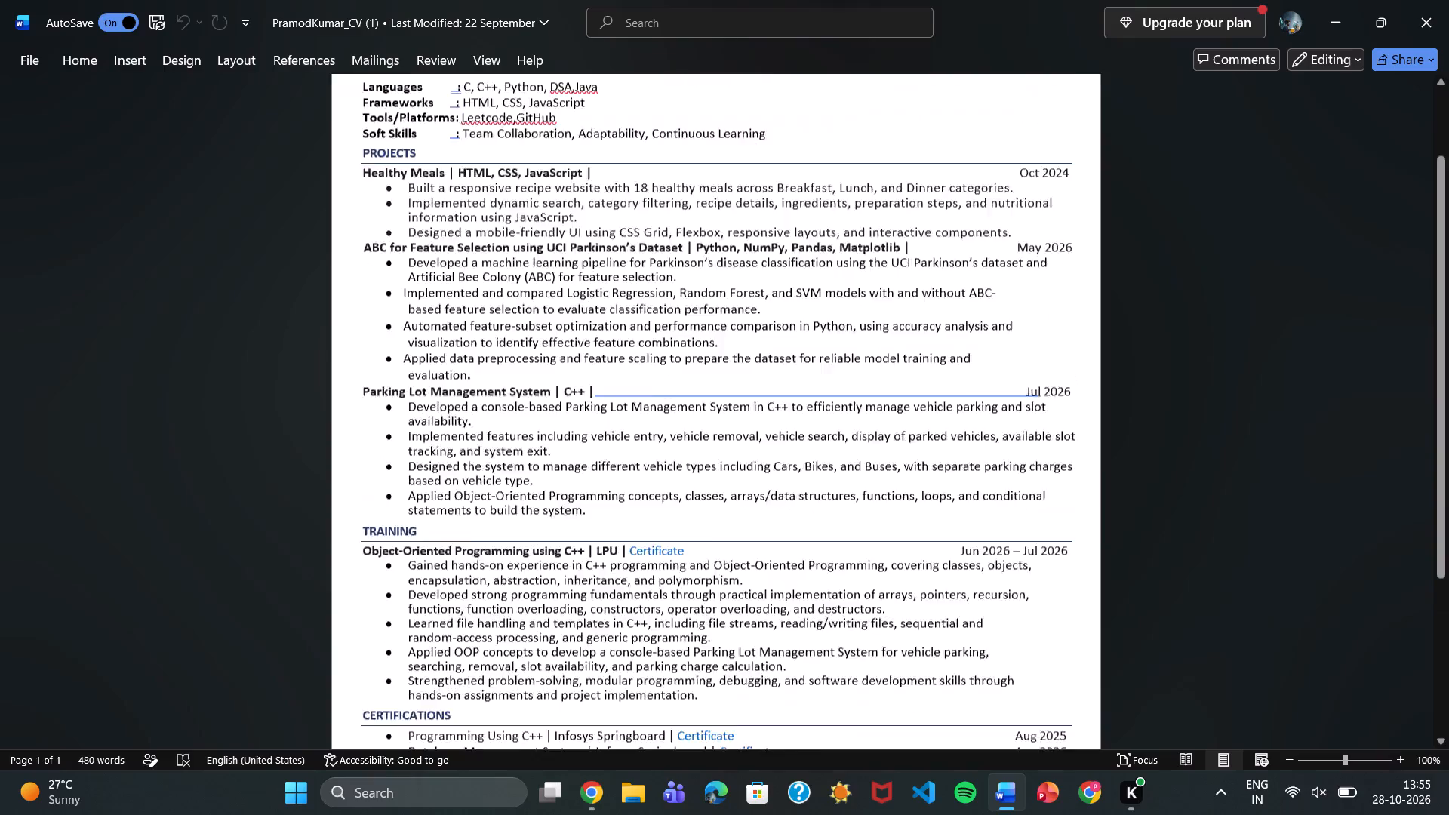
scroll(1149, 444, up, 7)
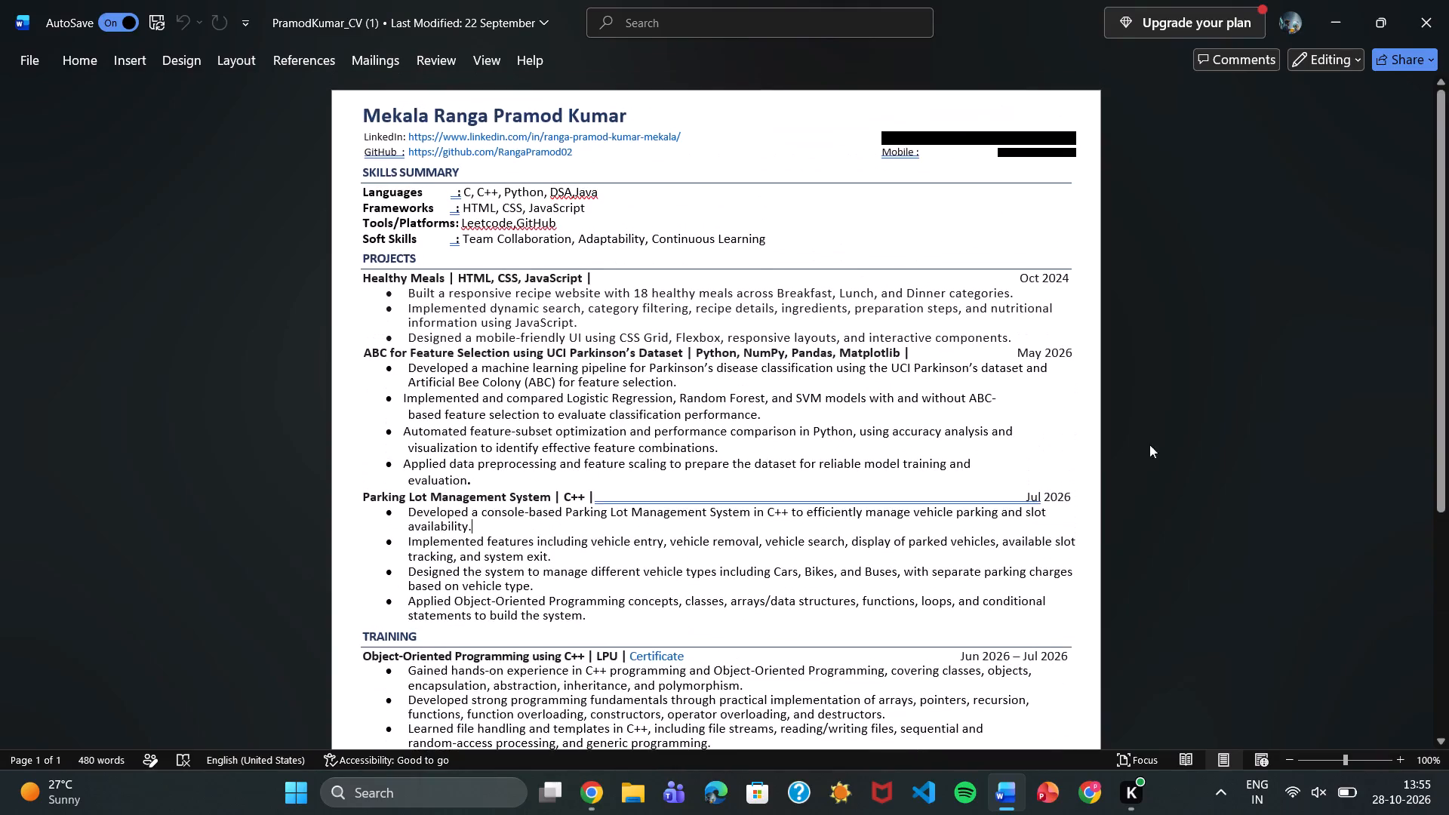
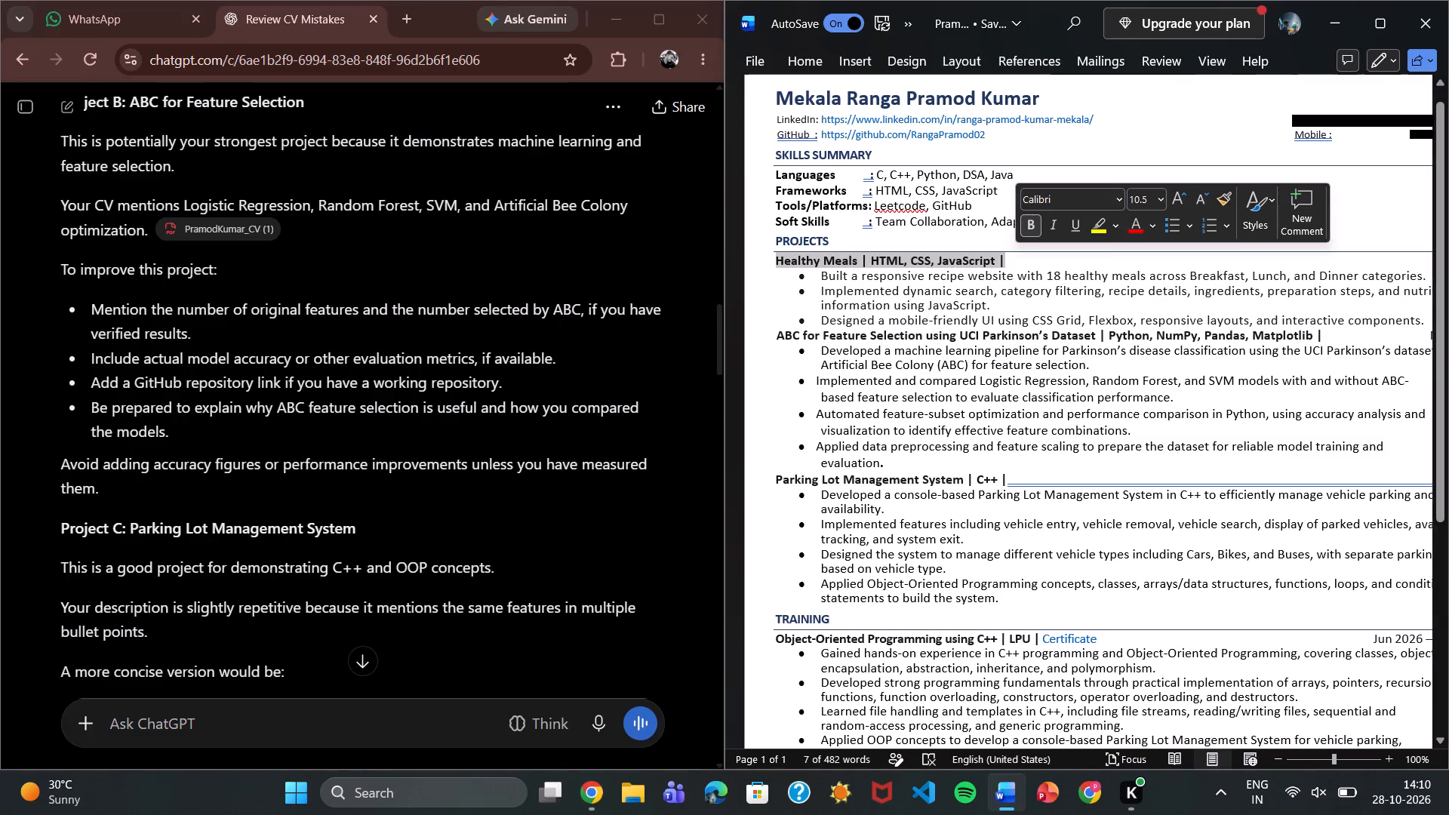
click(1158, 202)
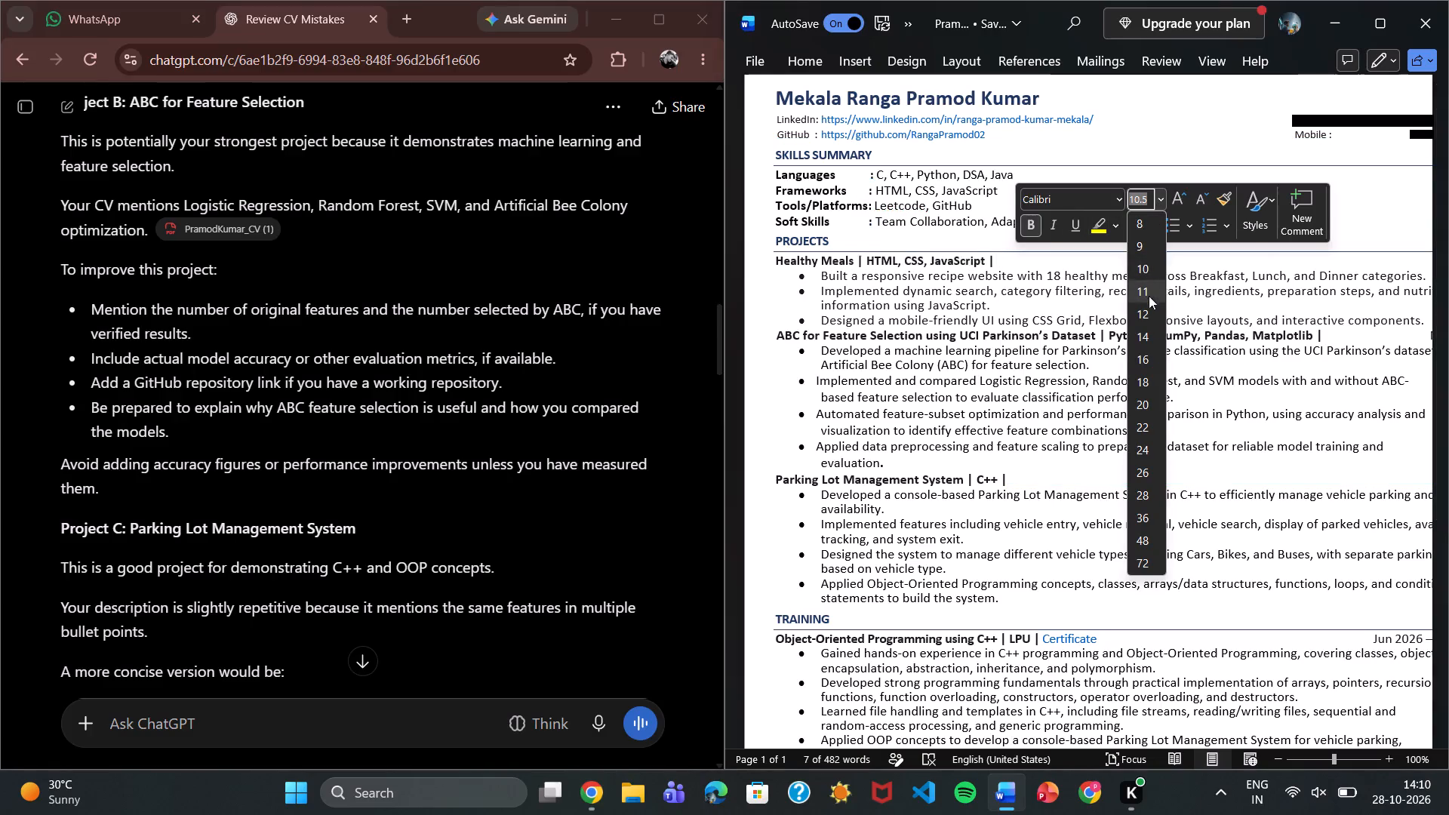
click(1149, 296)
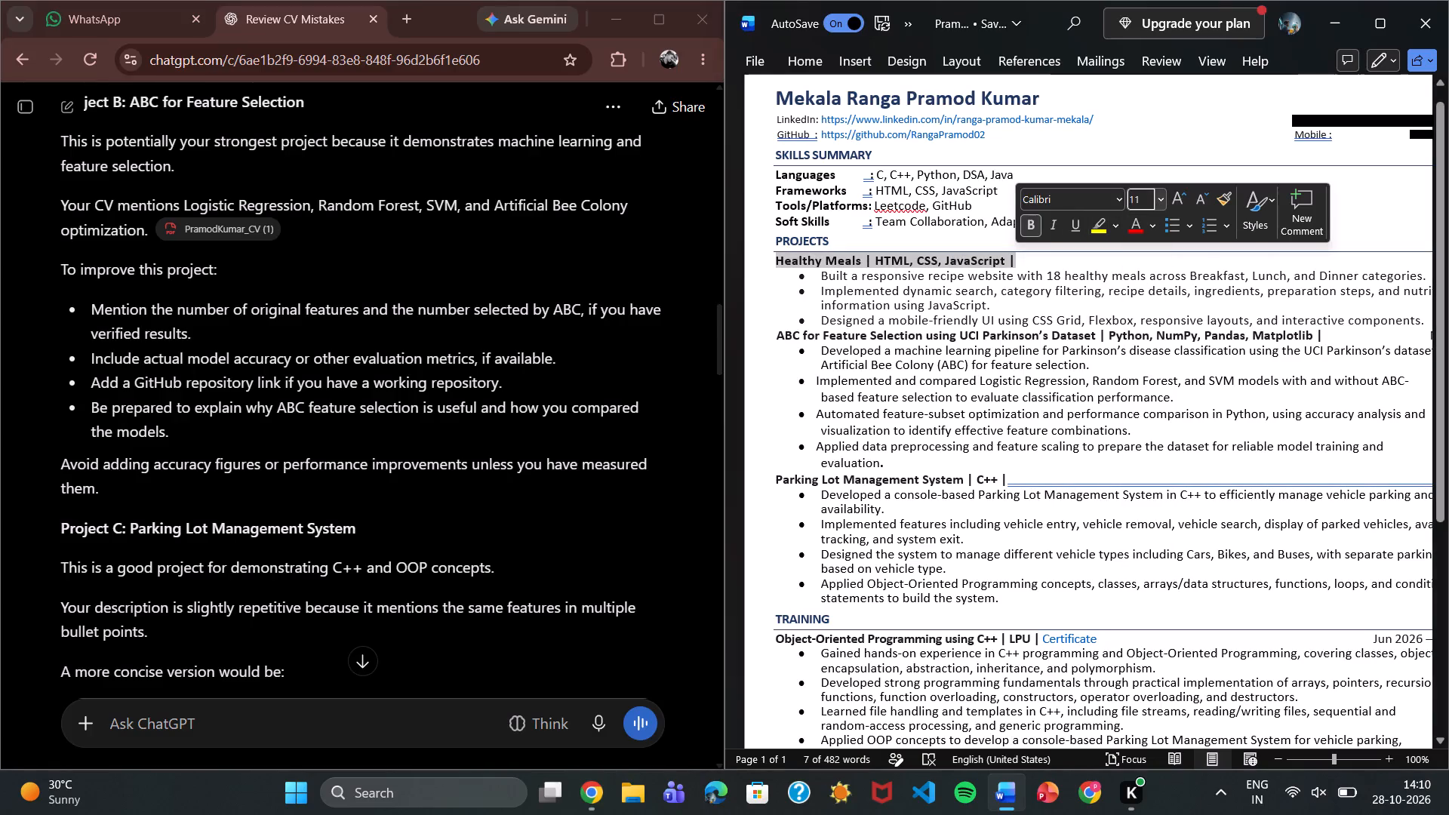
click(1326, 337)
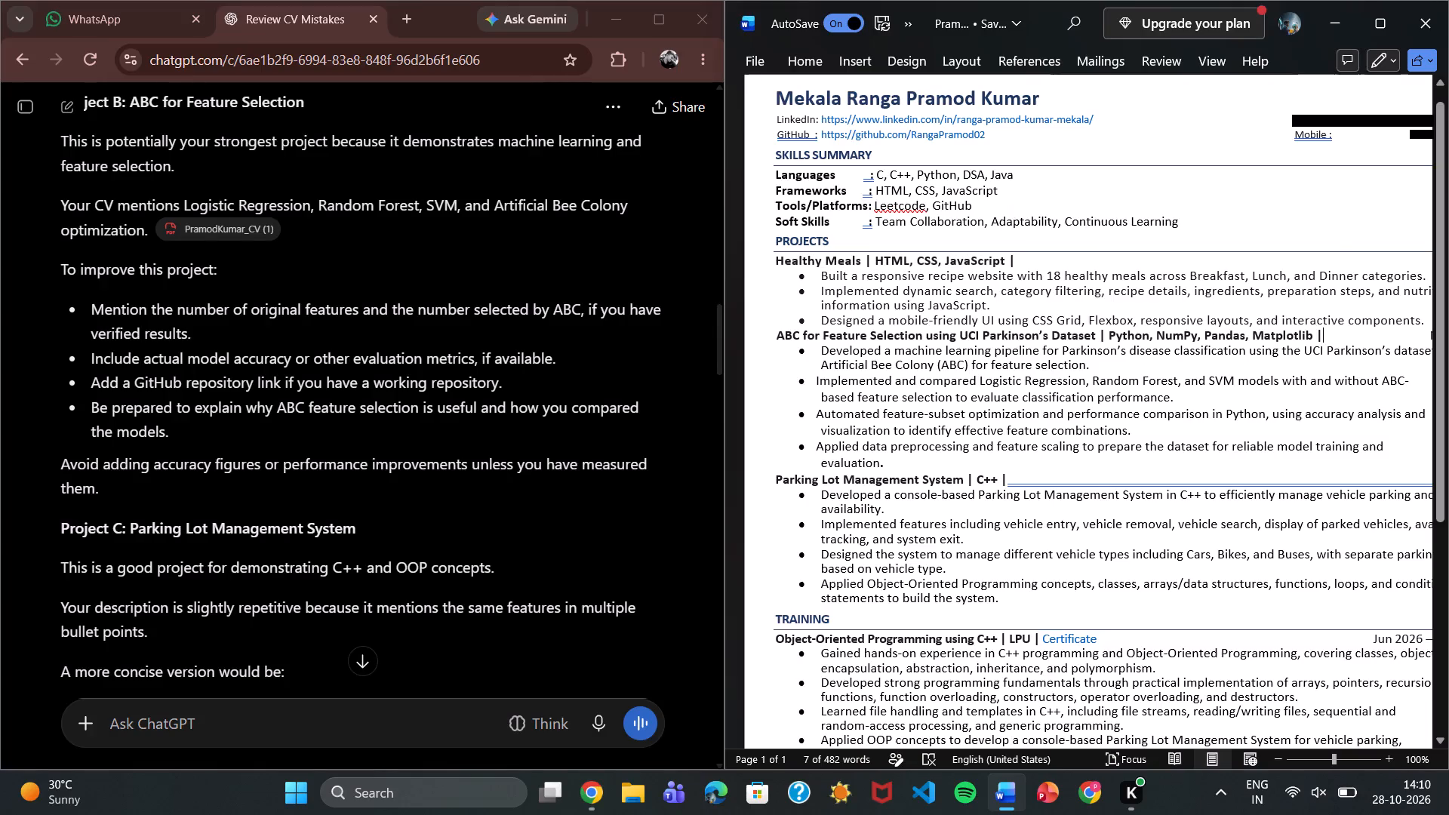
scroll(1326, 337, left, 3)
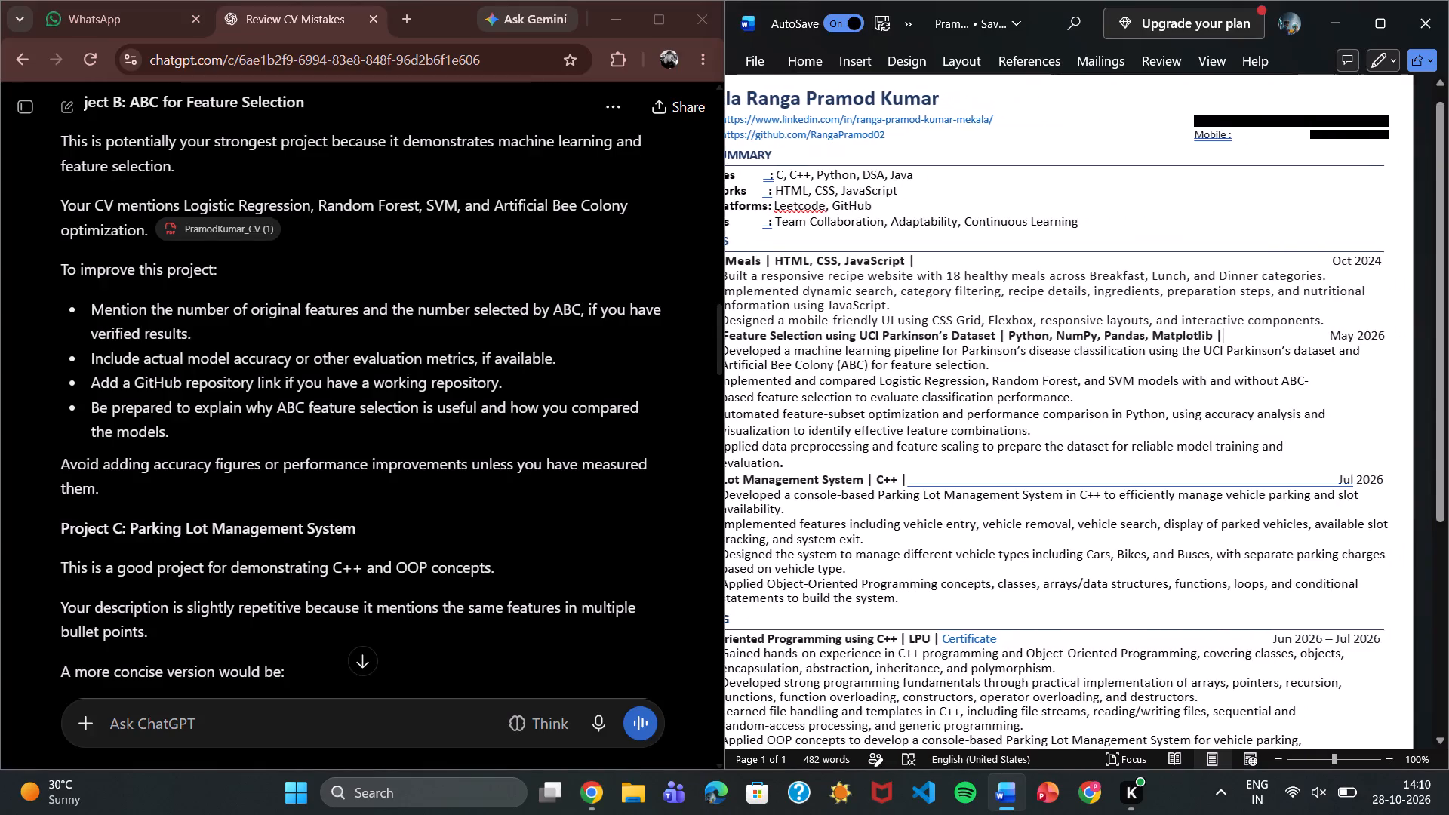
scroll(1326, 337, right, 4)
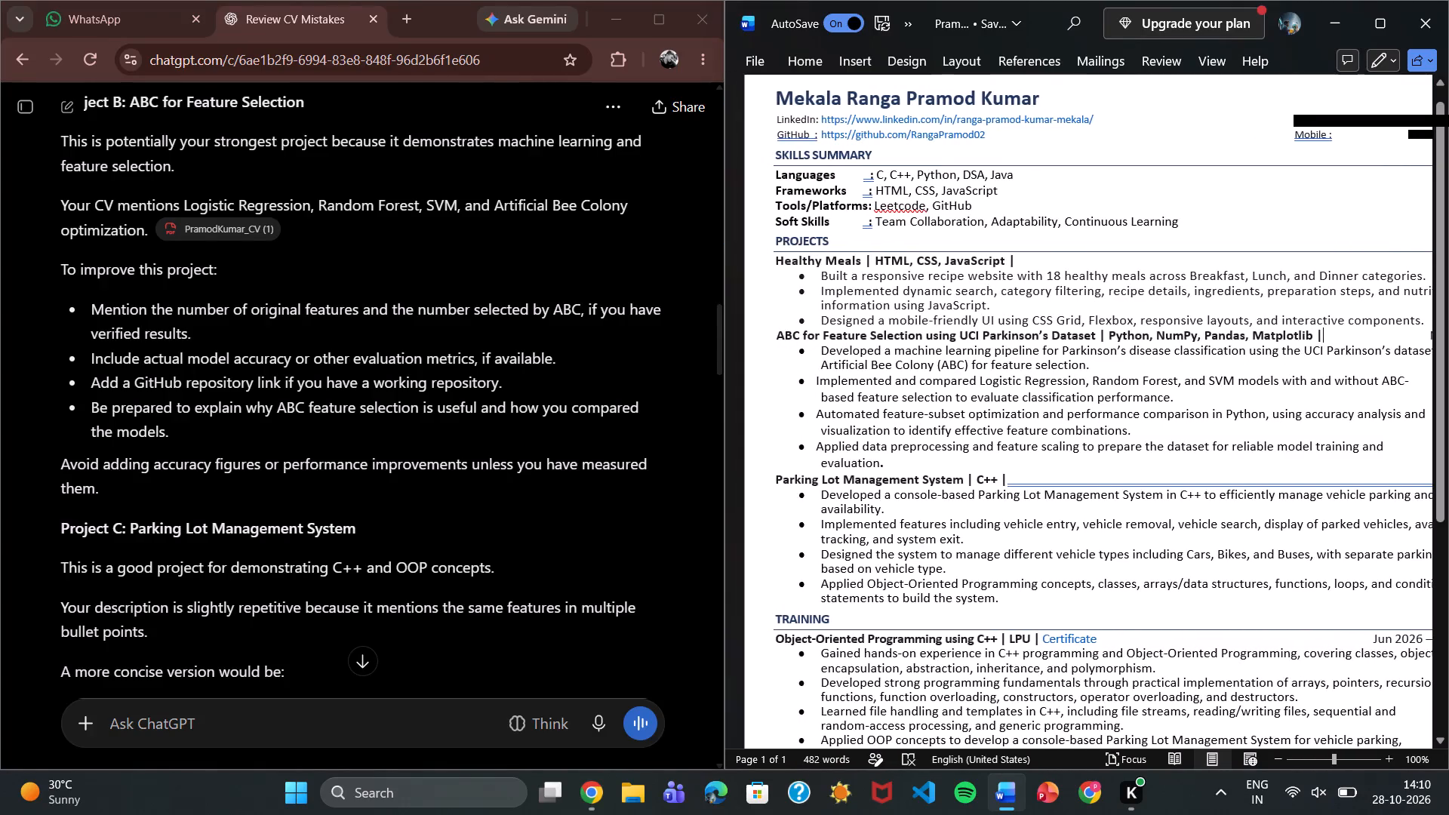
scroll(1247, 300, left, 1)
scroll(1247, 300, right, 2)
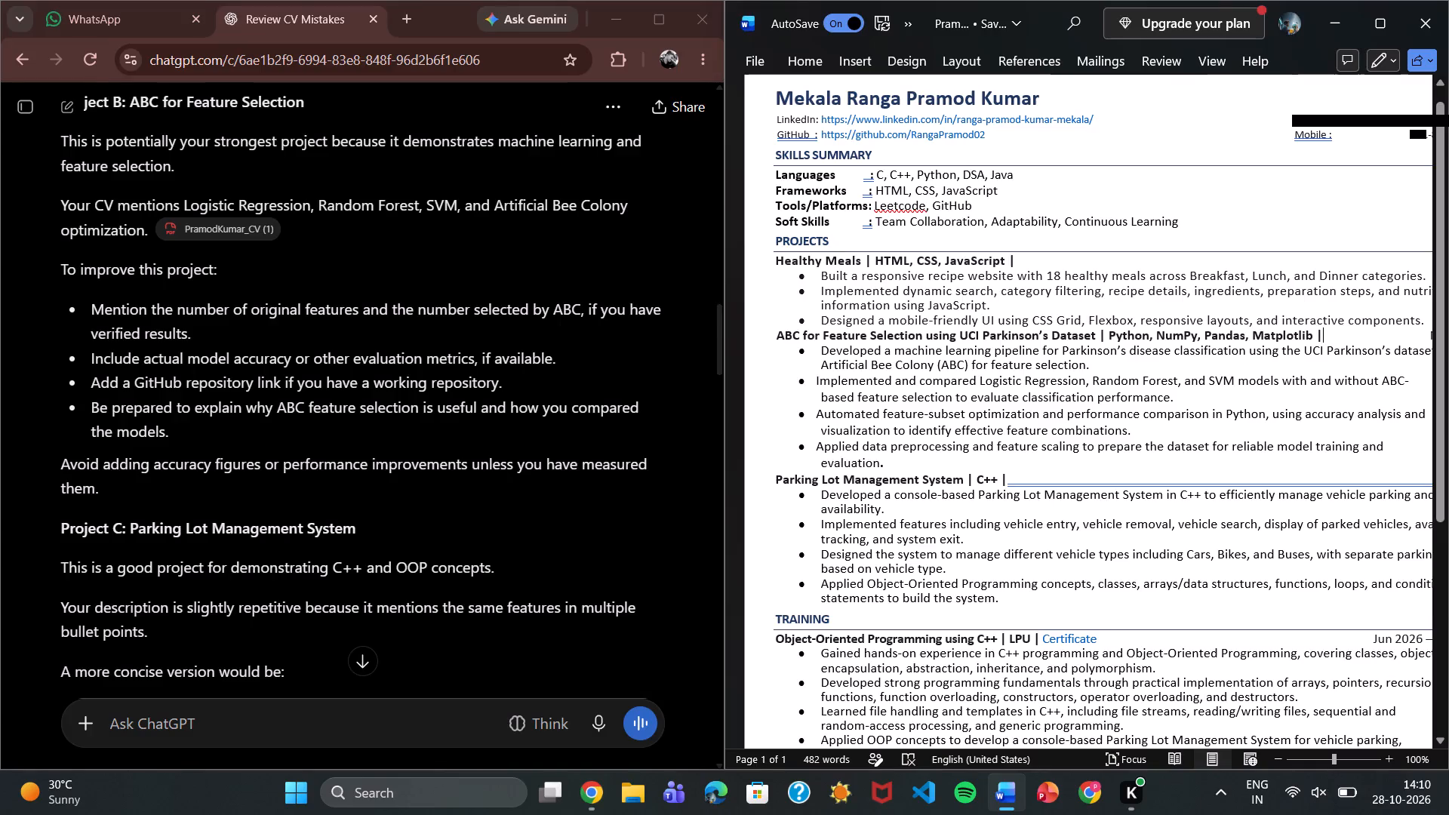
Check the text formatting of the Skills Summary labels one by one: Languages, Frameworks, Tools/Platforms and Soft Skills.
drag(774, 177, 846, 182)
click(846, 182)
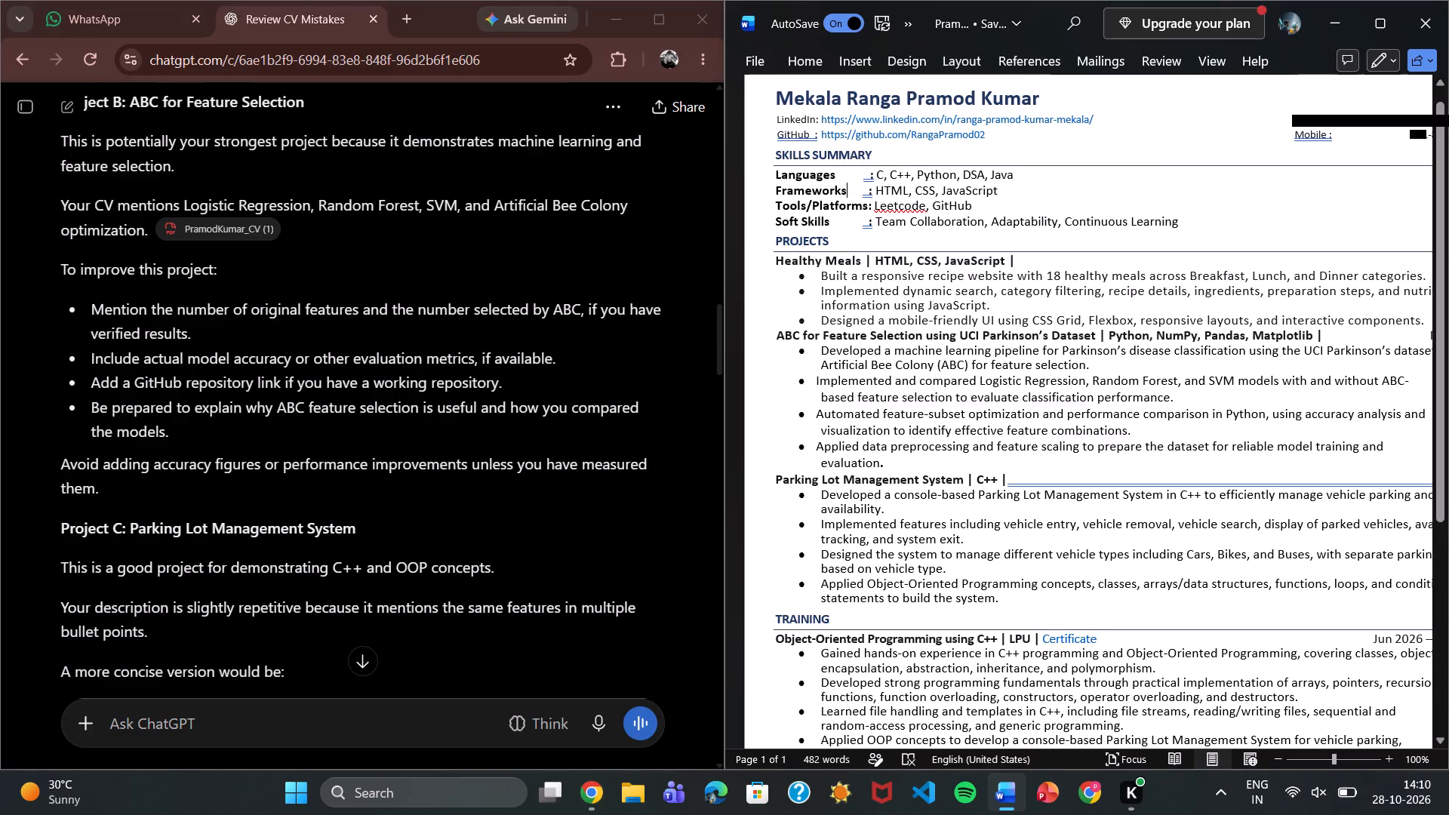
triple_click(842, 176)
click(842, 176)
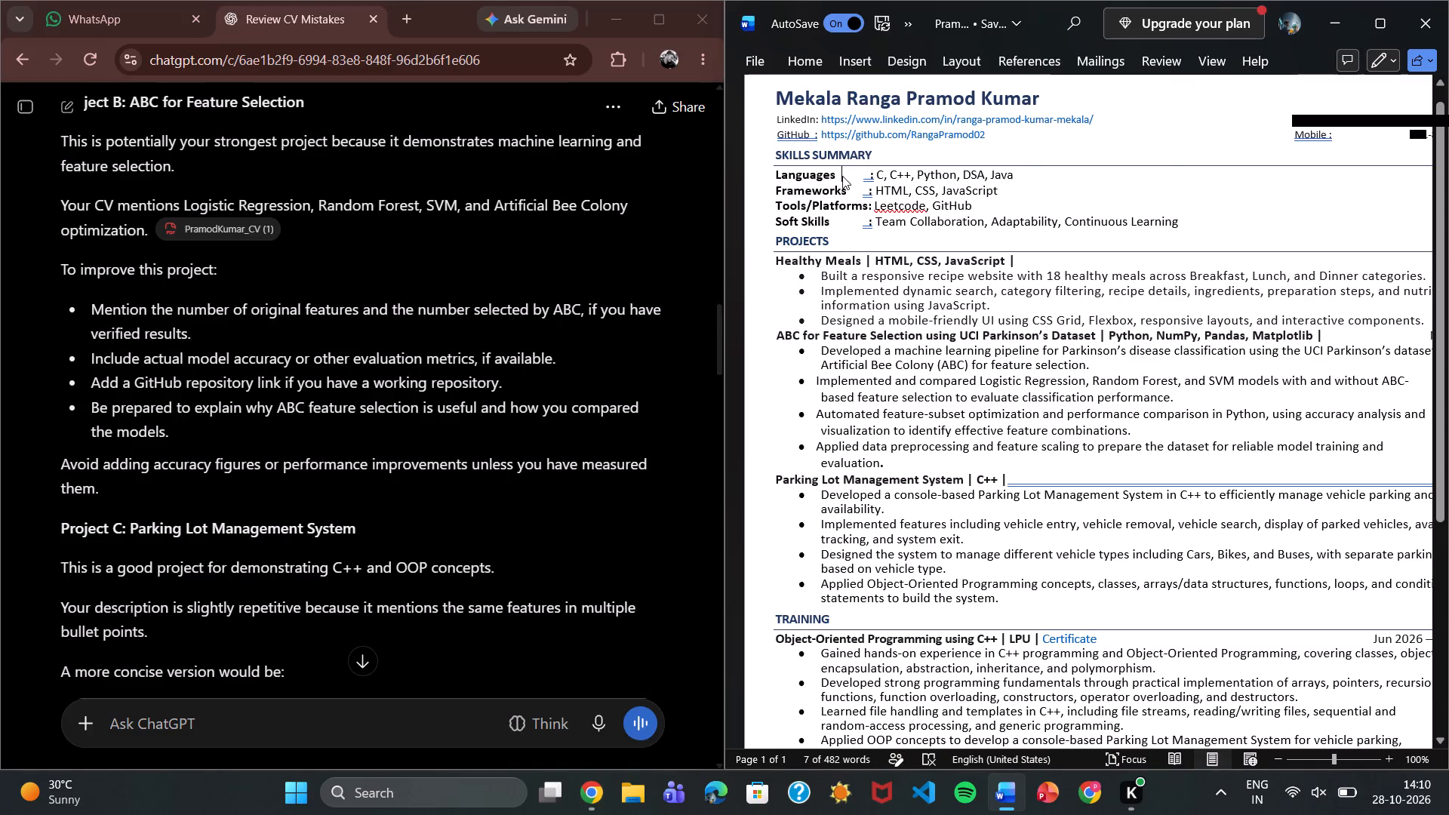
drag(842, 176, 822, 173)
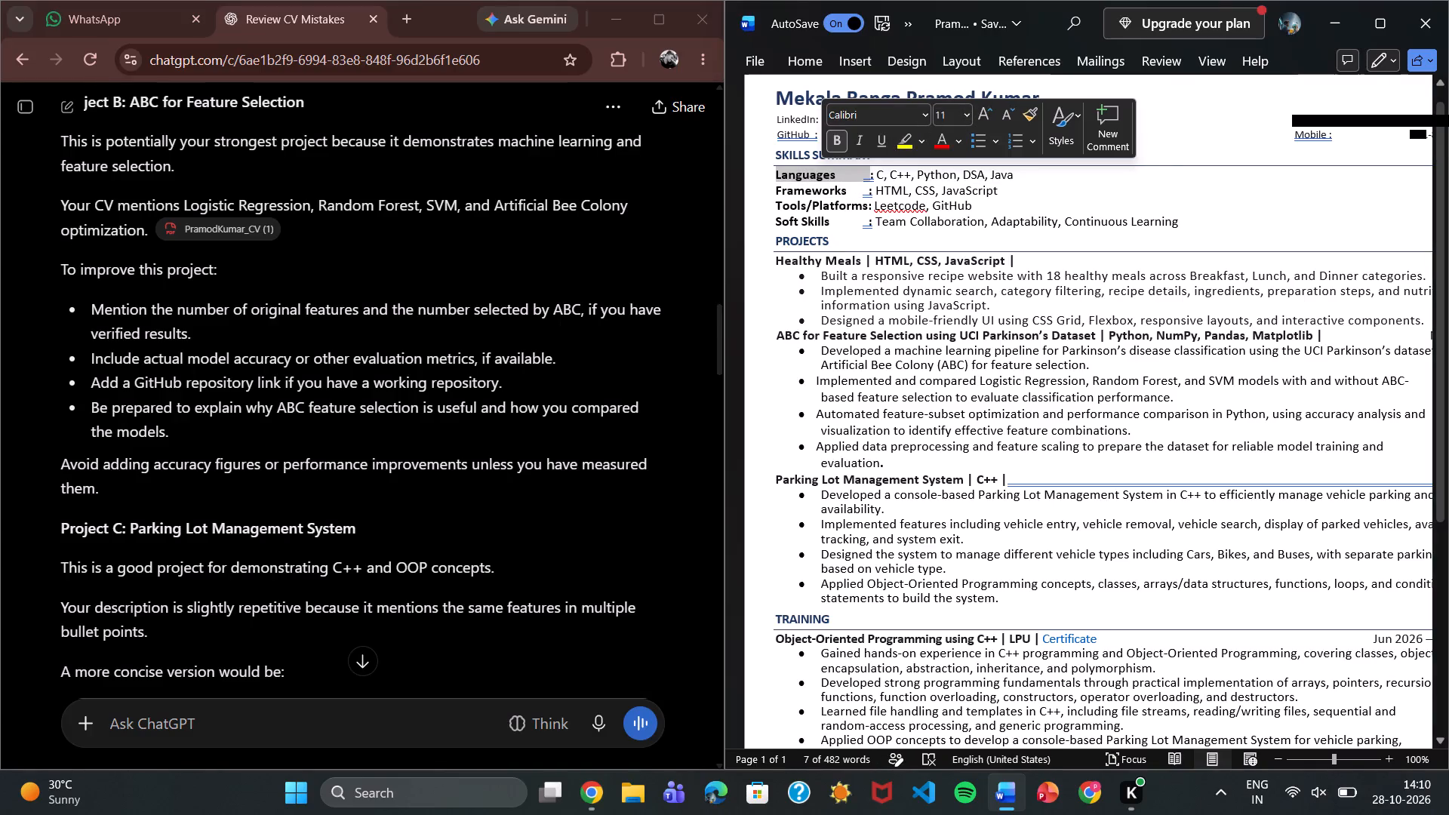
double_click(847, 194)
click(847, 194)
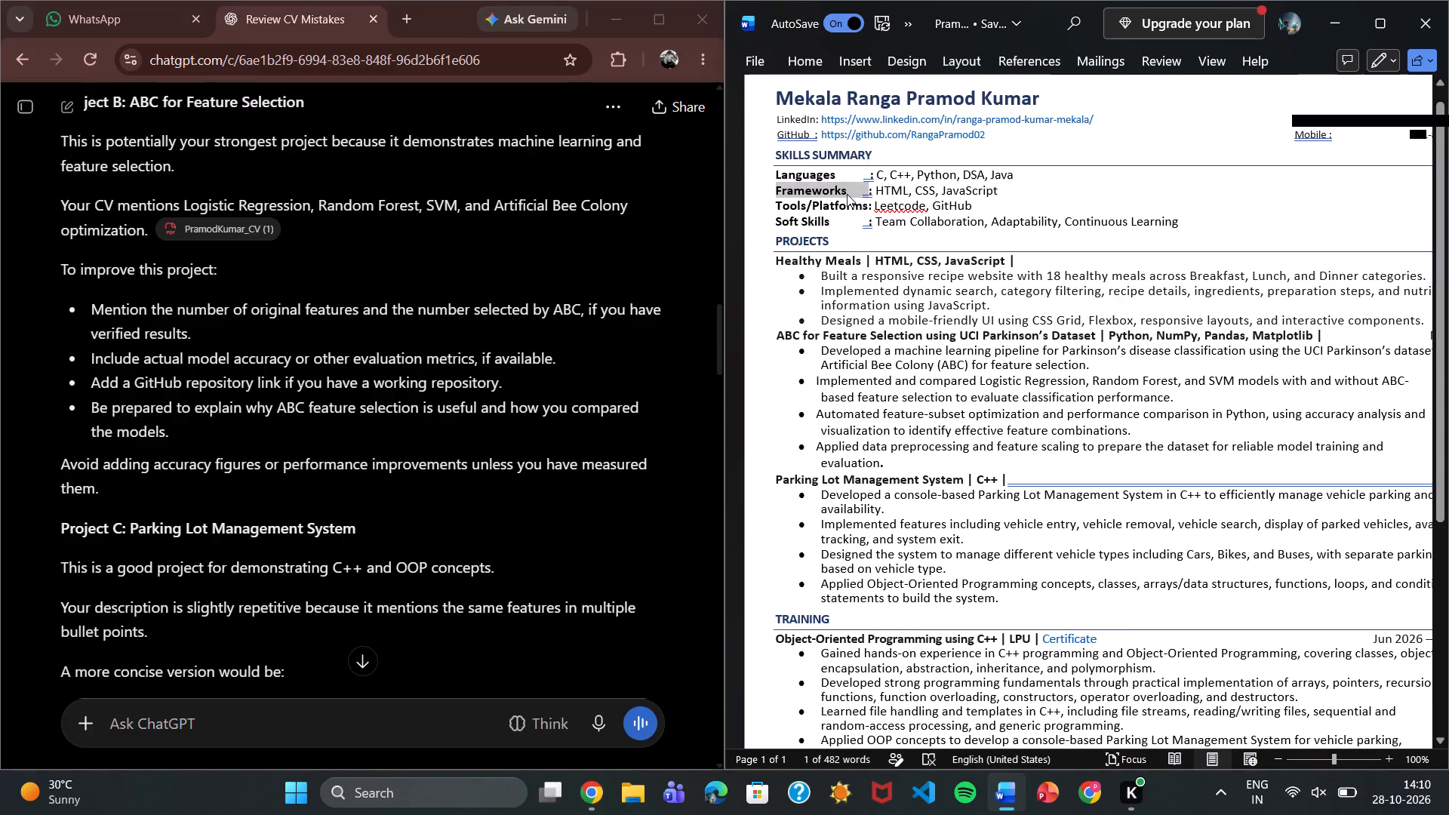
drag(774, 205, 845, 209)
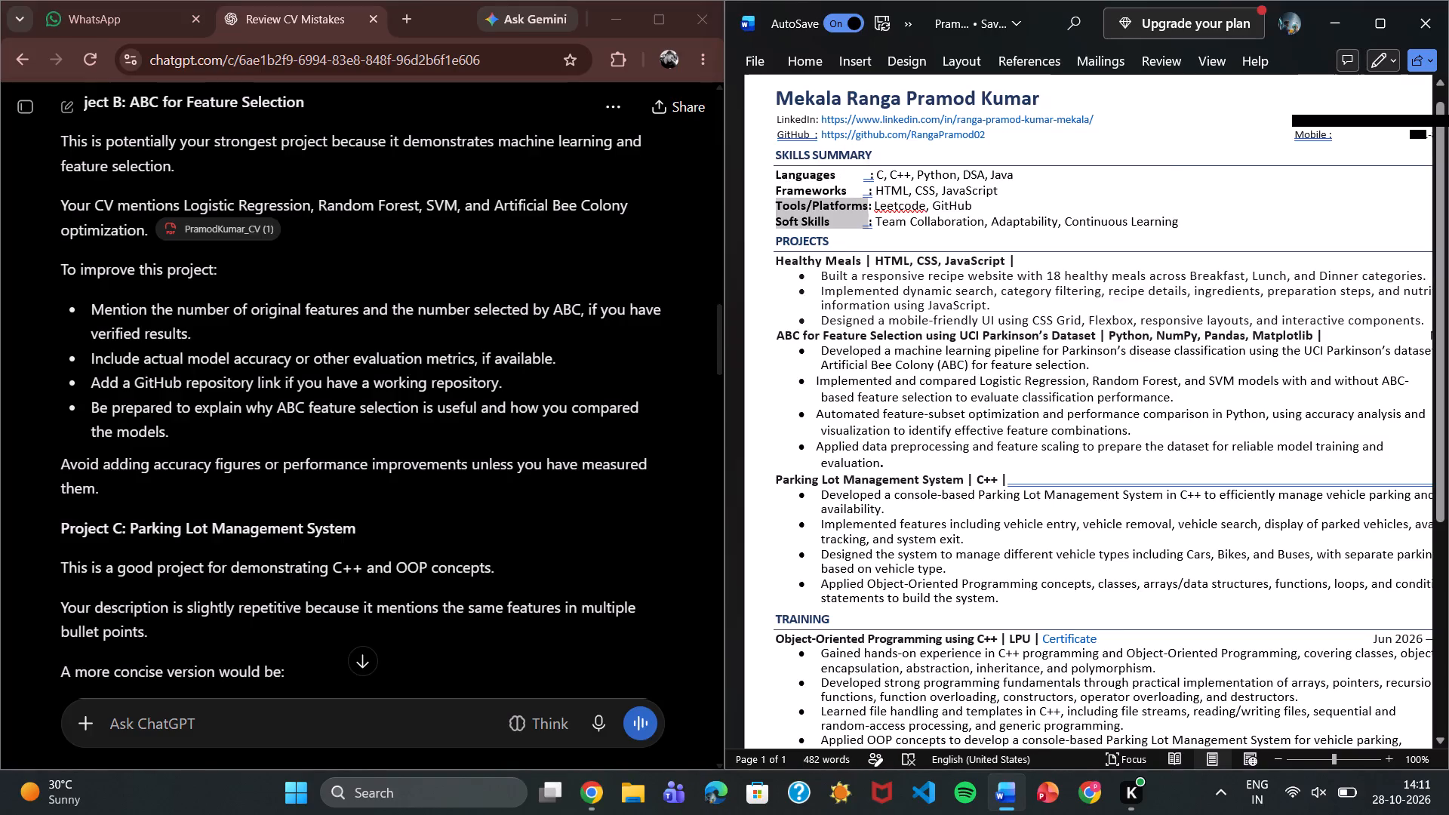
drag(845, 209, 861, 201)
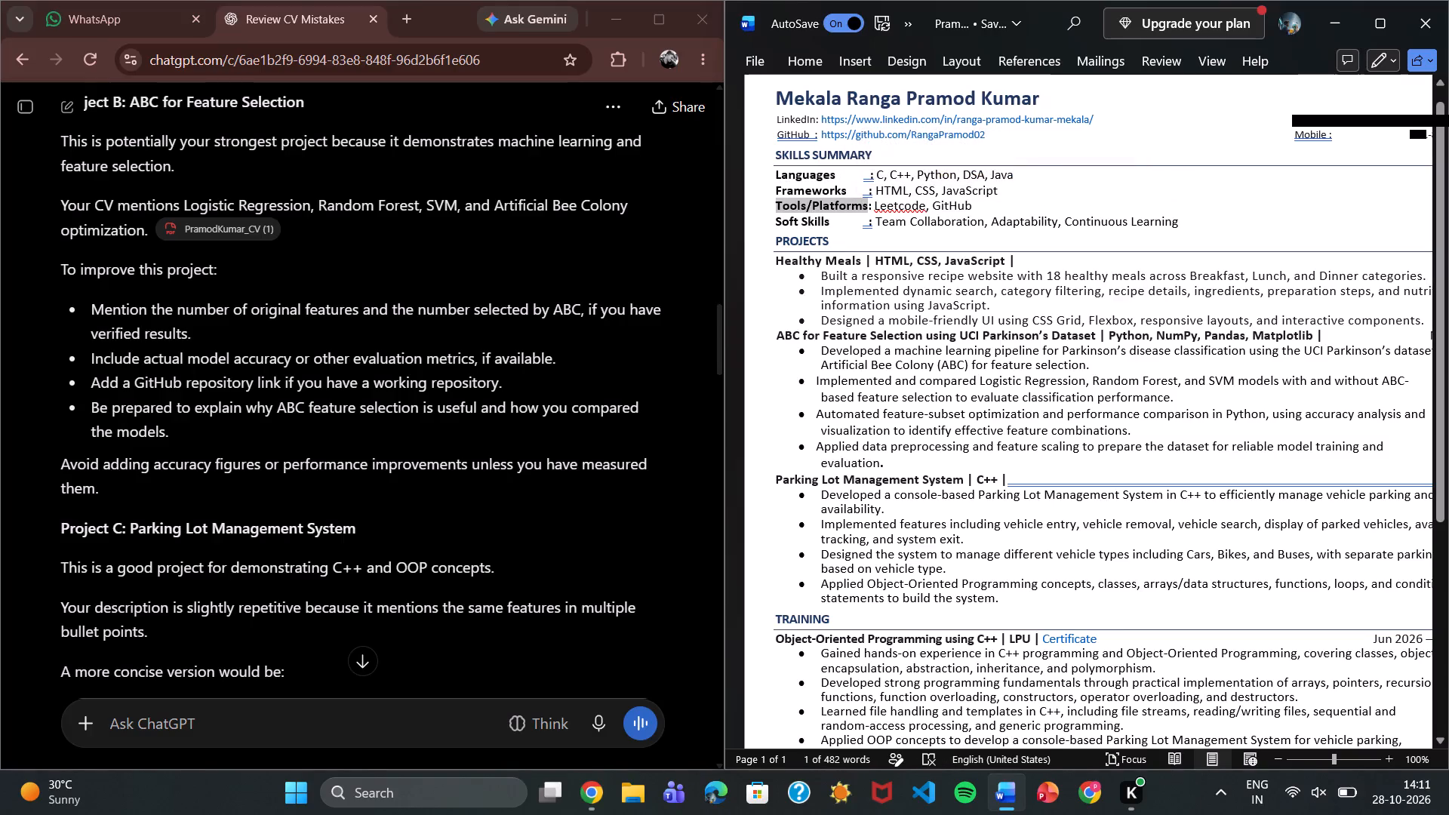
drag(777, 219, 823, 227)
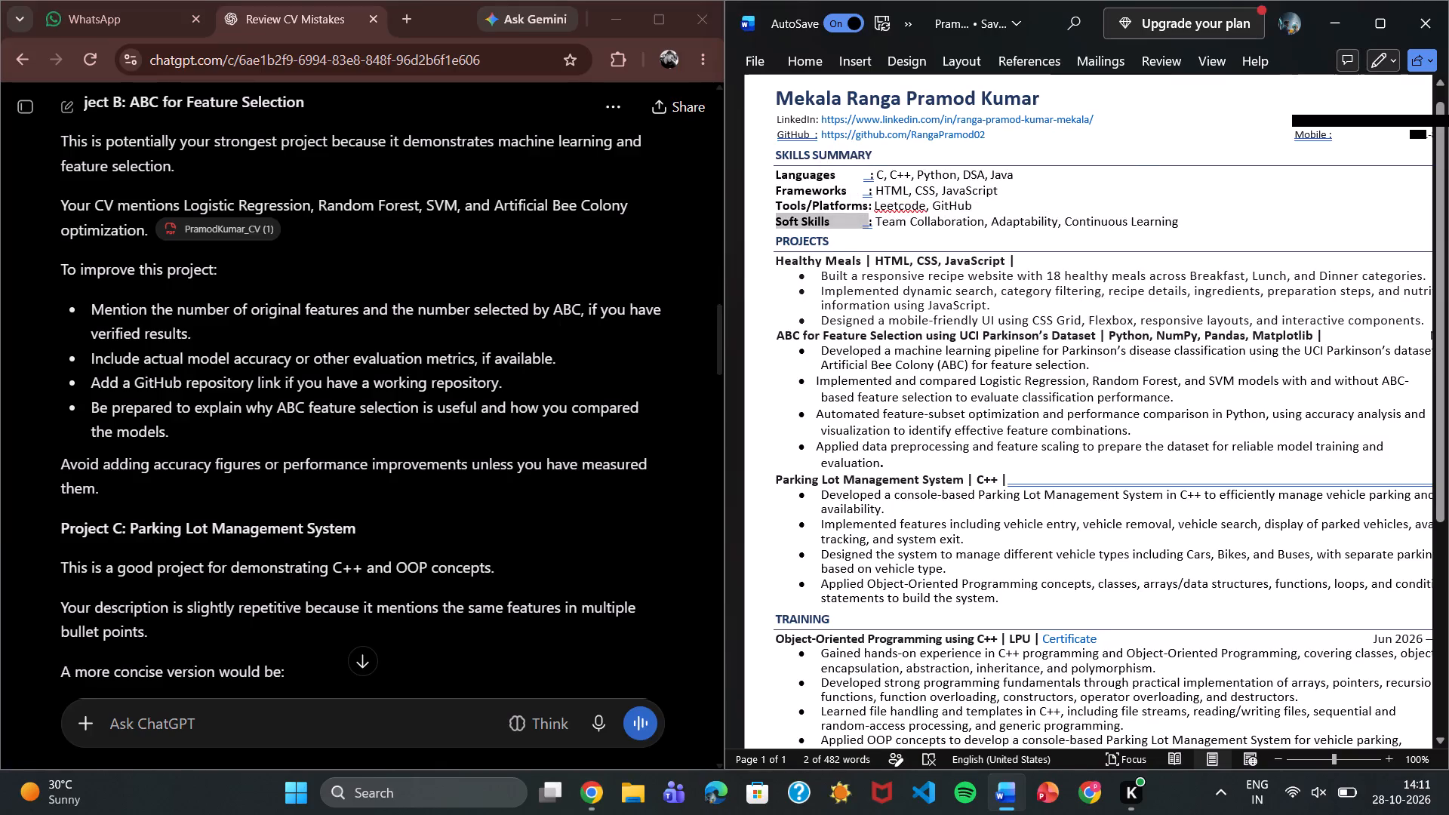
Set the font size of the "ABC for Feature Selection using UCI Parkinson's Dataset" project heading, including its technology list, to 11.
click(774, 330)
drag(774, 330, 1096, 327)
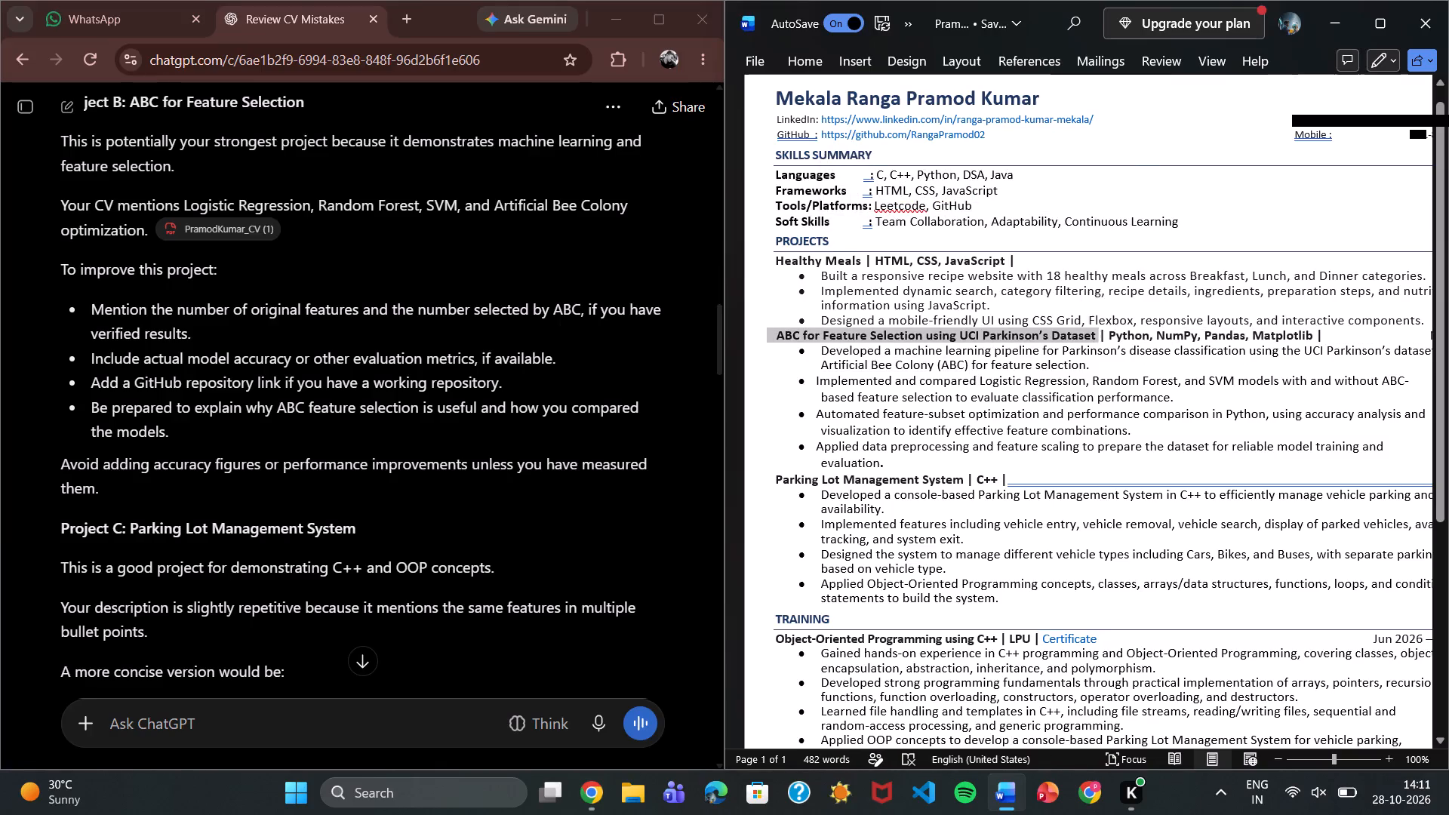
drag(1096, 327, 1364, 326)
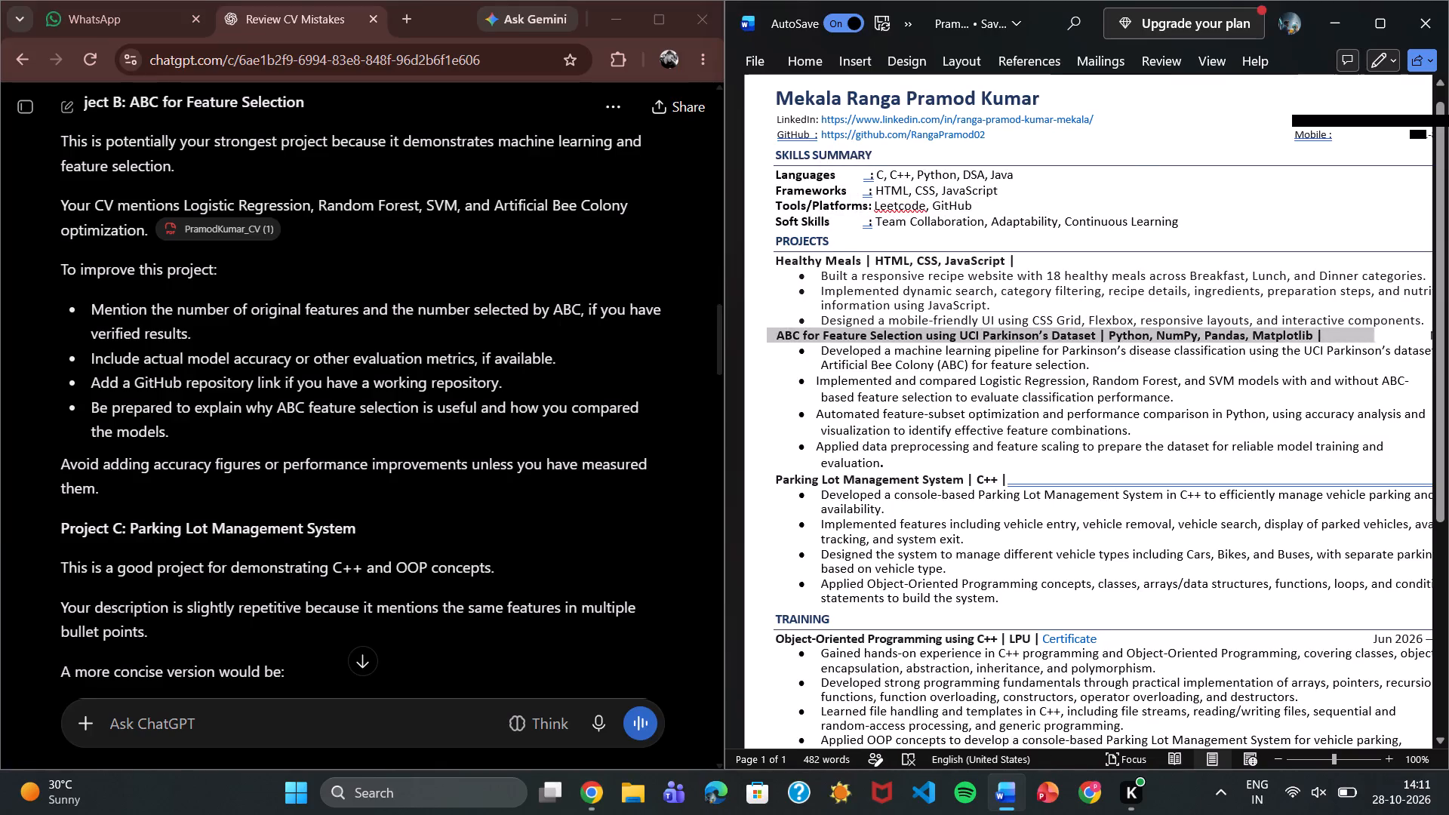
drag(1364, 326, 1338, 339)
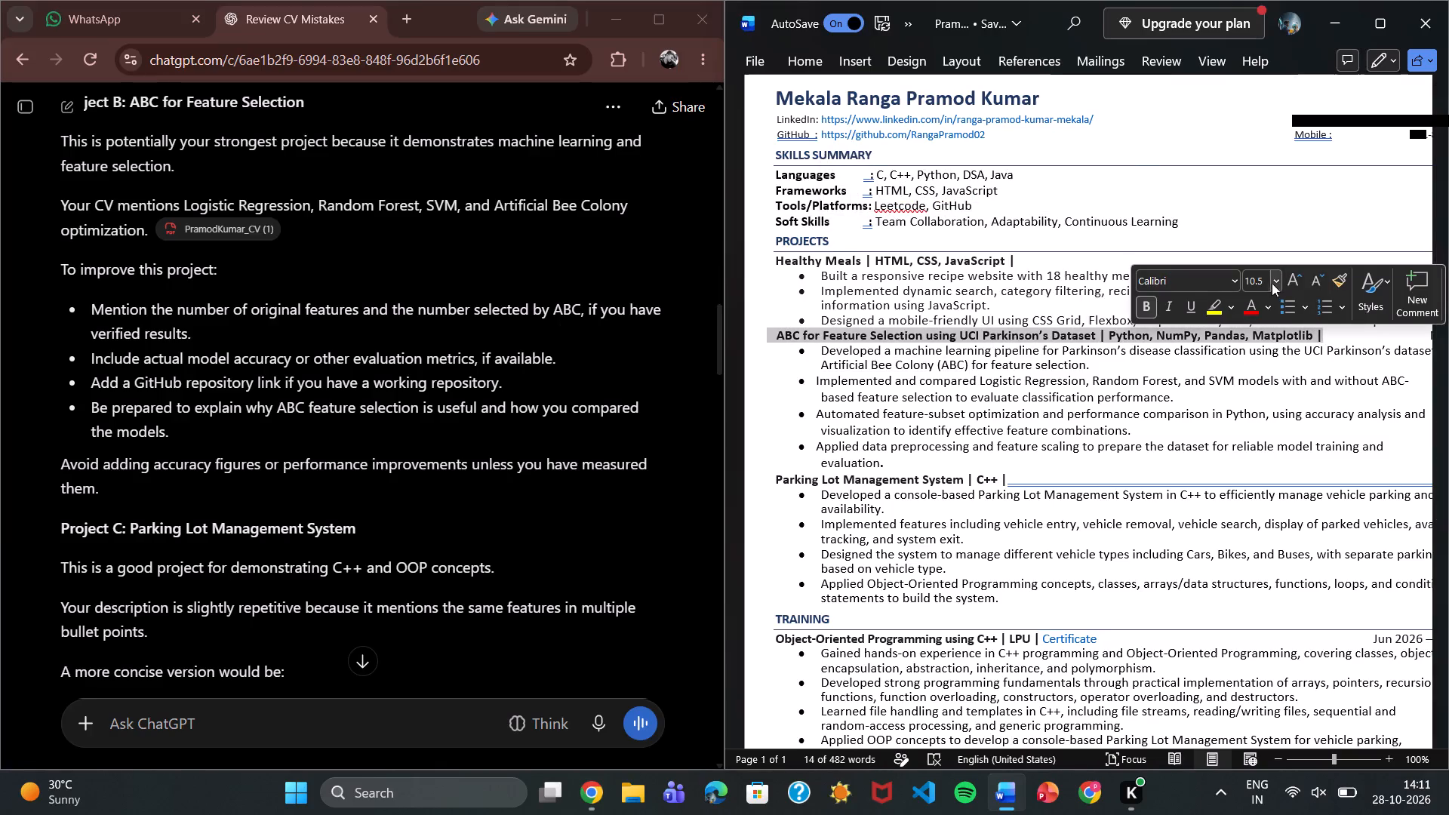
click(1269, 281)
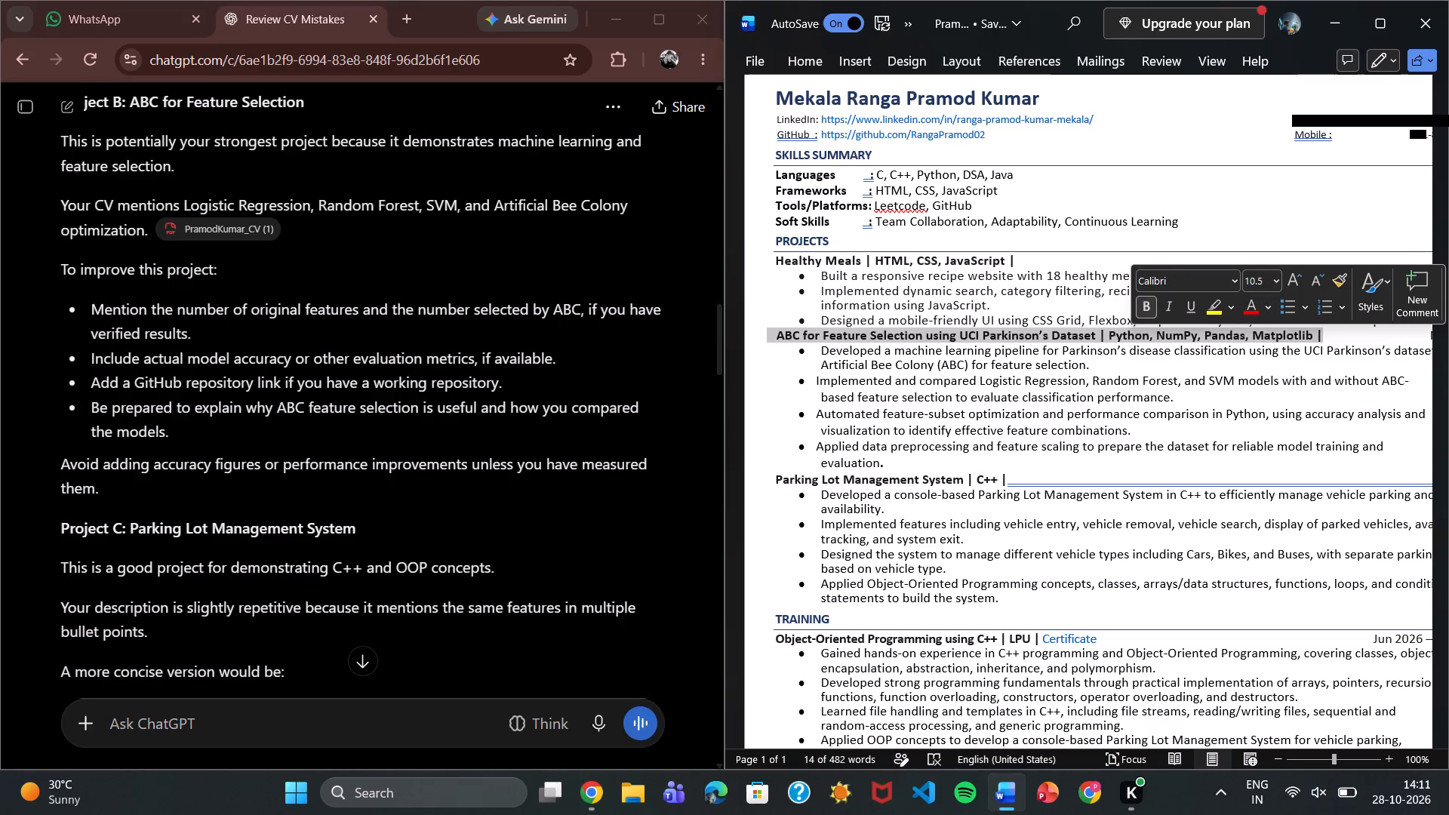
click(1259, 284)
text(11)
click(773, 475)
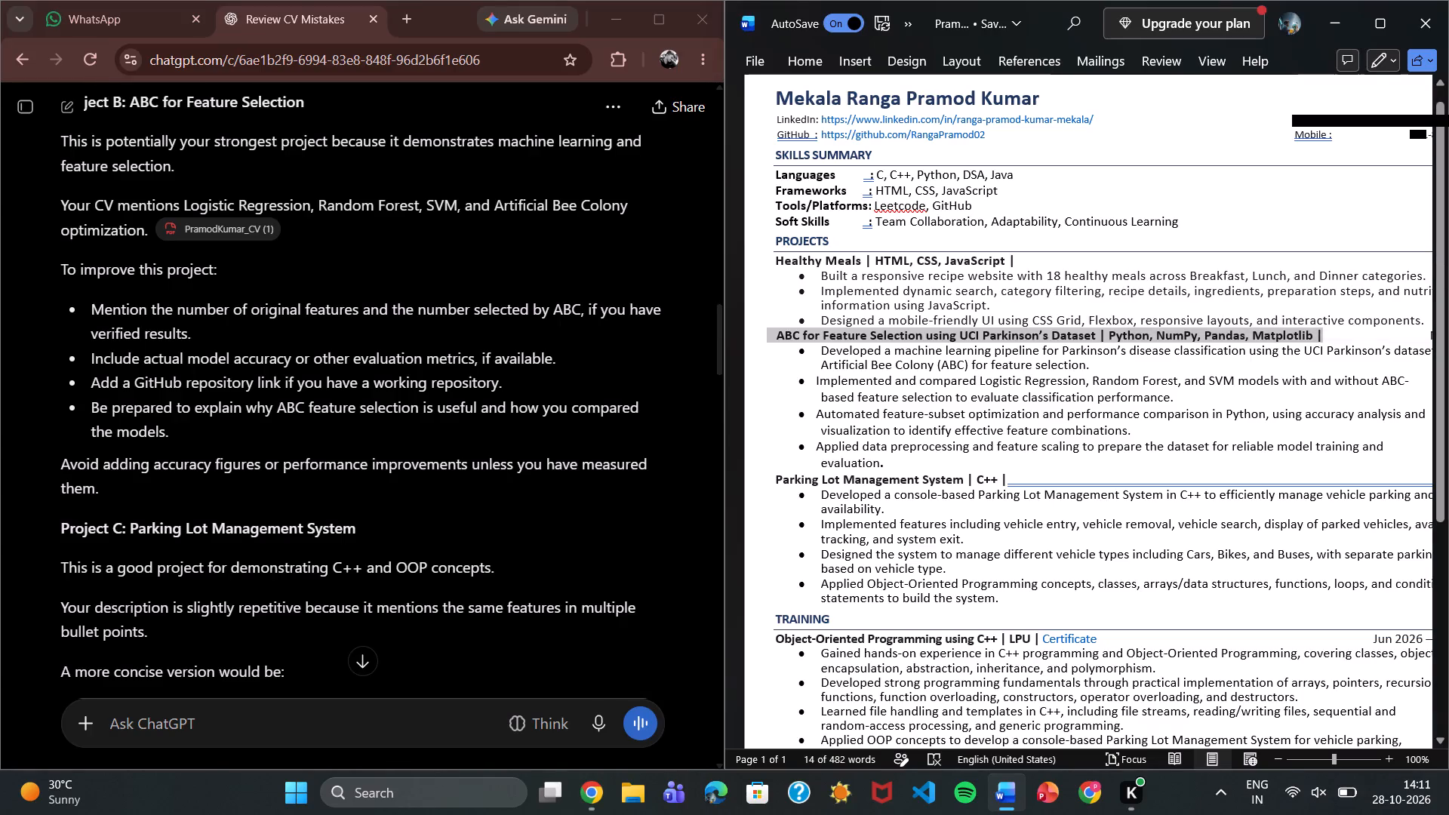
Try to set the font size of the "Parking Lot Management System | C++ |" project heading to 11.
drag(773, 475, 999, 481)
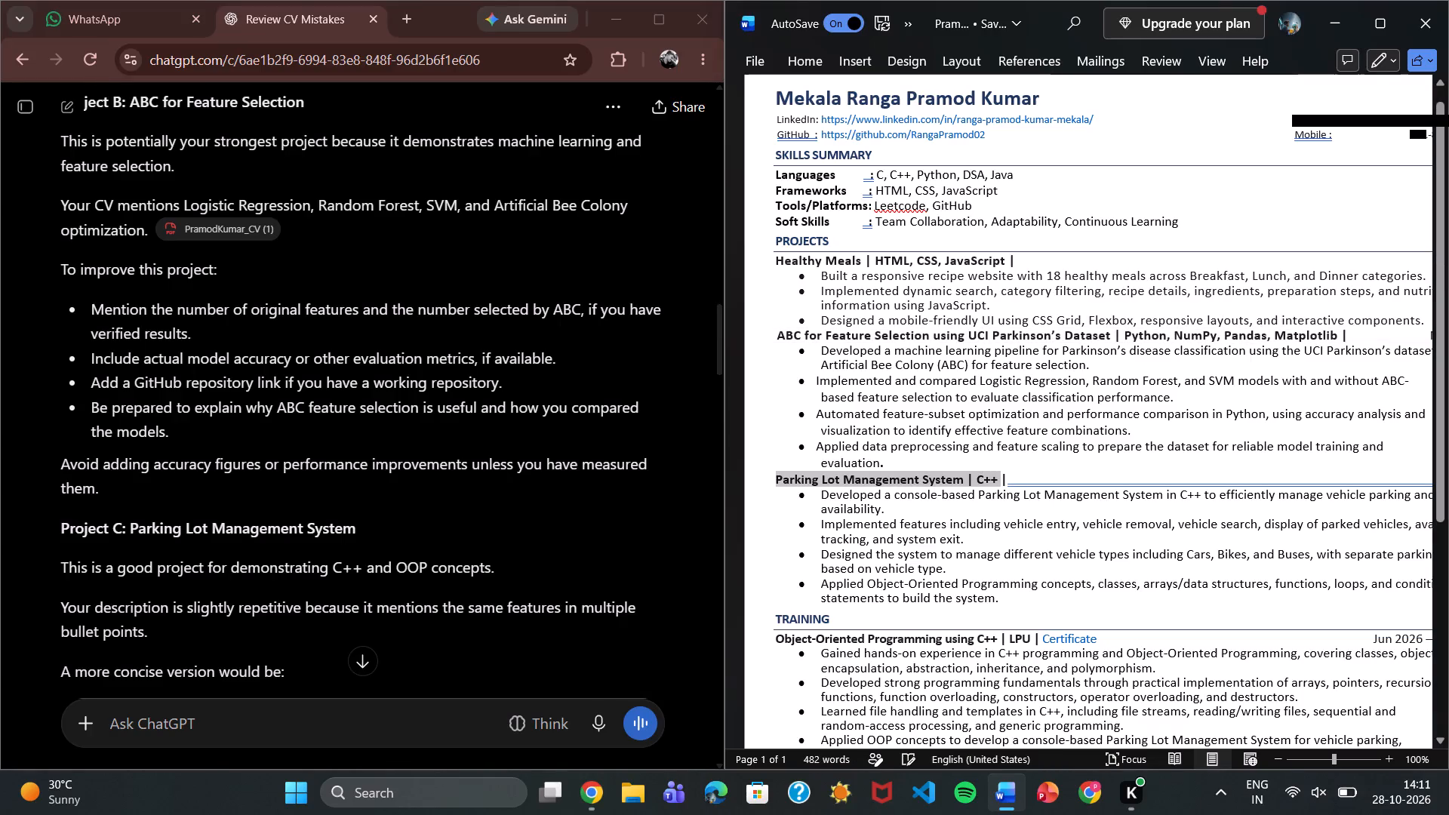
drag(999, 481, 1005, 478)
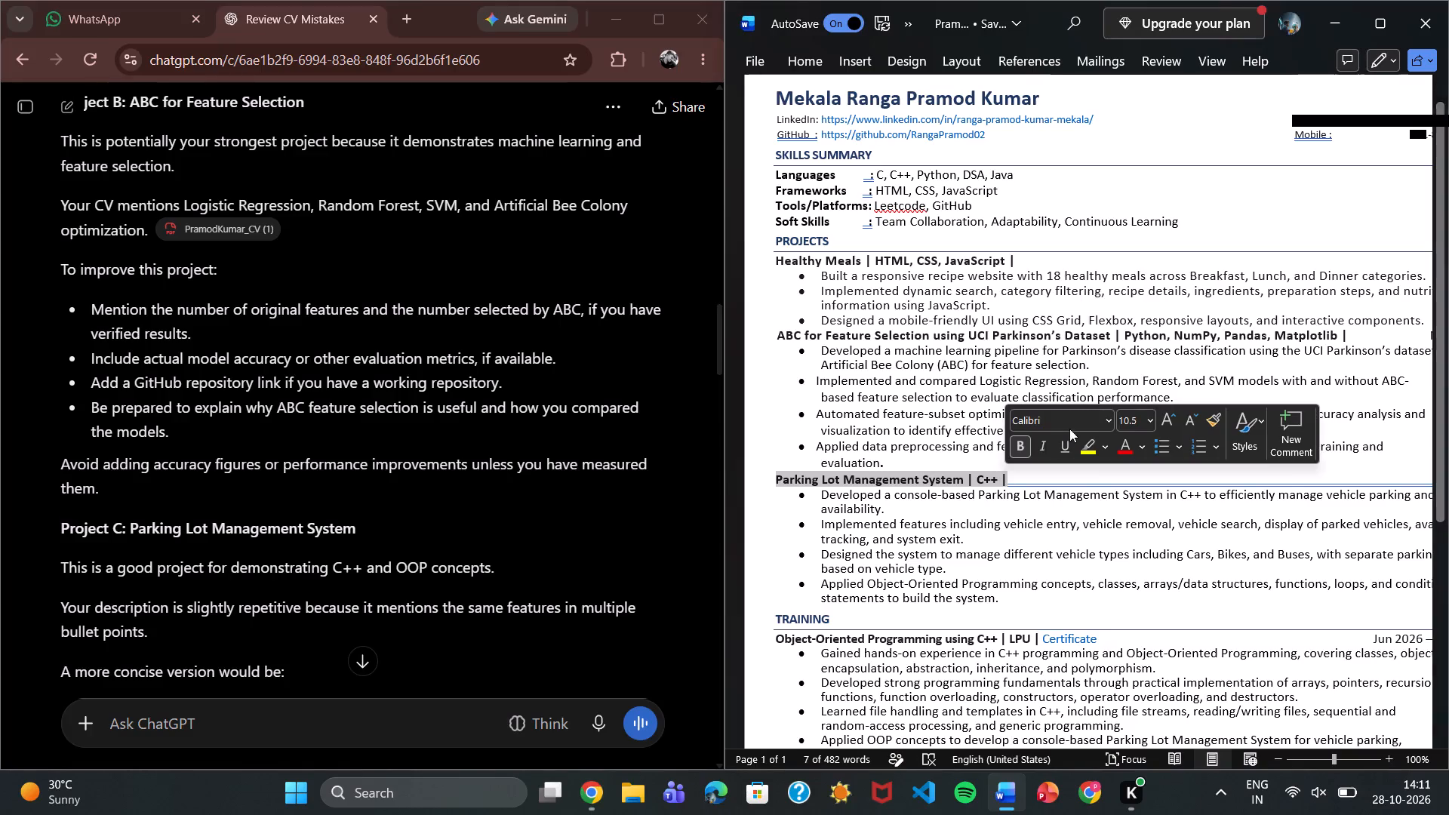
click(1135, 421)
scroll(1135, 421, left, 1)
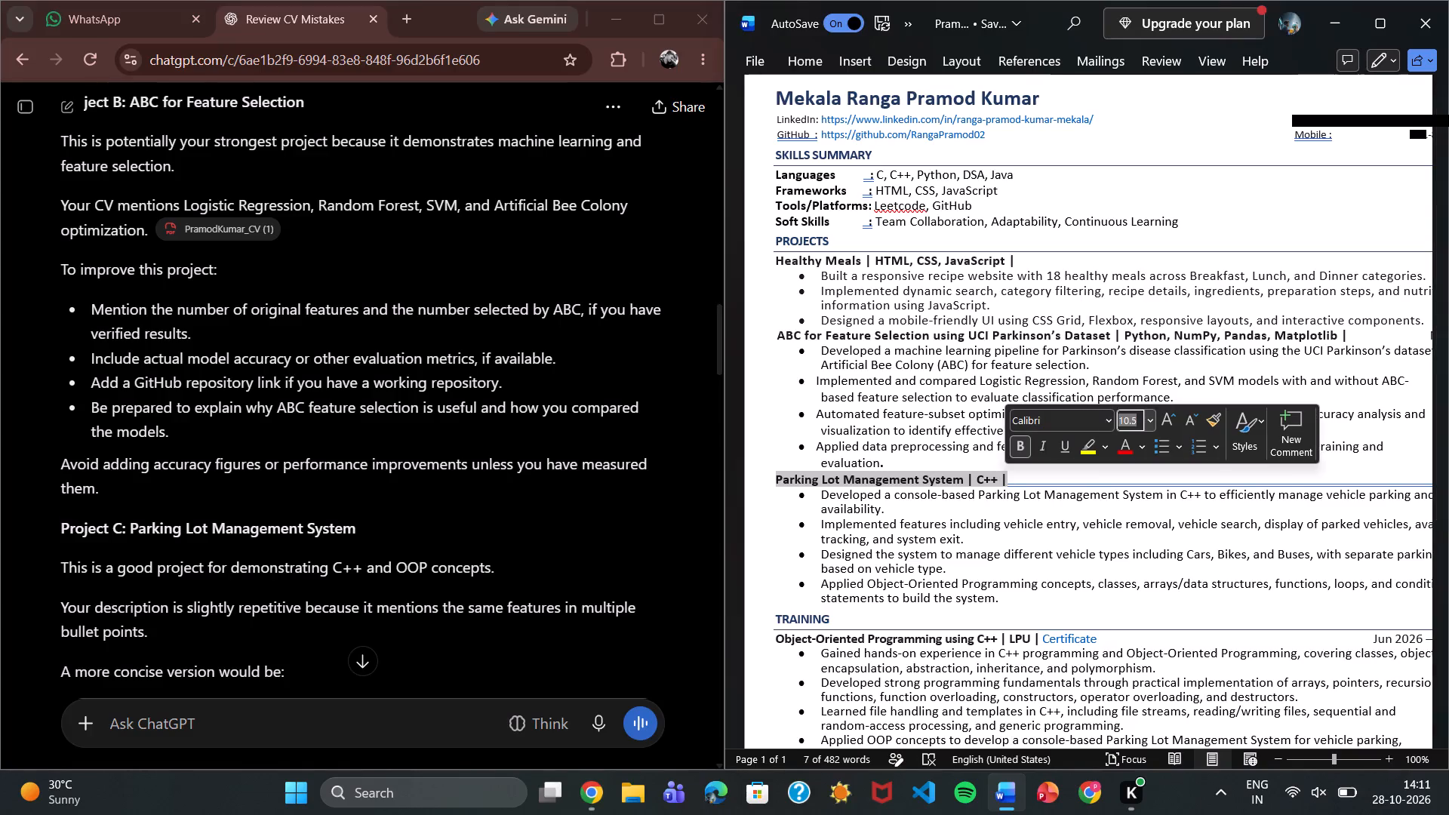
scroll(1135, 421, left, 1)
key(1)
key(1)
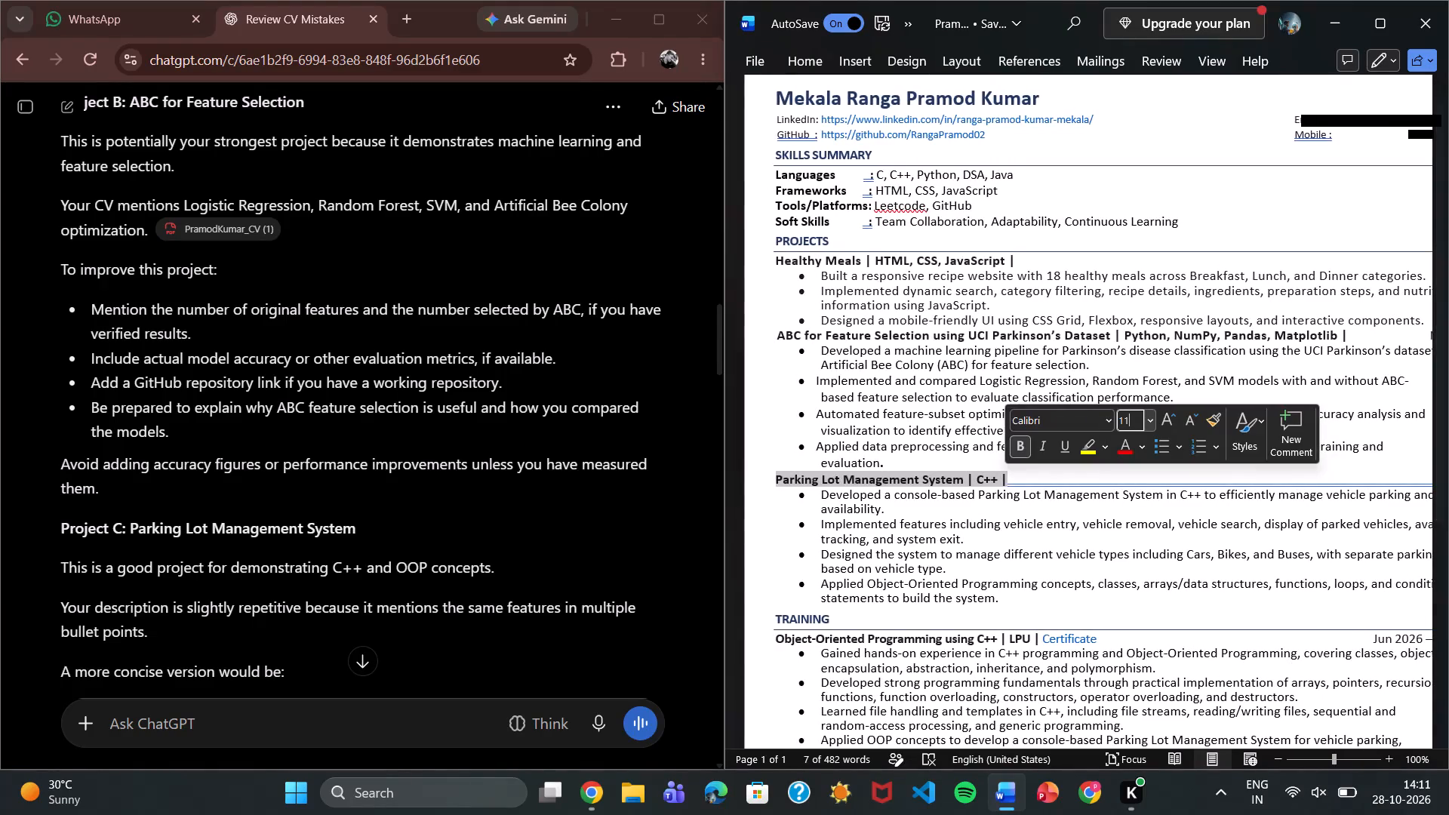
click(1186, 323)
Set the font size of the "Parking Lot Management System | C++ |" project heading to 11.
scroll(1186, 323, down, 1)
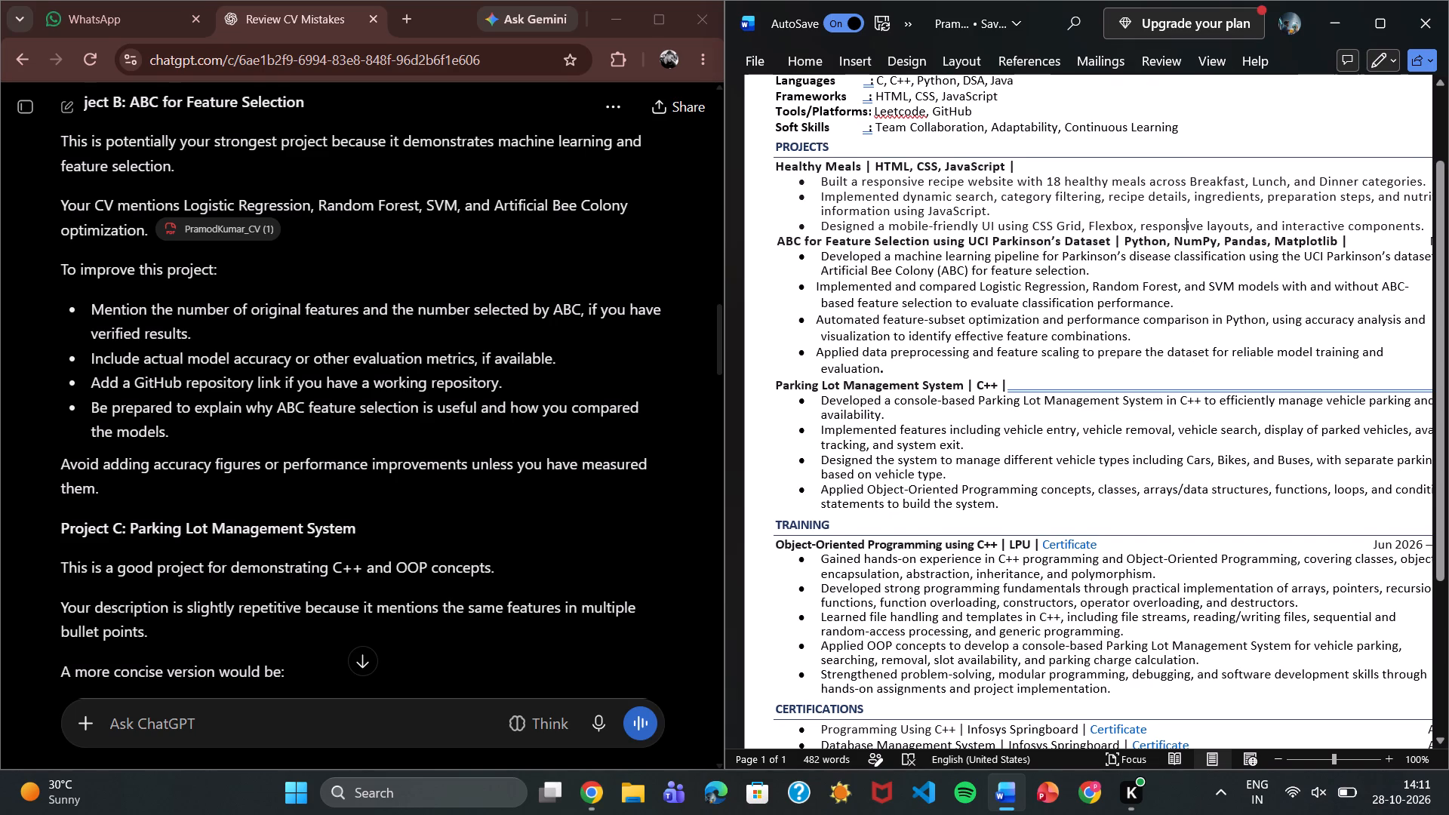
drag(776, 385, 1011, 386)
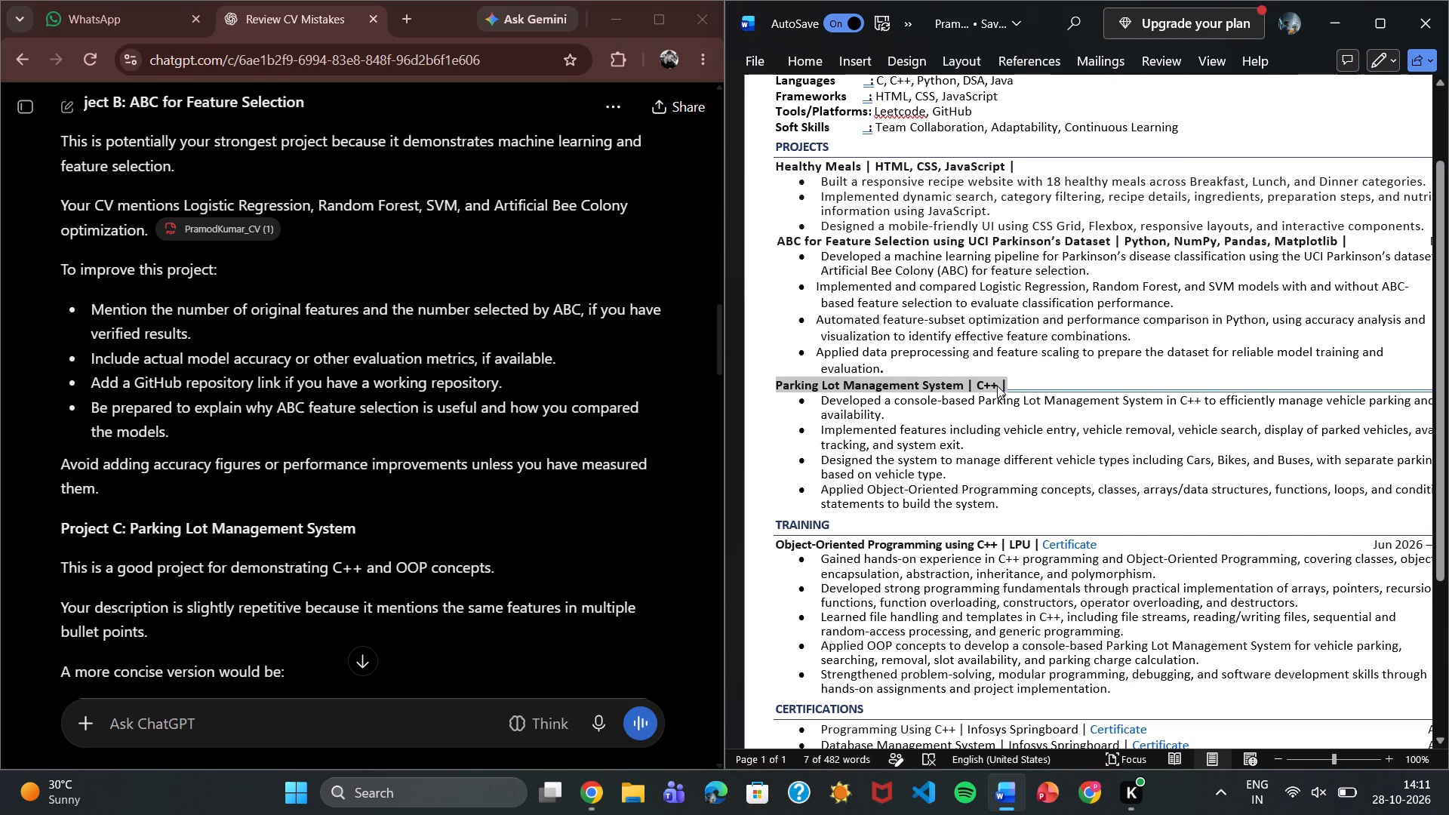
click(769, 382)
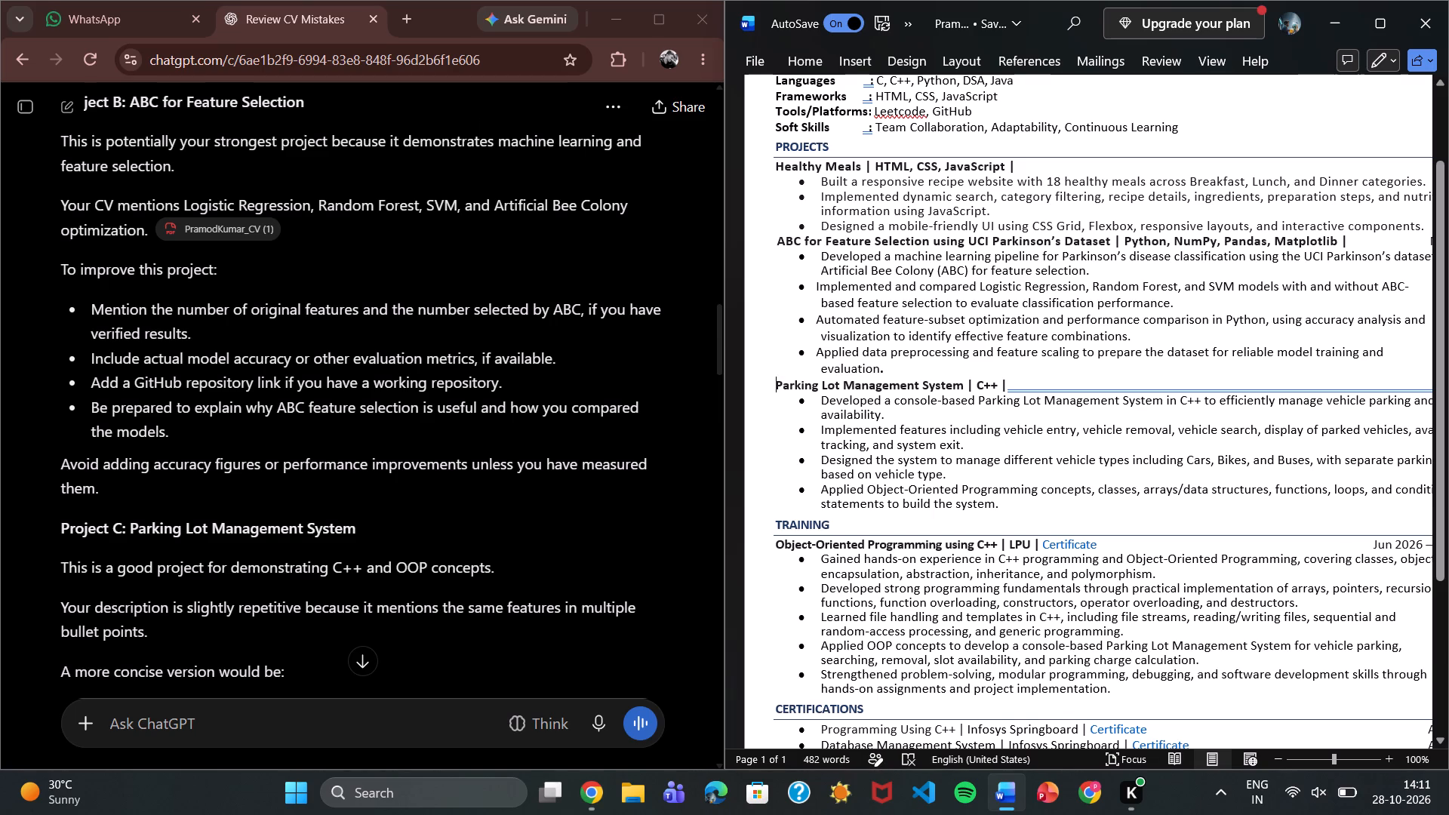
drag(773, 386, 1007, 386)
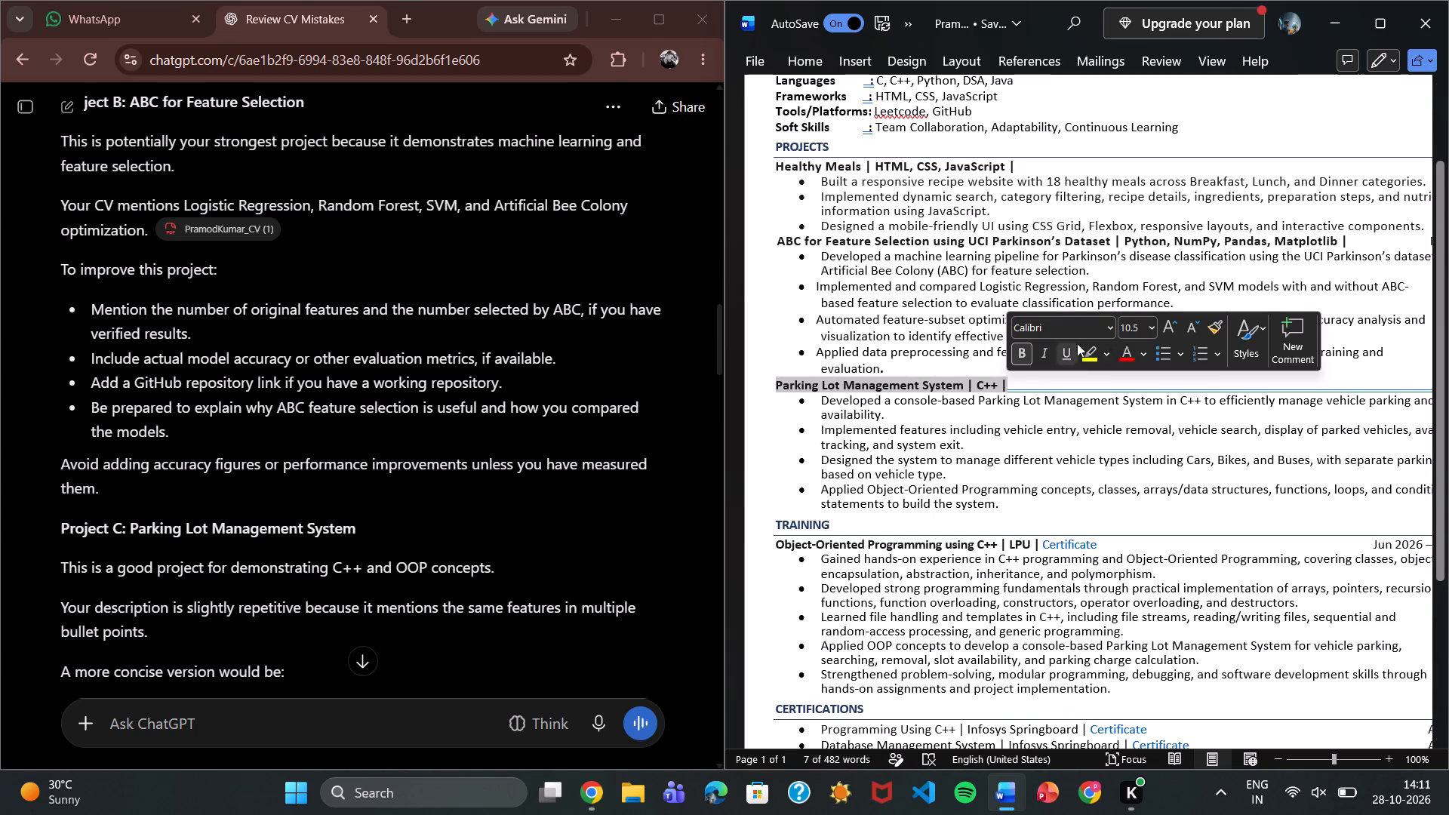
click(1132, 328)
text(11)
click(788, 364)
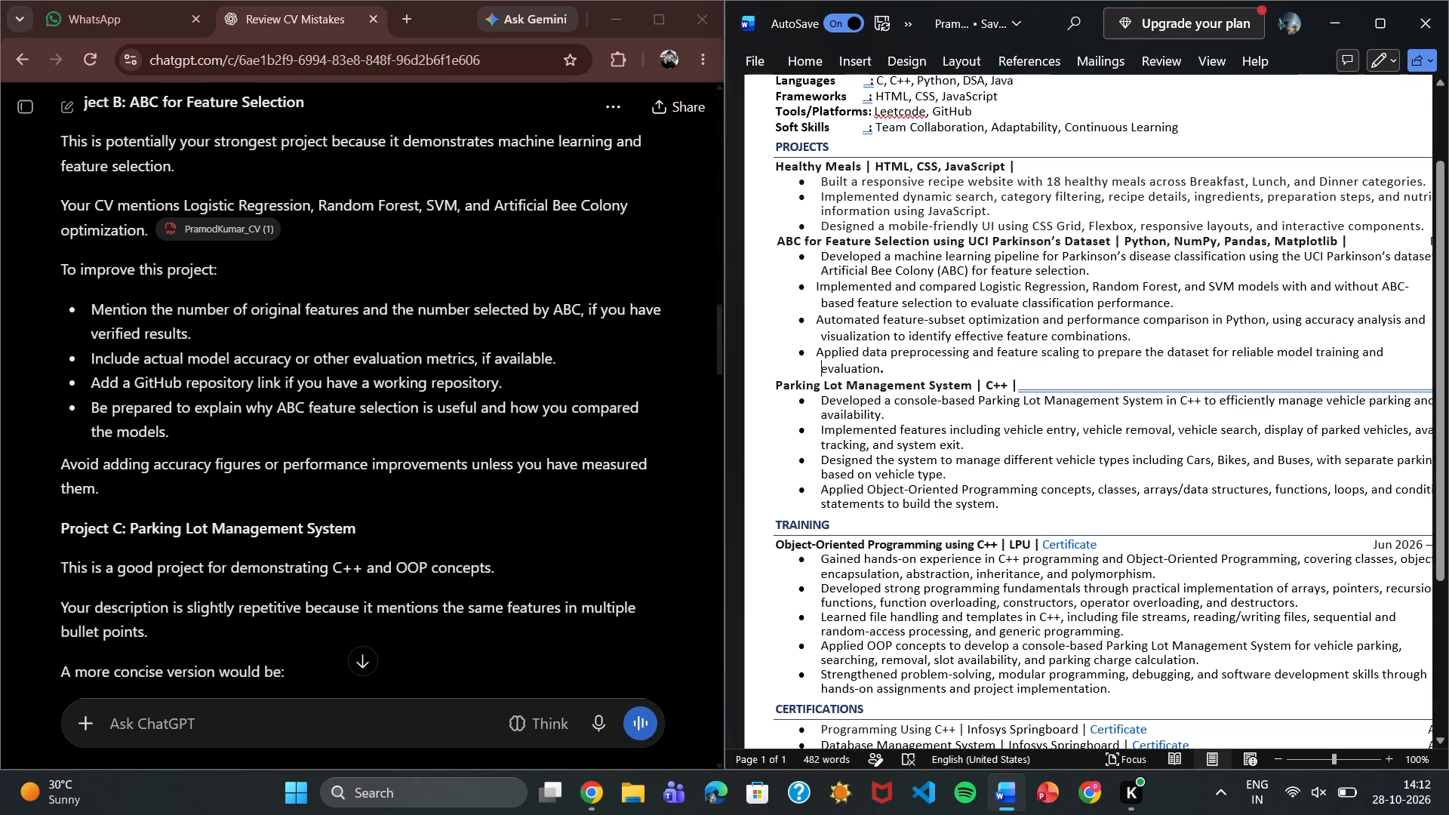
Set the font size of the SKILLS SUMMARY section heading in the CV to 11.
scroll(788, 409, up, 1)
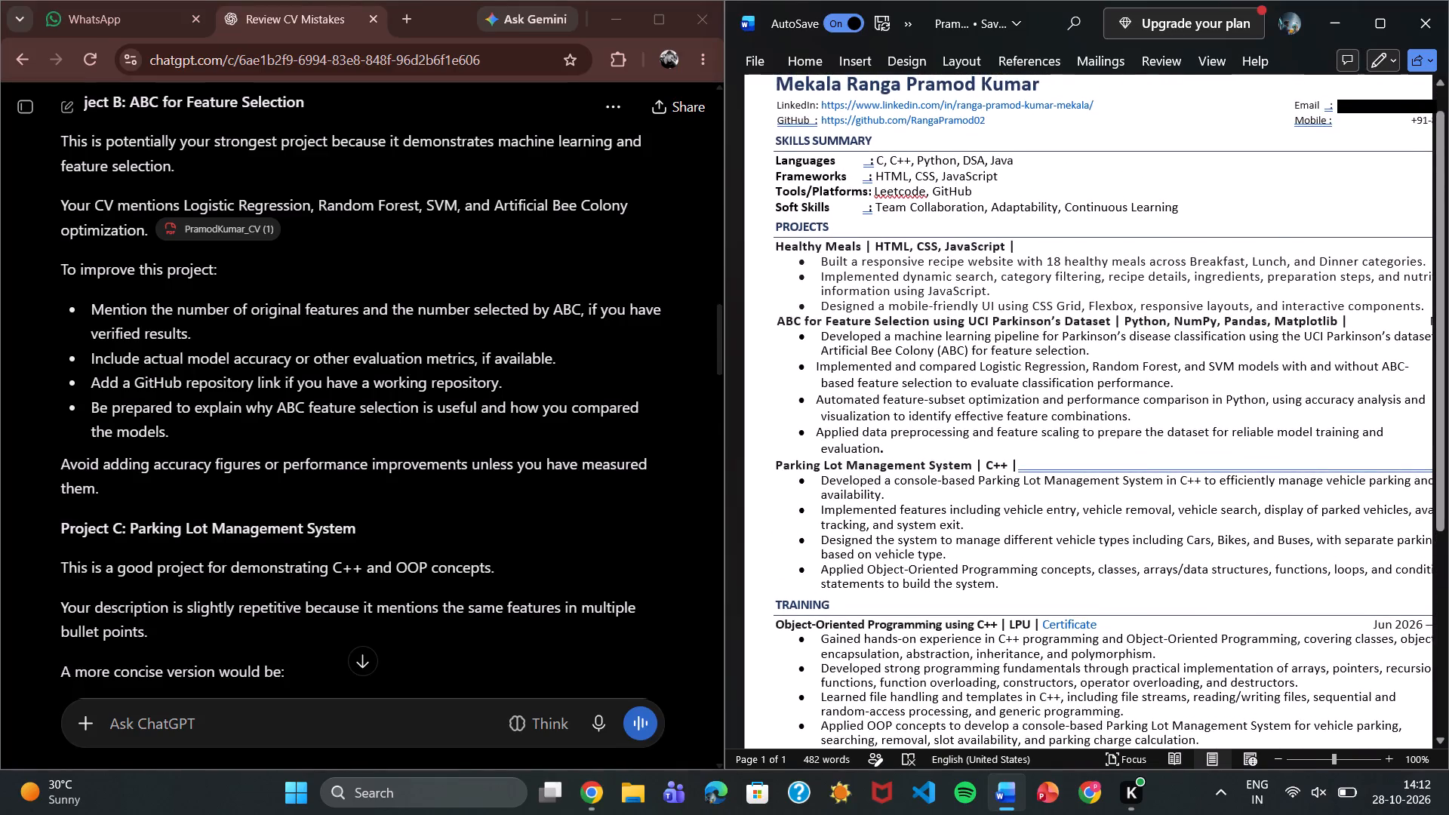
ctrl+scroll(901, 392, down, 1)
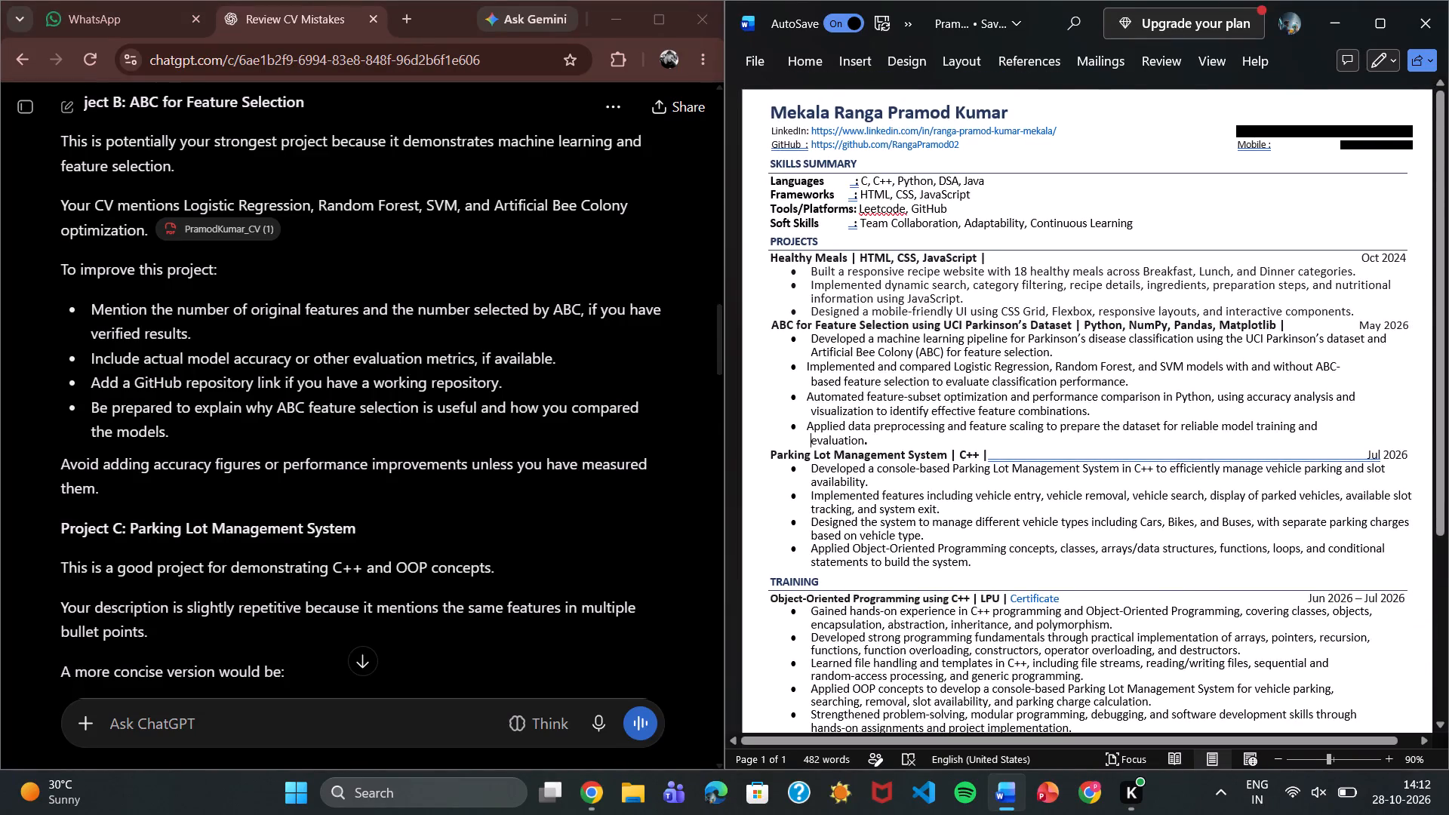
drag(768, 158, 859, 159)
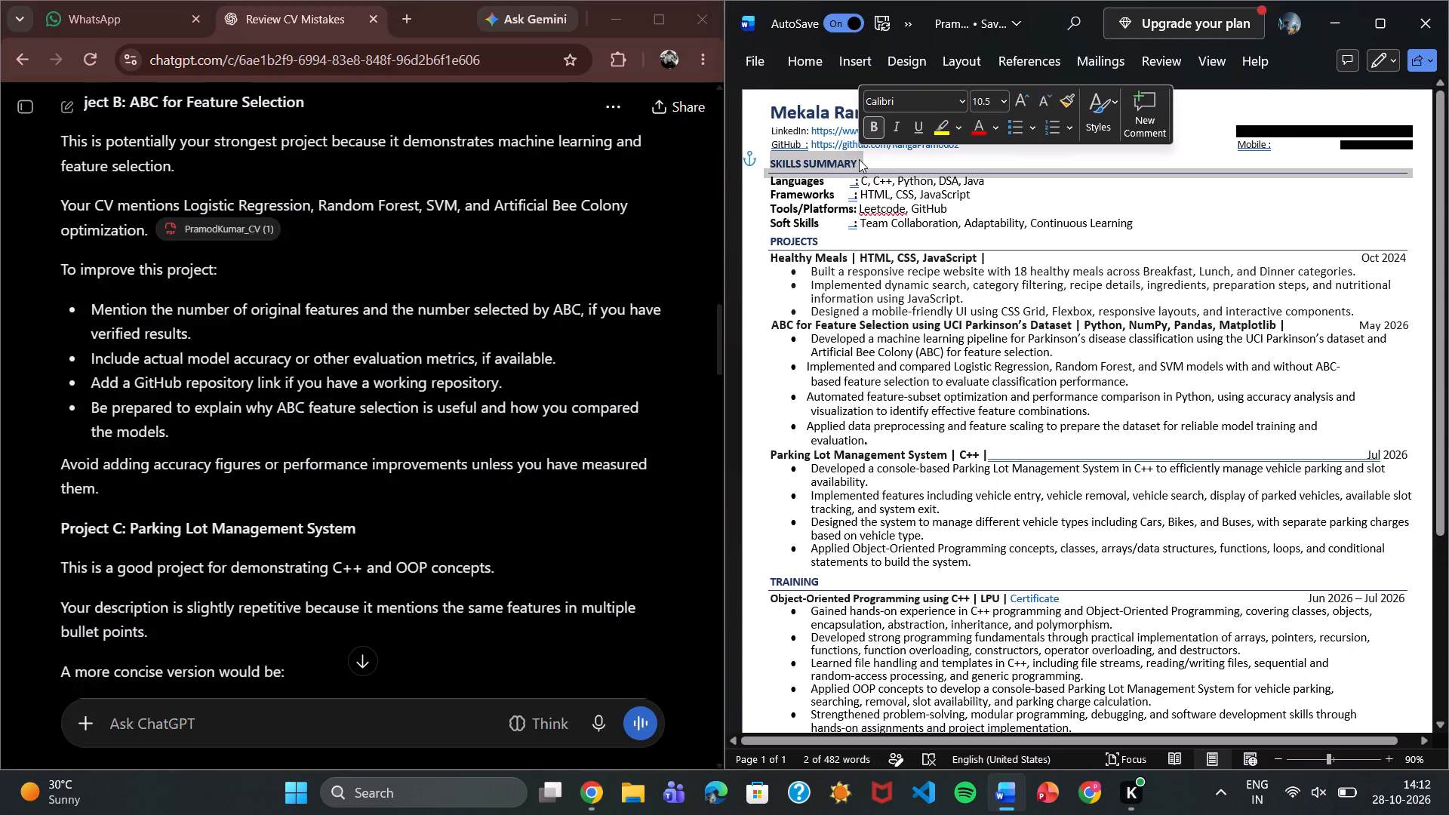
click(990, 105)
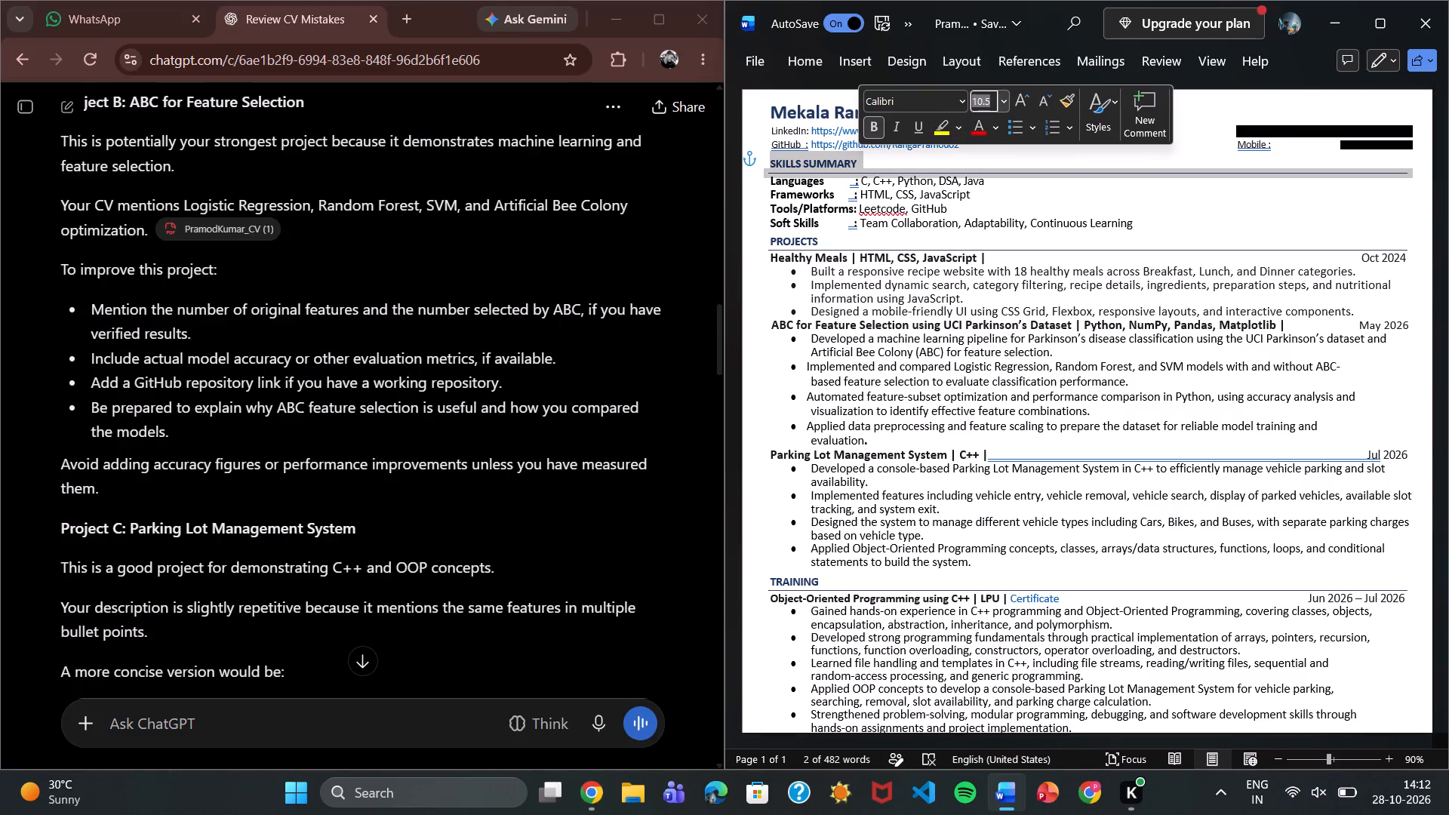
text(11)
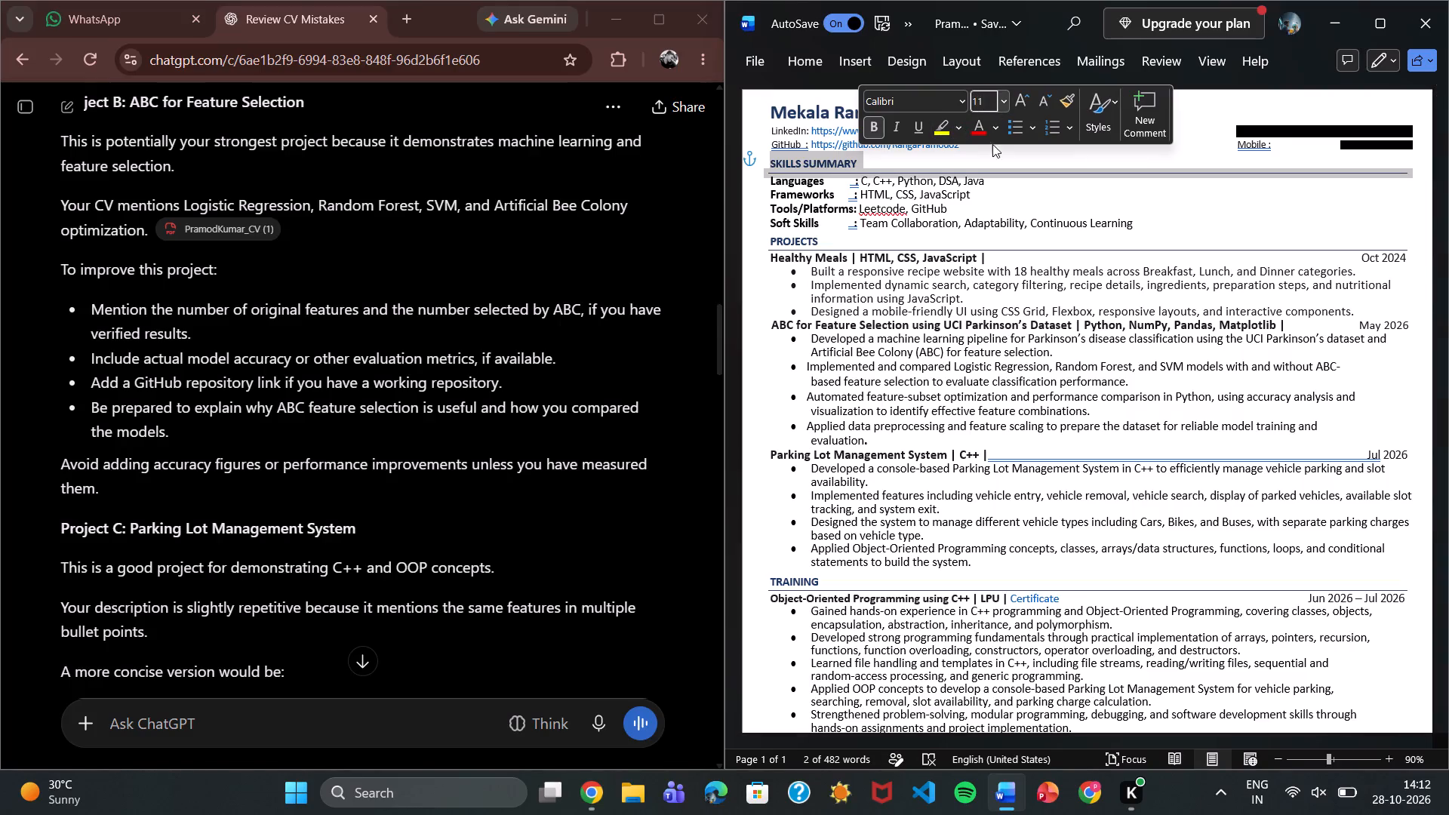
click(992, 157)
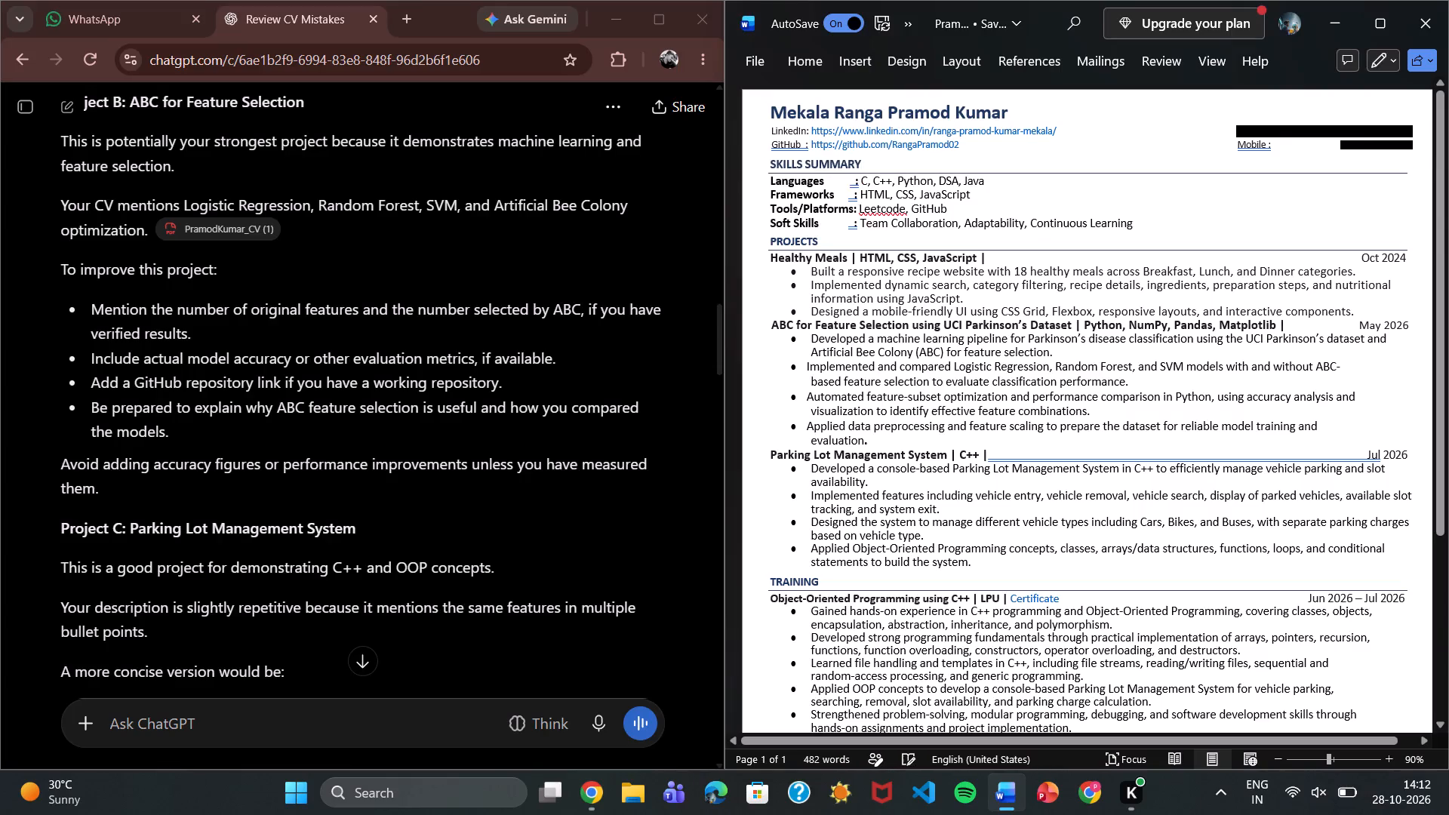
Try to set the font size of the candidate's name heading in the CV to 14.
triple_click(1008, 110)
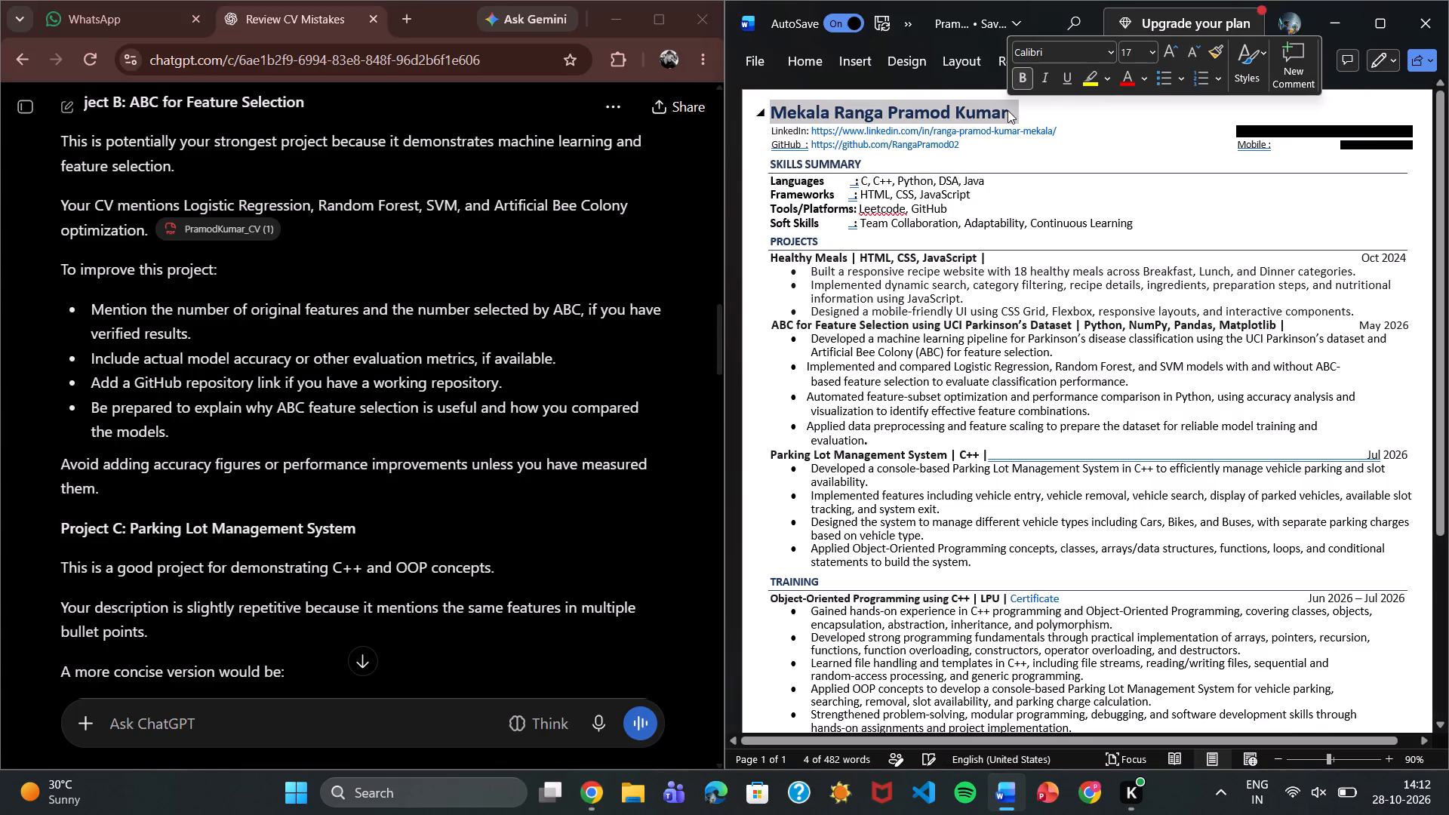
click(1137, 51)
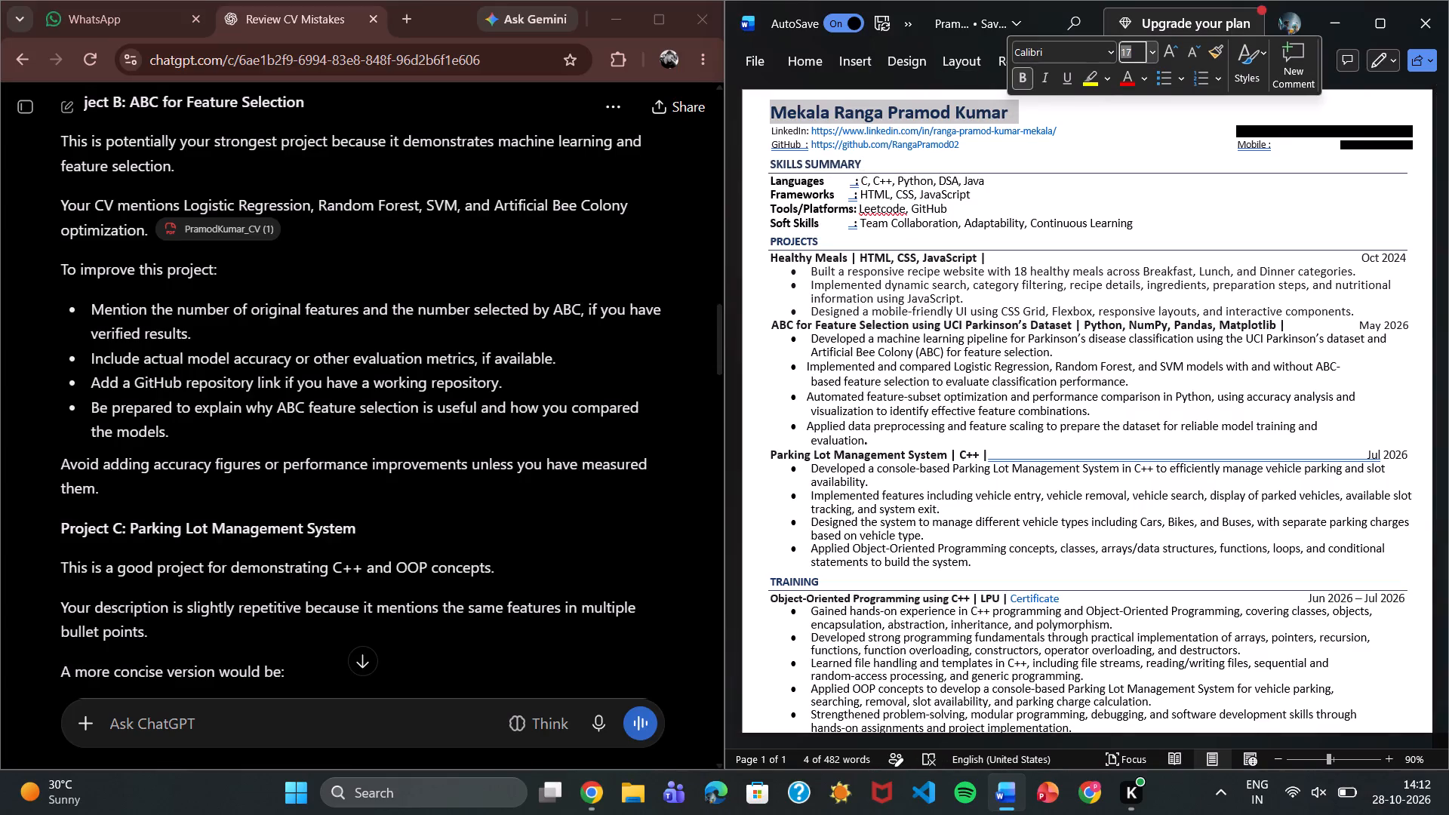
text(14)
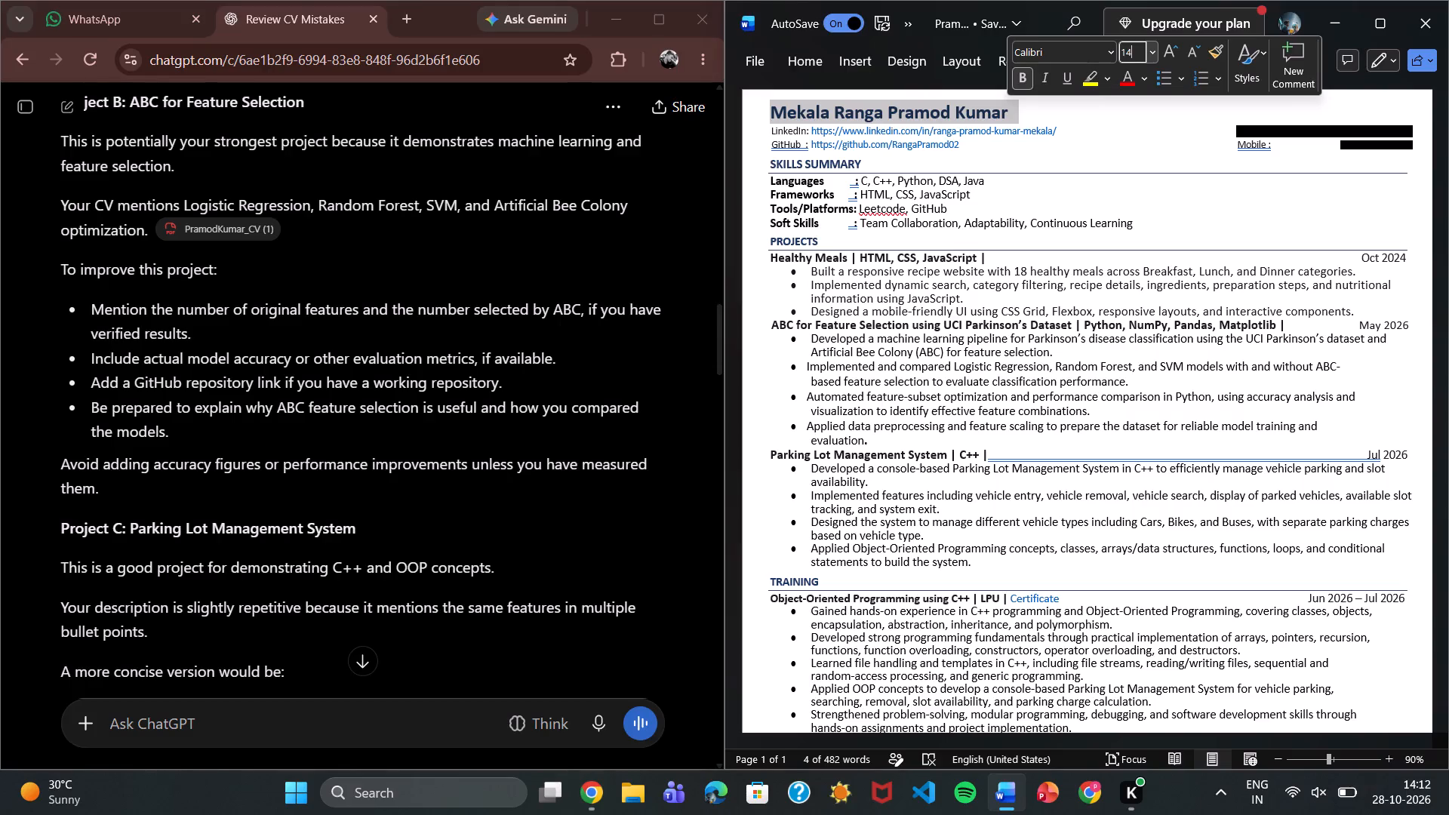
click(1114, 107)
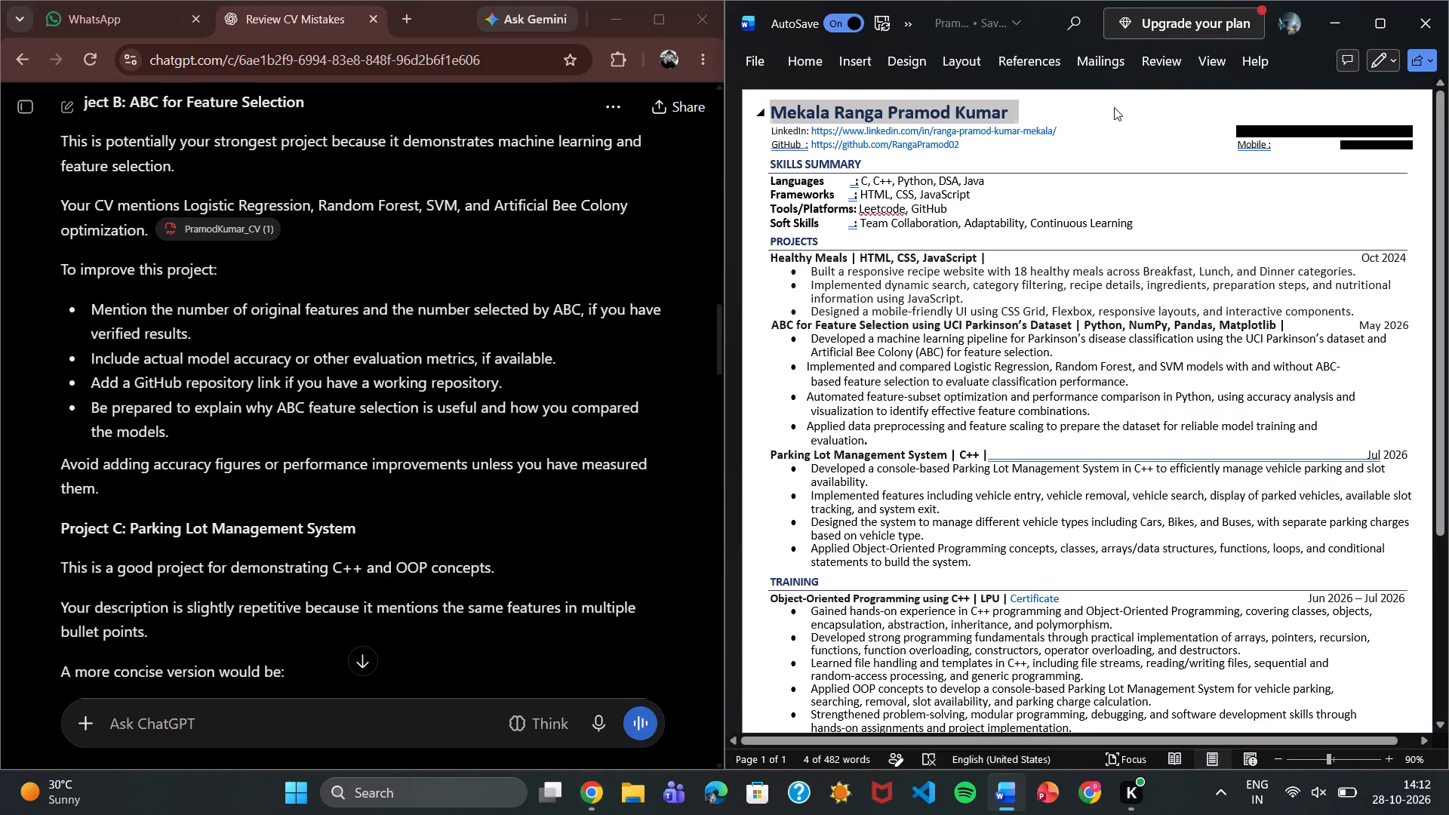
Set the font size of the candidate's name heading in the CV to 14.
triple_click(1015, 109)
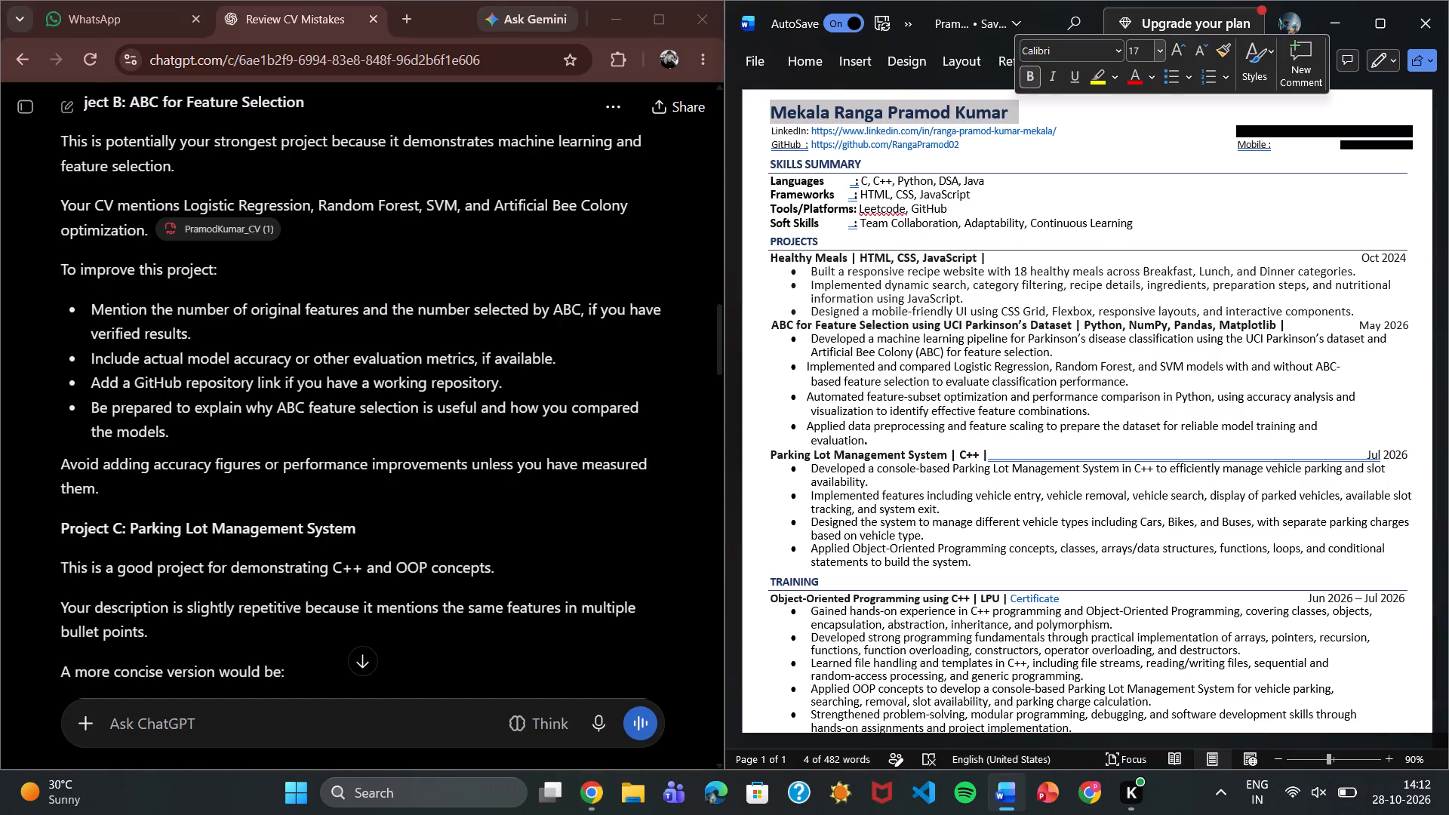
click(1142, 55)
text(14)
click(1126, 114)
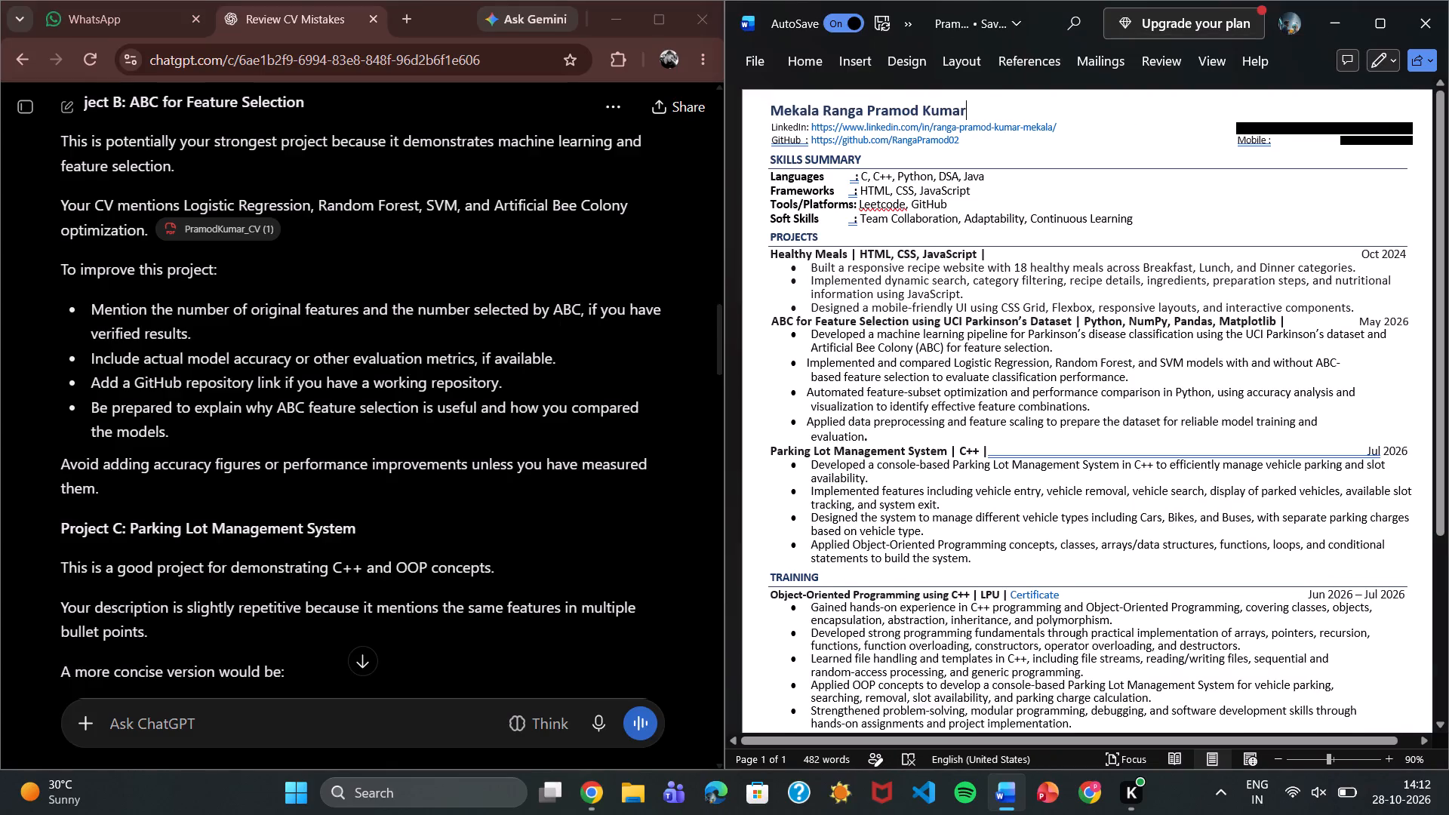
Check the font formatting of the e-mail address in the CV's contact details.
drag(1276, 125, 1409, 121)
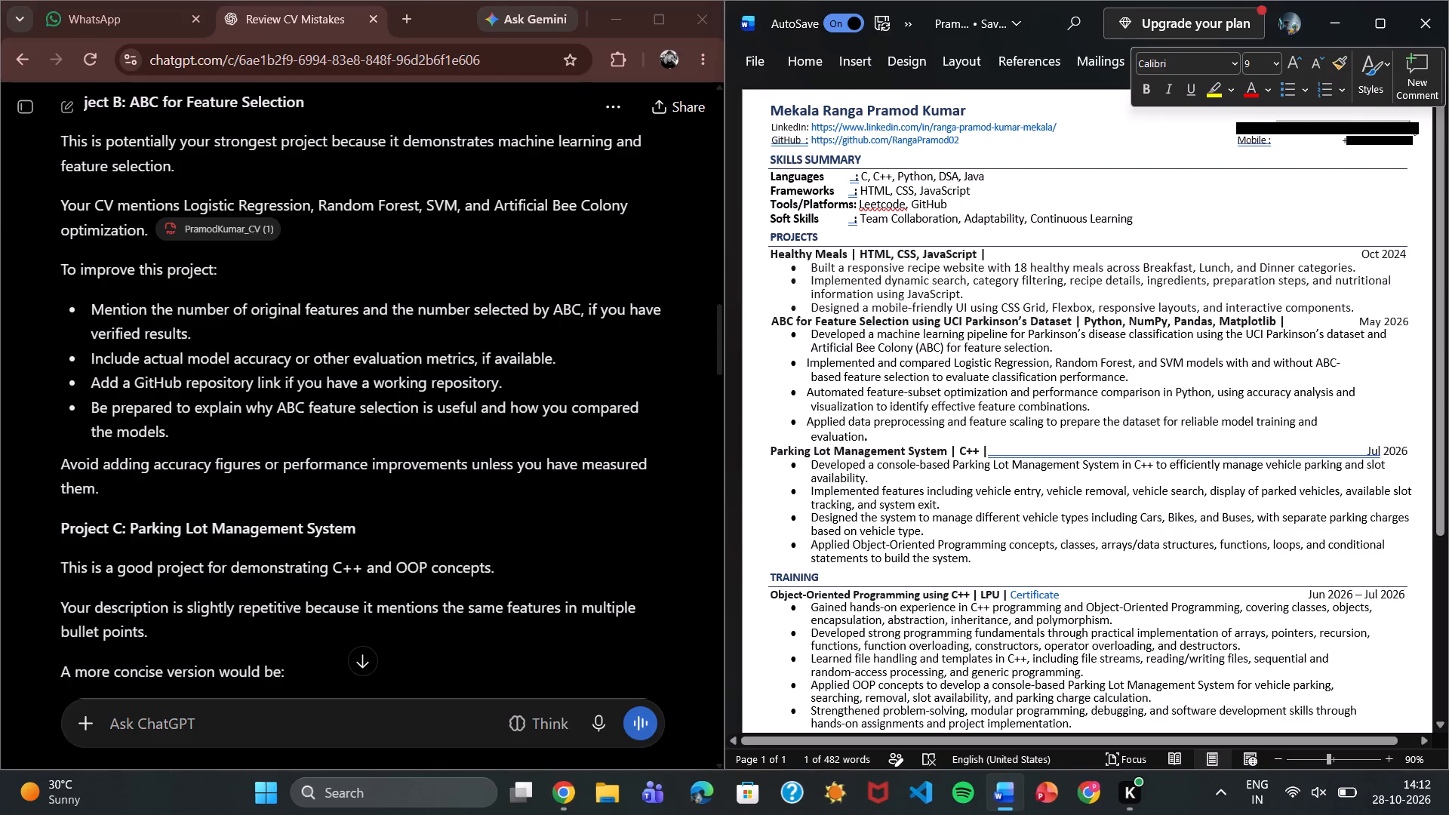
right_click(1336, 127)
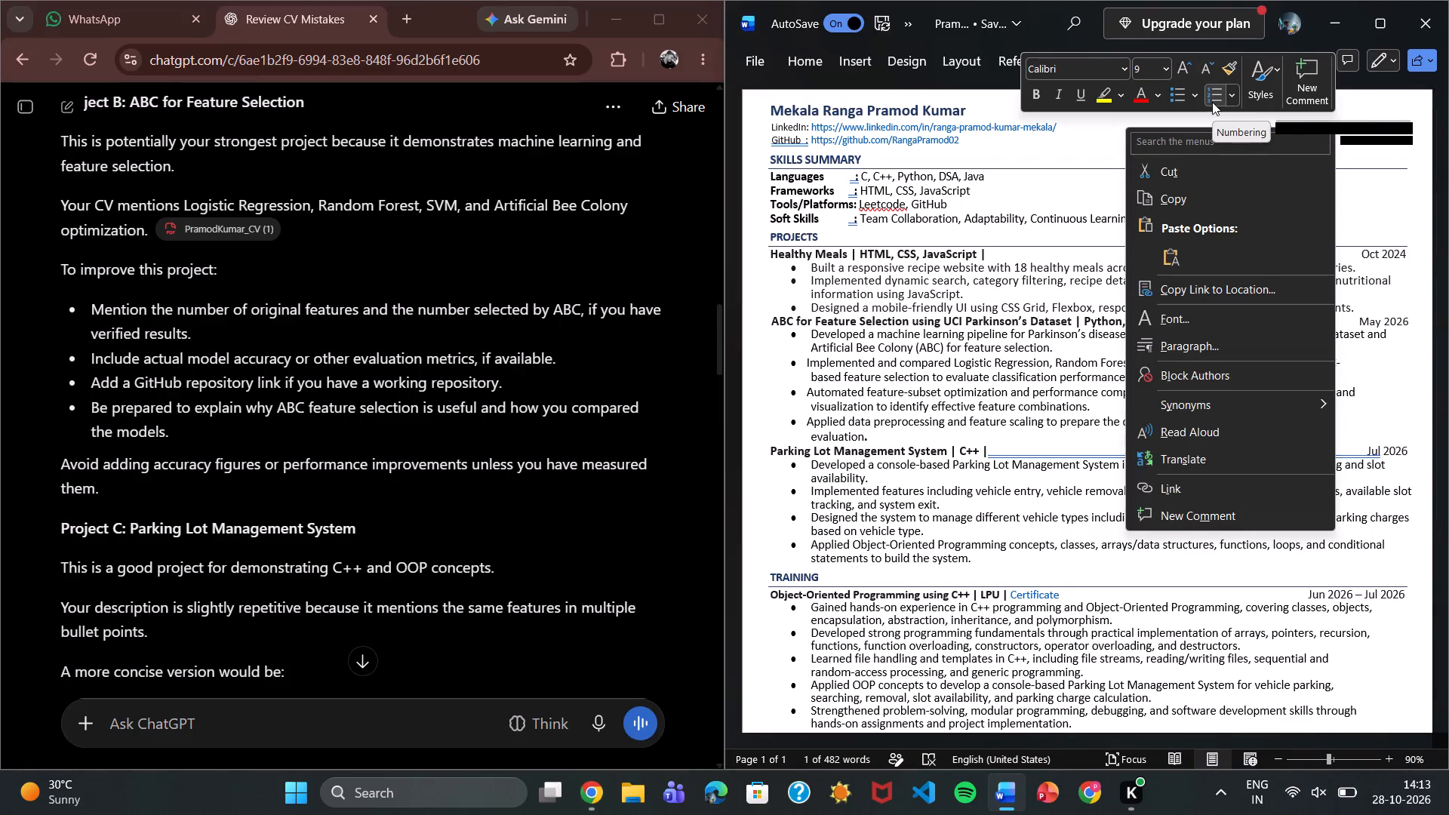
click(1368, 106)
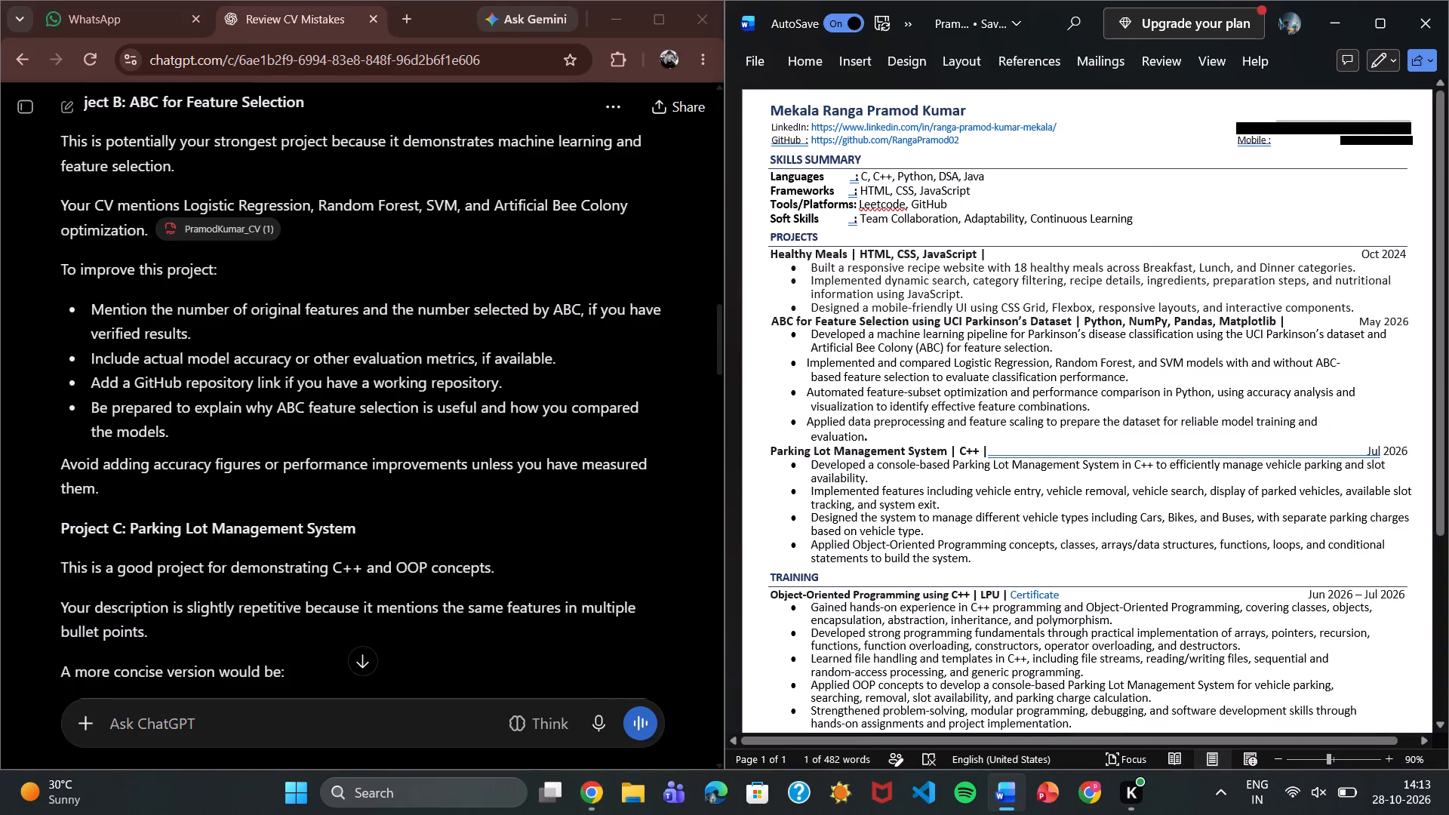
click(1368, 106)
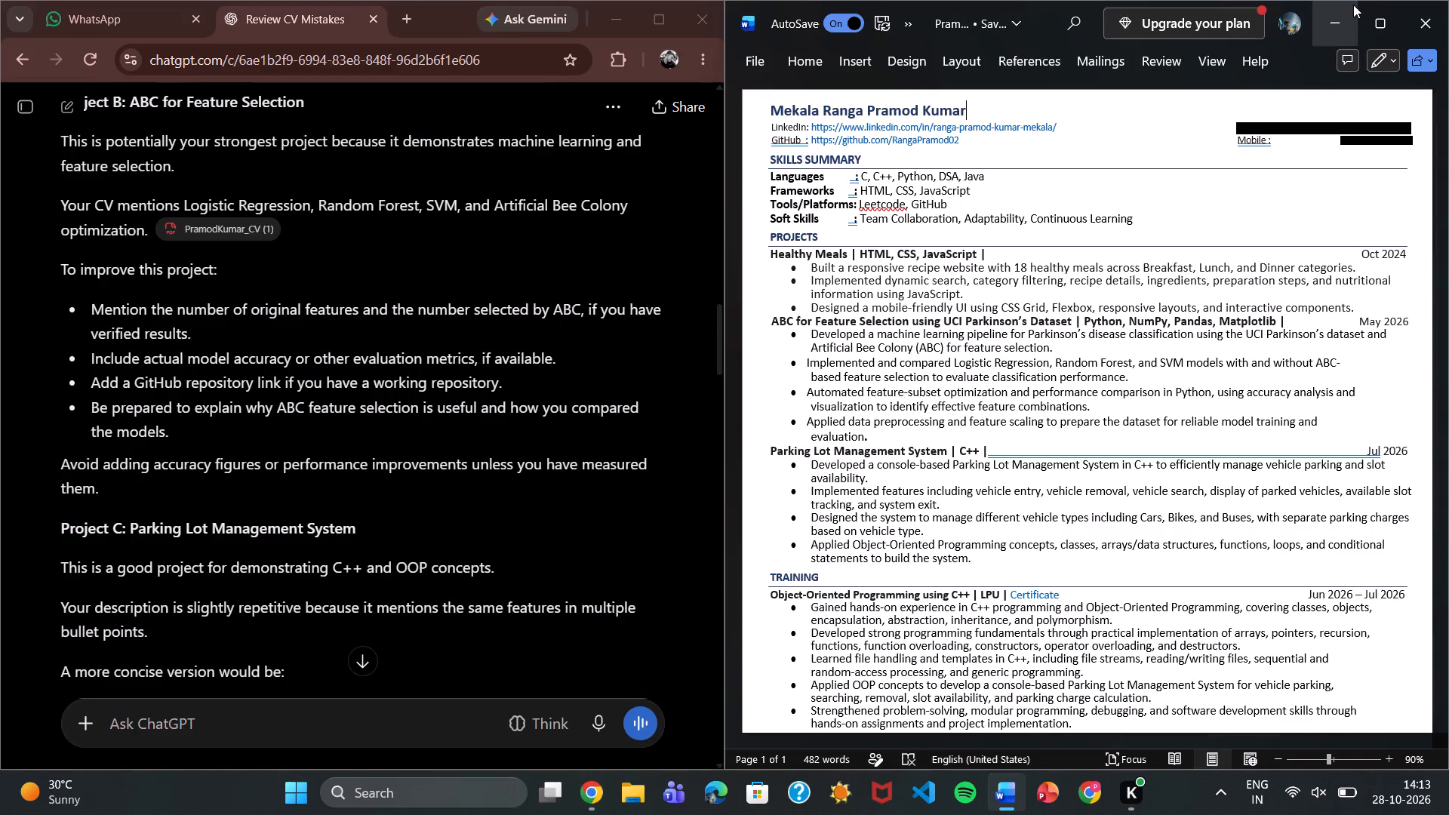
Expand the CV document and browser windows to full screen, and open a new tab in Chrome.
click(1372, 14)
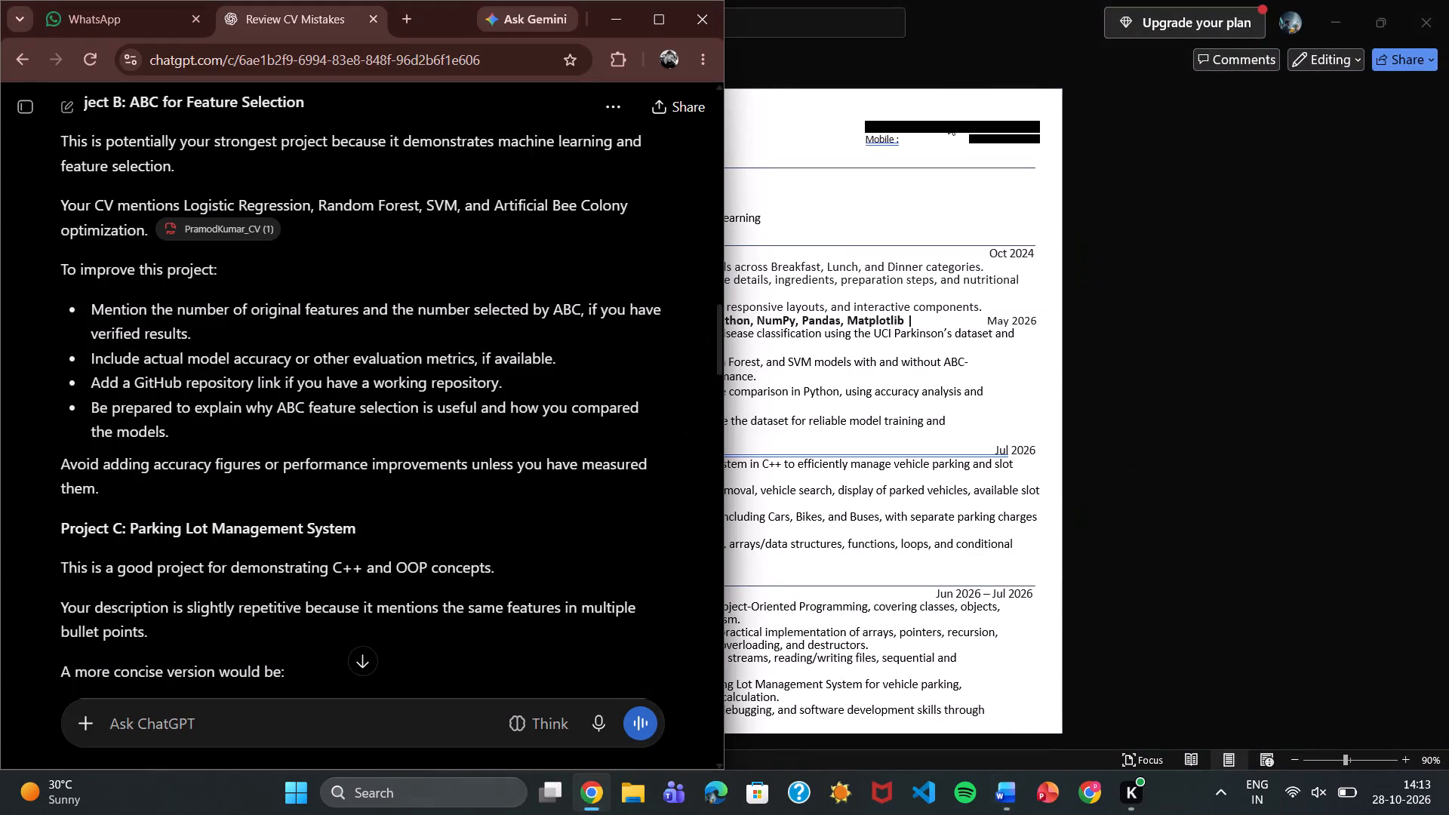
click(645, 26)
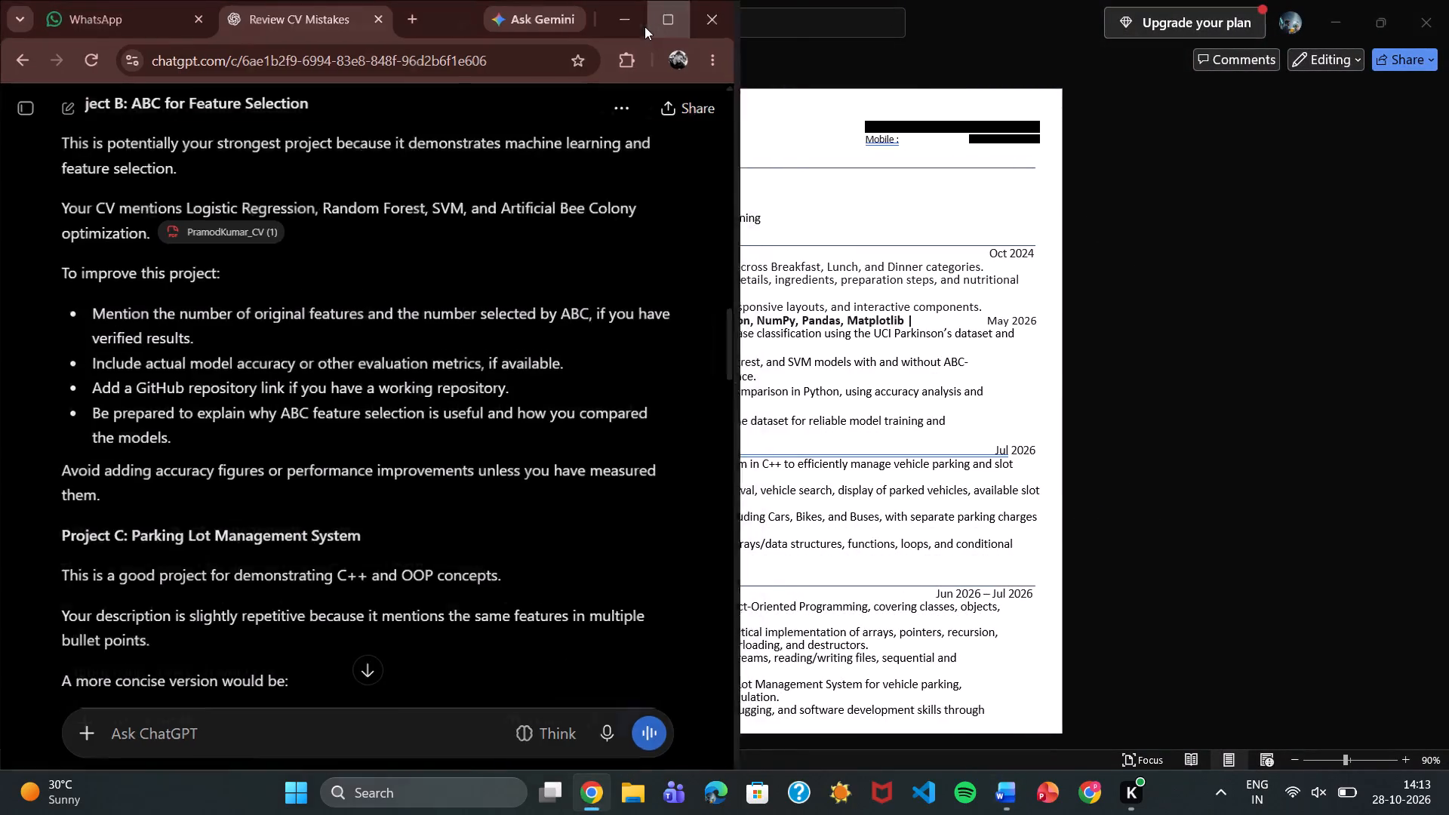
click(493, 22)
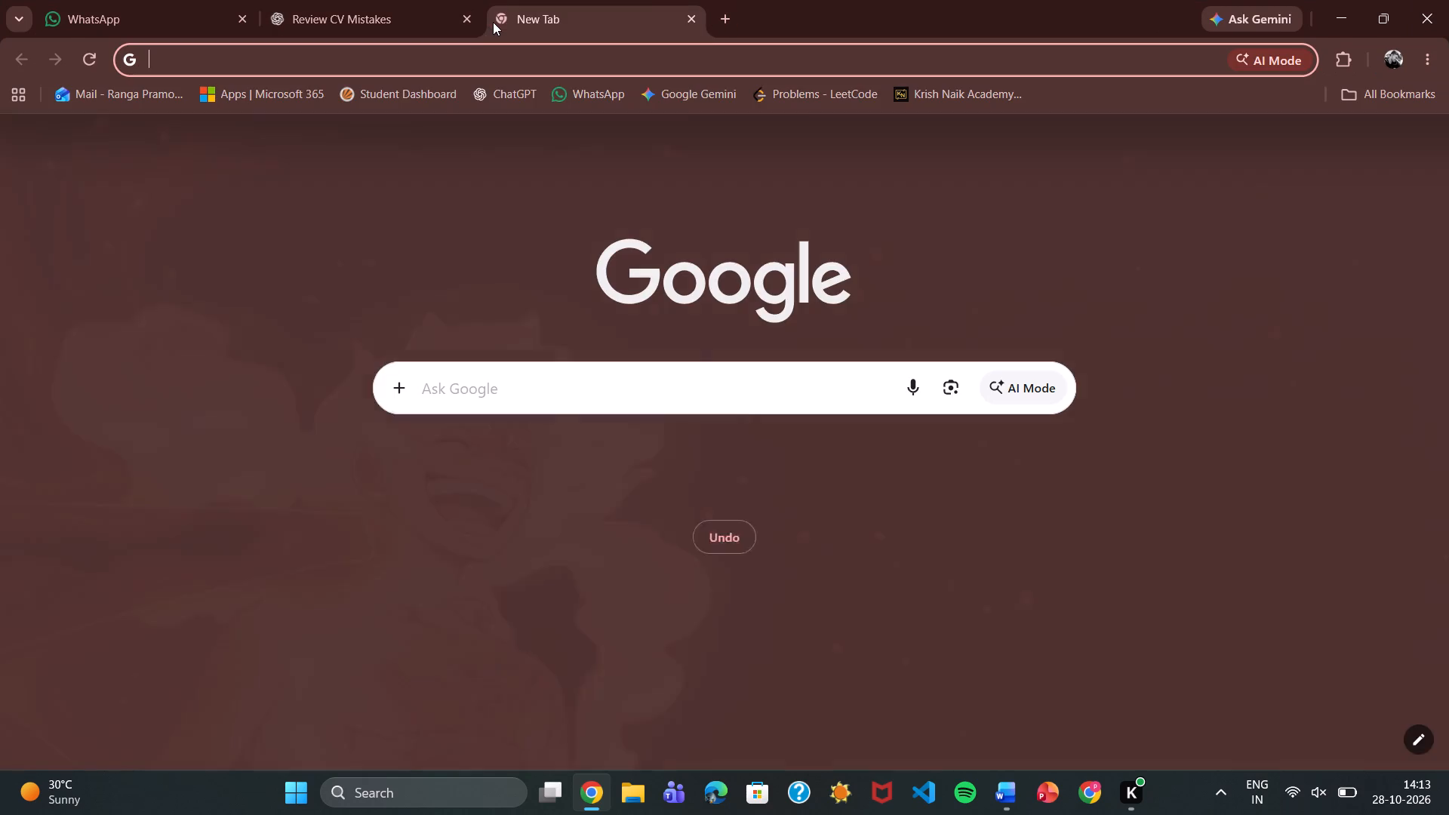
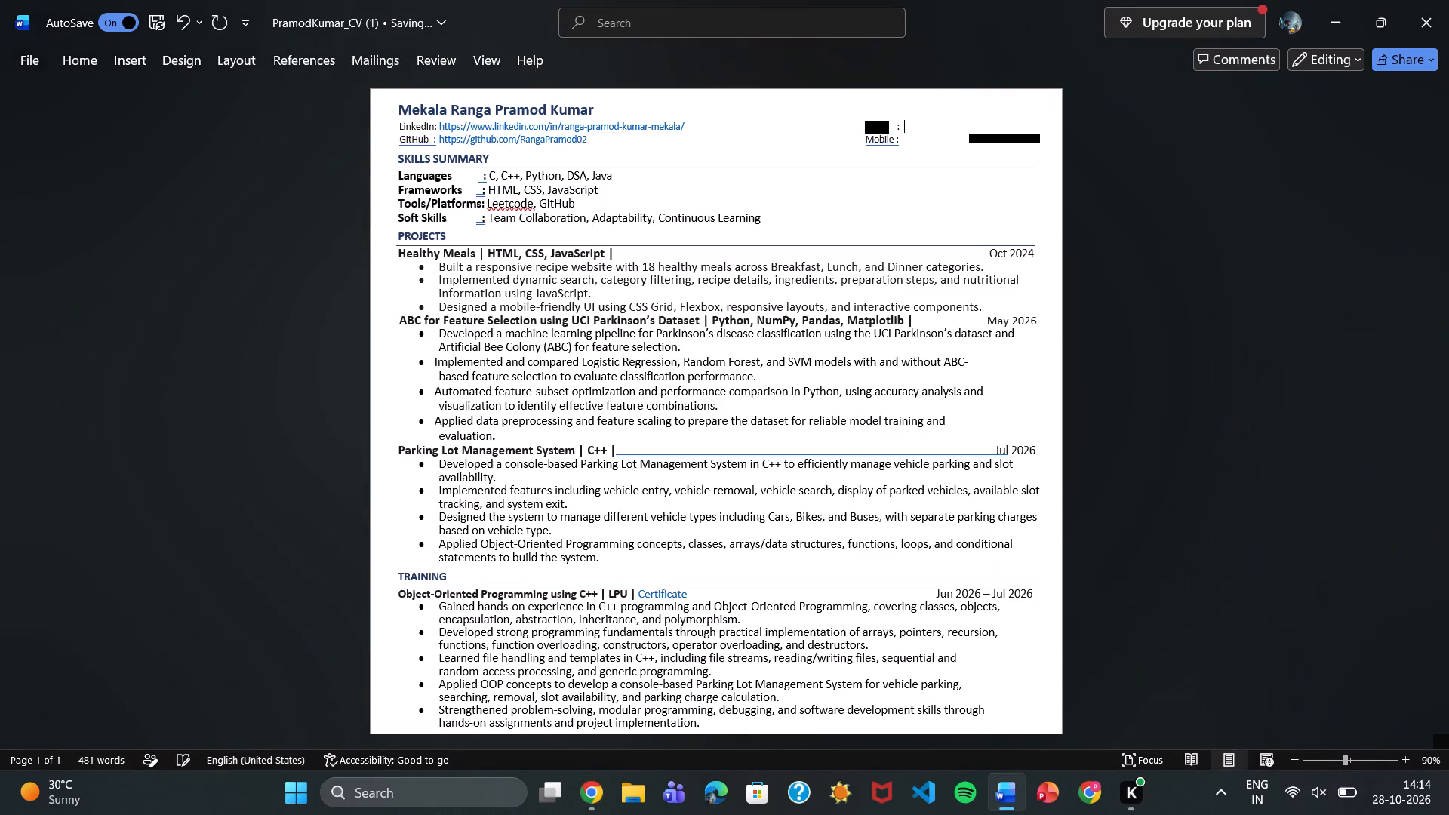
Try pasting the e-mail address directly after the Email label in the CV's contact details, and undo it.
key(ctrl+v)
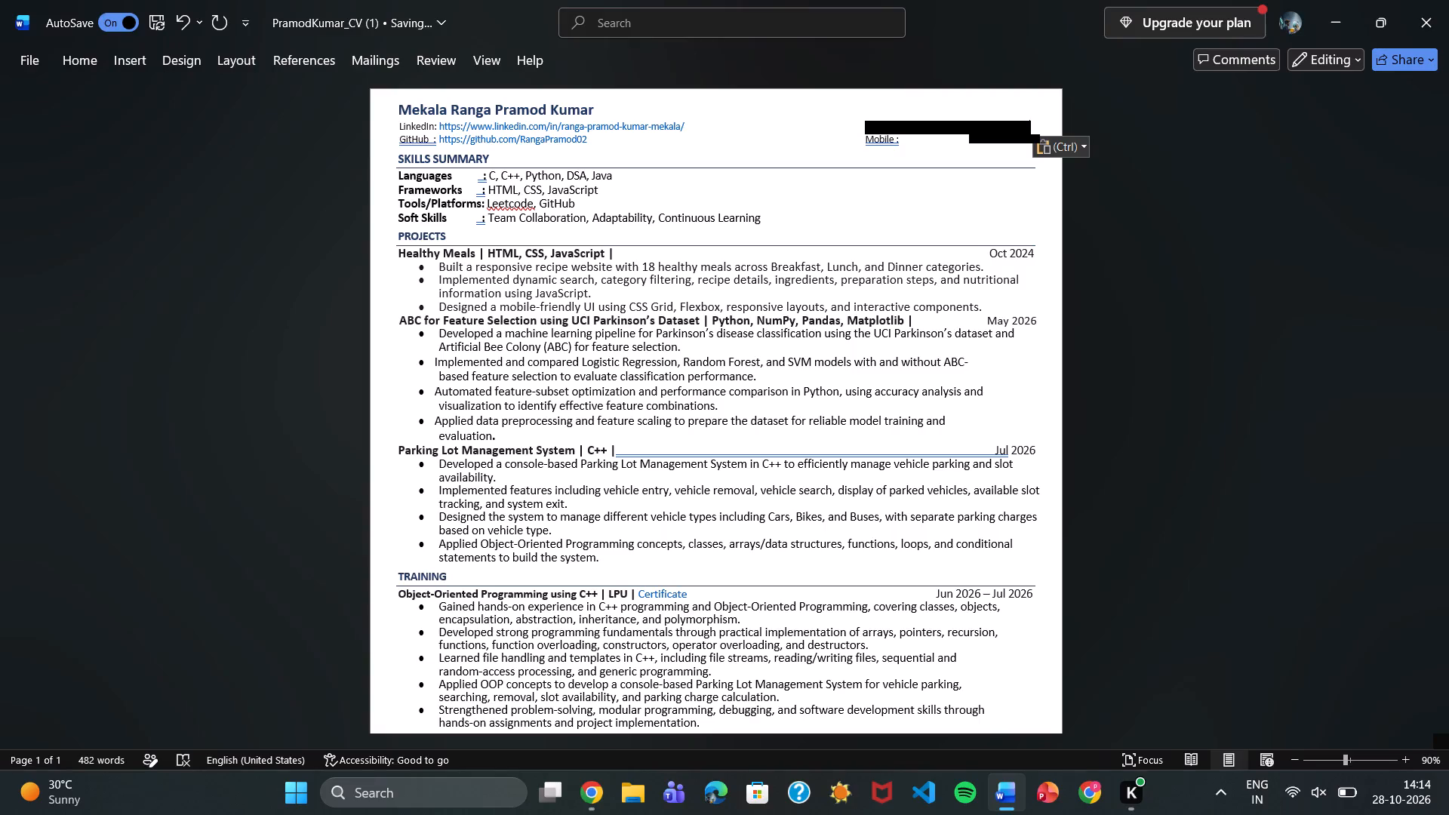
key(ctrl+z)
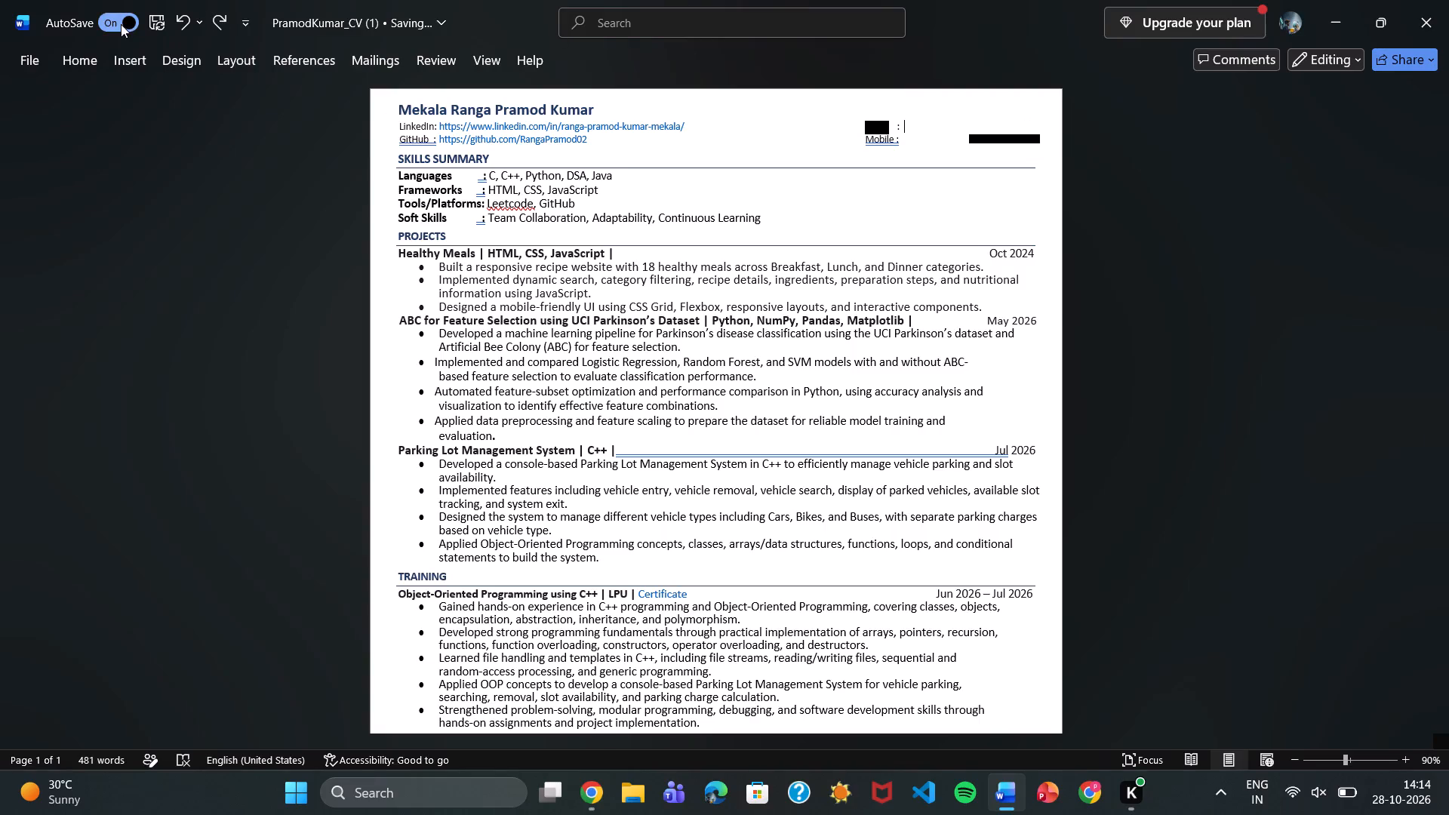
Start a hyperlink after the Email label in the contact details, with the copied e-mail address as its link address.
click(129, 51)
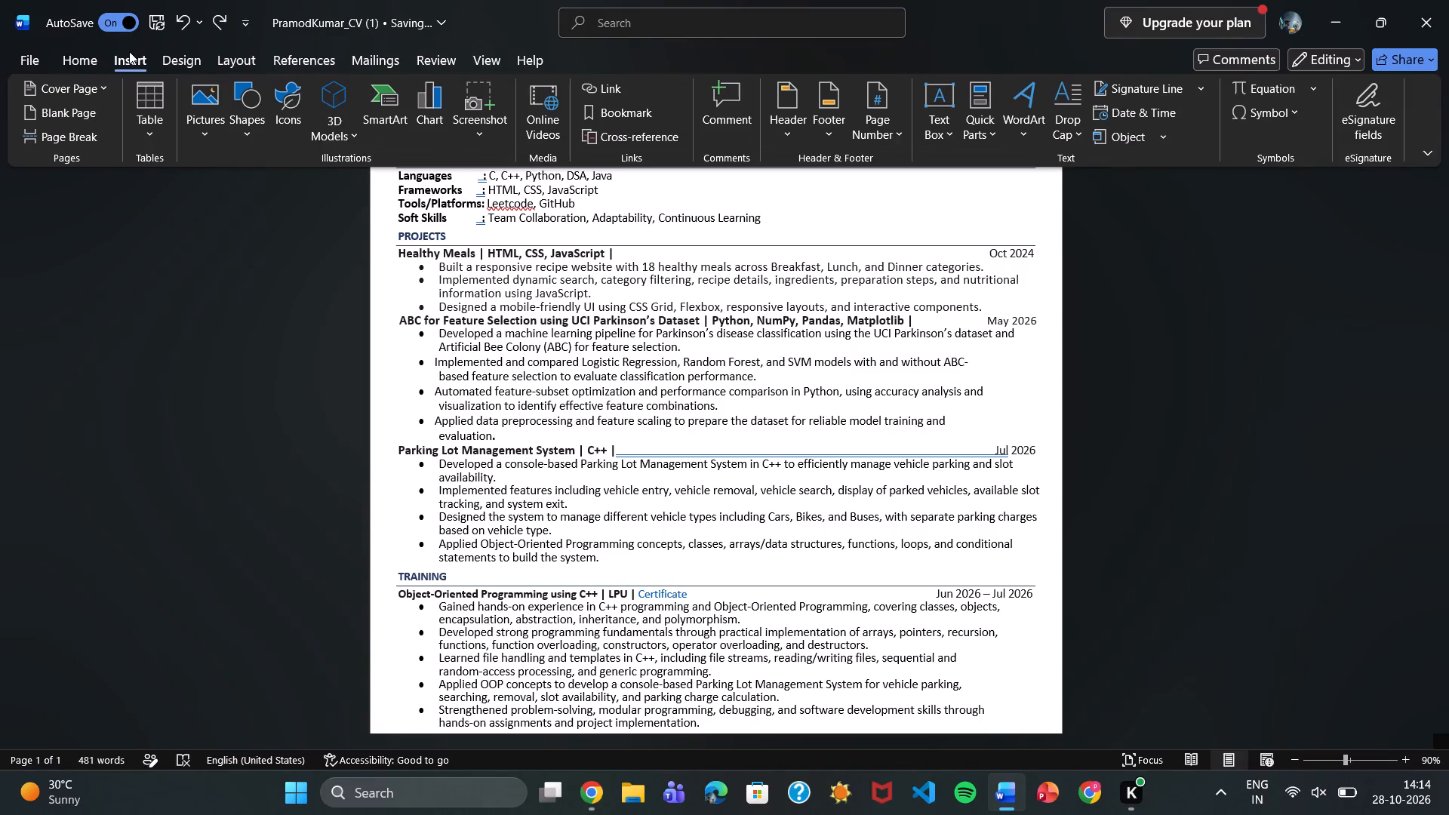
click(612, 85)
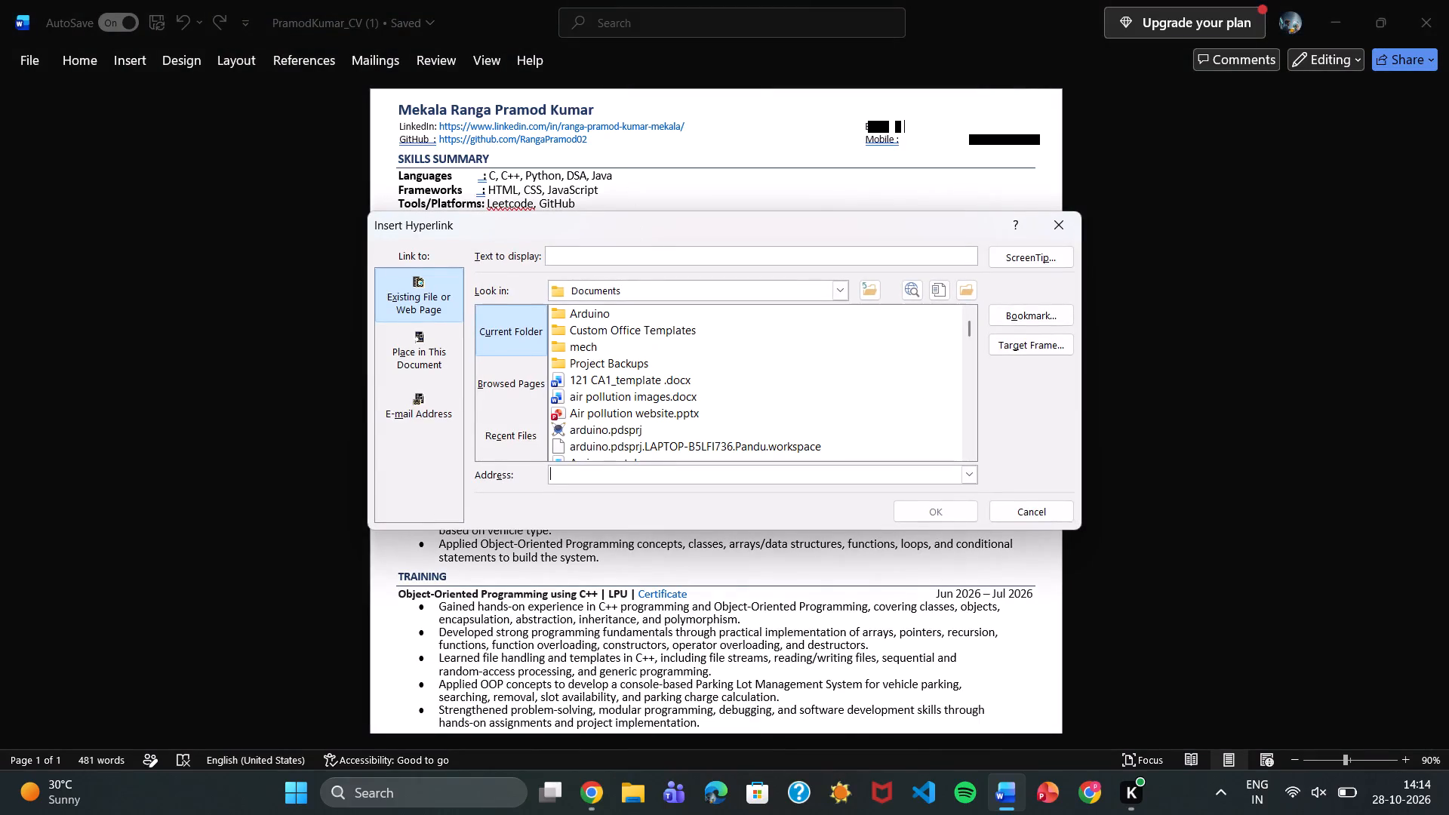
click(577, 478)
key(ctrl+v)
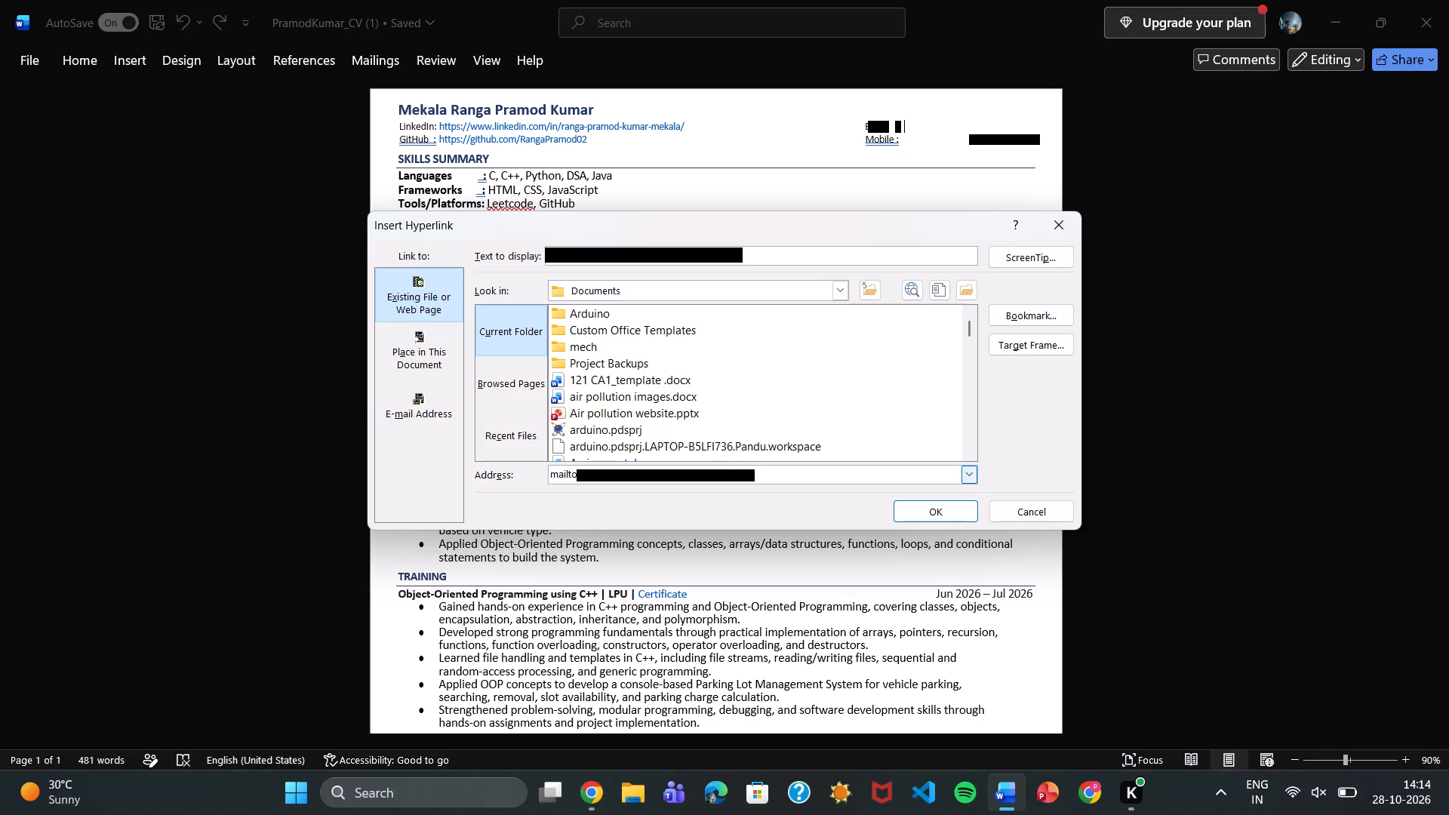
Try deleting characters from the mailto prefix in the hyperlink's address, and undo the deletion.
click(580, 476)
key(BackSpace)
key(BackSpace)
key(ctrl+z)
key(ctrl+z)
Remove the mailto prefix from the hyperlink's display text and insert the e-mail link into the contact details.
click(574, 257)
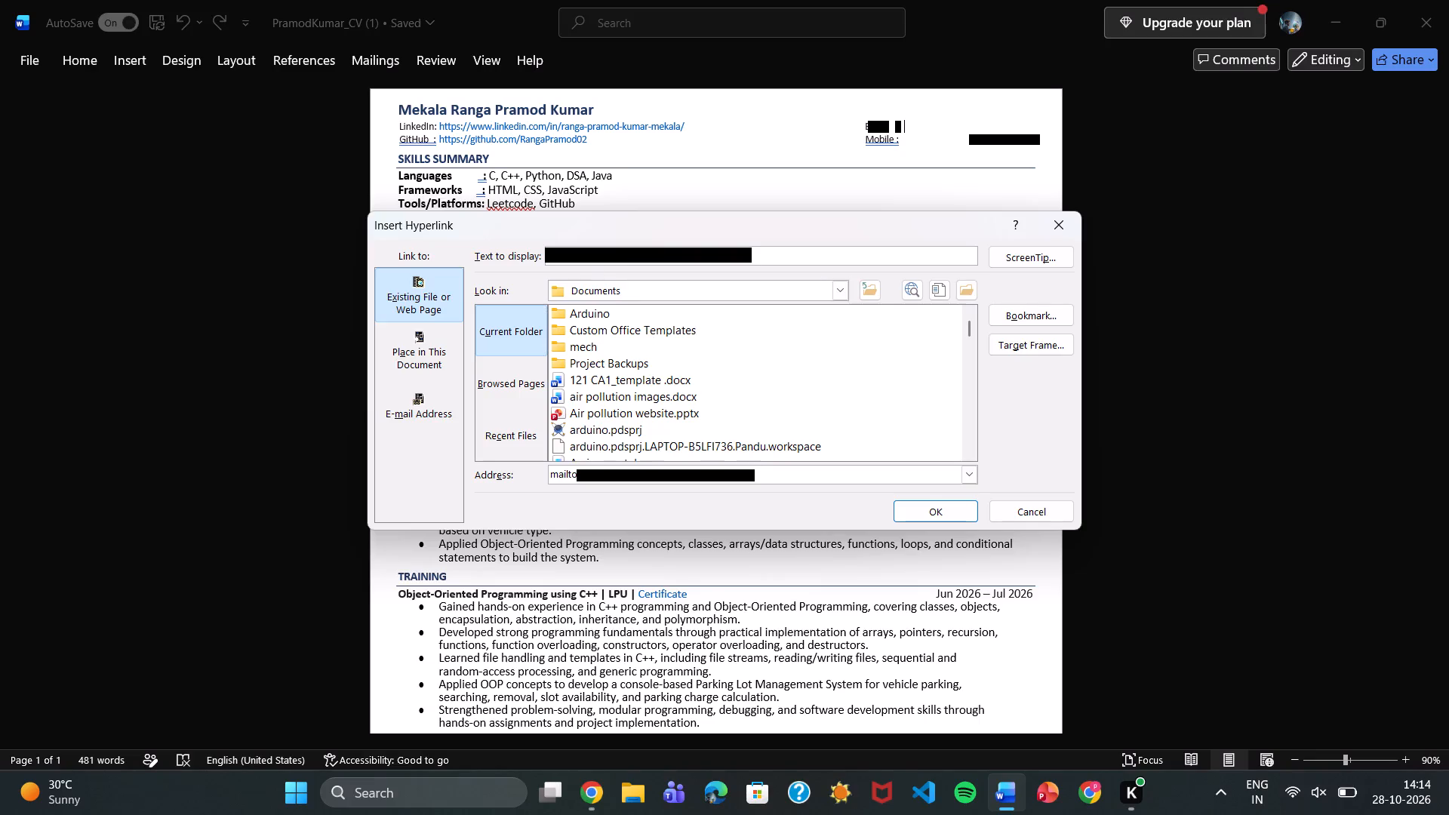
key(BackSpace)
key(BackSpace)
key(BackSpace)
key(BackSpace)
key(BackSpace)
key(BackSpace)
key(BackSpace)
key(Right)
key(Right)
key(Right)
key(Right)
key(Right)
key(Right)
key(Right)
key(BackSpace)
key(BackSpace)
key(BackSpace)
key(BackSpace)
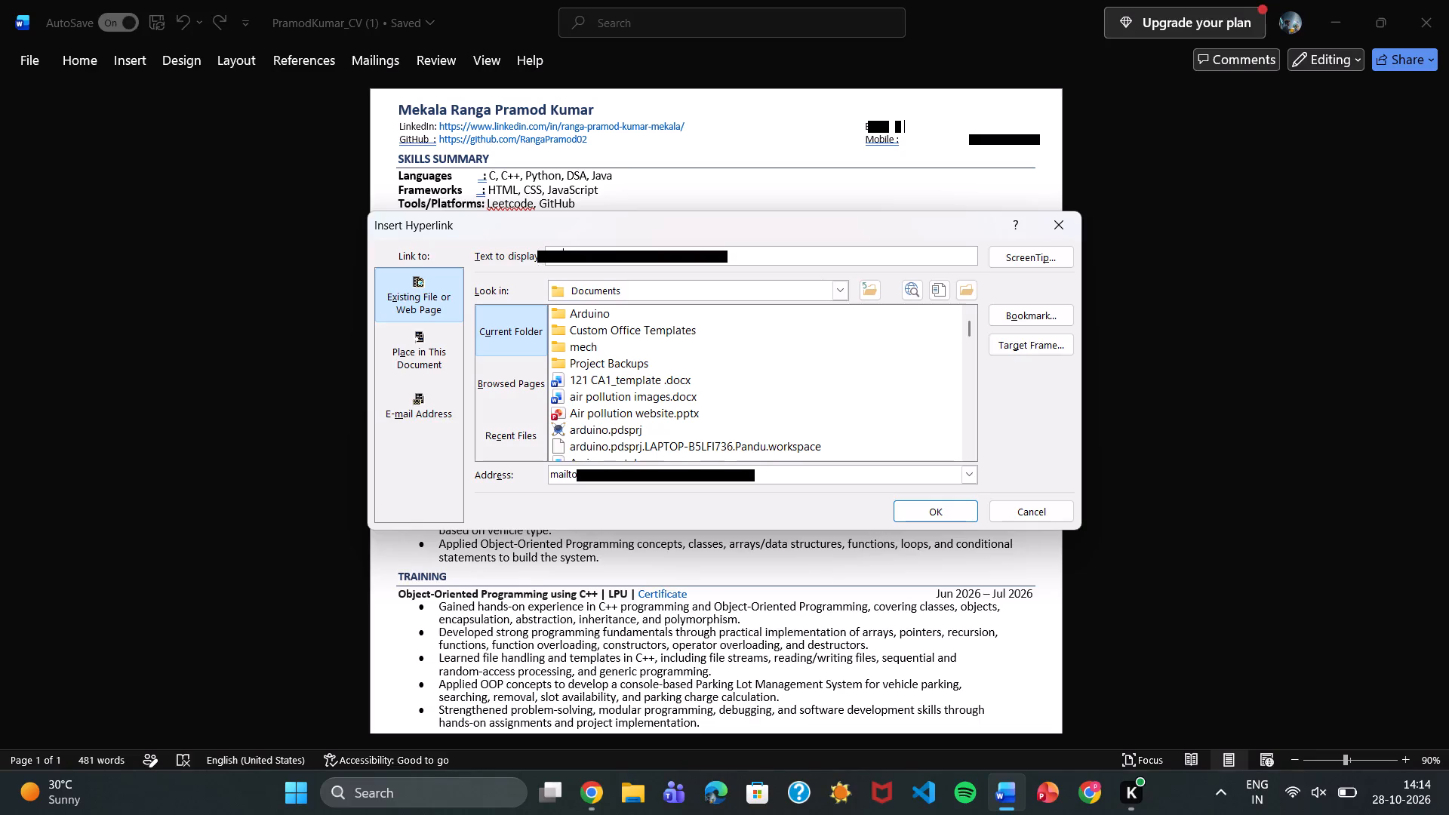
key(BackSpace)
key(BackSpace)
key(BackSpace)
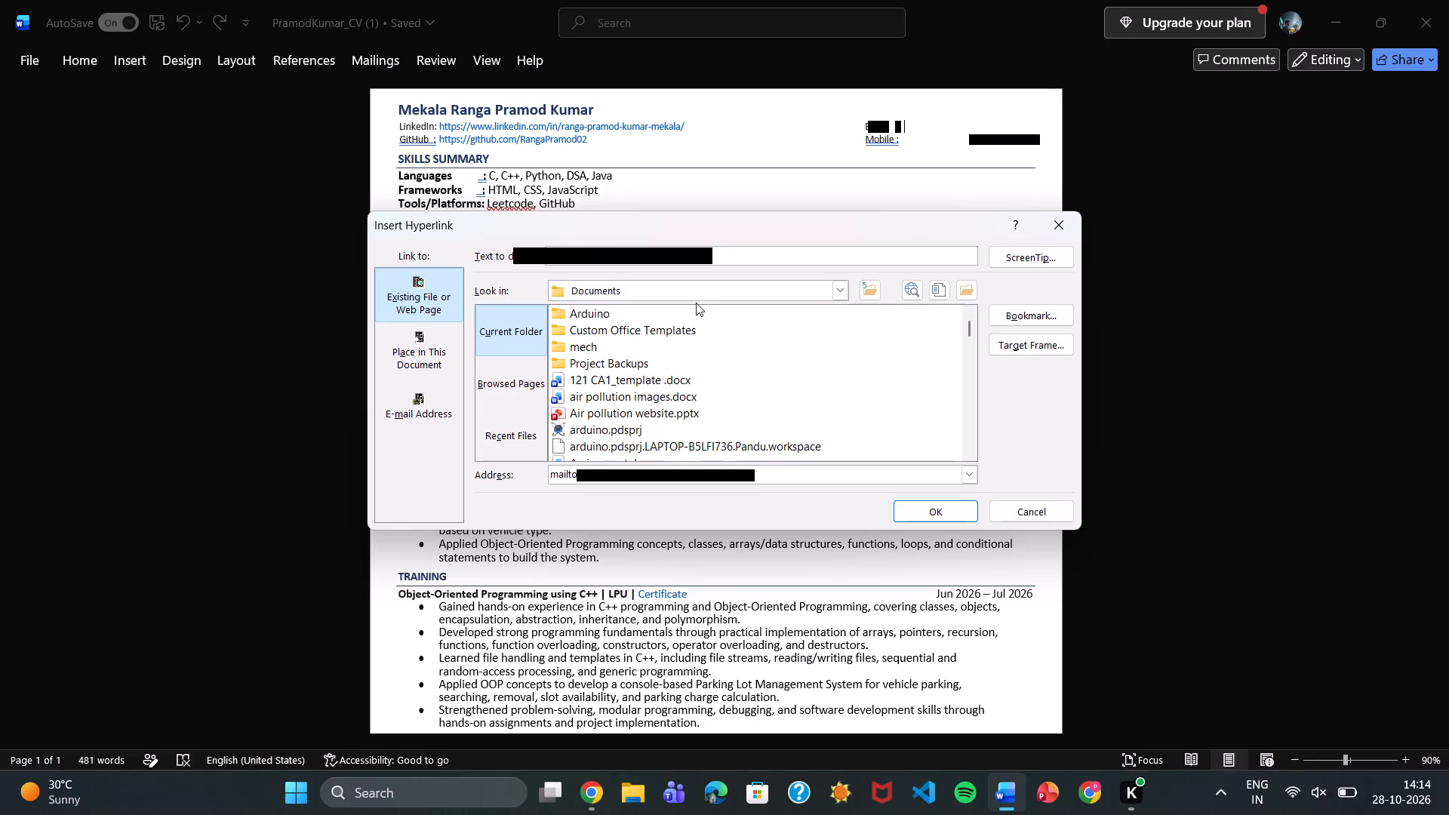
click(924, 513)
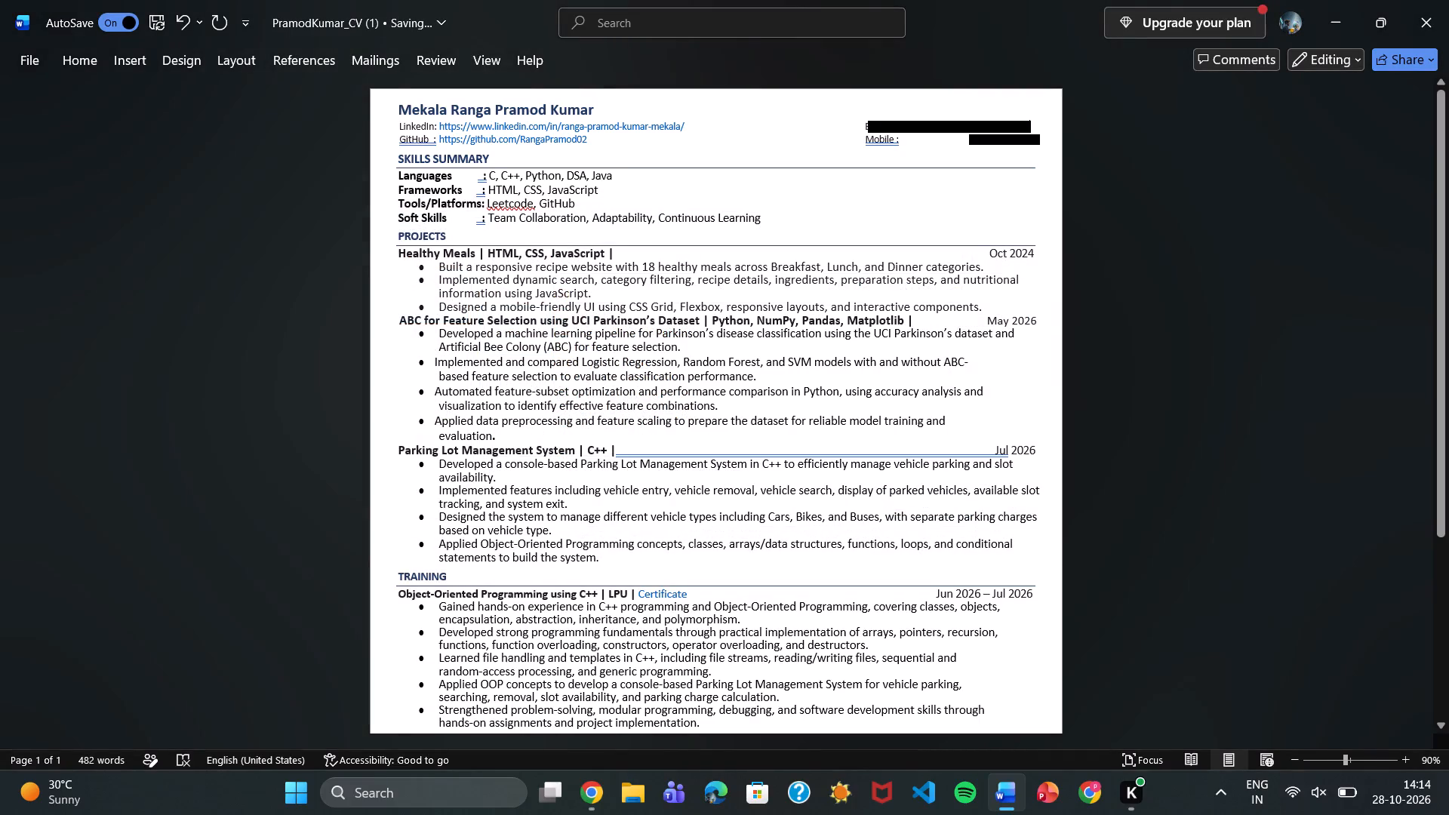
Clear the direct character formatting at the e-mail link in the CV's contact details.
ctrl+click(938, 132)
key(ctrl+space)
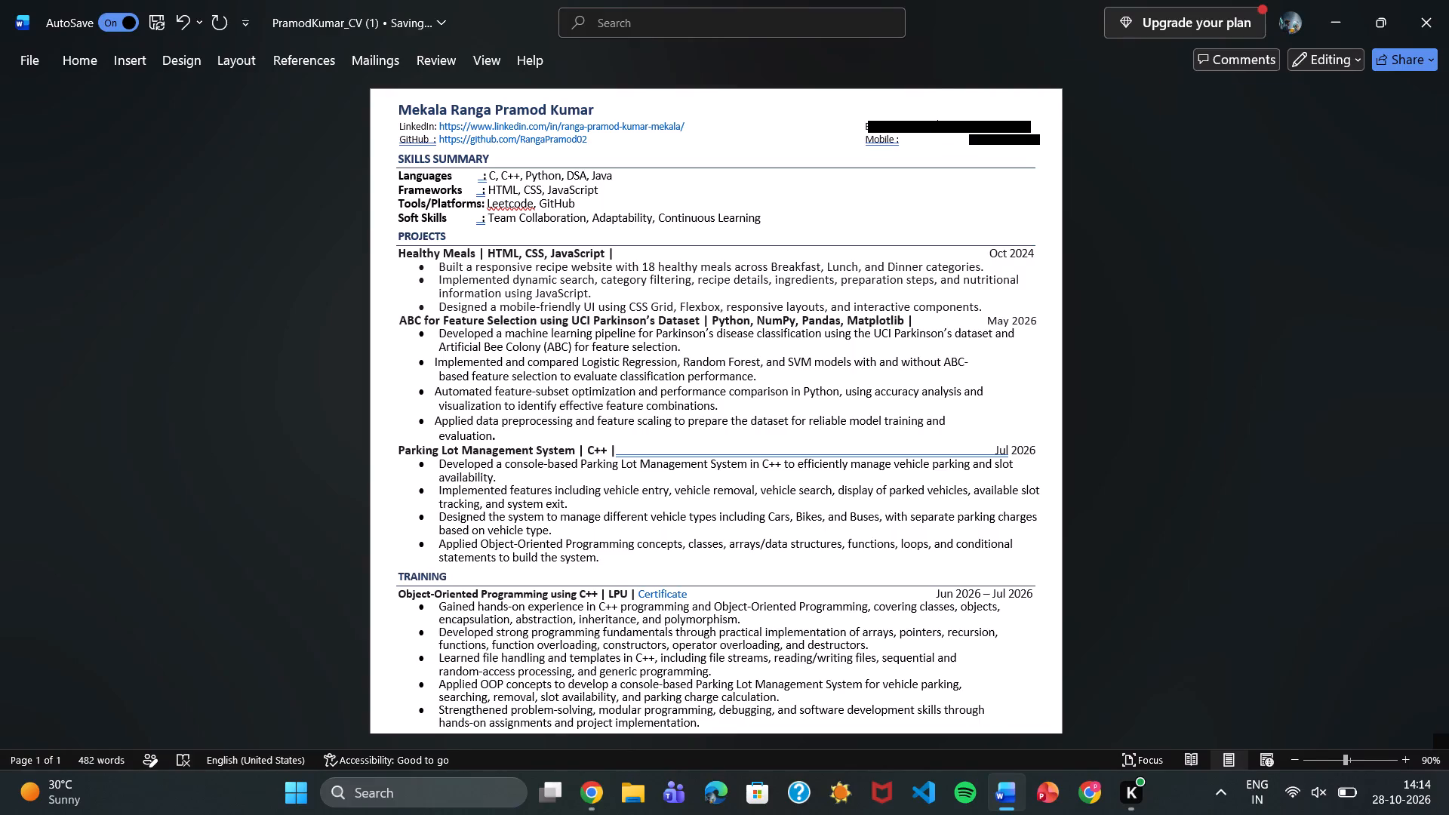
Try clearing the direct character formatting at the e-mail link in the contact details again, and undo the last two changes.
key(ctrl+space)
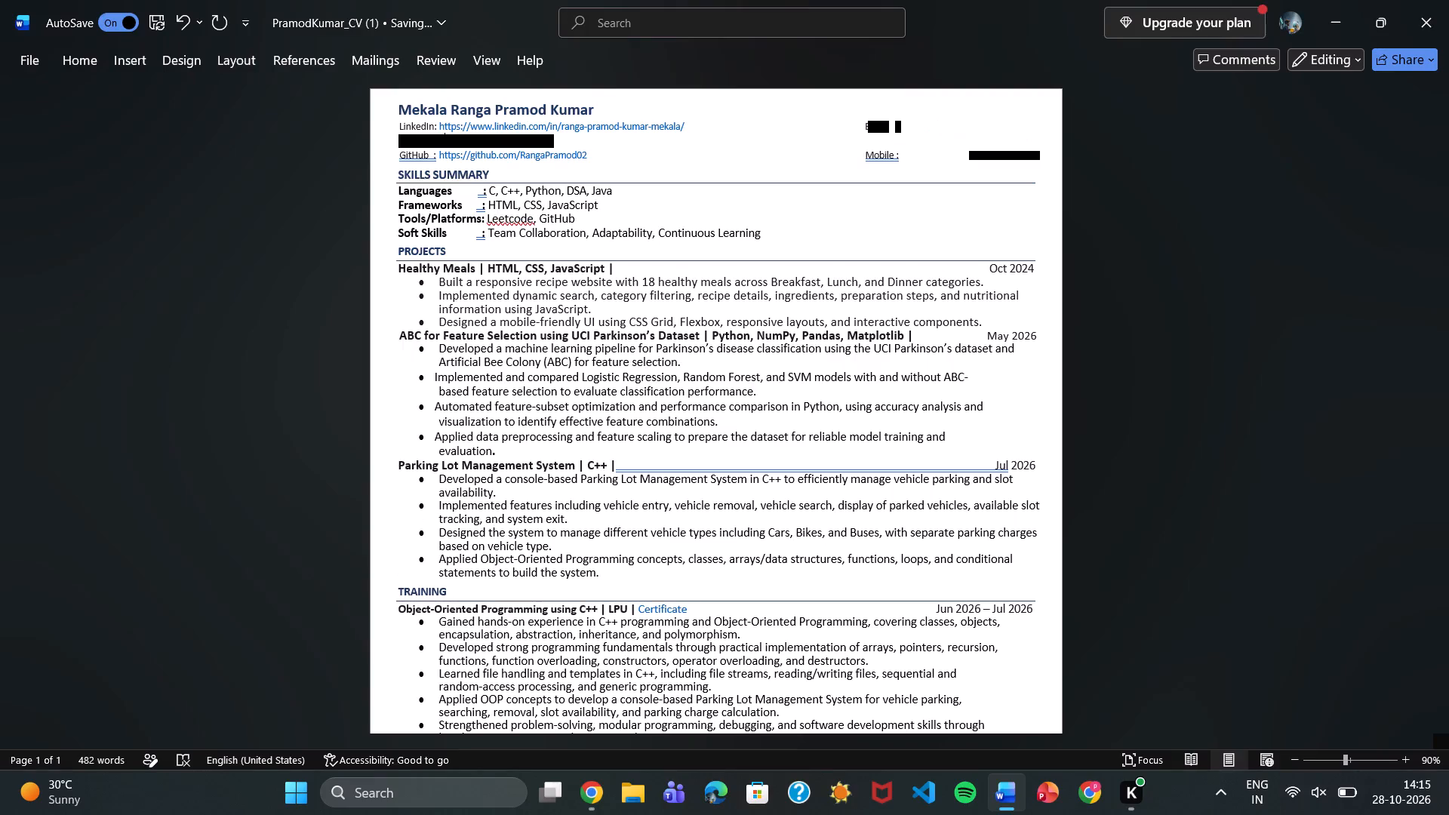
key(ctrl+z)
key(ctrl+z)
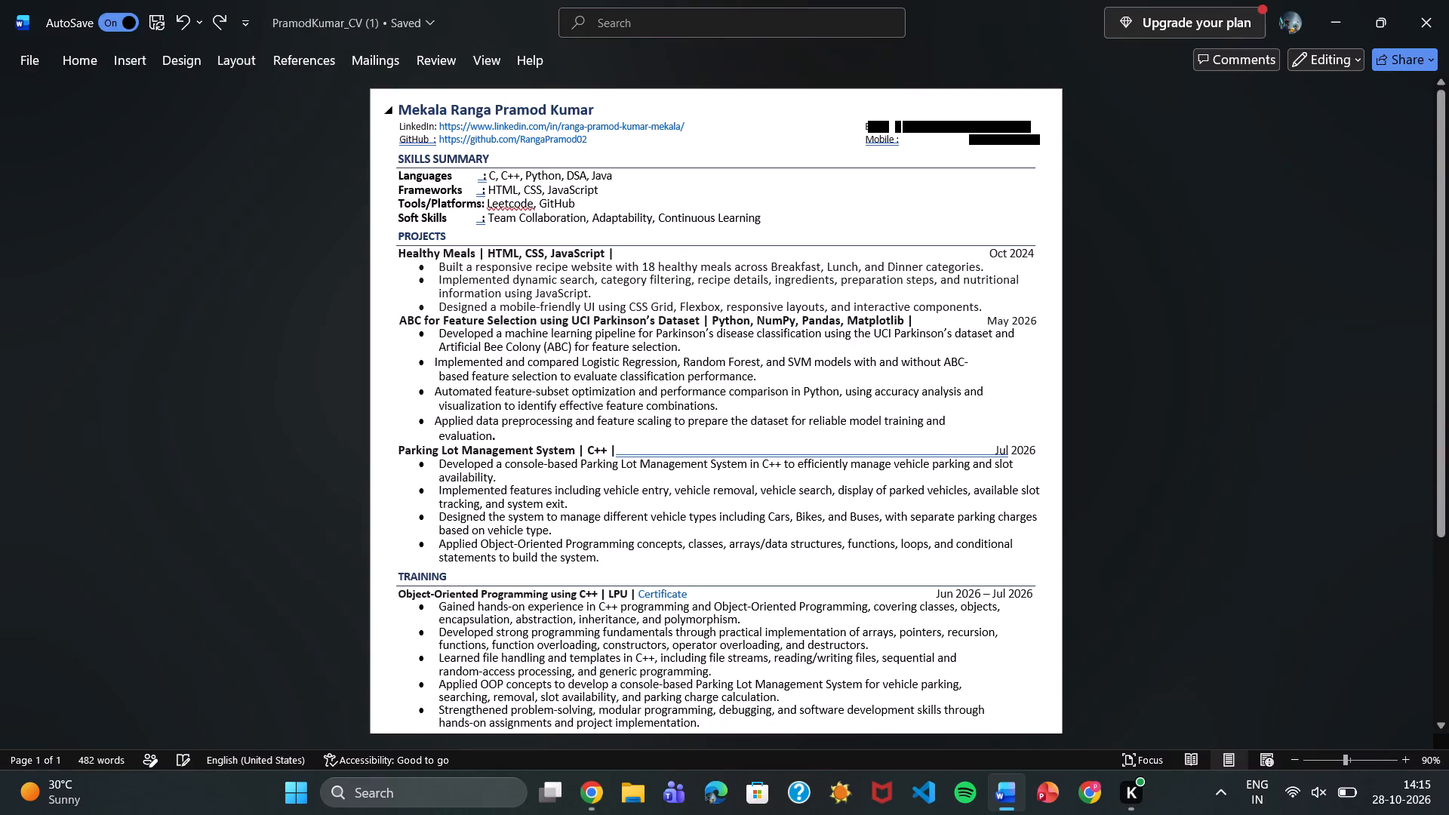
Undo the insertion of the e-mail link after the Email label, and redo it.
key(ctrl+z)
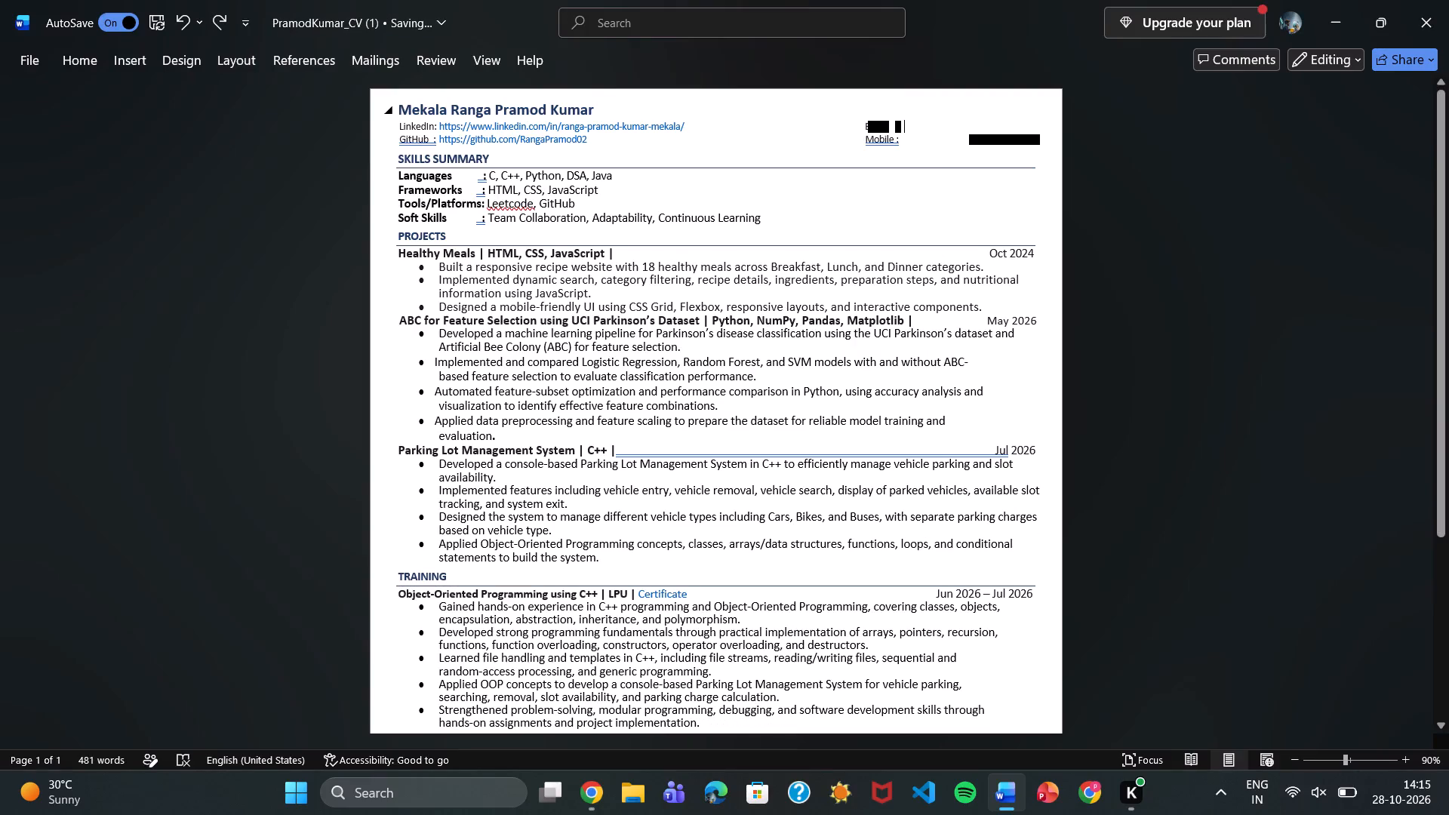
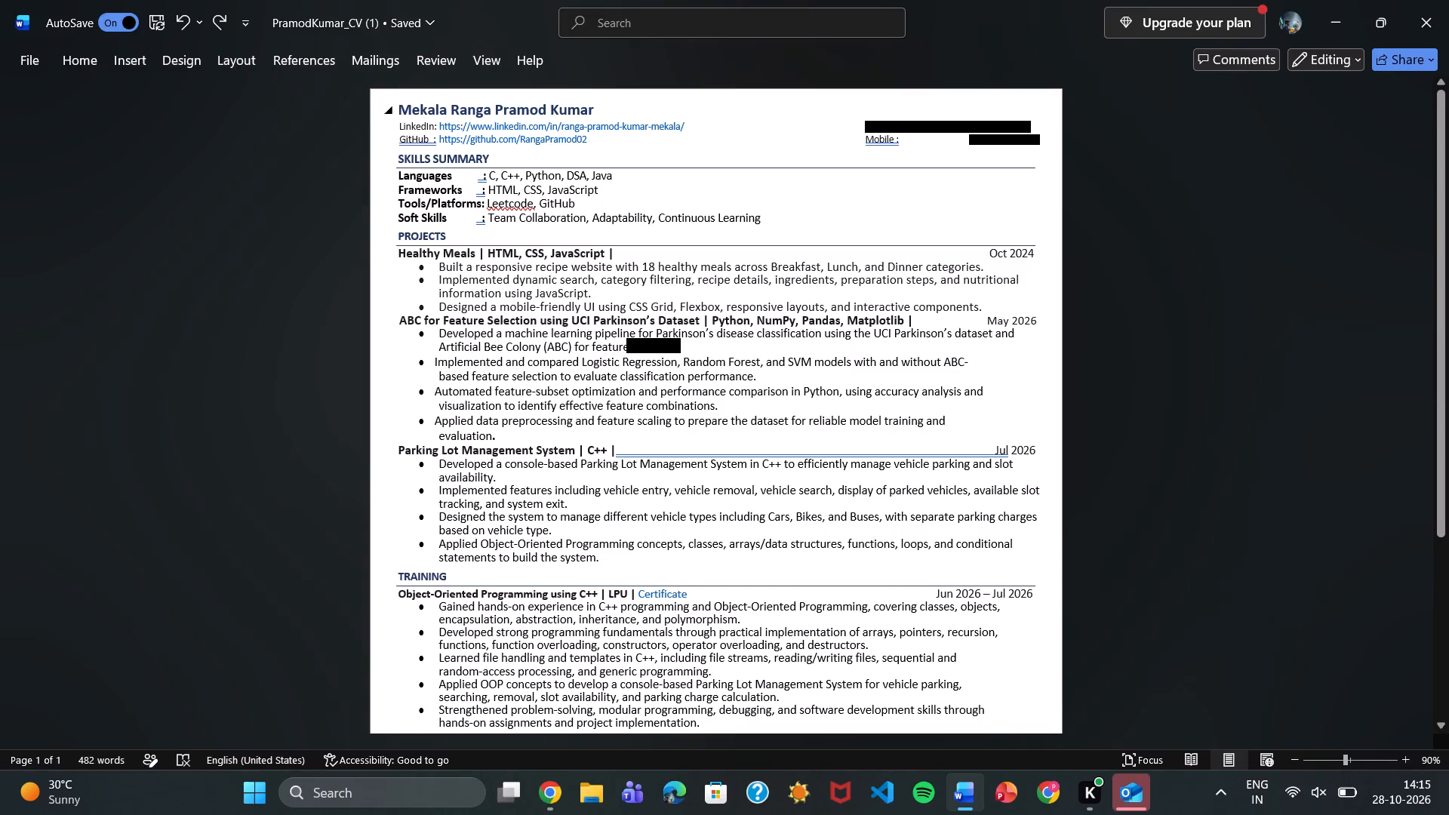
Select the contact details below the name, from the LinkedIn label through the end of the GitHub link.
drag(395, 127, 469, 132)
drag(469, 132, 598, 137)
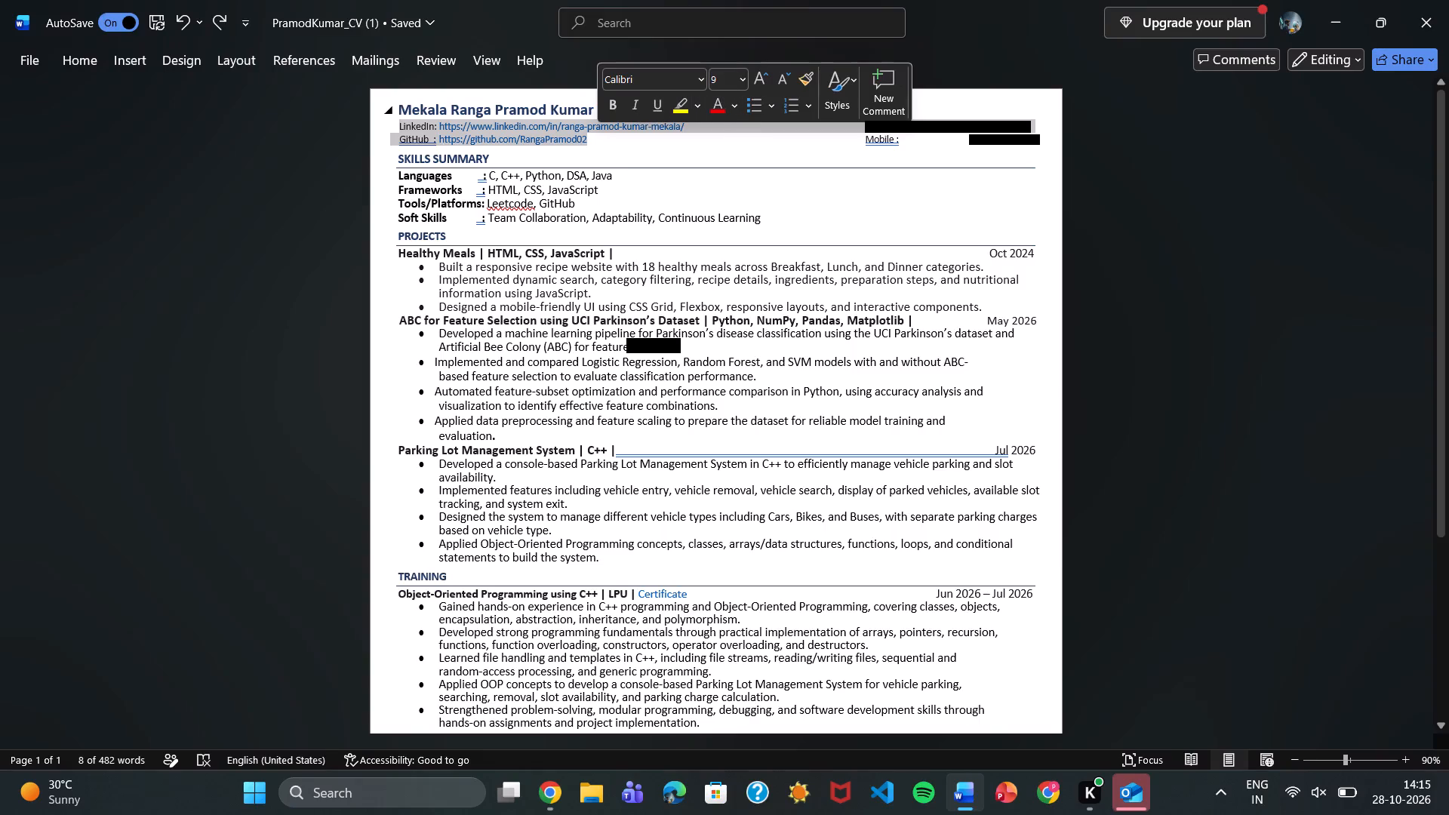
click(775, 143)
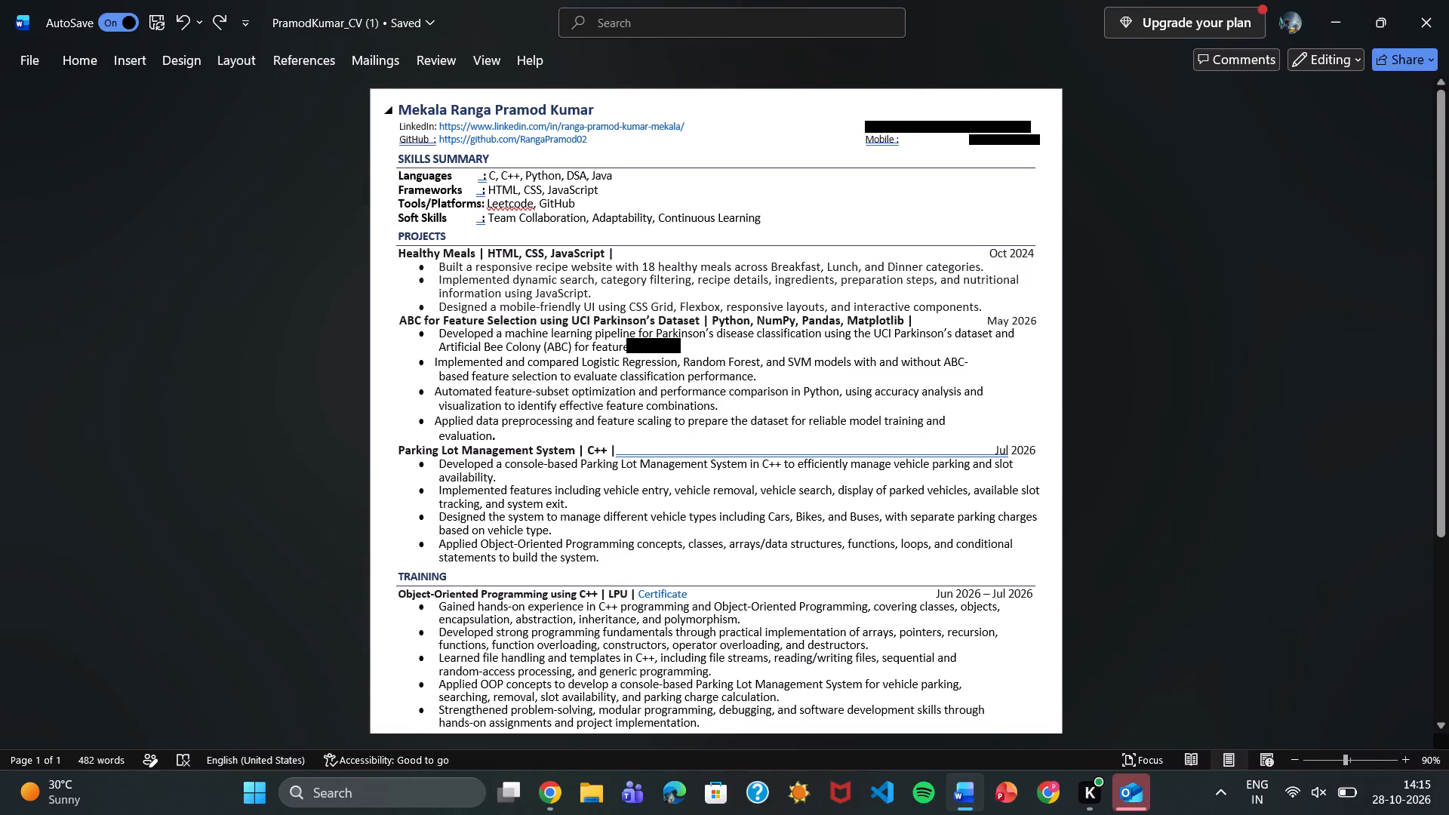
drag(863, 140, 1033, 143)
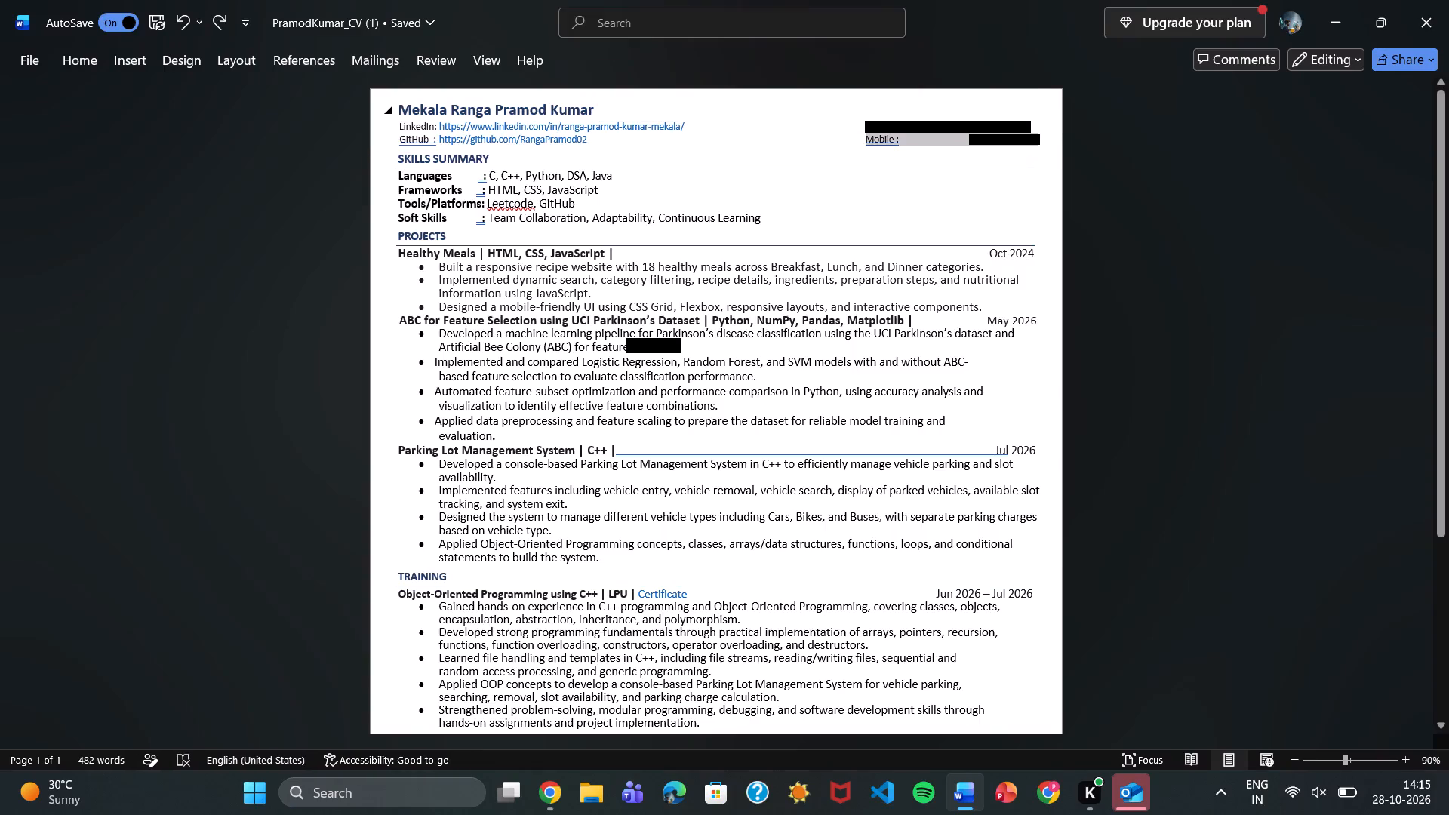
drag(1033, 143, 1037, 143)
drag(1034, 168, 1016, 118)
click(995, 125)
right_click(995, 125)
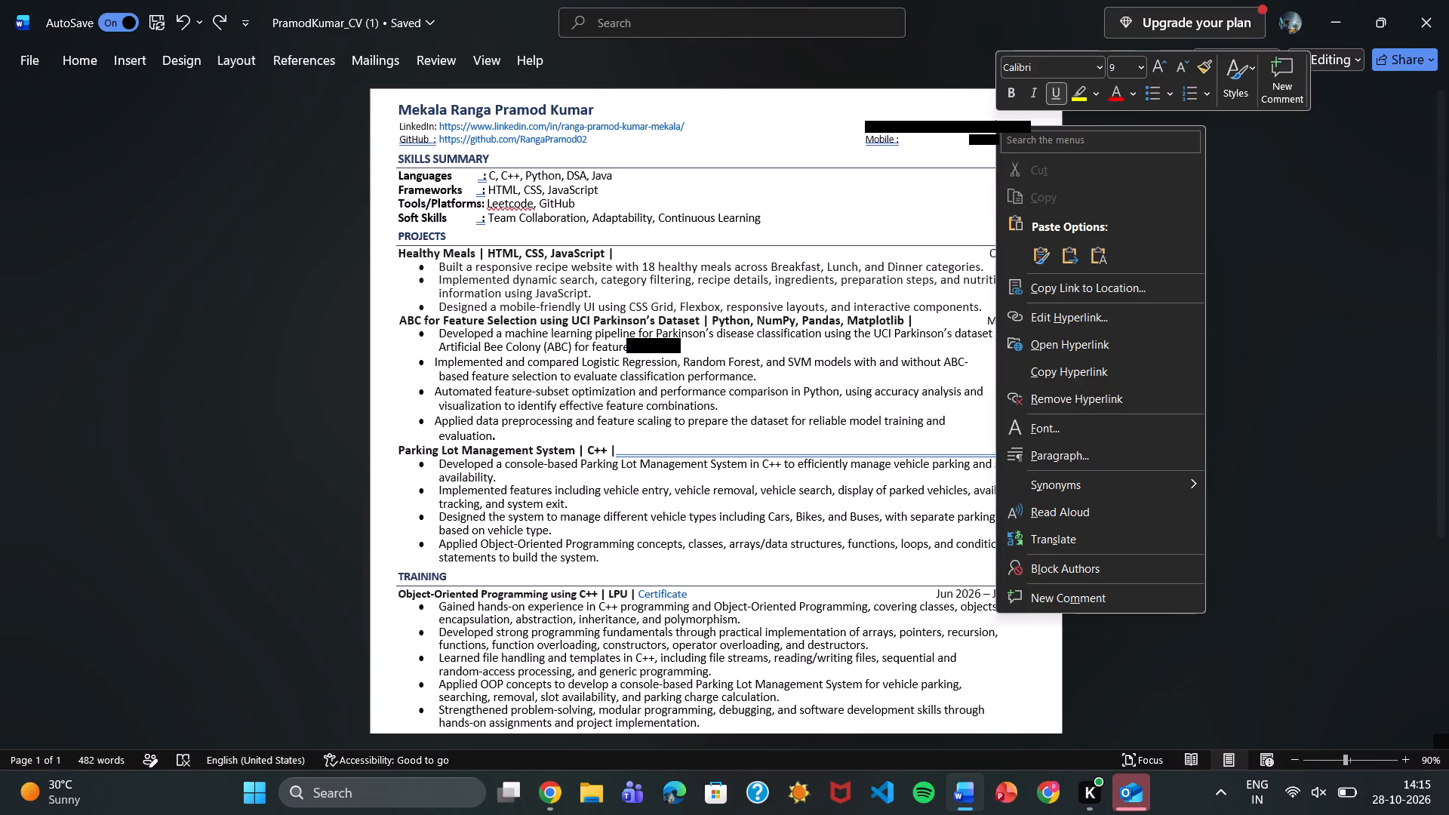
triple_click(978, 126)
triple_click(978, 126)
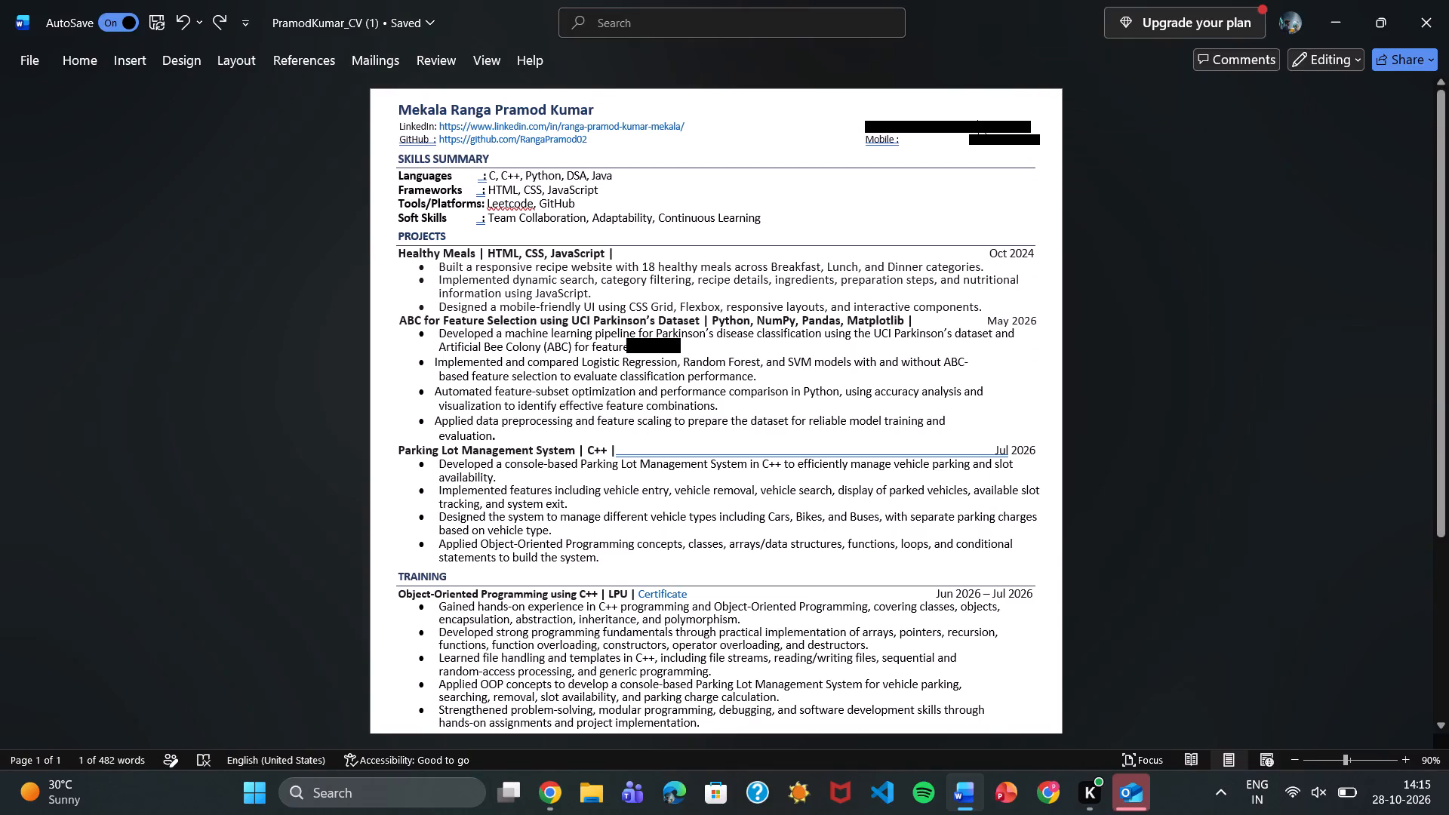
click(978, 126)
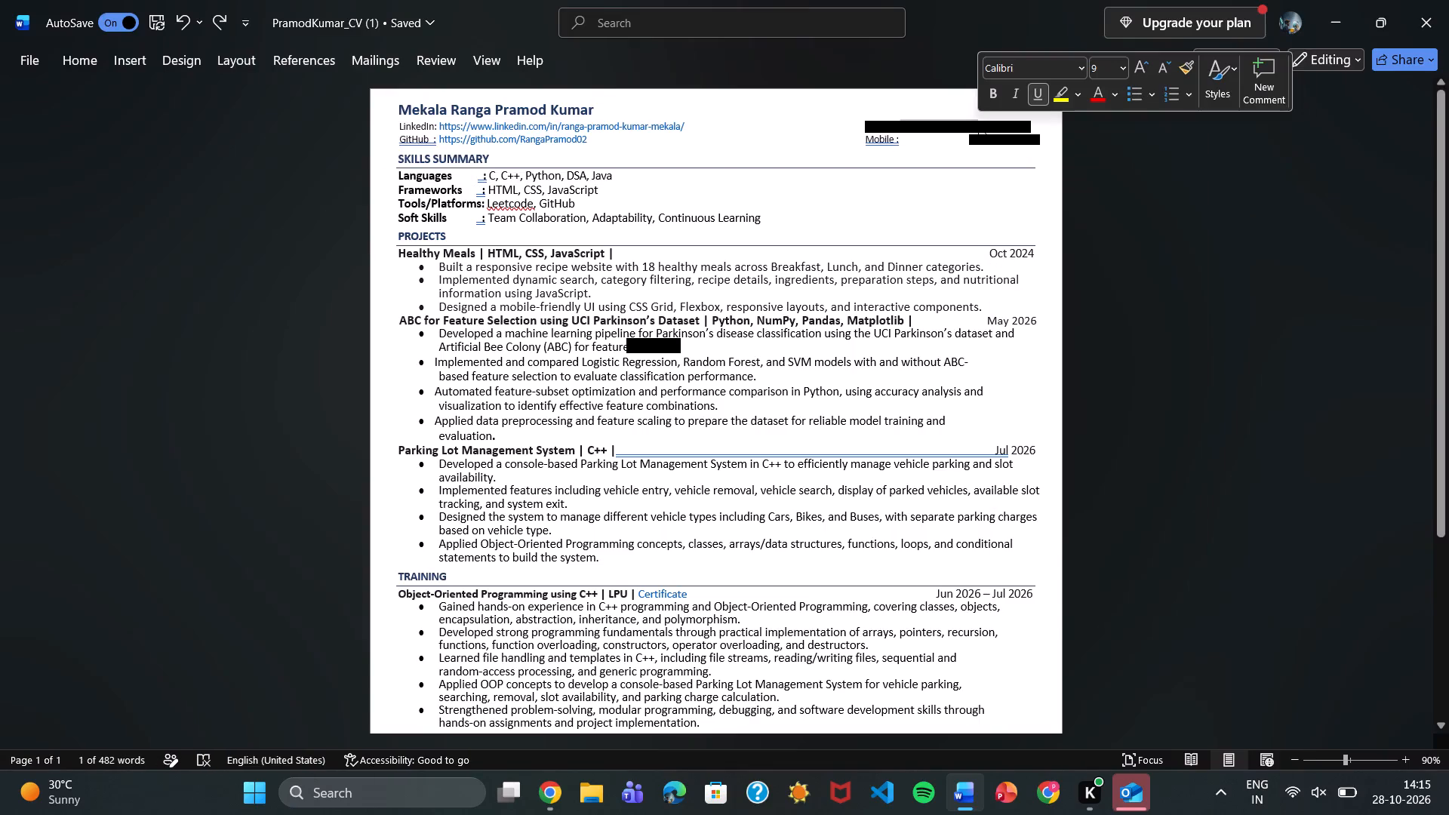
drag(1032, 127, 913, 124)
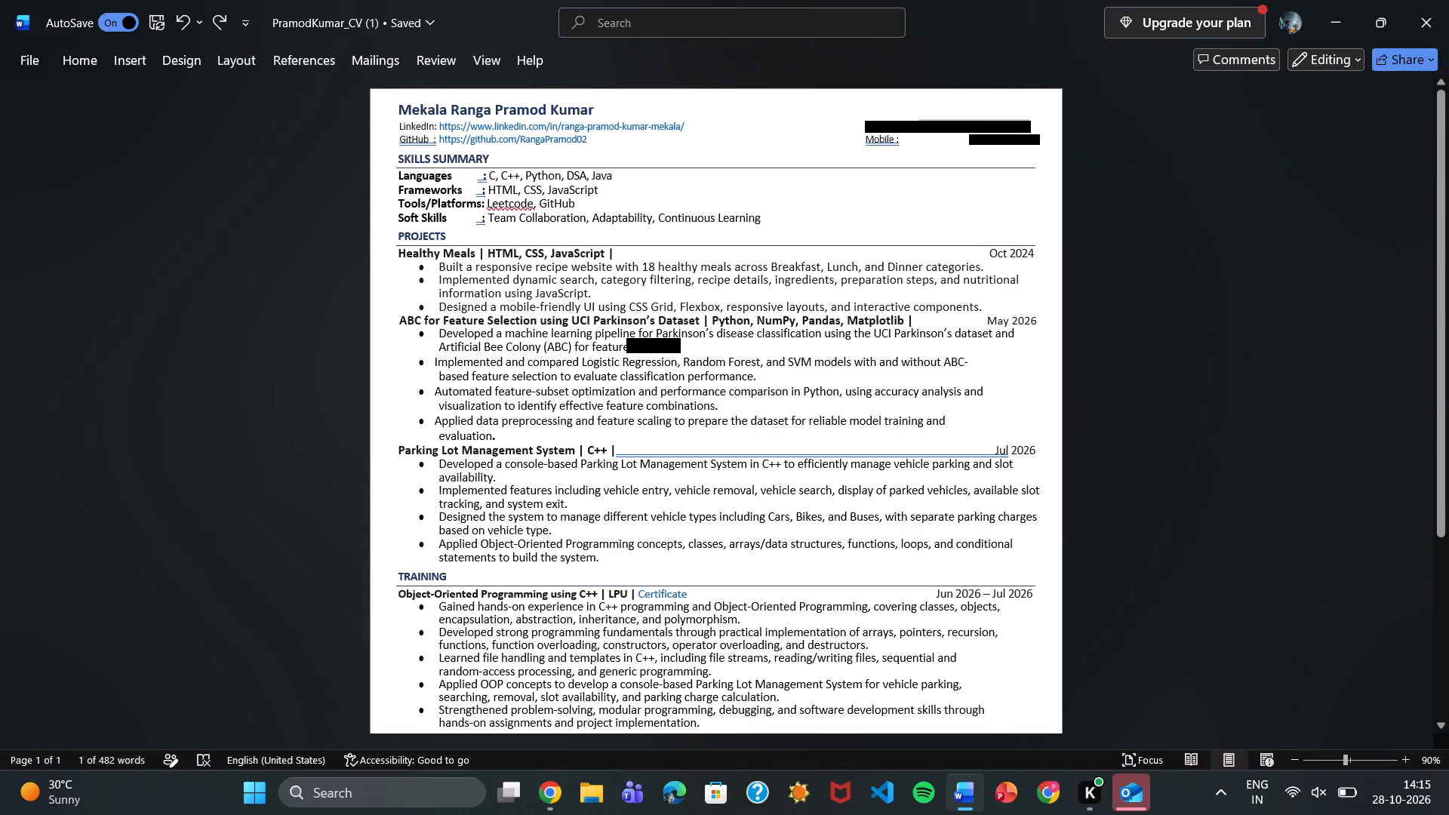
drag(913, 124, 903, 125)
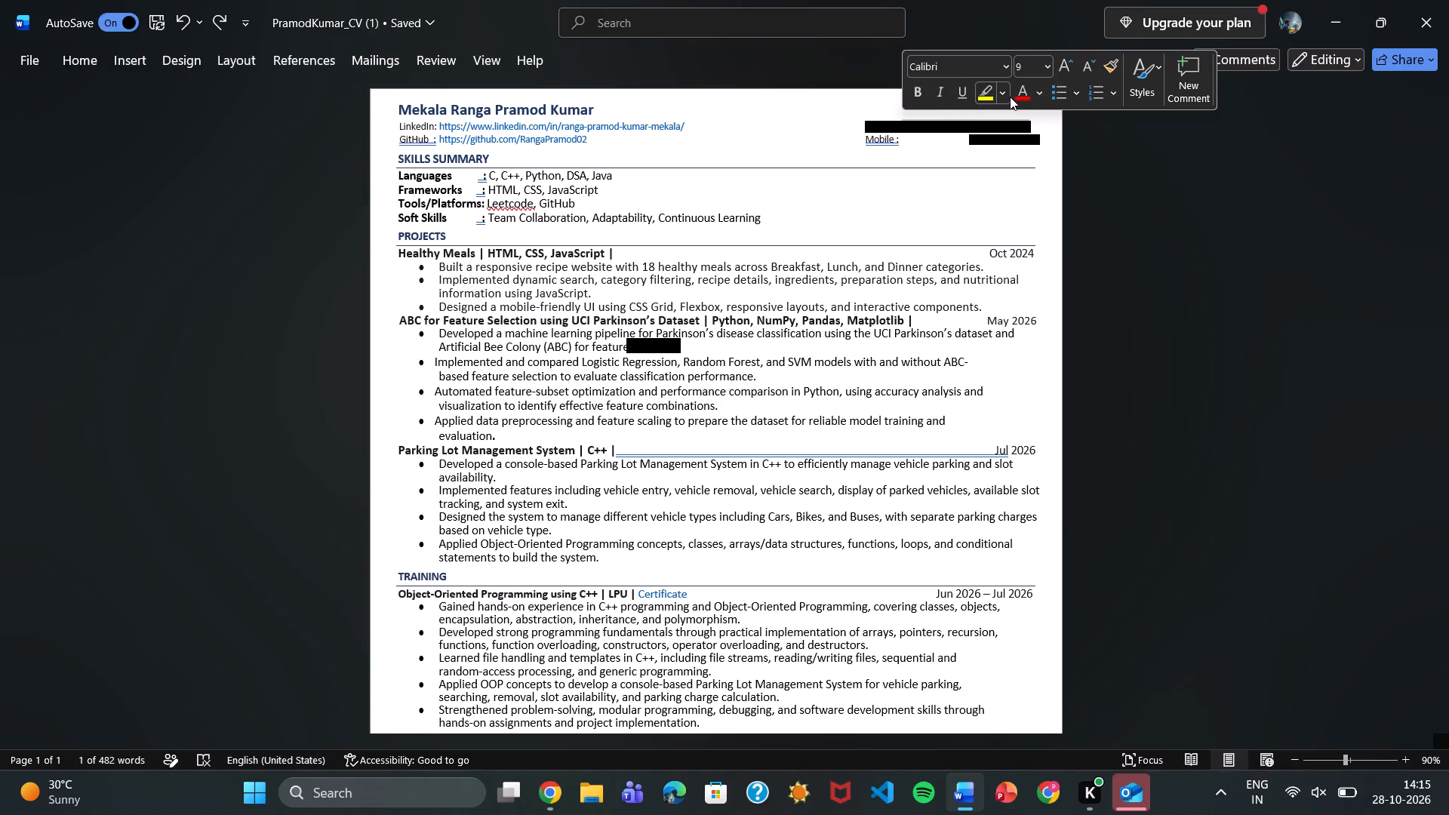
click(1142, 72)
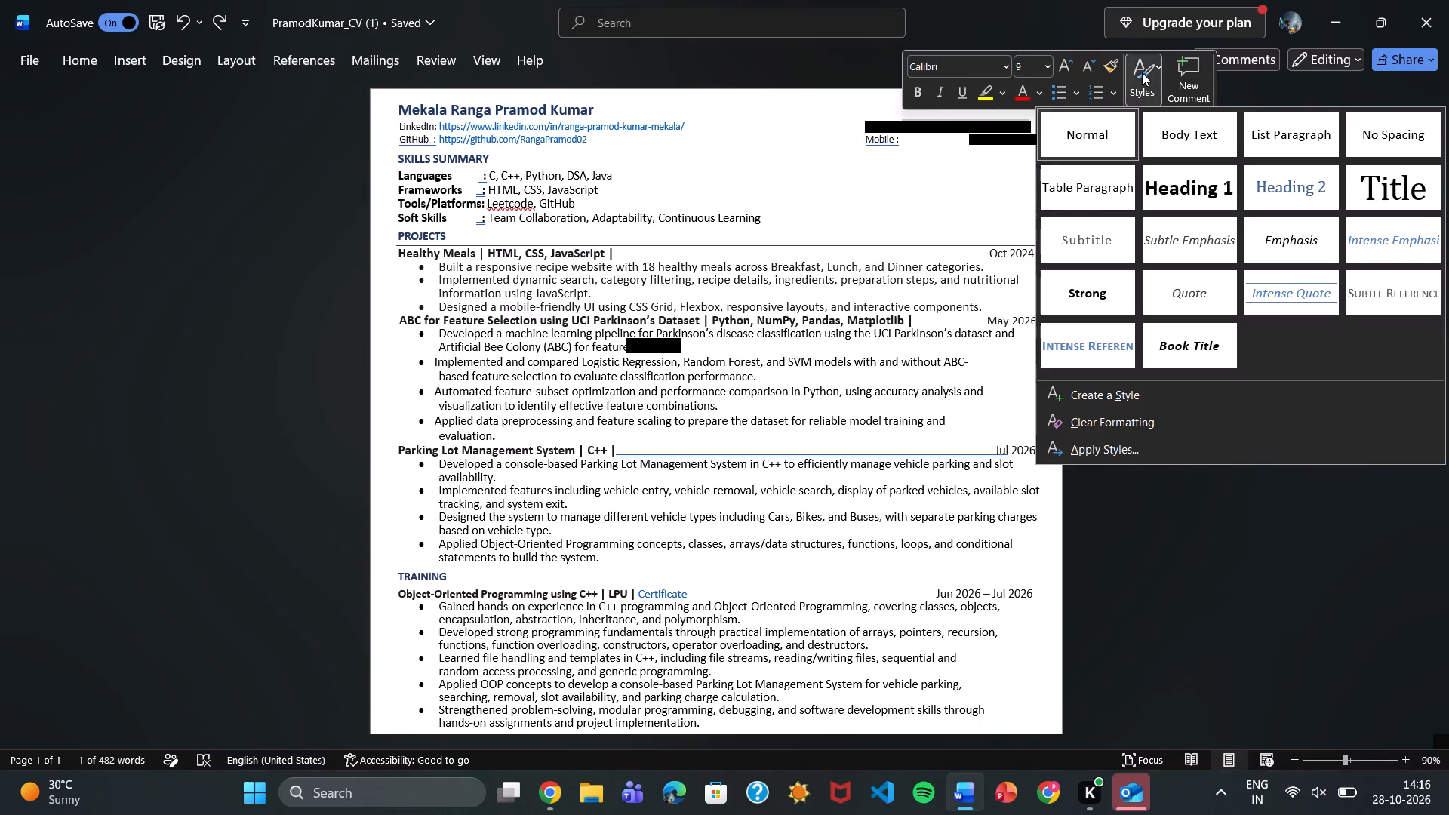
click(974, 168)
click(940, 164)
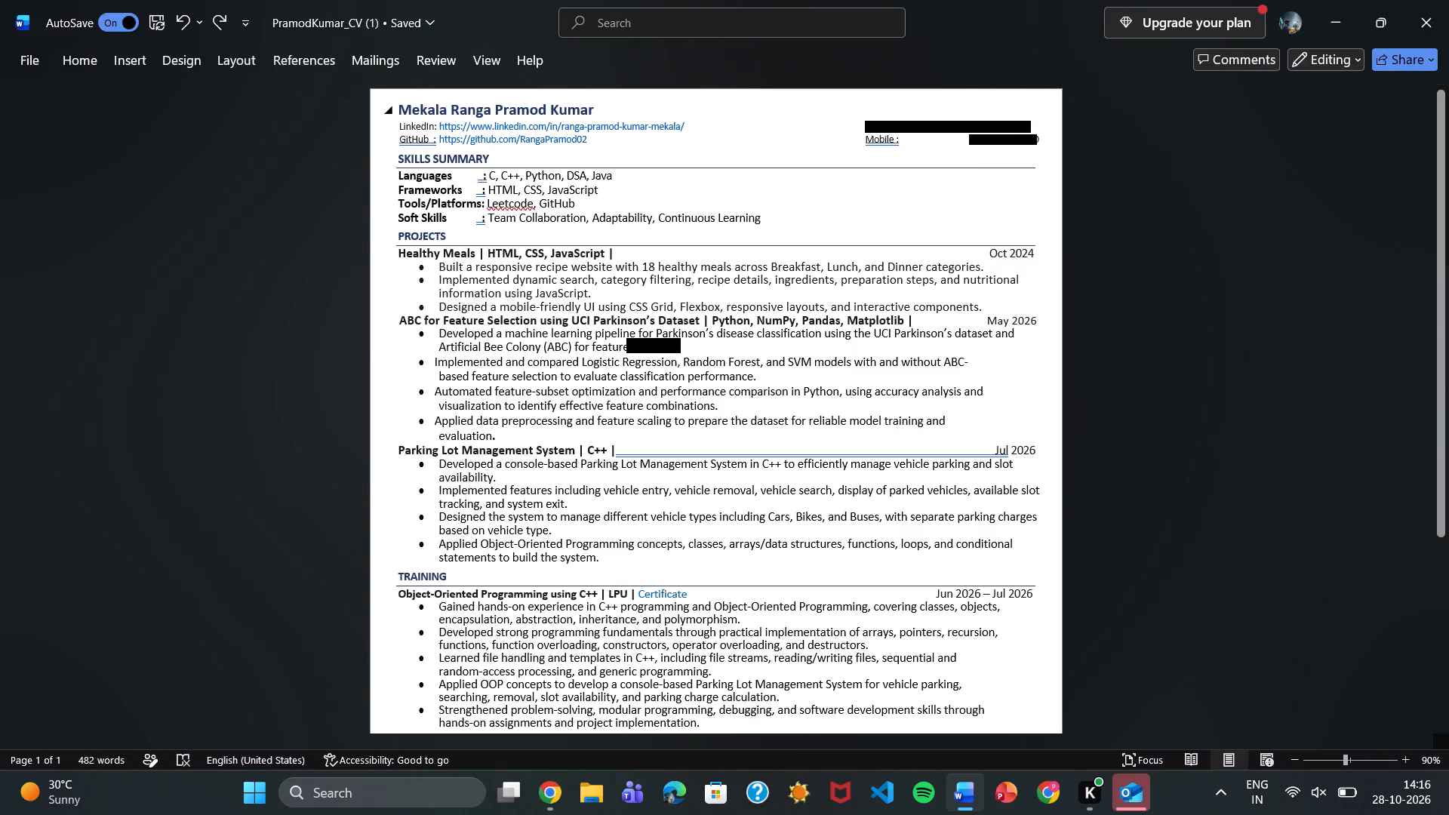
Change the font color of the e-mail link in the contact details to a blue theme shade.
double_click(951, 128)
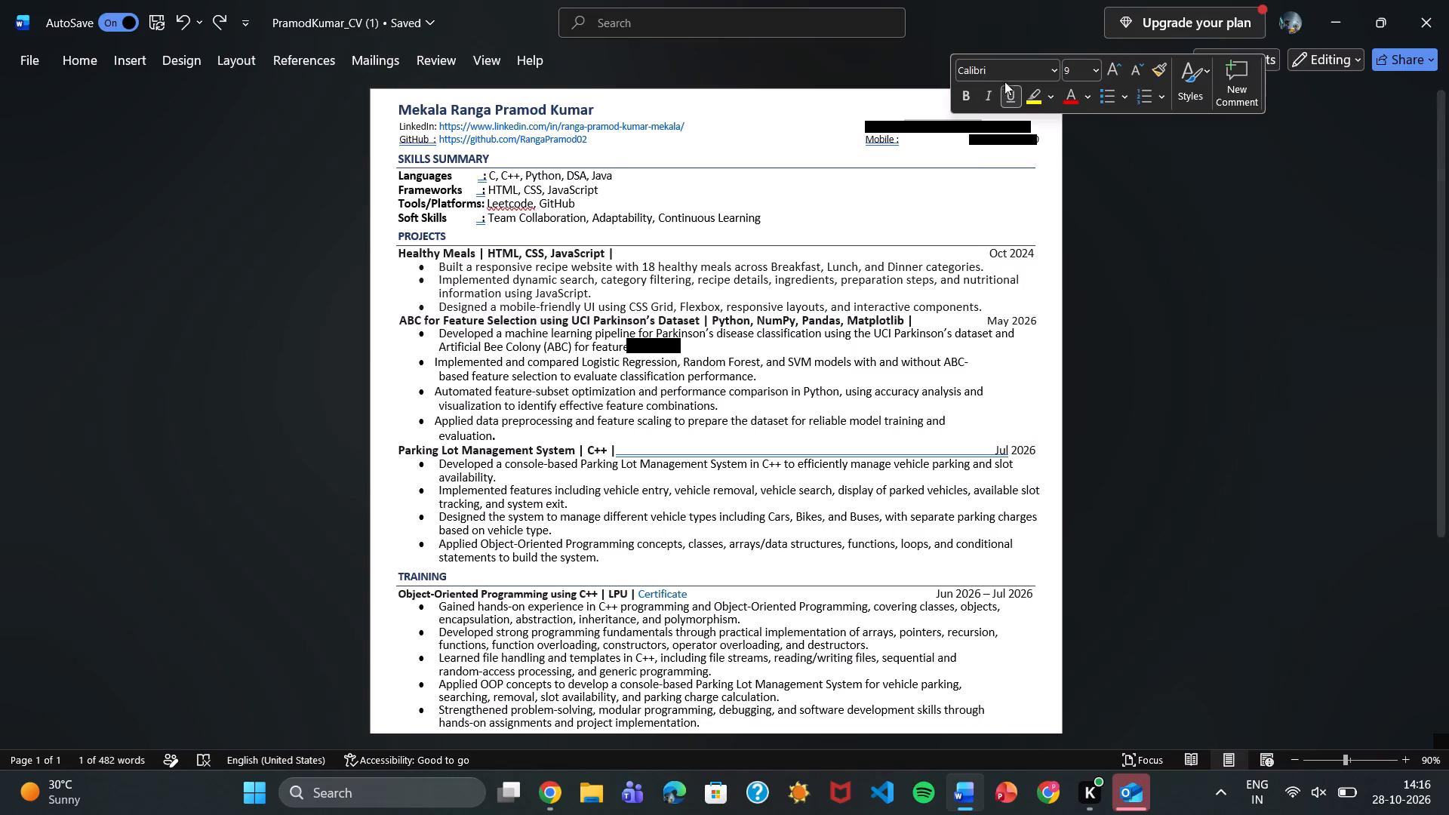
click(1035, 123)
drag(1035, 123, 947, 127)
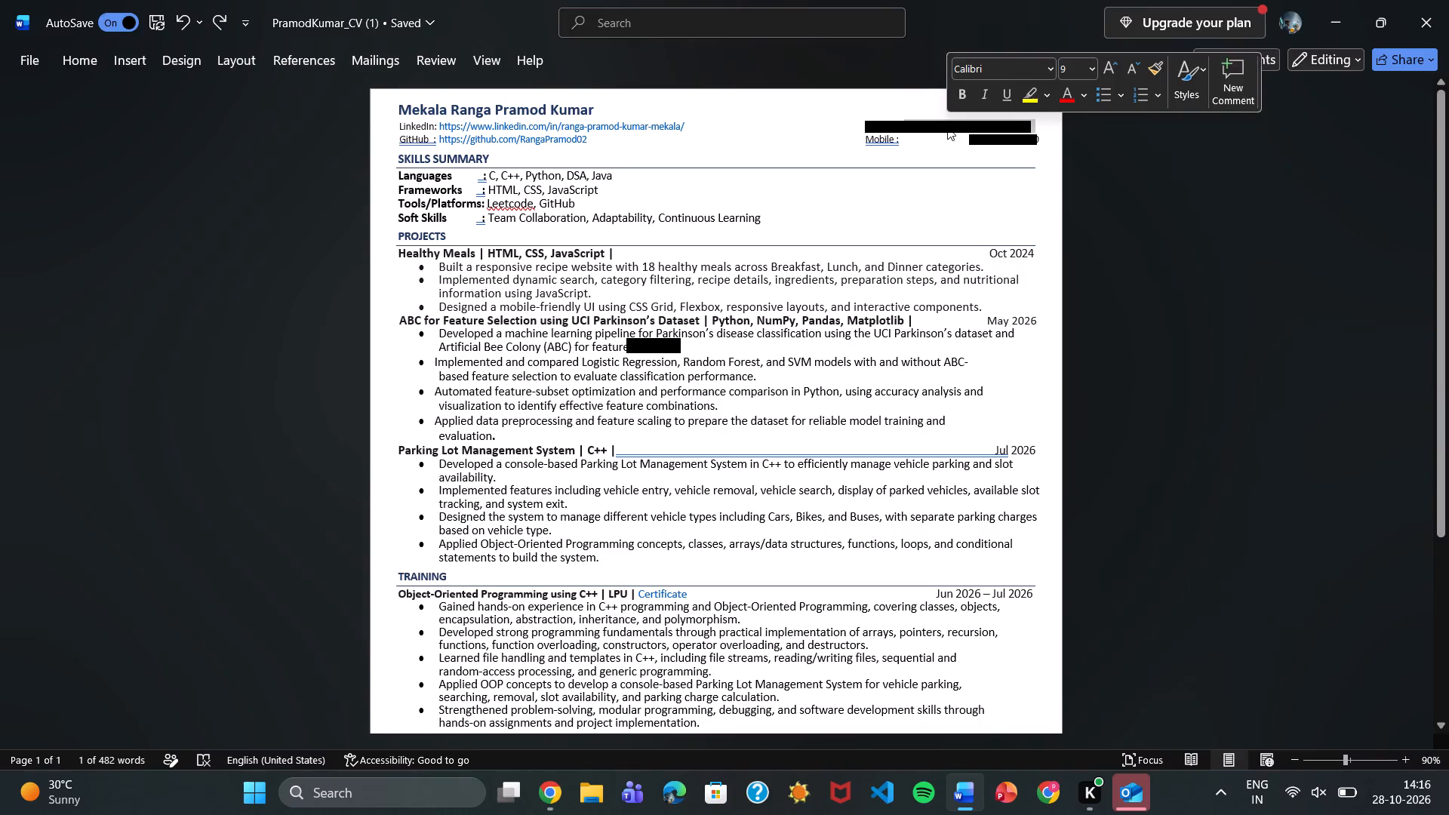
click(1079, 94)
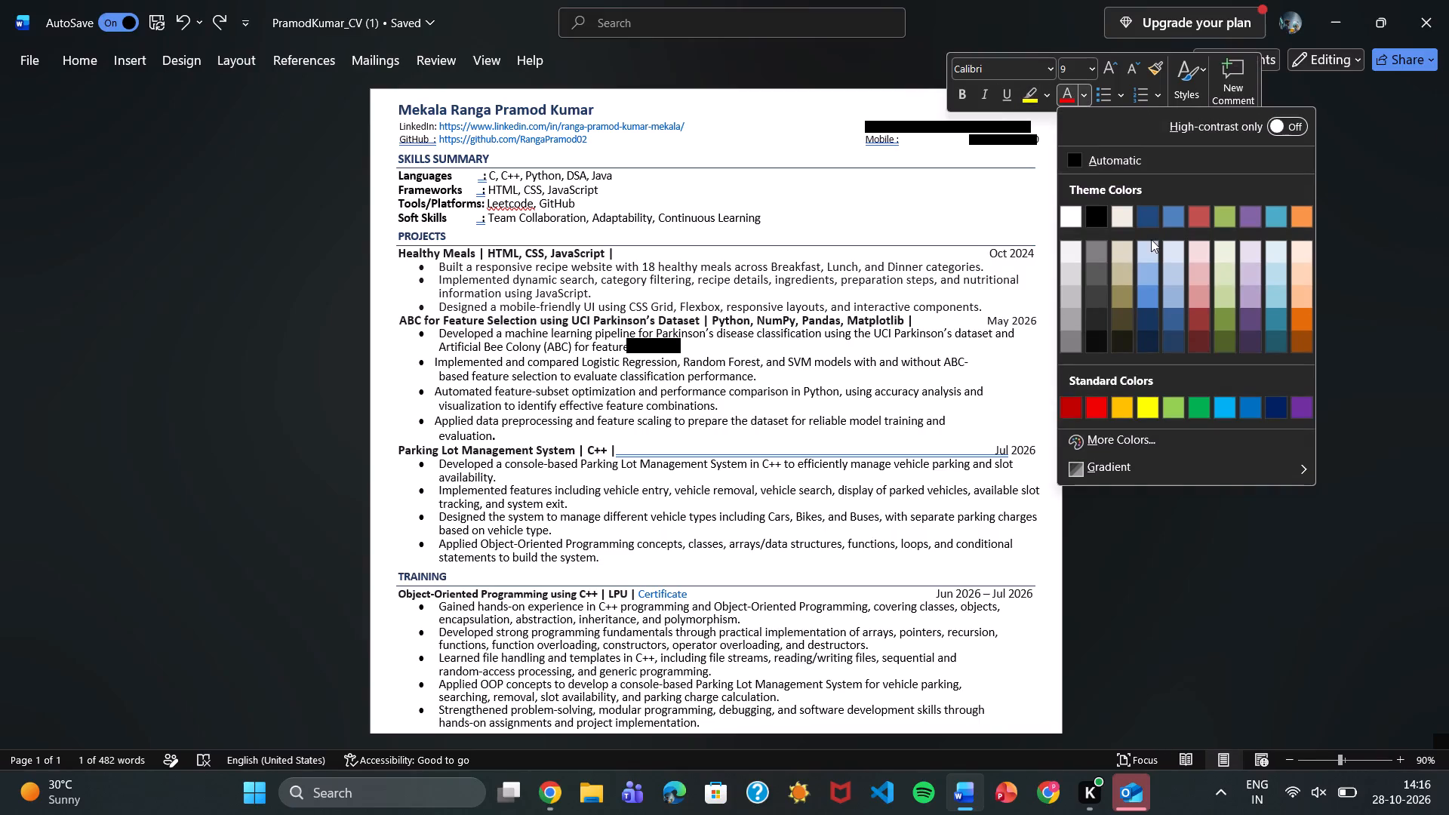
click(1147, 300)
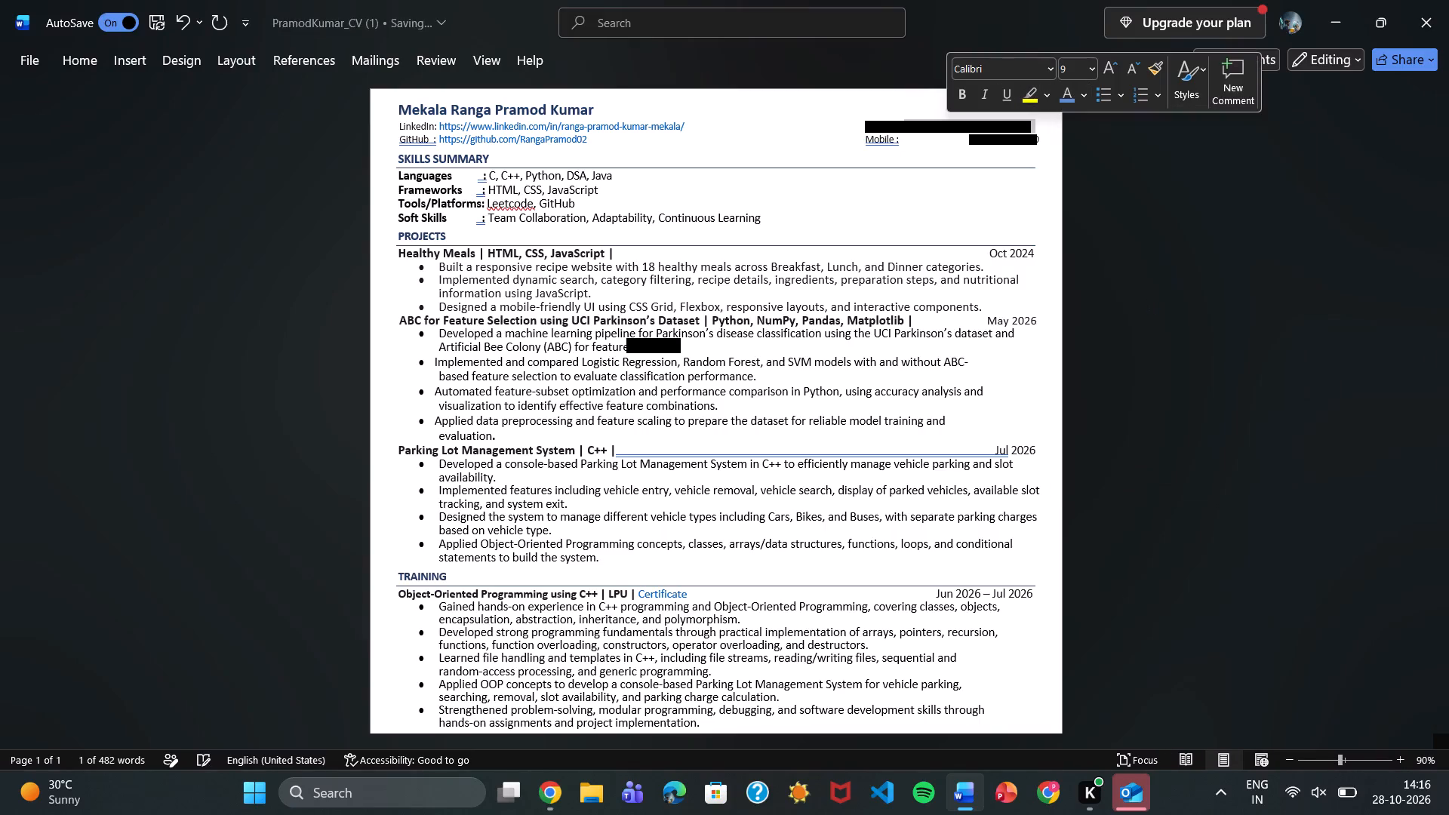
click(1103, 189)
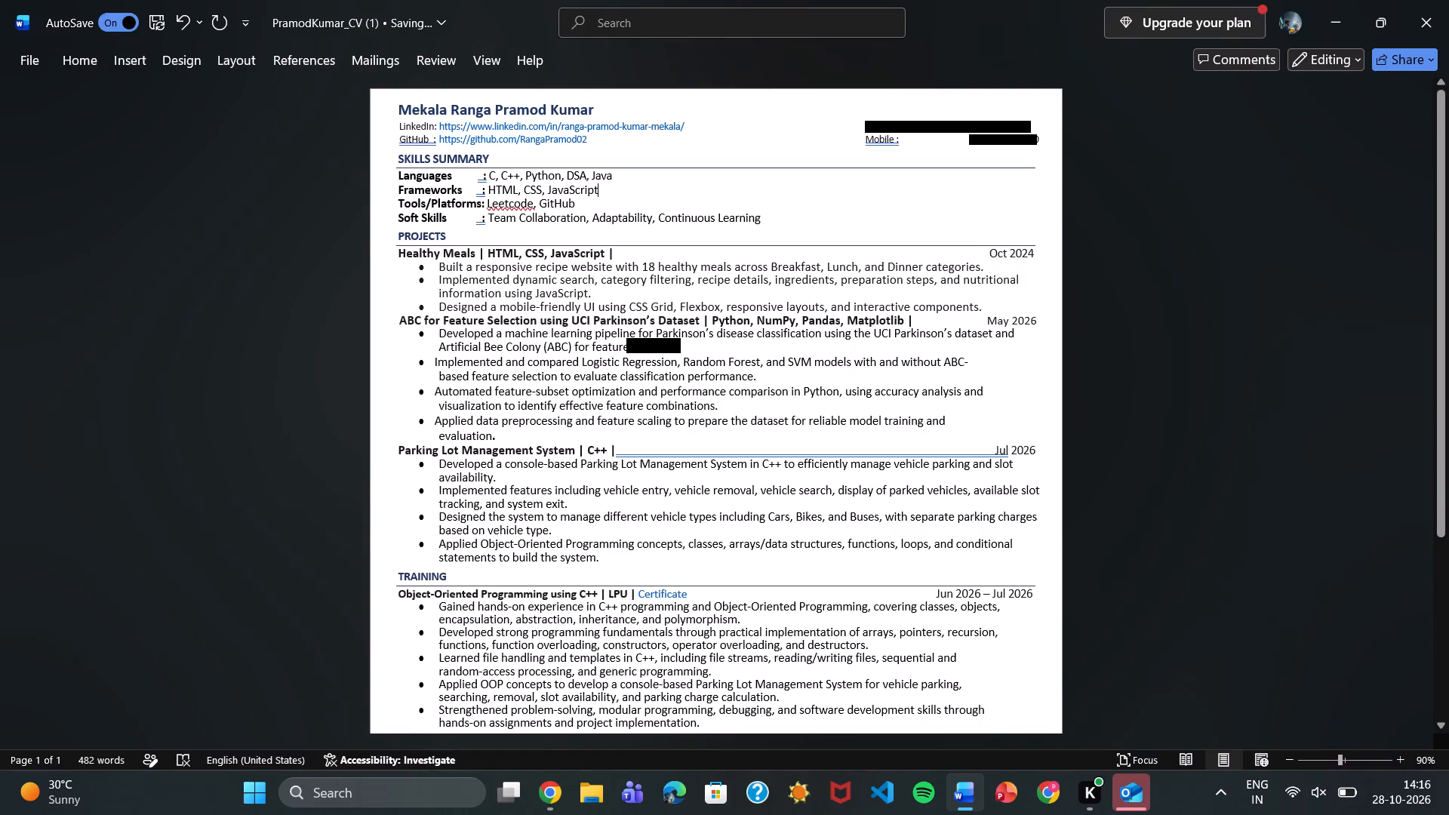
Delete the e-mail link after the Email label in the contact details, leaving a space after the colon.
click(1032, 126)
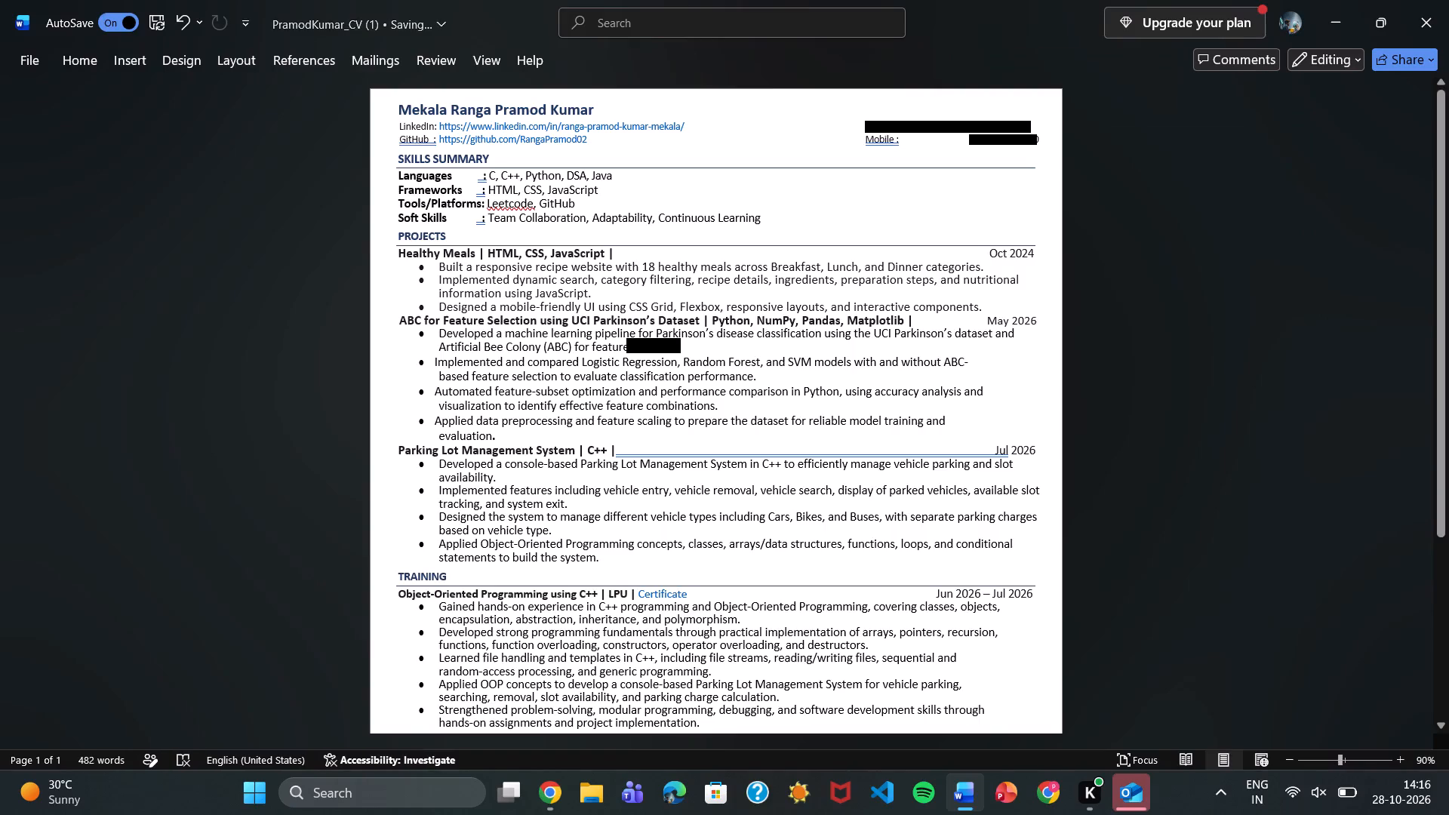
key(BackSpace)
key(BackSpace)
key(BackSpace)
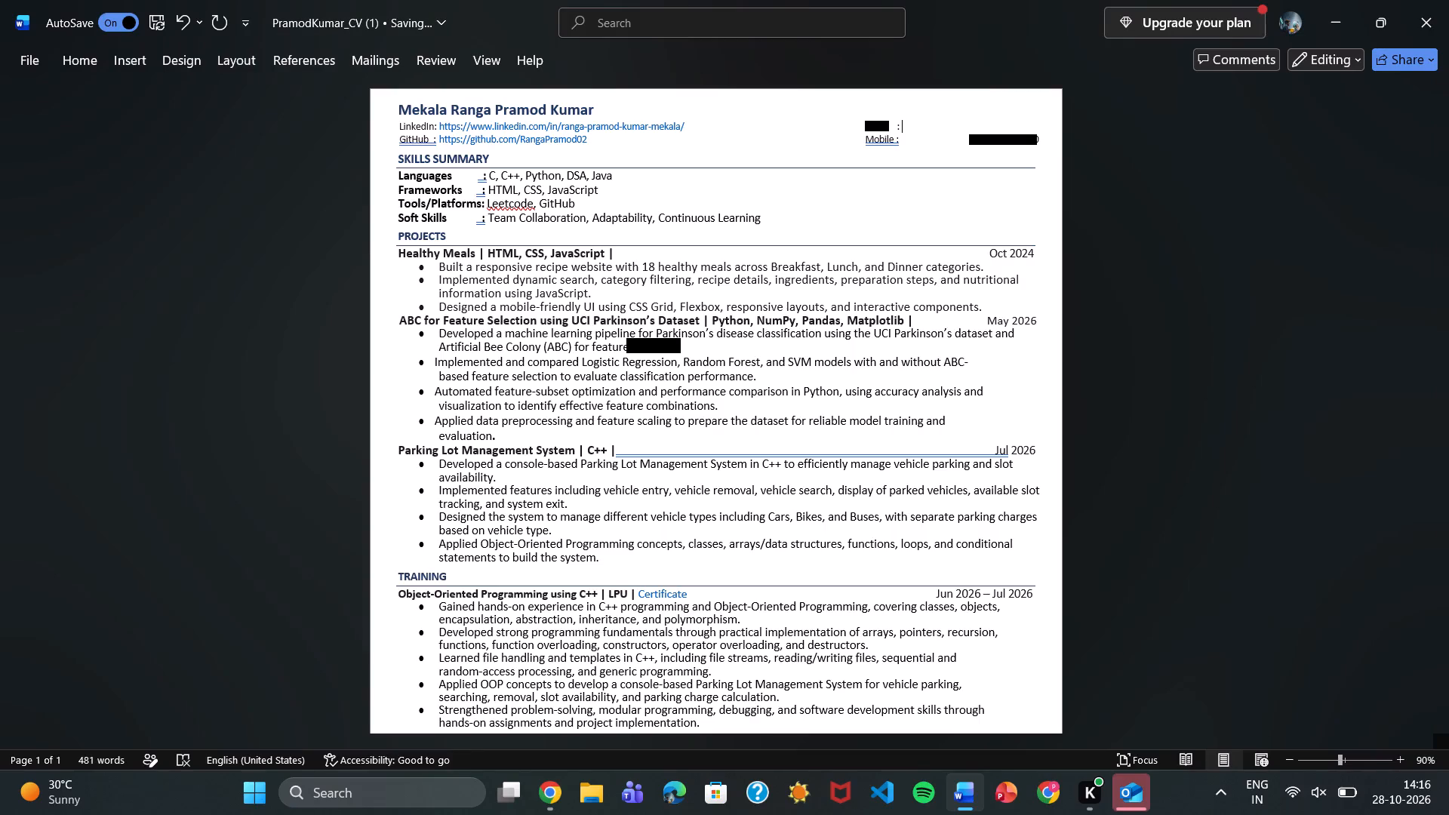
key(space)
Insert a hyperlink after the Email label, using the copied e-mail address as both display text and mailto link address.
click(238, 54)
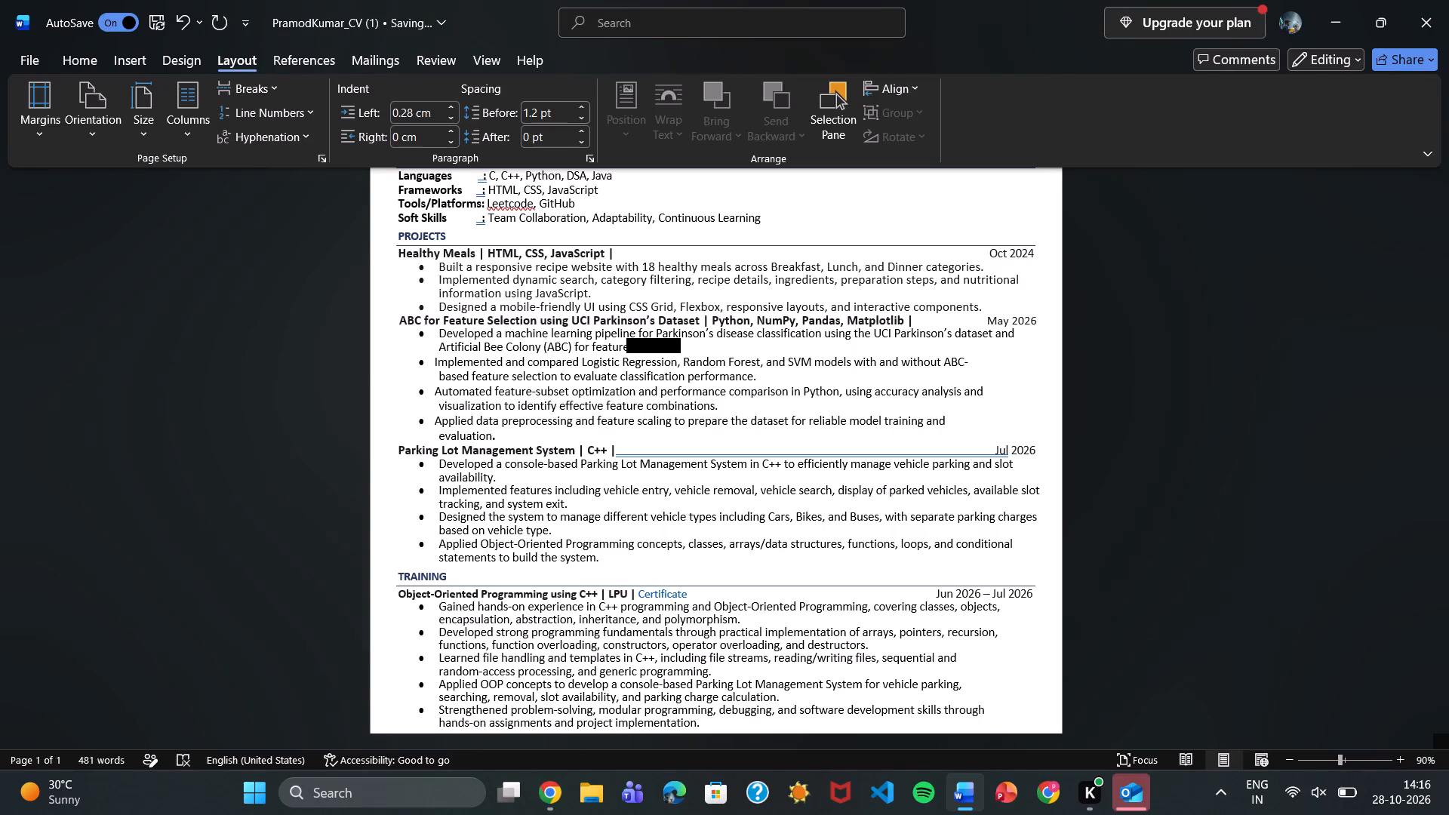
click(140, 56)
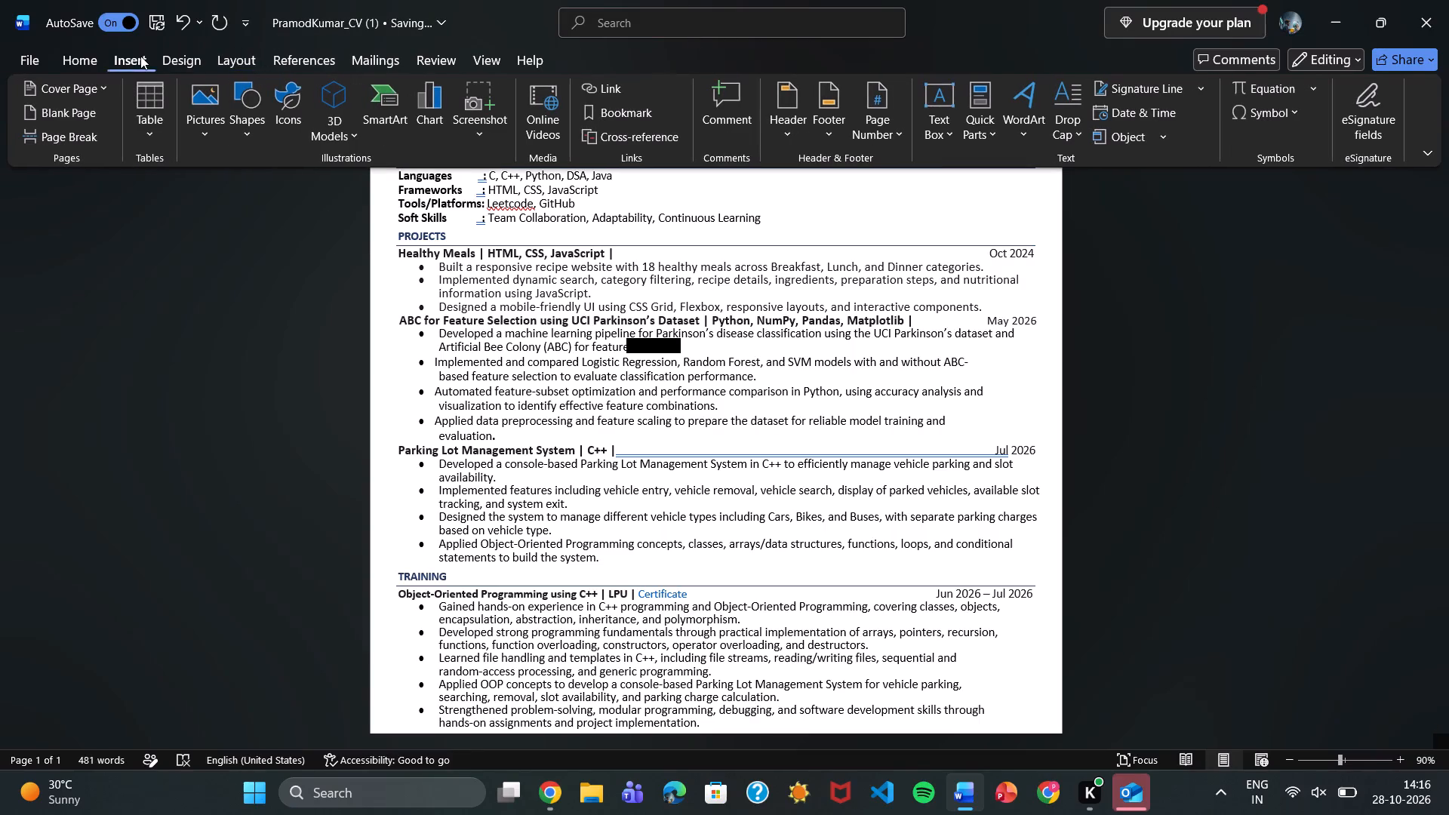
click(632, 81)
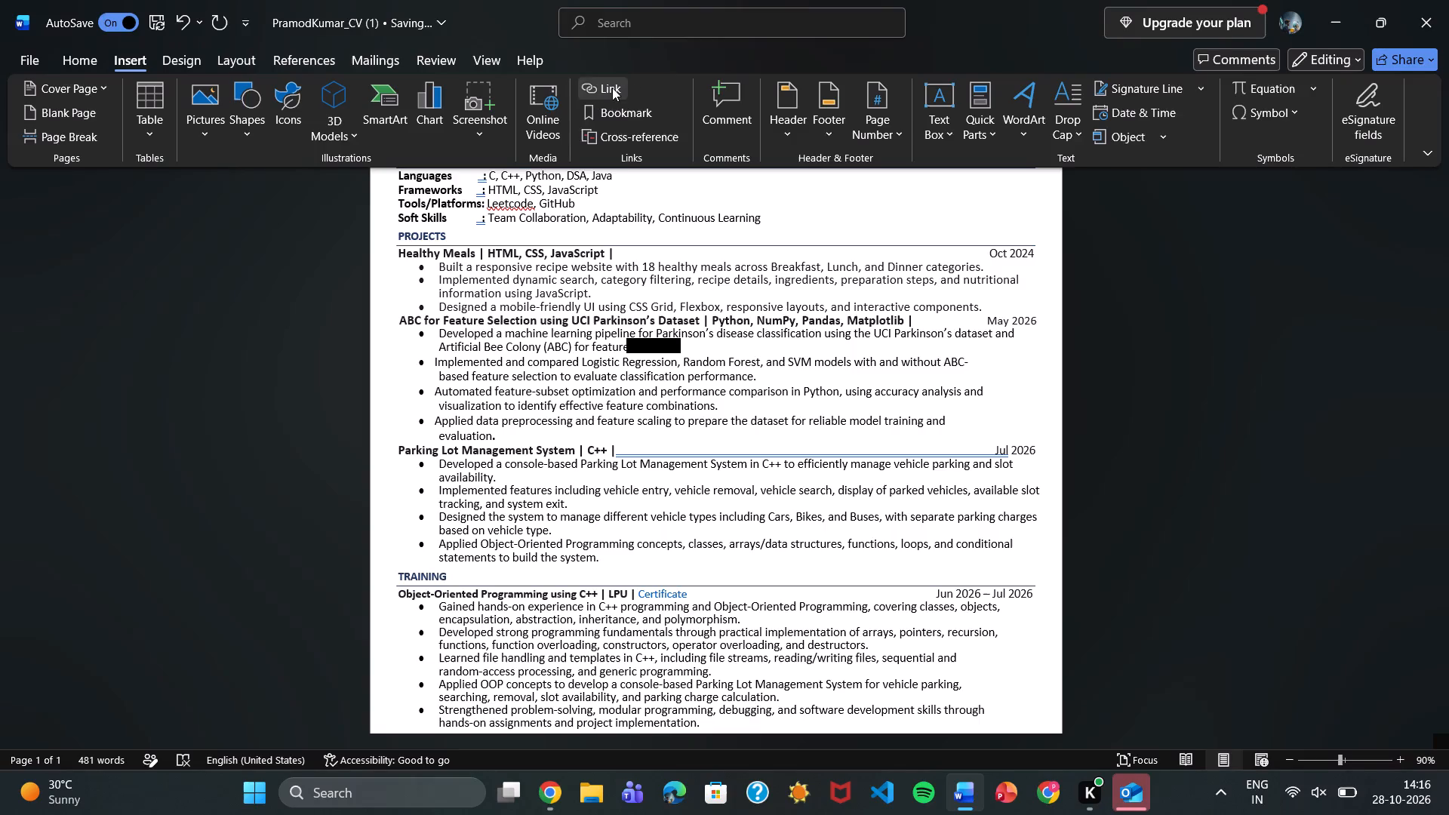
click(612, 88)
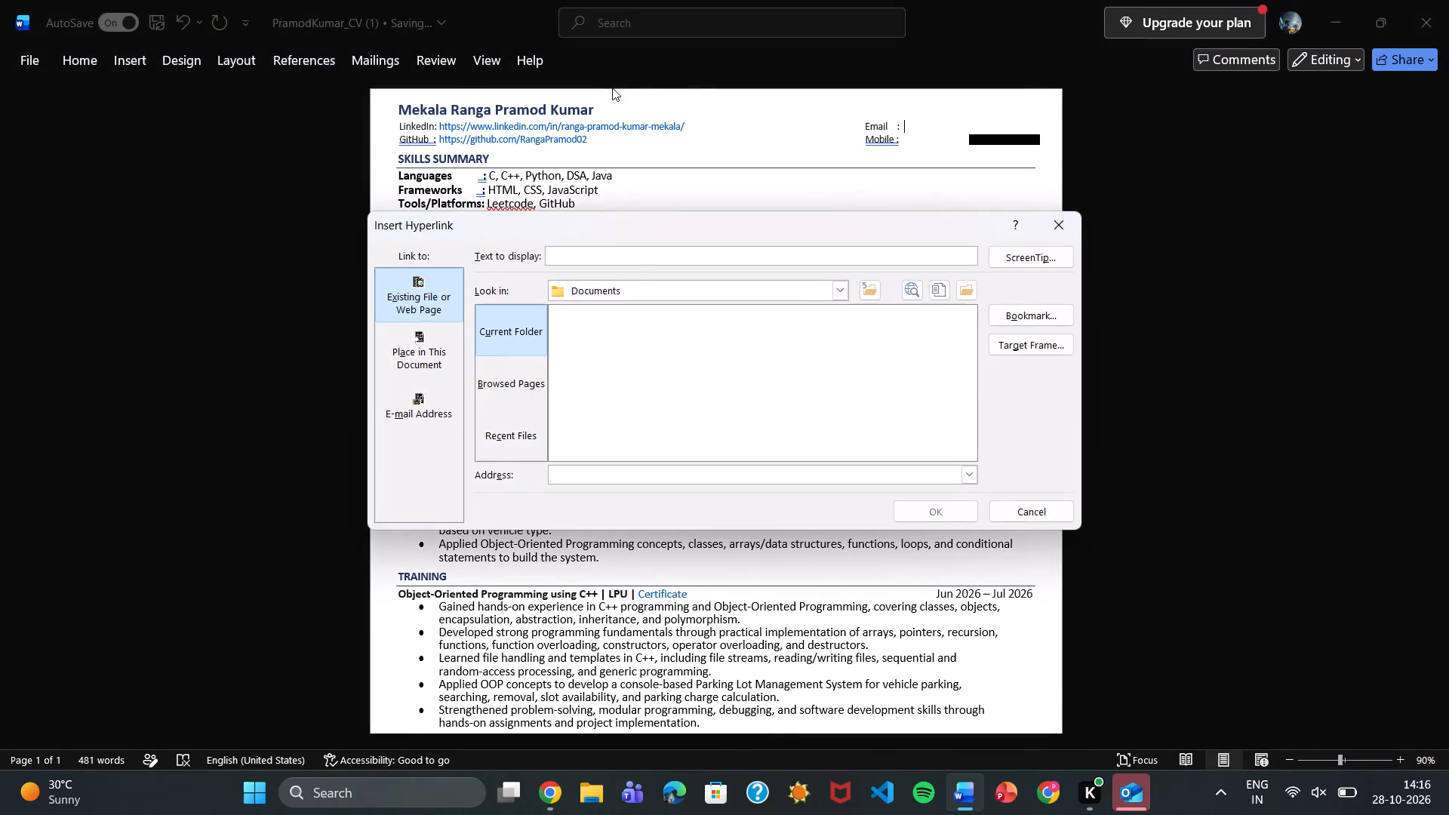
click(572, 260)
key(ctrl+v)
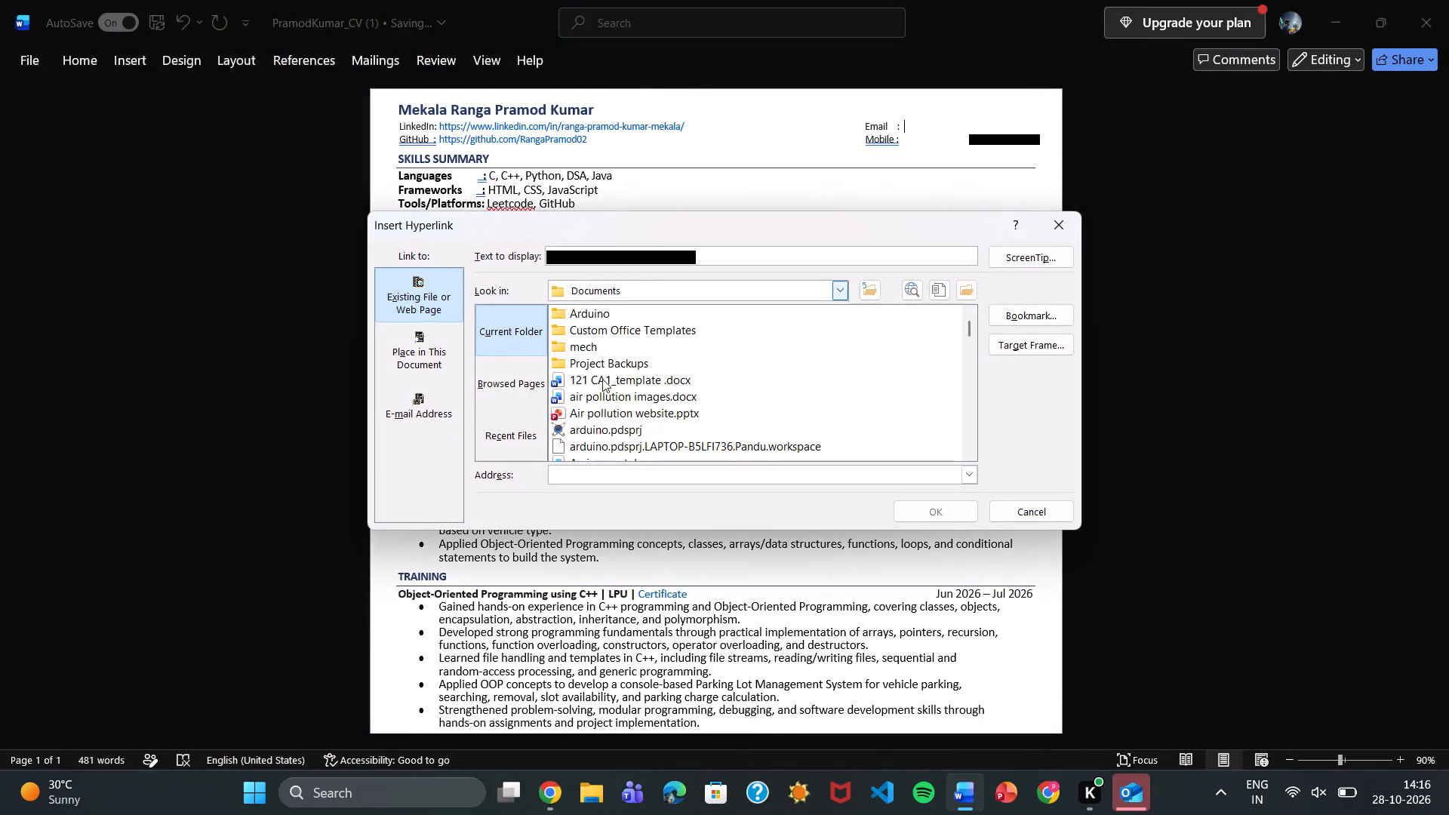
click(580, 478)
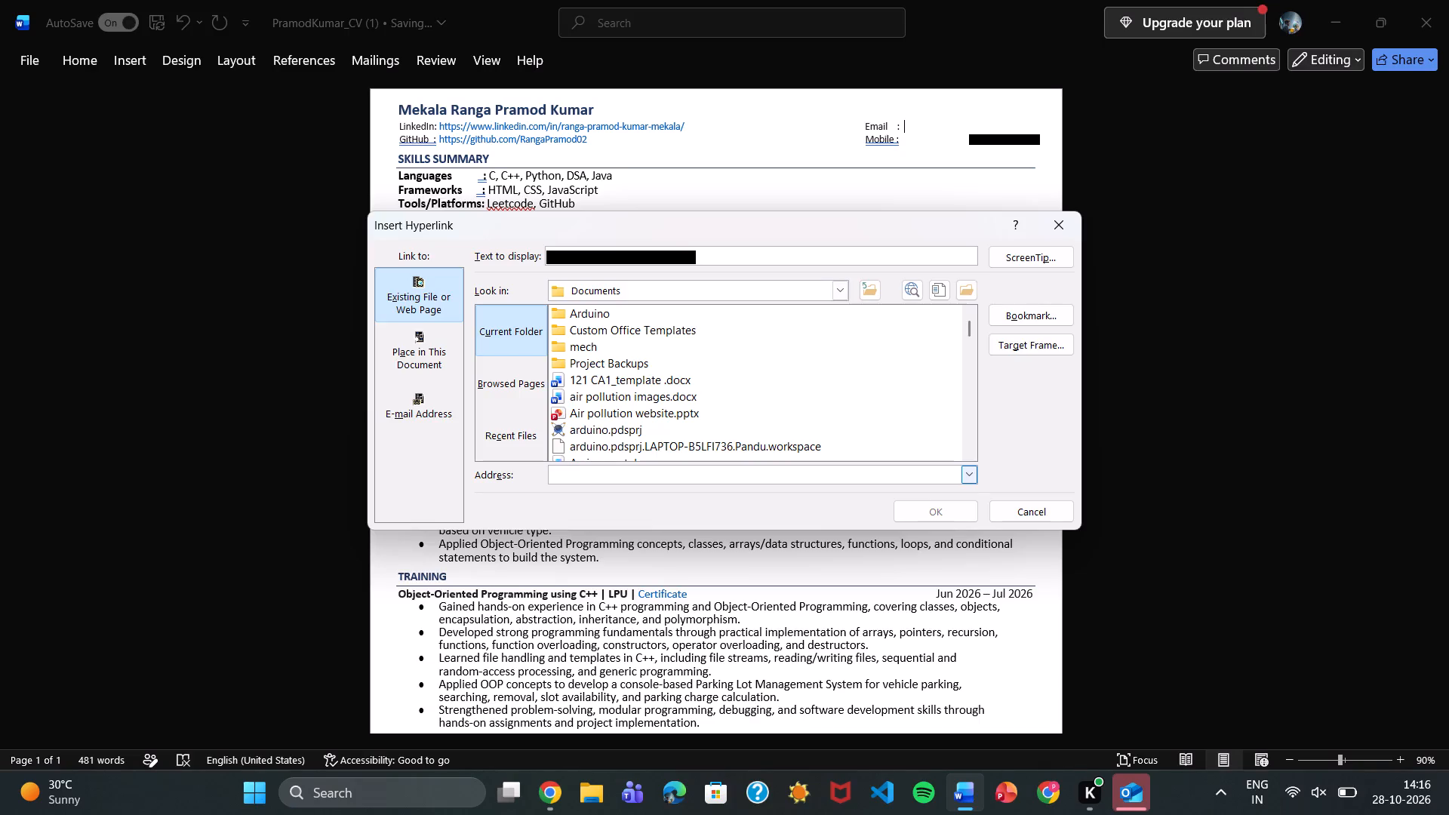
key(ctrl+v)
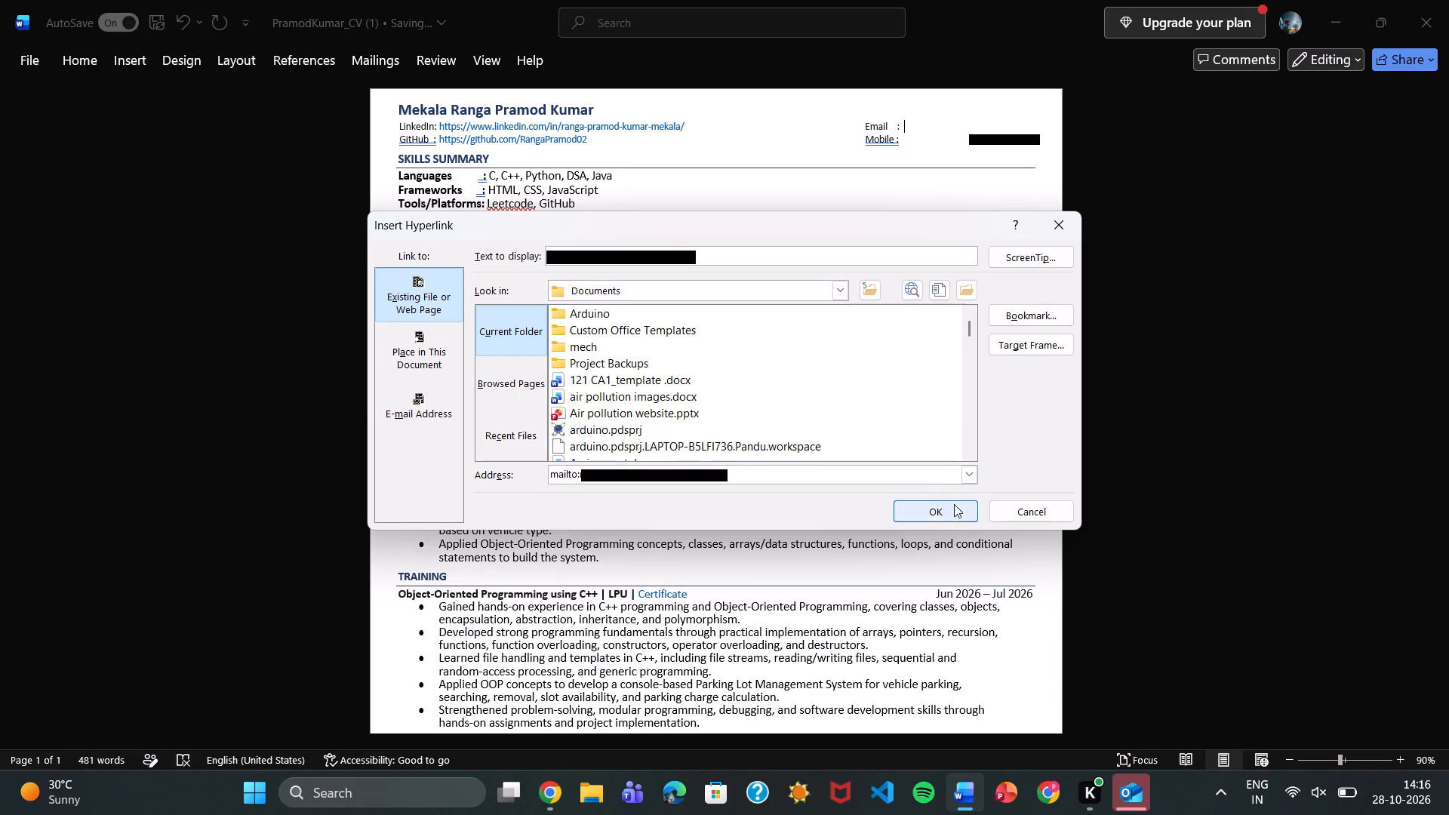
click(941, 510)
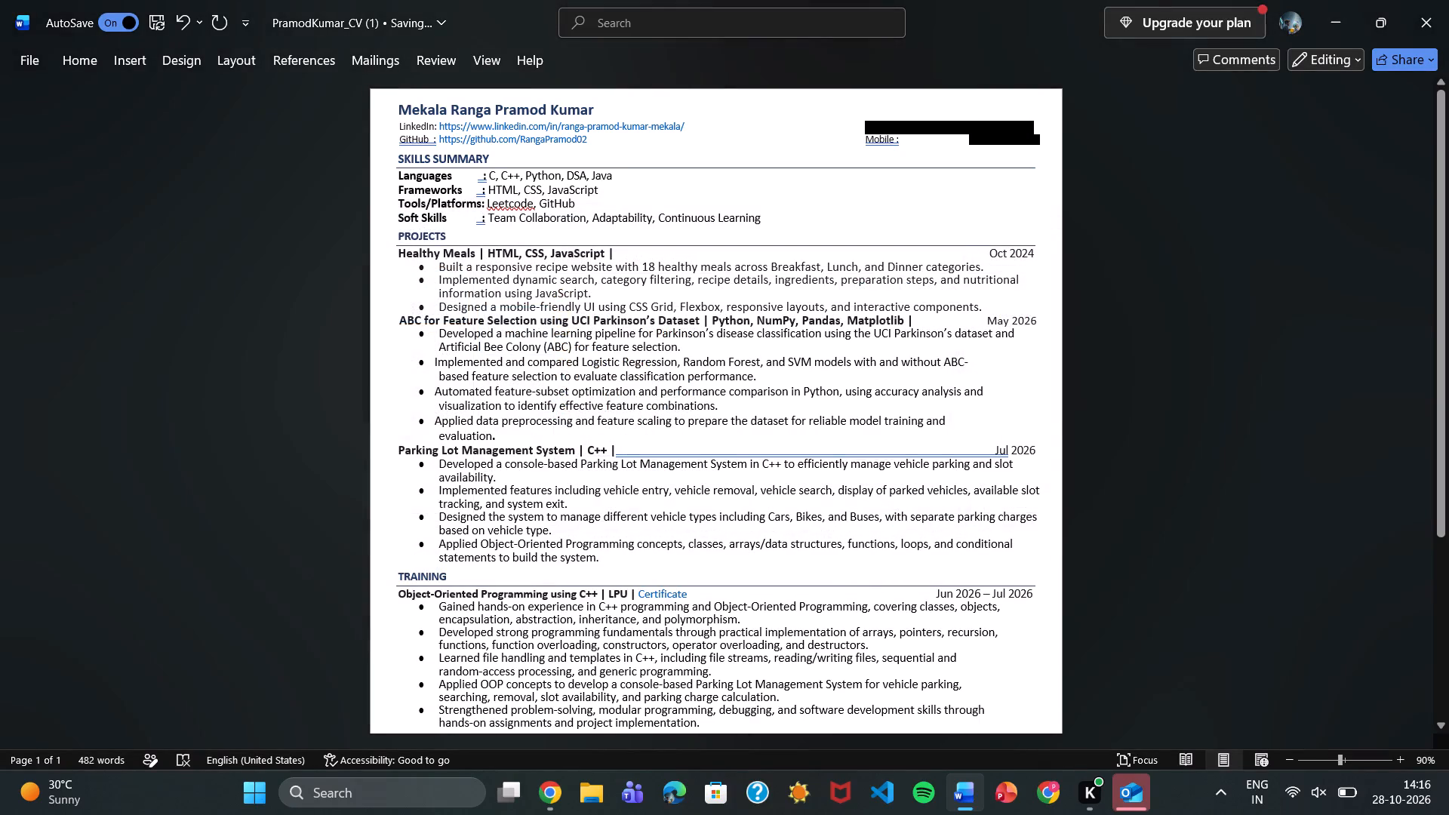
Add spaces between the Email label's colon and the e-mail link to move the link farther along the line.
click(929, 155)
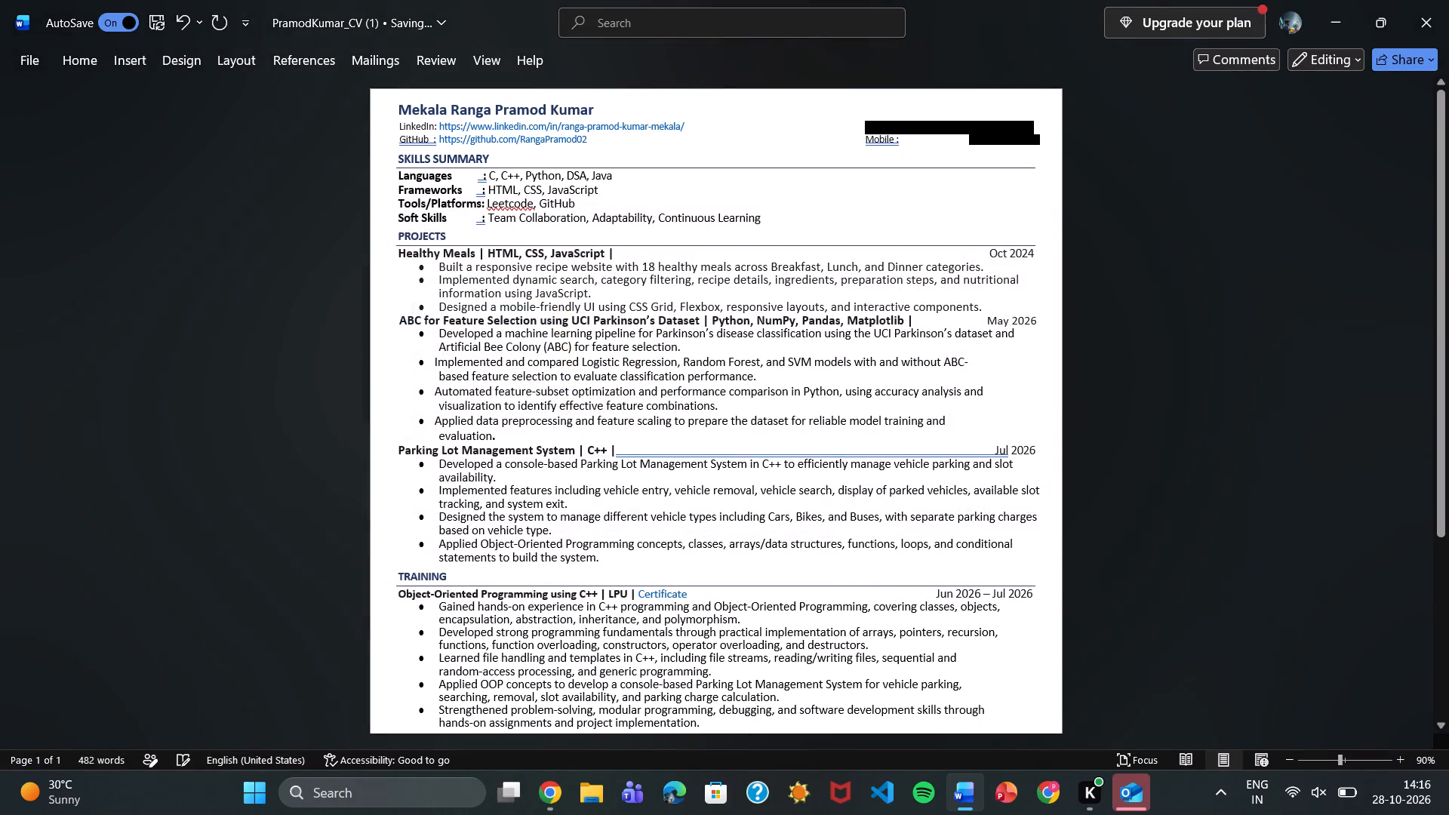
click(903, 128)
key(space)
key(space)
key(space)
key(space)
key(space)
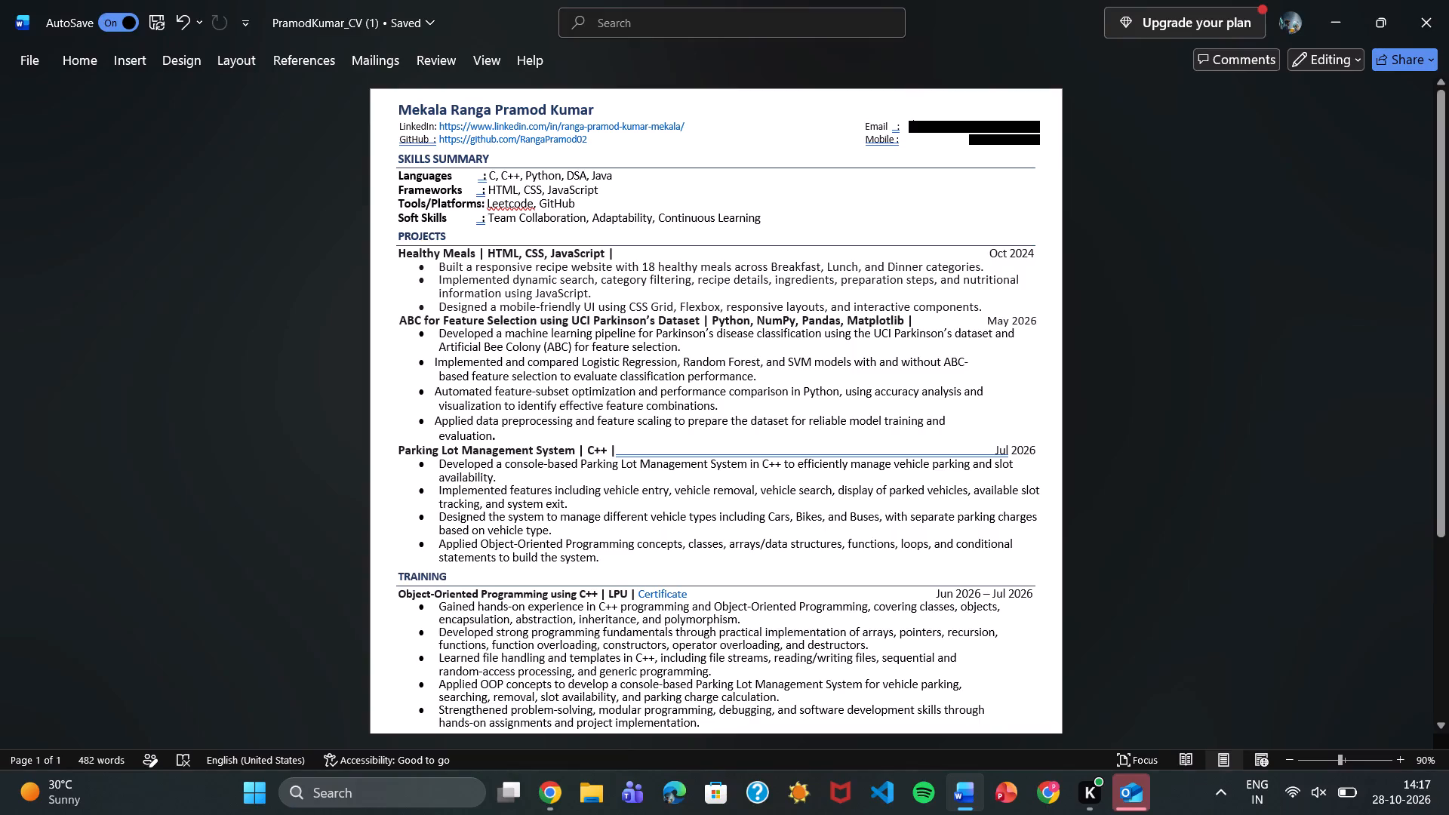
Set the font size of the three bullet points under the Healthy Meals project to 9.
scroll(513, 288, down, 2)
scroll(513, 288, up, 1)
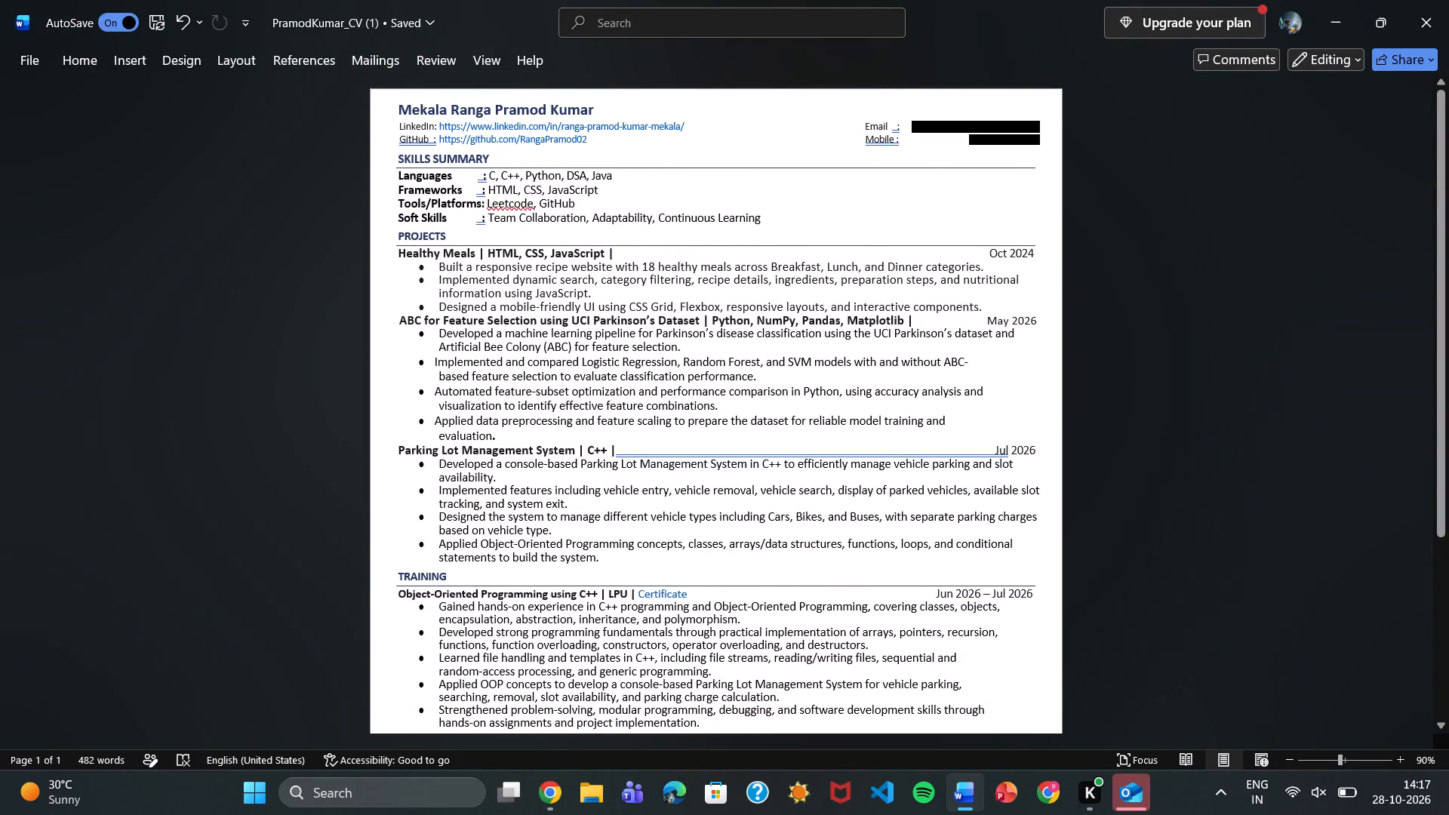
drag(418, 269, 849, 291)
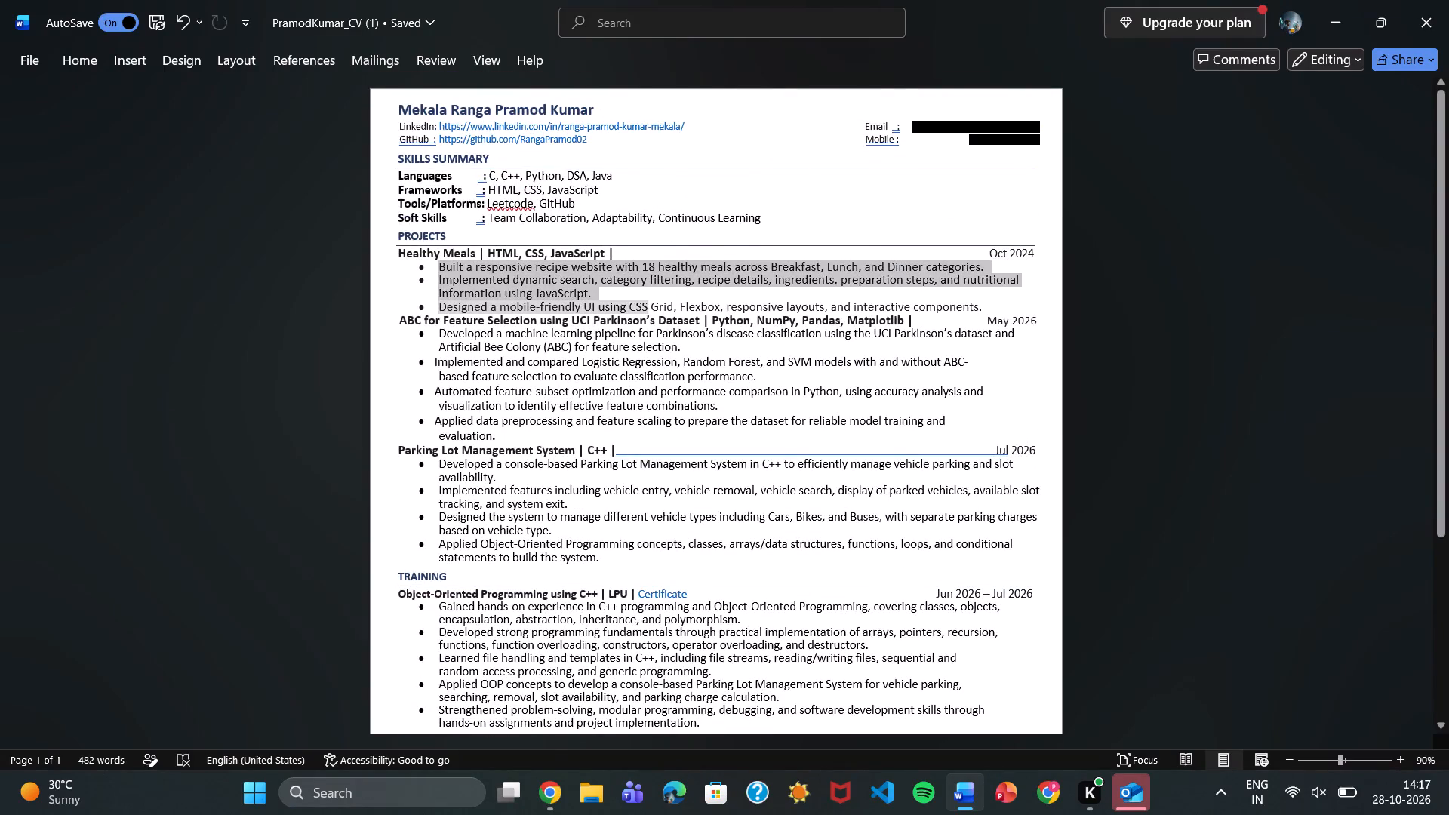
drag(849, 291, 983, 306)
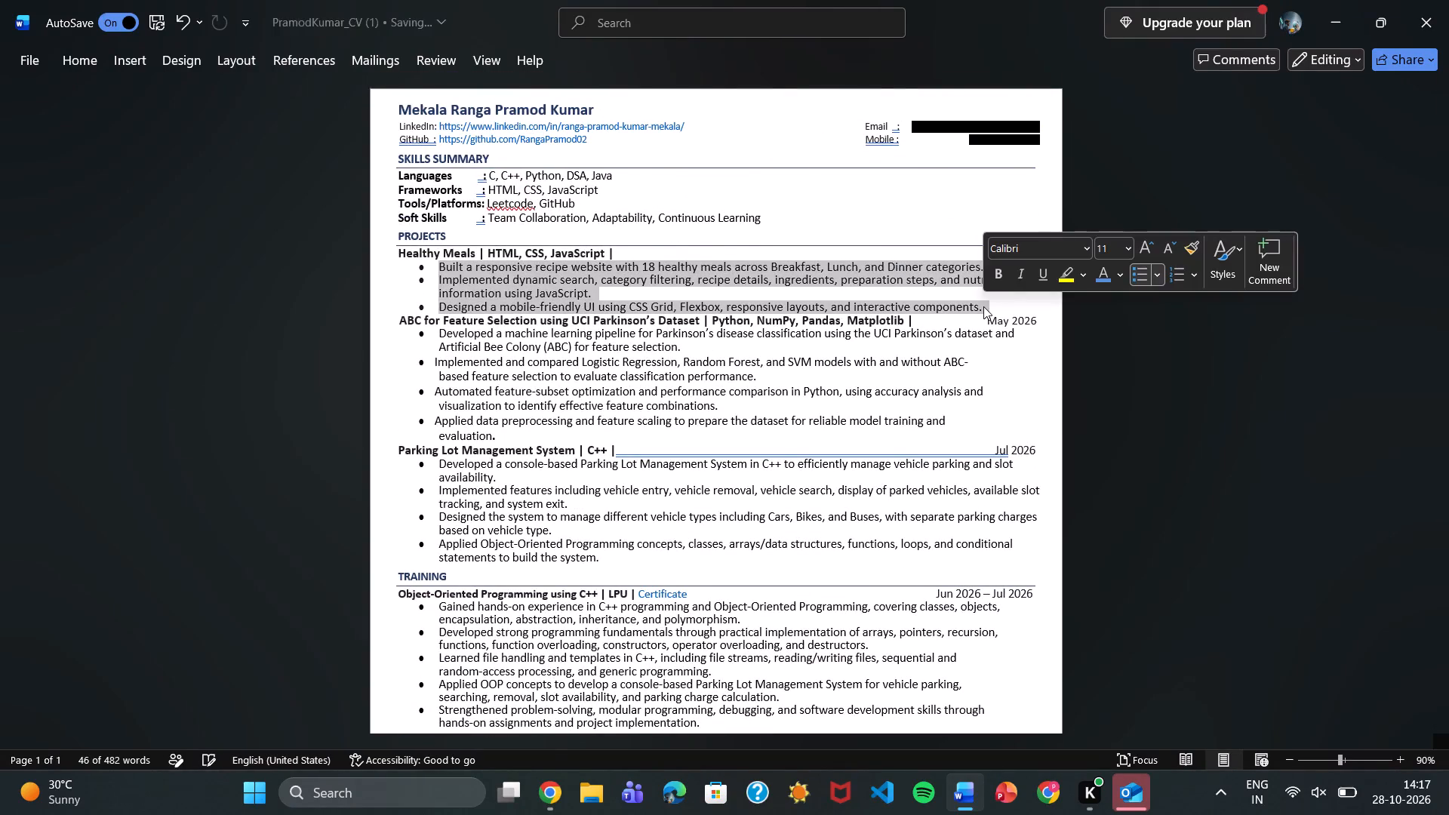
click(1115, 247)
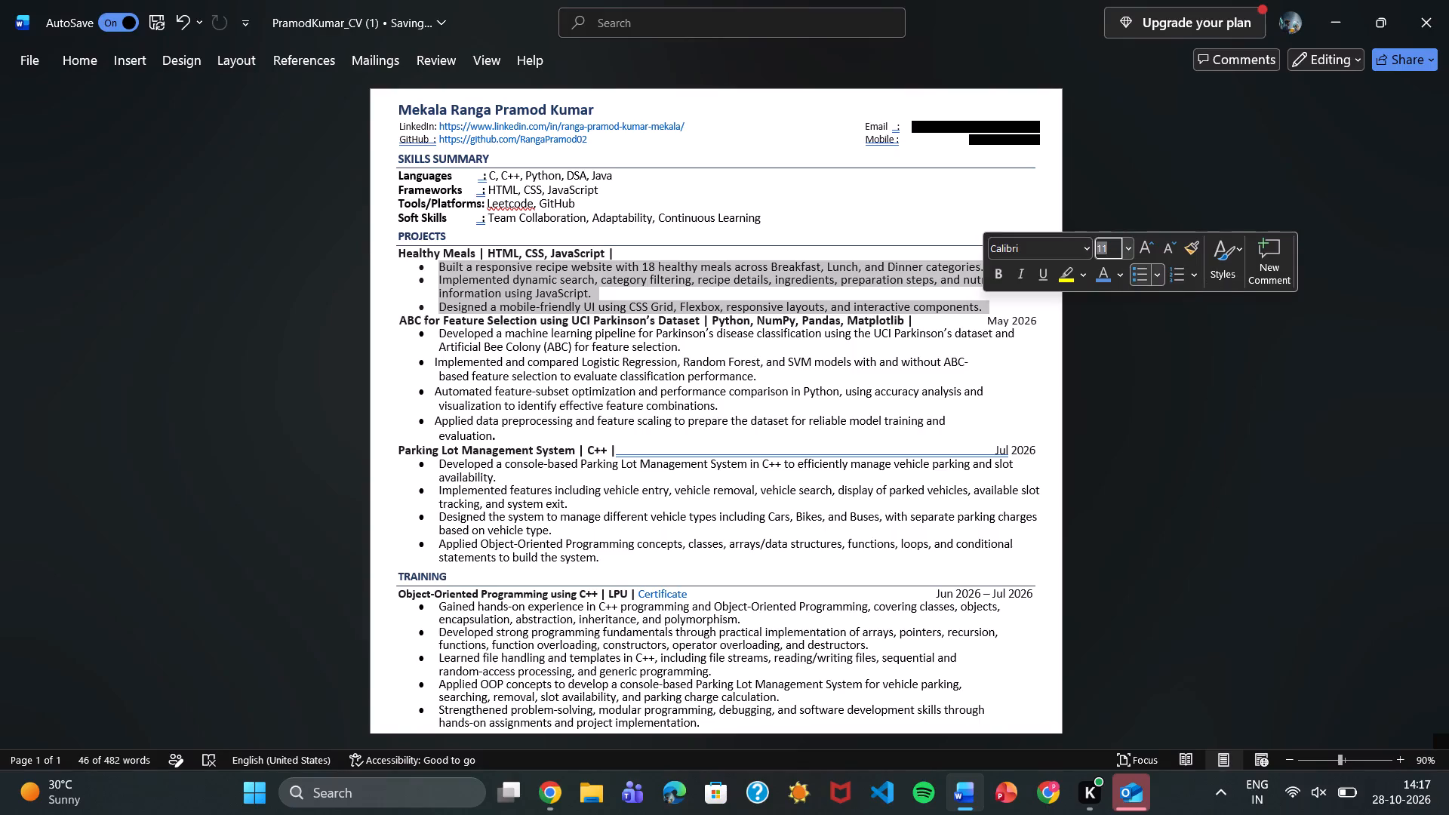
key(9)
click(1026, 300)
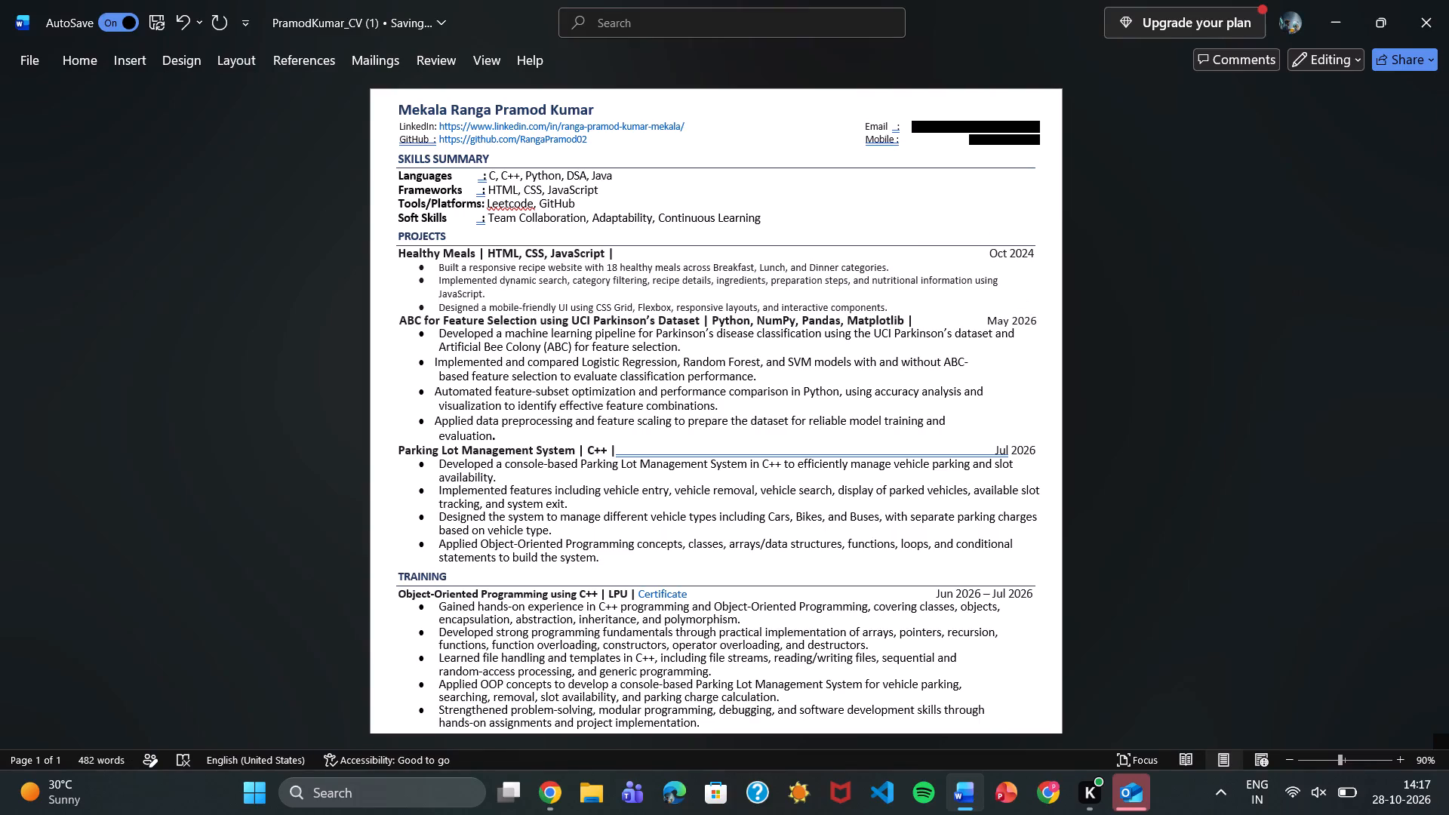
Set the font size of the four bullet points under the ABC for Feature Selection project to 9.
drag(433, 337, 499, 435)
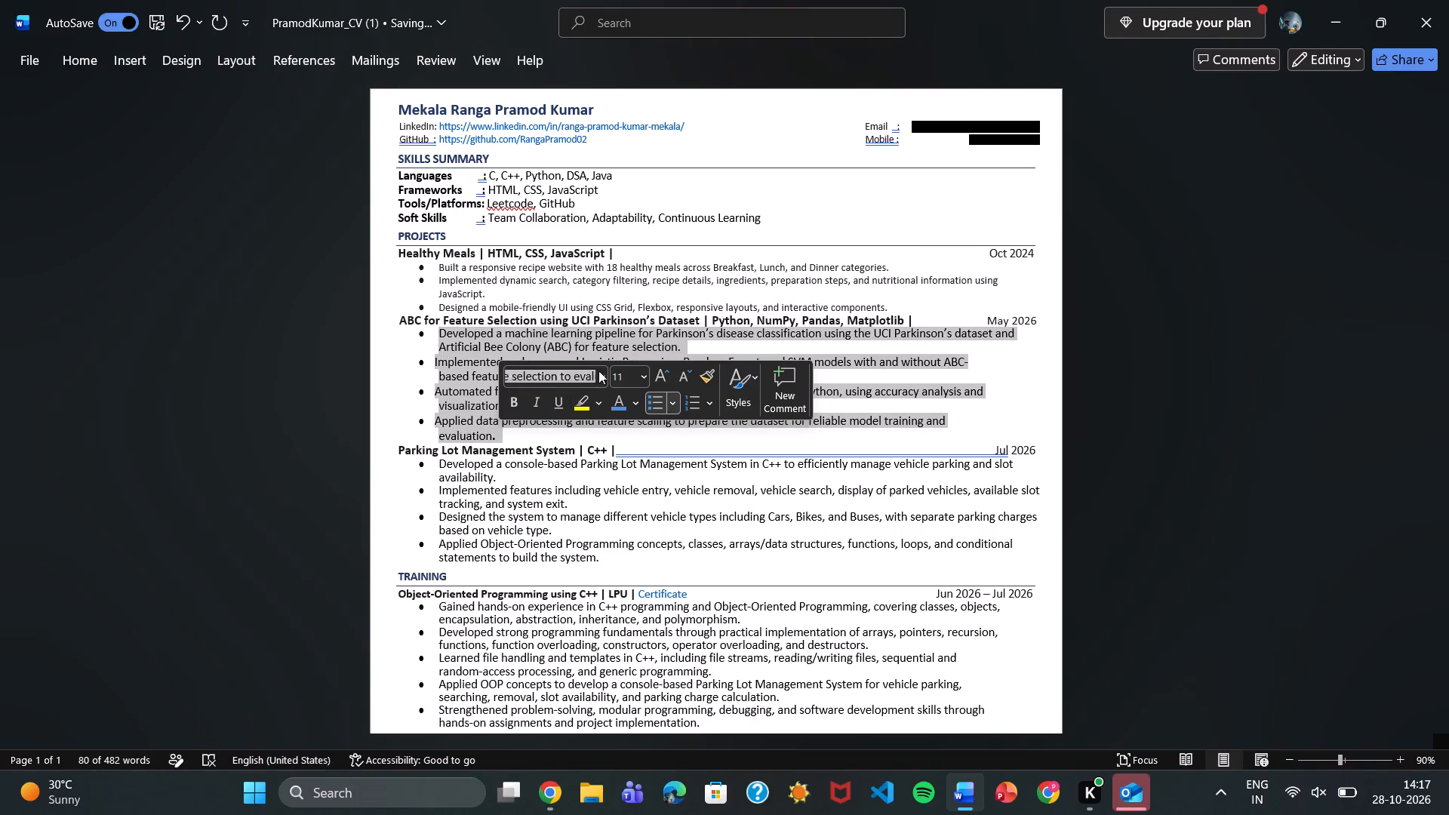
click(633, 372)
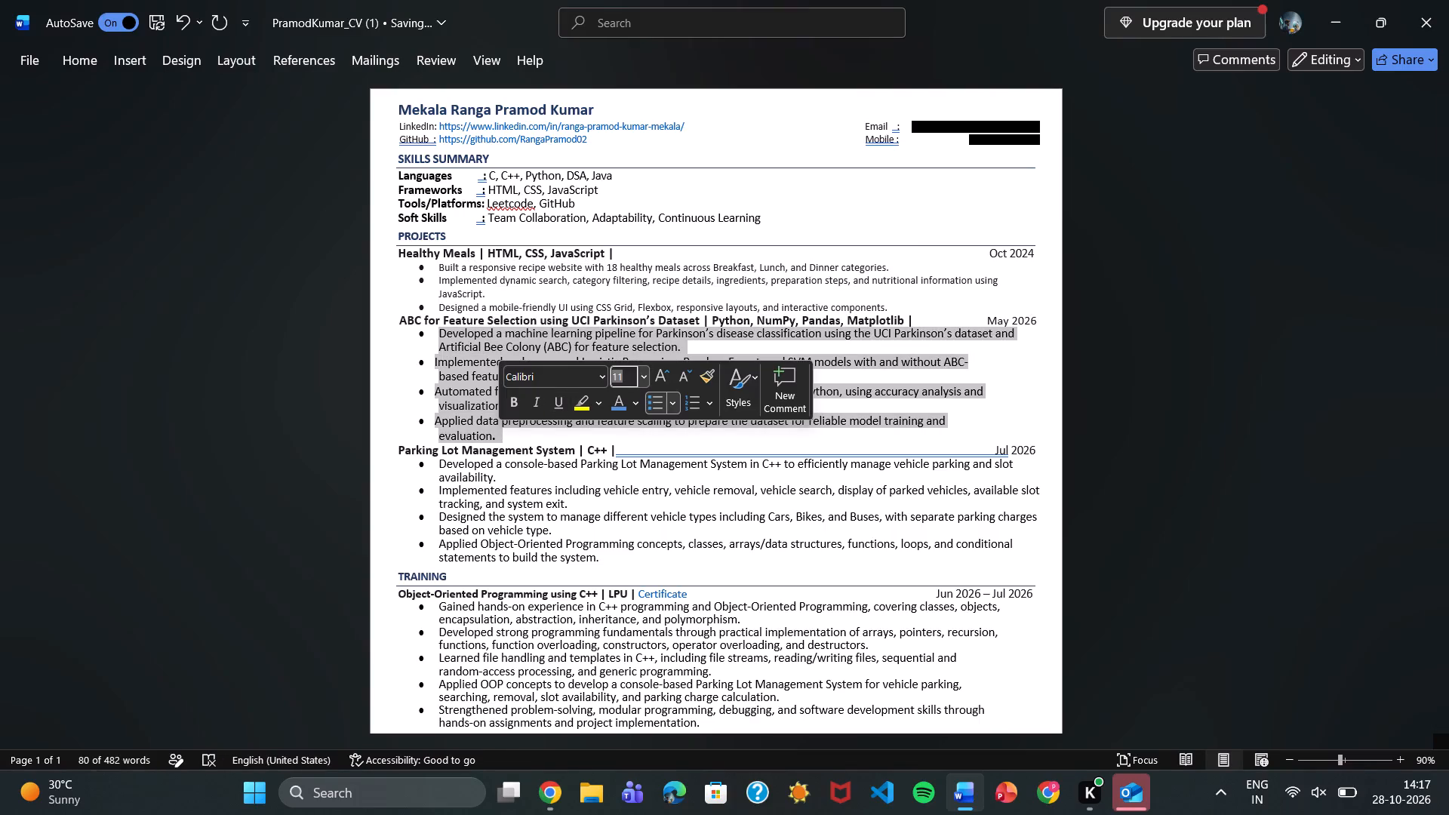
key(9)
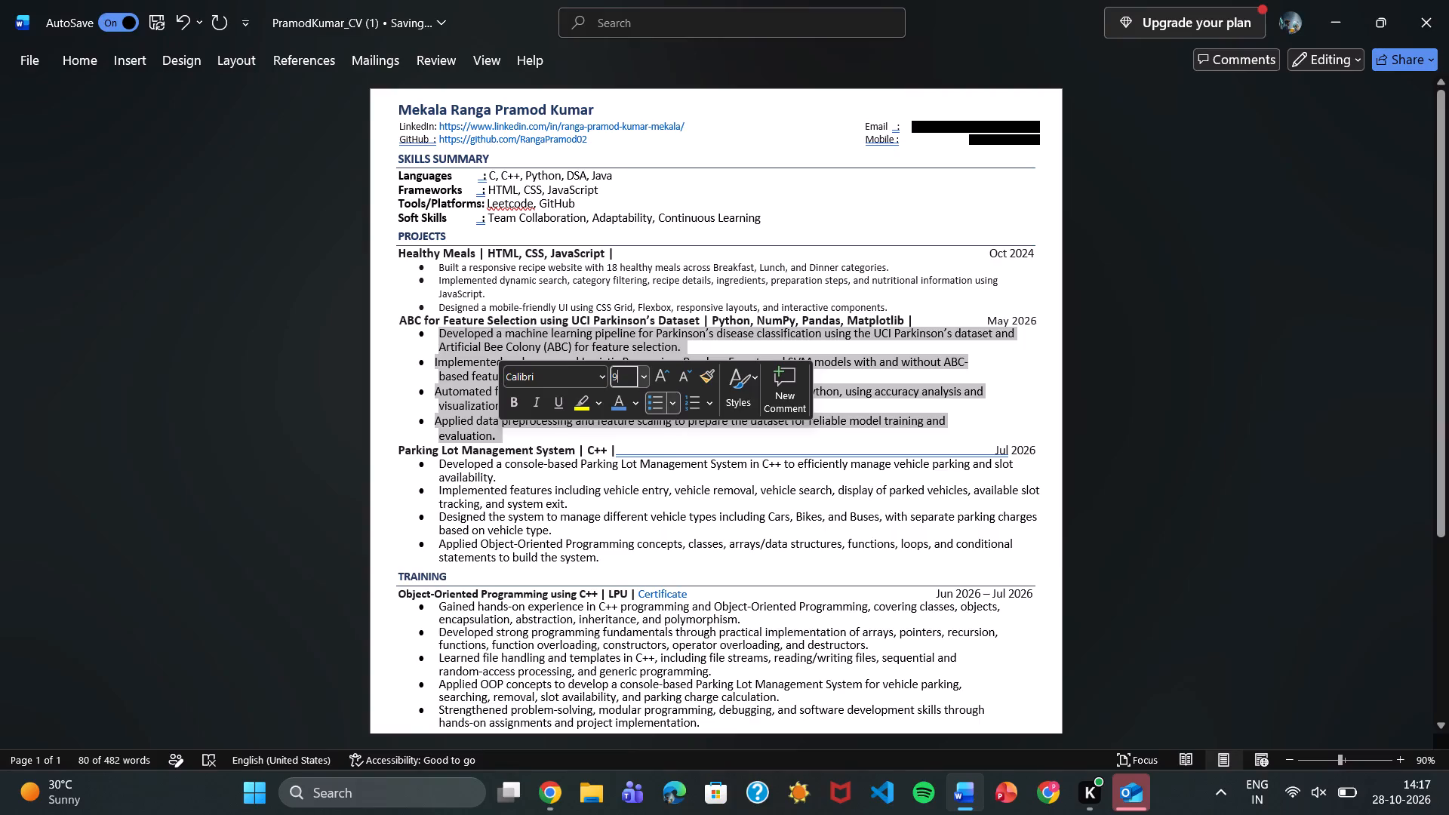
click(652, 442)
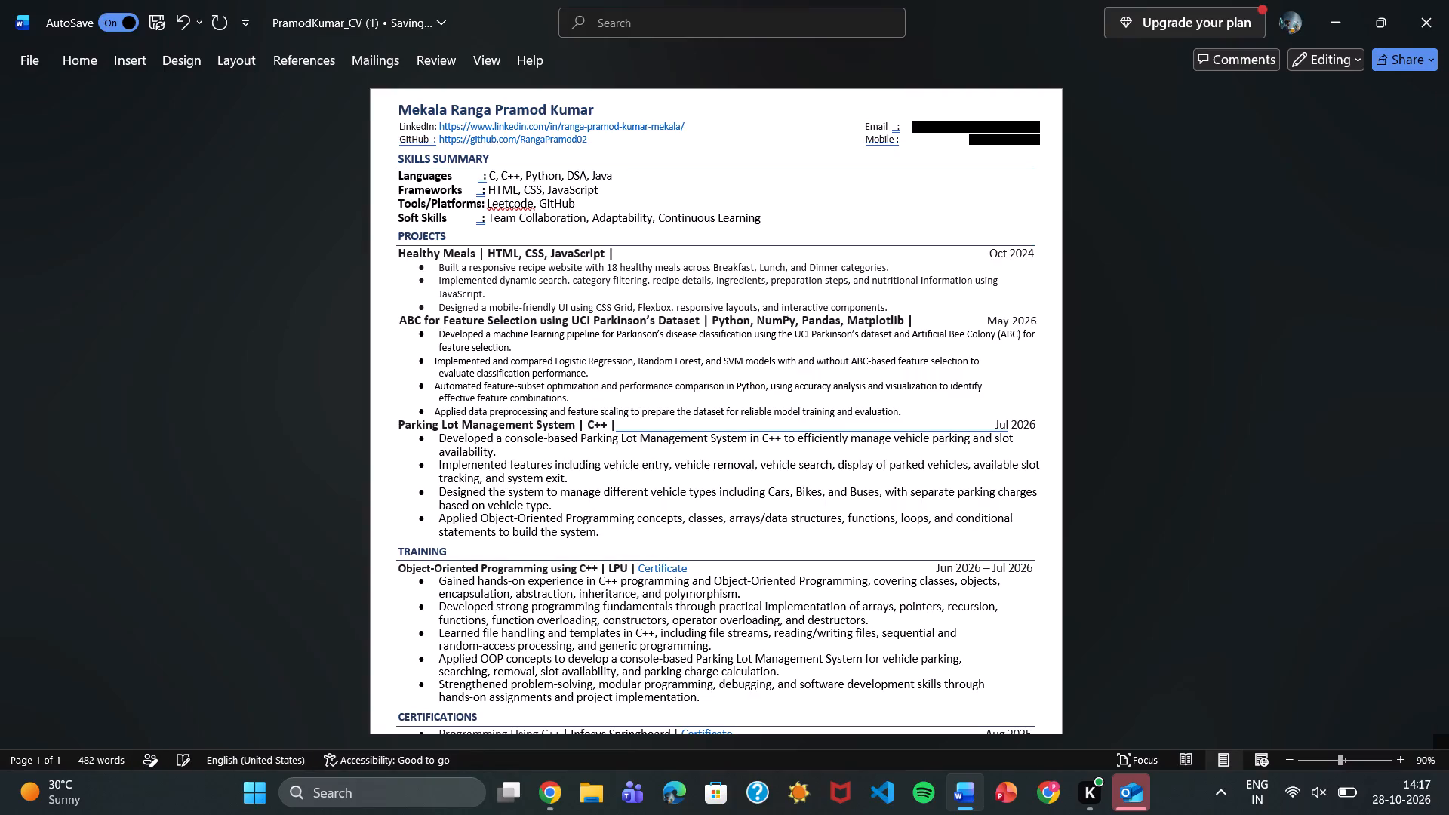
Set the font size of the four bullet points under the Parking Lot Management System project to 9.
drag(435, 442, 534, 538)
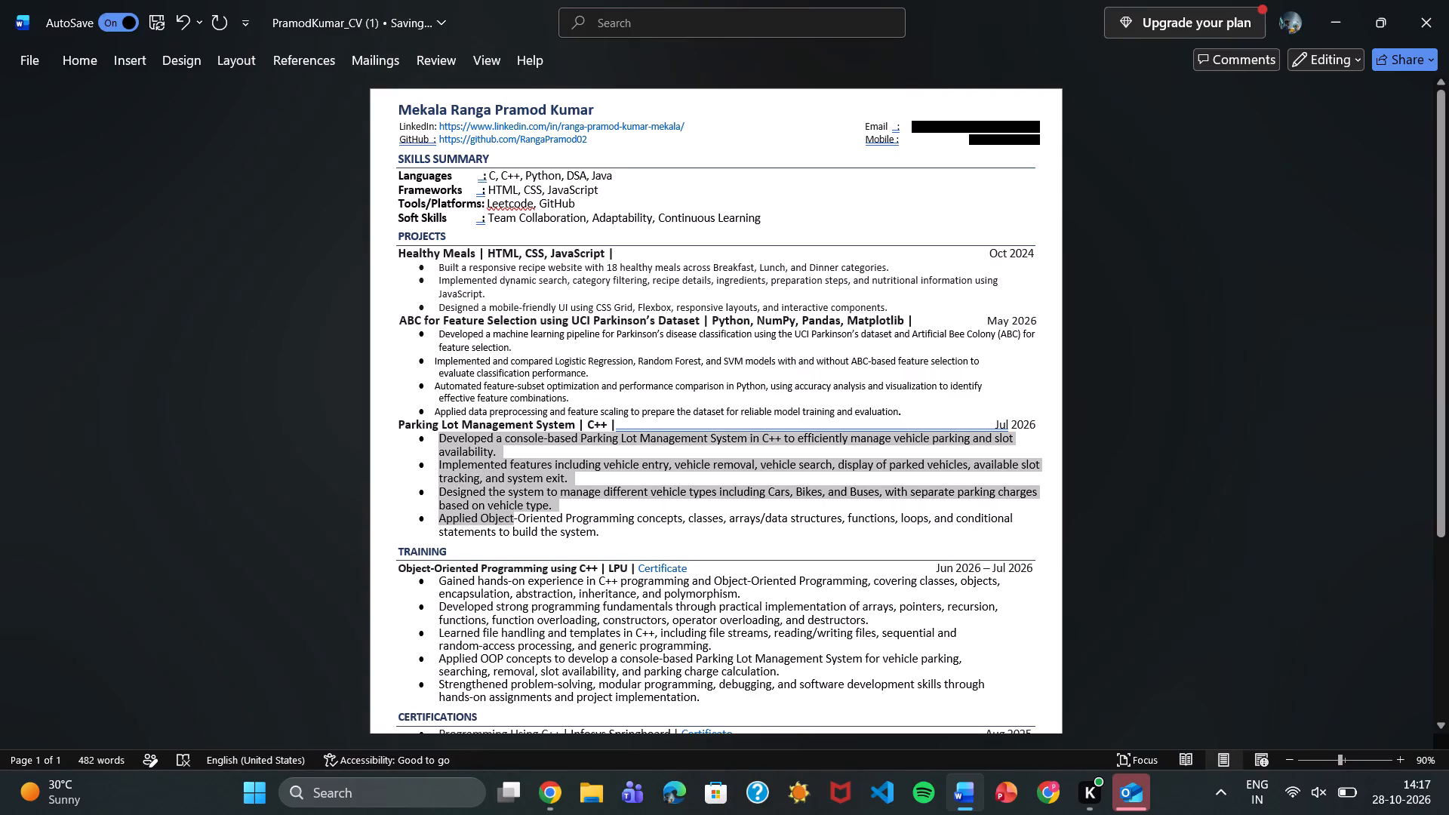
drag(534, 538, 616, 528)
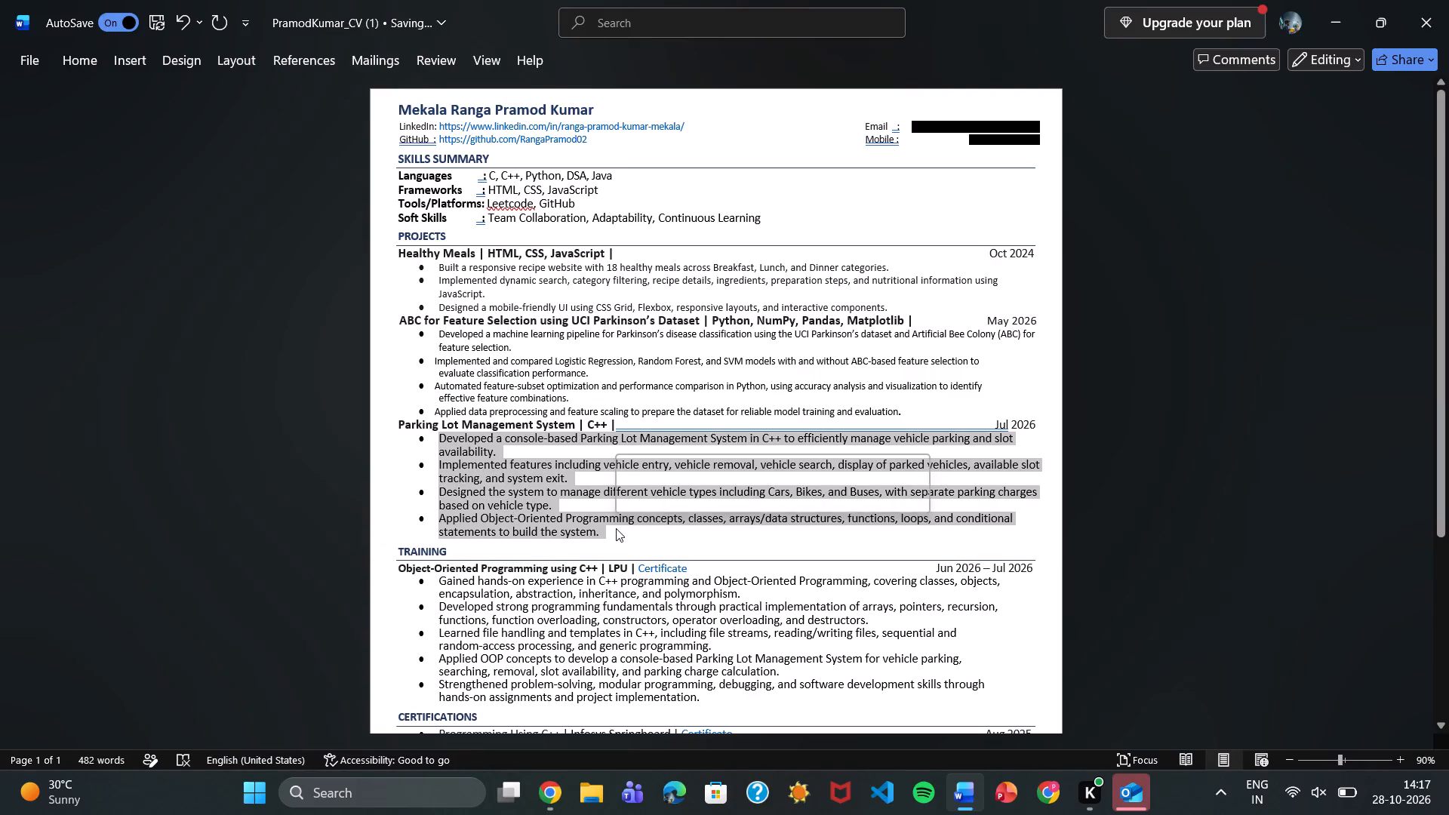
click(740, 469)
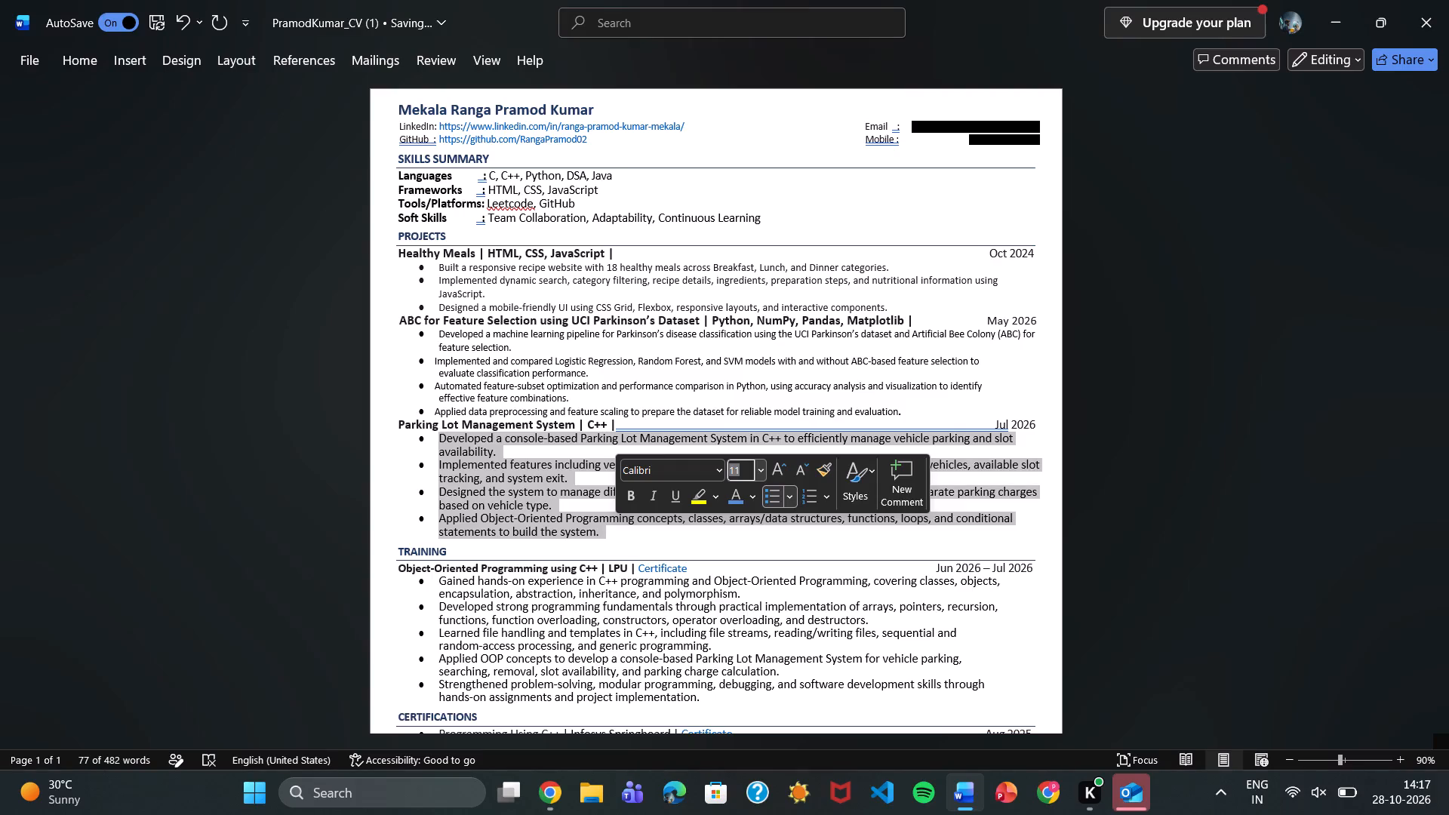
key(9)
click(691, 531)
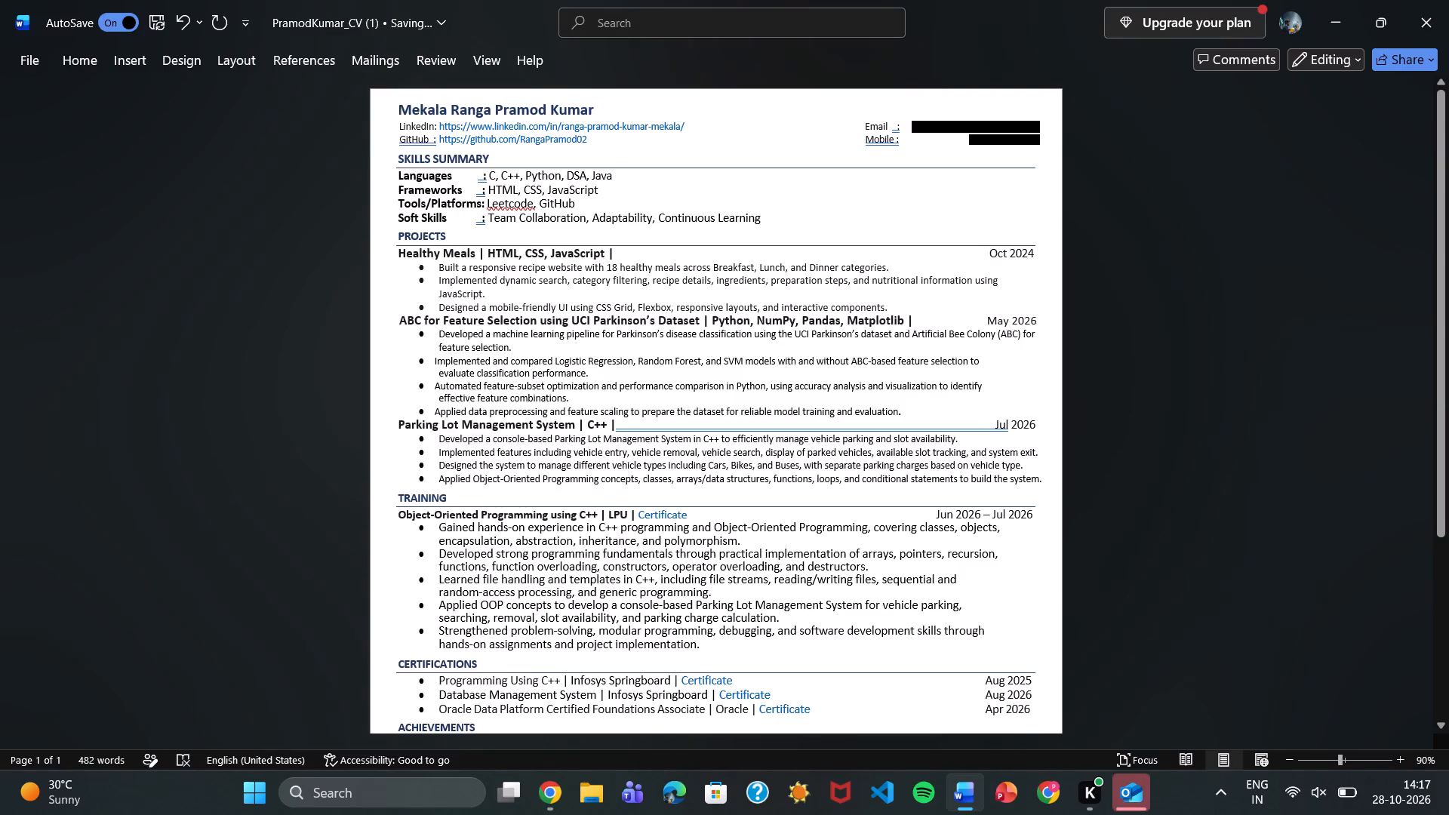
Set the font size of the Oct 2024 date beside the Healthy Meals project to 9.
drag(986, 252, 1038, 252)
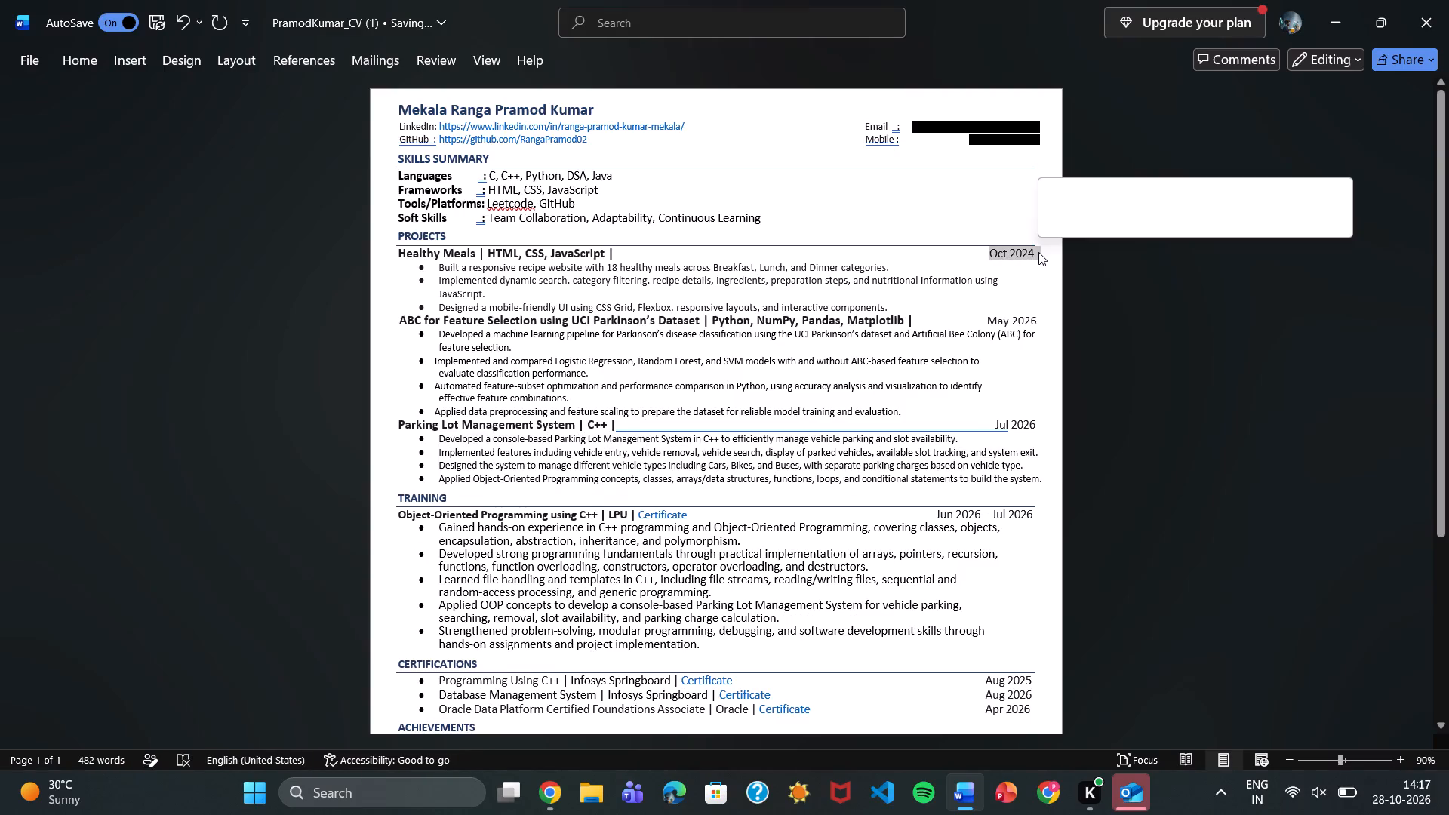
click(1168, 186)
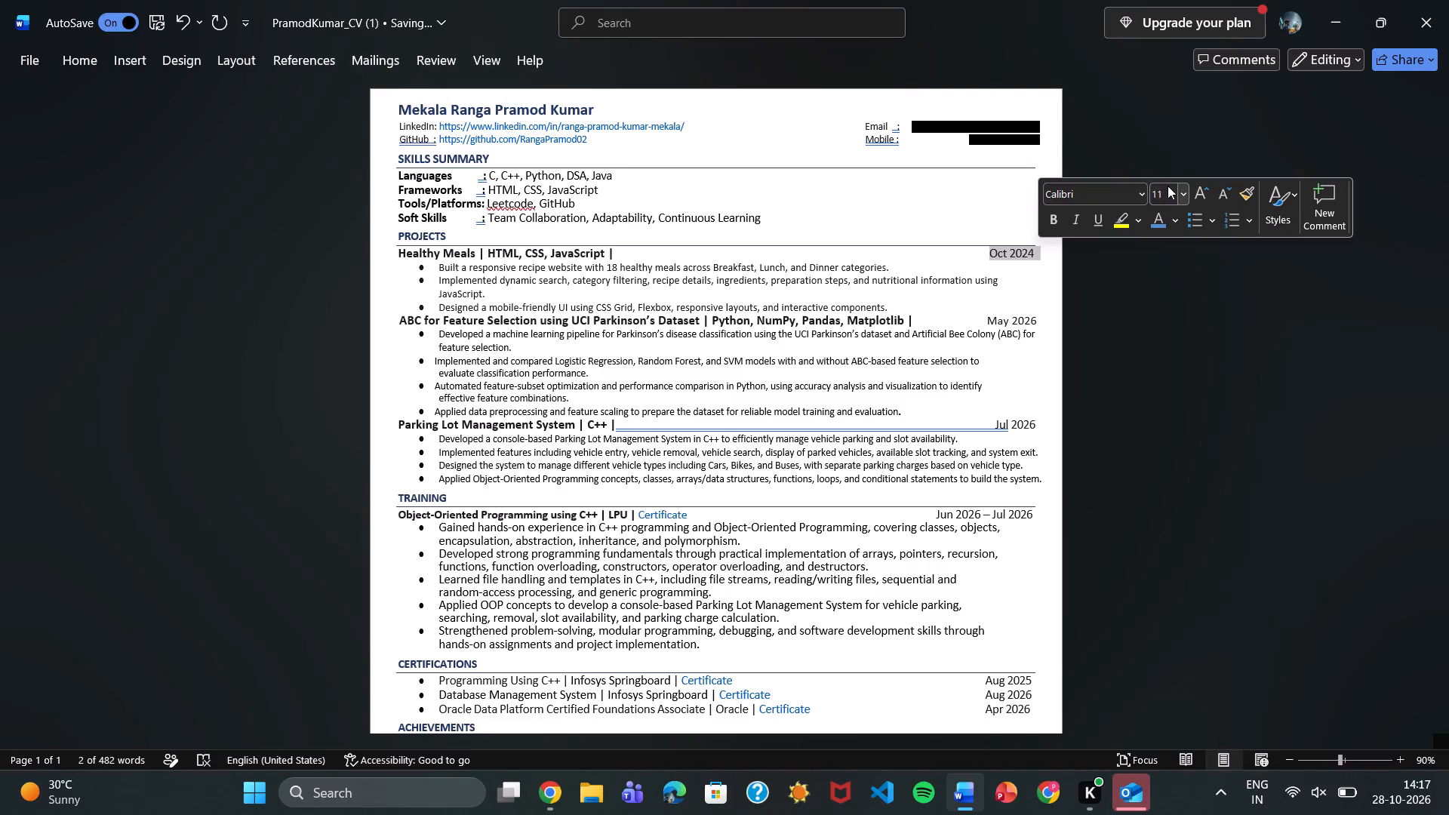
click(1164, 192)
key(9)
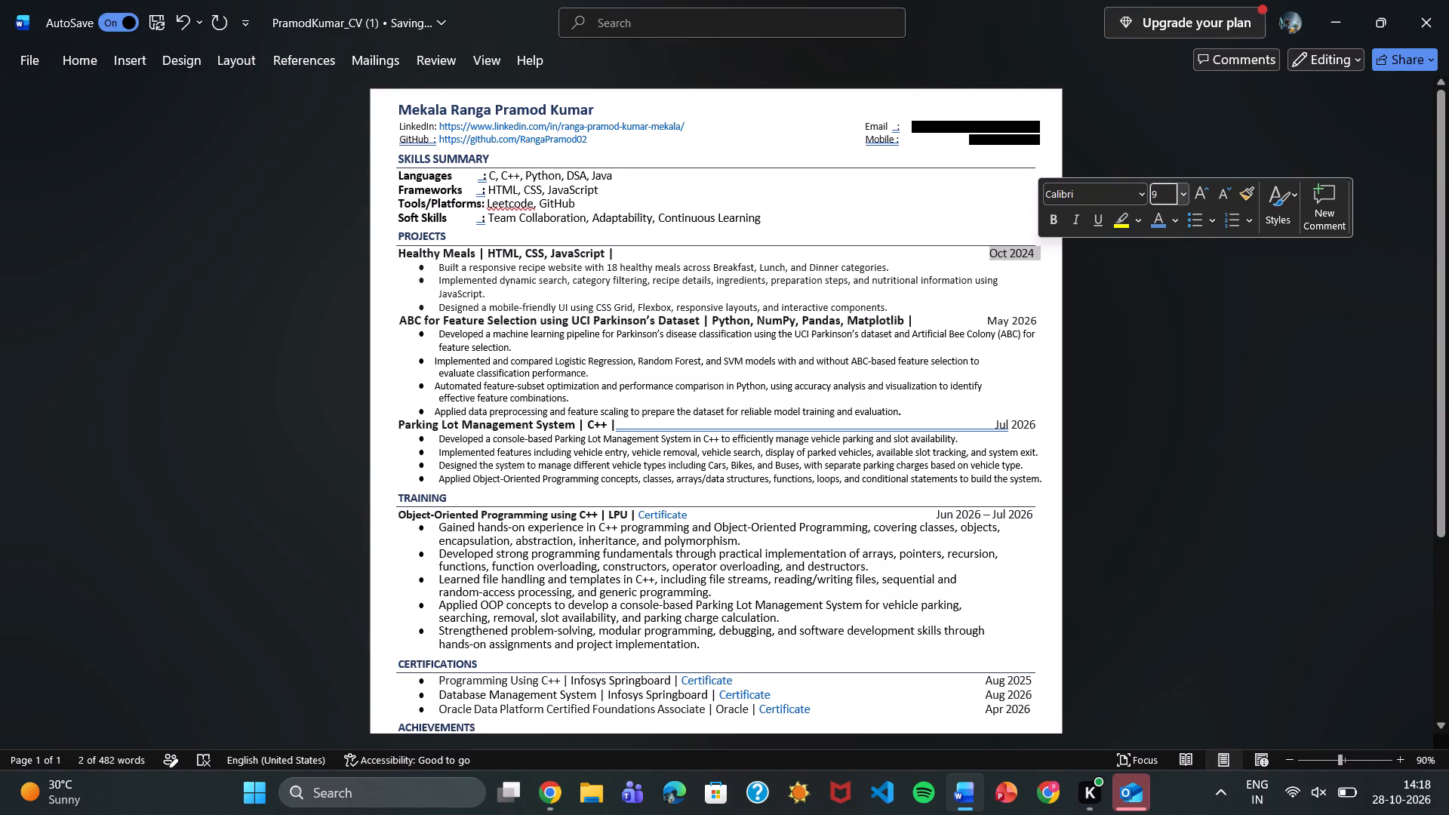
Set the font size of the May 2026 date beside the ABC for Feature Selection project to 9.
drag(986, 321, 1043, 322)
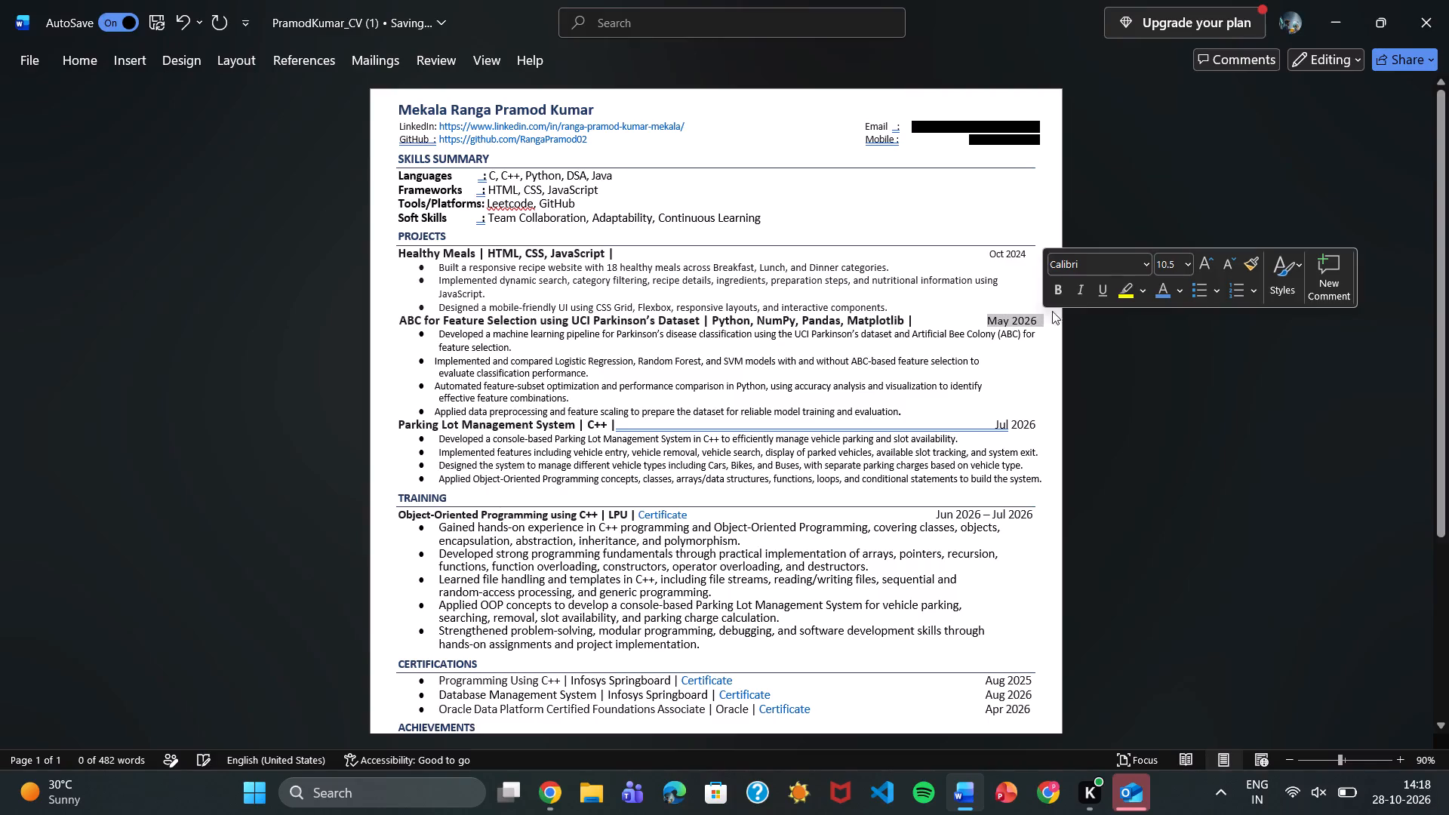
click(1168, 263)
key(5)
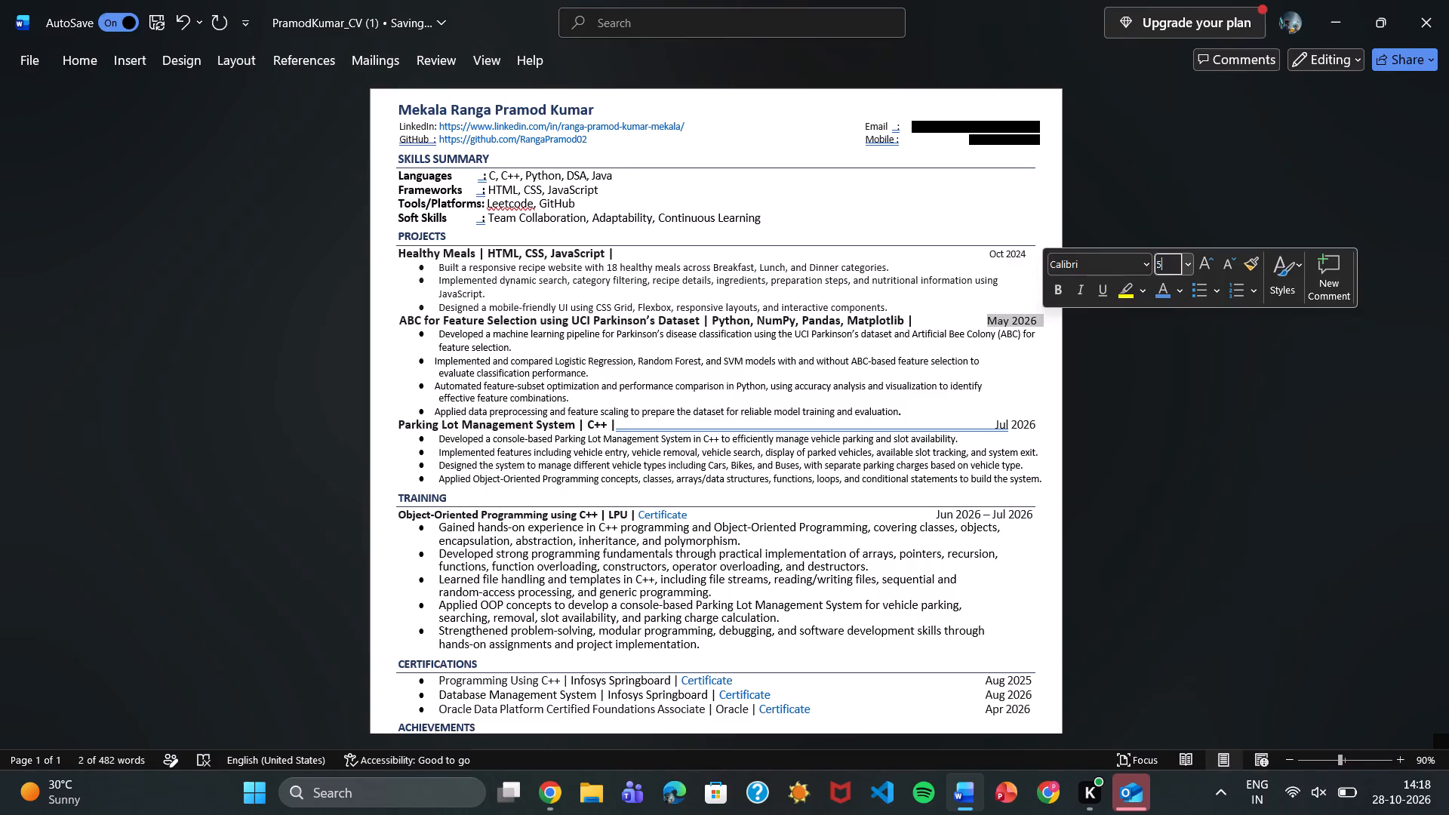
key(9)
key(BackSpace)
key(BackSpace)
key(9)
click(1008, 422)
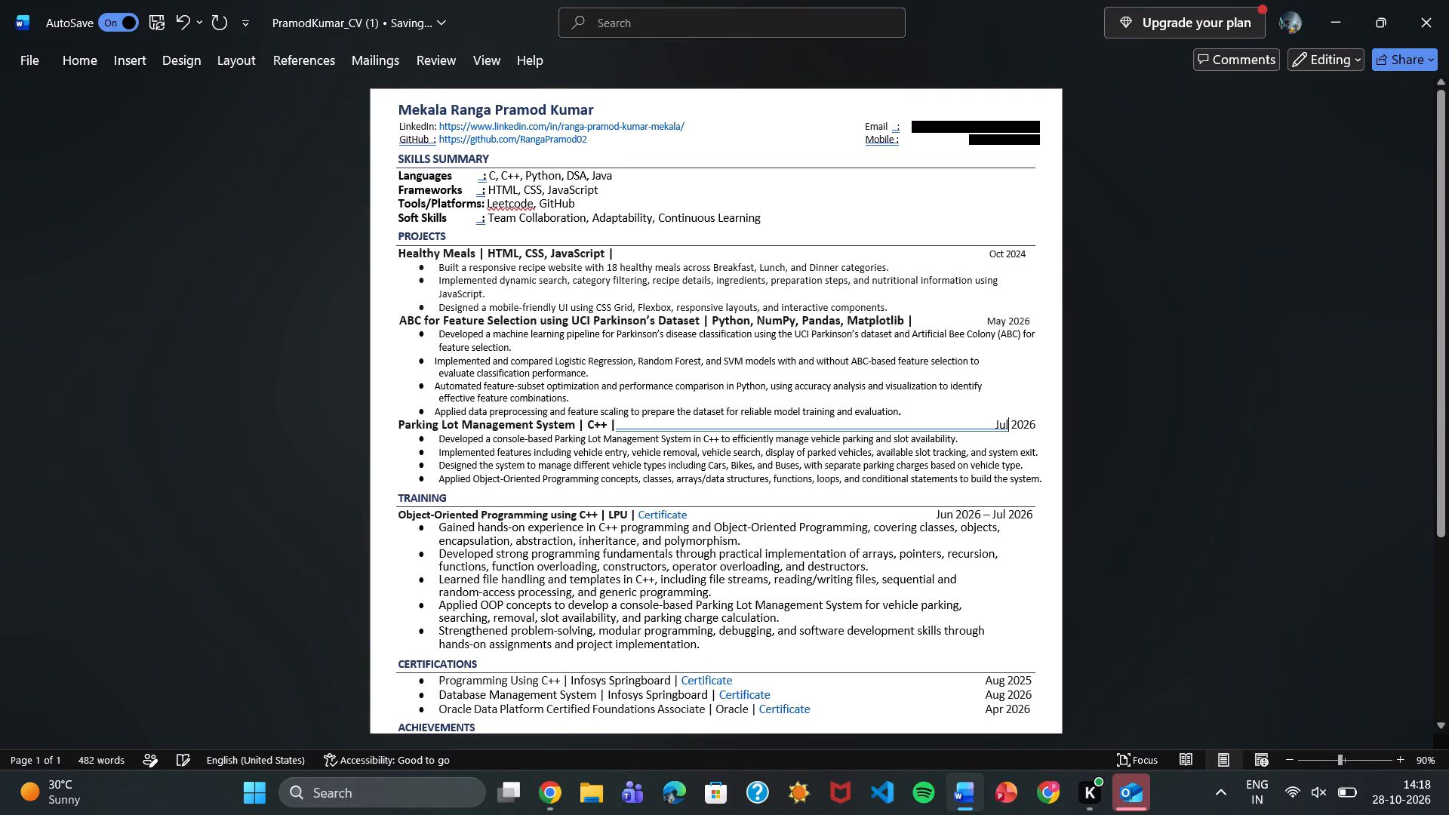
Set the font size of the Jul 2026 date beside the Parking Lot Management System project to 9.
drag(992, 423, 1034, 425)
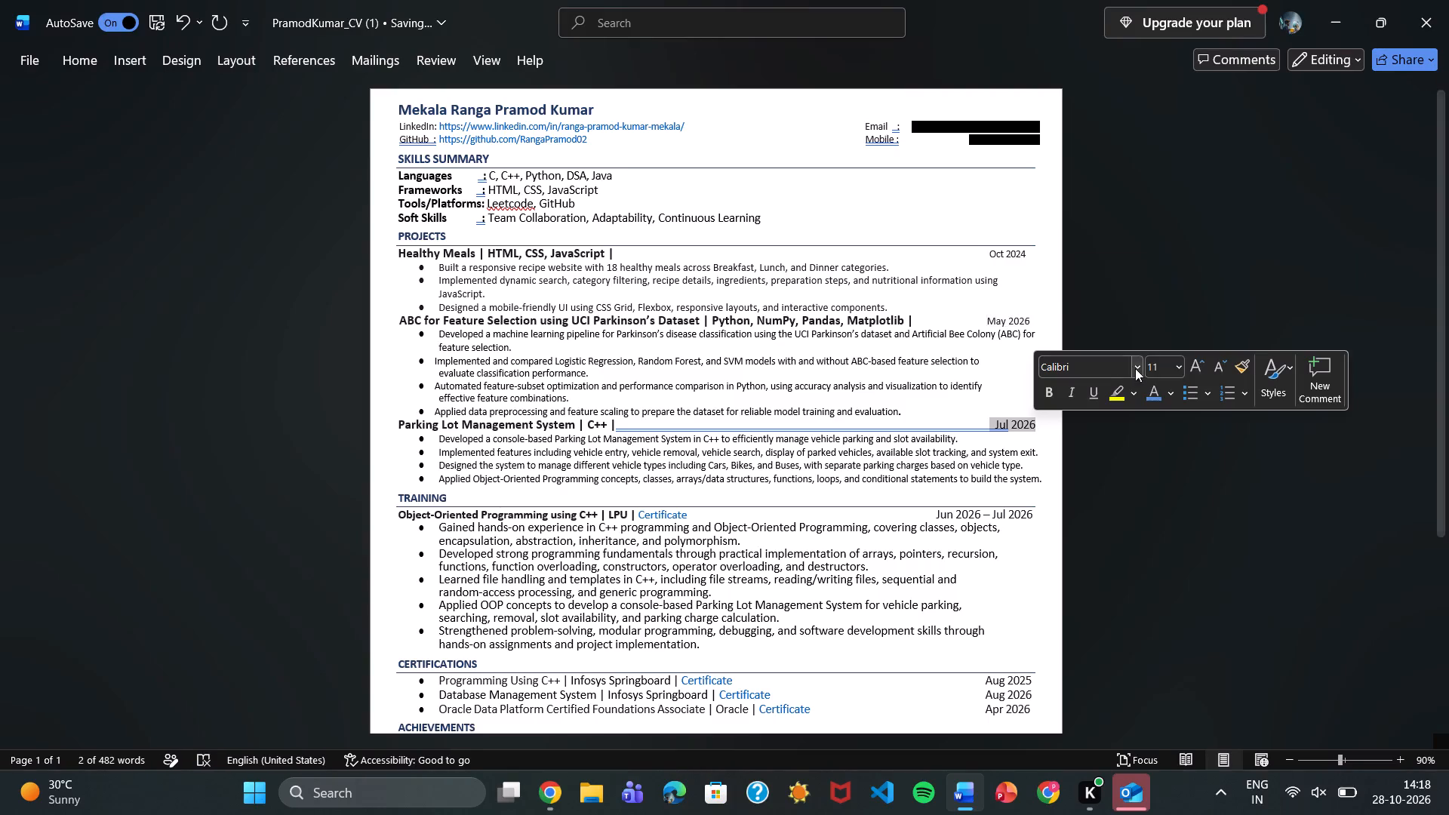
click(1152, 366)
key(9)
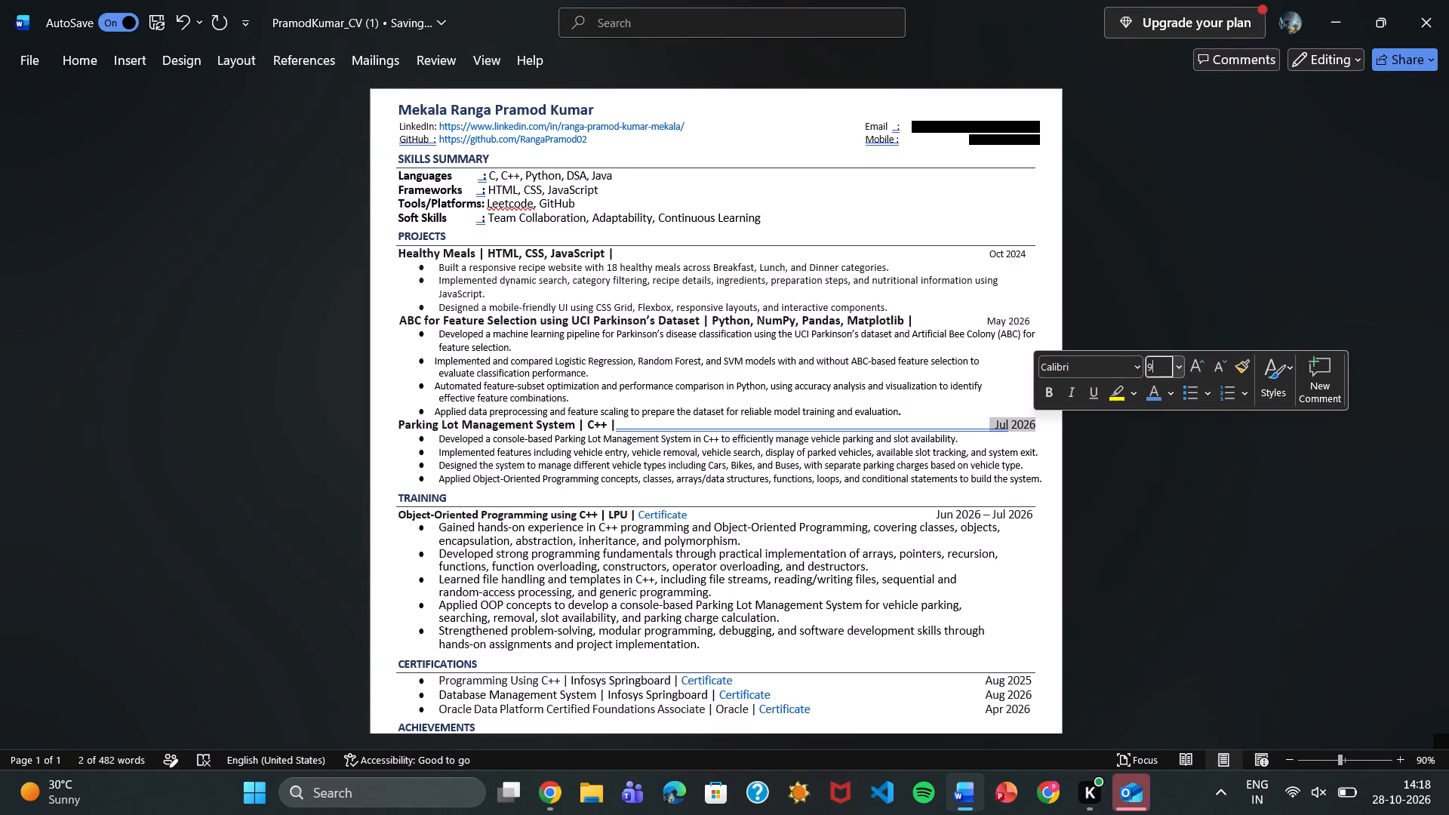
click(1051, 423)
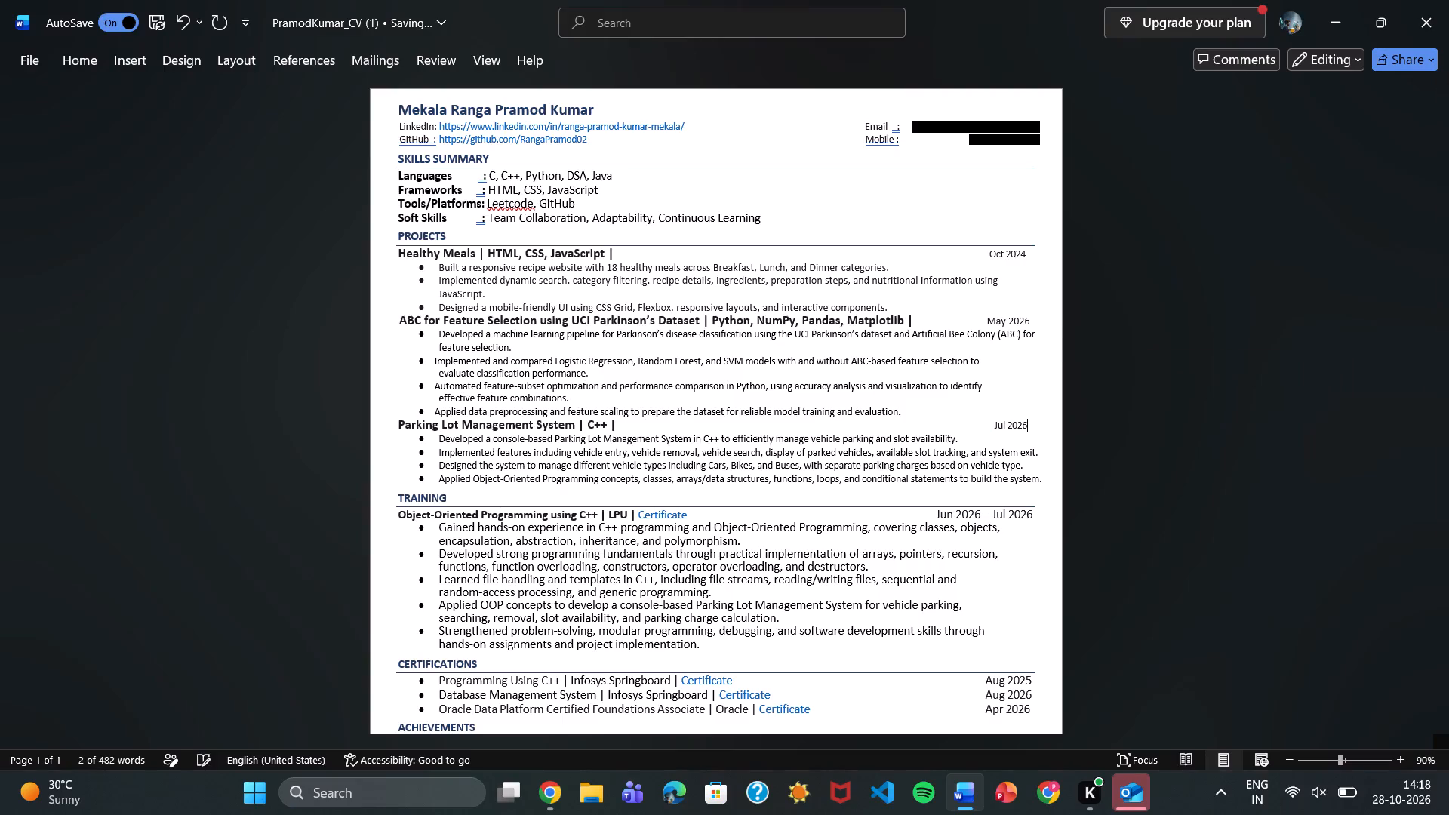
Set the font size of the Training entry's date range and its five bullet points to 9.
scroll(993, 534, down, 1)
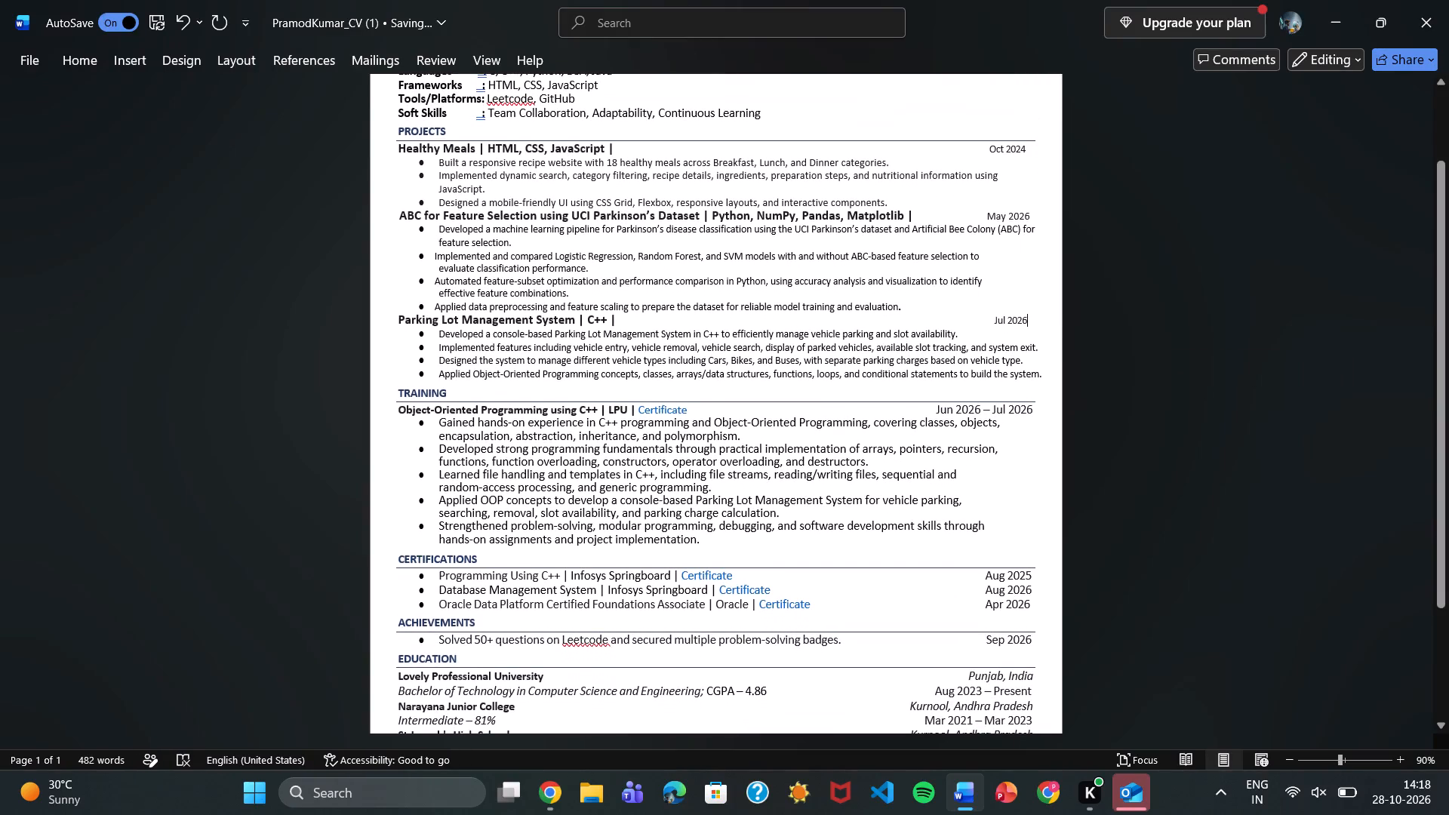
drag(931, 408, 931, 411)
drag(931, 411, 885, 542)
click(1009, 479)
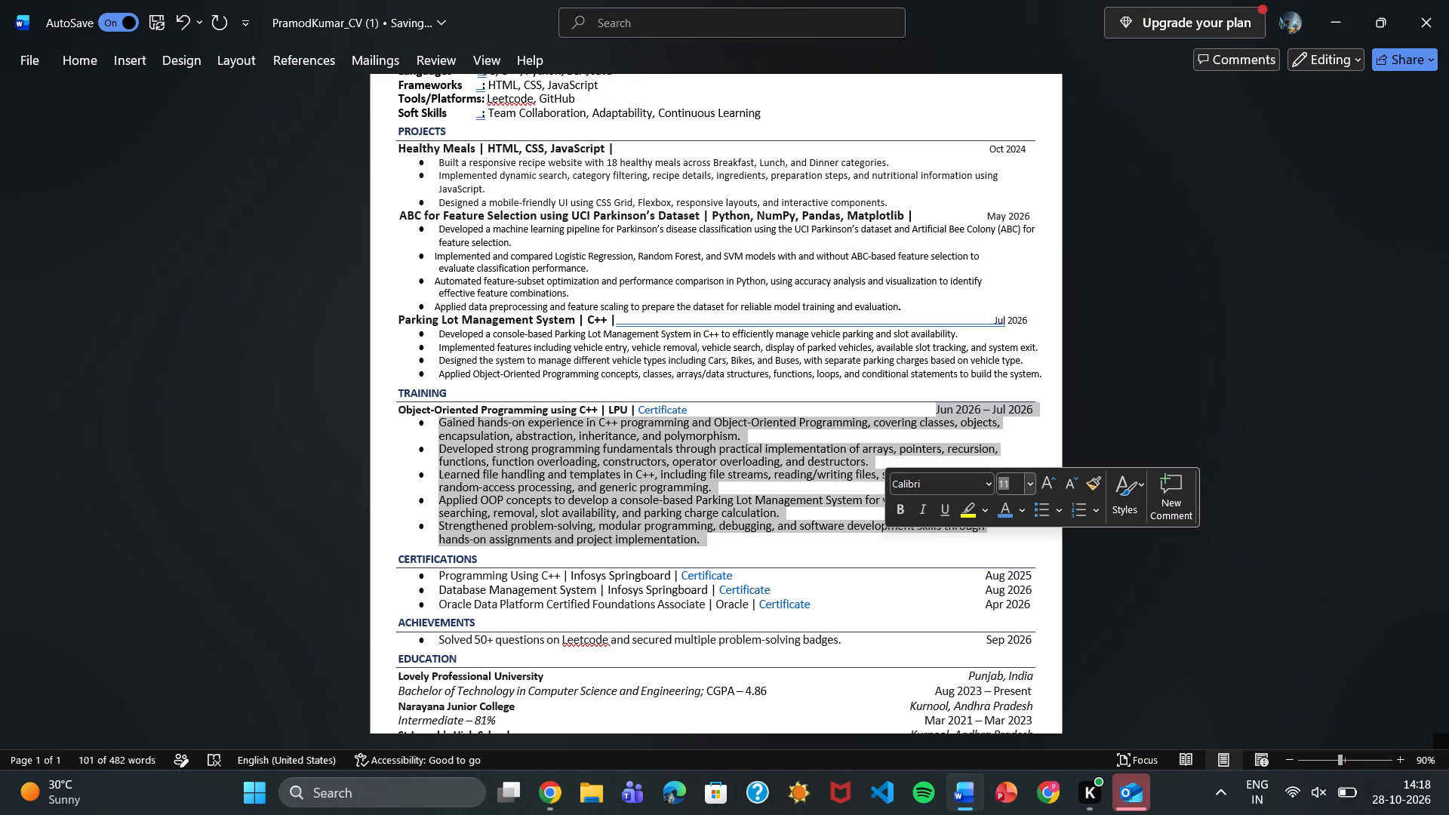
key(9)
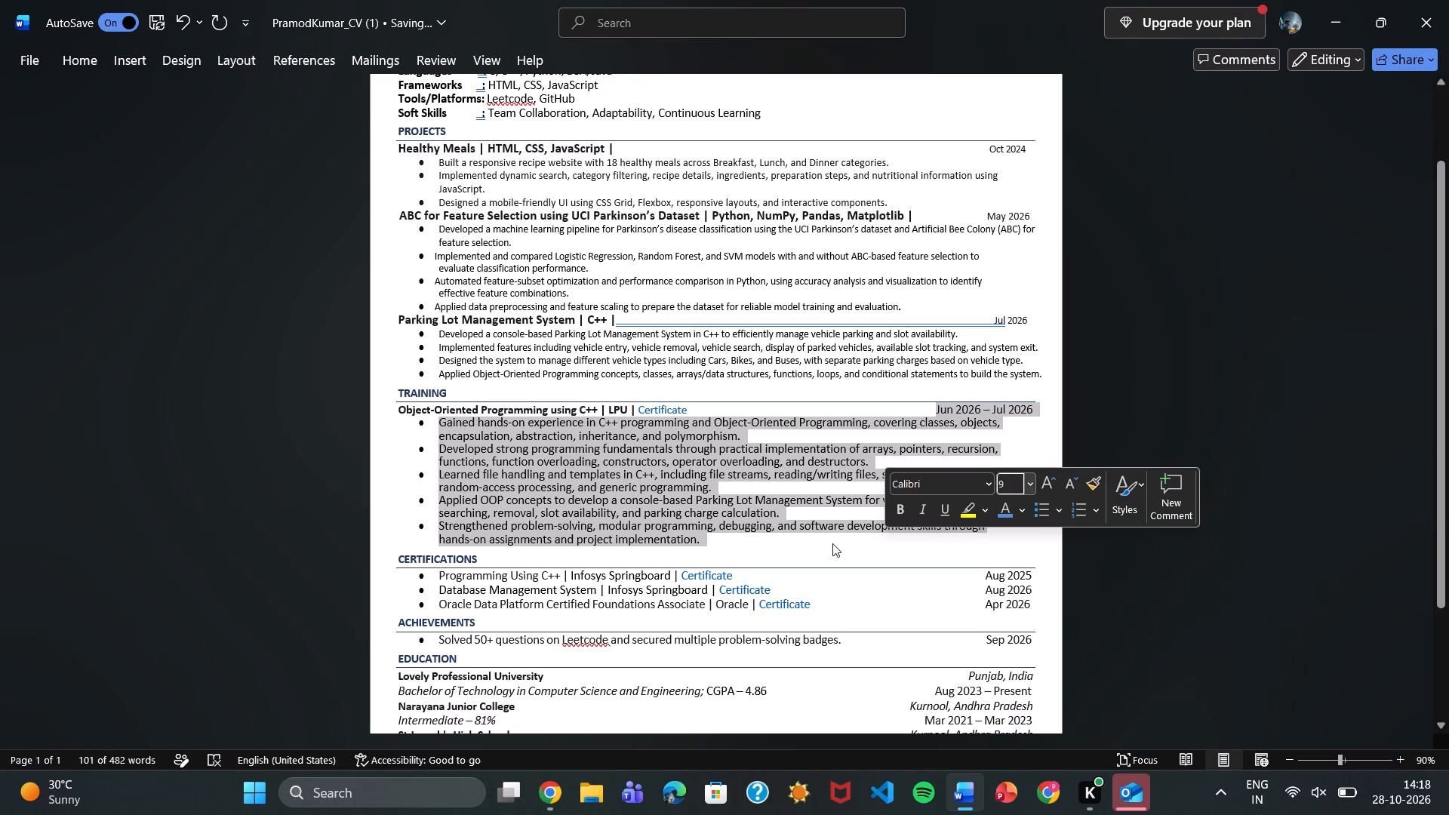
click(832, 543)
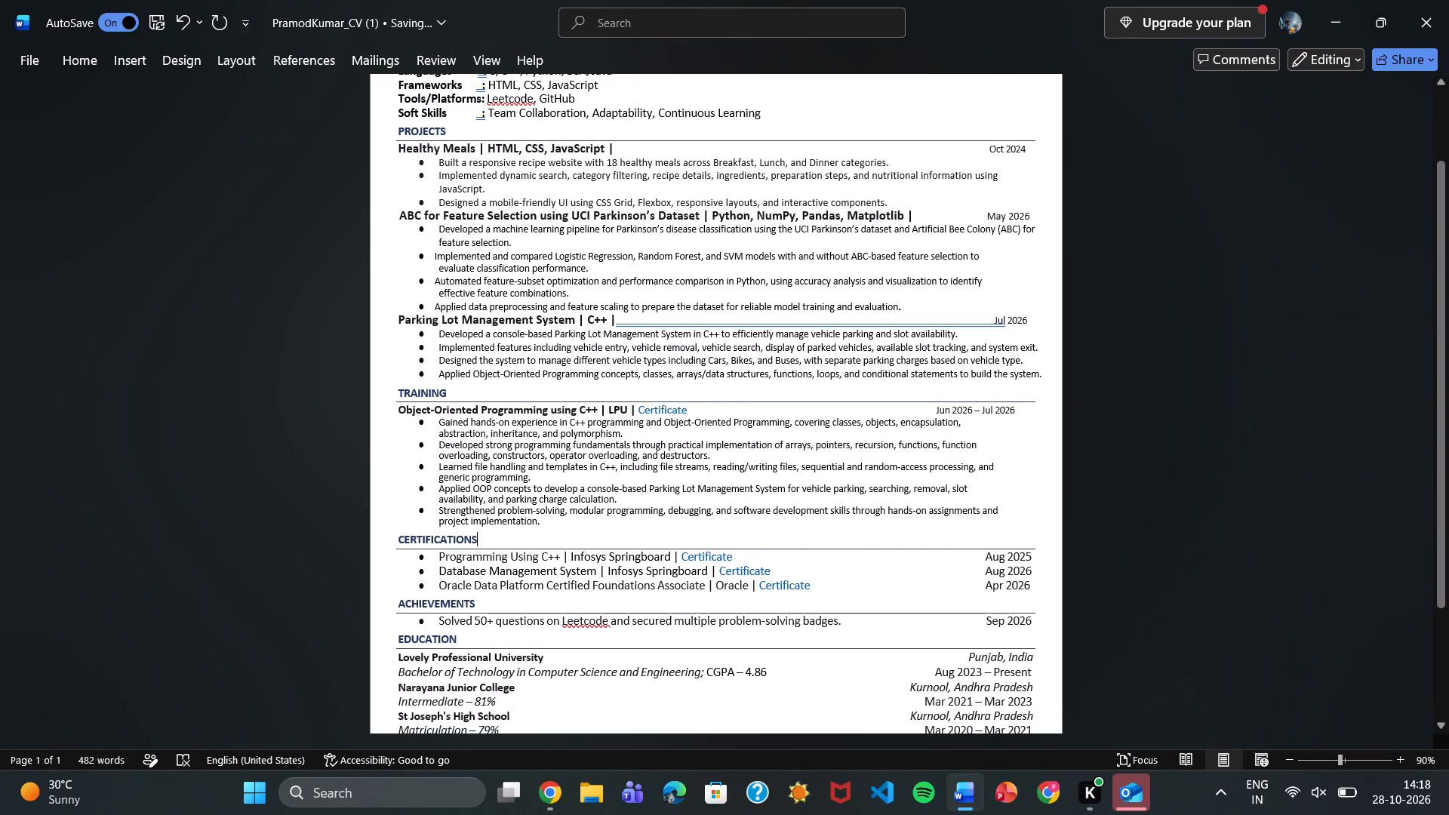
Insert five spaces before the Training date range Jun 2026 – Jul 2026 to line its end up with the project dates.
click(936, 407)
key(space)
key(space)
key(space)
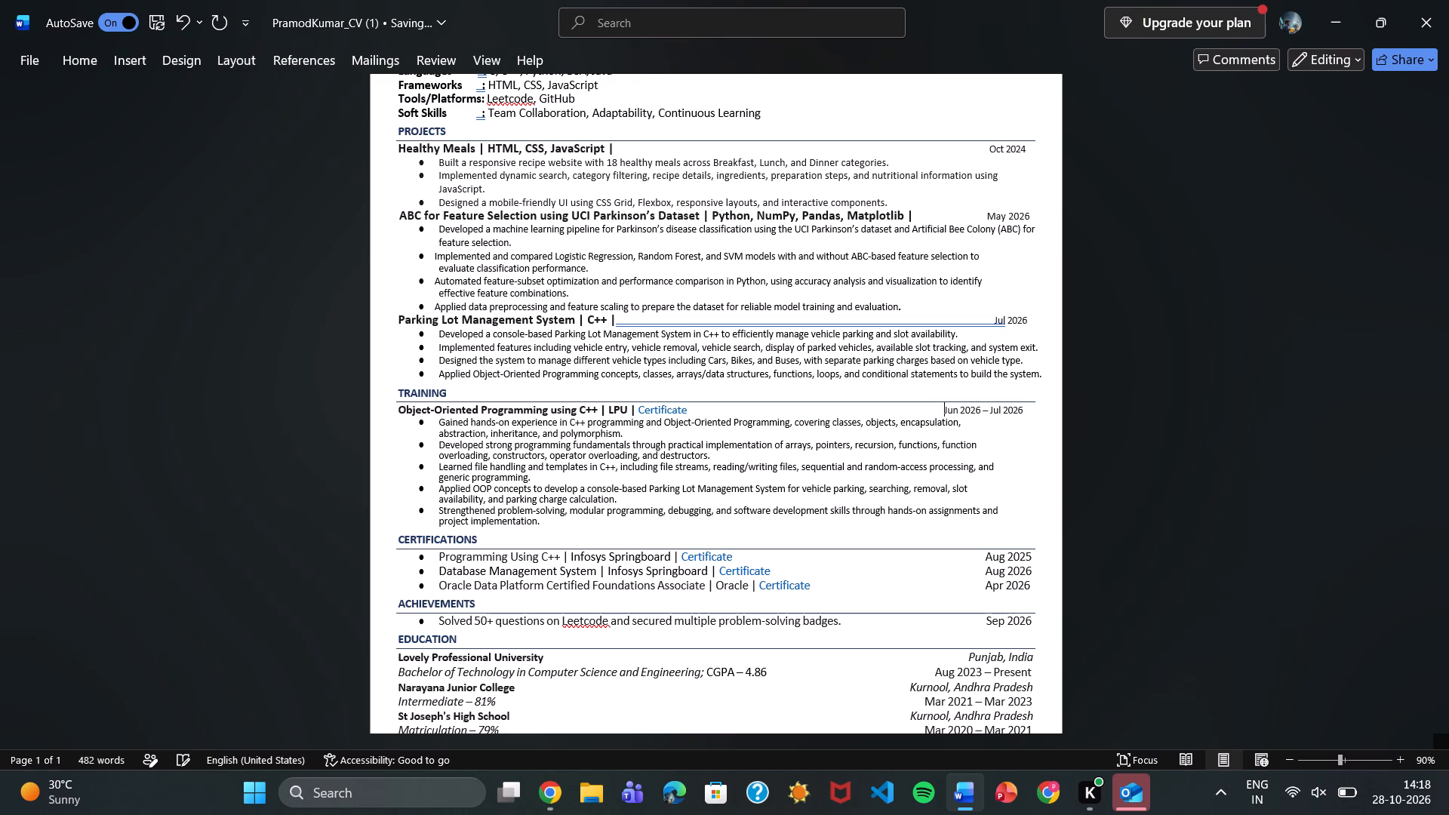
key(space)
key(space)
key(space)
key(BackSpace)
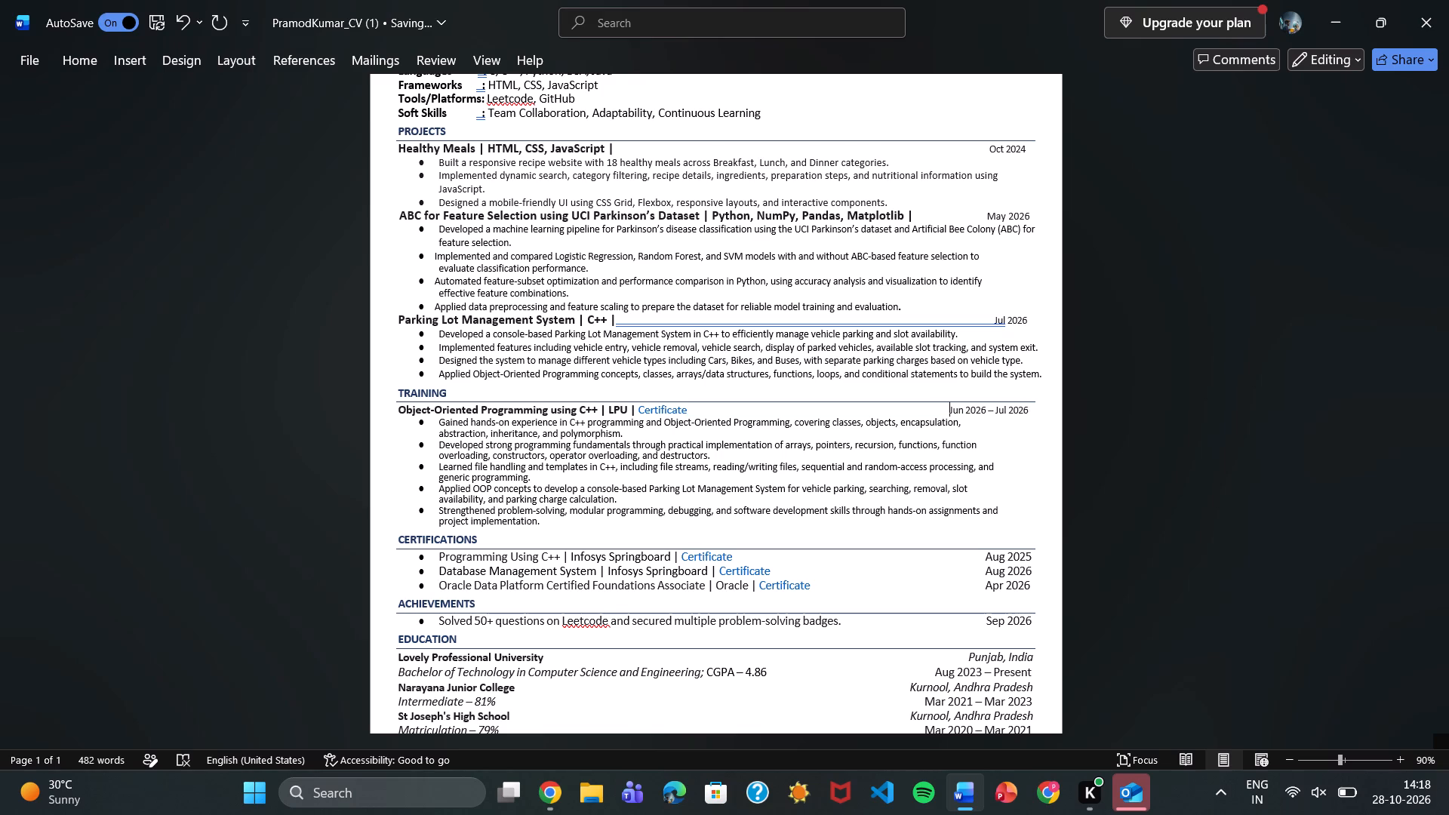
key(space)
key(BackSpace)
Set the font size of the TRAINING section heading to 11.
scroll(914, 469, down, 1)
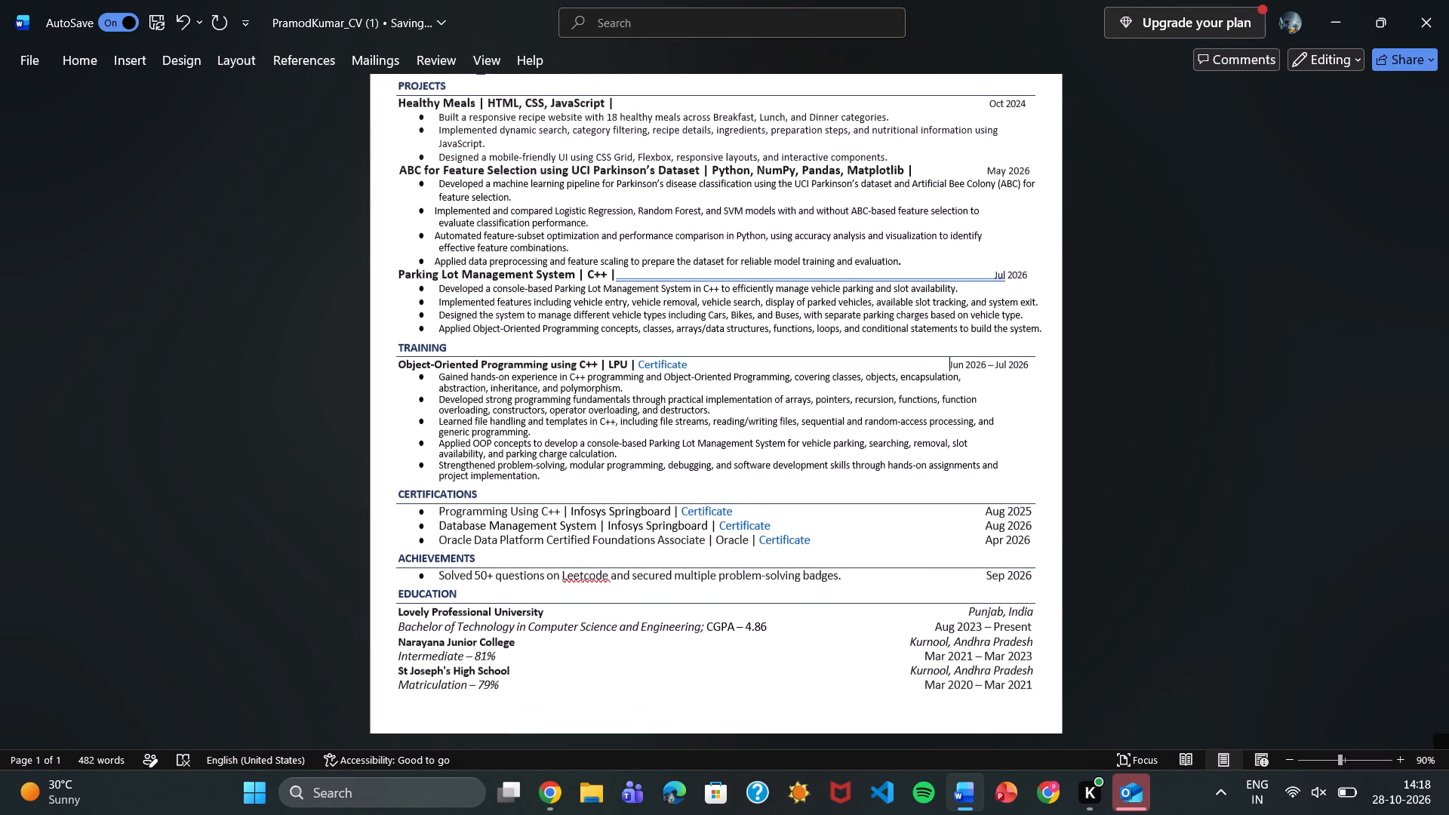
scroll(914, 469, down, 1)
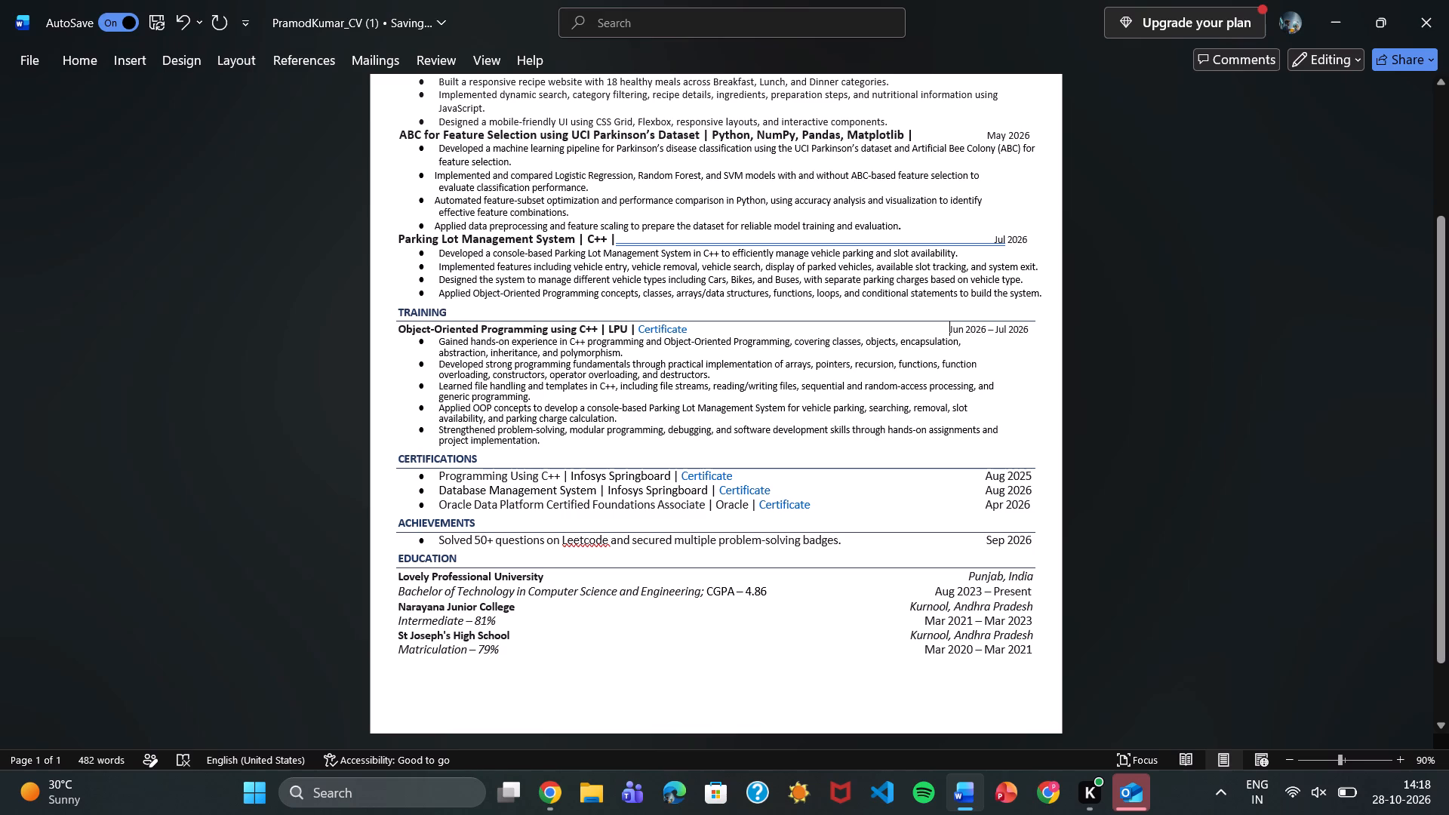
drag(397, 311, 452, 313)
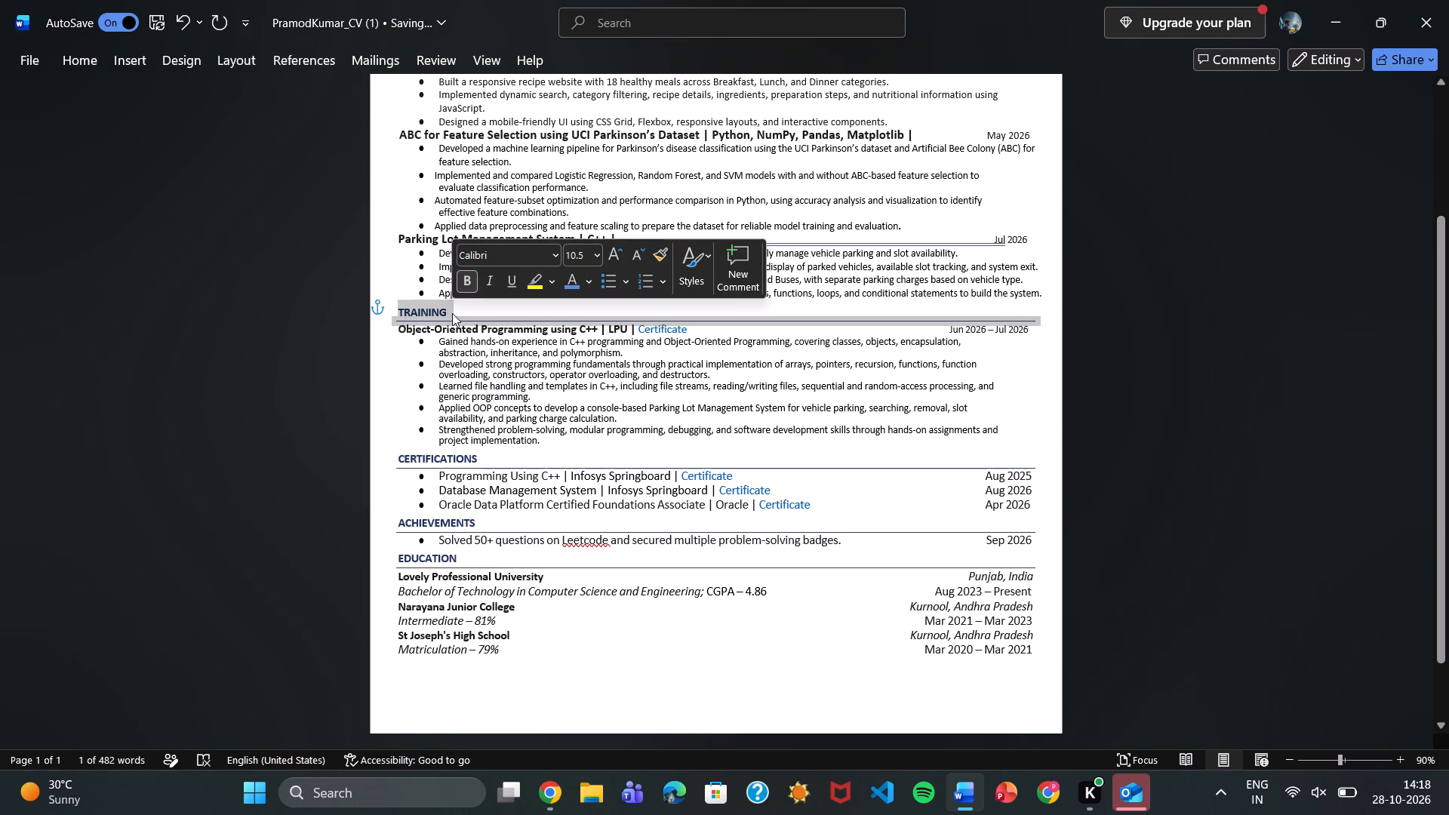
click(574, 254)
key(9)
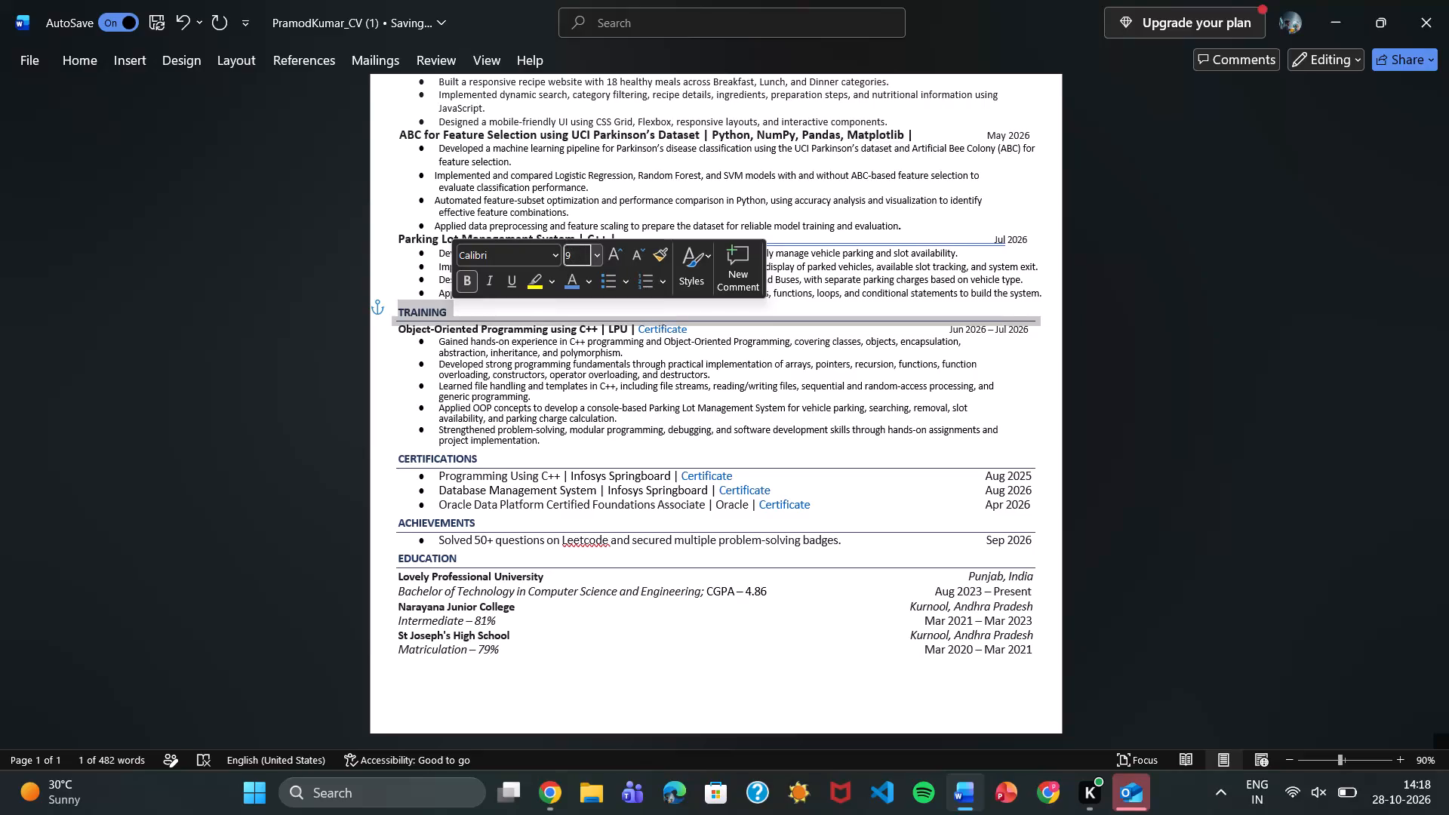
key(BackSpace)
text(11)
click(537, 306)
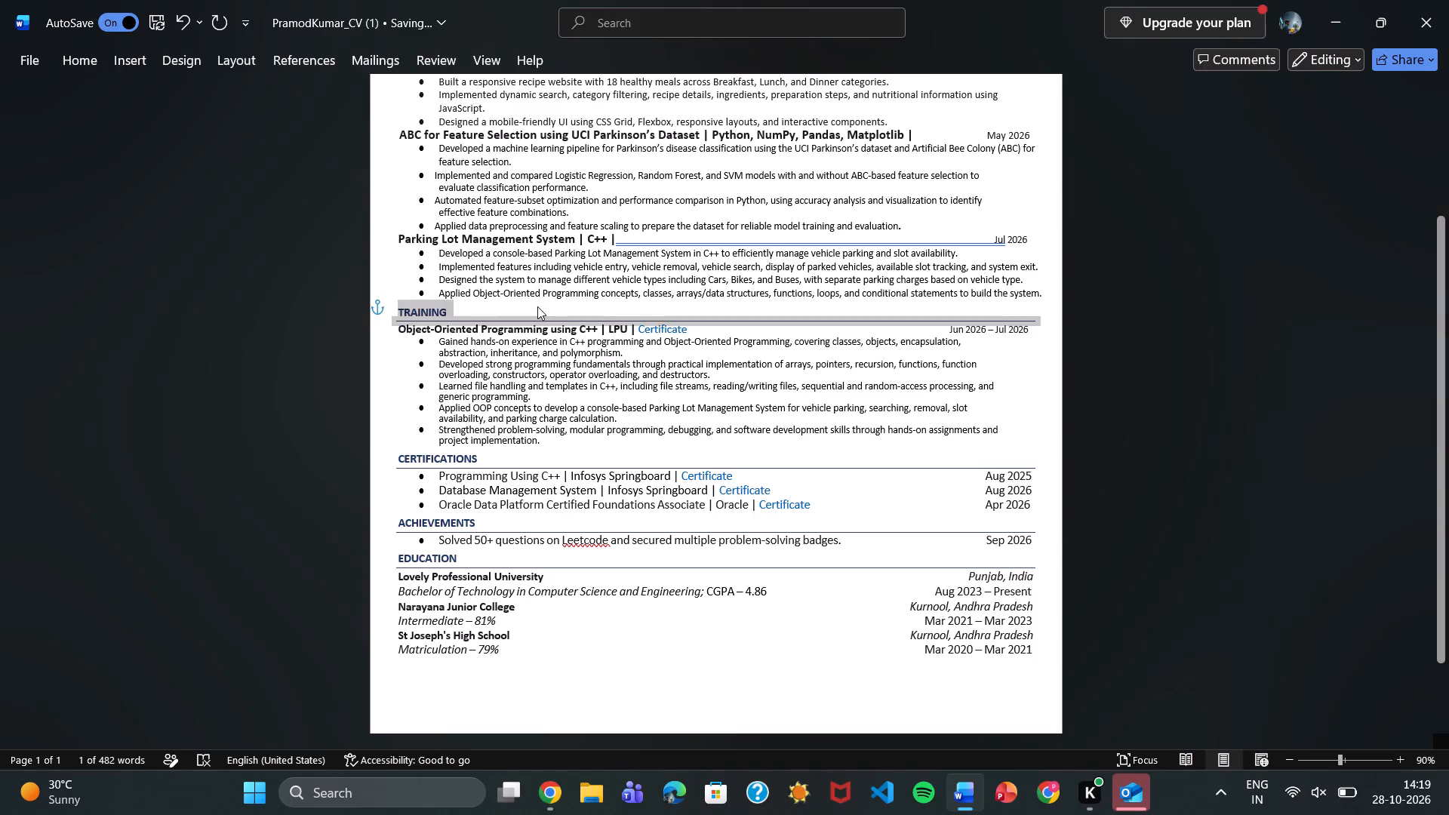
scroll(537, 306, up, 3)
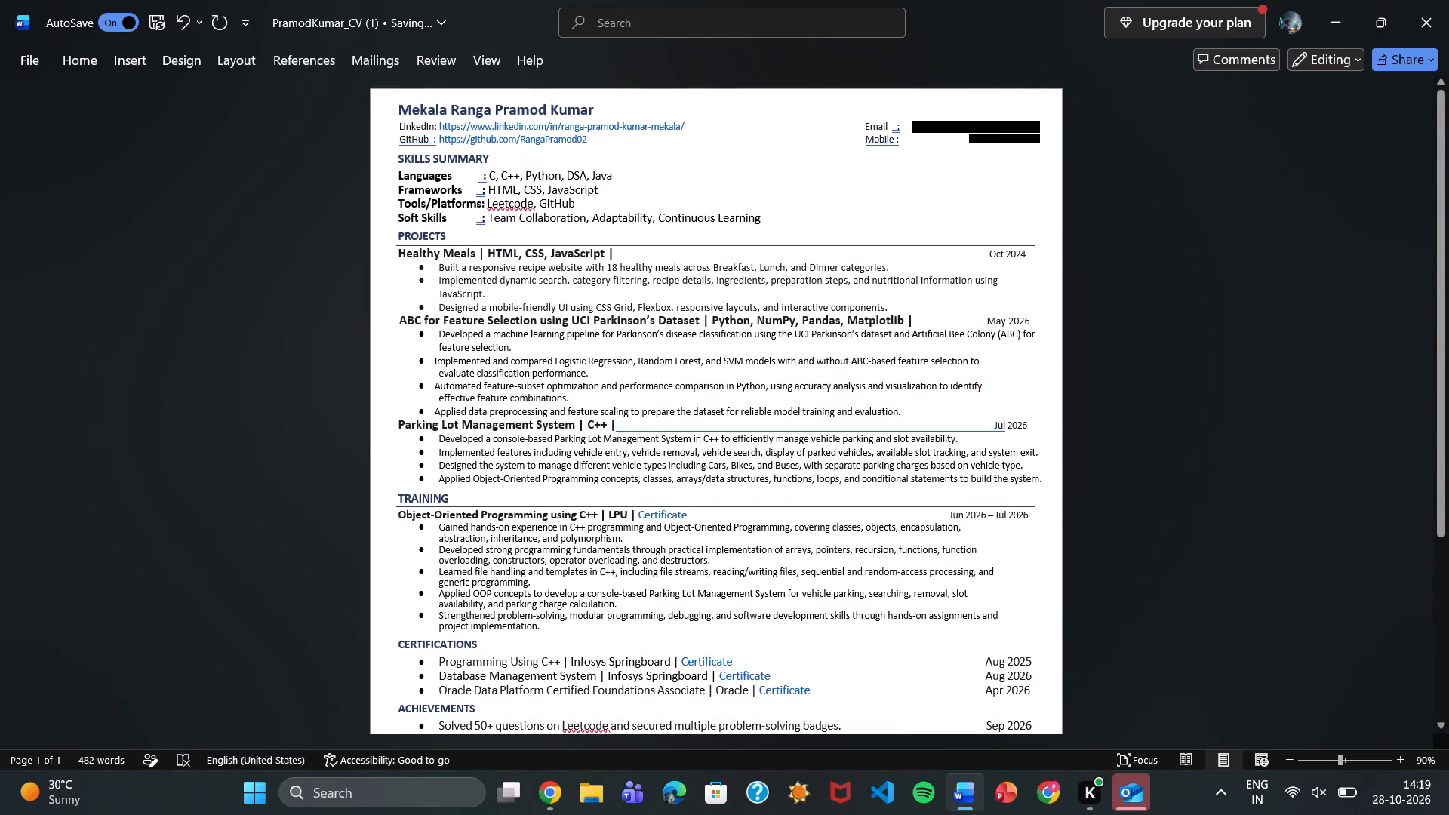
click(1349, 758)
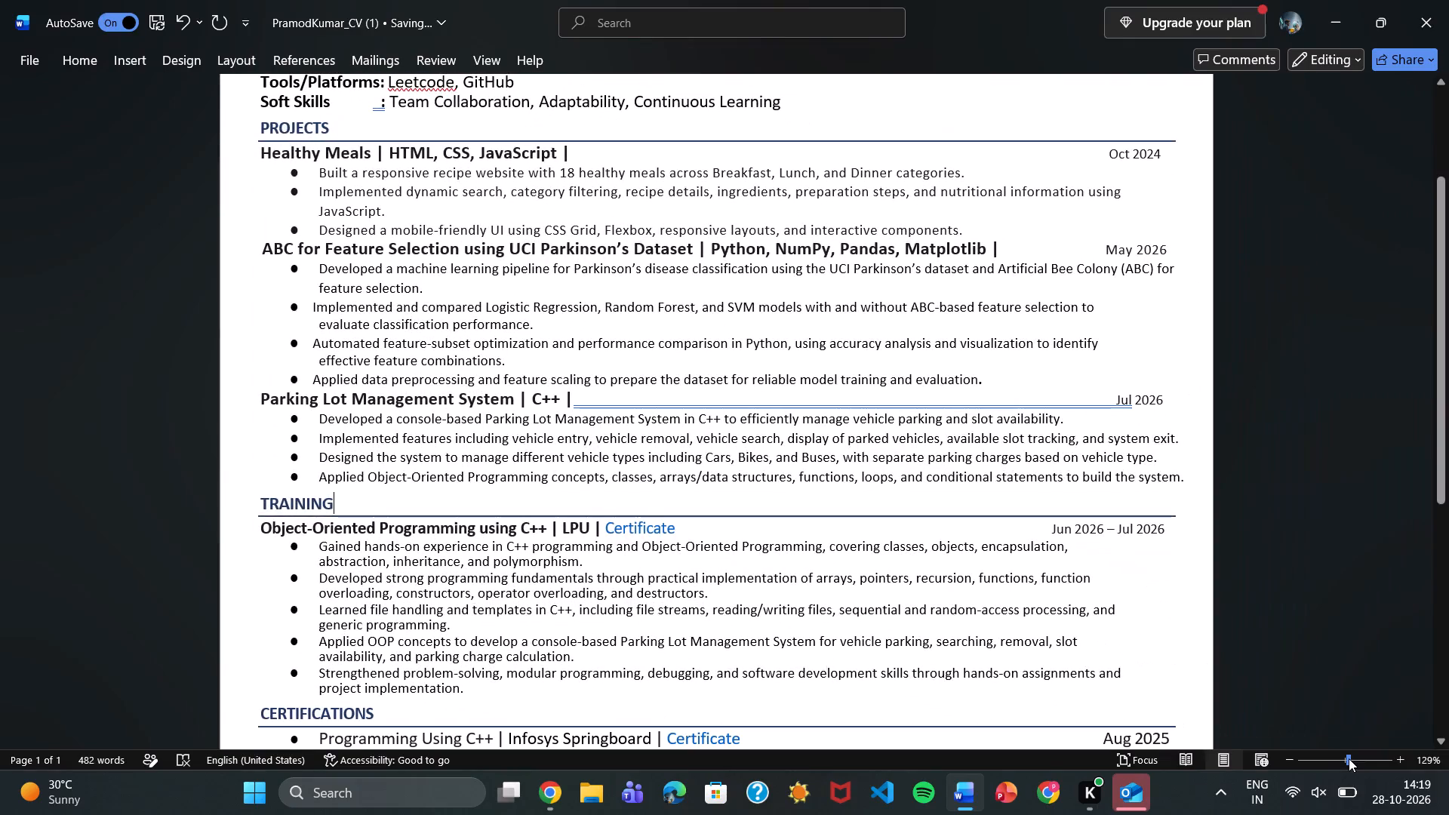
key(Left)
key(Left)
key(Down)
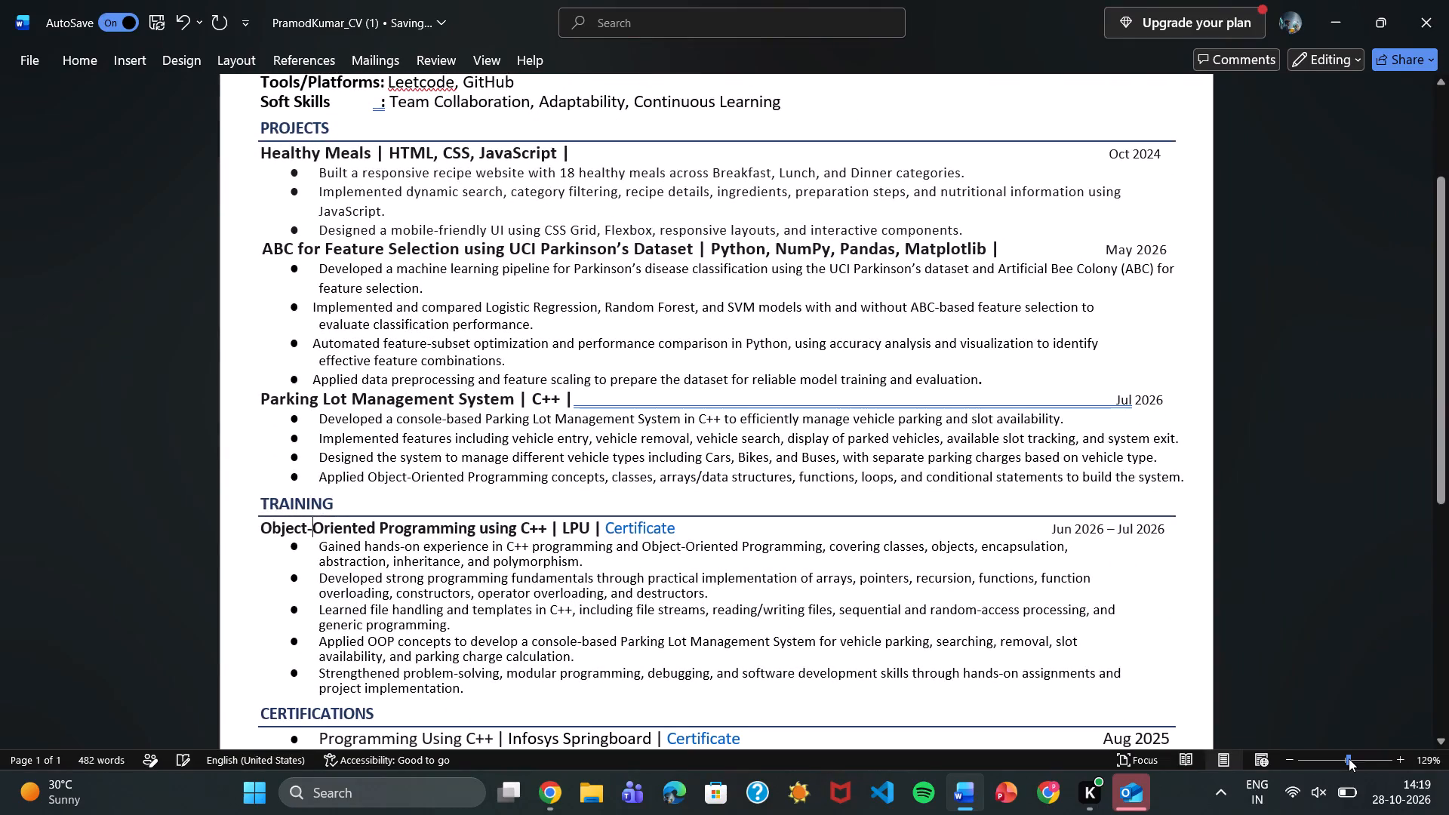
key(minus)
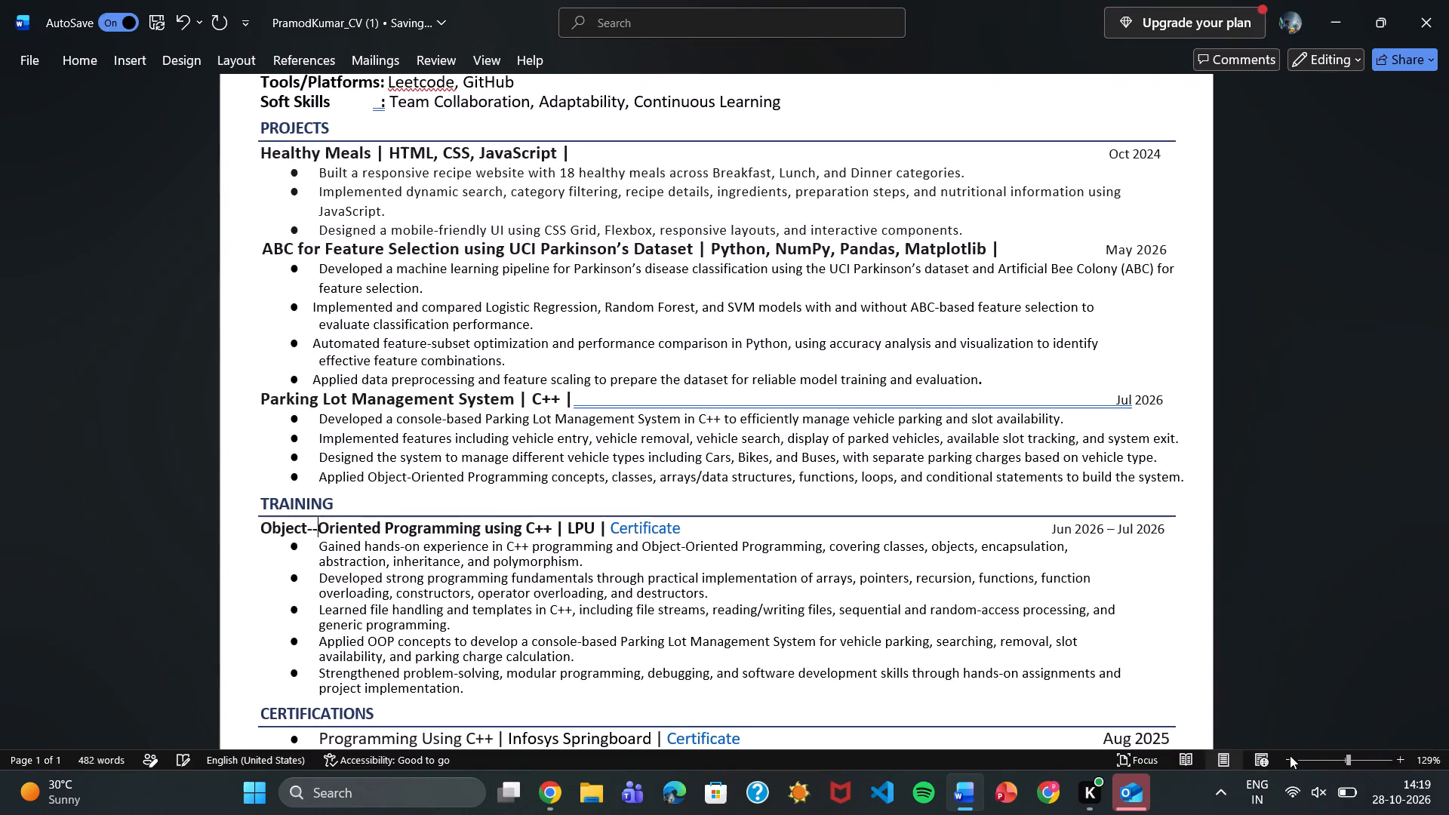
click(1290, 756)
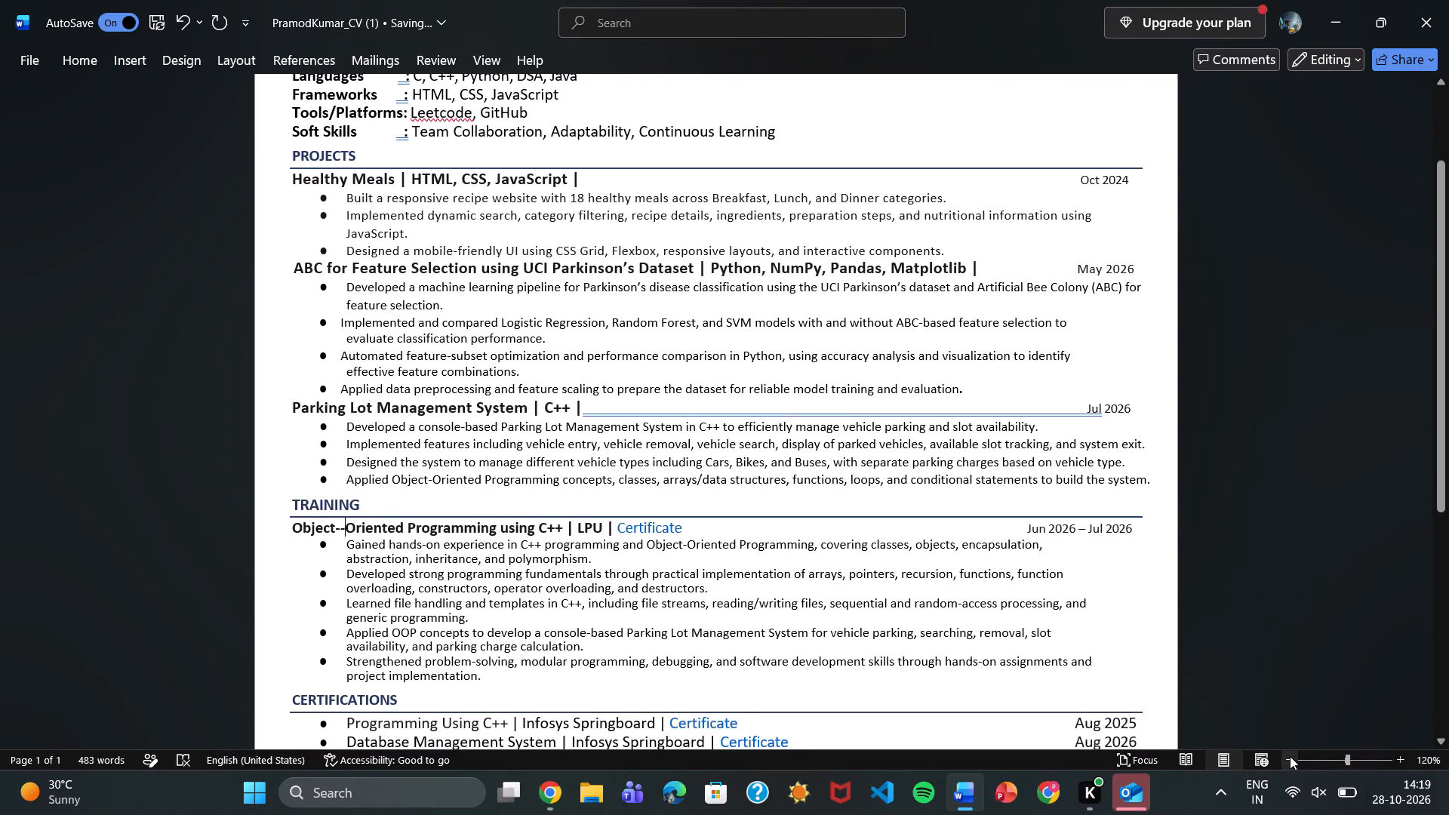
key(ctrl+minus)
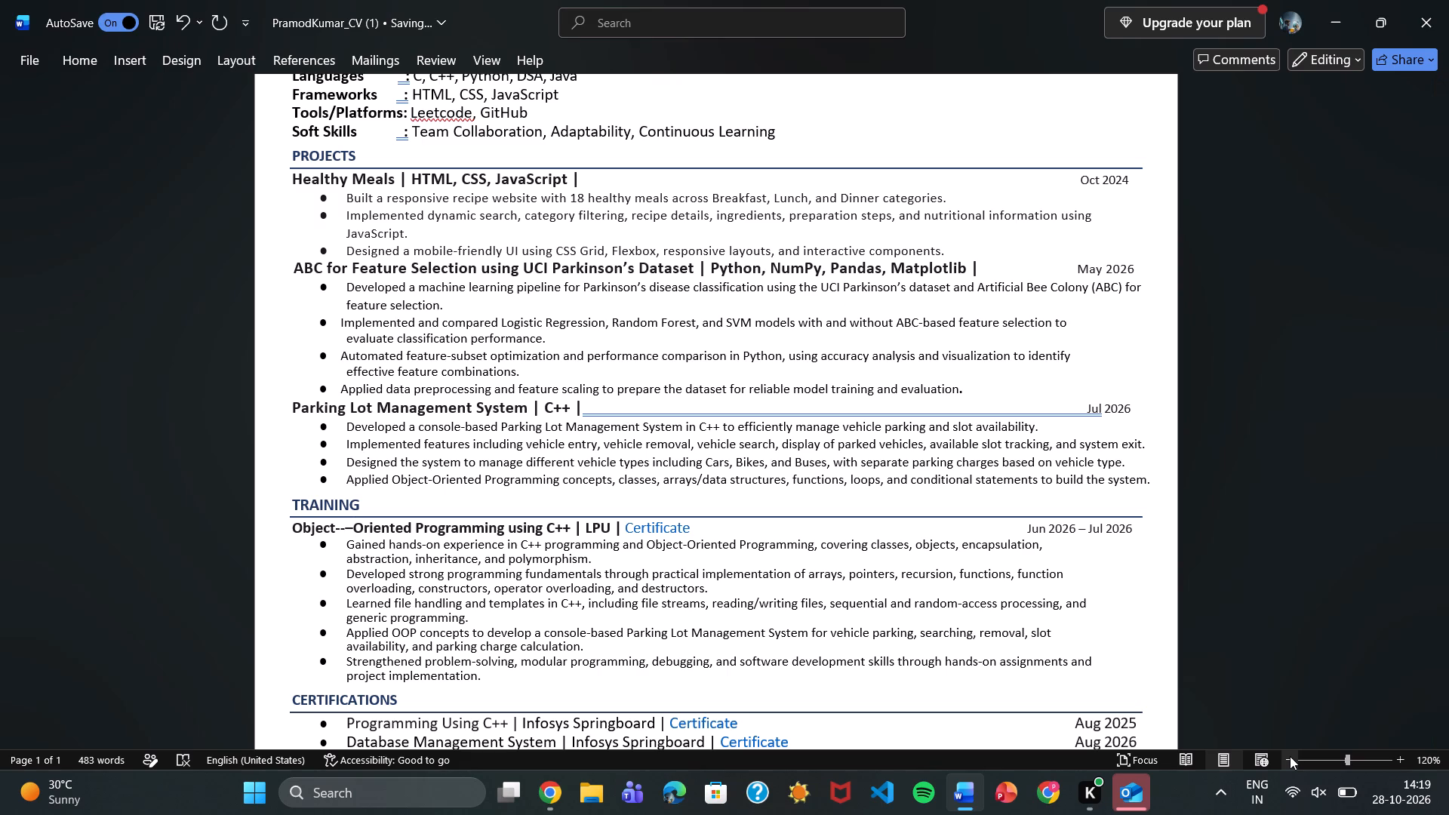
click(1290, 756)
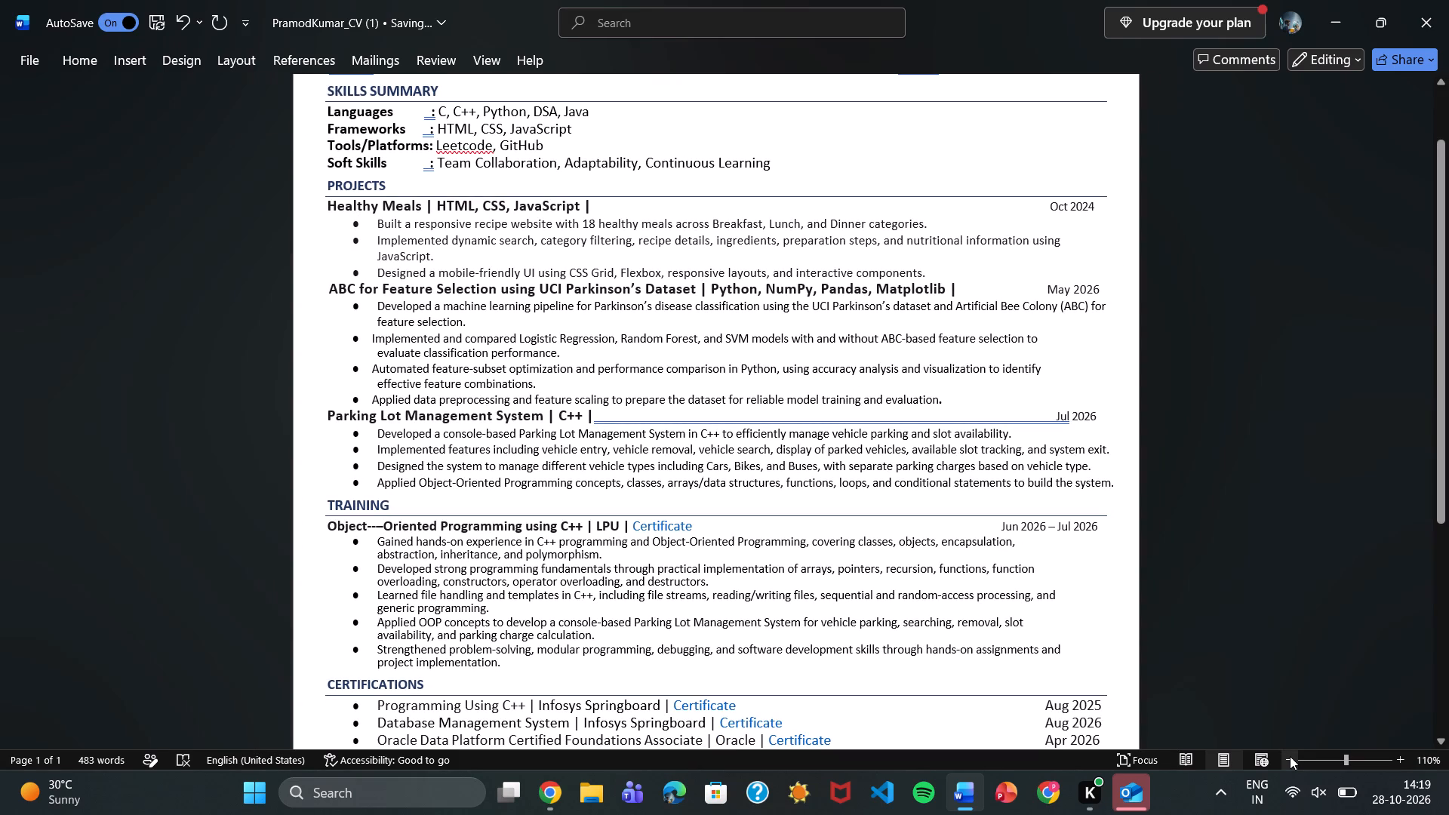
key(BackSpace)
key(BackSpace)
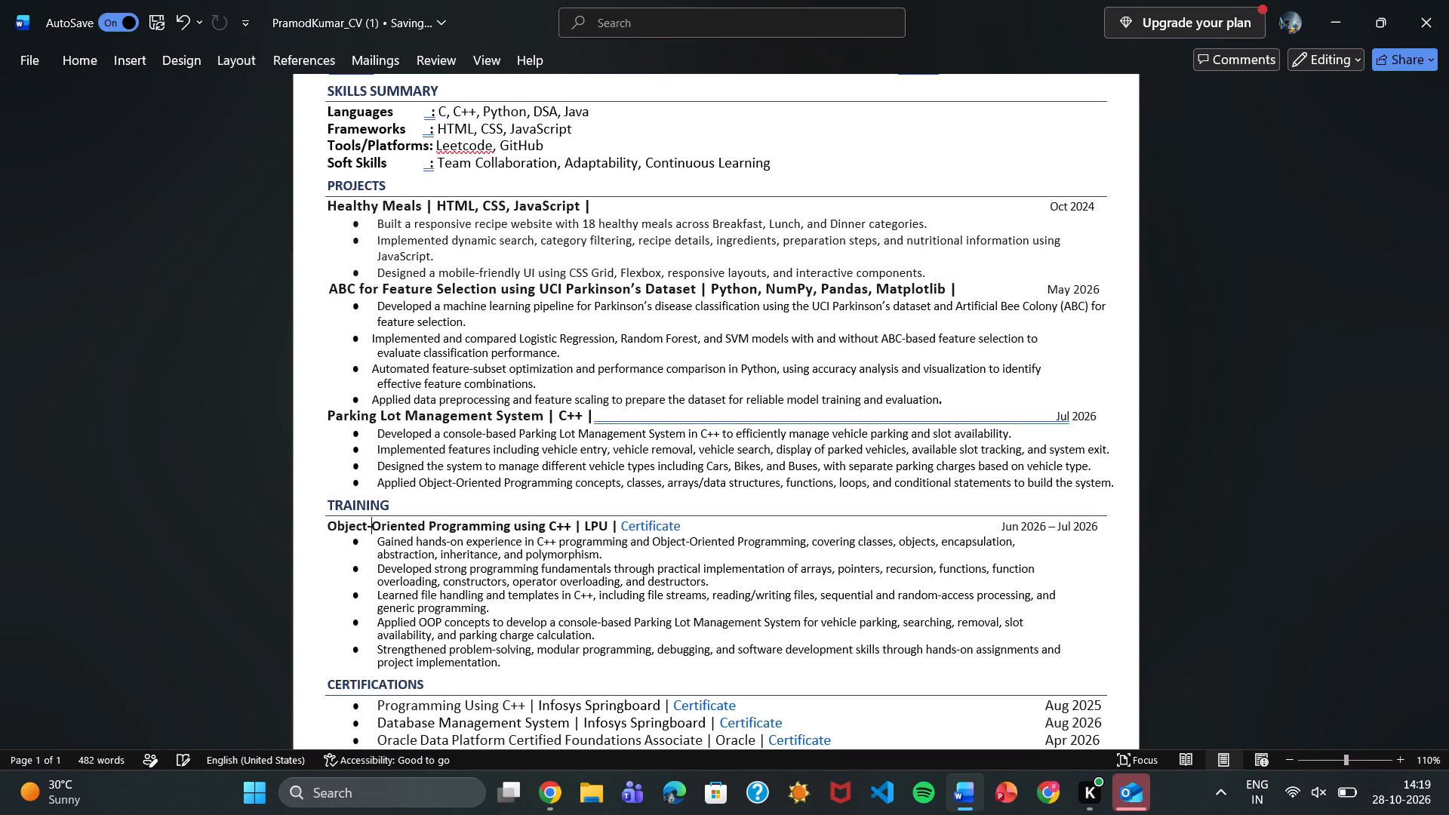
Replace the underlined gap before Jul 2026 in the Parking Lot Management System heading with plain spaces, lining the date up with the other project dates.
scroll(544, 527, down, 1)
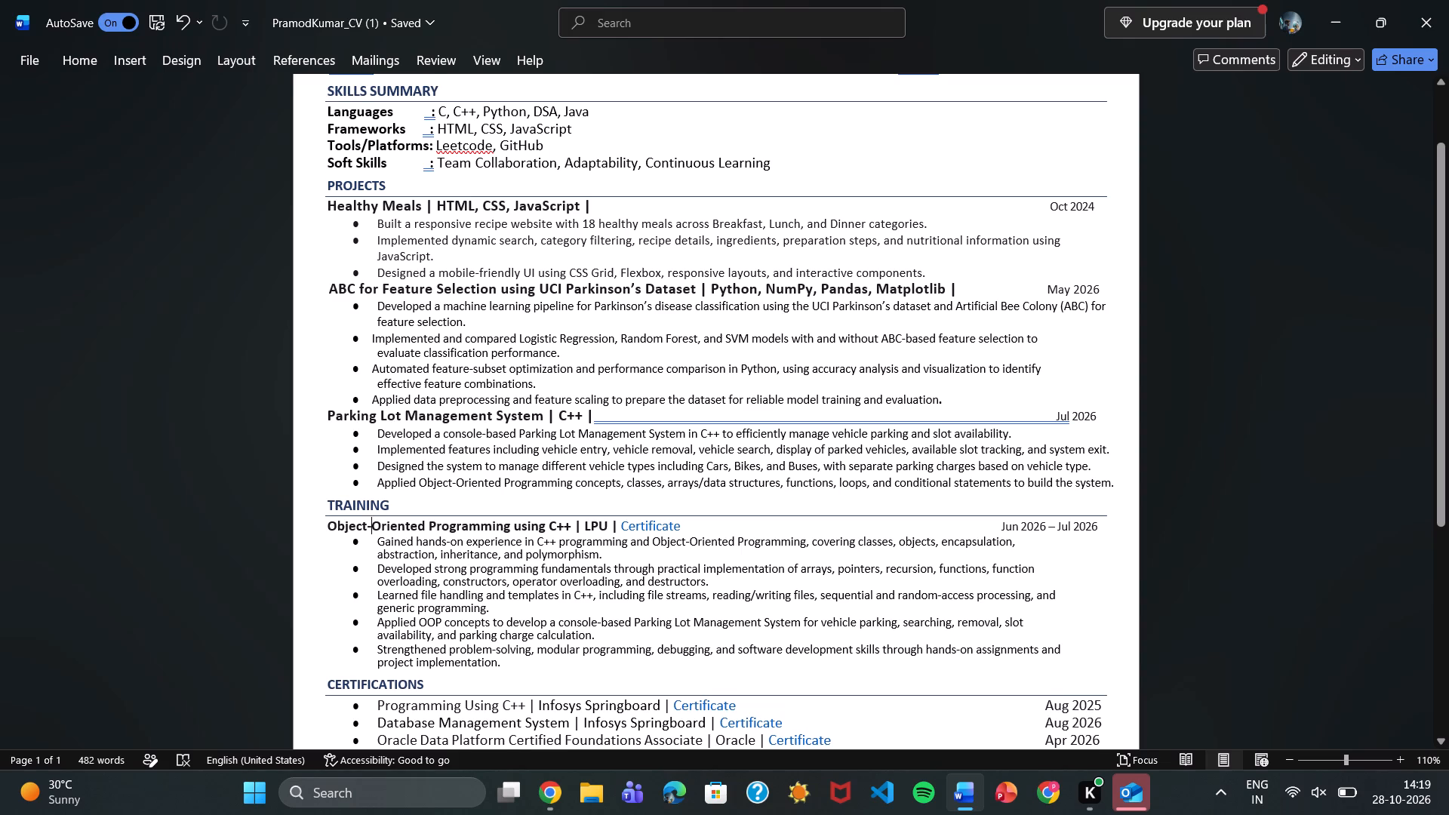
scroll(544, 527, down, 1)
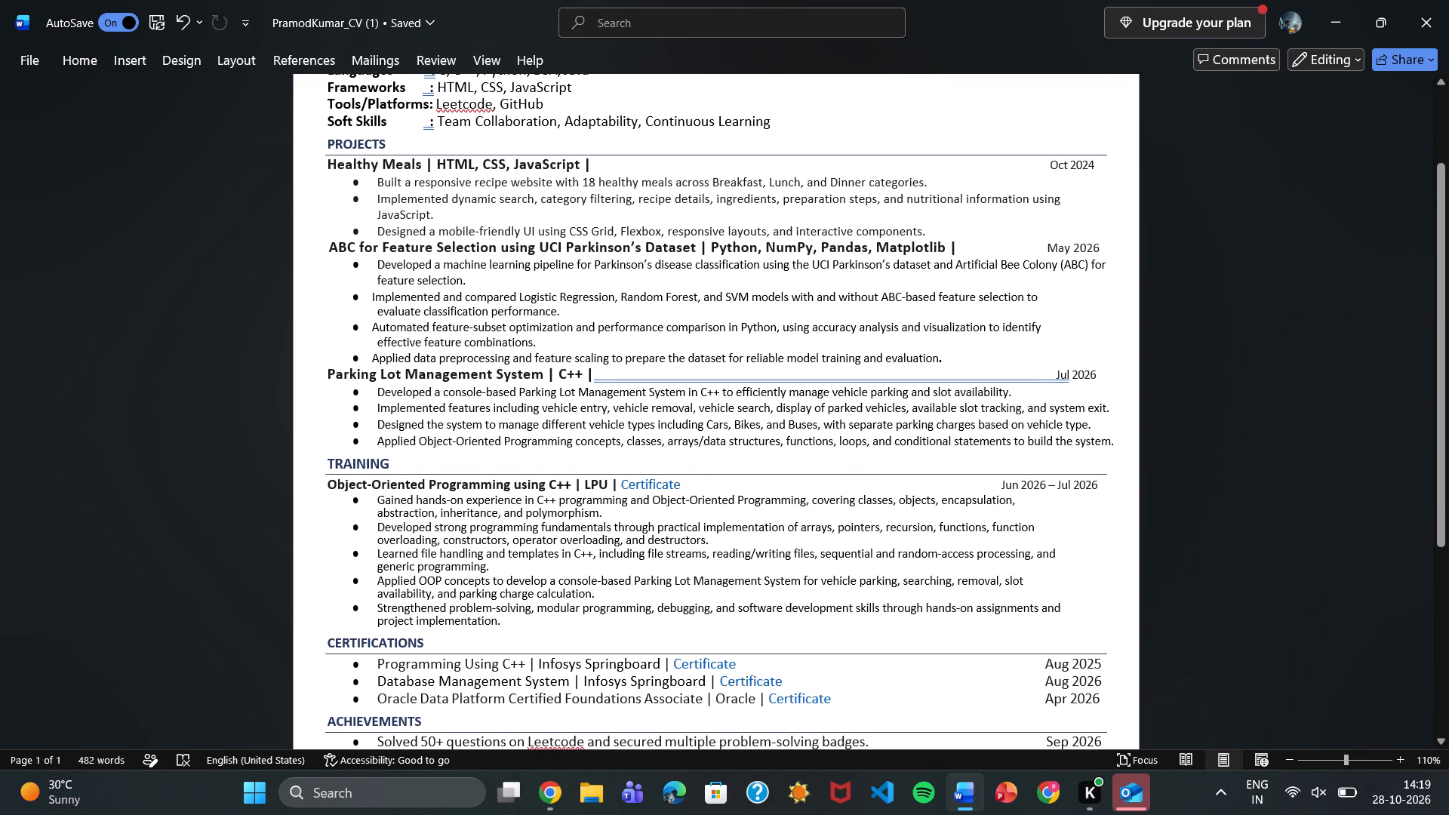
triple_click(899, 376)
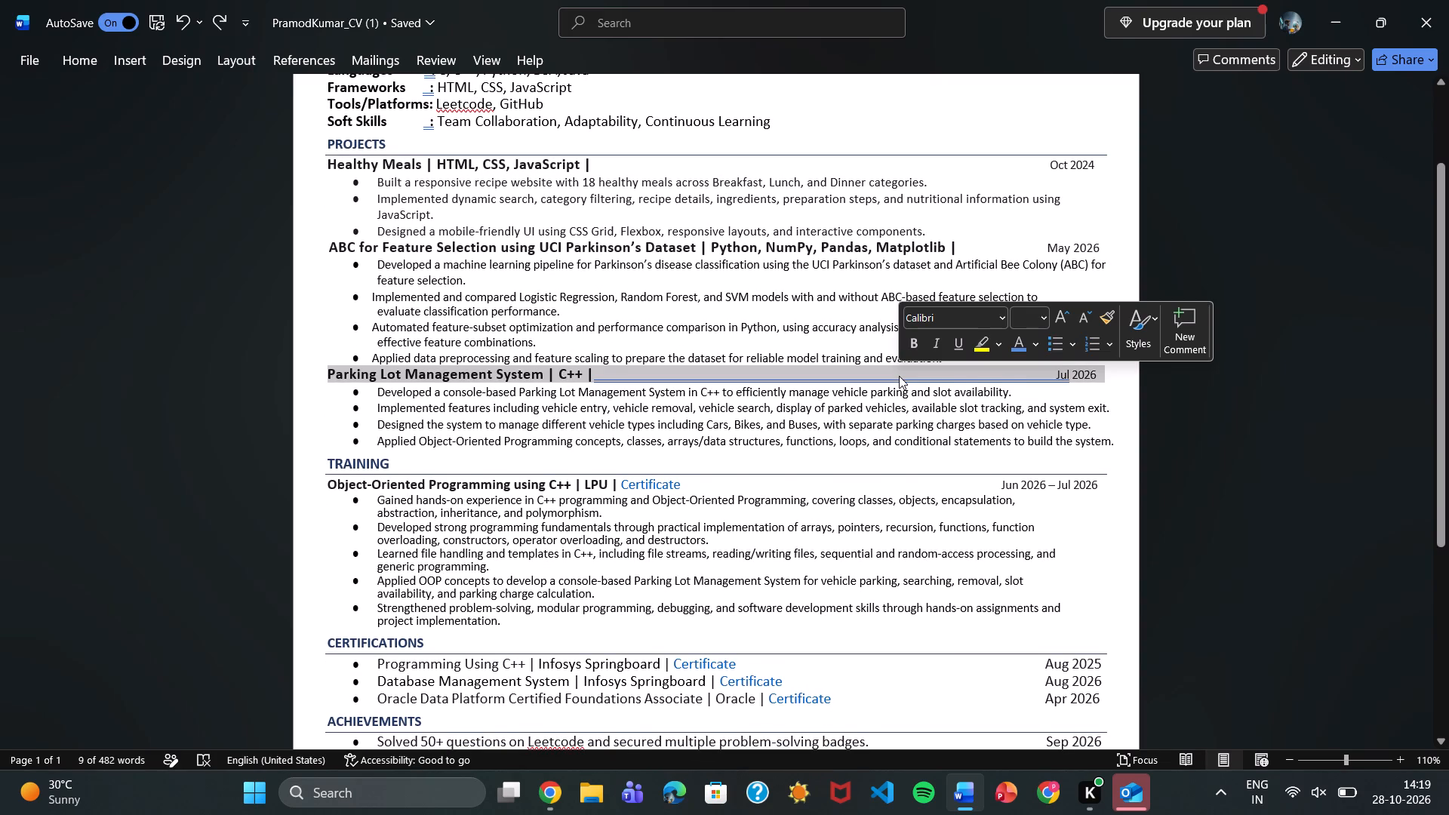
click(899, 376)
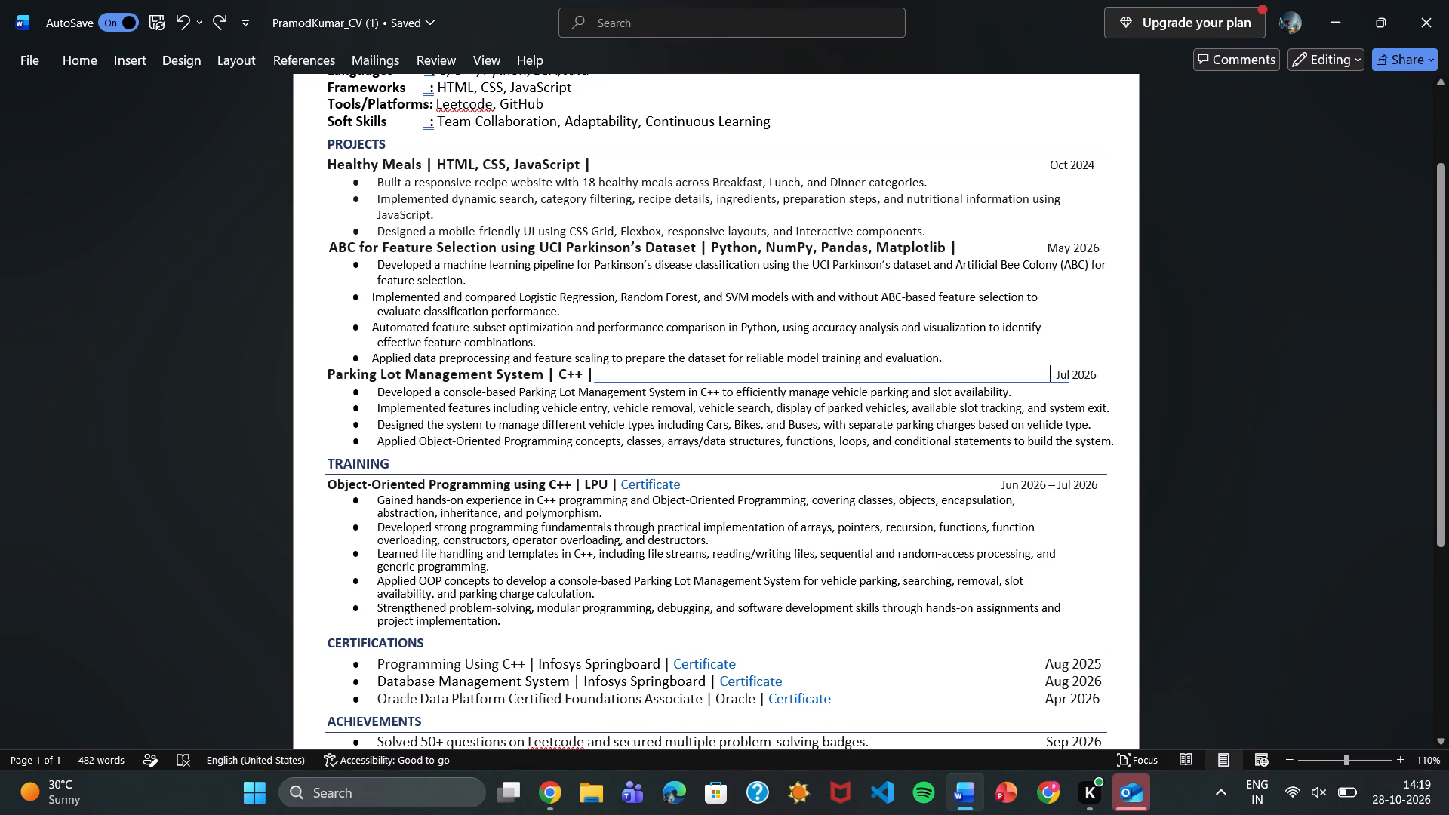
click(1176, 318)
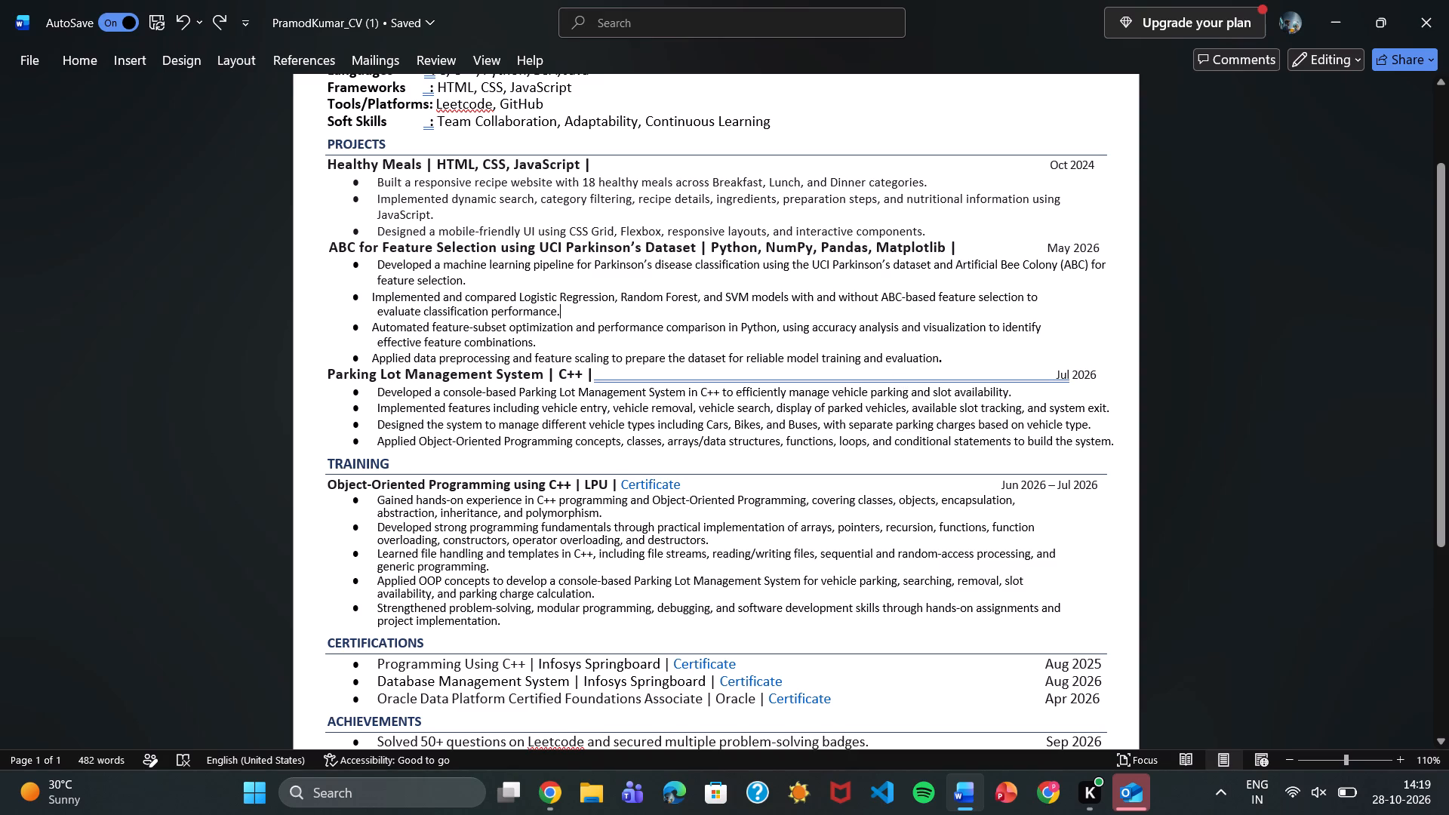
click(1036, 383)
click(1028, 379)
key(BackSpace)
key(space)
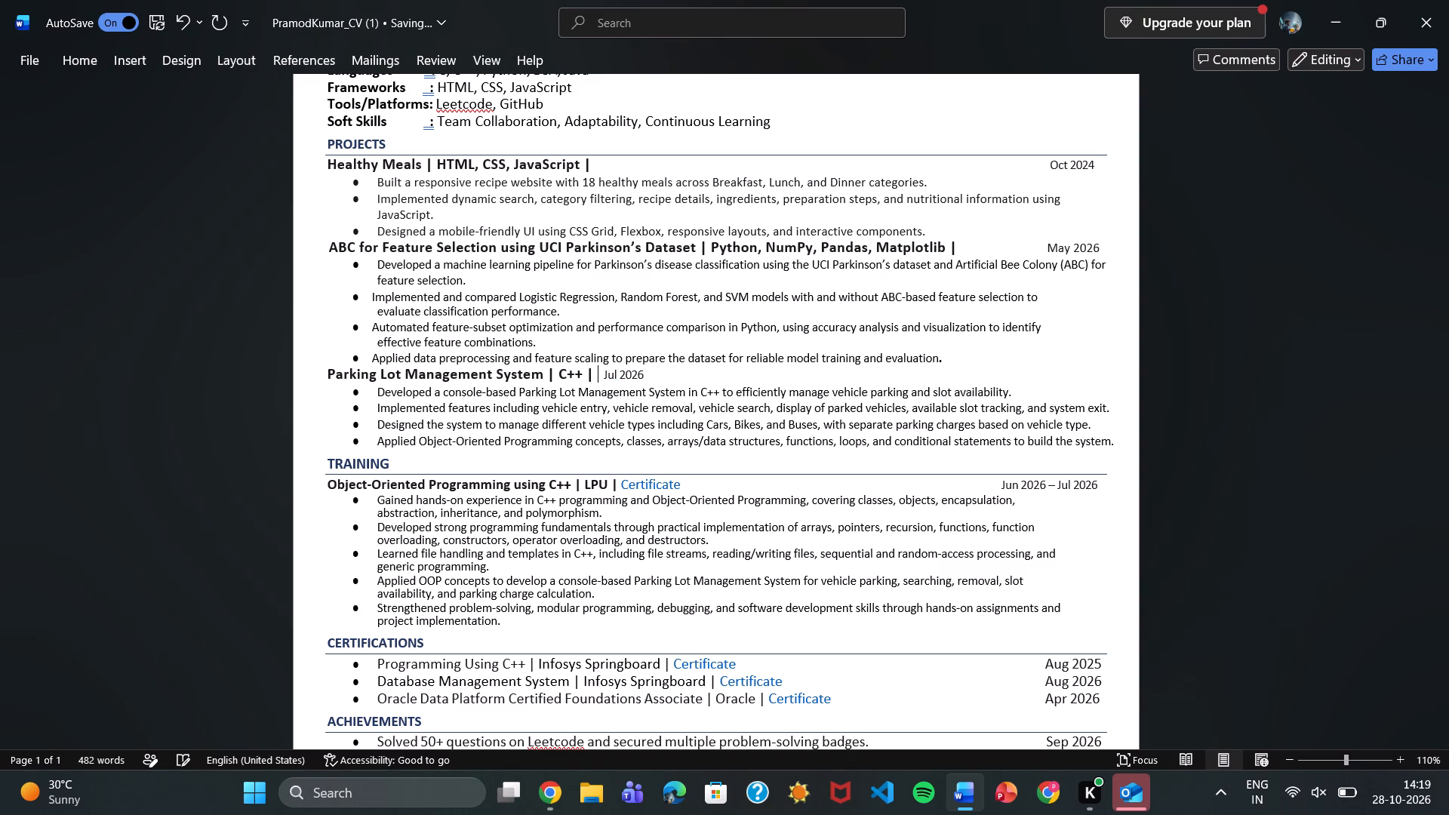
key(space)
key(space)
key(space)
key(space)
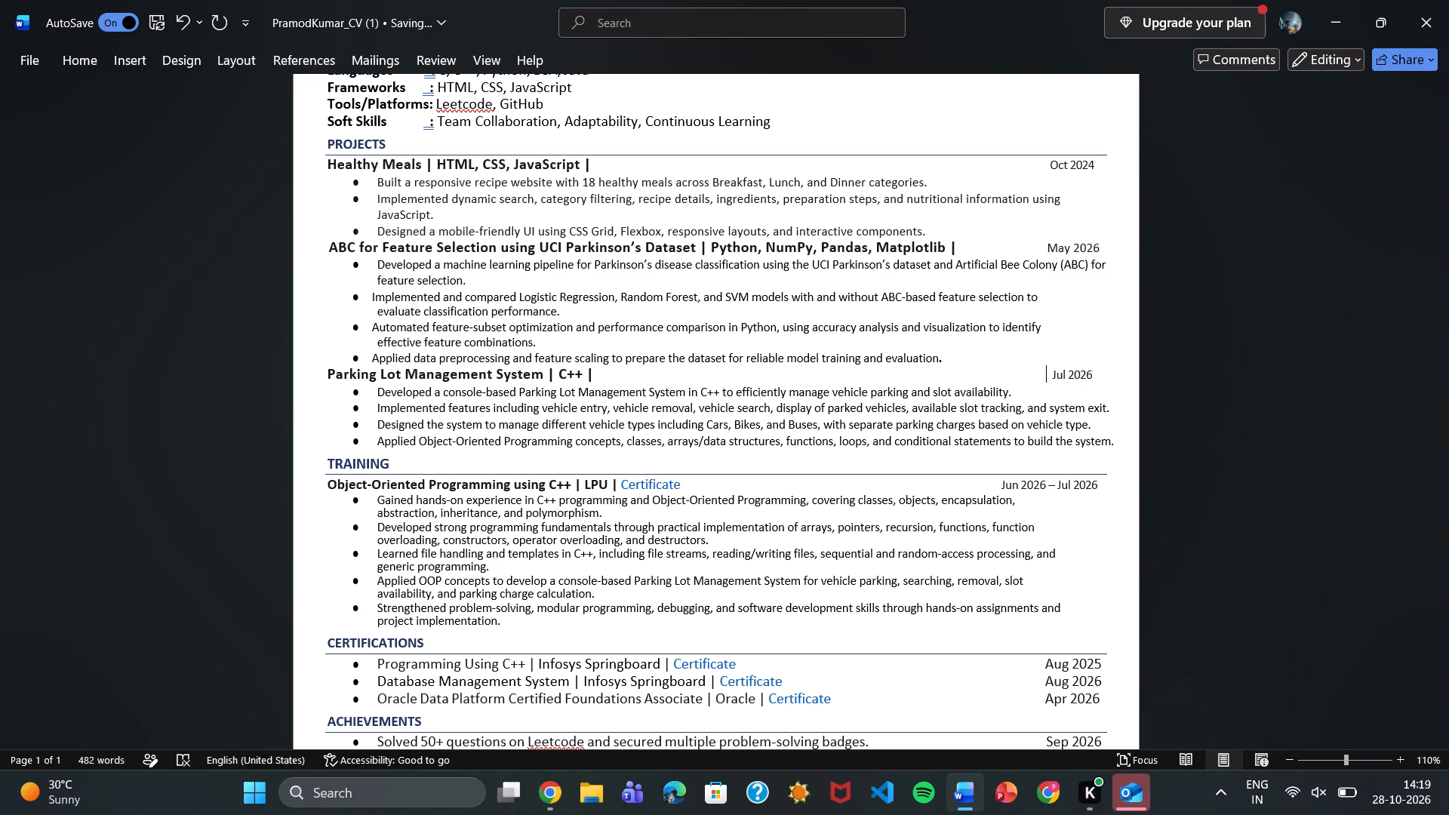
drag(1057, 370, 1103, 375)
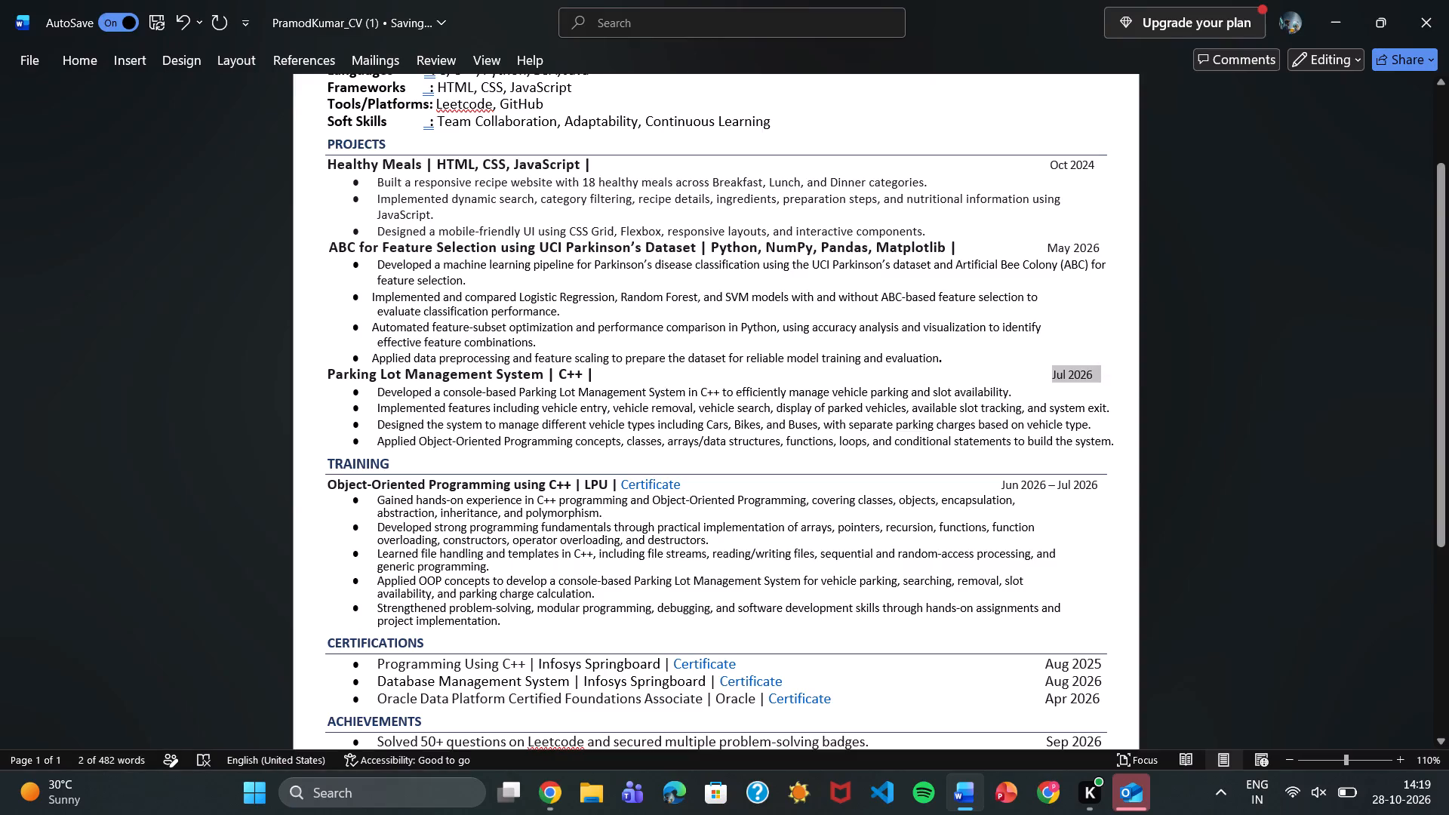
drag(1046, 244, 1102, 250)
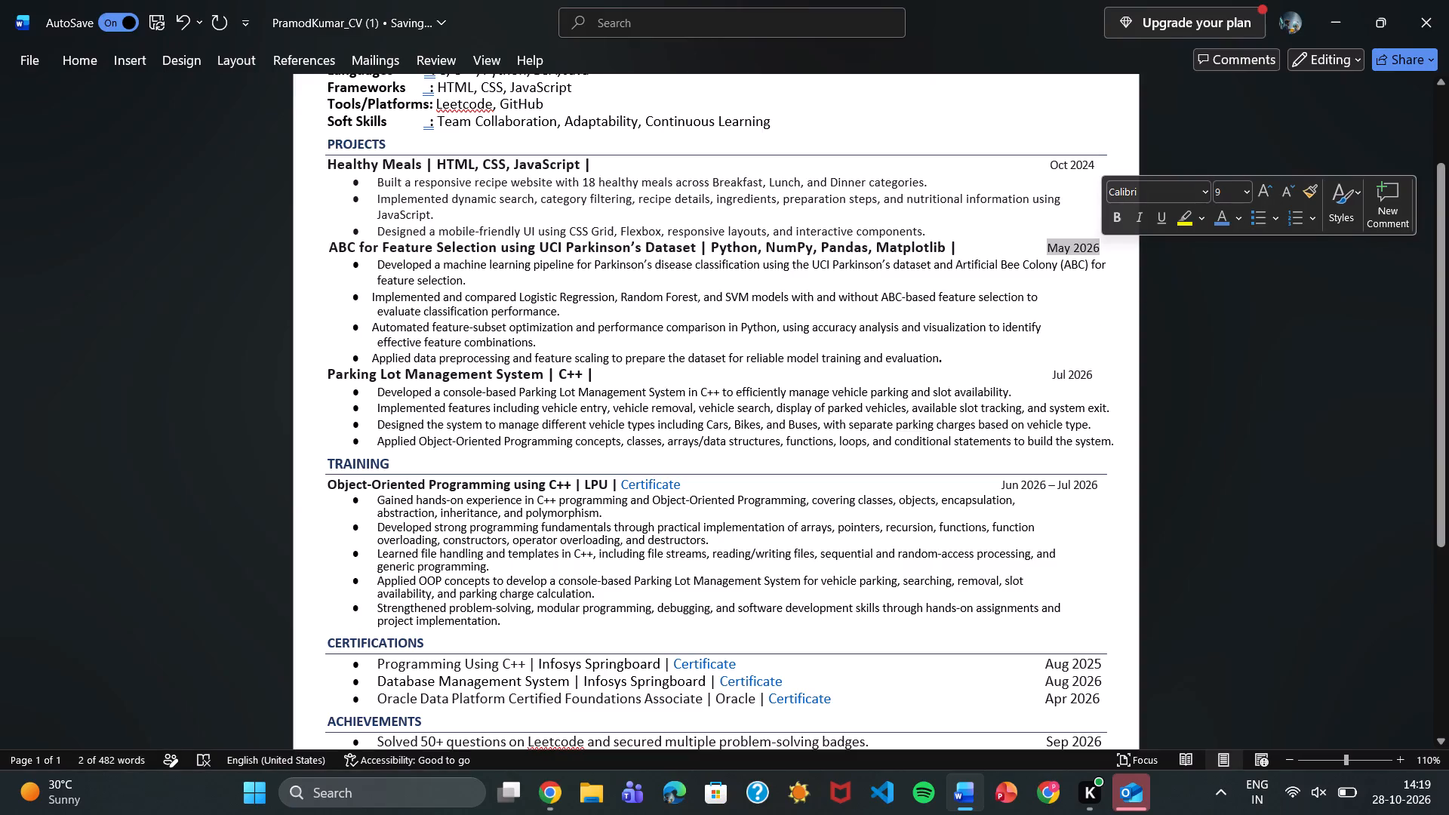
drag(1048, 168, 1106, 168)
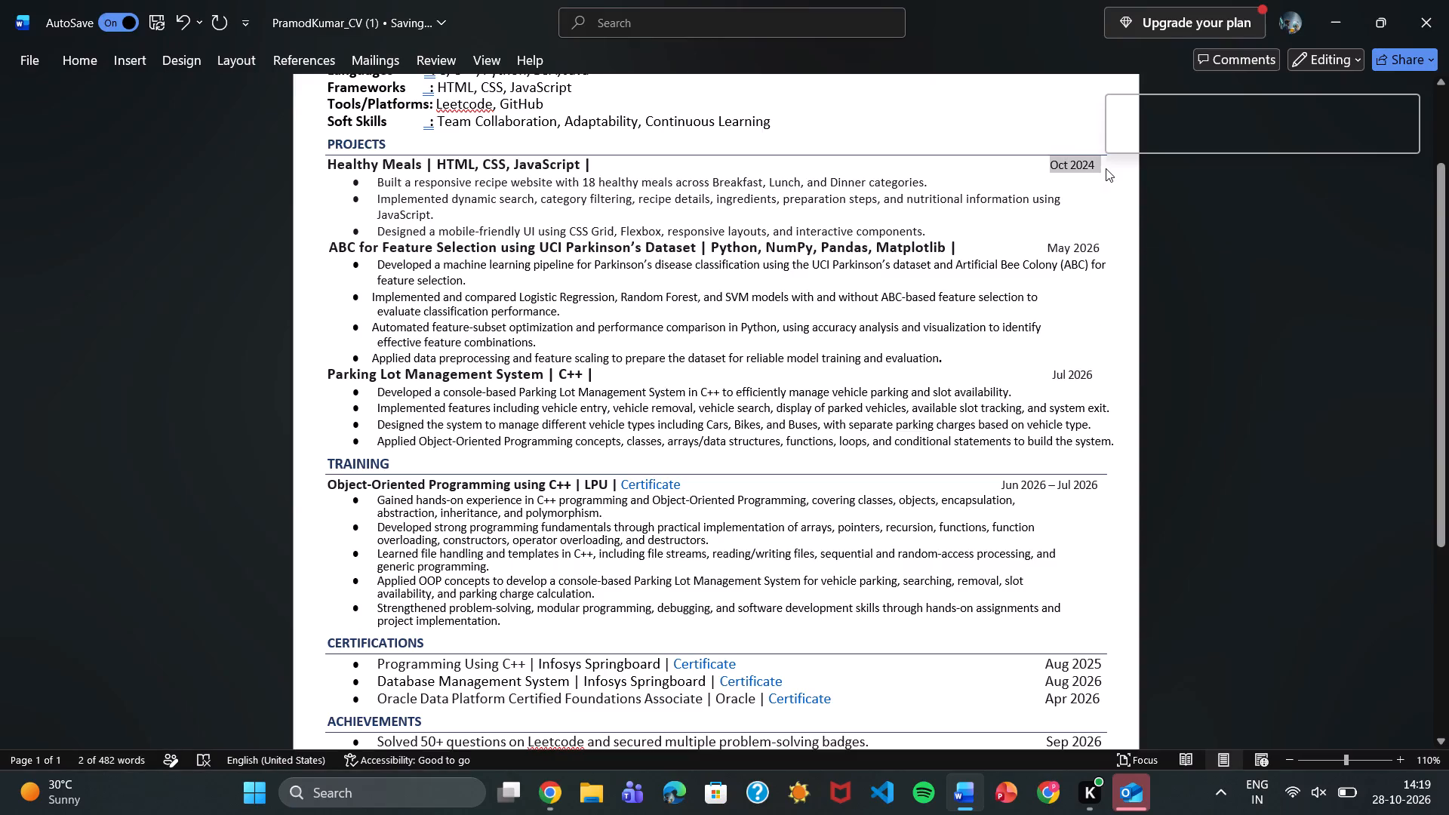
click(1091, 200)
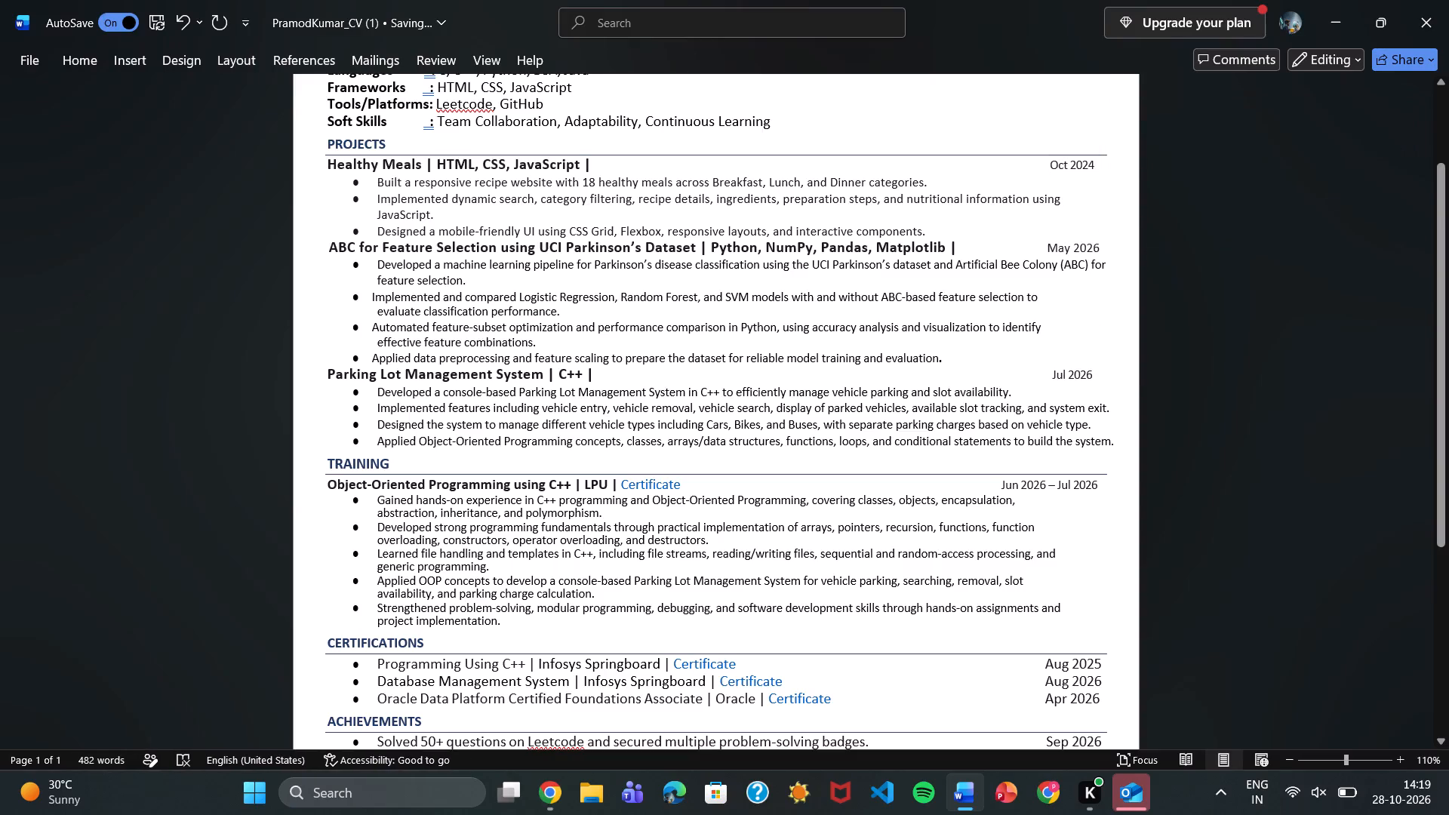
Set the font size of the PROJECTS section heading to 11.
scroll(465, 151, up, 2)
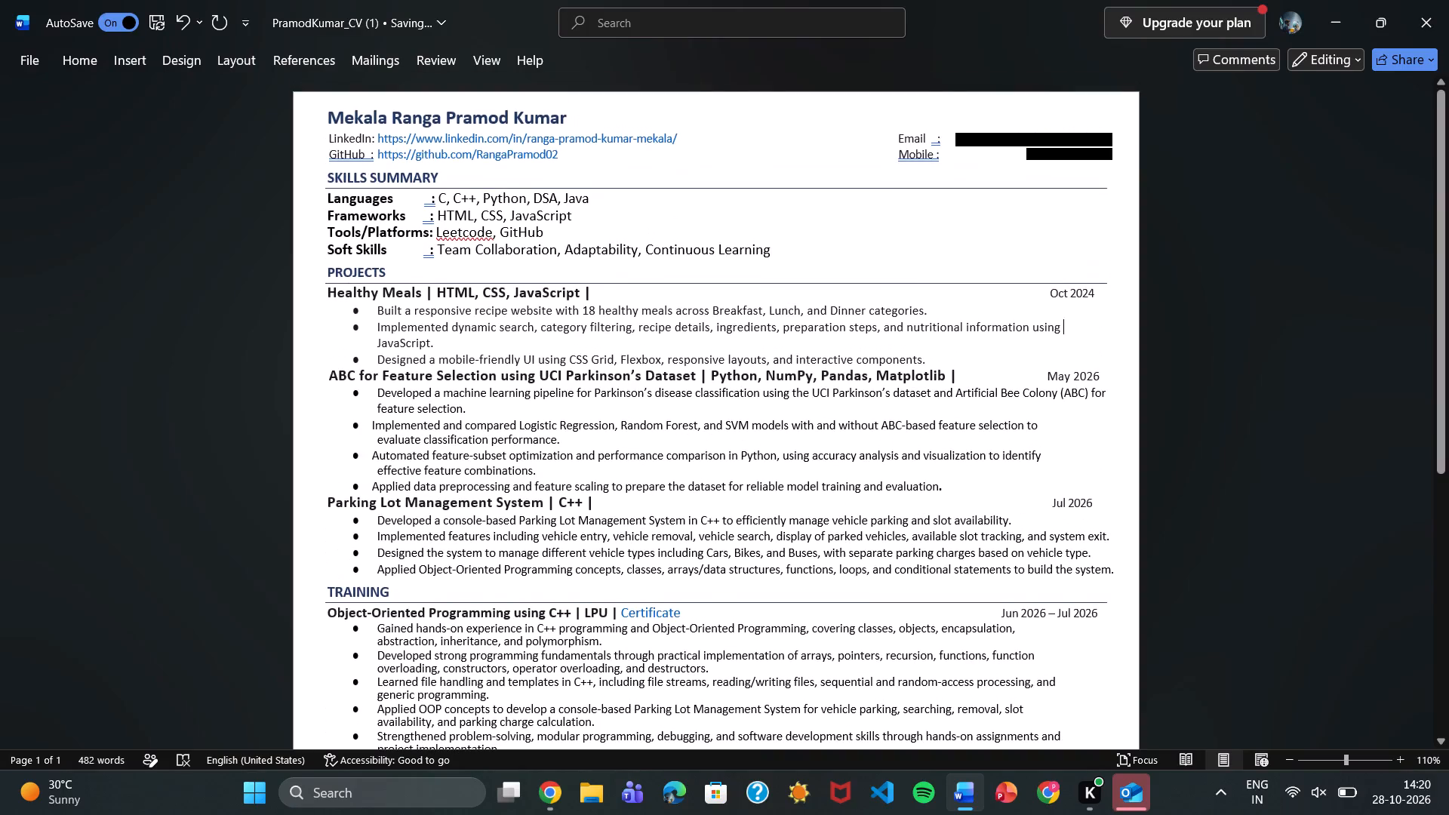
drag(325, 270, 394, 274)
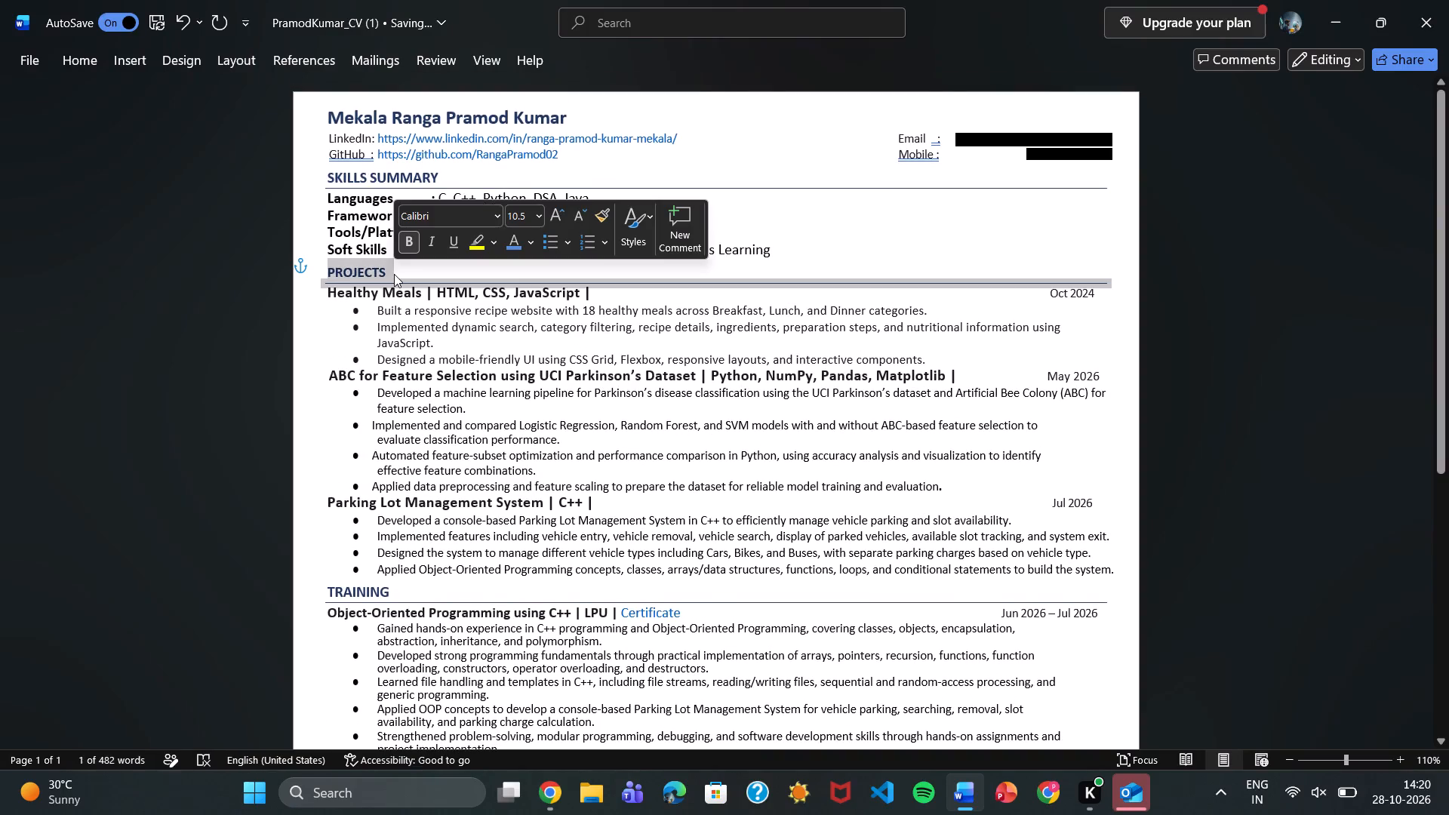
click(530, 219)
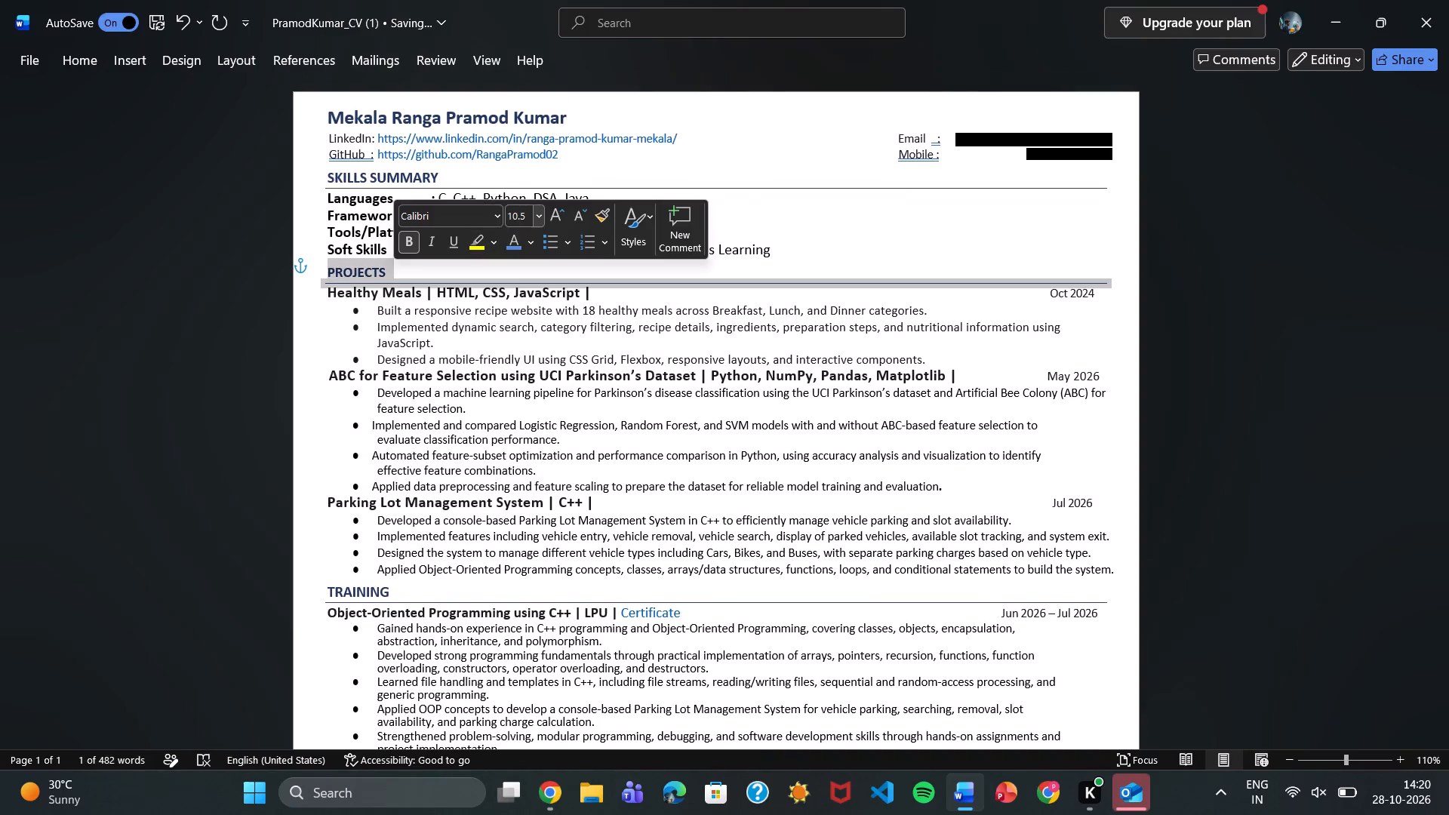
text(11)
click(503, 268)
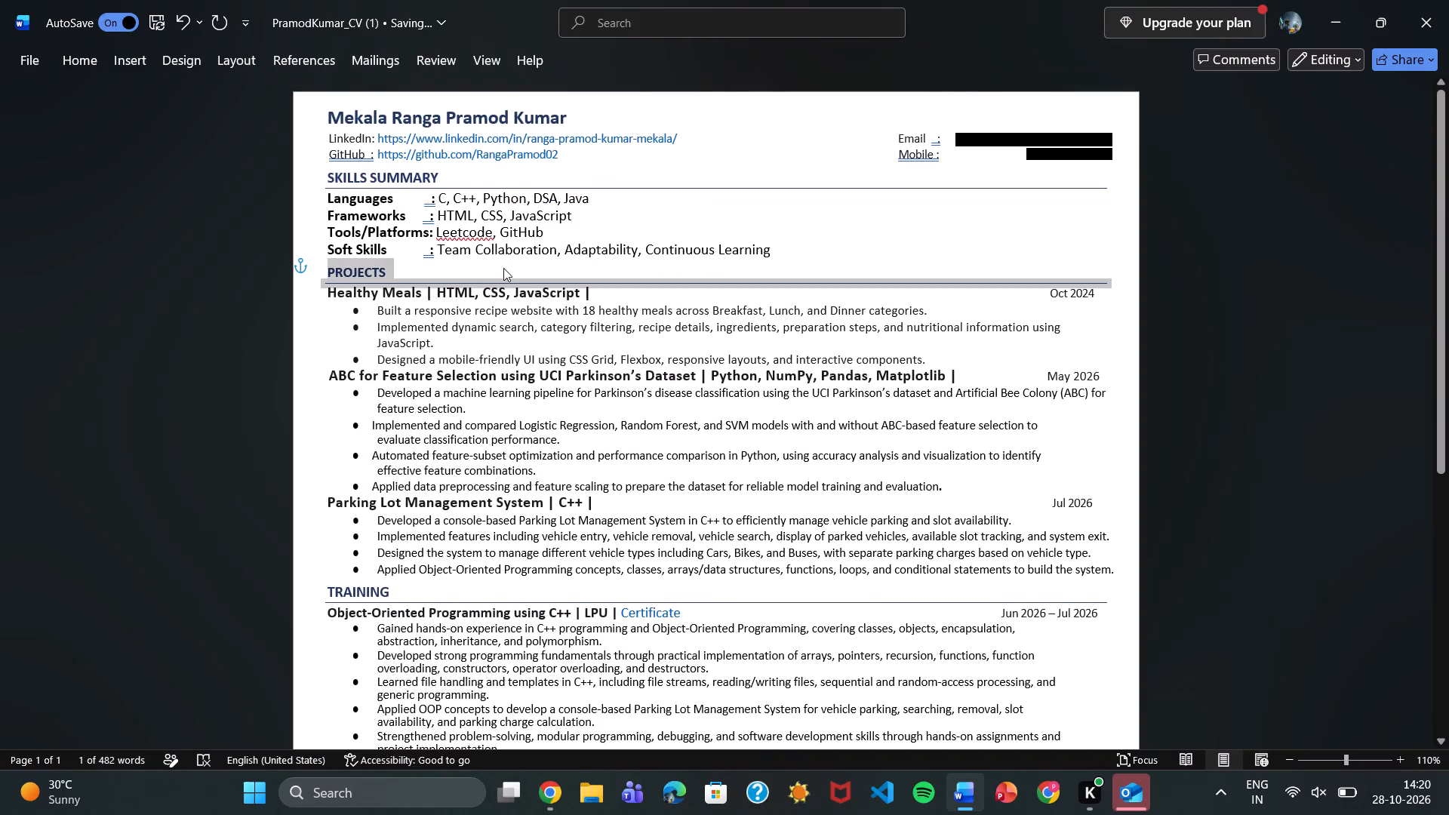
Check the font sizes of the SKILLS SUMMARY heading, the name line at the top of the CV and the TRAINING heading.
drag(326, 172, 377, 180)
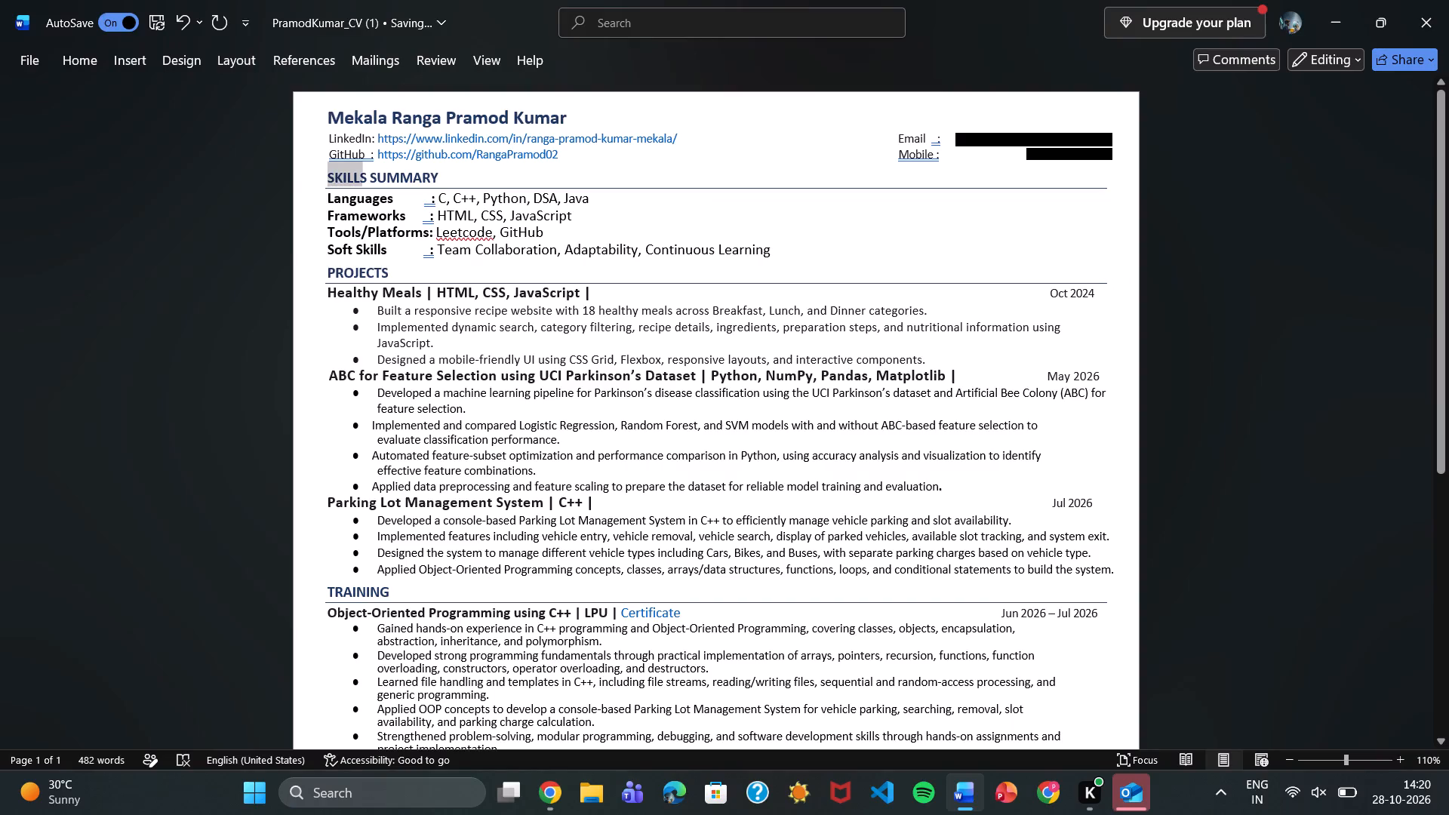
drag(377, 180, 448, 177)
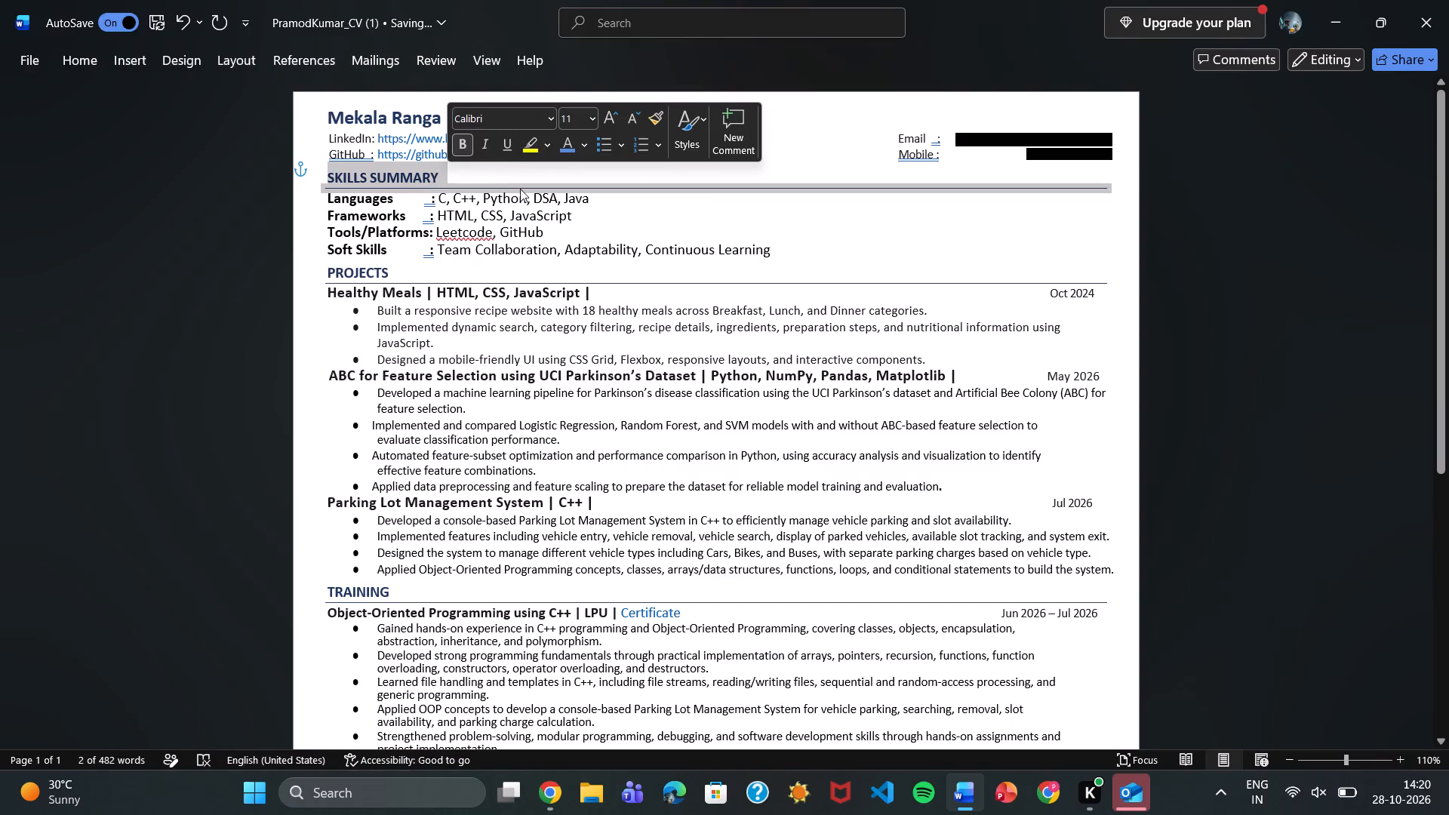
click(615, 174)
triple_click(567, 116)
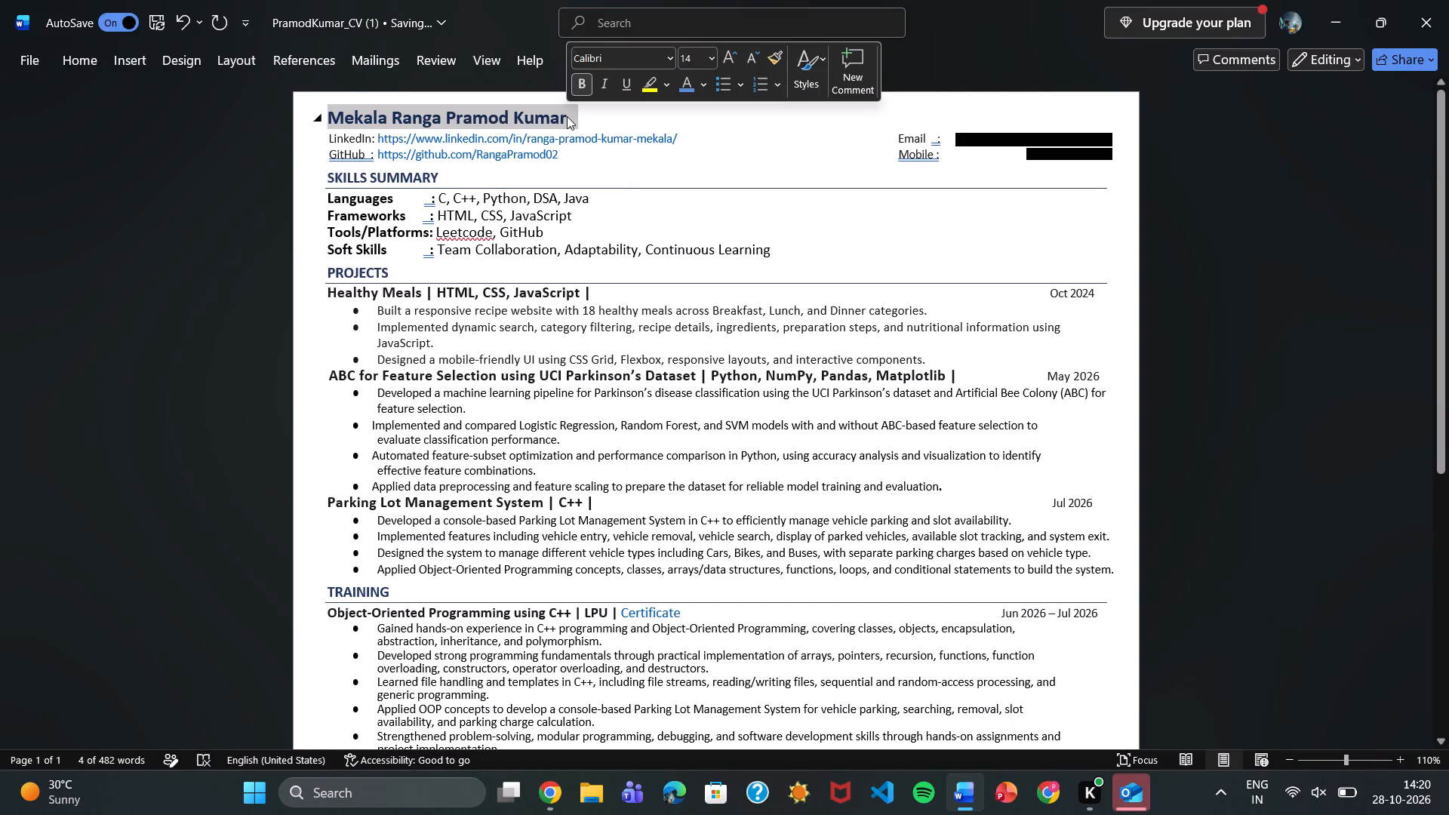
click(581, 173)
scroll(581, 173, down, 1)
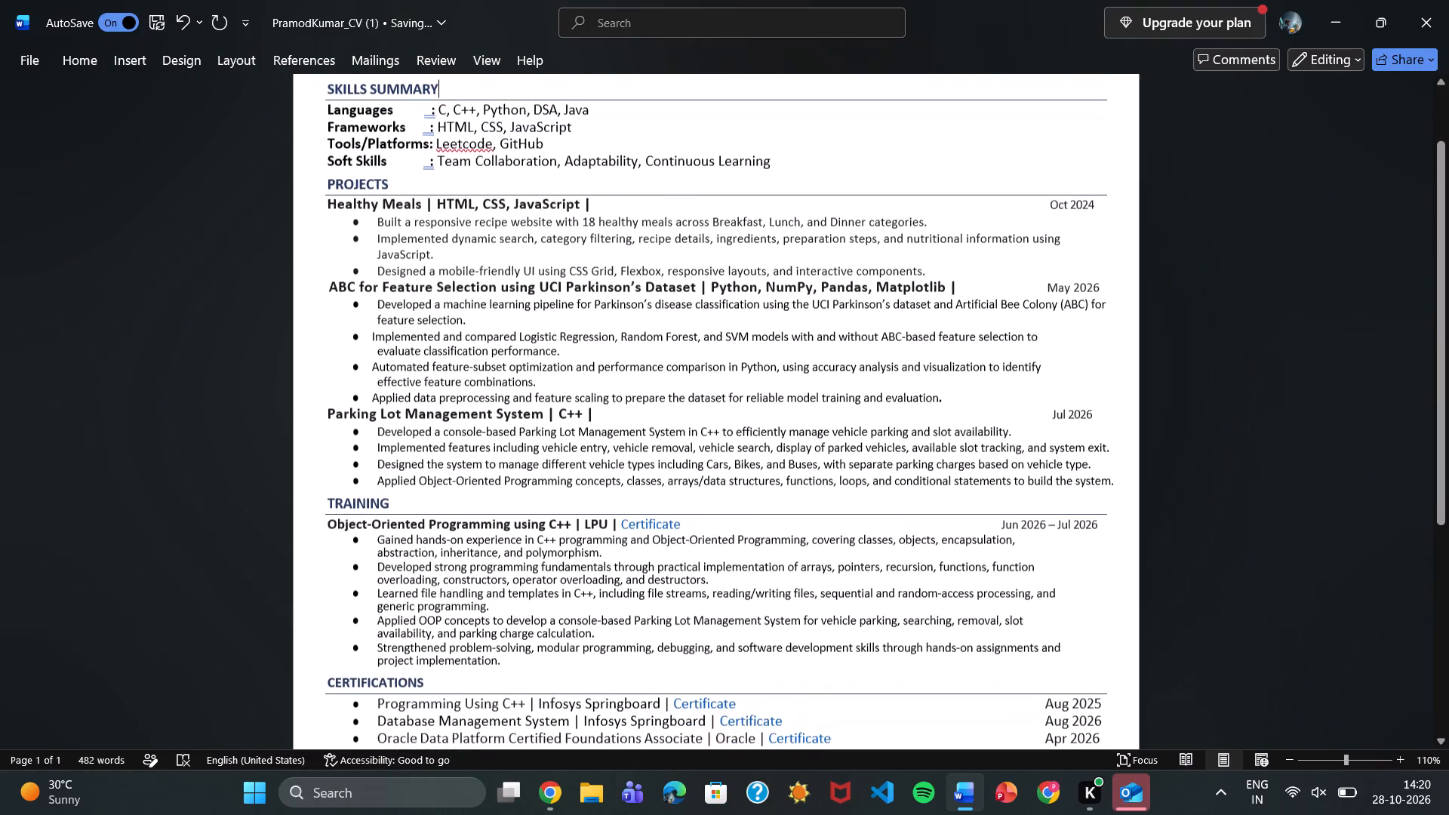
scroll(581, 173, down, 2)
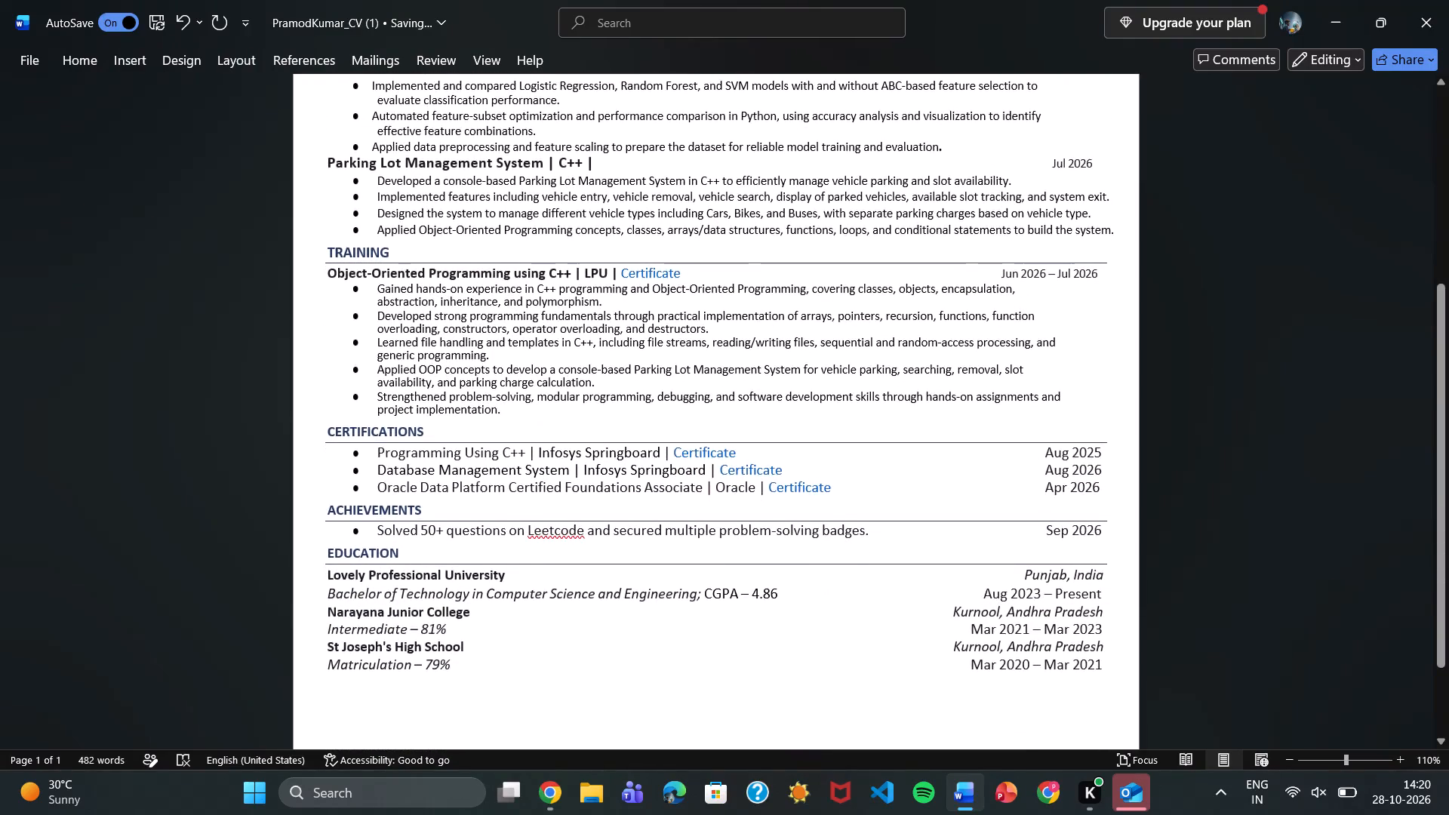
triple_click(413, 251)
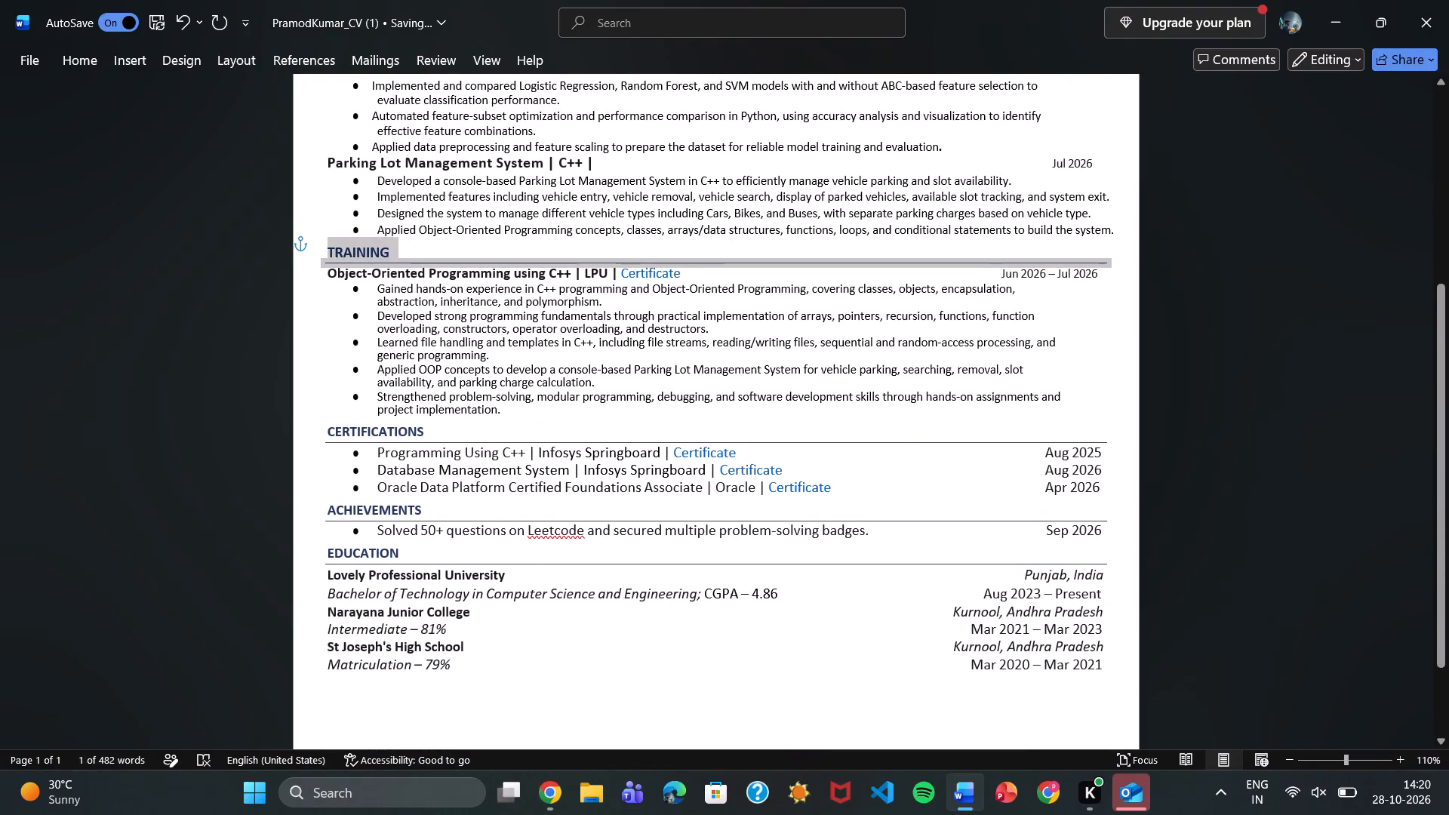
Set the font size of the CERTIFICATIONS section heading to 11.
triple_click(435, 424)
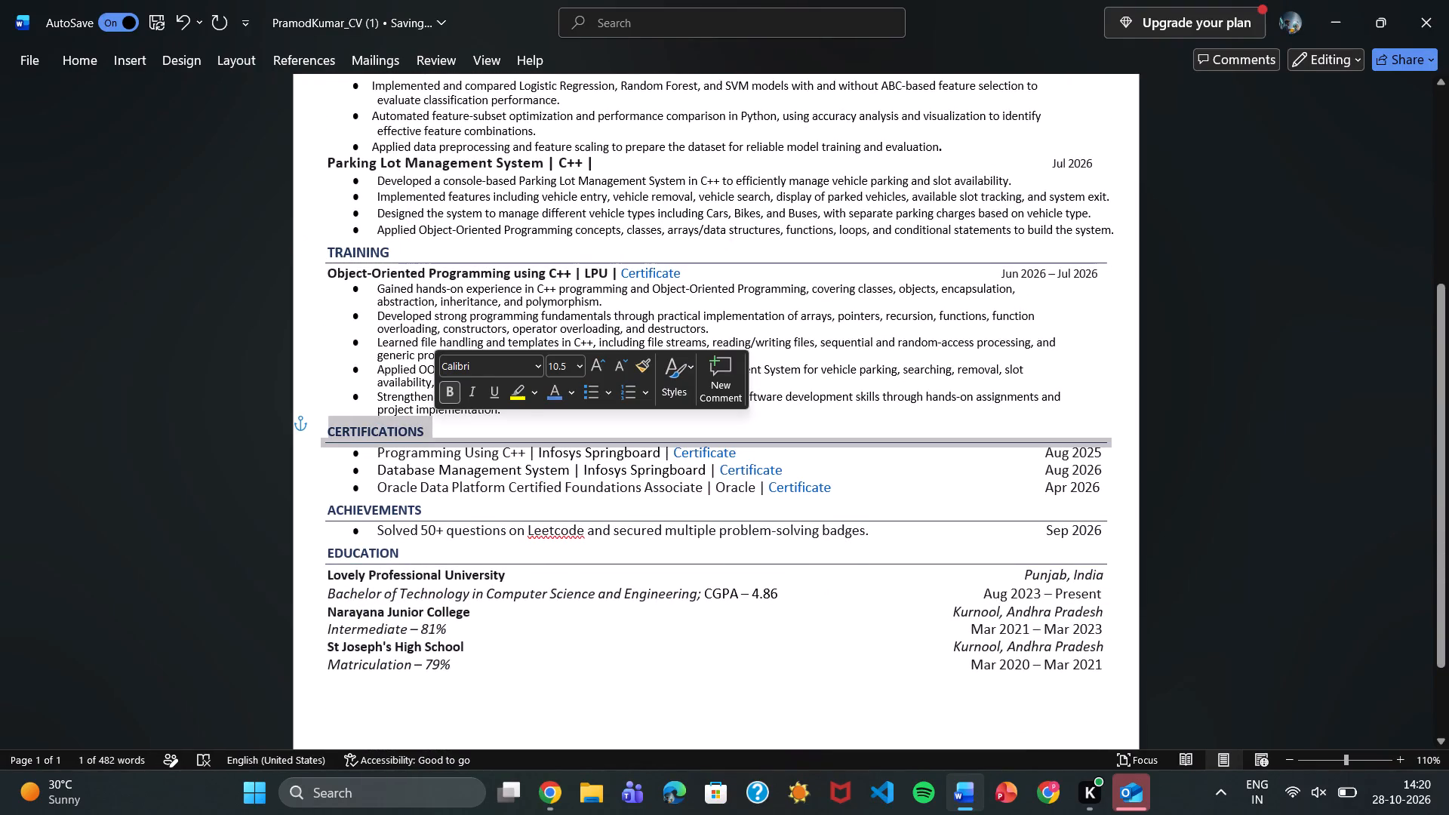
click(561, 364)
text(11)
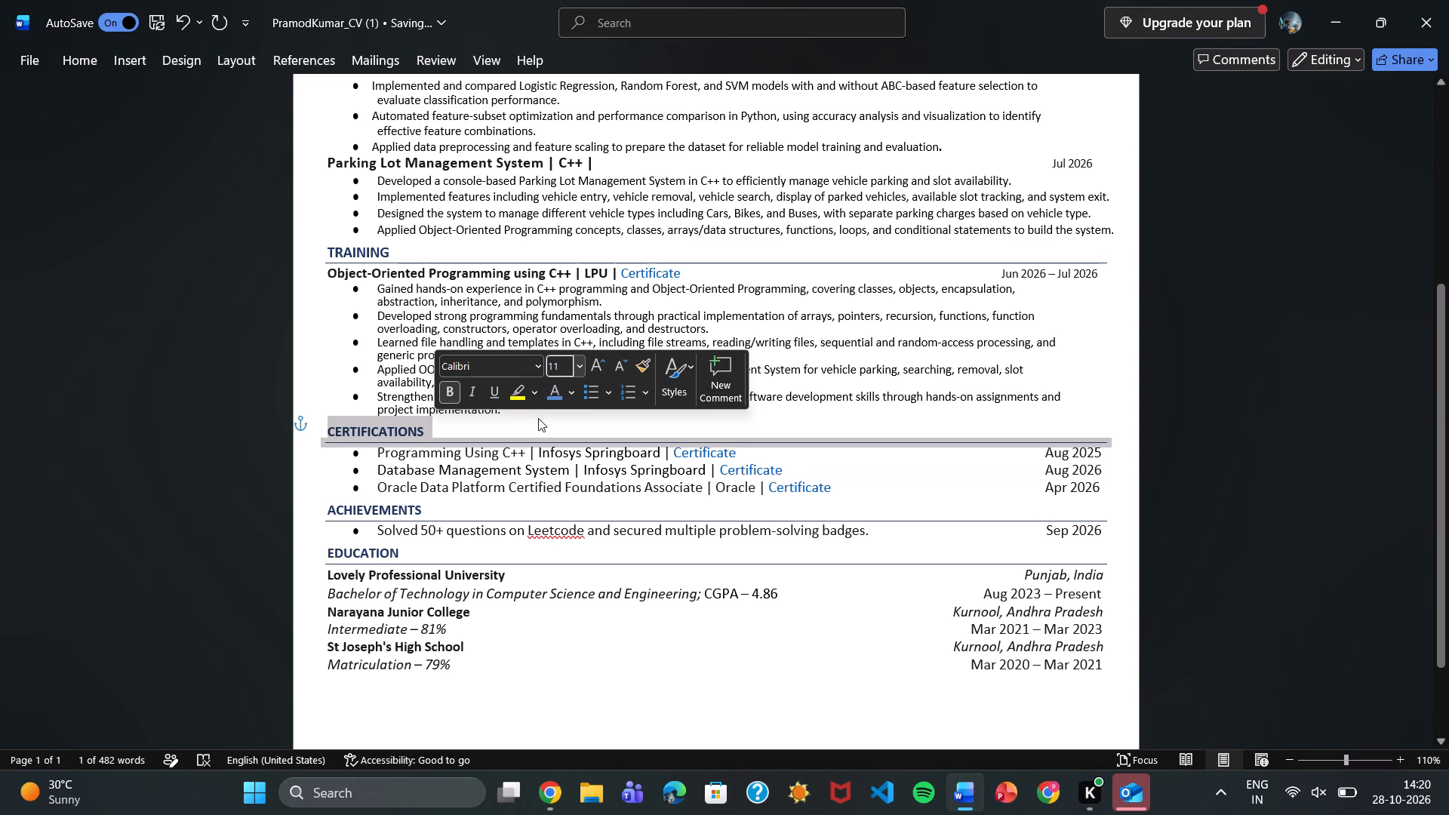
click(538, 418)
Set the font size of the ACHIEVEMENTS section heading to 11.
triple_click(426, 510)
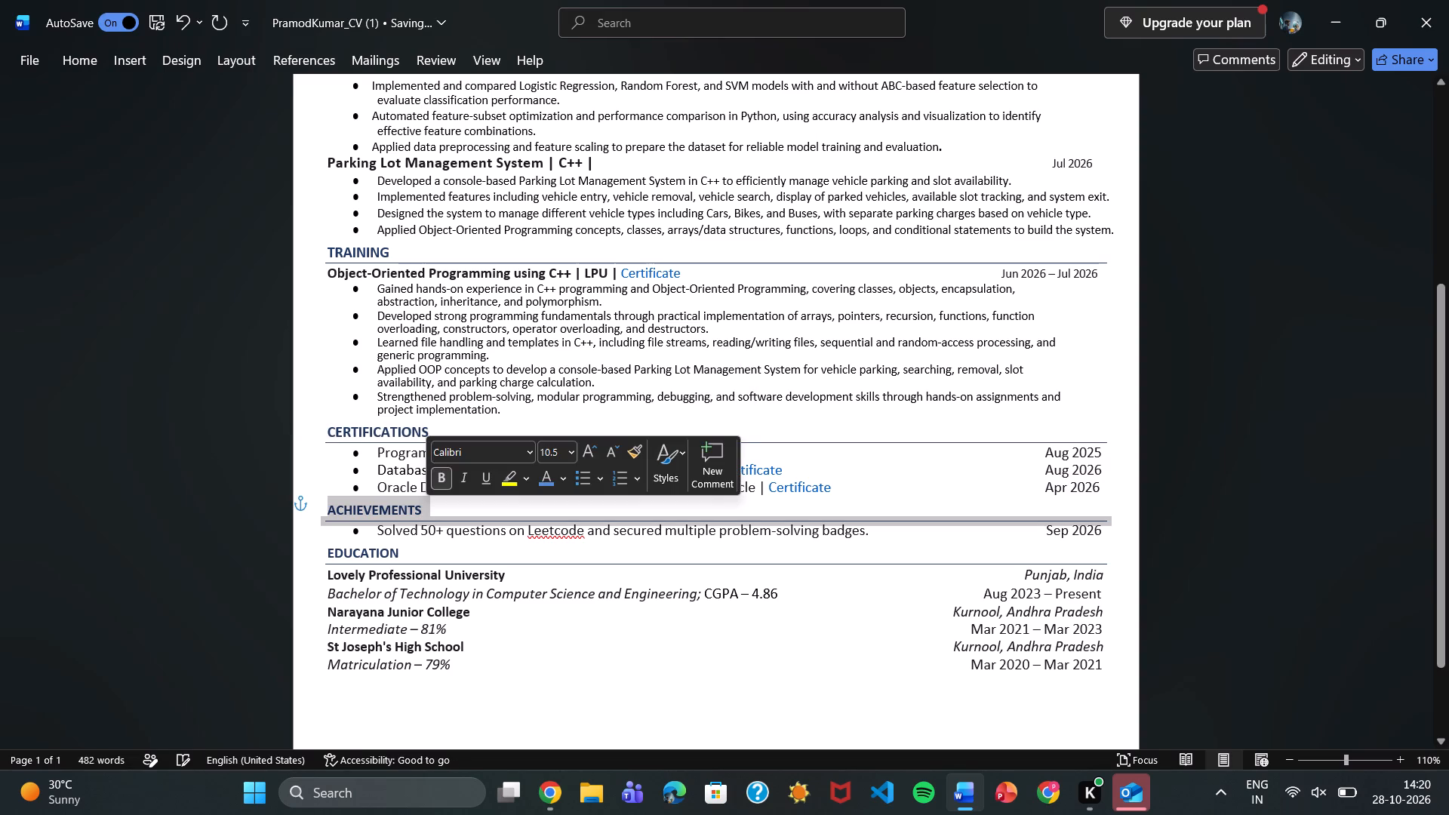
click(557, 451)
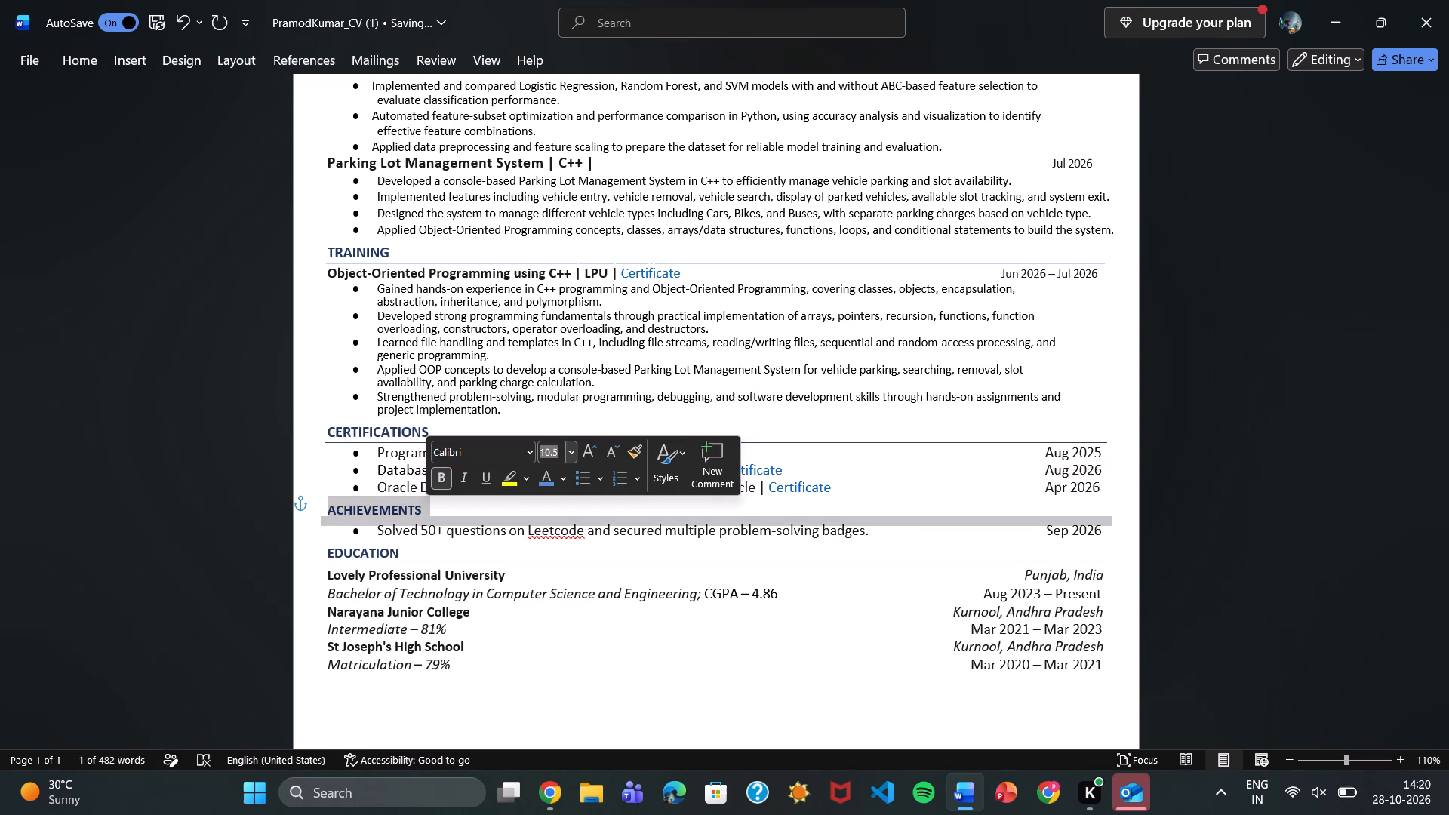
text(11)
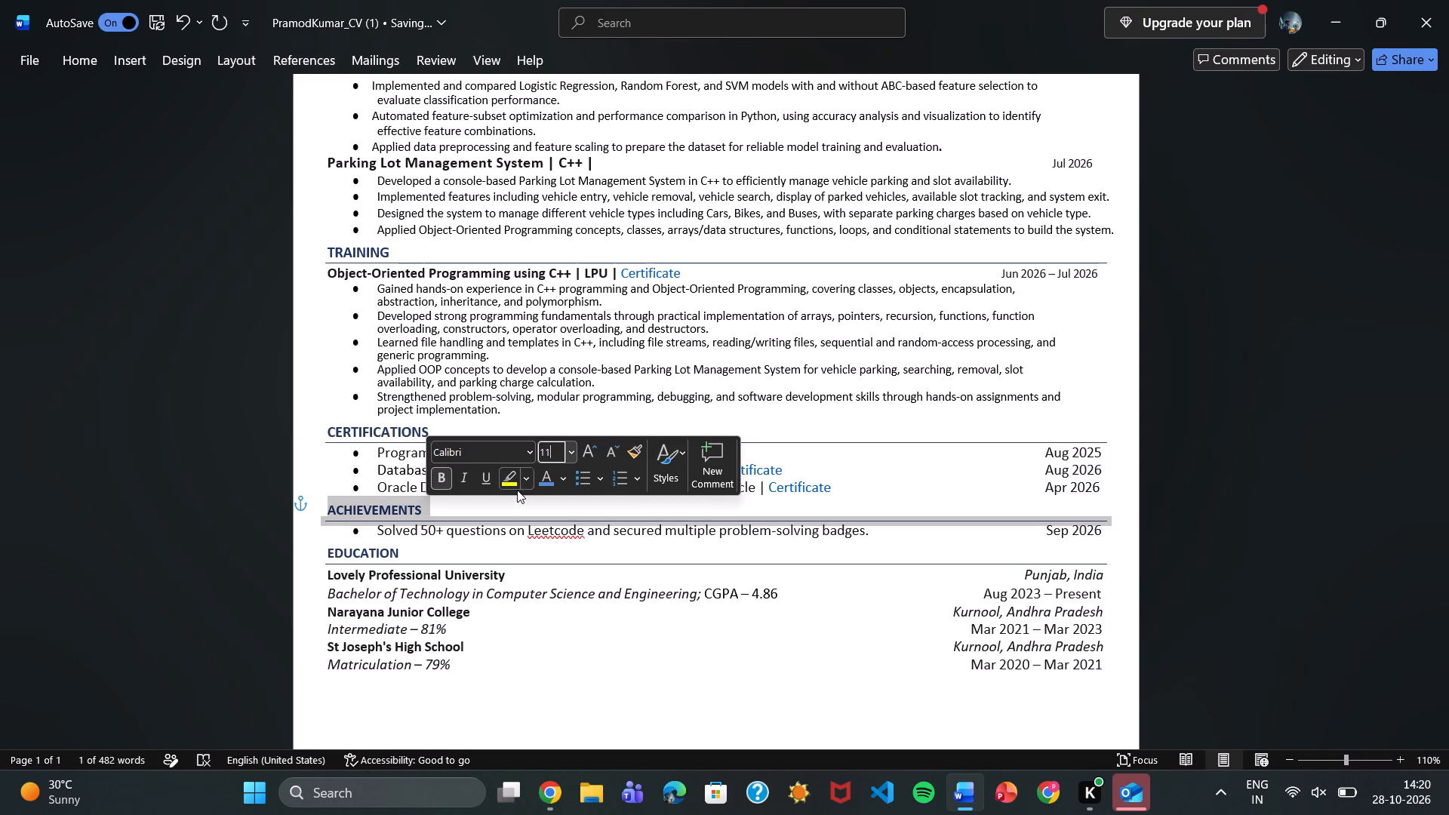
click(510, 500)
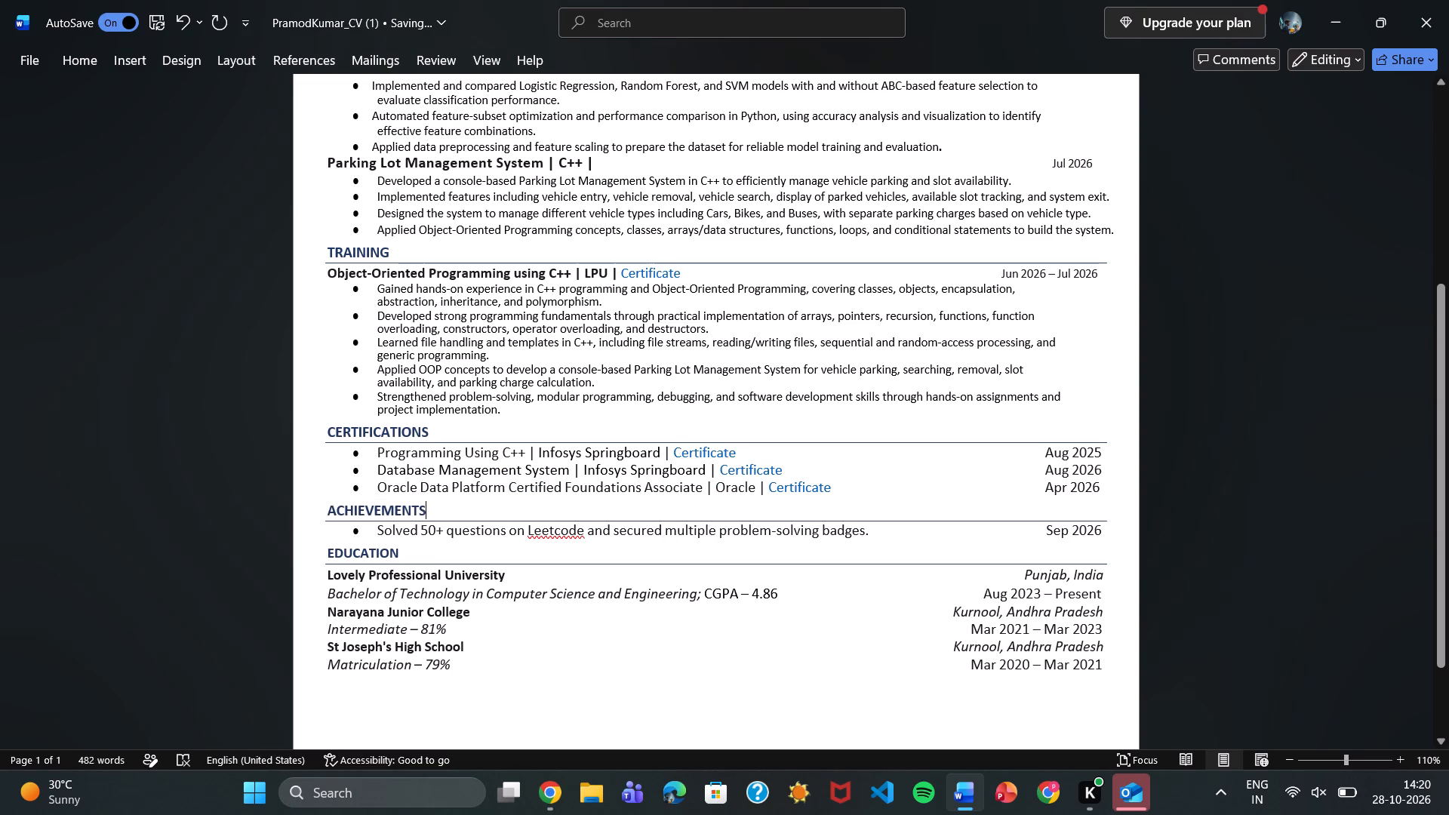
Set the font size of the EDUCATION section heading to 11.
triple_click(411, 555)
click(411, 555)
triple_click(411, 555)
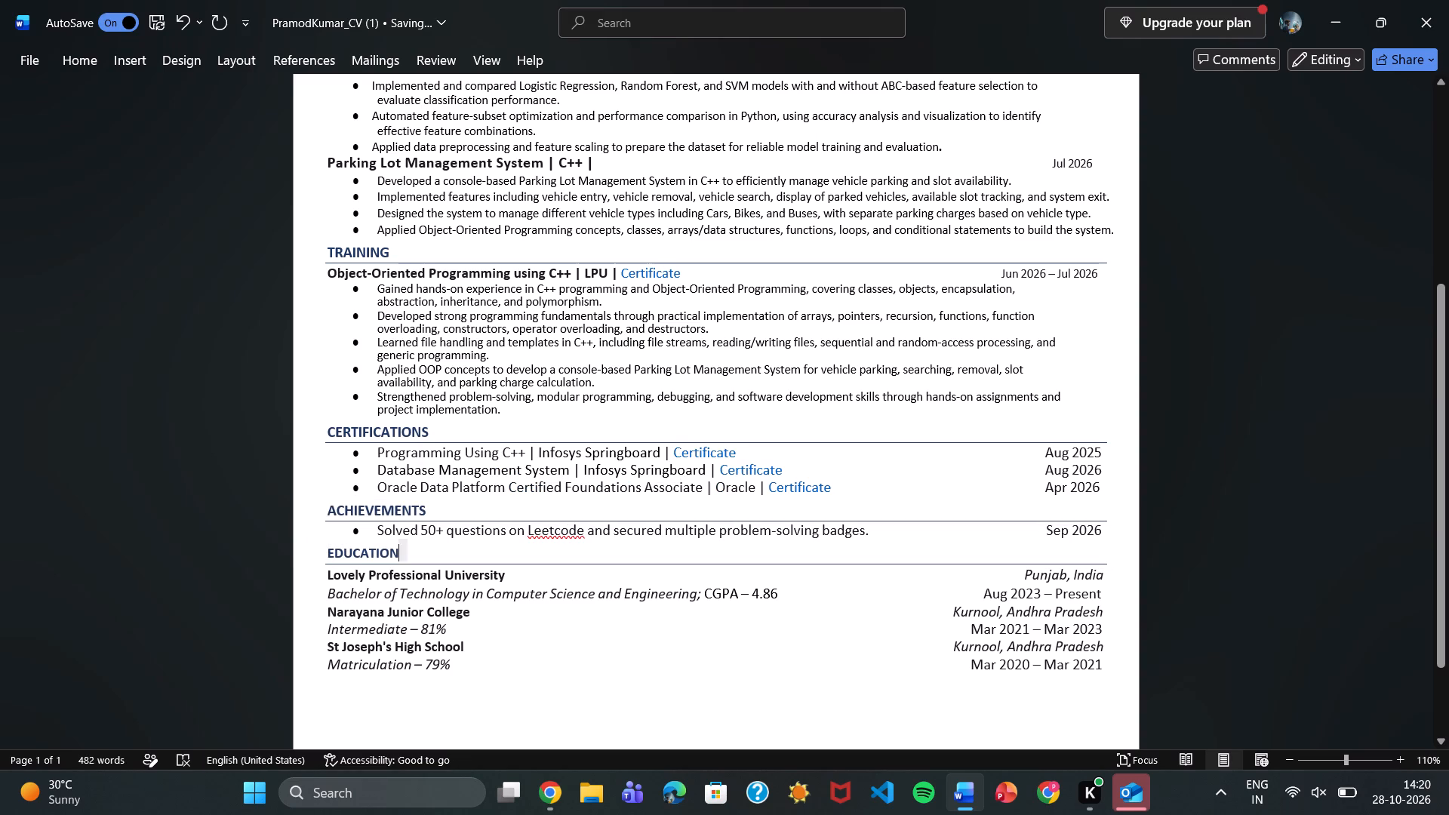
click(411, 555)
triple_click(411, 555)
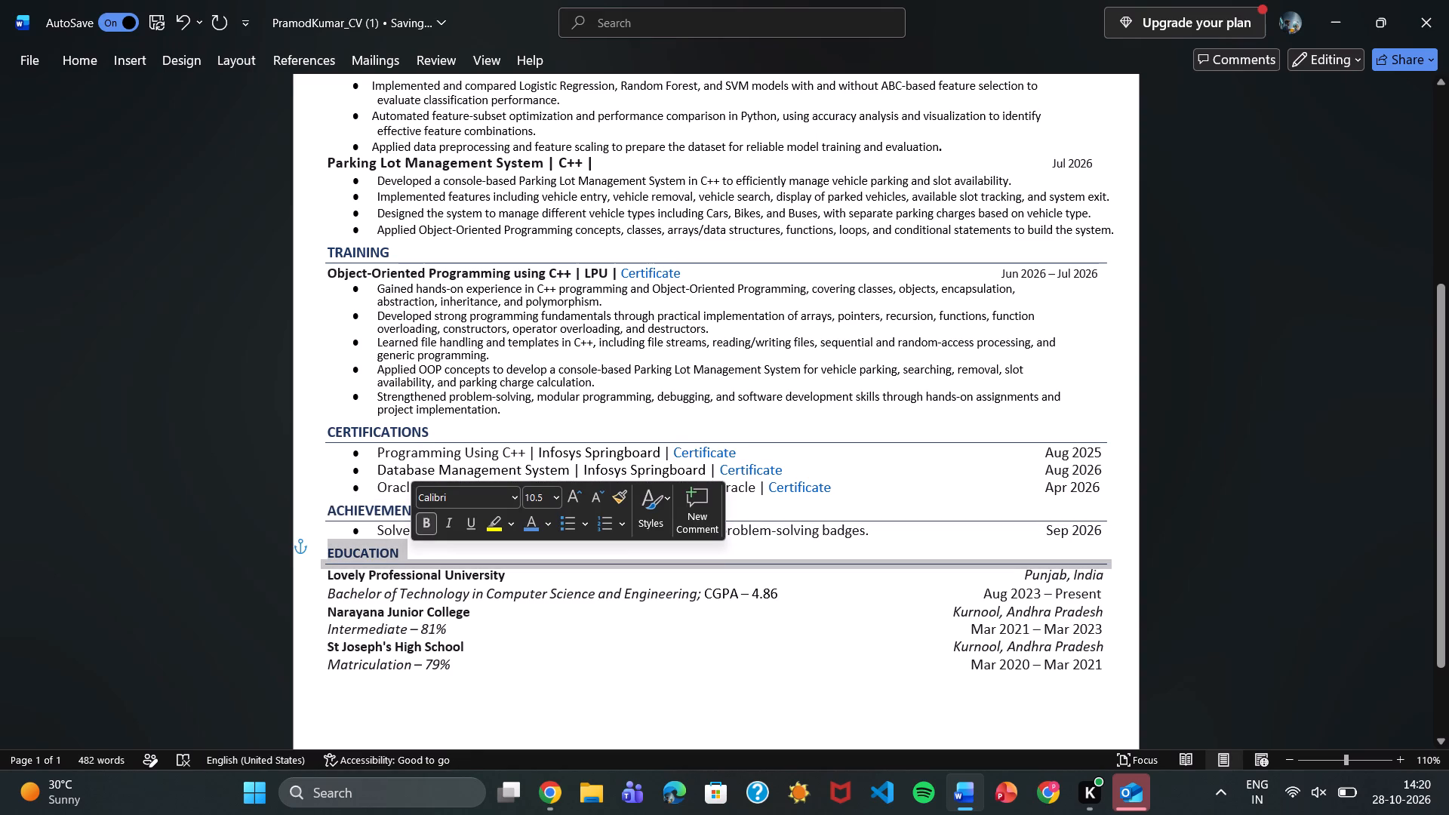
click(530, 497)
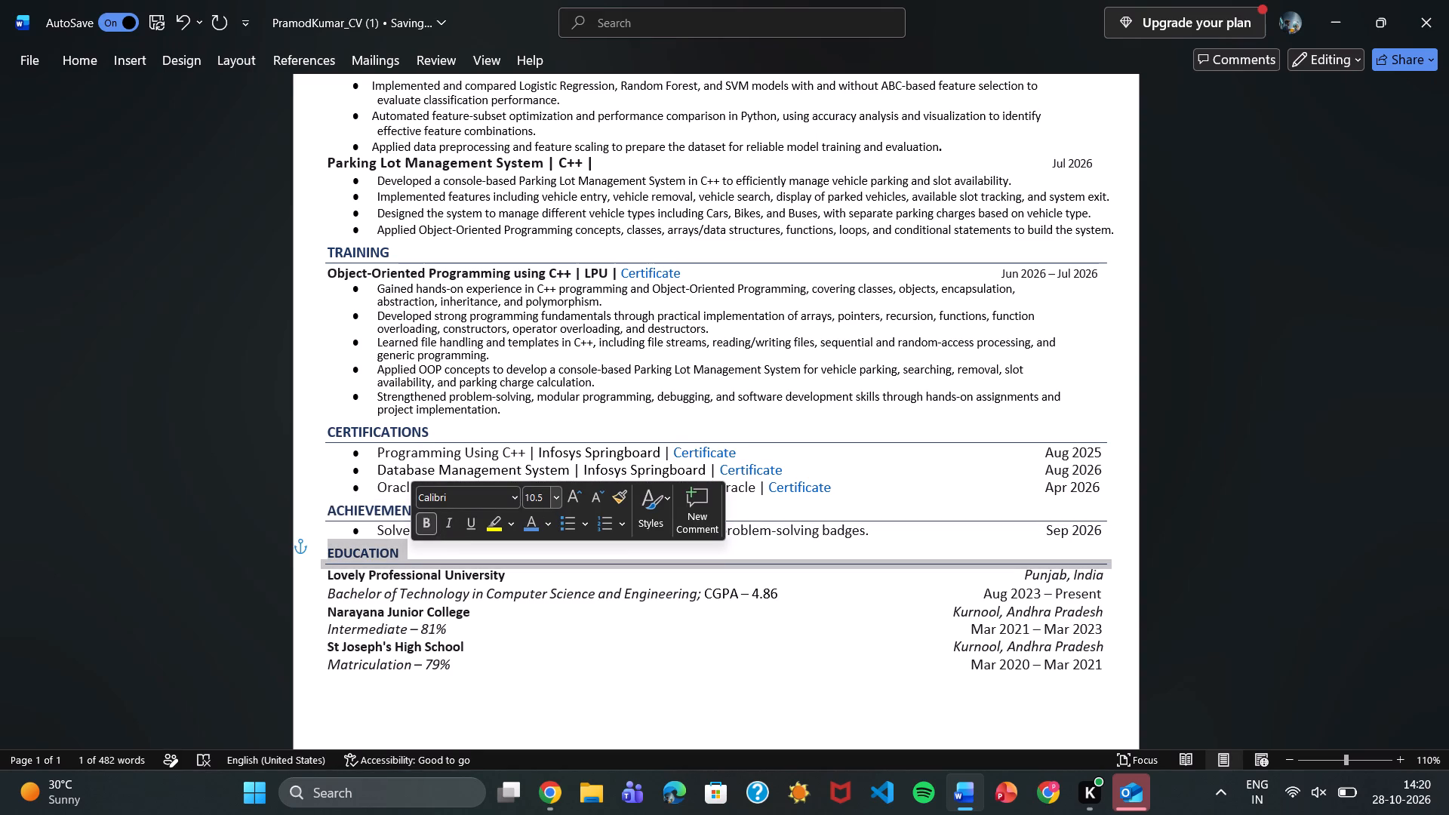
text(11)
click(497, 551)
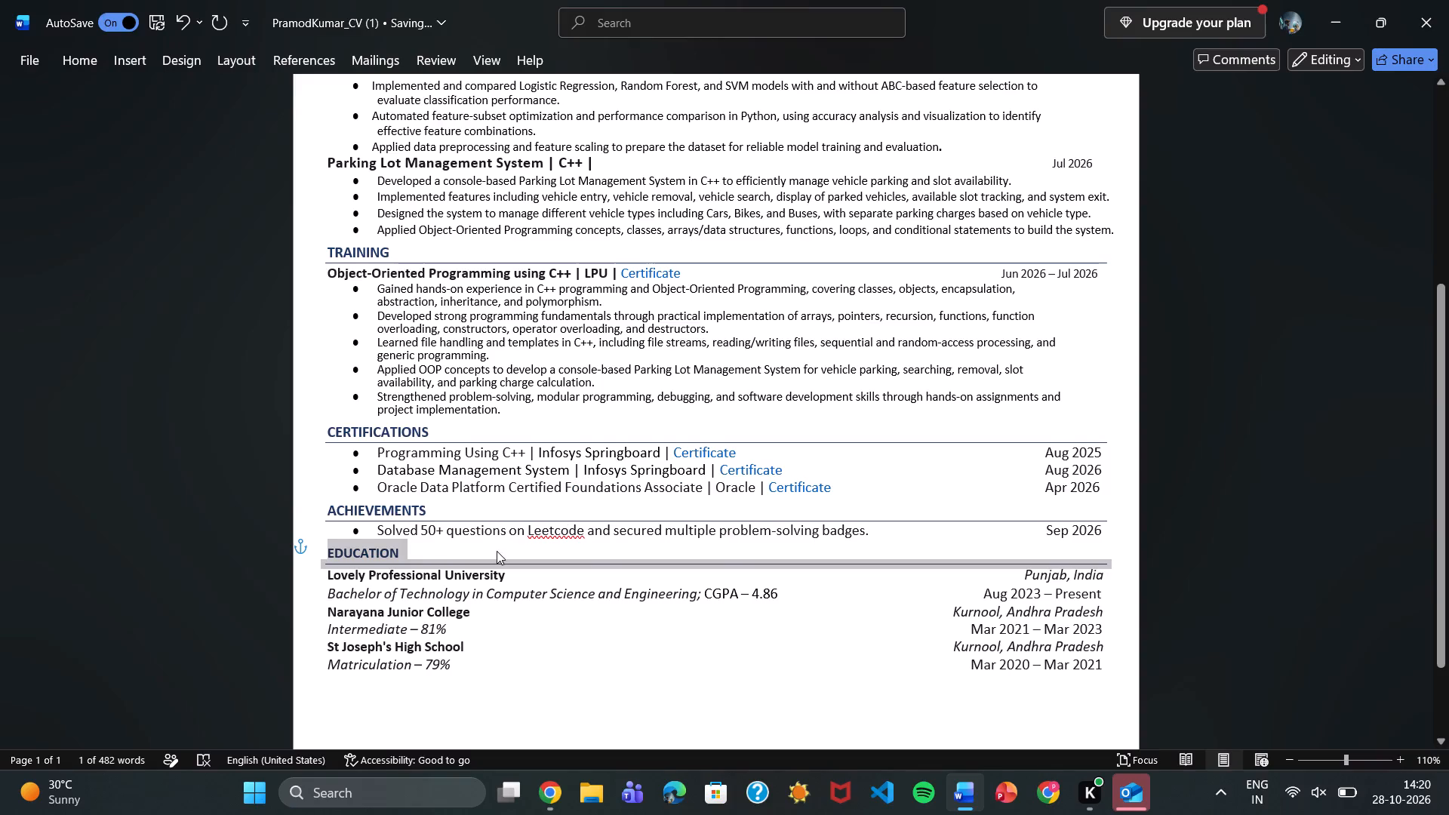
Check the font size of the bullet points under the TRAINING section.
scroll(497, 551, up, 2)
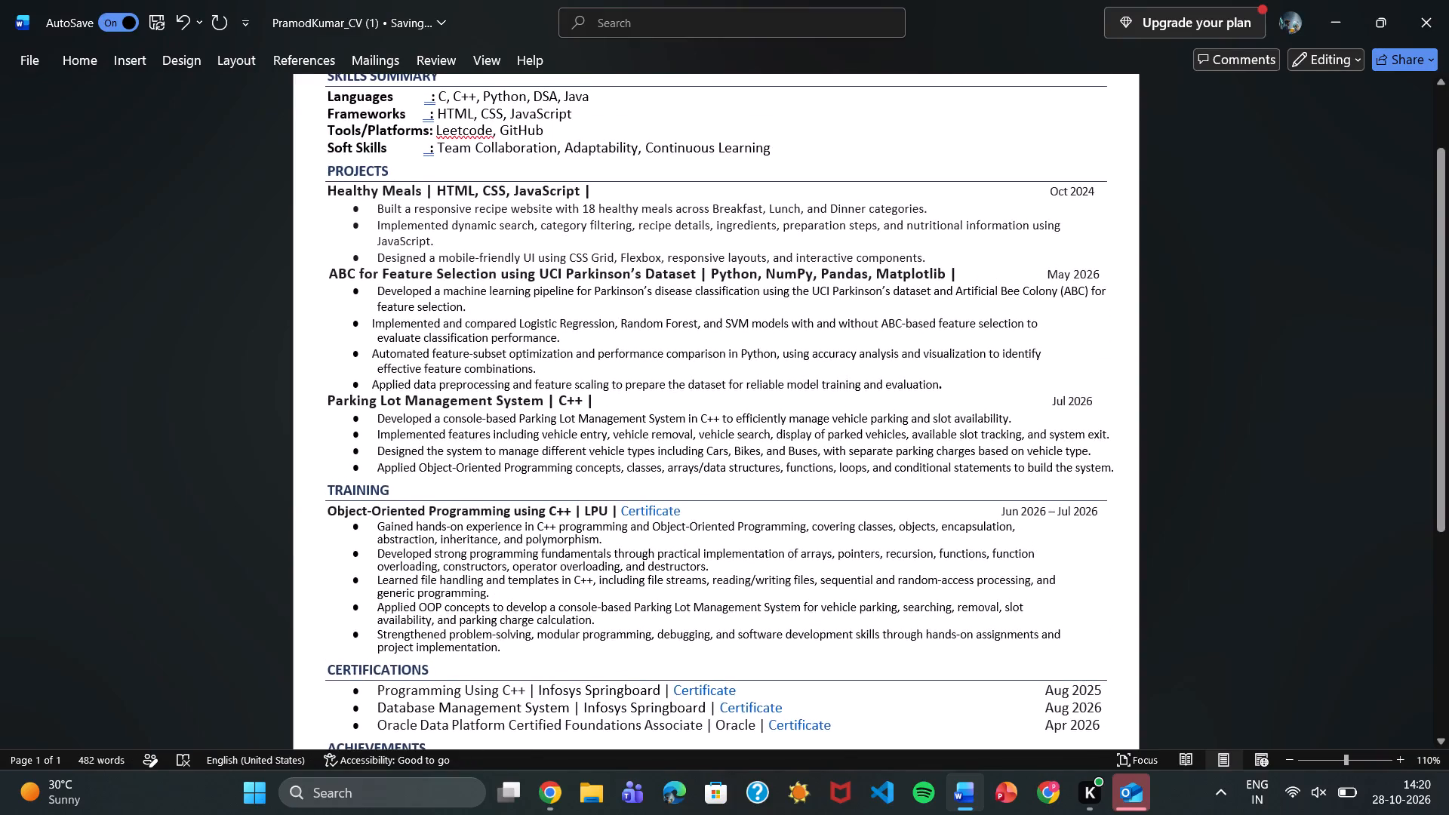
scroll(497, 551, down, 1)
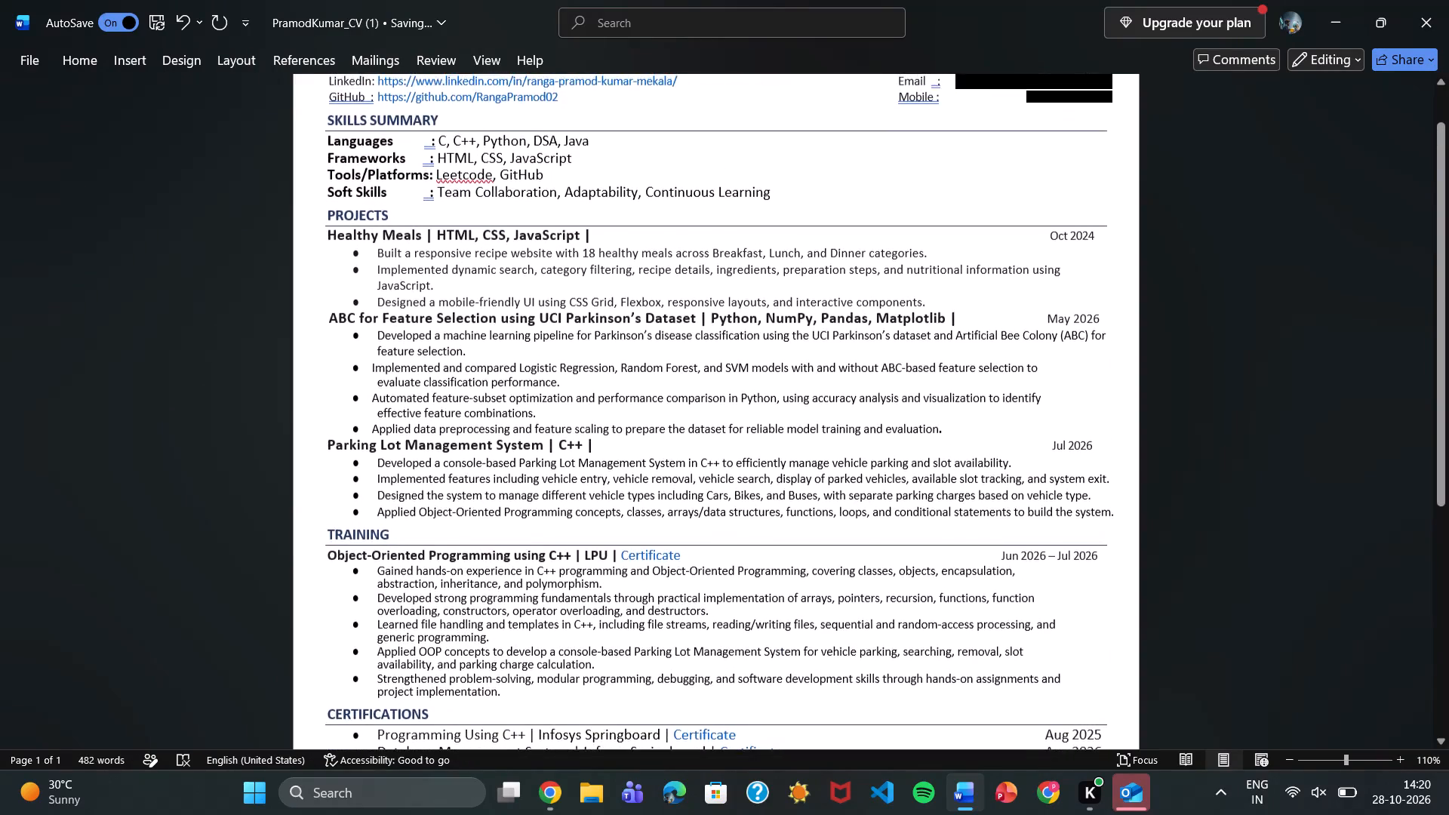
scroll(497, 551, down, 1)
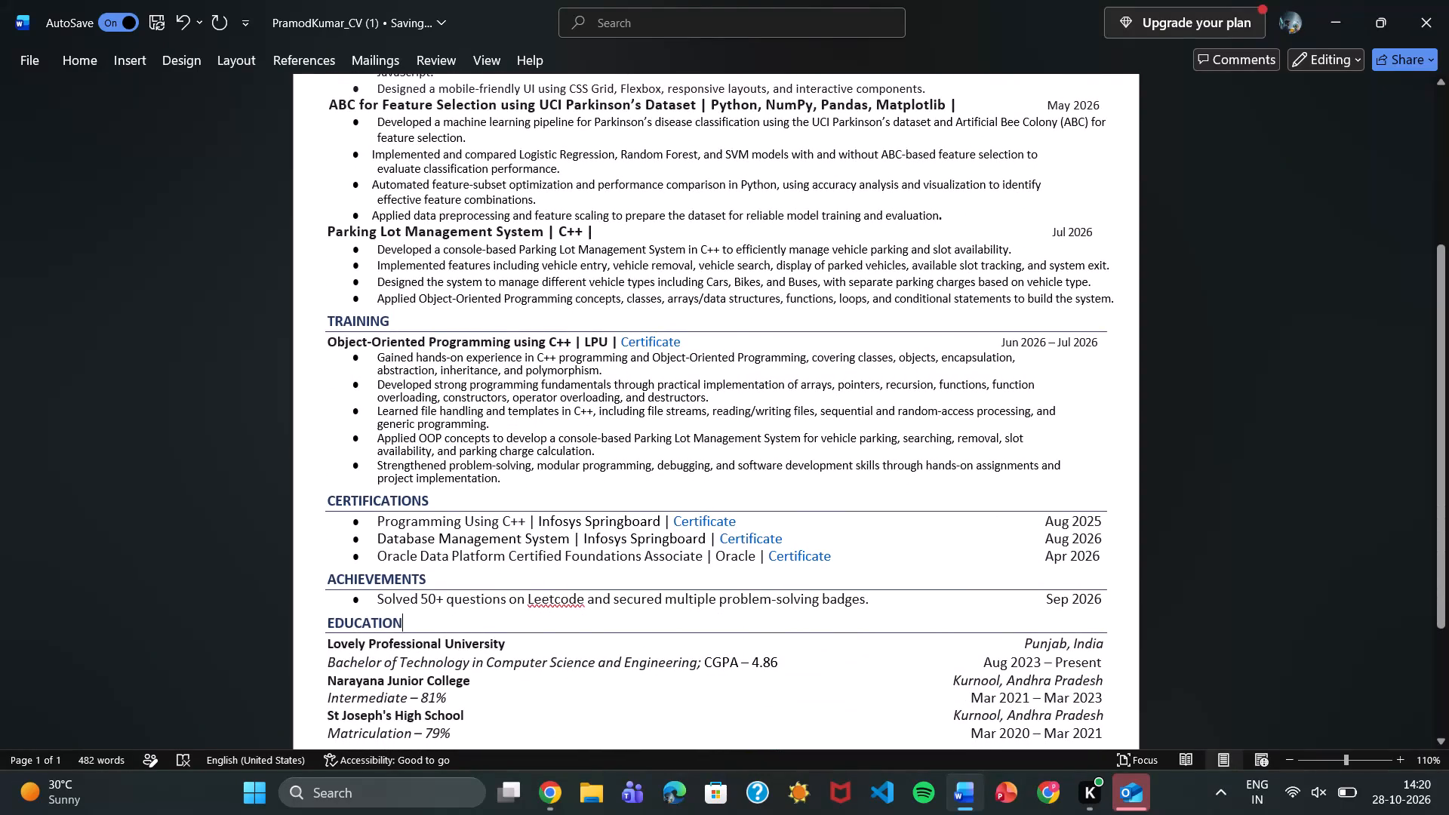
drag(370, 361, 460, 457)
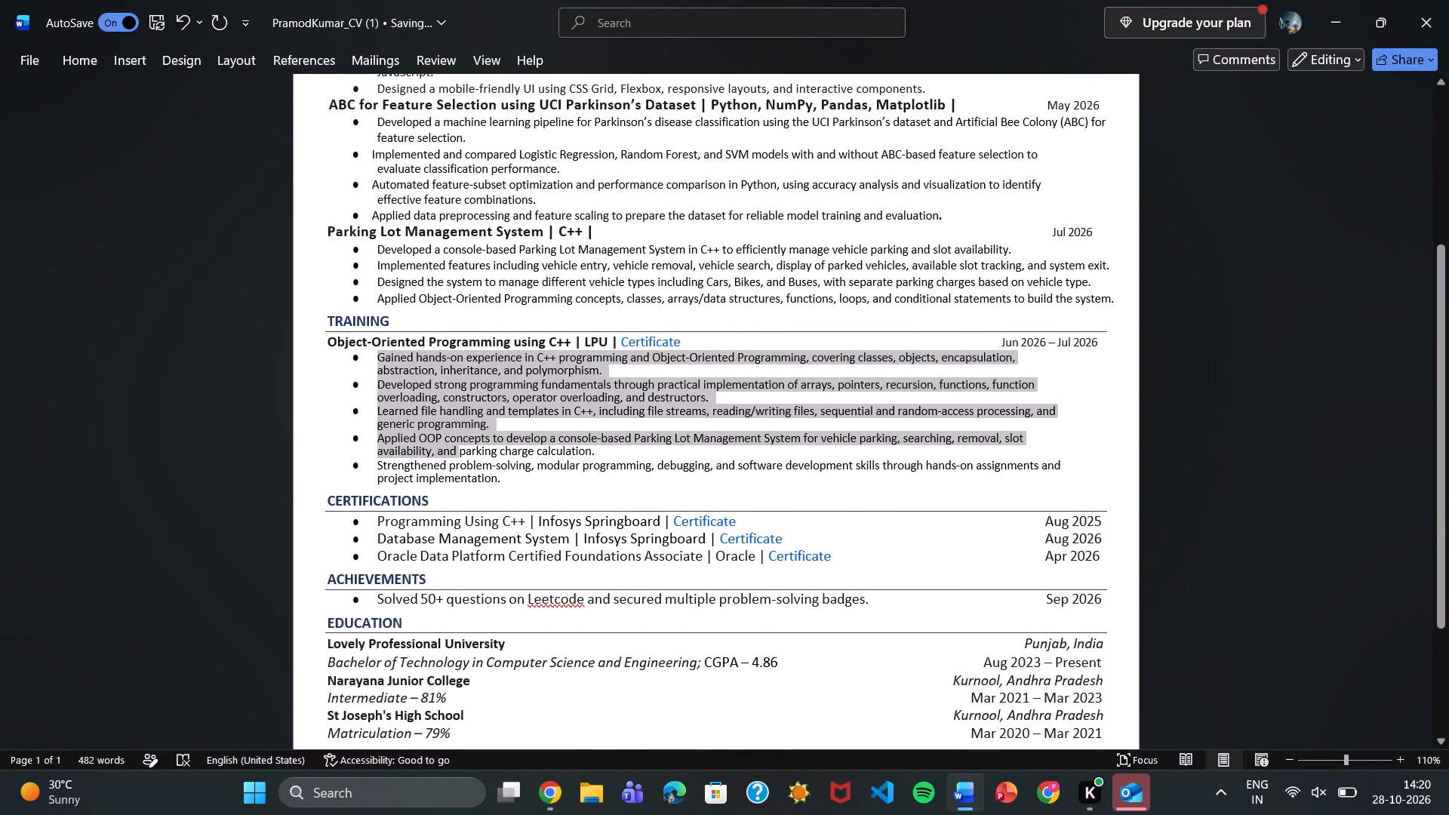
drag(460, 457, 492, 486)
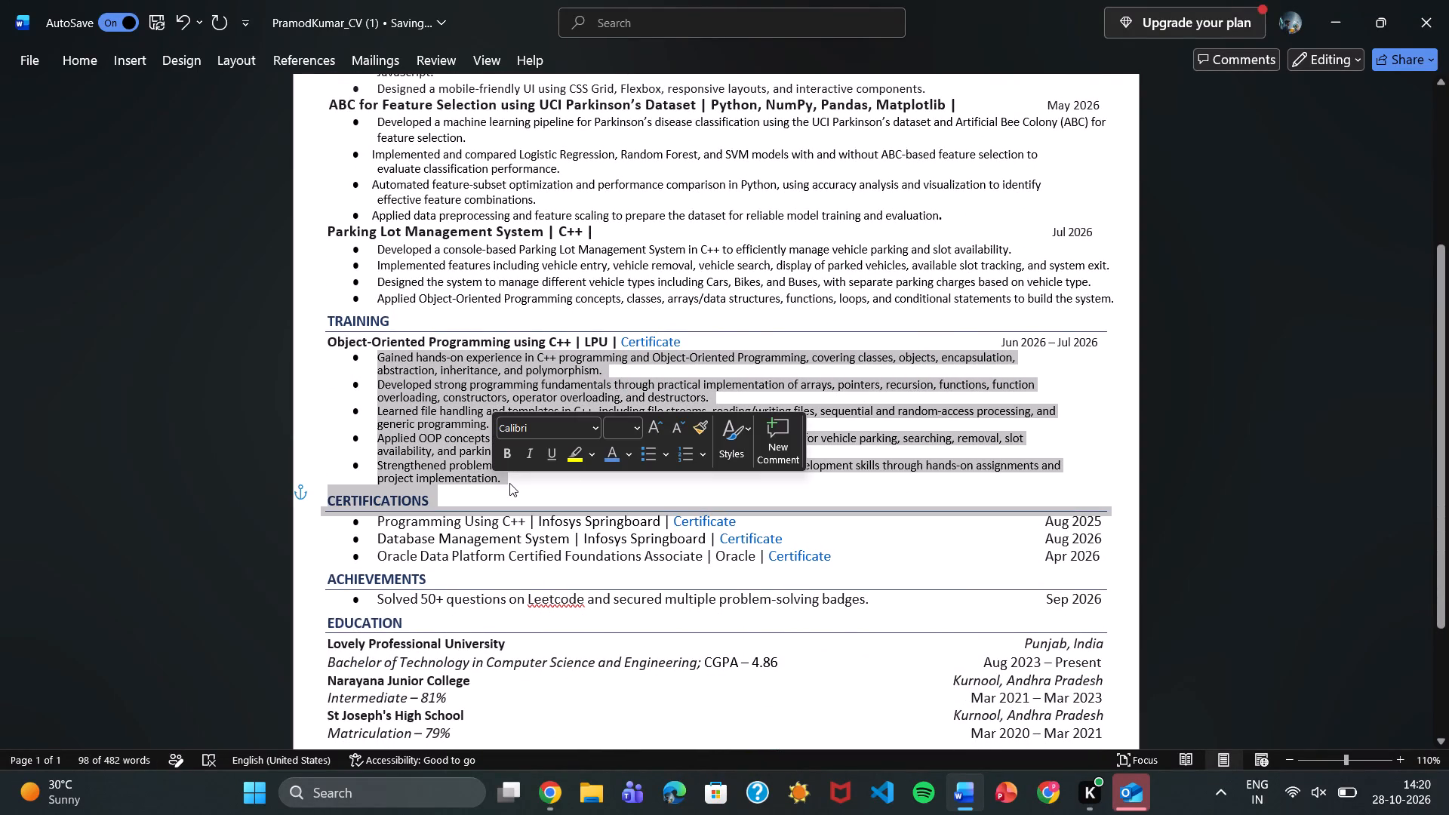
click(509, 483)
drag(509, 483, 386, 375)
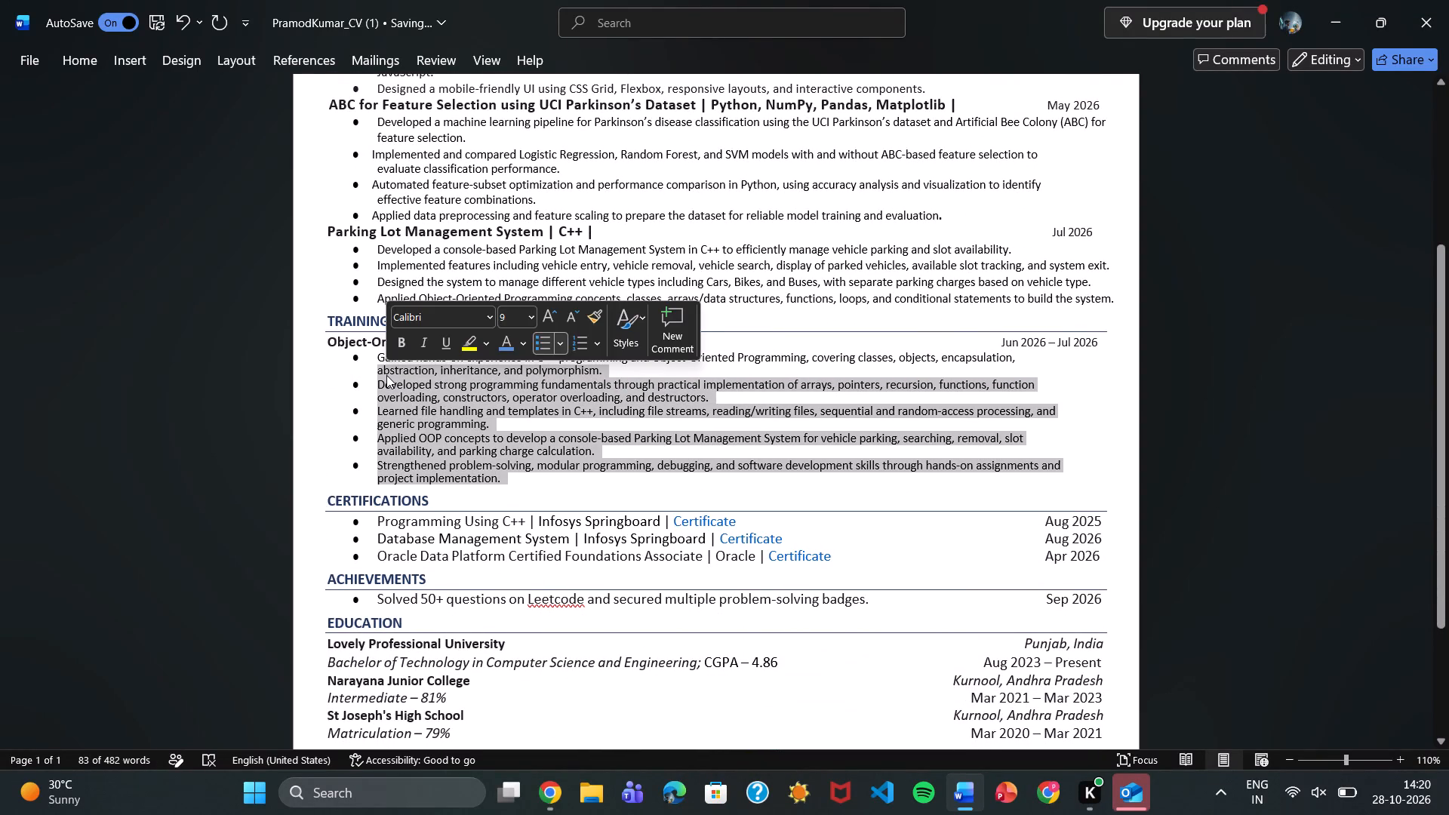
click(534, 490)
Set the font size of the three CERTIFICATIONS entries, including their dates, to 9.
scroll(534, 490, down, 1)
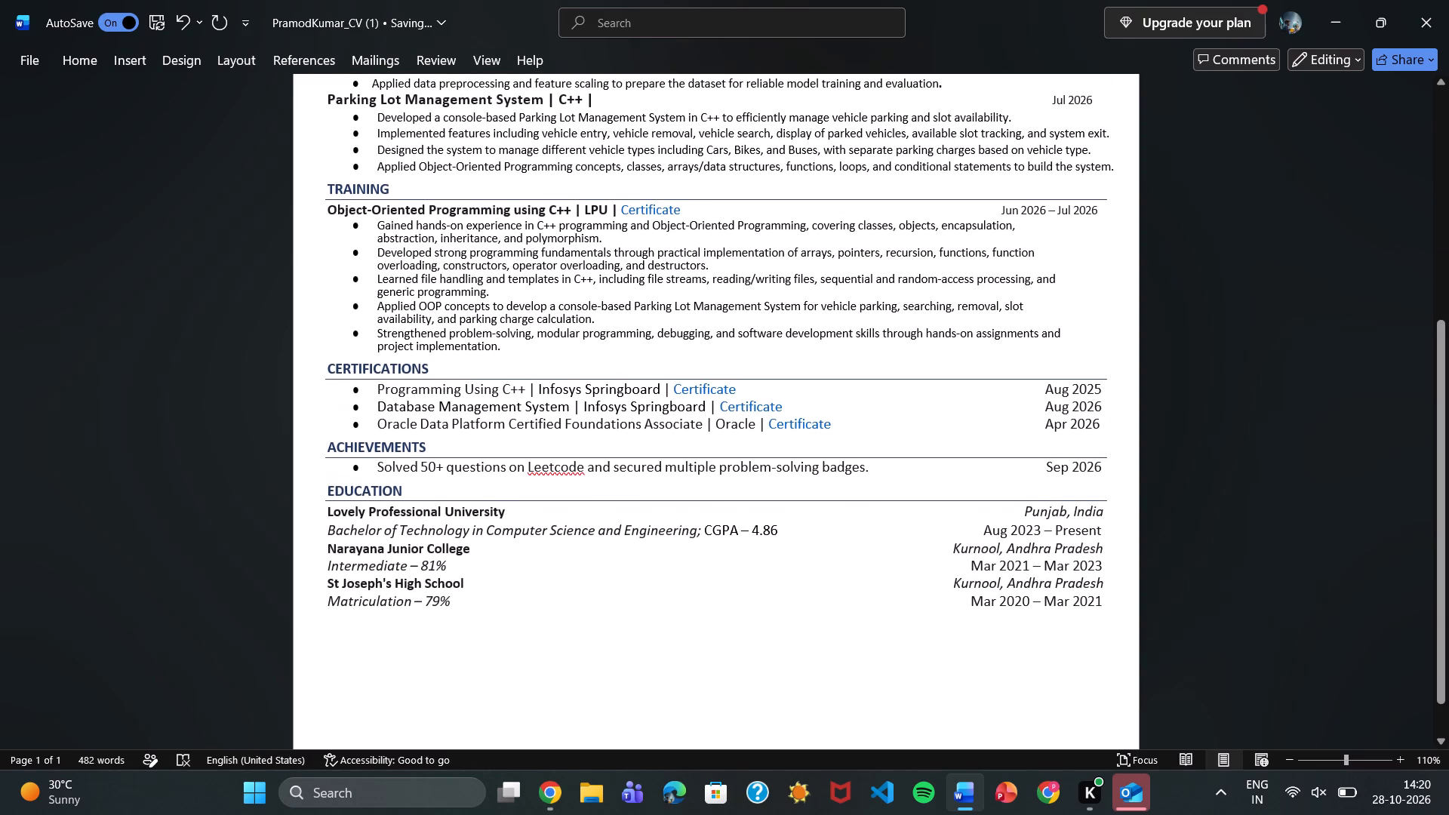
drag(364, 388, 866, 423)
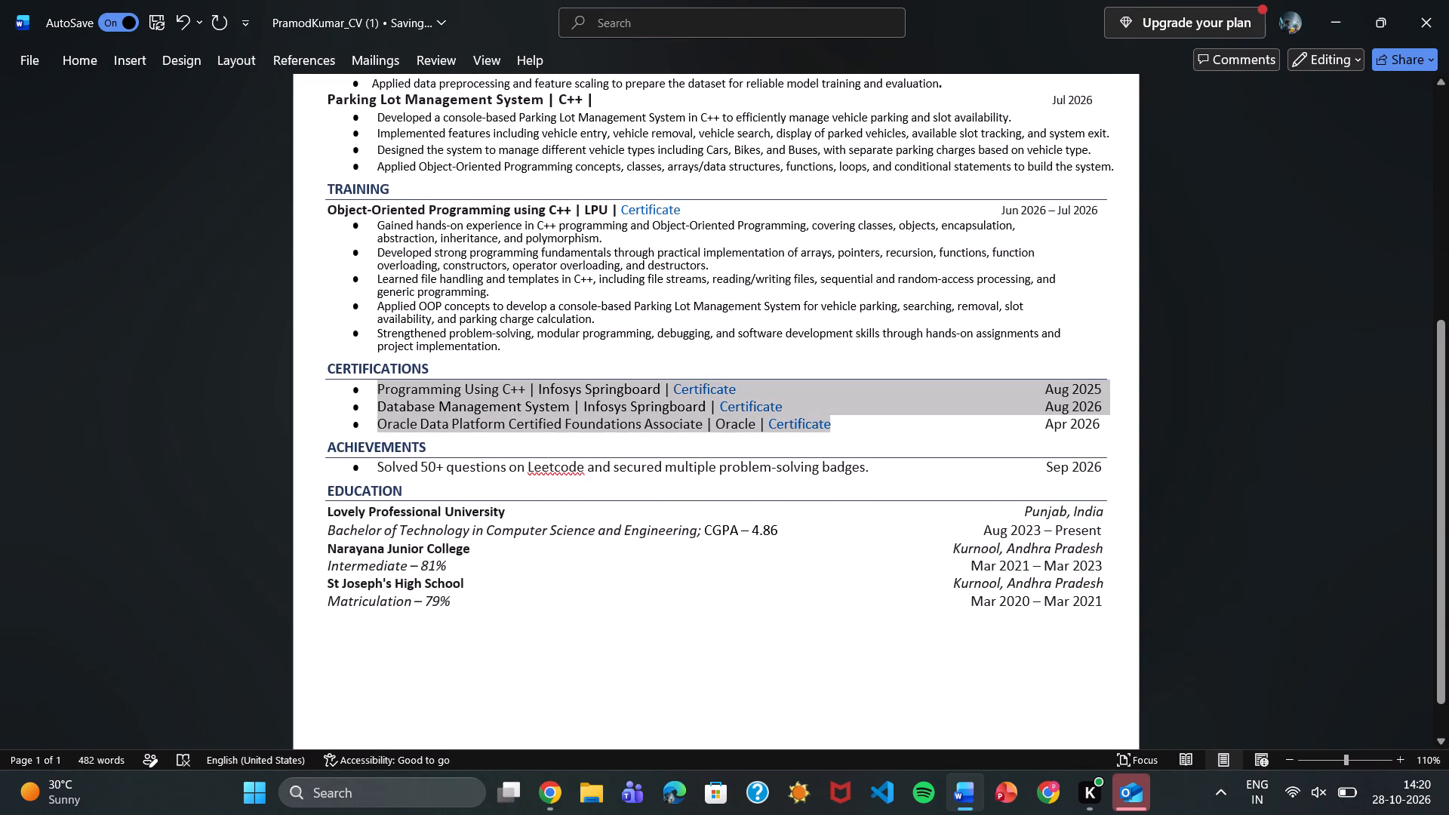
drag(866, 423, 1153, 424)
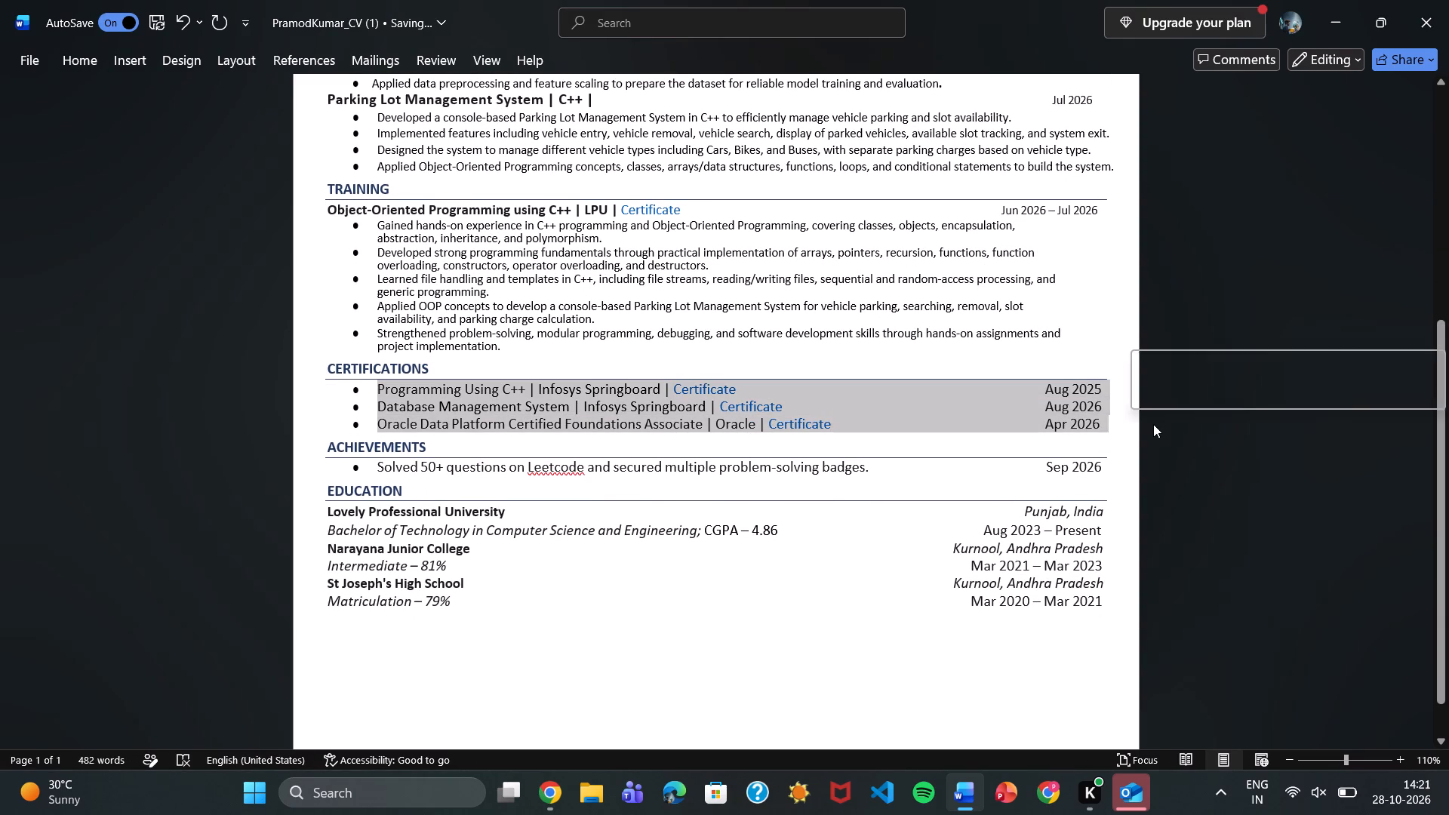
click(1254, 372)
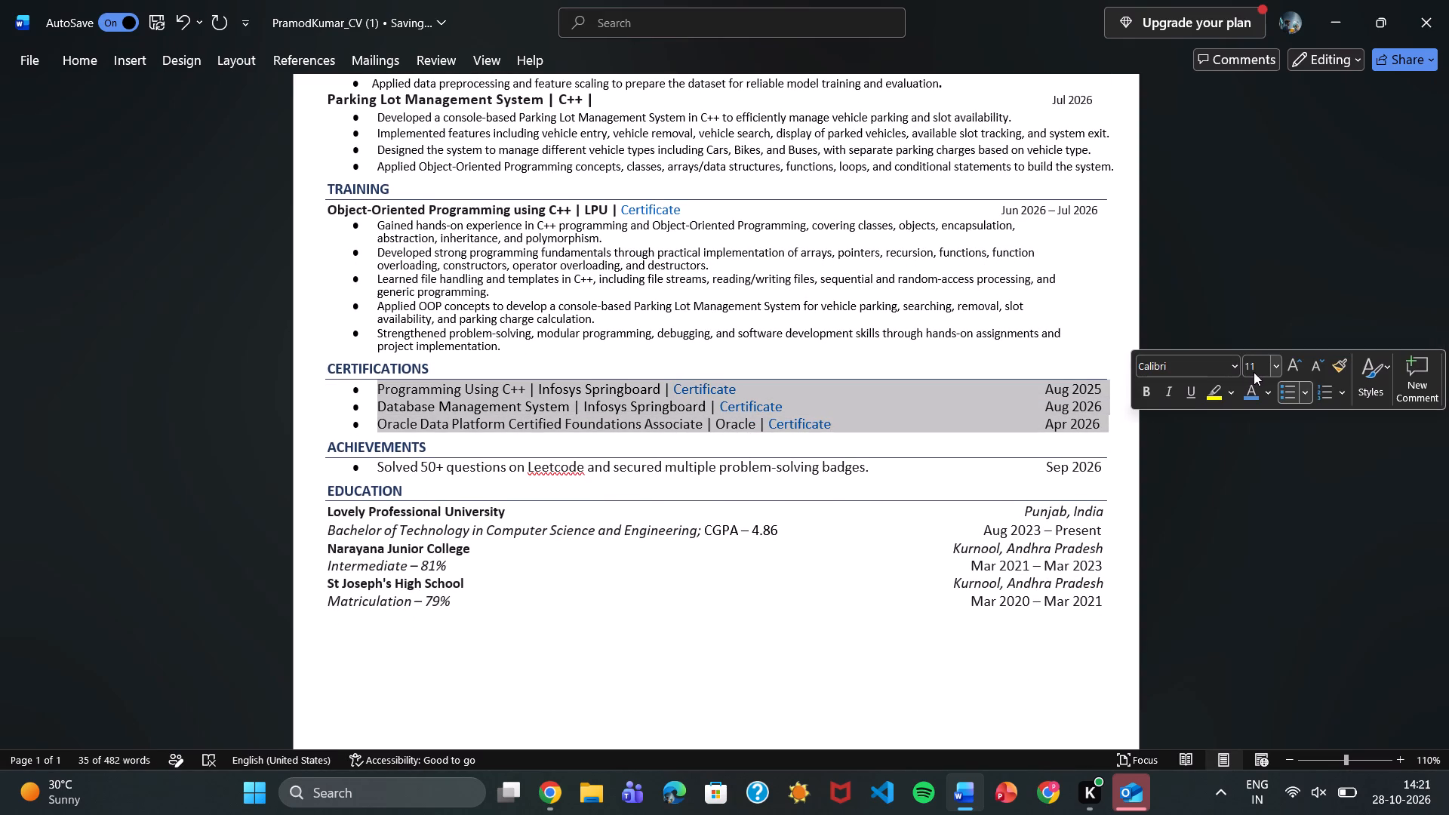
click(1251, 361)
key(9)
click(1118, 441)
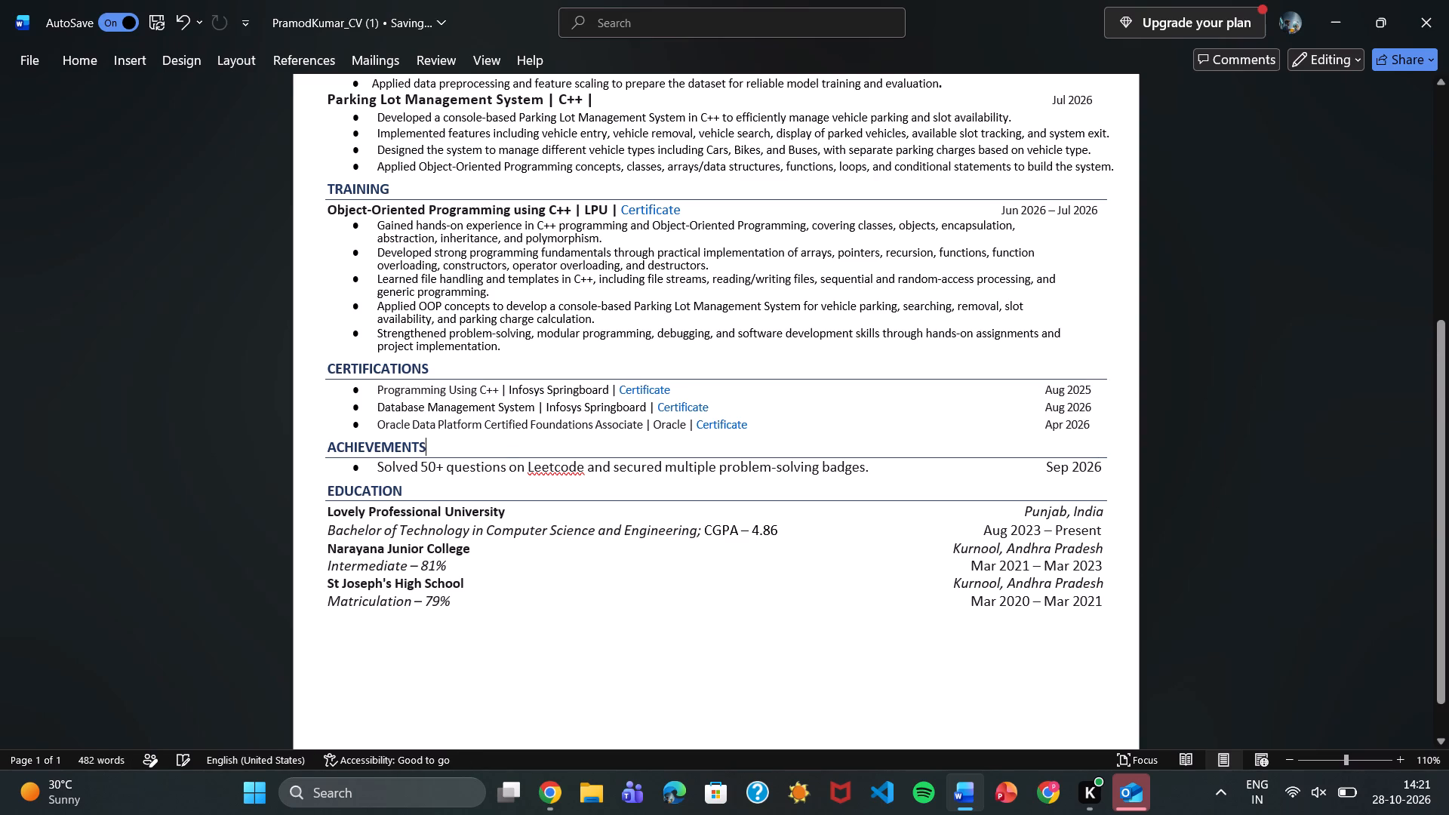
Set the font size of the Leetcode bullet under ACHIEVEMENTS, including its date, to 9.
triple_click(371, 466)
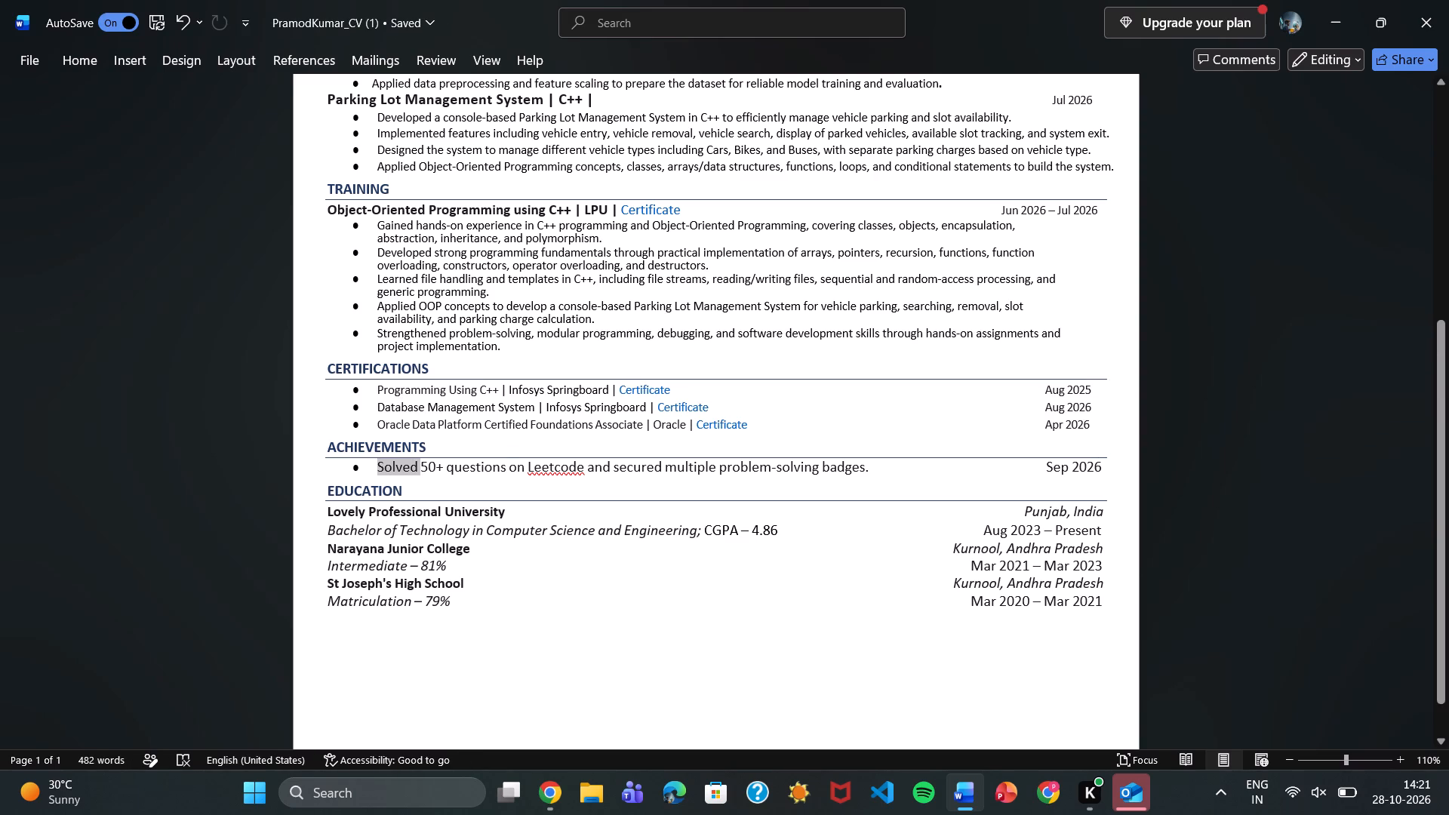
click(371, 466)
triple_click(371, 466)
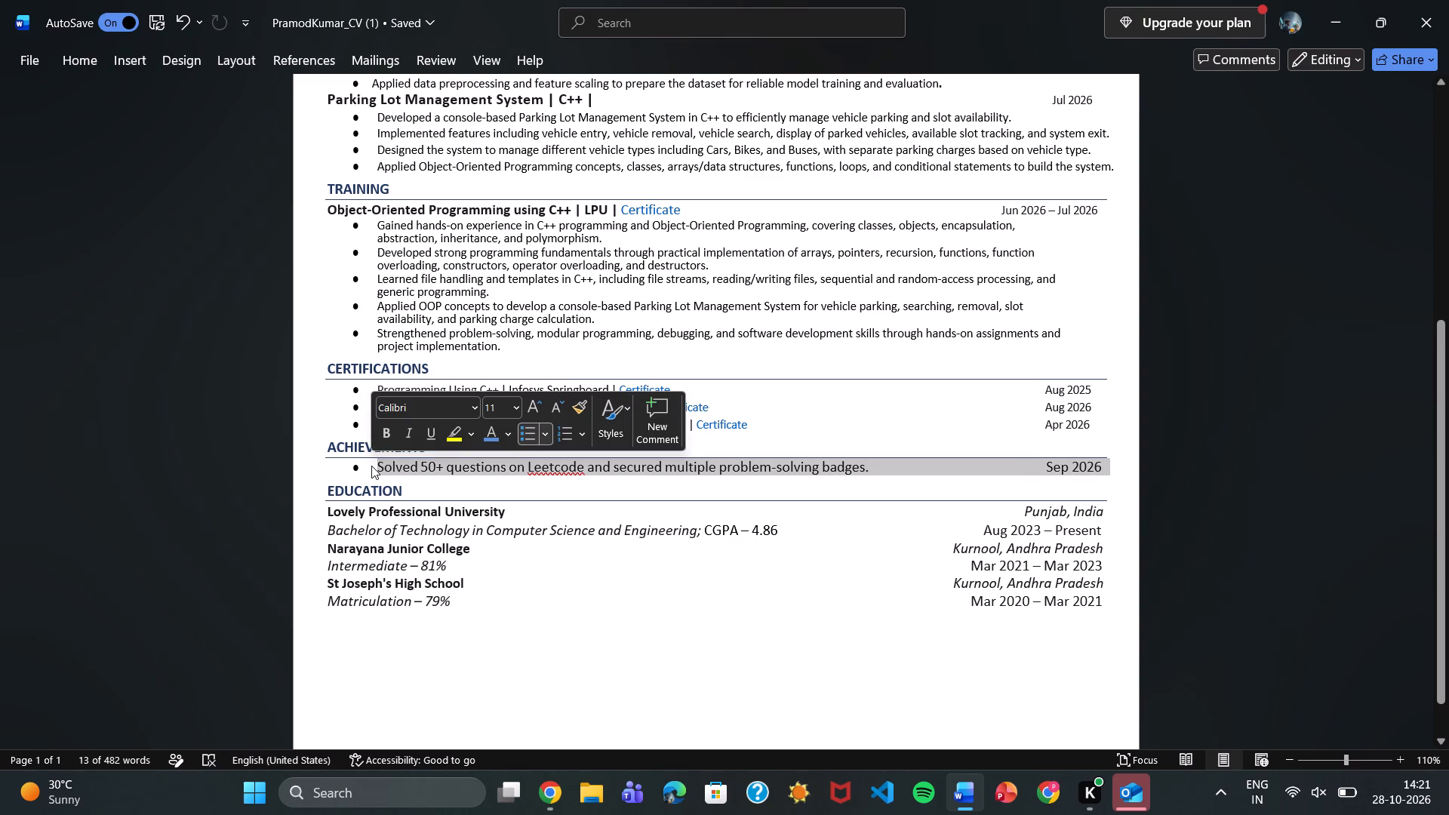
click(494, 401)
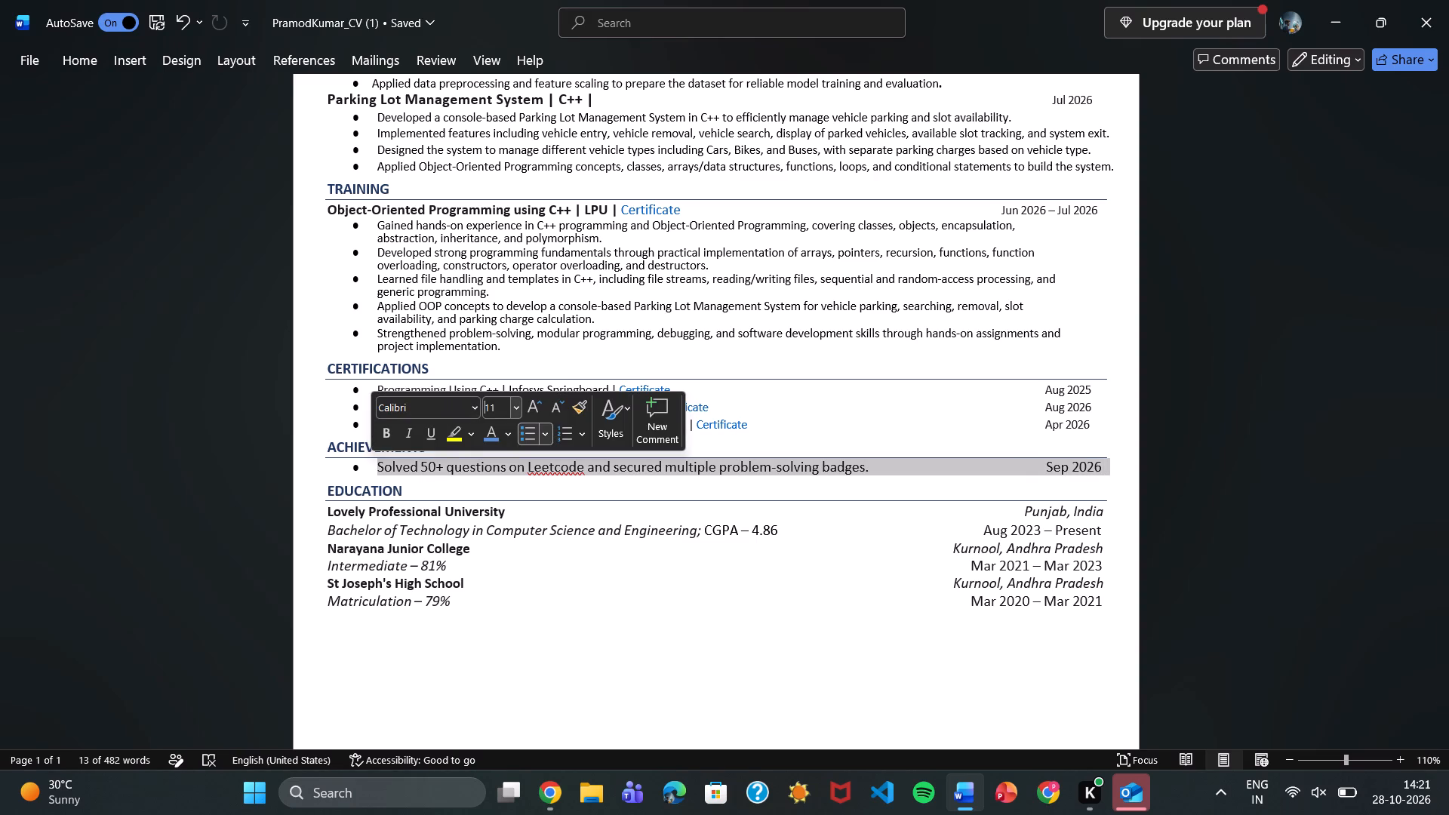
key(9)
click(509, 477)
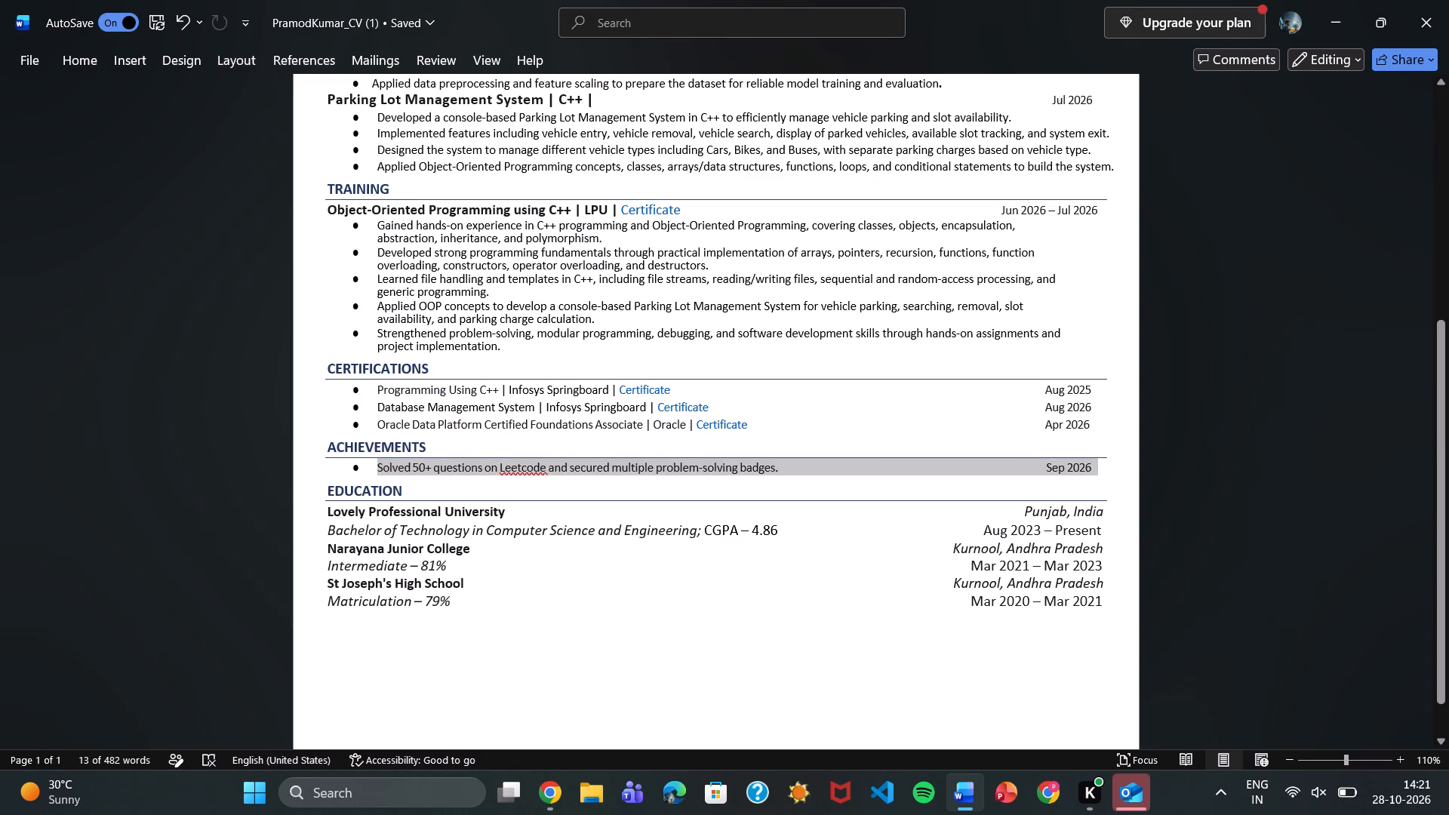
Set the font size of all the entries under the EDUCATION heading to 9.
drag(324, 513, 1095, 610)
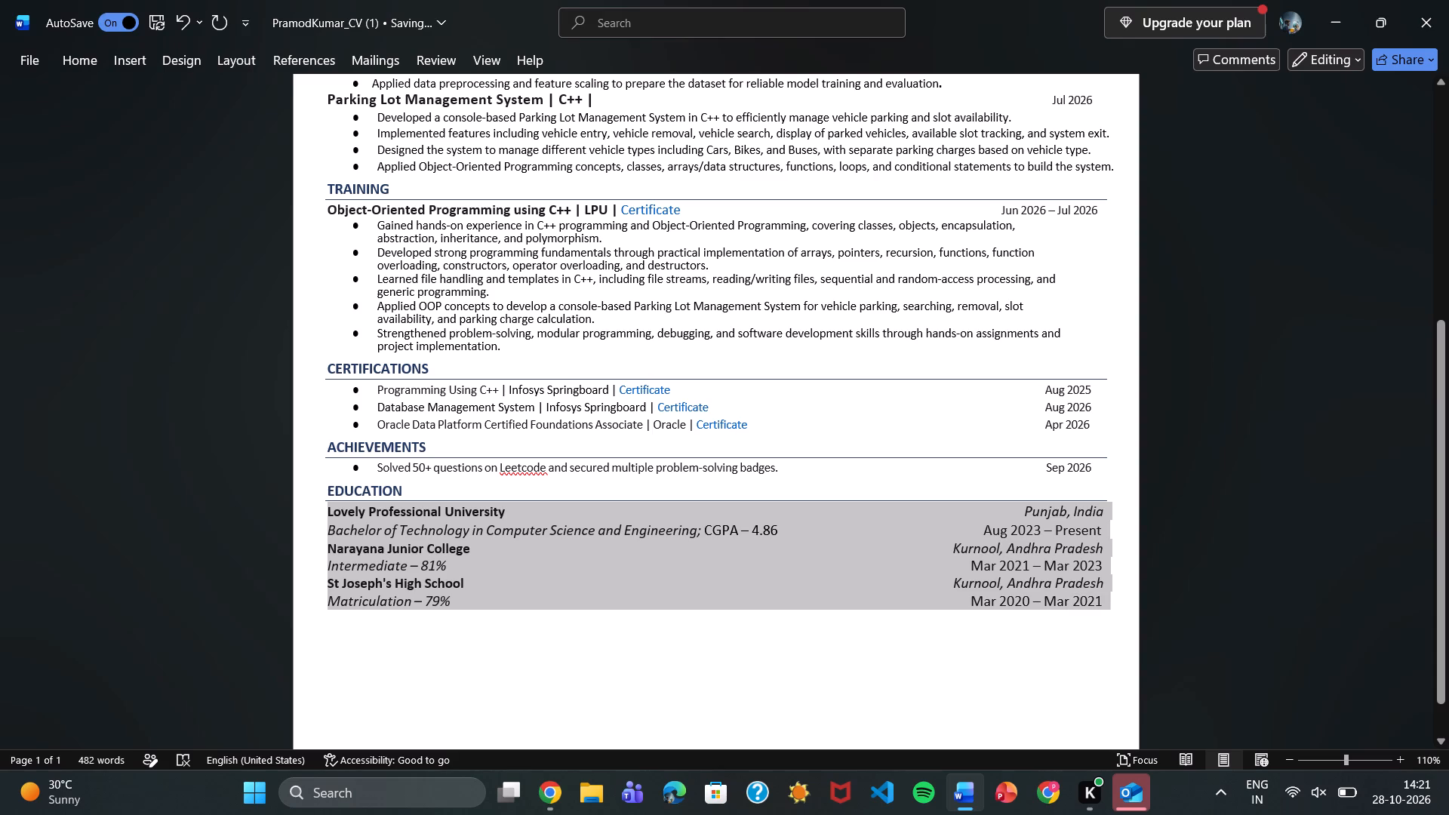
drag(1095, 610, 1119, 604)
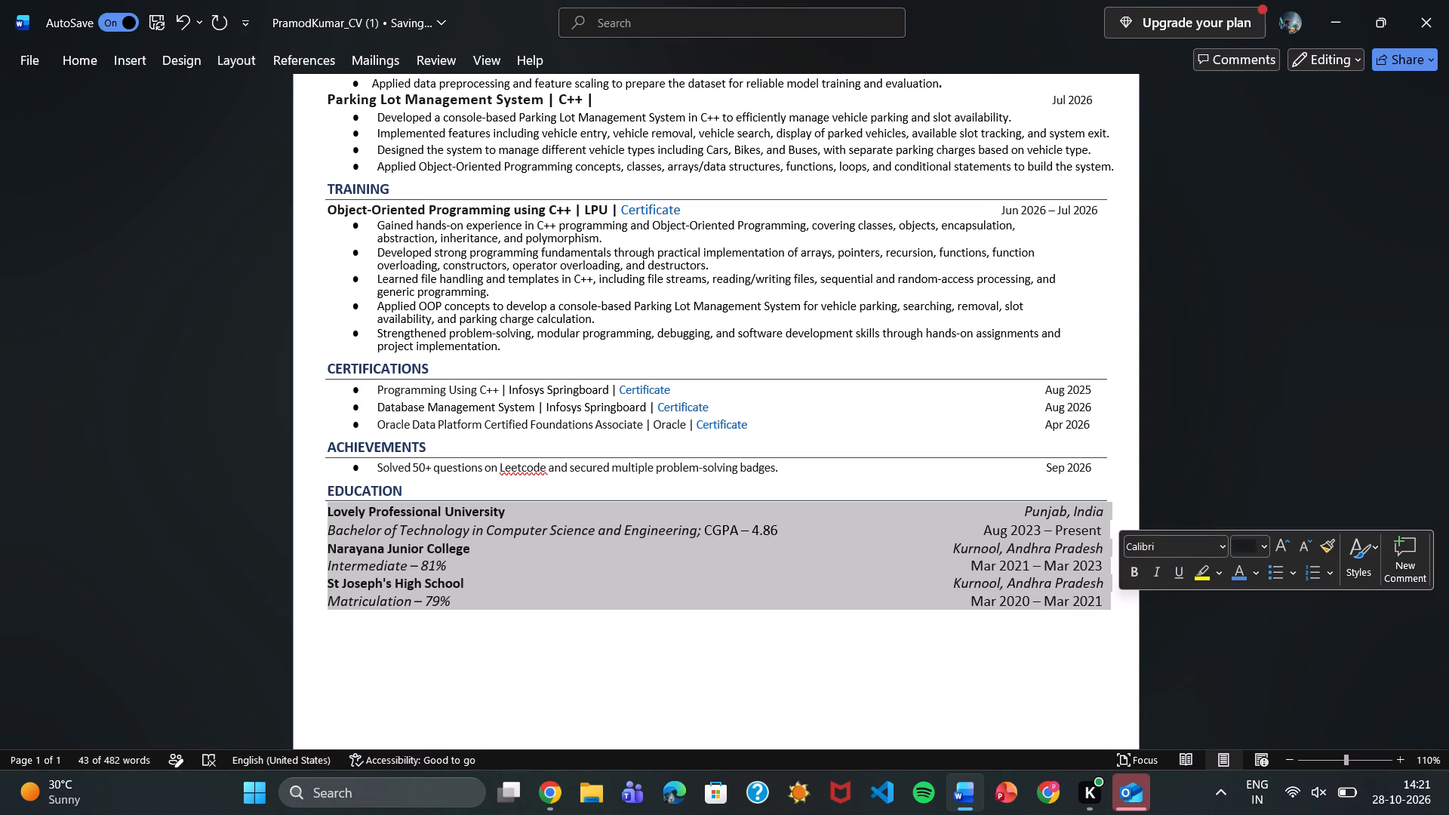
click(1248, 548)
key(9)
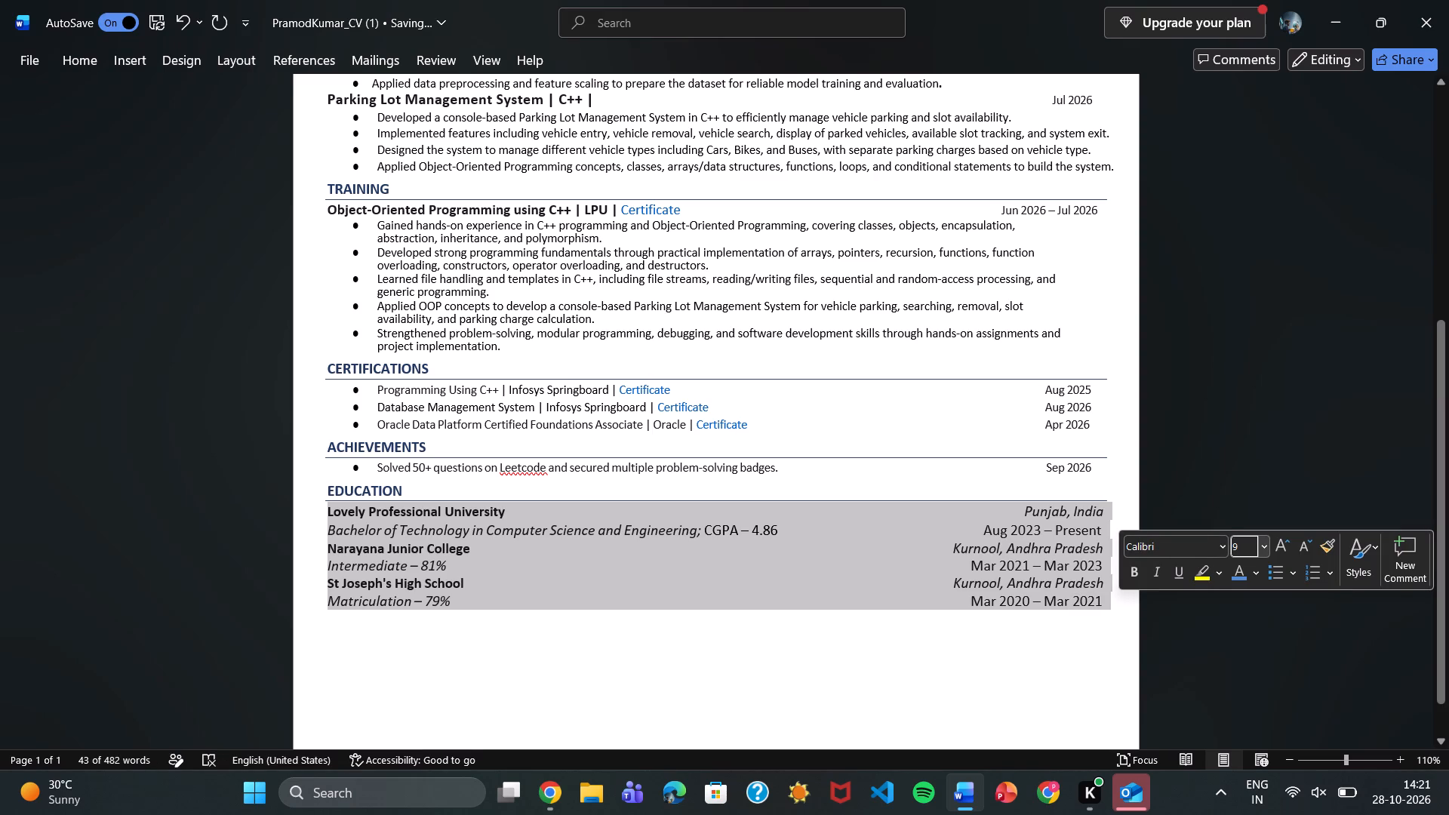
click(1043, 646)
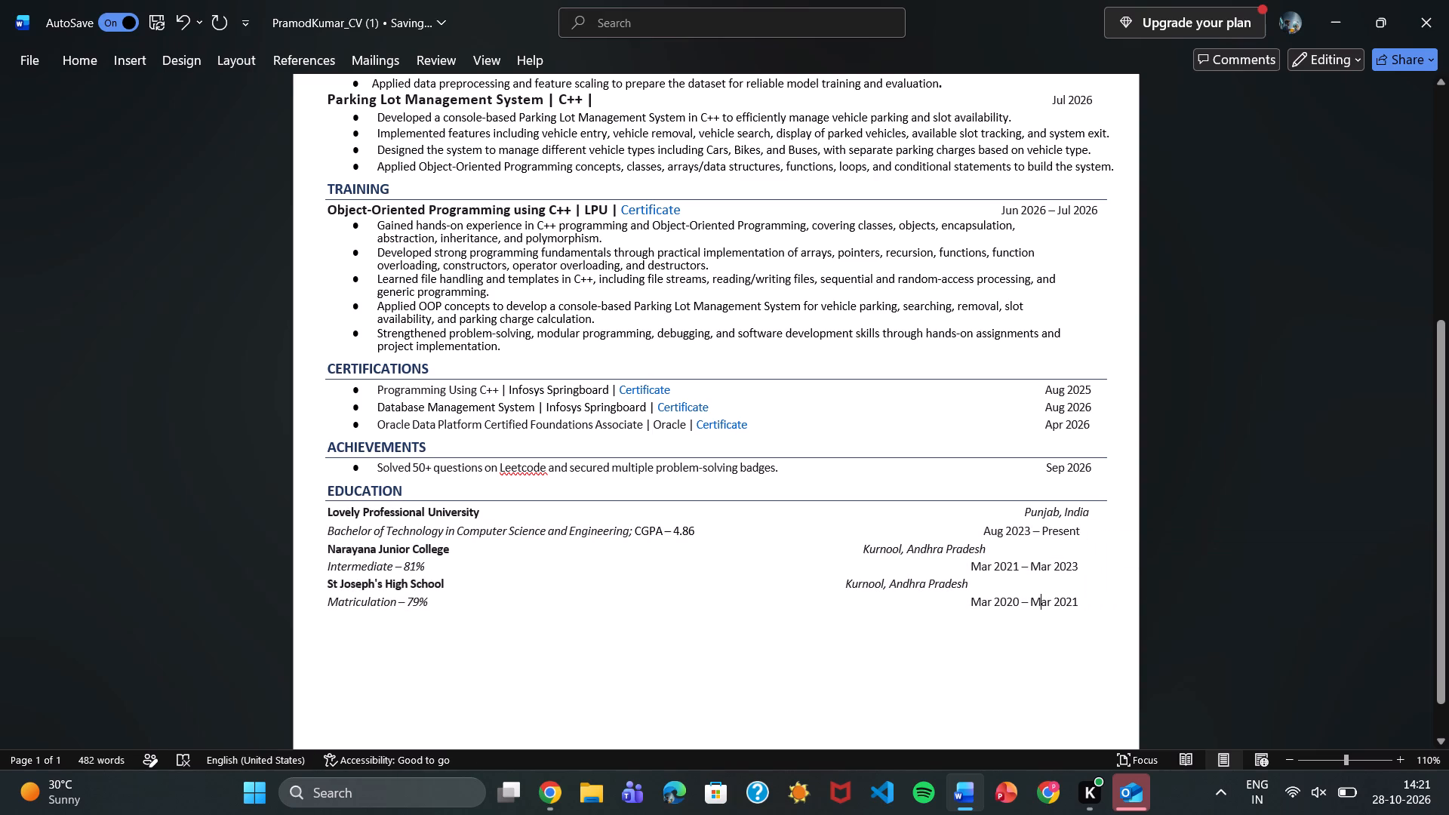
Add spaces before Punjab, India and Aug 2023 – Present in the Lovely Professional University entry so their right ends line up.
click(980, 531)
key(space)
key(space)
key(space)
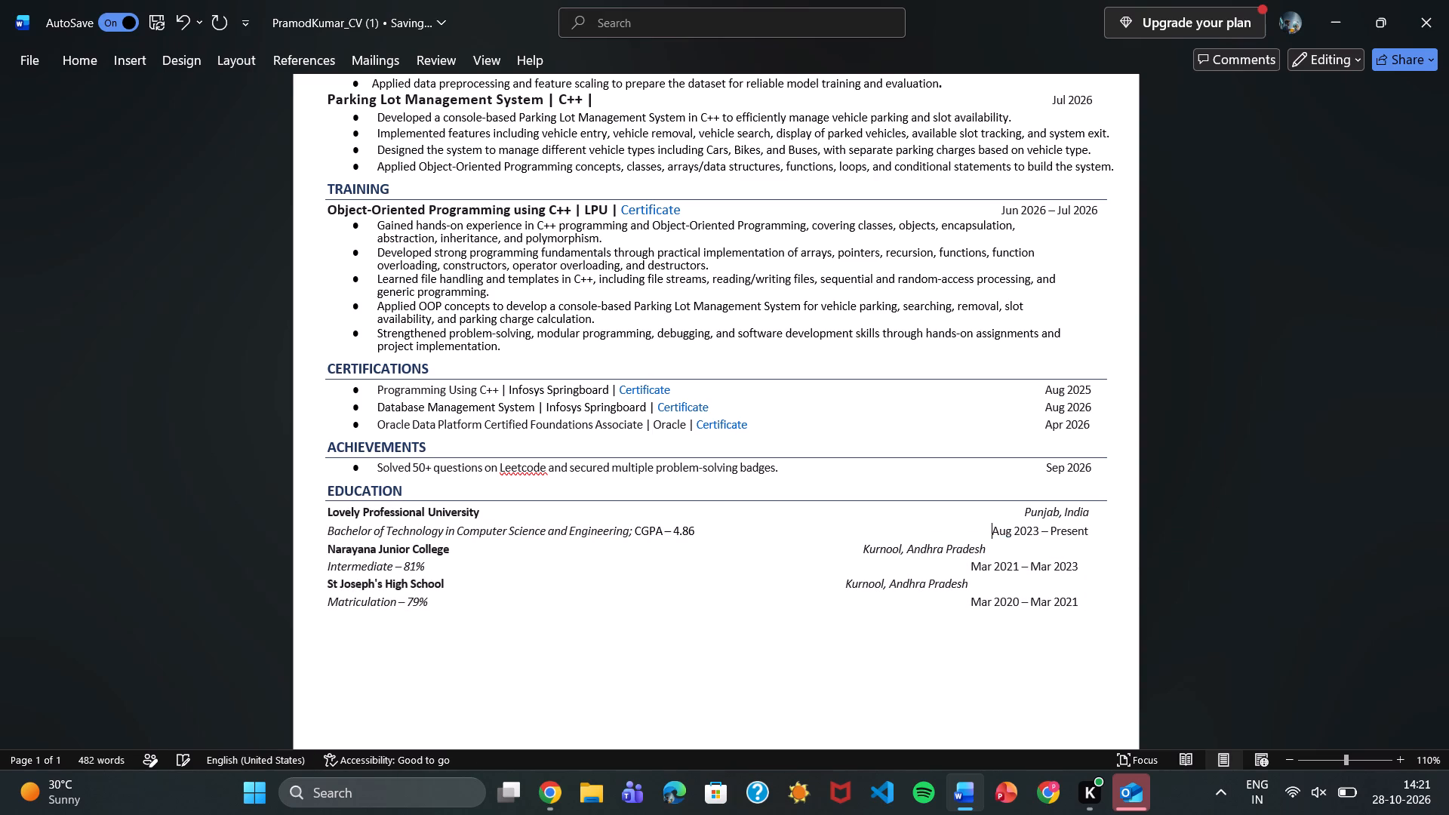
key(space)
click(1028, 506)
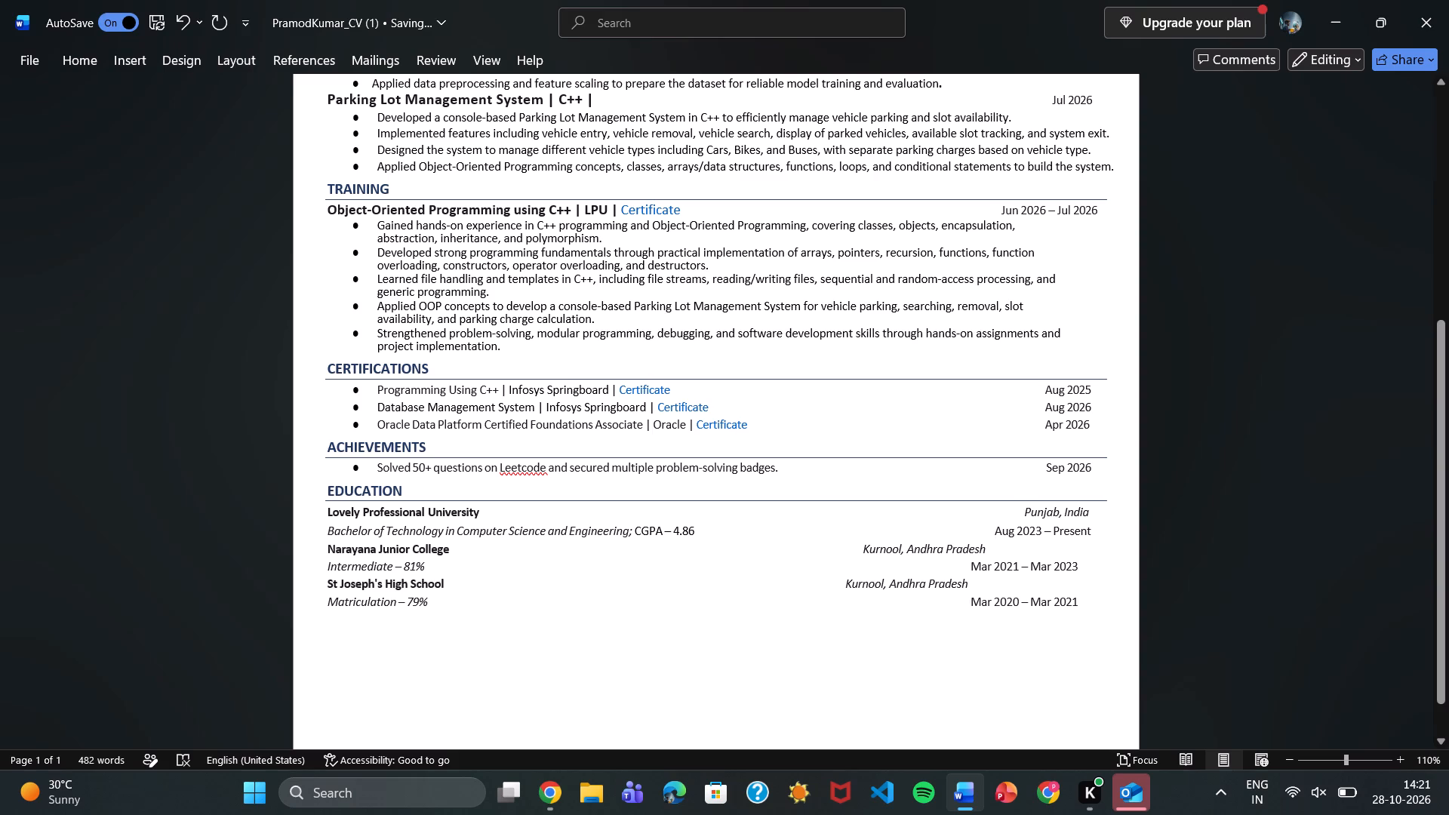
key(space)
key(space)
key(space)
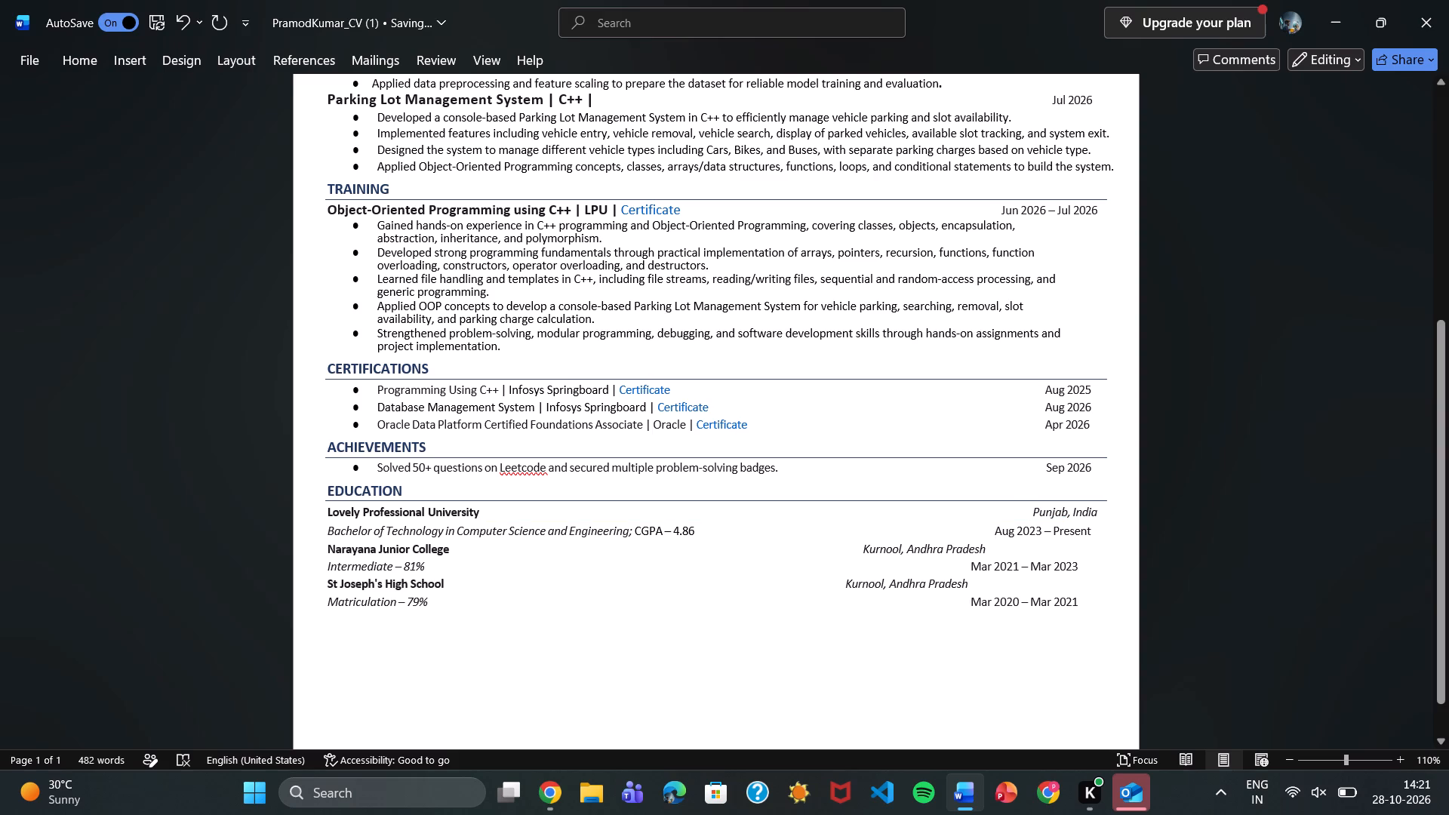
click(995, 526)
key(space)
key(space)
key(space)
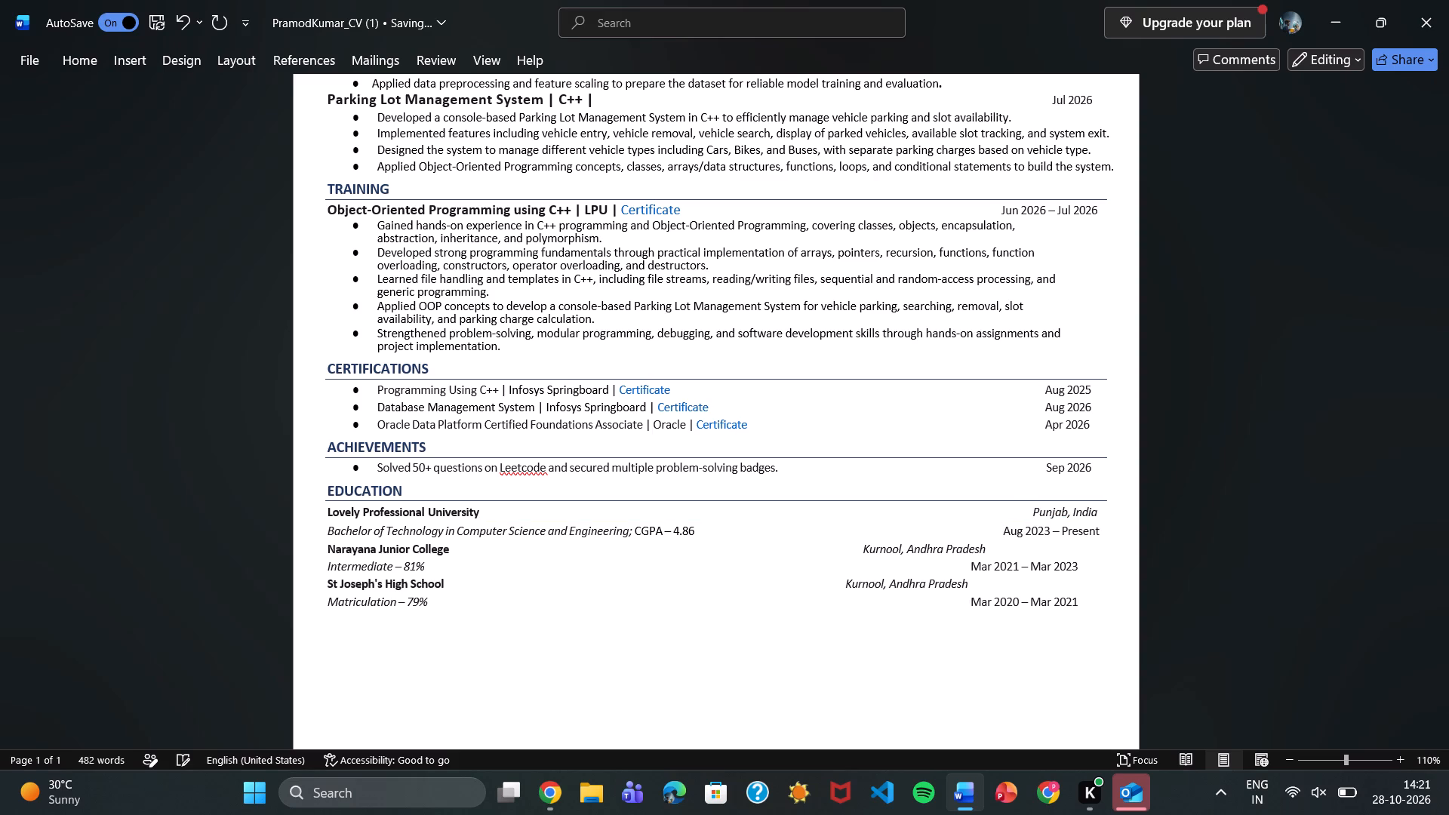
key(BackSpace)
Add spaces before Kurnool, Andhra Pradesh in the Narayana Junior College entry so its right end lines up with the entry above.
click(864, 546)
key(space)
key(space)
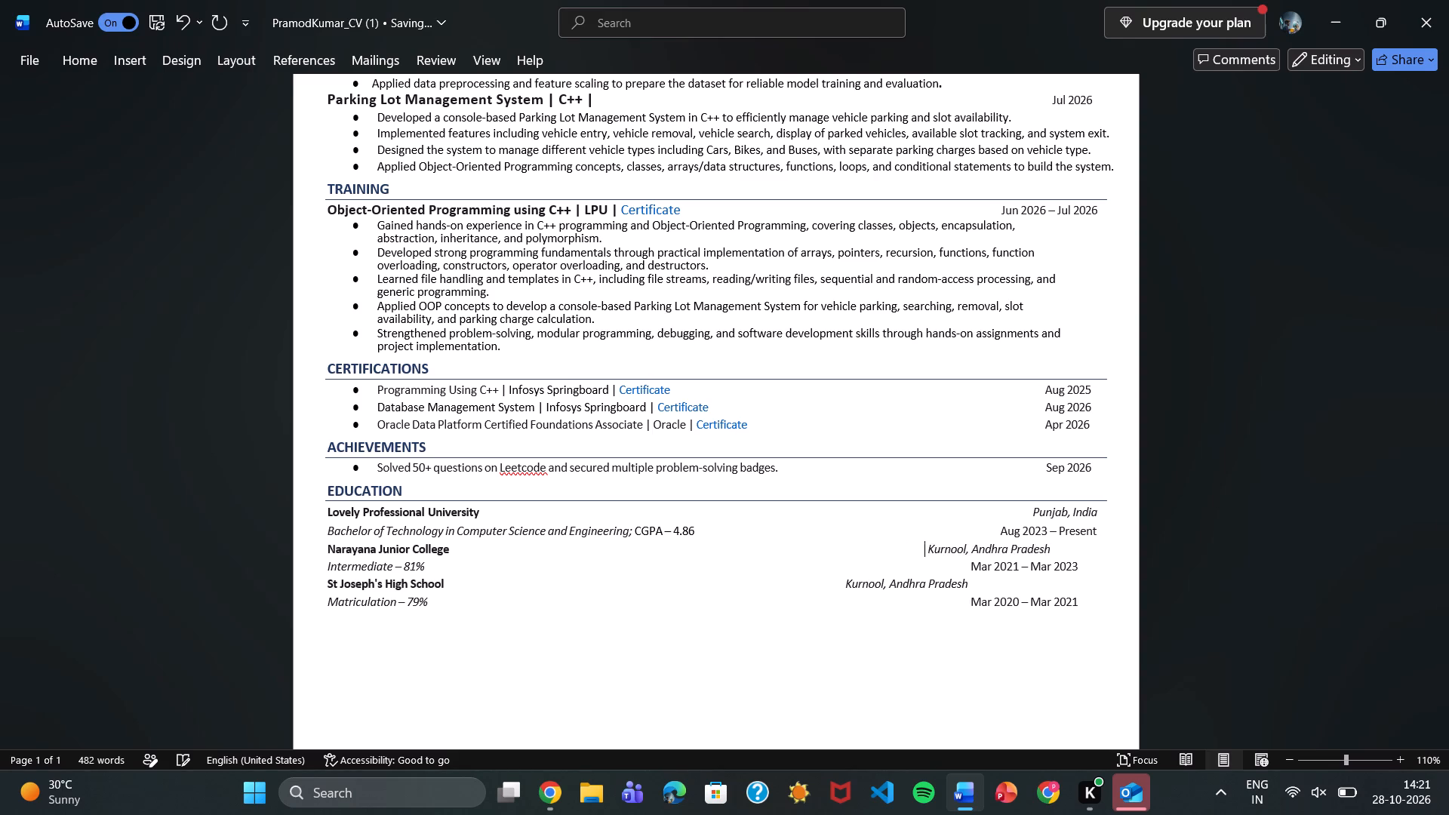
key(space)
key(space)
key(space)
key(space)
key(space)
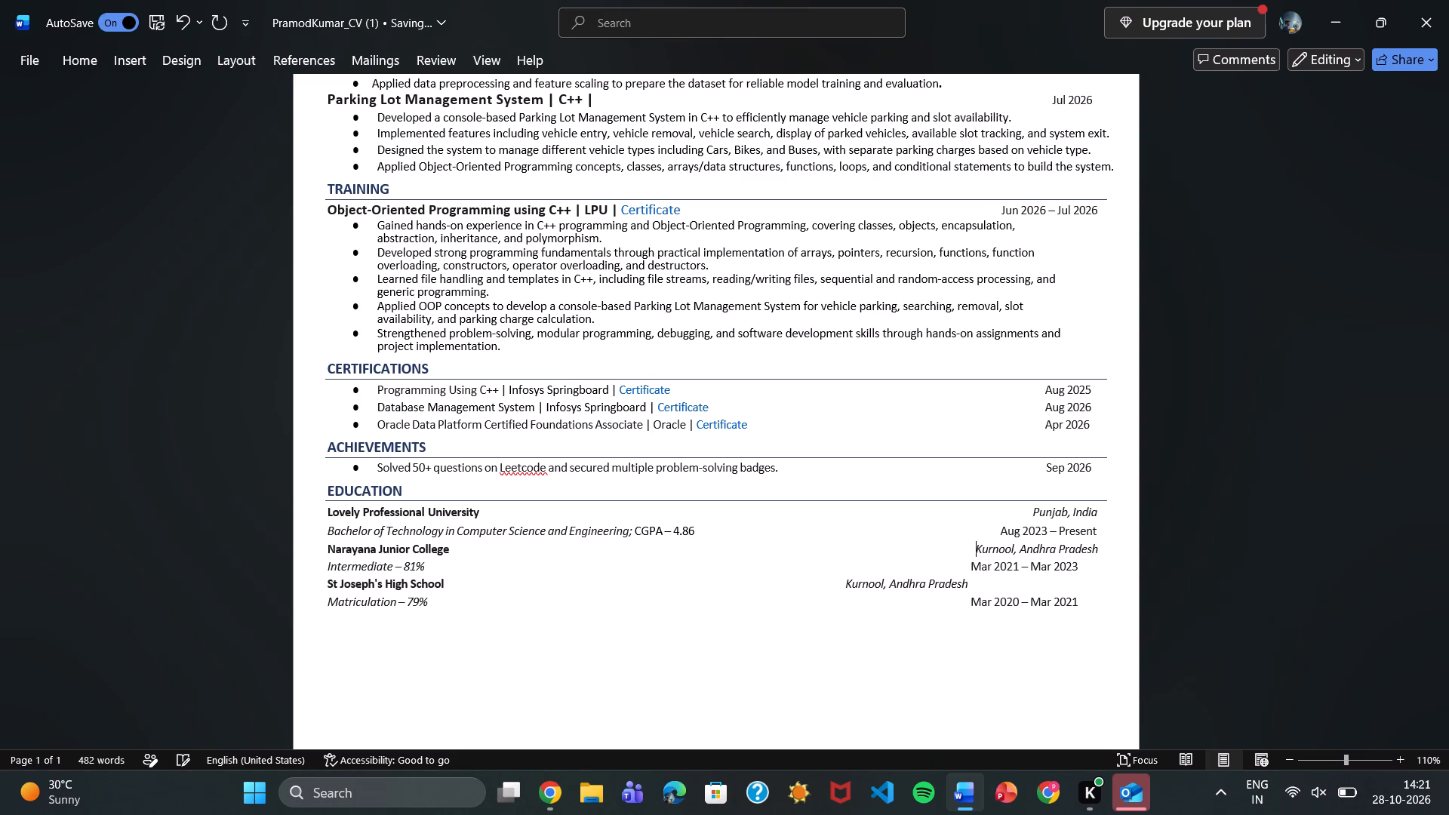
key(BackSpace)
key(space)
Add spaces before Mar 2021 – Mar 2023 in the Intermediate line to align its right end with the dates above.
click(968, 567)
key(space)
key(space)
key(space)
key(space)
key(space)
key(space)
key(space)
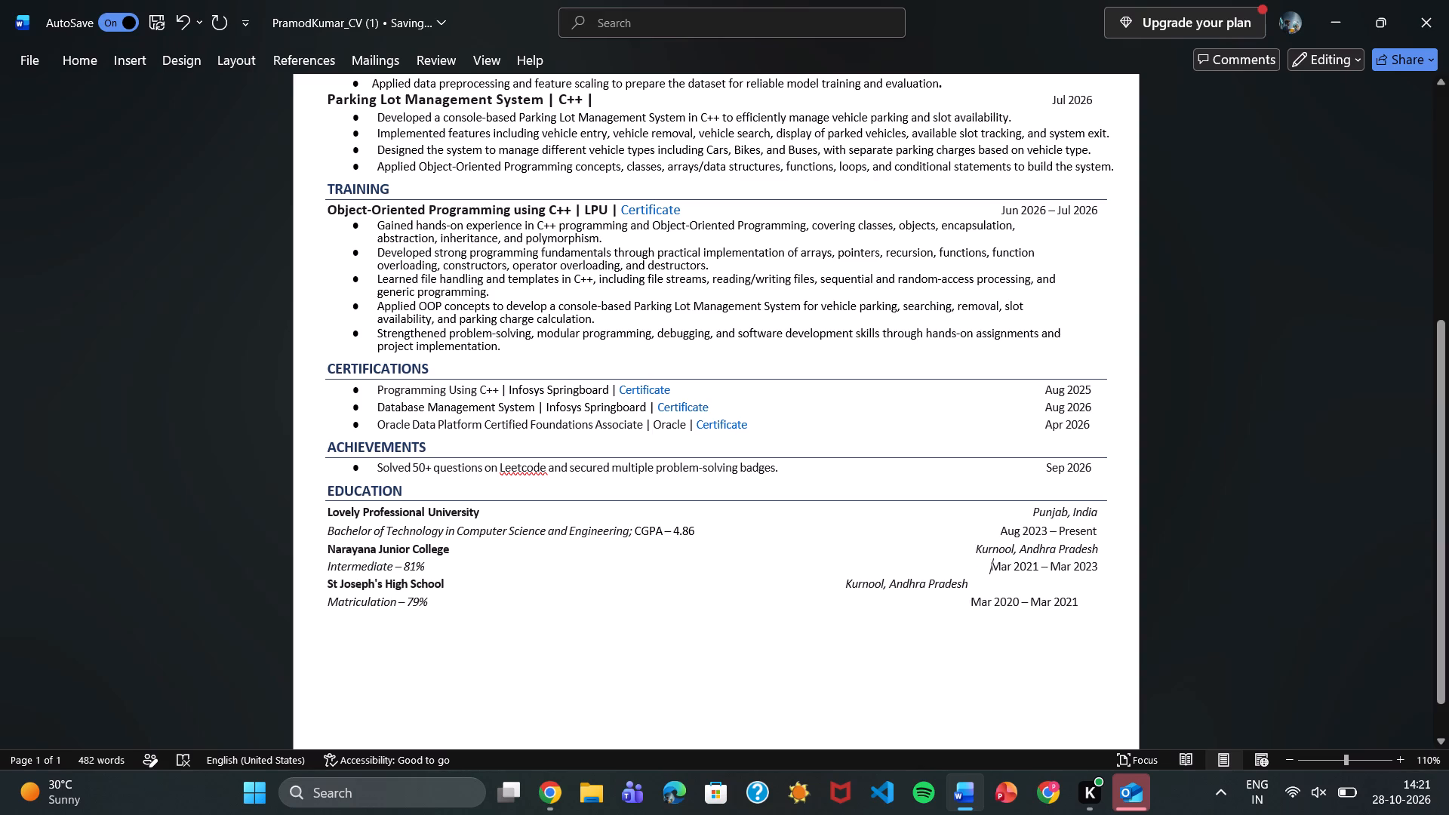
Add spaces before Kurnool, Andhra Pradesh in the St Joseph's High School entry until its right end lines up with the locations above.
click(844, 583)
key(space)
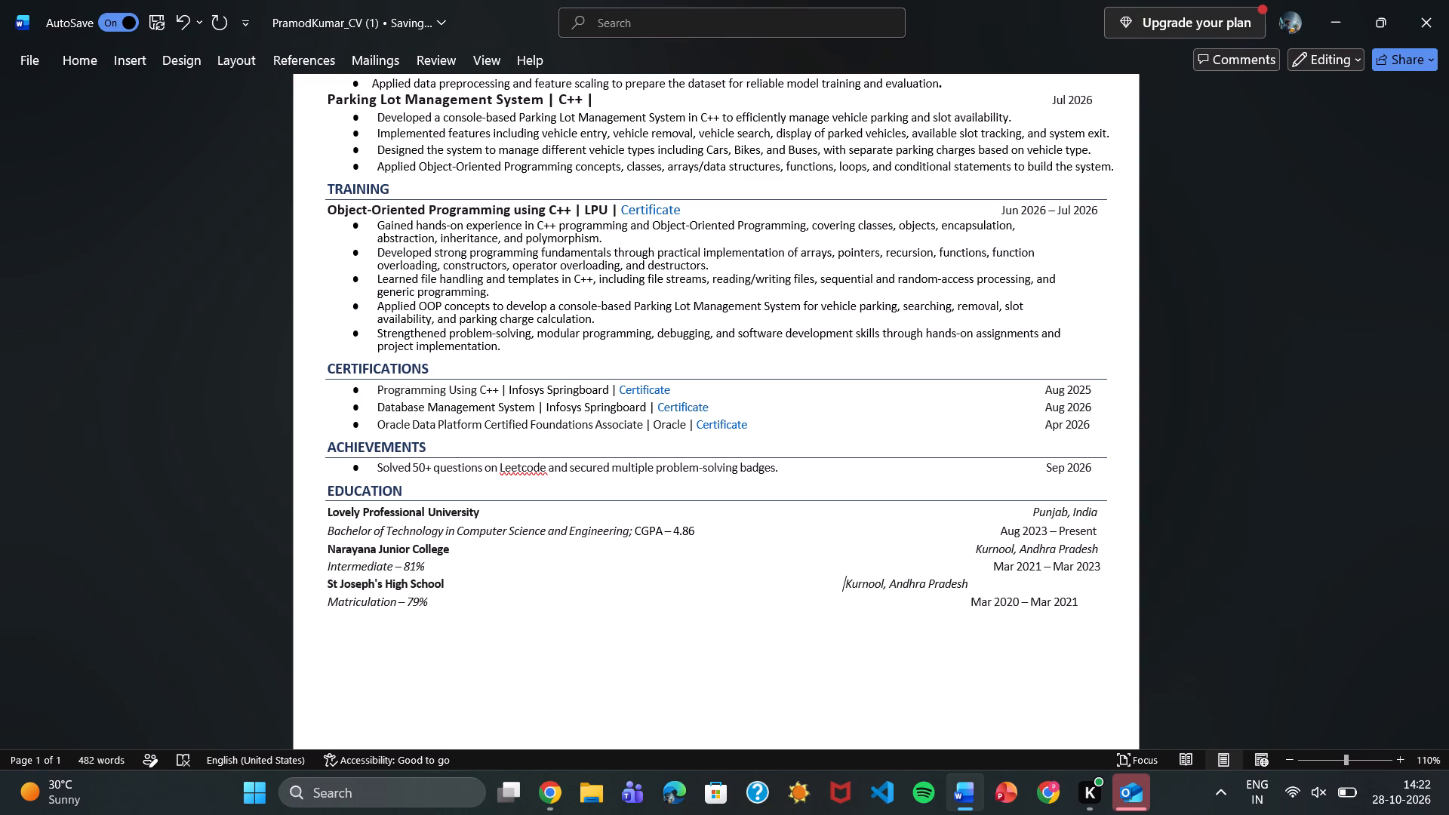
key(space)
key(space)
key(space)
key(space)
key(space)
key(space)
key(space)
key(space)
key(space)
key(space)
key(space)
key(space)
key(space)
key(space)
key(space)
key(space)
key(space)
key(space)
key(space)
key(space)
key(space)
key(space)
key(space)
key(space)
key(space)
key(space)
key(space)
key(space)
key(space)
key(space)
key(space)
key(space)
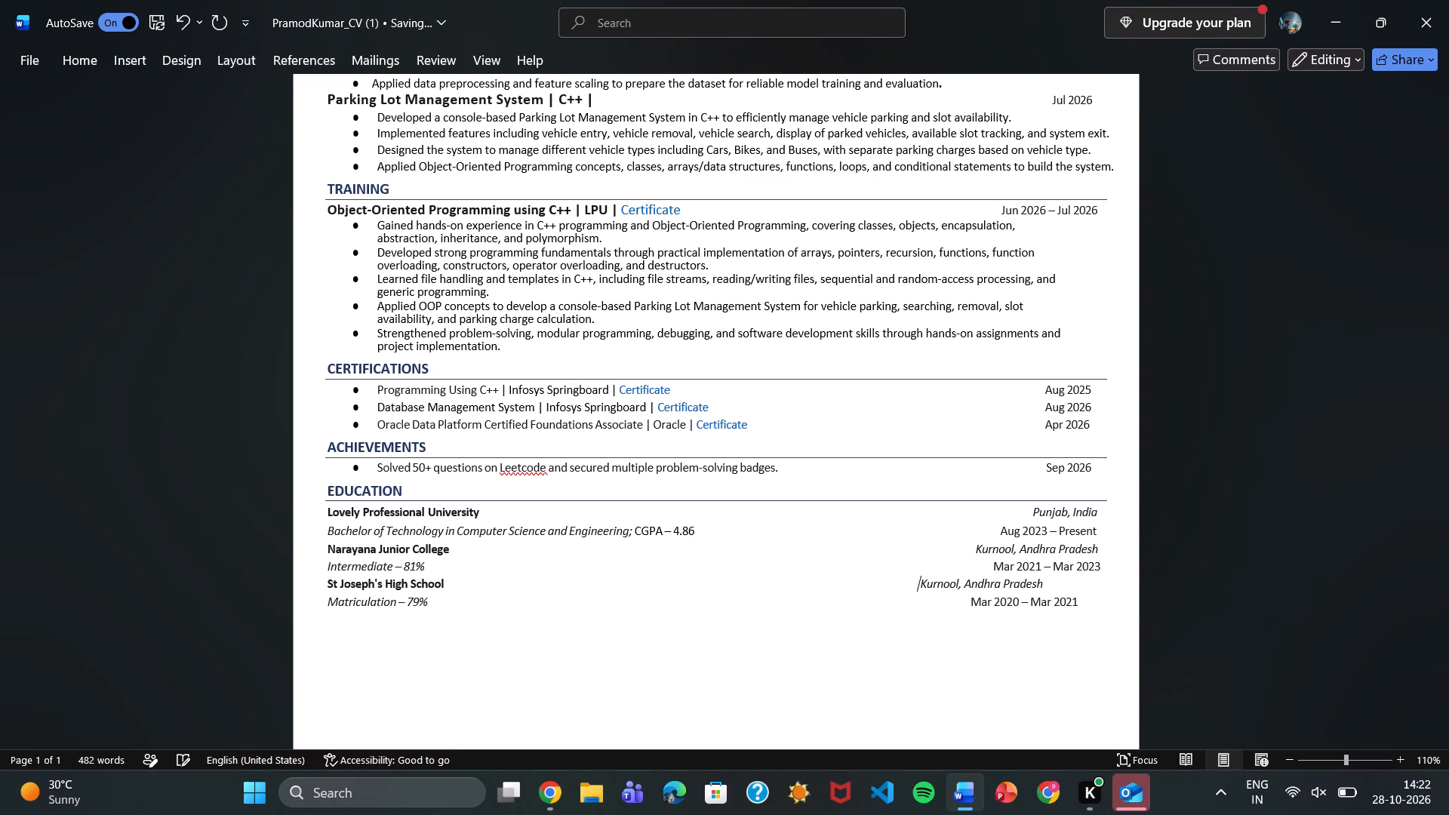
key(space)
key(space)
key(space)
key(space)
key(space)
key(space)
key(space)
key(space)
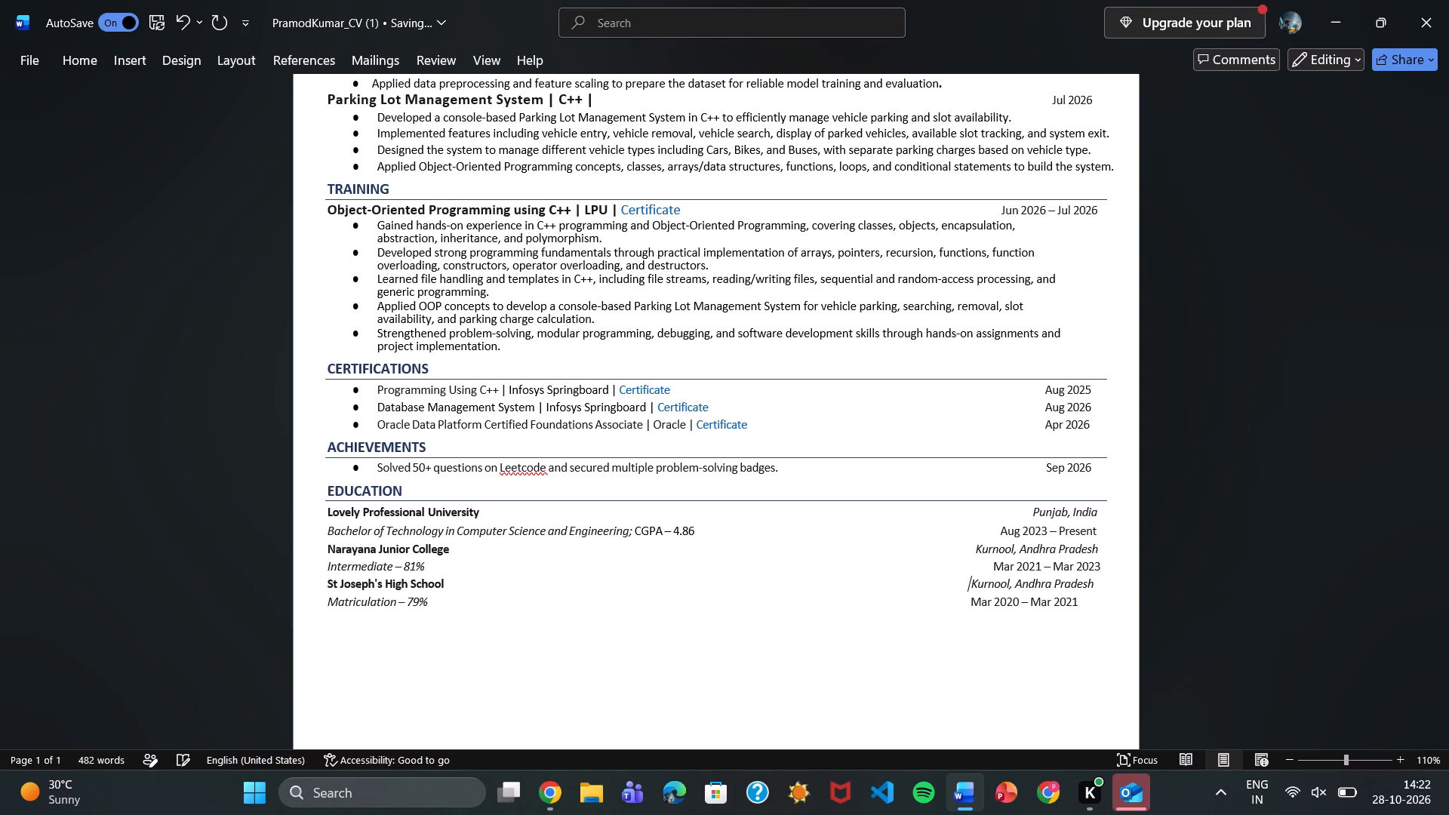
key(space)
key(space)
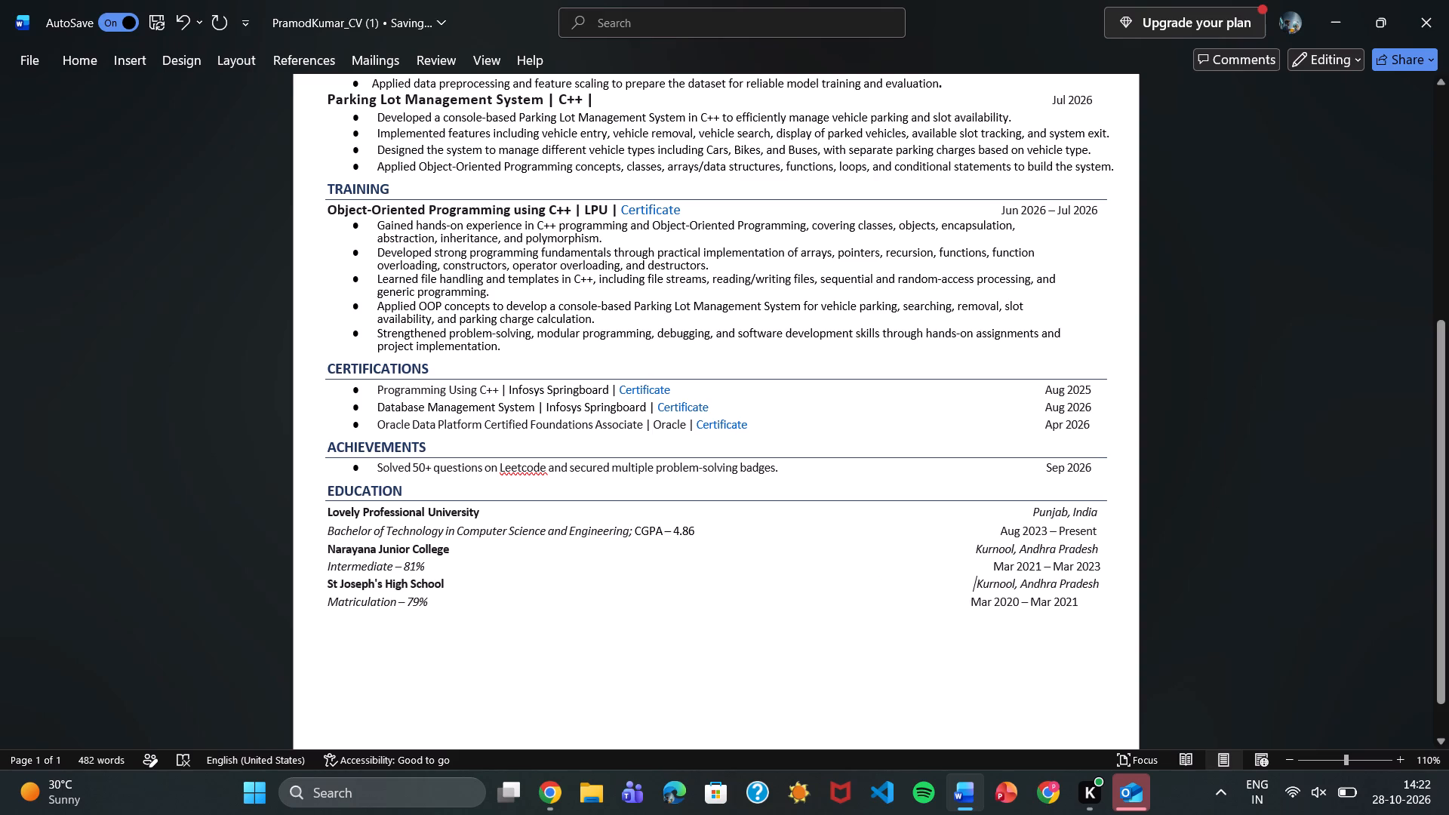
Remove one space before Mar 2021 – Mar 2023 in the Intermediate line to fine-tune its right alignment.
key(Up)
key(Right)
key(Right)
key(Right)
key(Right)
key(Right)
key(Right)
key(Right)
key(BackSpace)
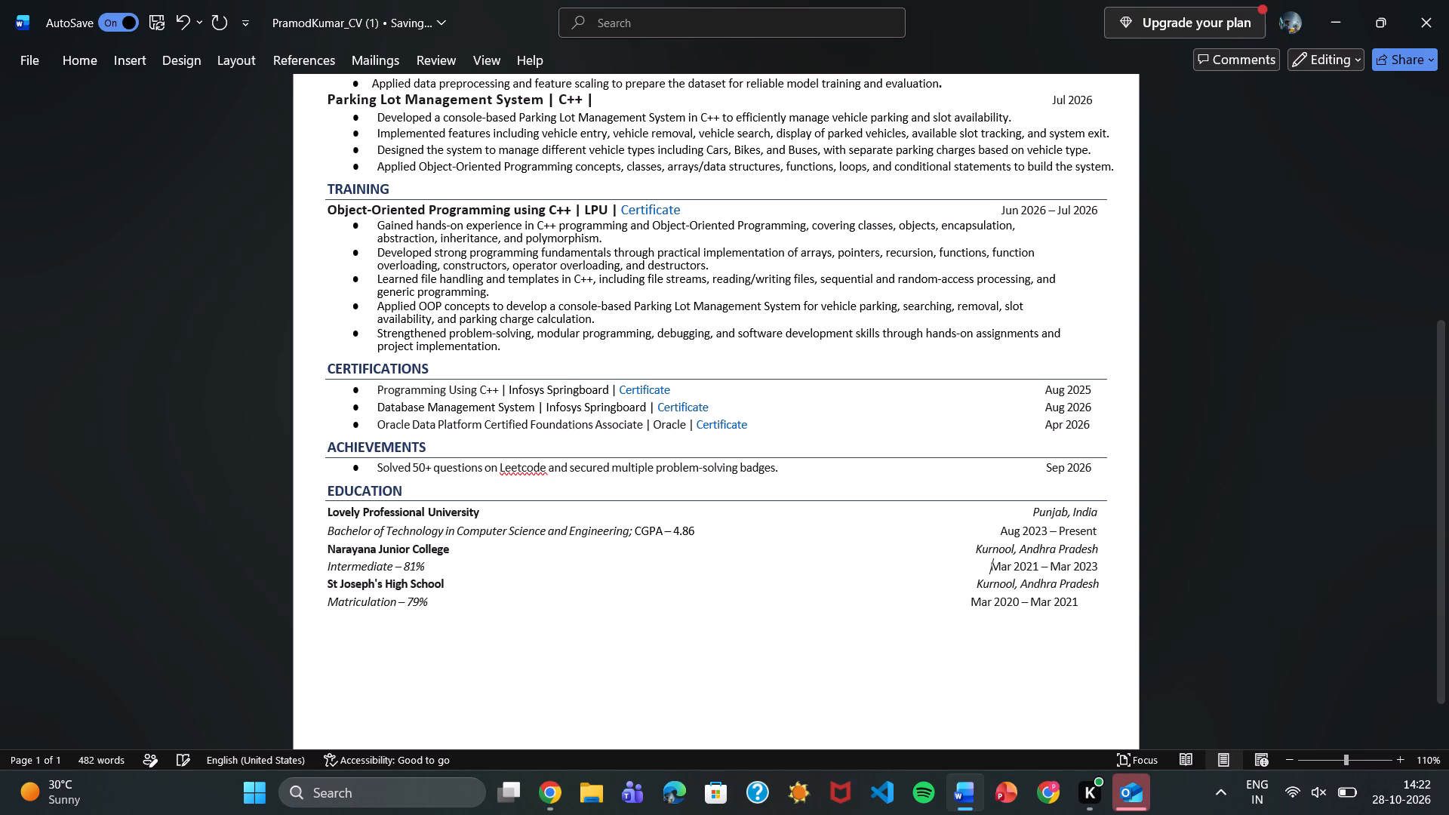
Add spaces before Mar 2020 – Mar 2021 in the Matriculation line so its right end lines up with the other EDUCATION dates.
click(968, 602)
key(space)
key(space)
key(space)
key(space)
key(space)
key(space)
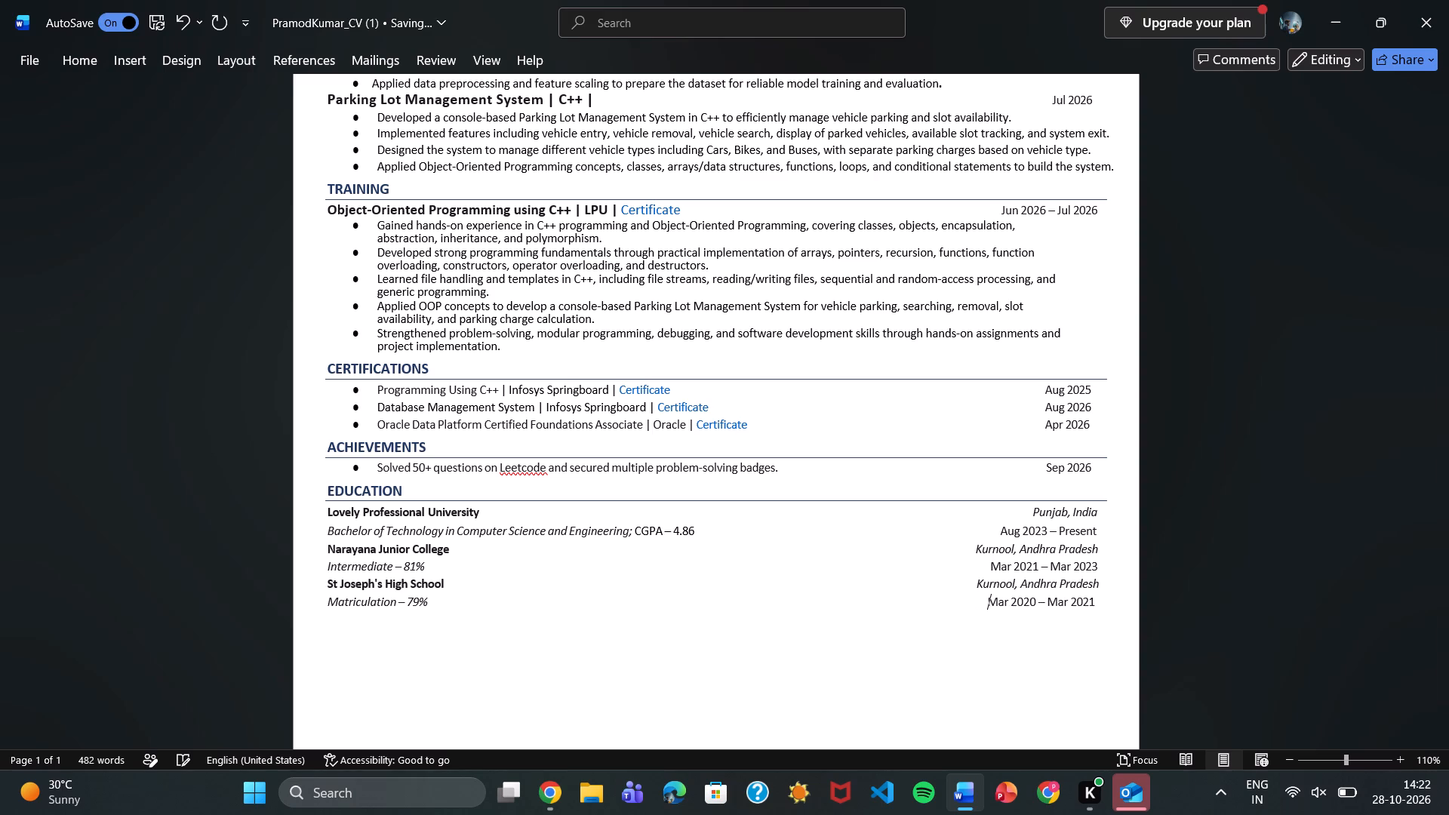
key(space)
key(space)
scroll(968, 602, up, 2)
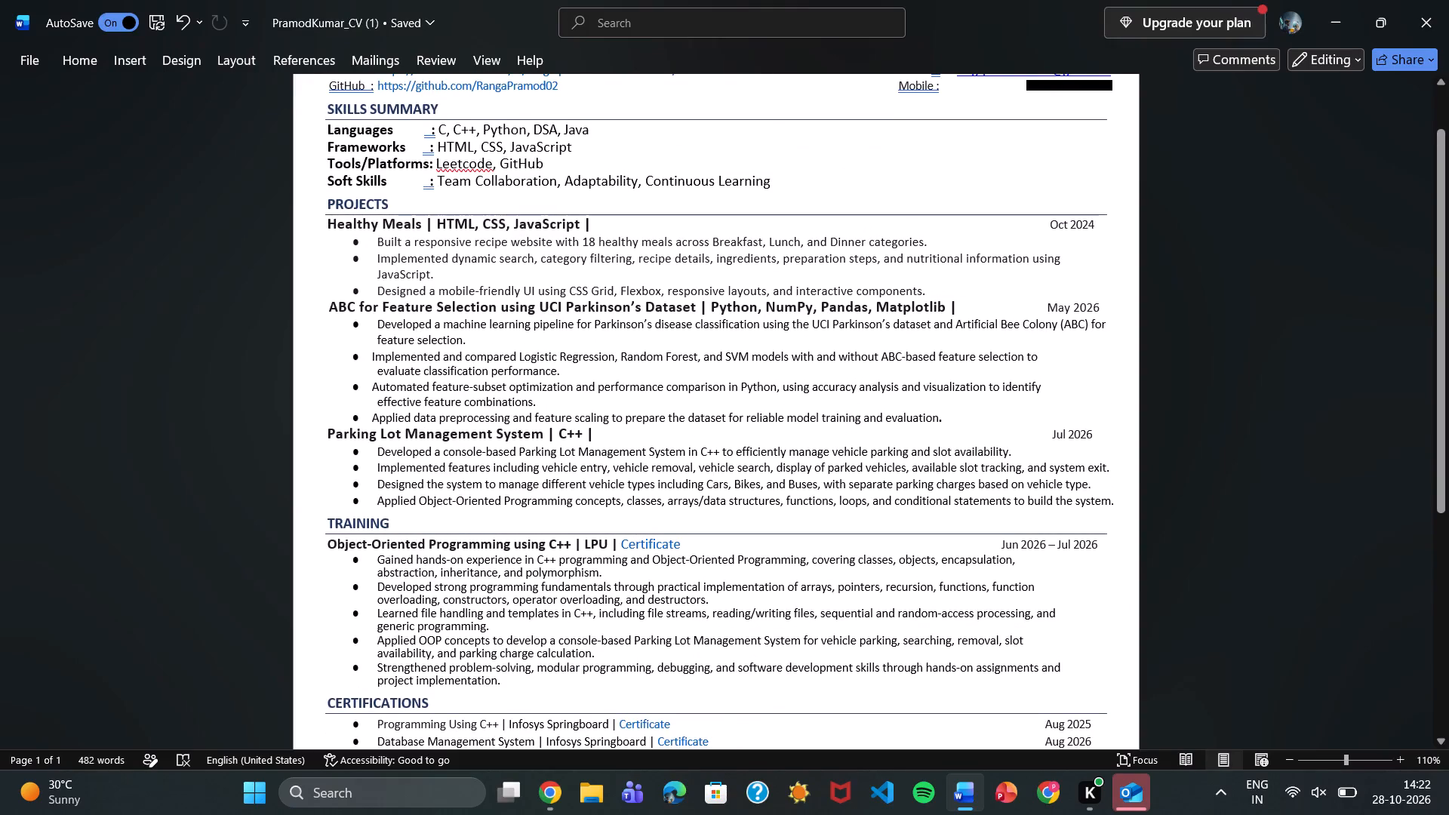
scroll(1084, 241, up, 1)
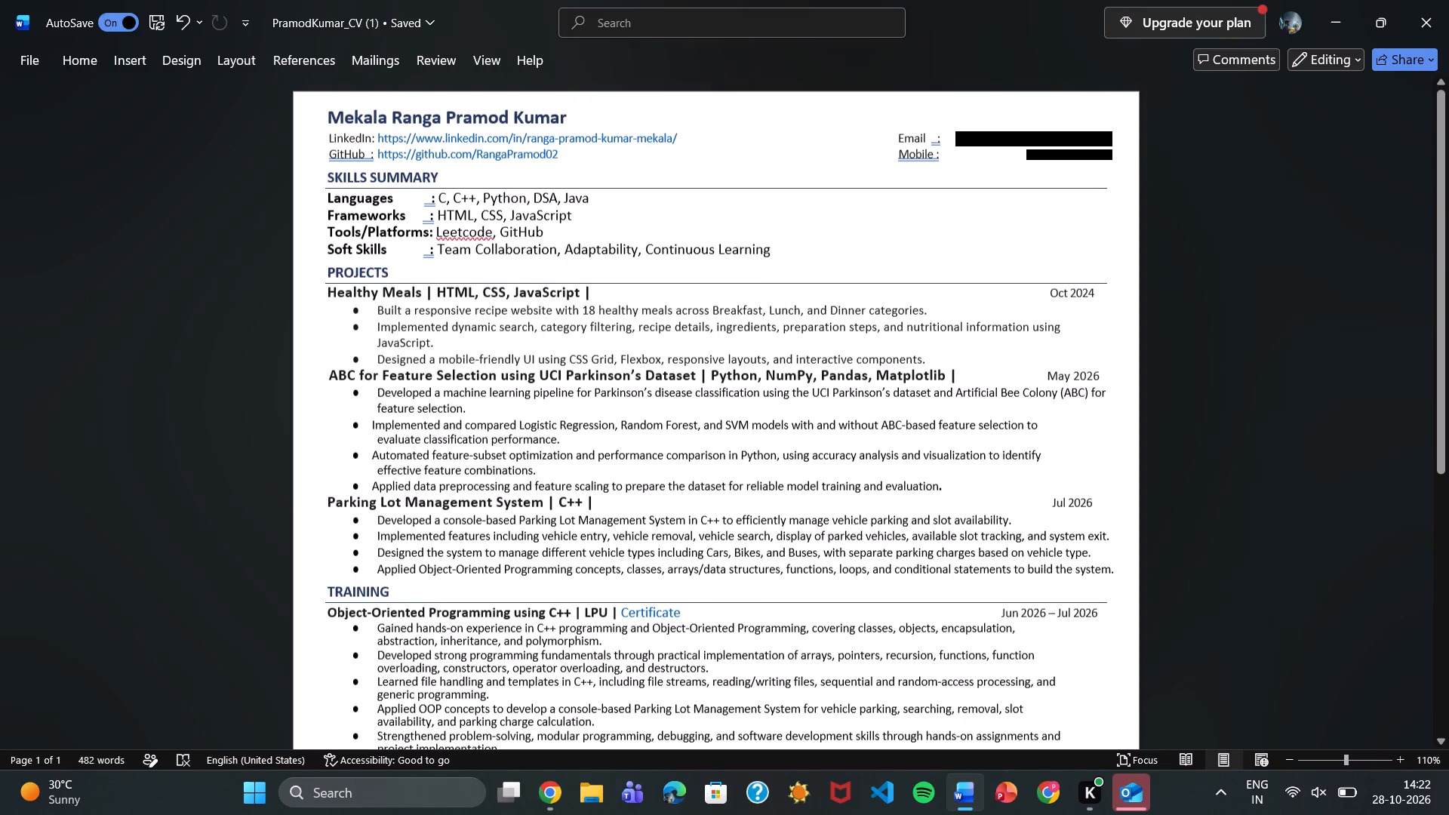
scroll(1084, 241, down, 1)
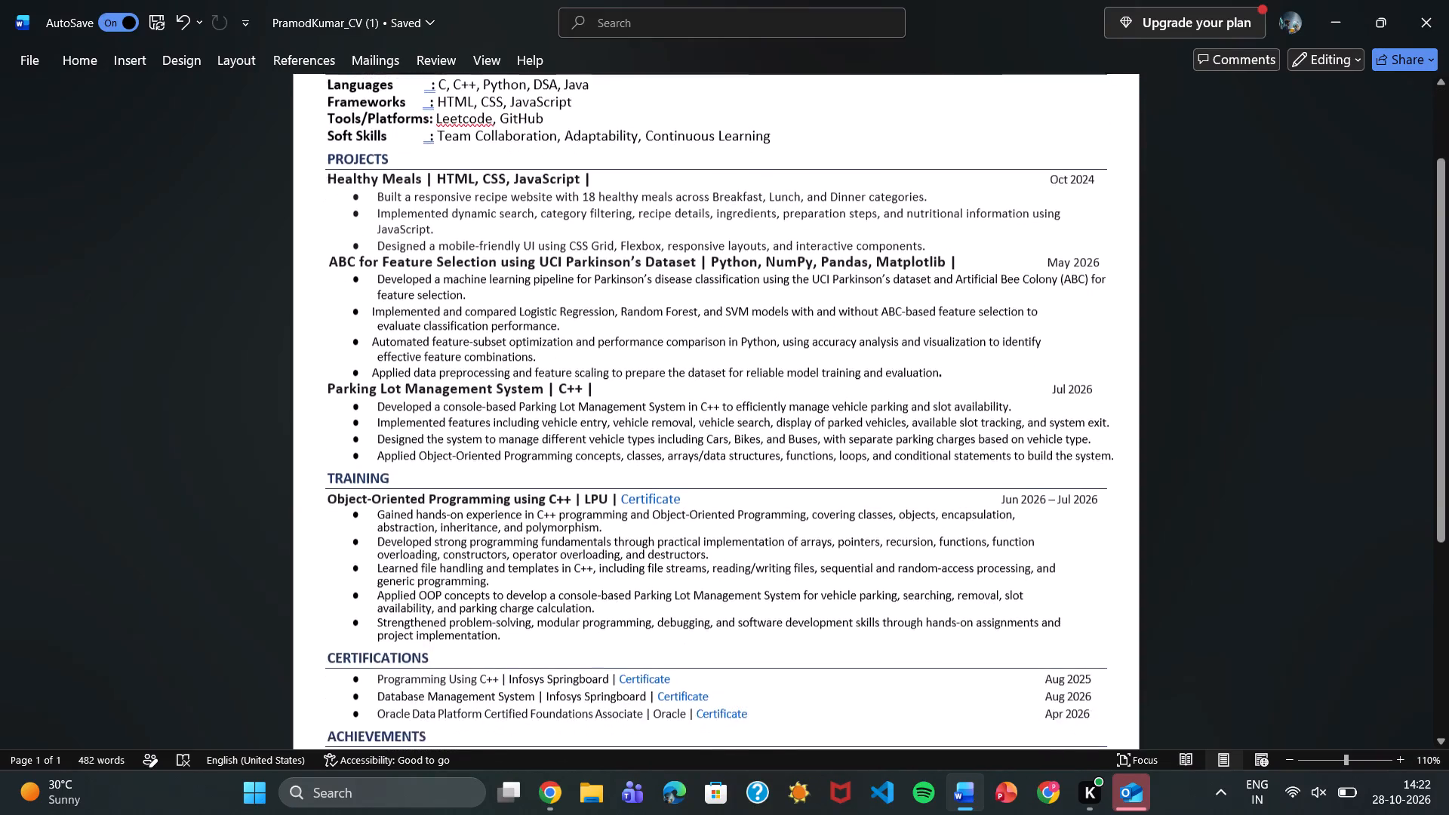
scroll(1084, 241, down, 1)
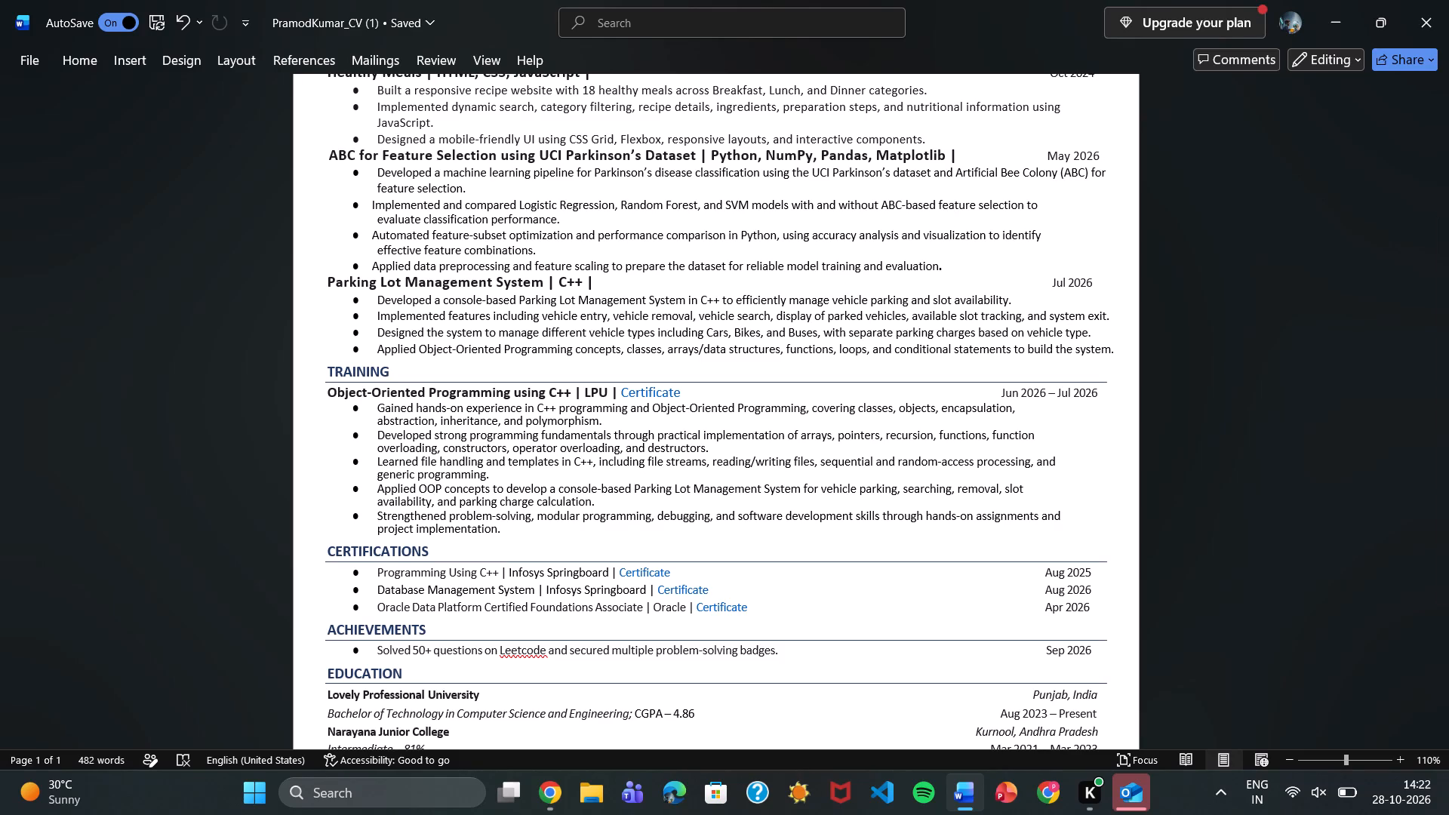
scroll(514, 478, down, 3)
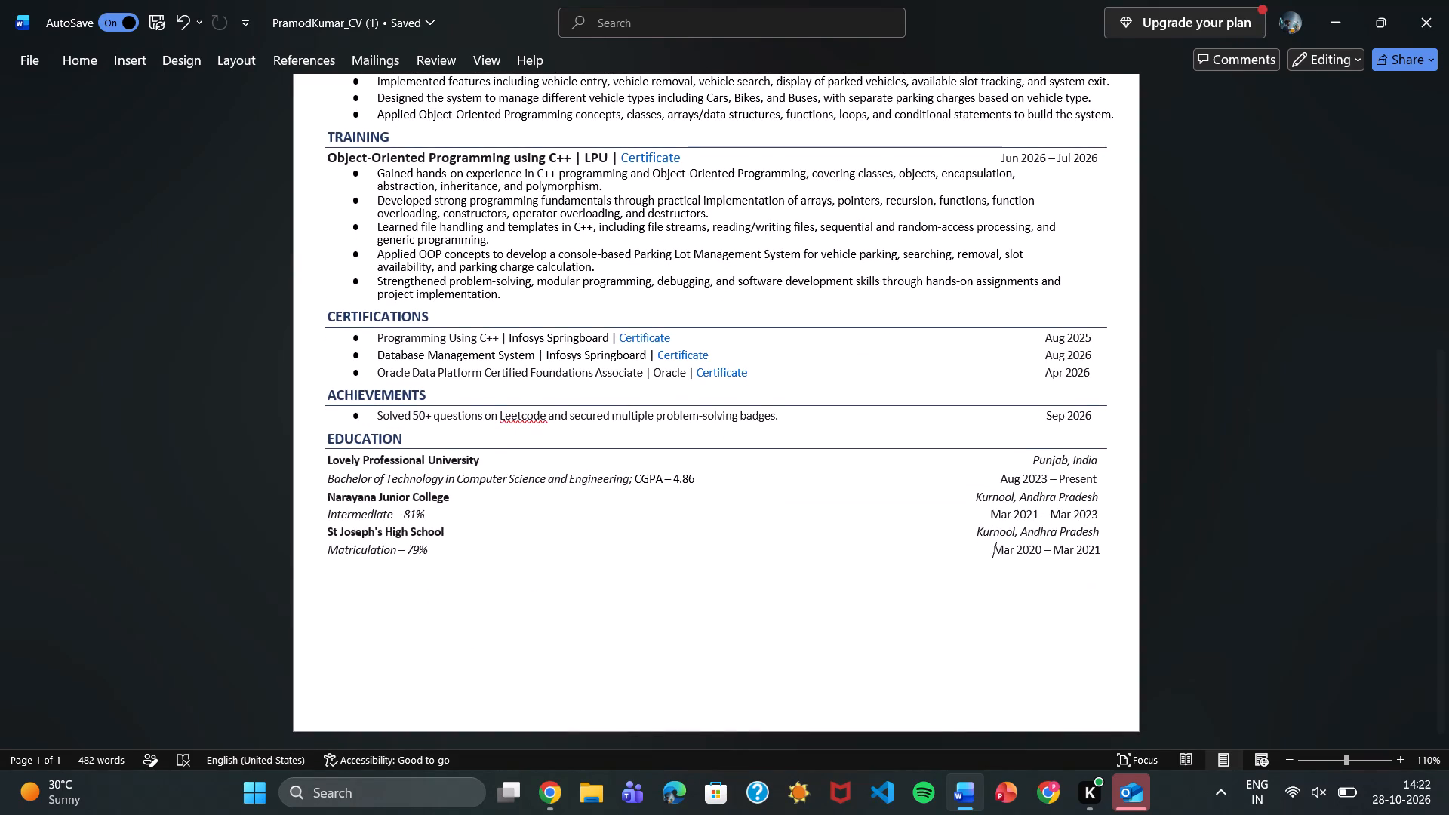
scroll(514, 478, up, 1)
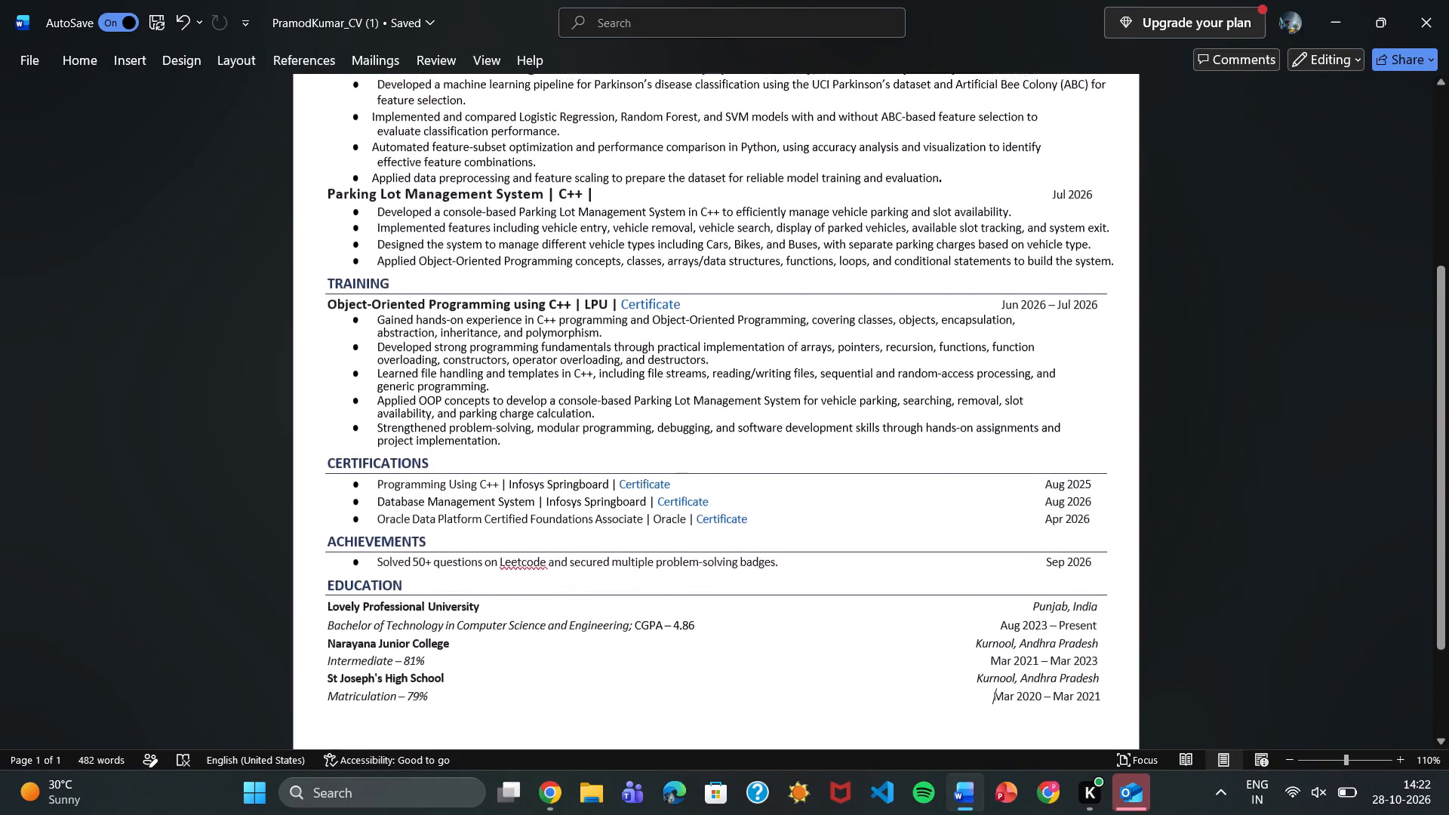
scroll(514, 478, up, 3)
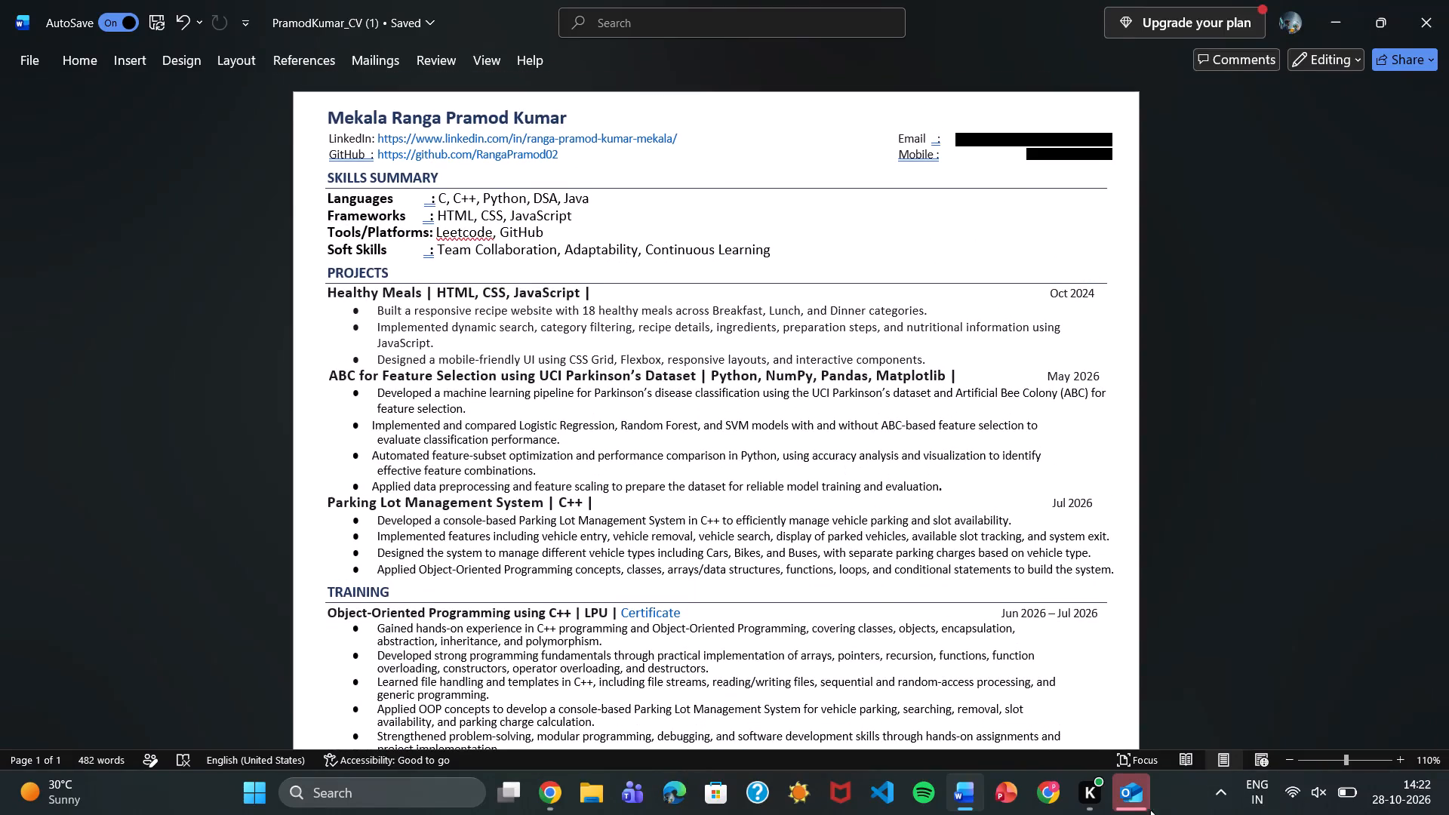
click(1209, 665)
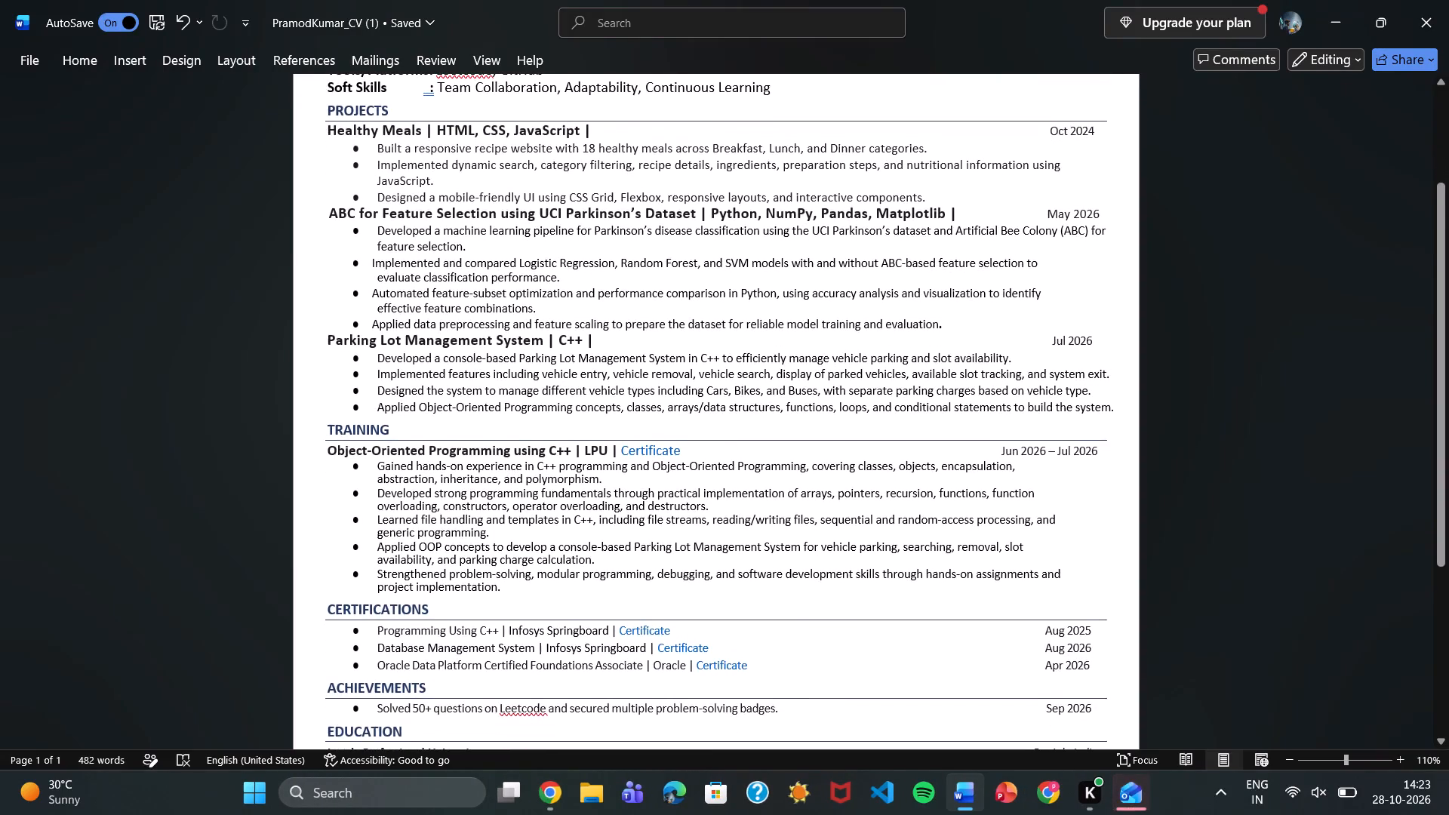
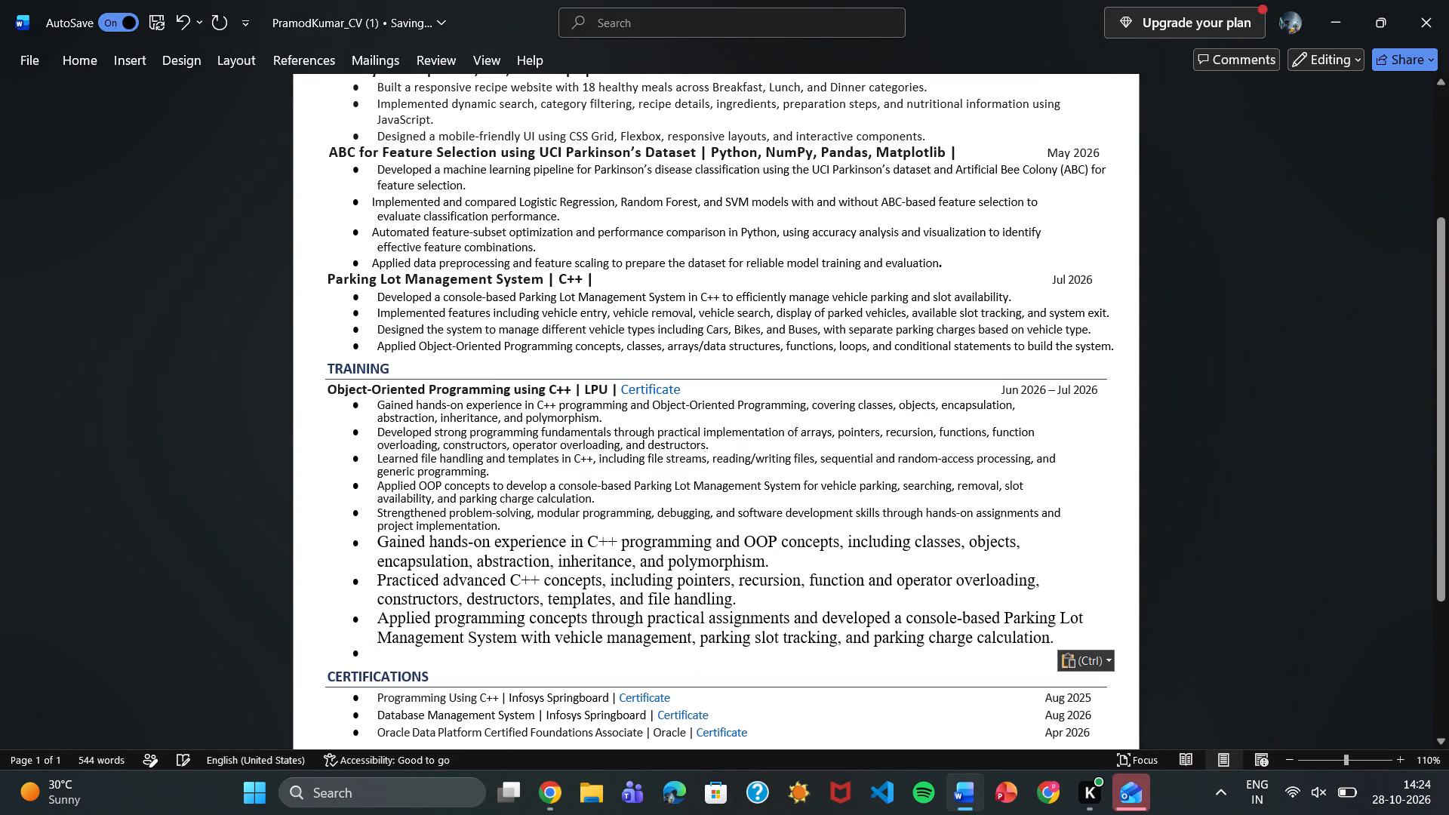
Remove the empty bullet and extra spacing left between the last pasted TRAINING point and the CERTIFICATIONS heading.
key(BackSpace)
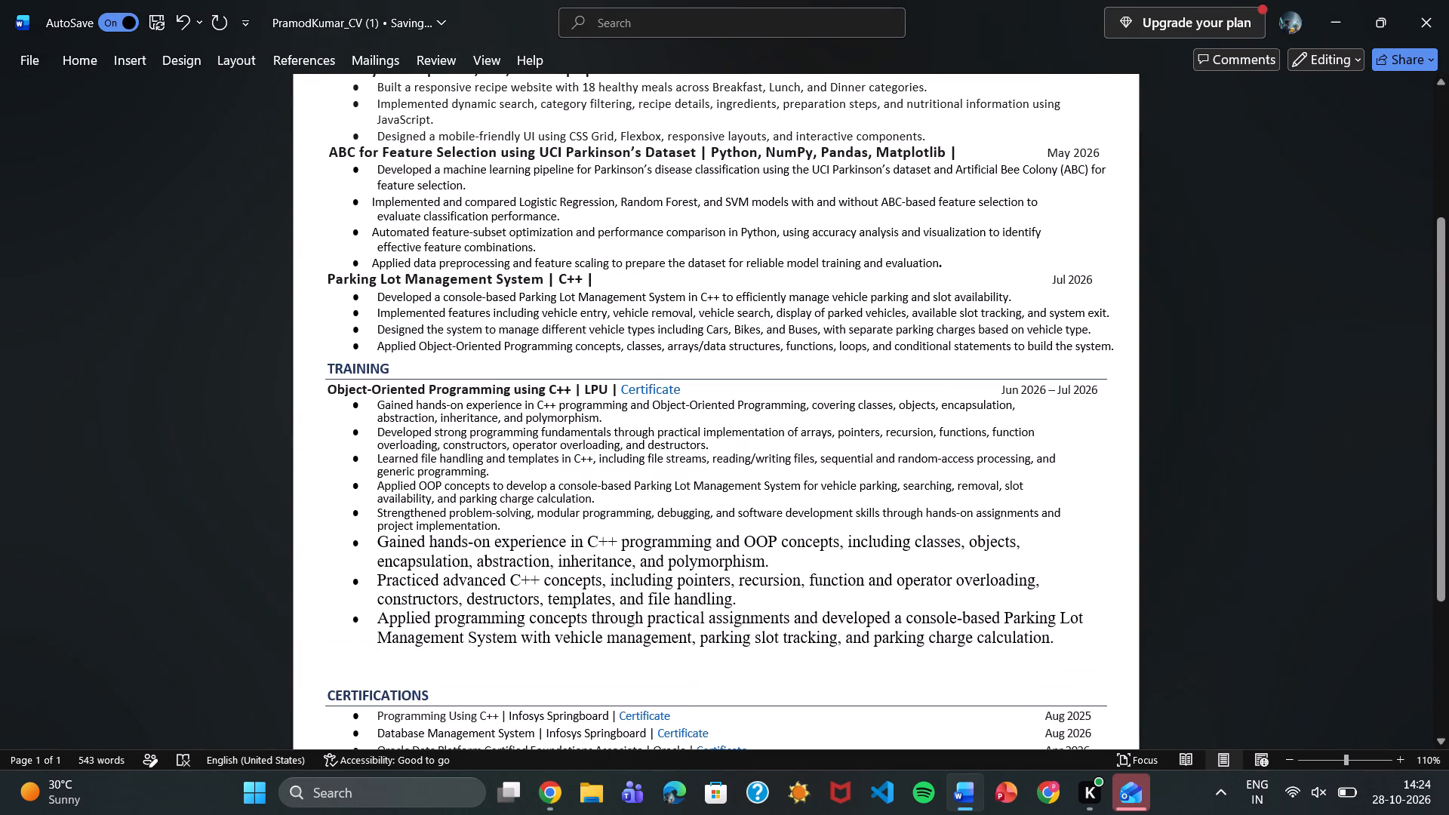
key(BackSpace)
key(BackSpace)
key(BackSpace)
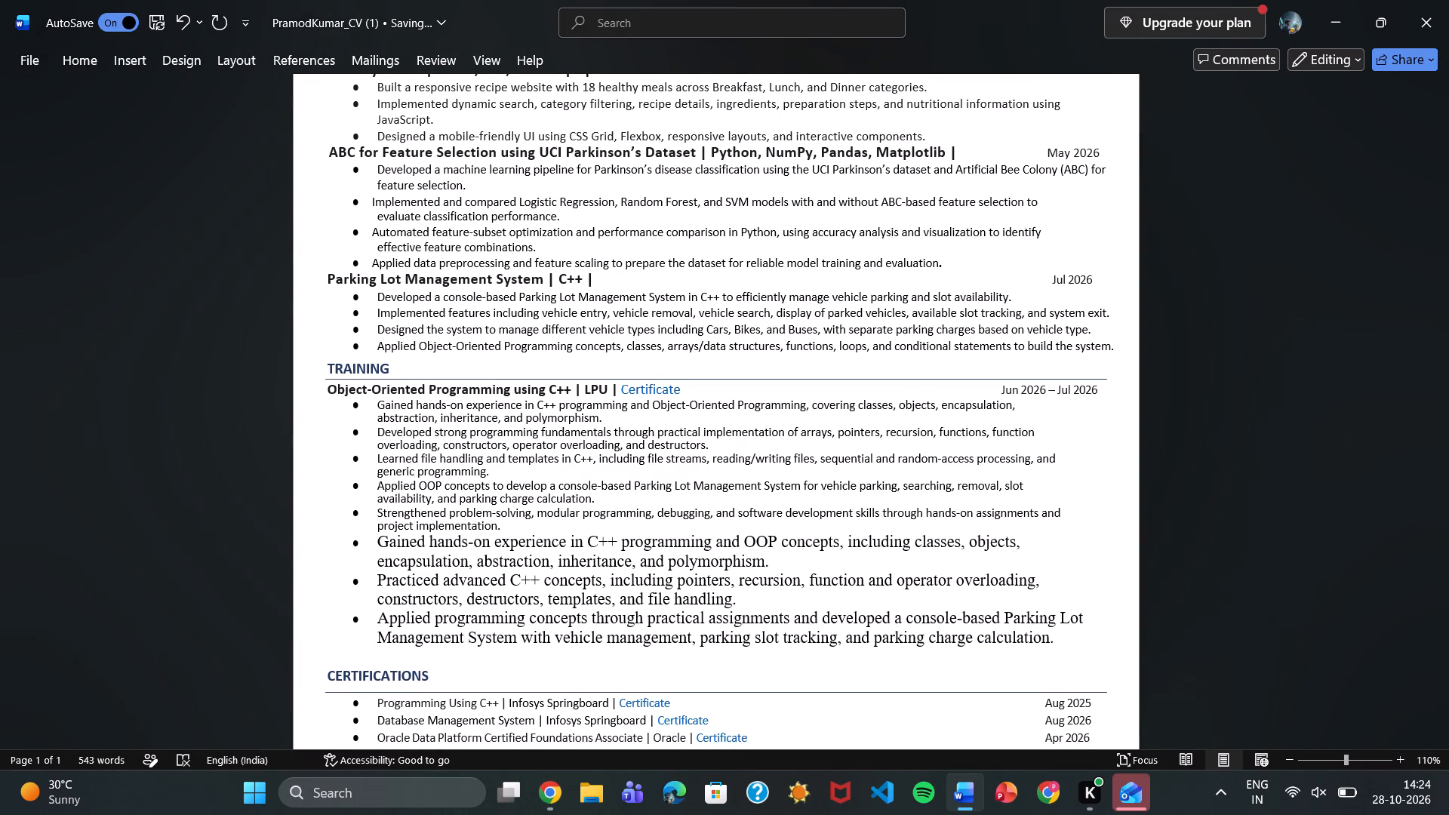
Delete the five old TRAINING bullets above the pasted points, keeping the Jun 2026 – Jul 2026 date intact.
drag(504, 526, 377, 425)
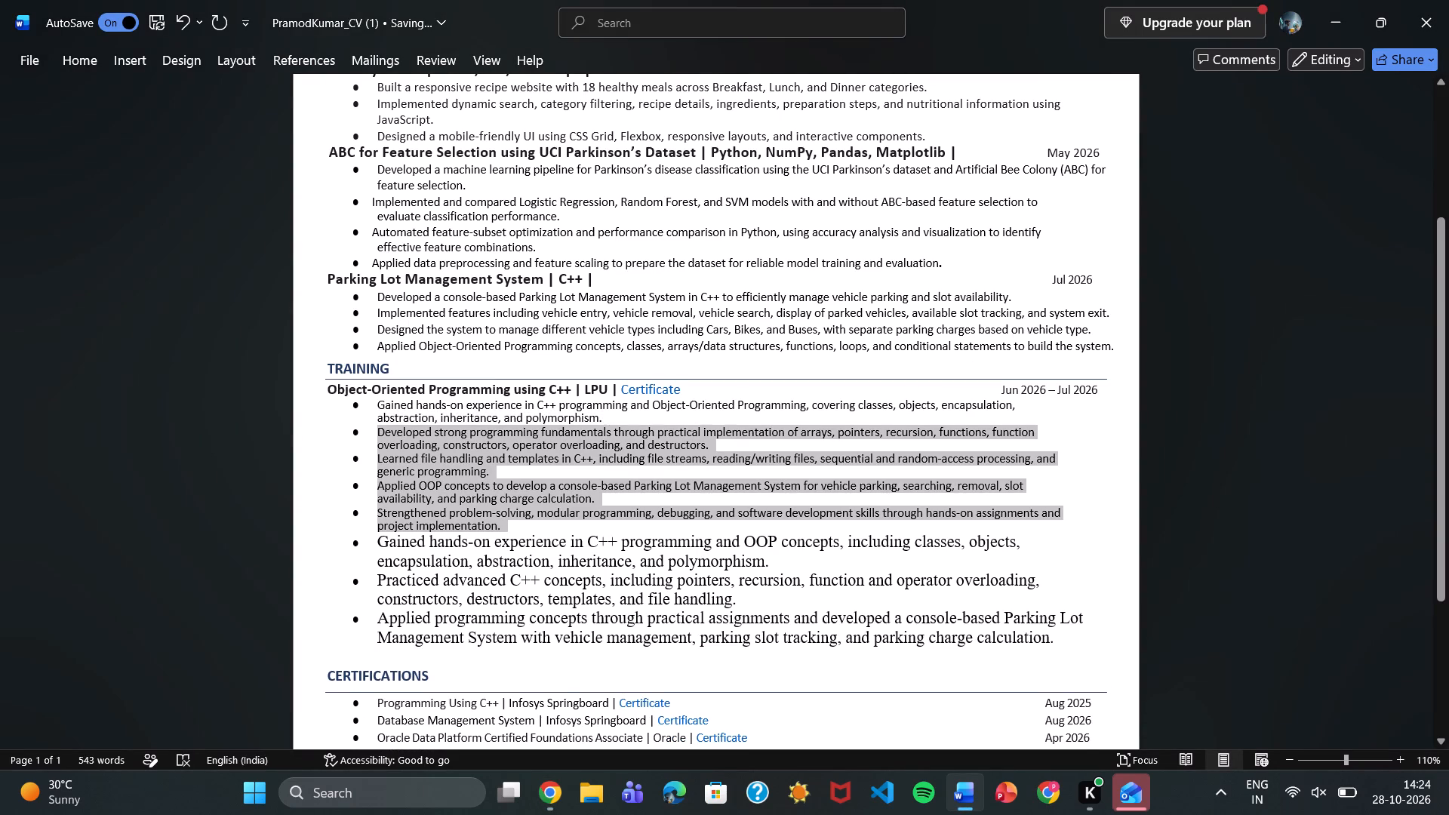
drag(377, 425, 361, 414)
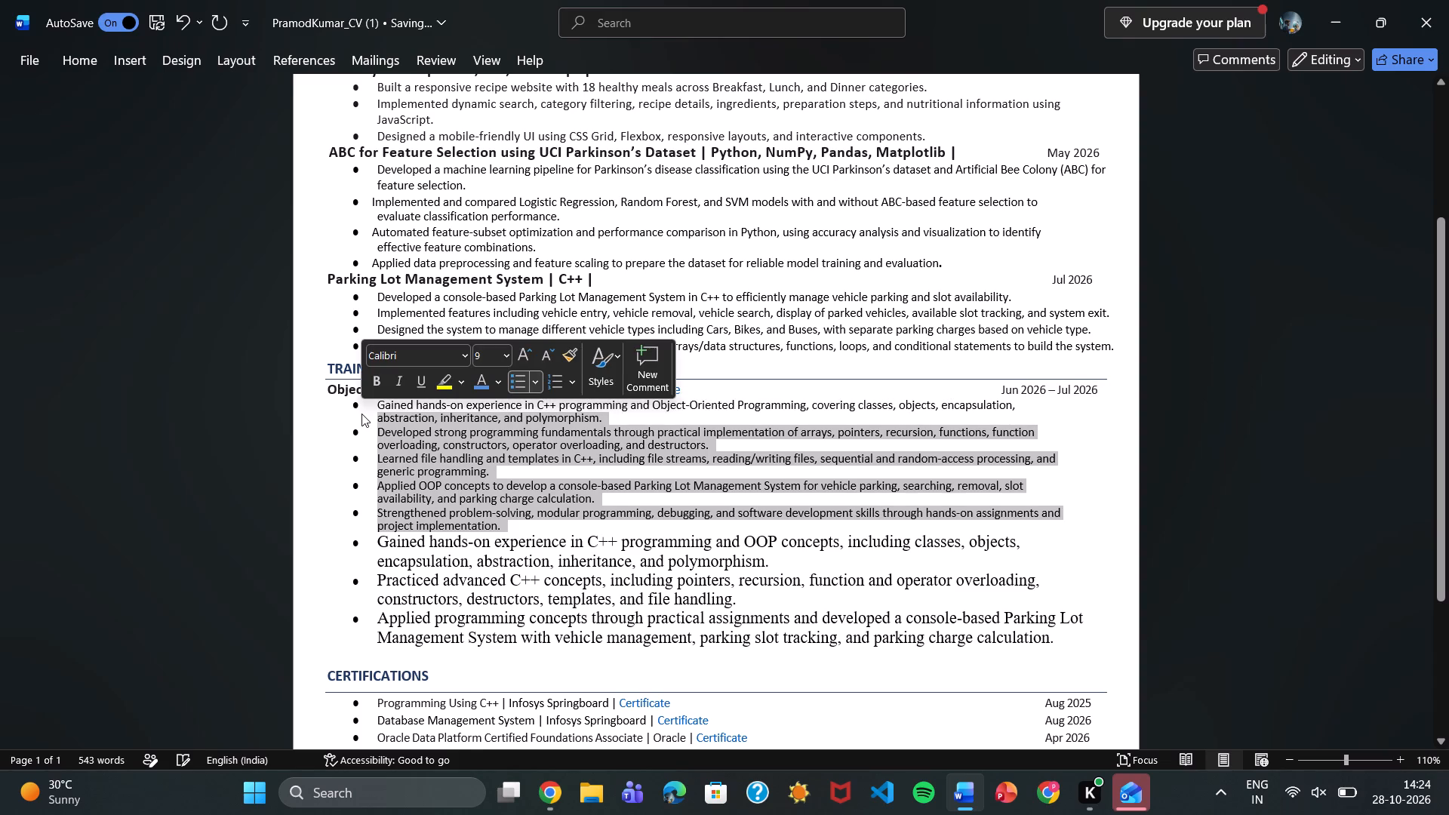
key(BackSpace)
key(BackSpace)
key(BackSpace)
key(BackSpace)
key(BackSpace)
key(BackSpace)
key(BackSpace)
key(BackSpace)
key(BackSpace)
key(BackSpace)
key(BackSpace)
key(BackSpace)
key(BackSpace)
key(BackSpace)
key(BackSpace)
key(BackSpace)
key(BackSpace)
key(BackSpace)
key(BackSpace)
key(BackSpace)
key(BackSpace)
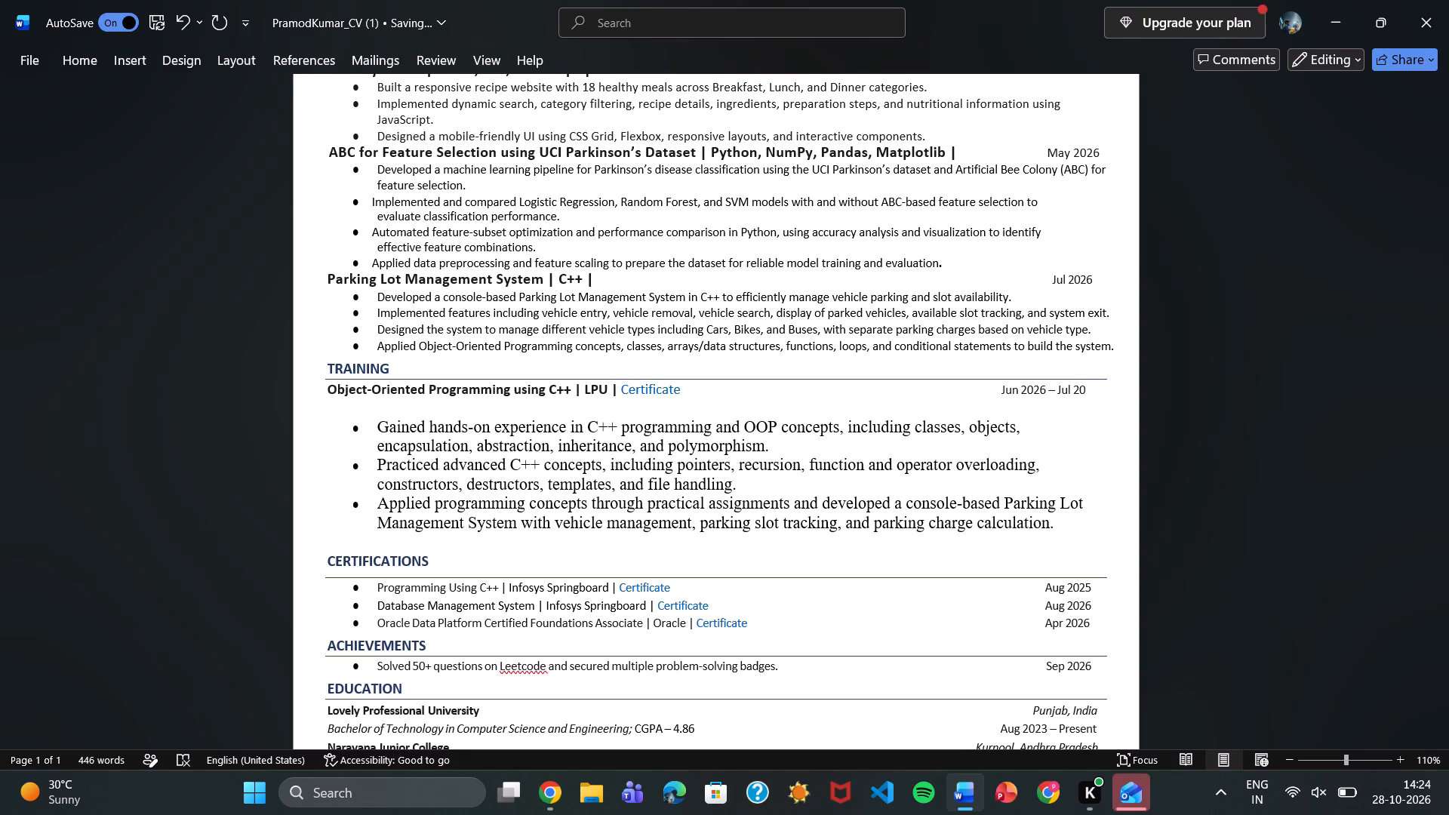
key(ctrl+z)
key(ctrl+z)
key(ctrl+z)
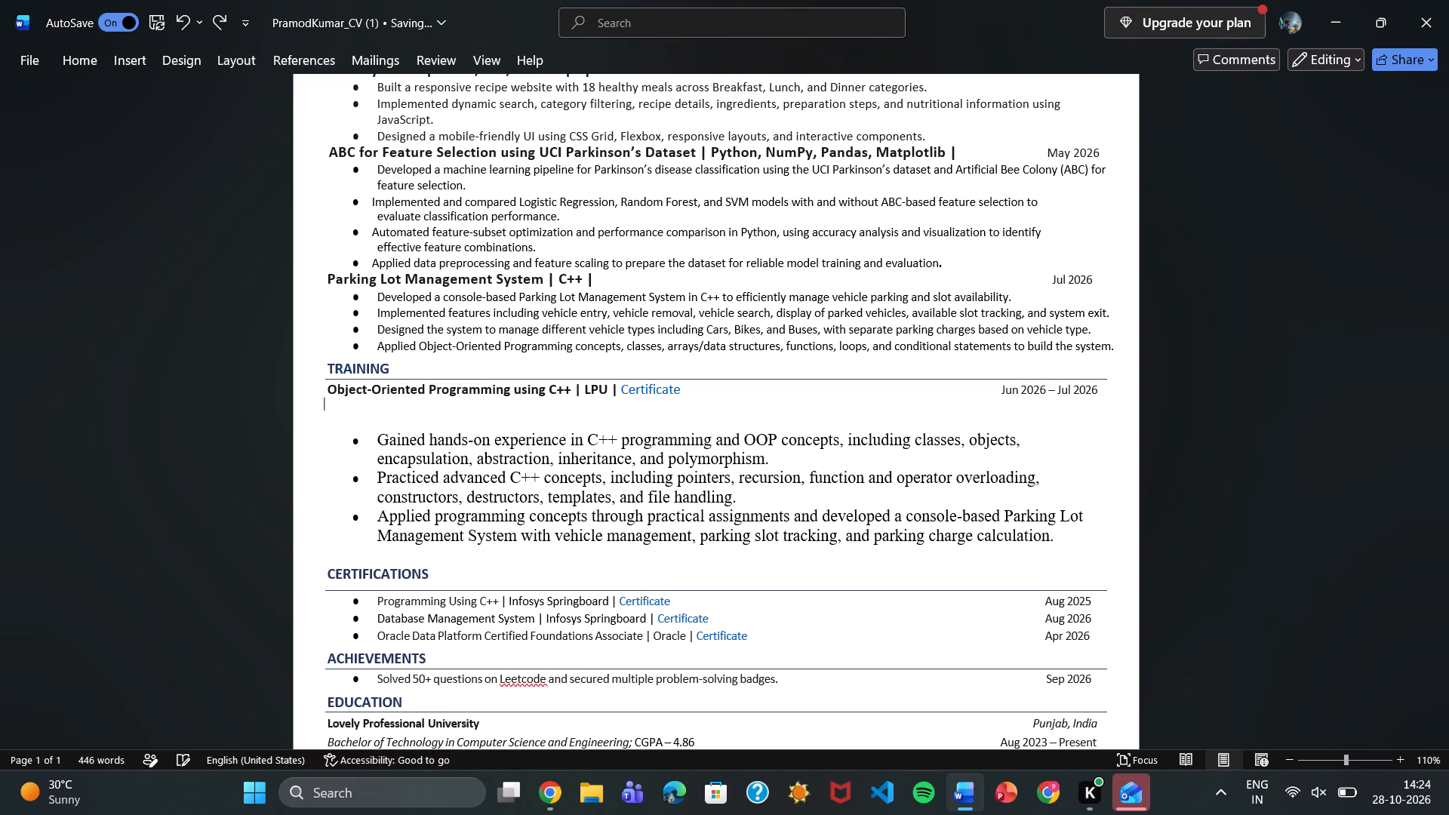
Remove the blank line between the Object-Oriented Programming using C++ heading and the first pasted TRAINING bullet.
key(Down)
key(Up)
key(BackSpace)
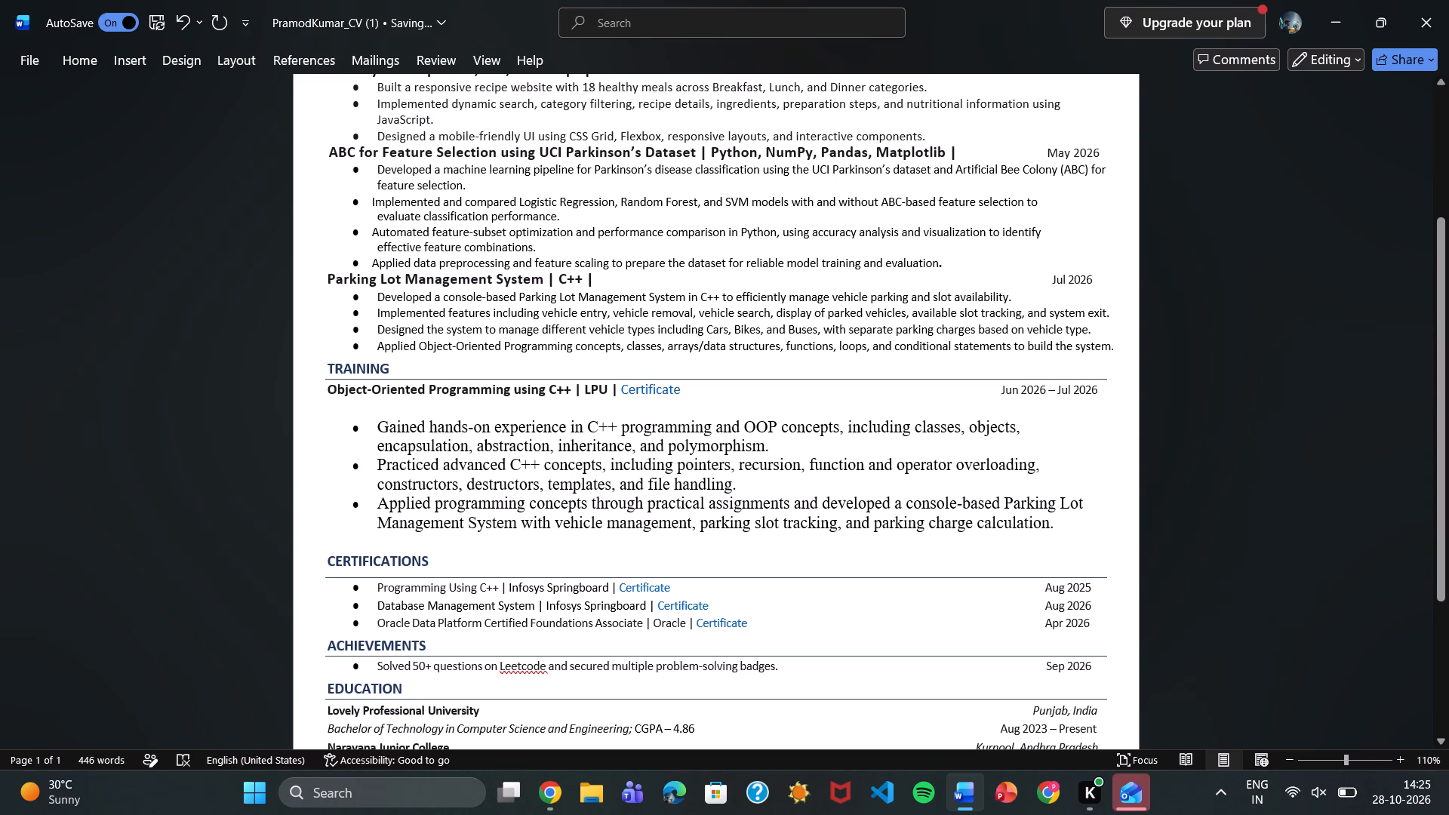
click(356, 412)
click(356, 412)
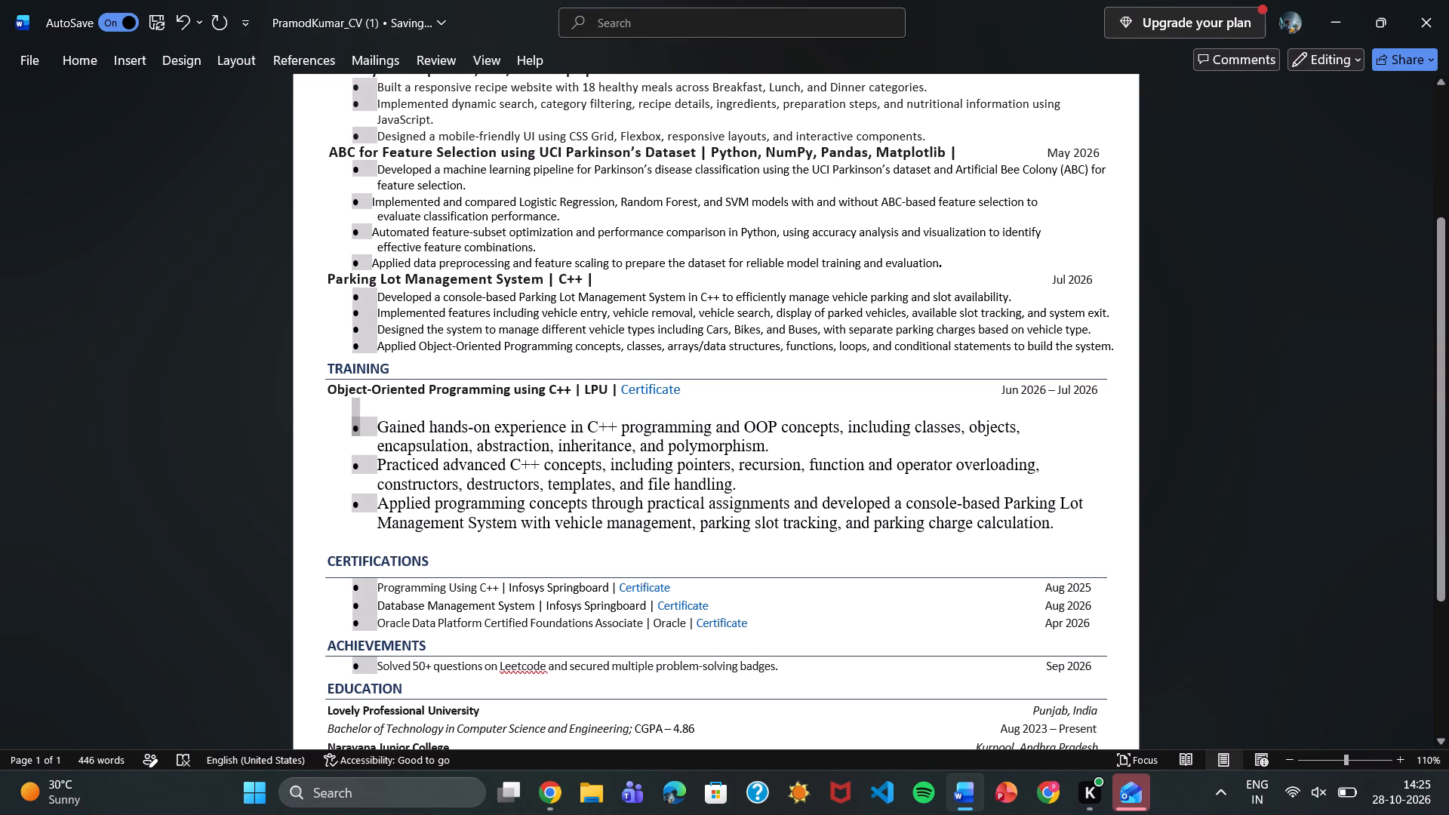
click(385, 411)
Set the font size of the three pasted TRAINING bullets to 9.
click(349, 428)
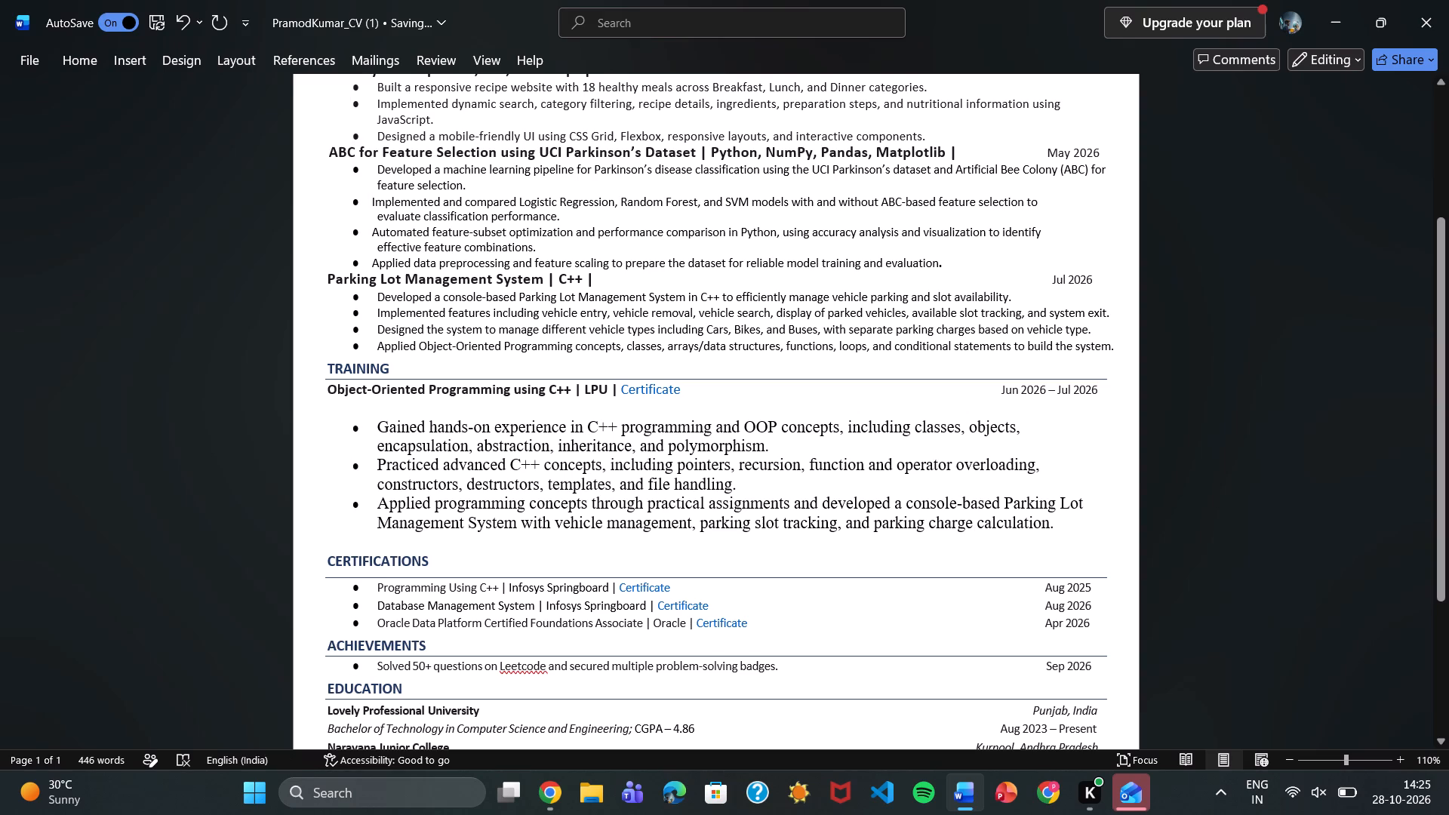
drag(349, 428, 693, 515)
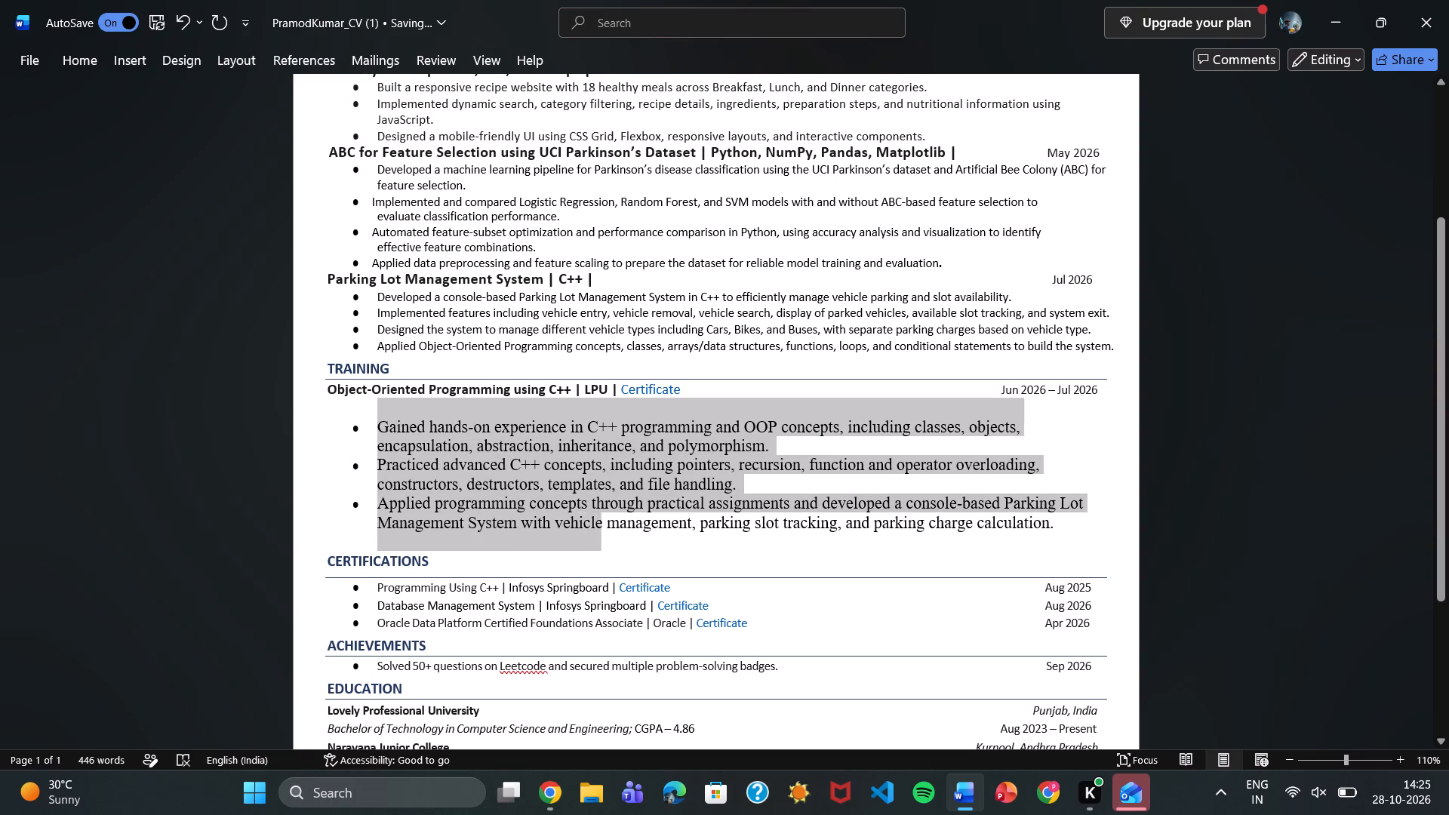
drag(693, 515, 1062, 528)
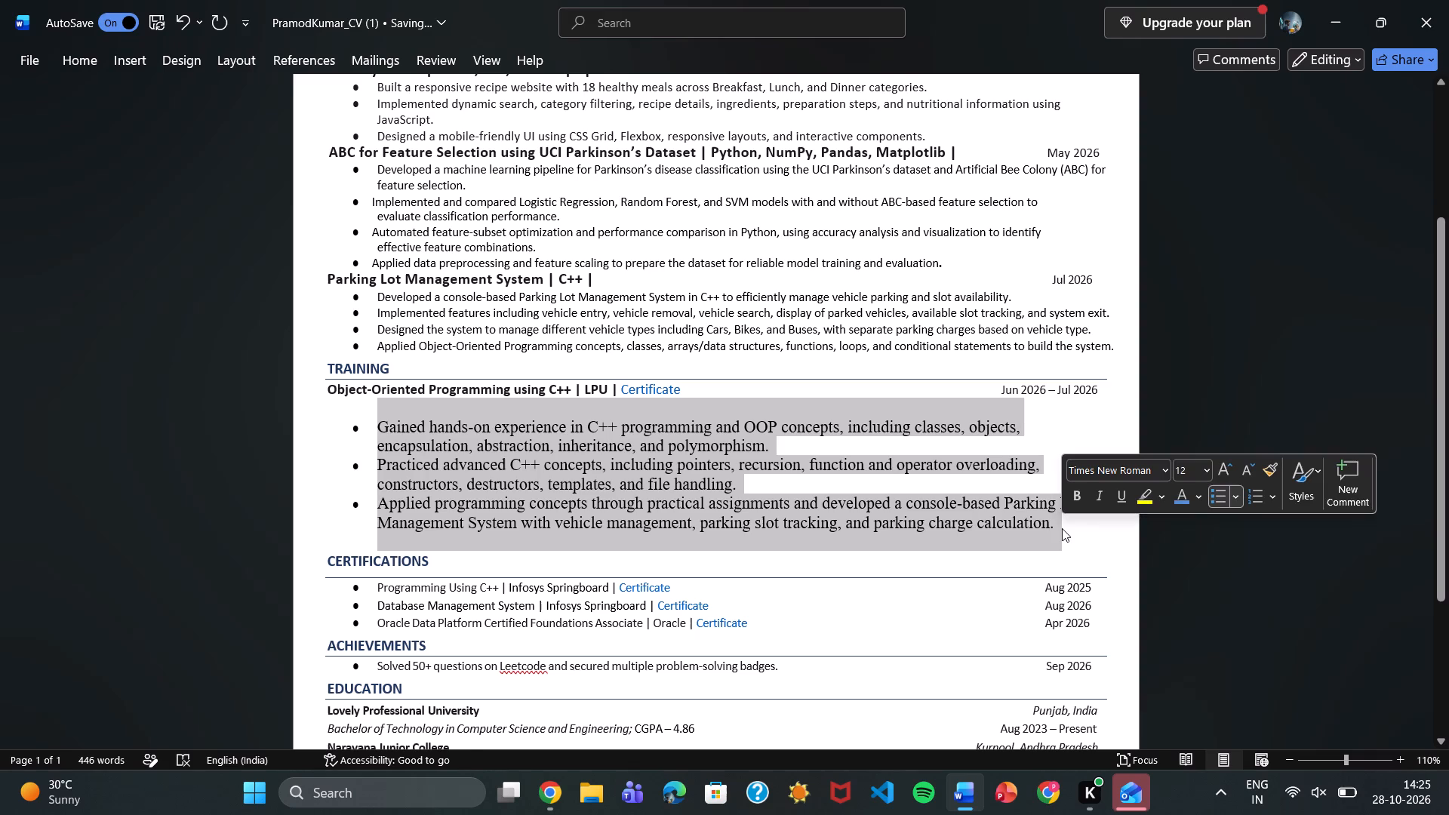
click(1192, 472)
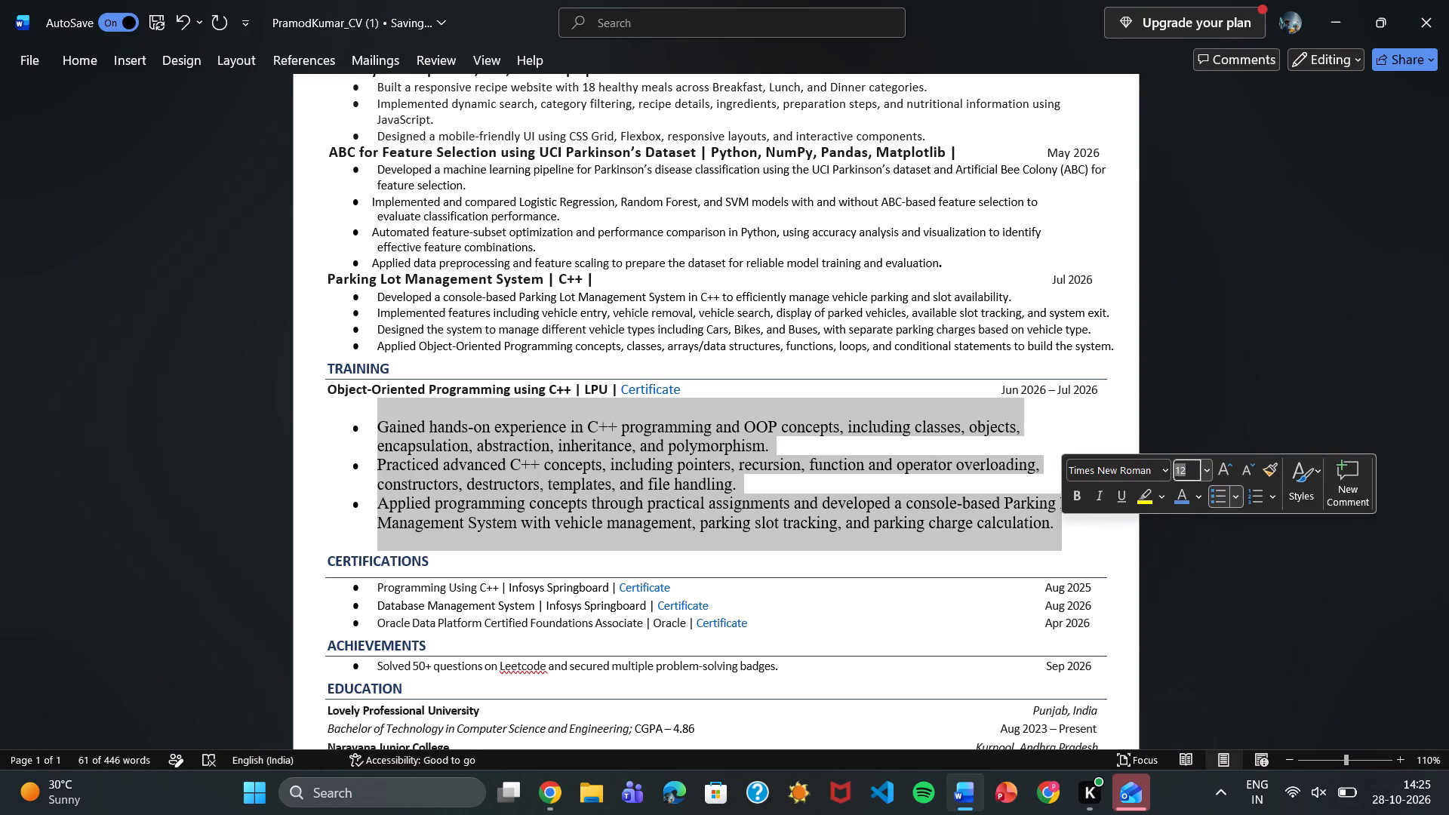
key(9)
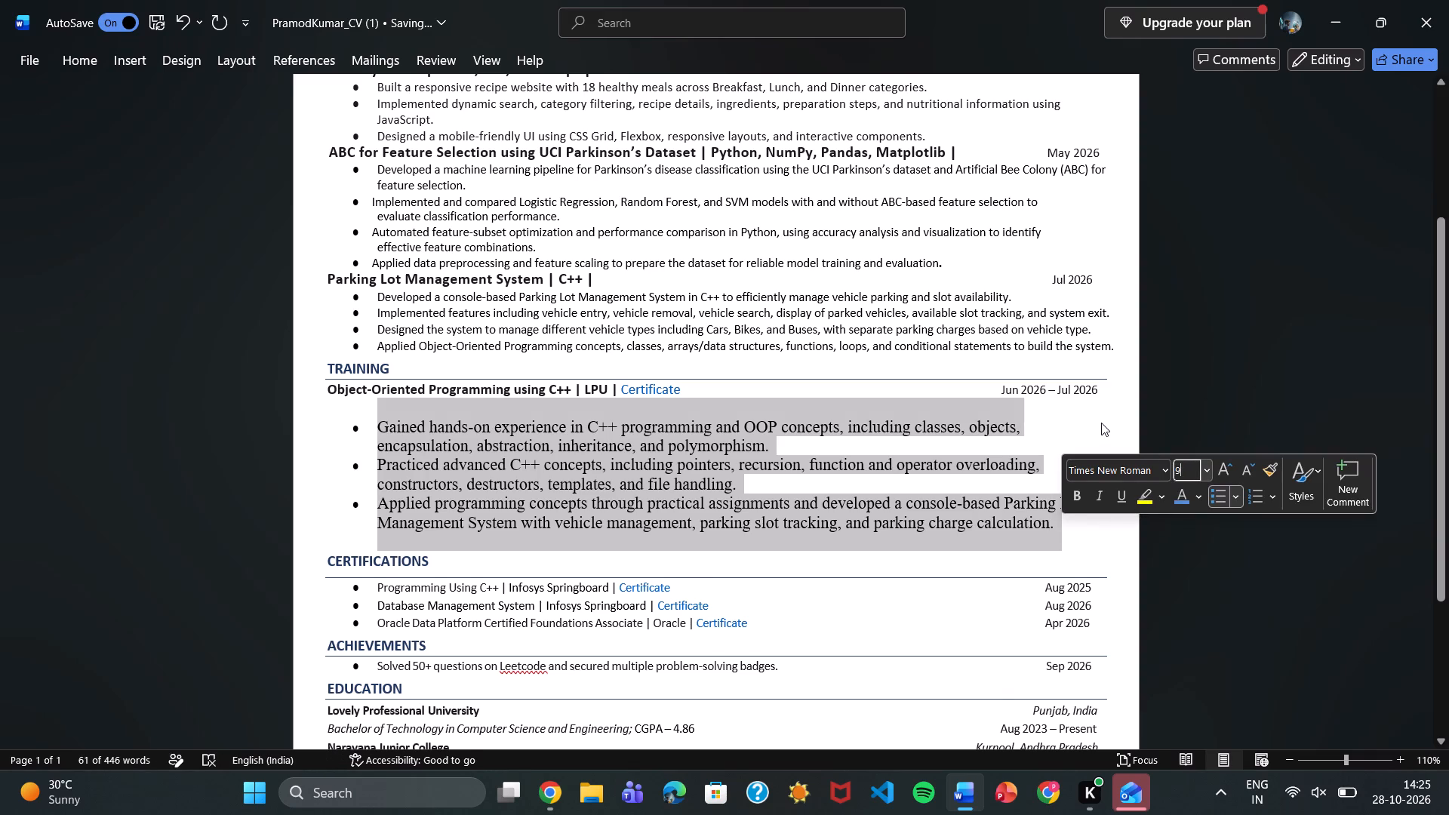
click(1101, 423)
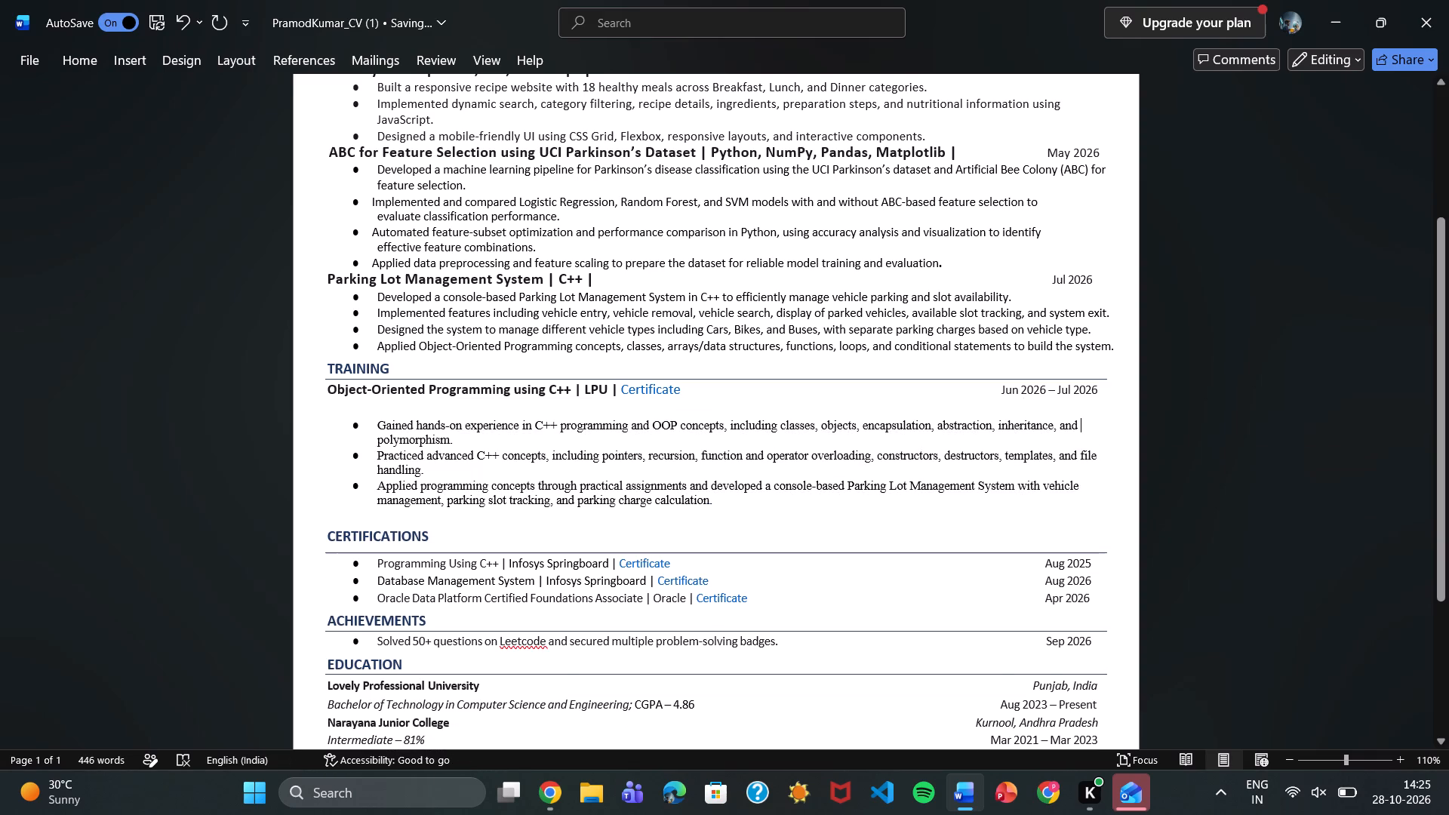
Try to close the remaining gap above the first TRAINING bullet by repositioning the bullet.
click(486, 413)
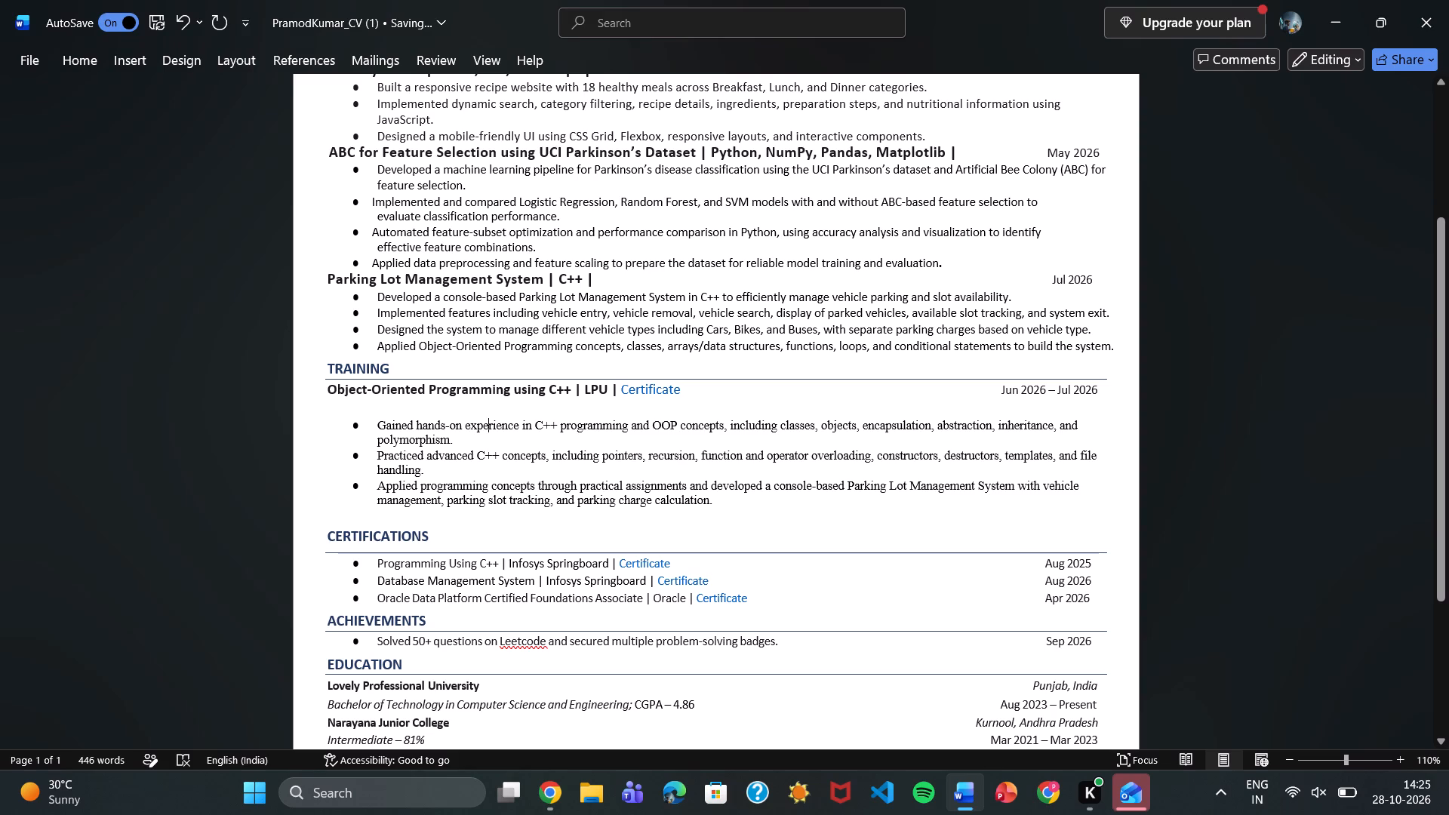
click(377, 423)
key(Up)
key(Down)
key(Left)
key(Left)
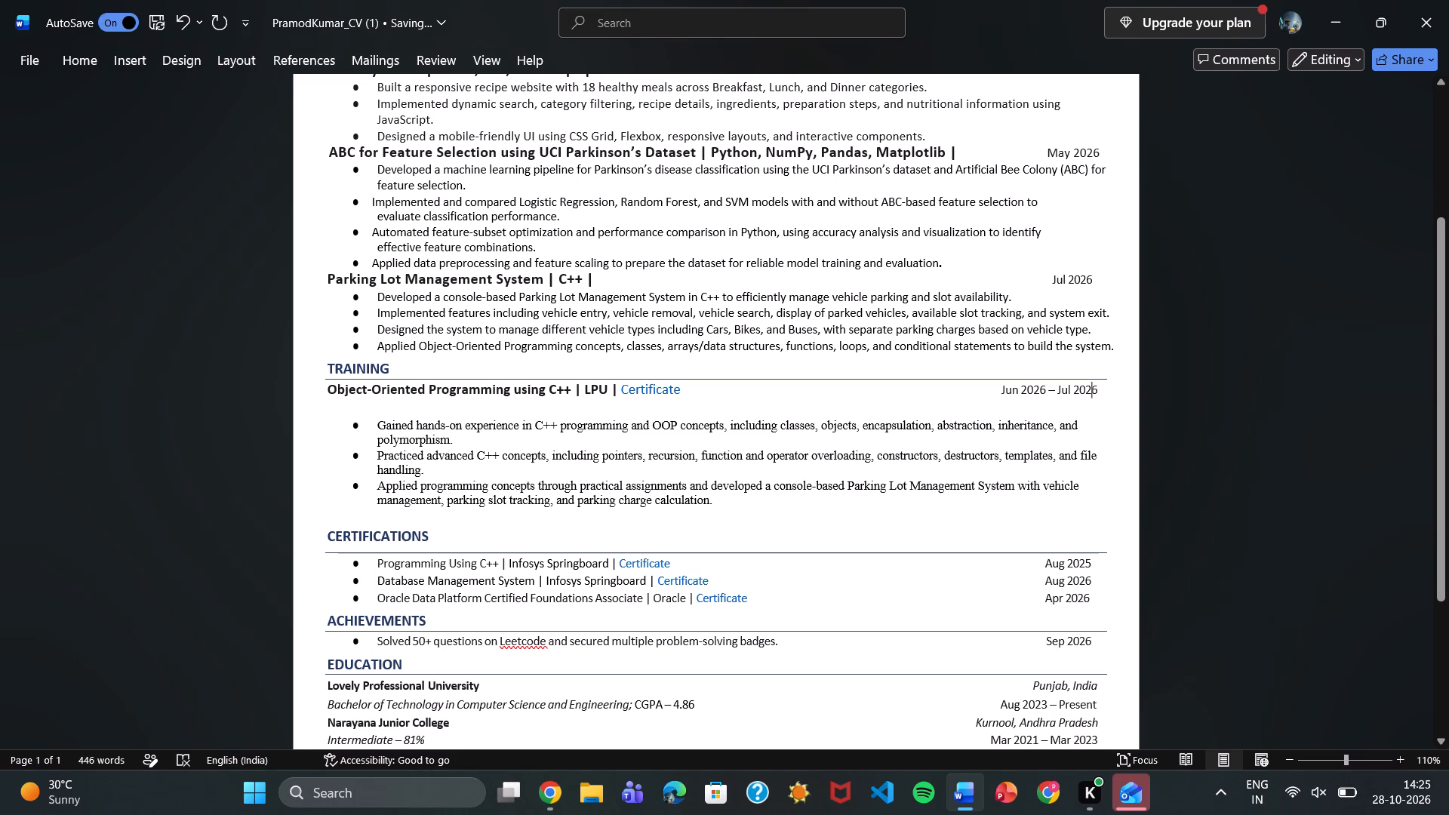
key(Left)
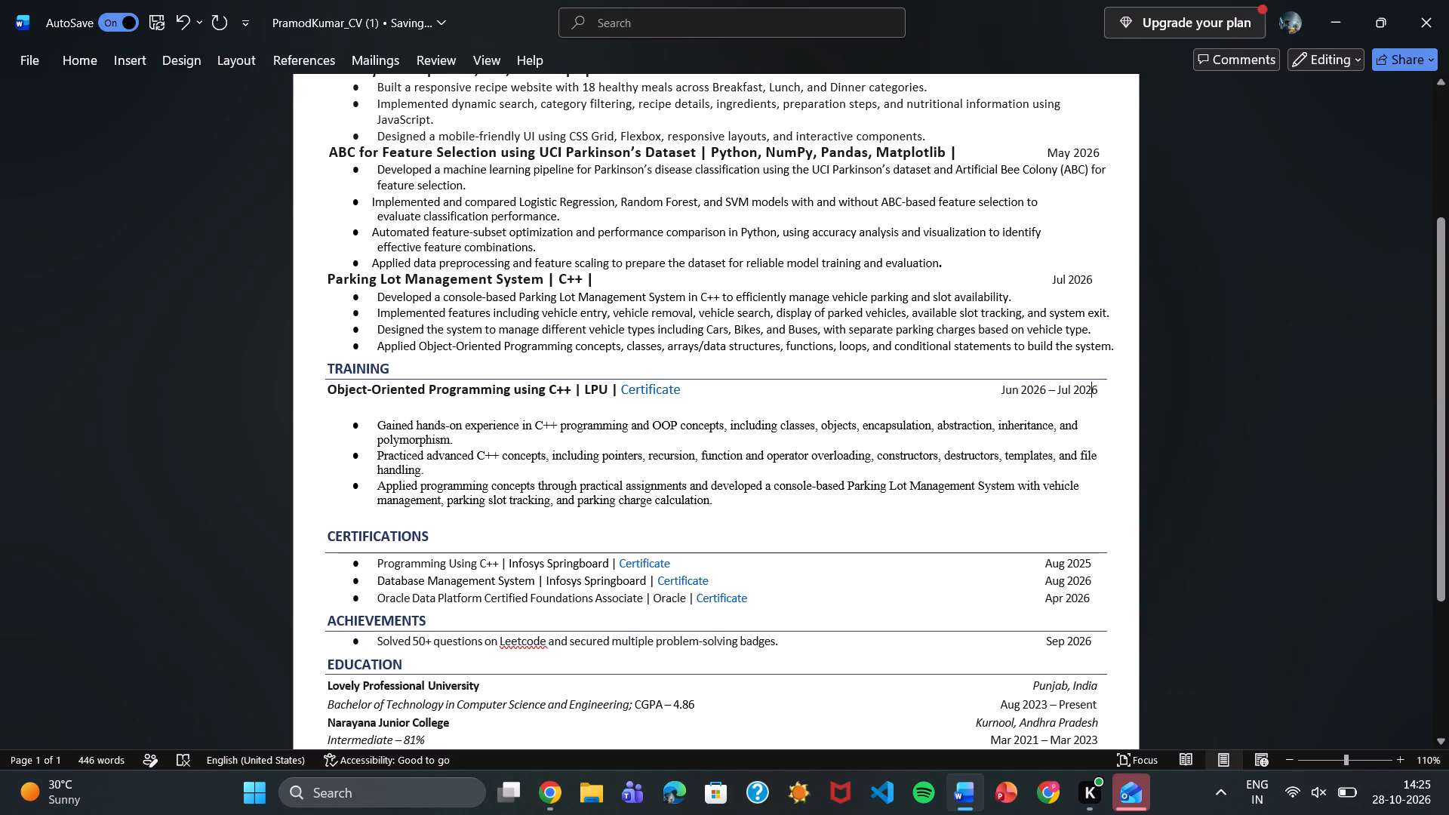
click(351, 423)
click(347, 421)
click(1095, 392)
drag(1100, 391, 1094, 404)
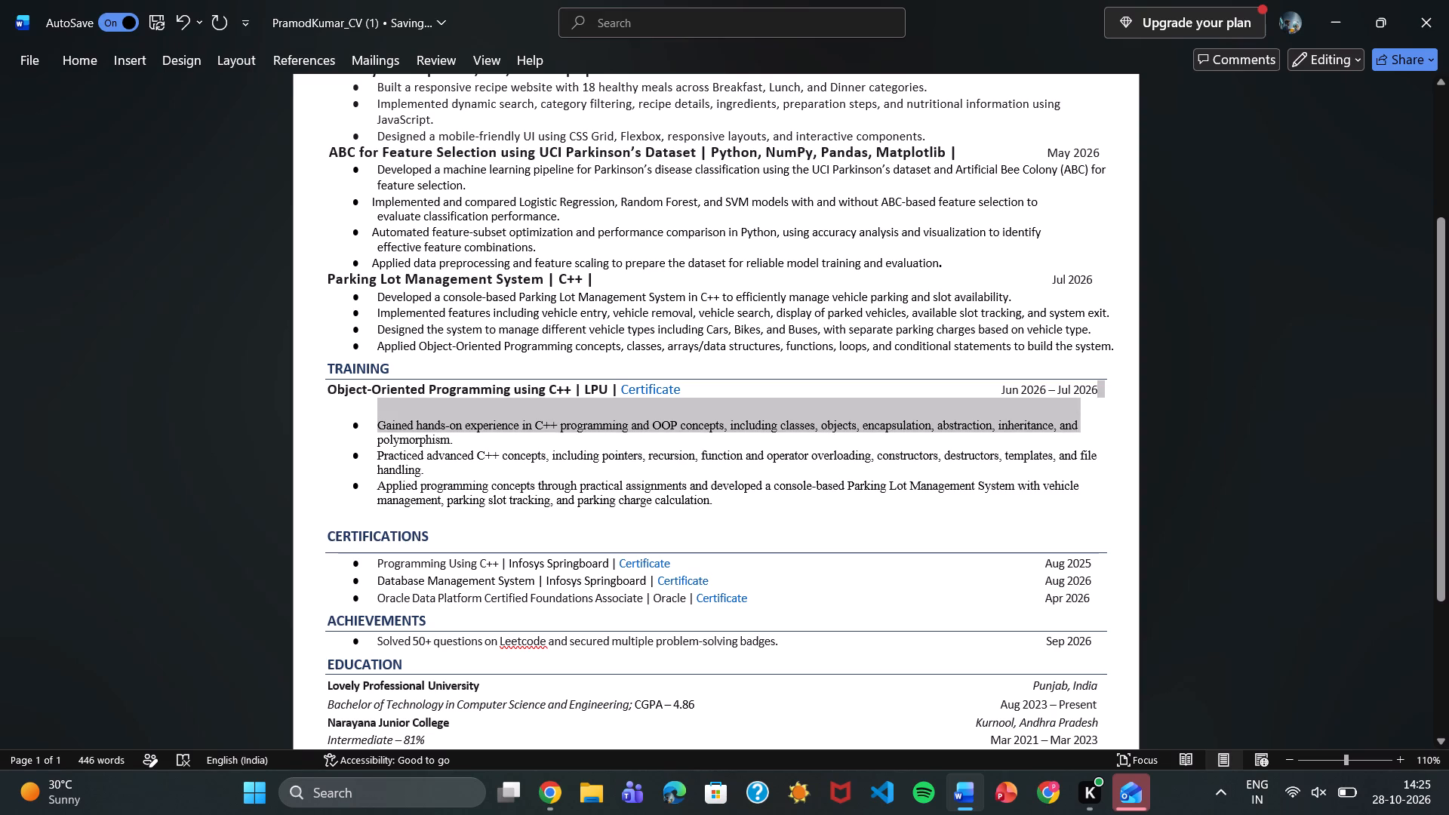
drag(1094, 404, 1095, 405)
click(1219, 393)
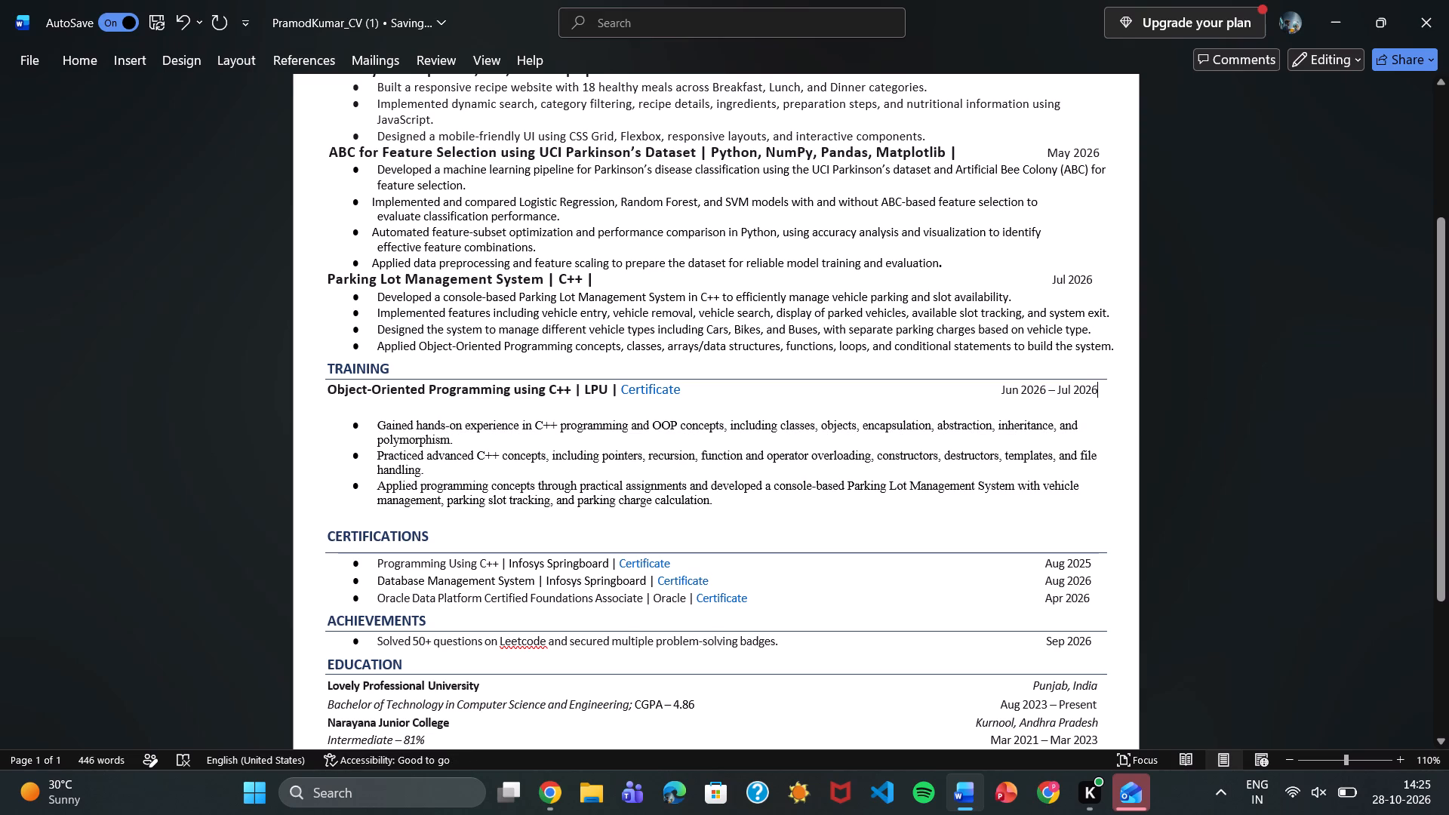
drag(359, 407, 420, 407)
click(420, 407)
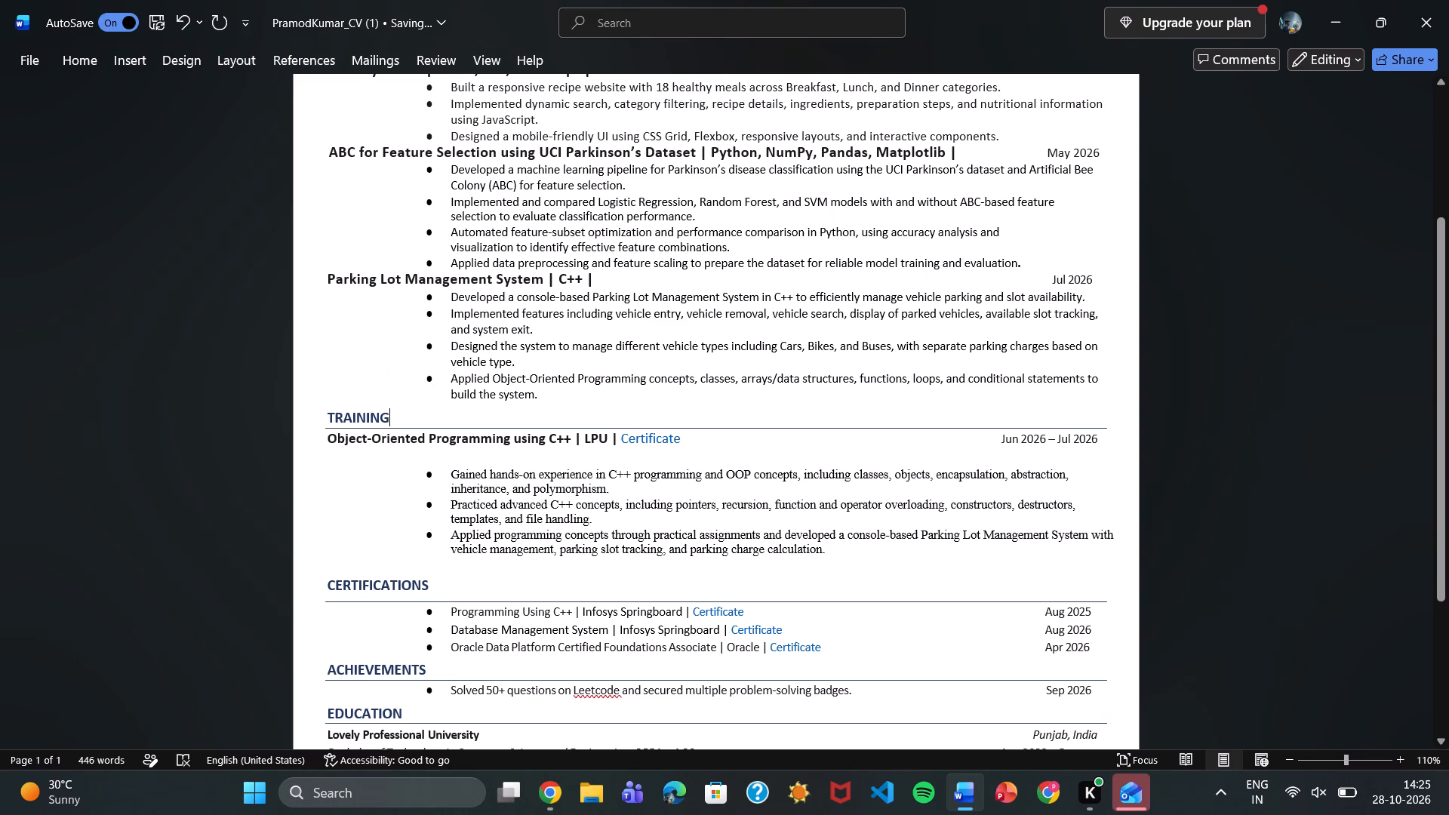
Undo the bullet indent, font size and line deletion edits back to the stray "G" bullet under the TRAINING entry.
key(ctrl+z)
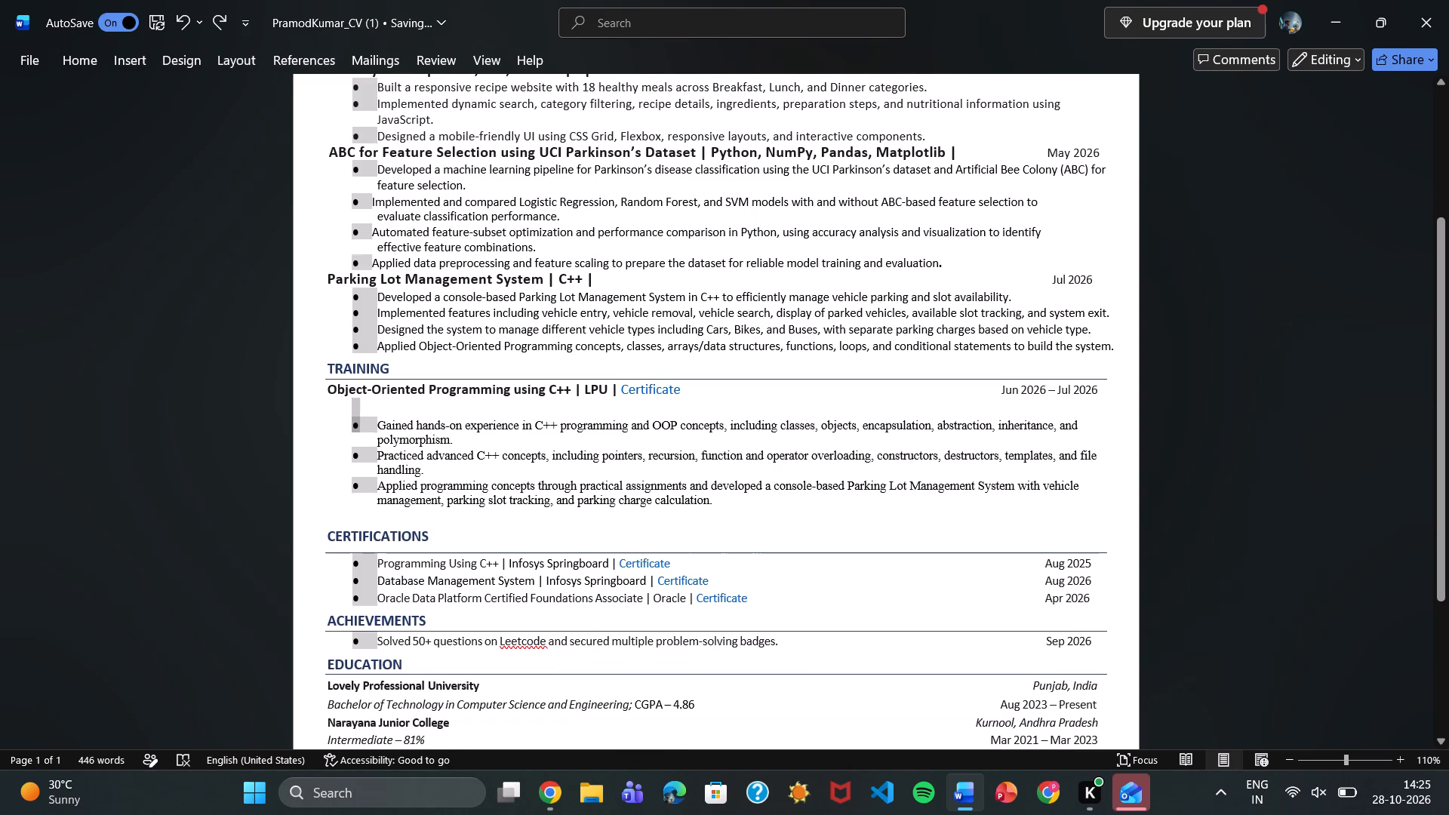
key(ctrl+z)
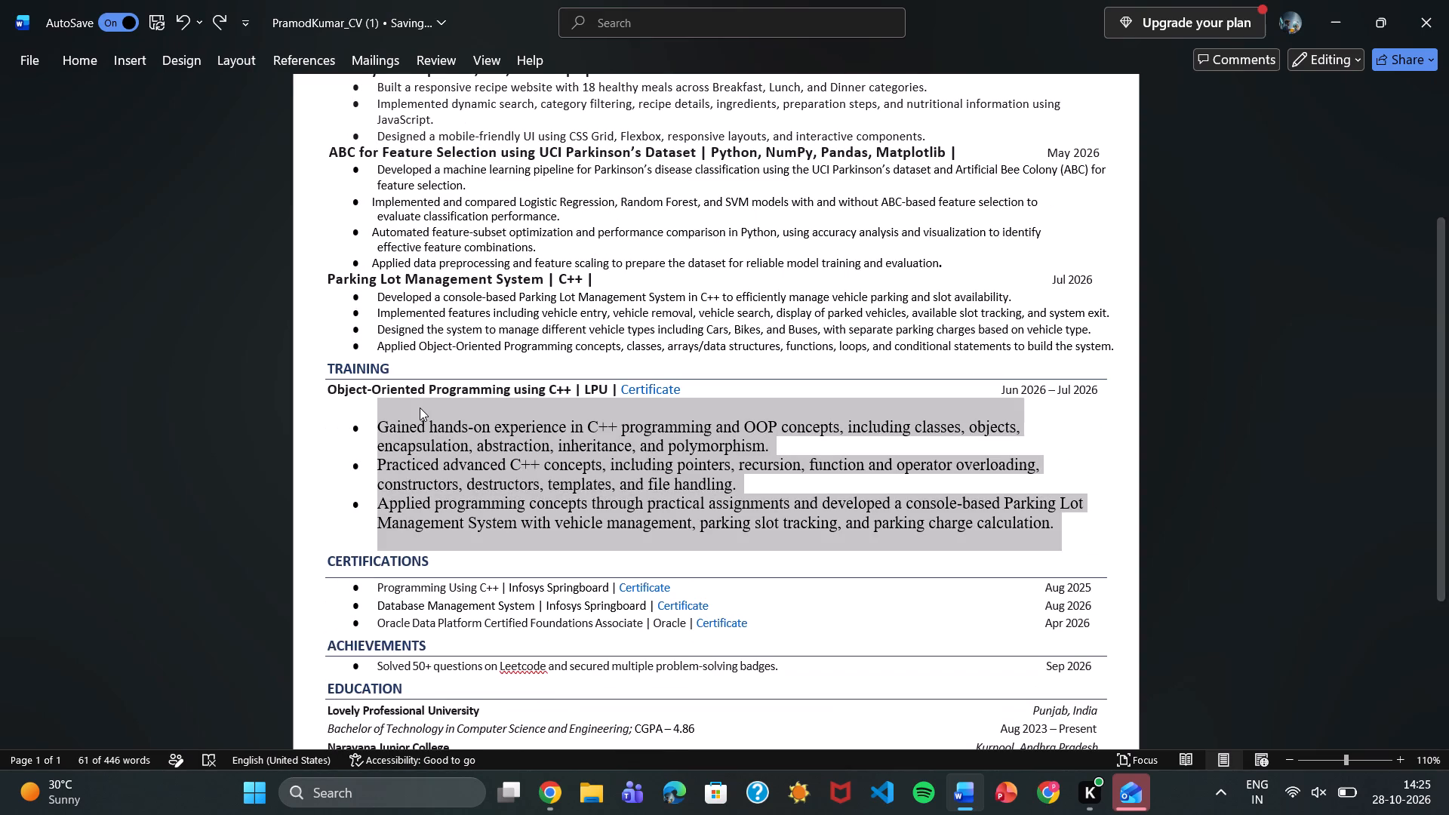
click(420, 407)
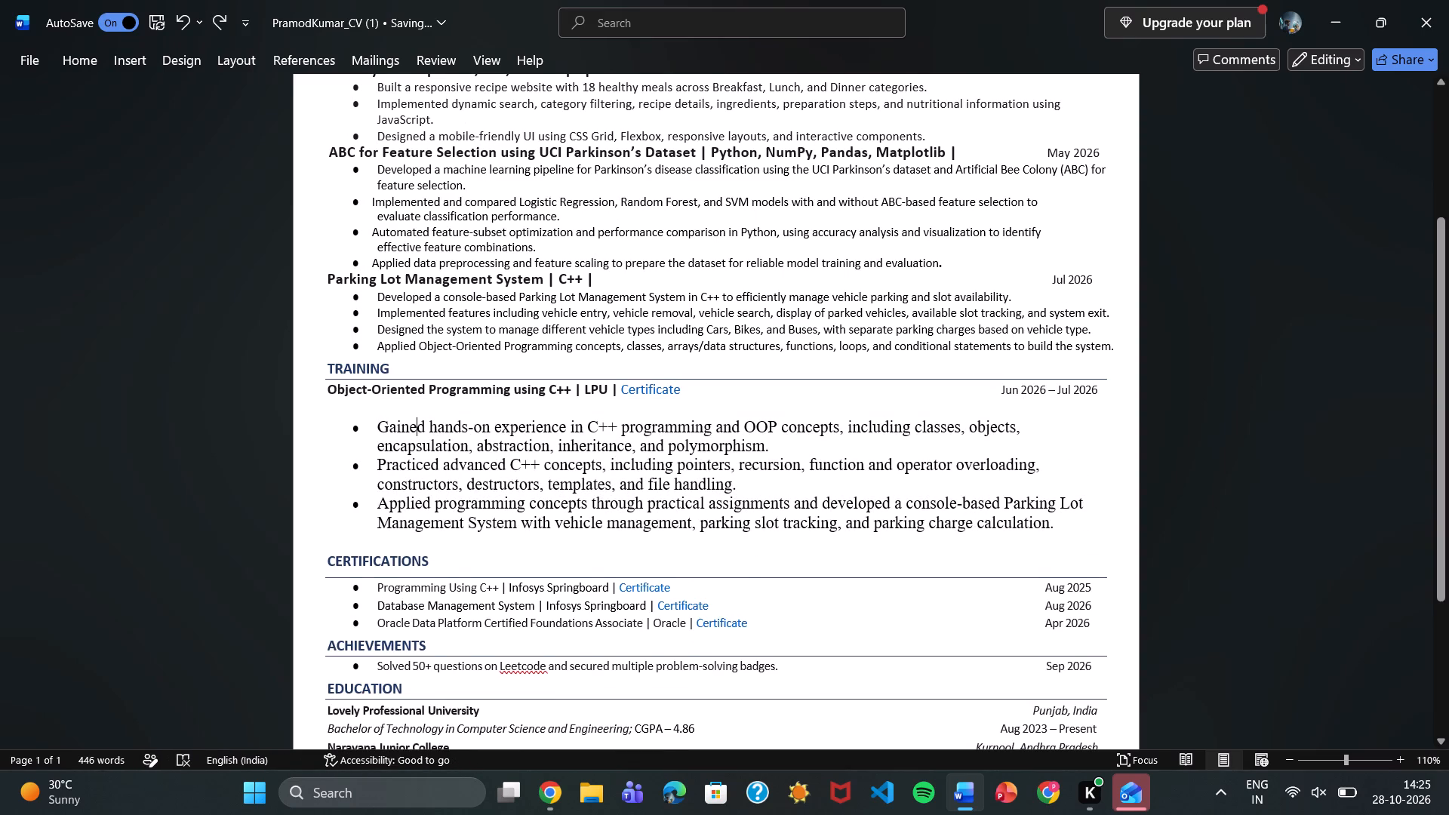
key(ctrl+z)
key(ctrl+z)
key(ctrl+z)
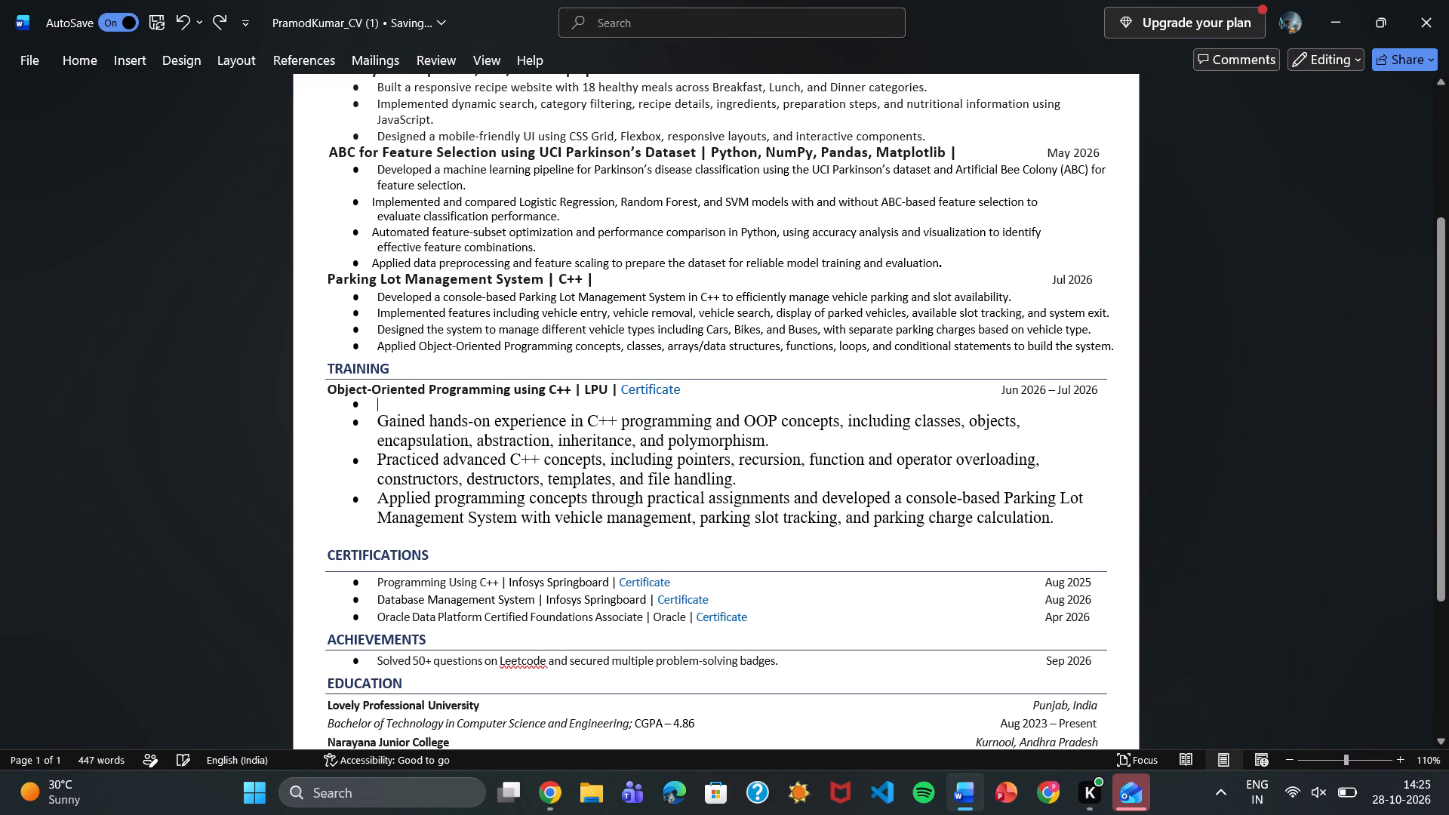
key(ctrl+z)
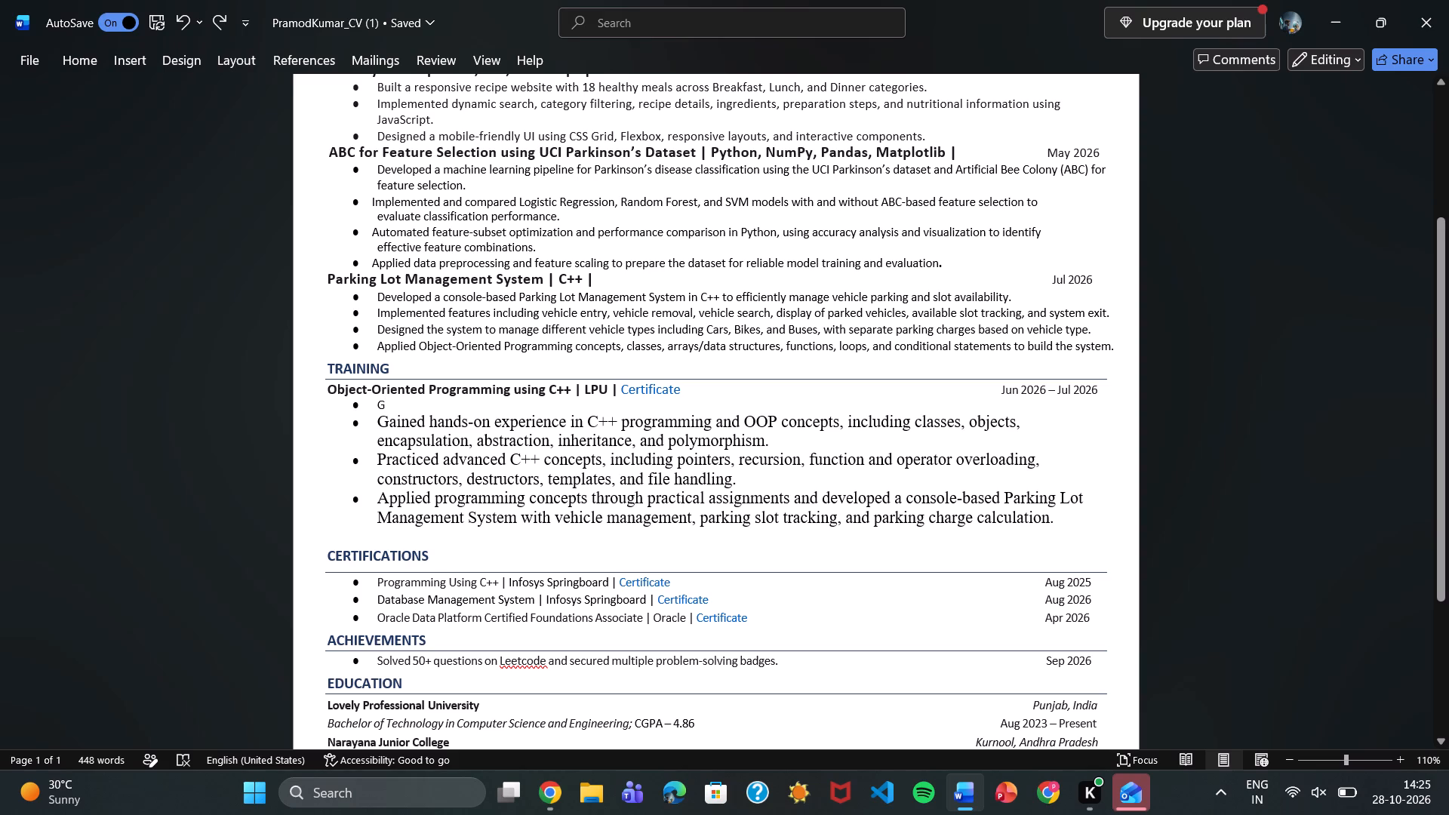
Merge the "Gained hands-on experience" point into the stray "G" bullet above it, removing the extra G.
click(351, 422)
key(BackSpace)
key(BackSpace)
key(BackSpace)
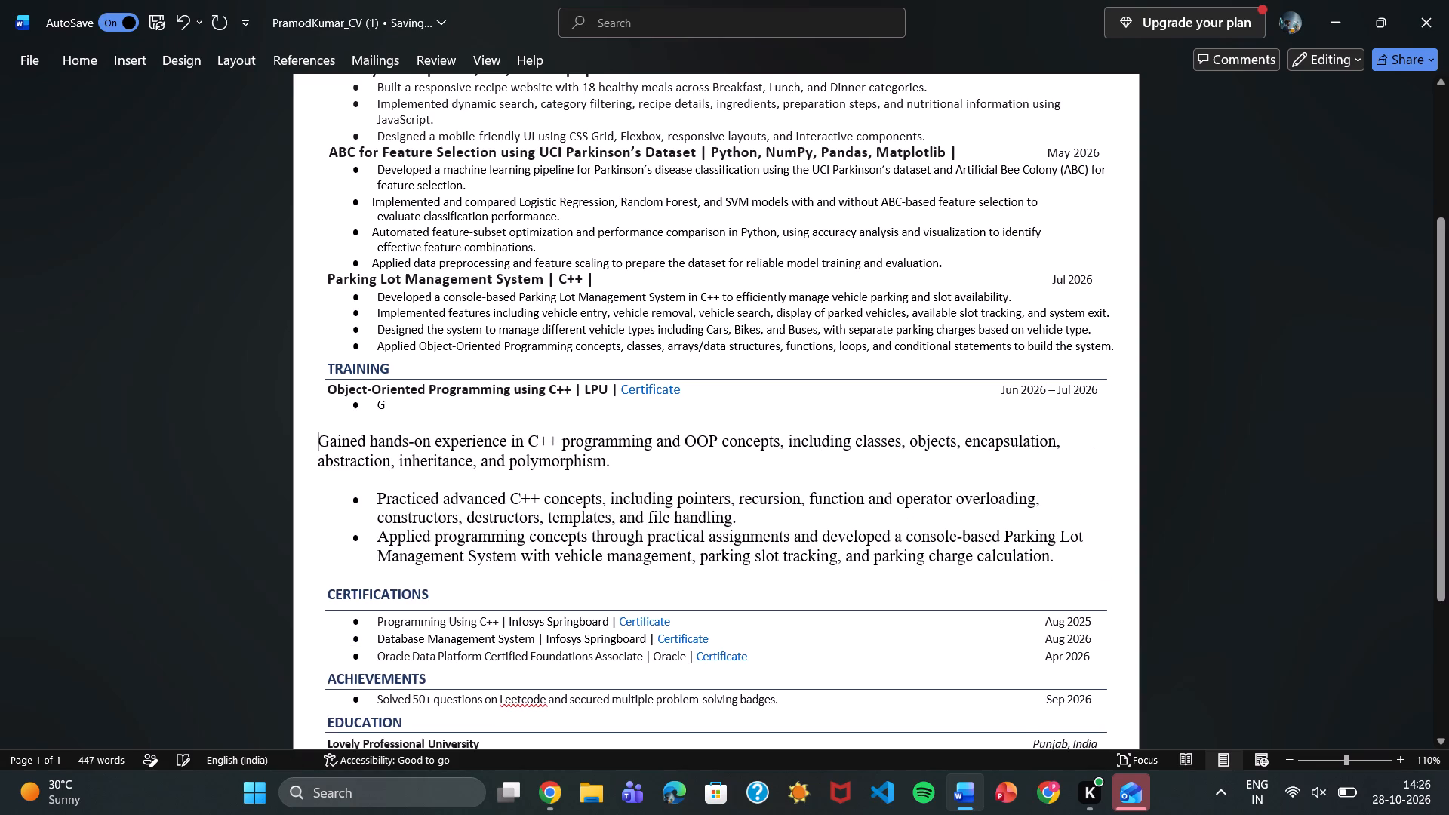
key(BackSpace)
key(BackSpace)
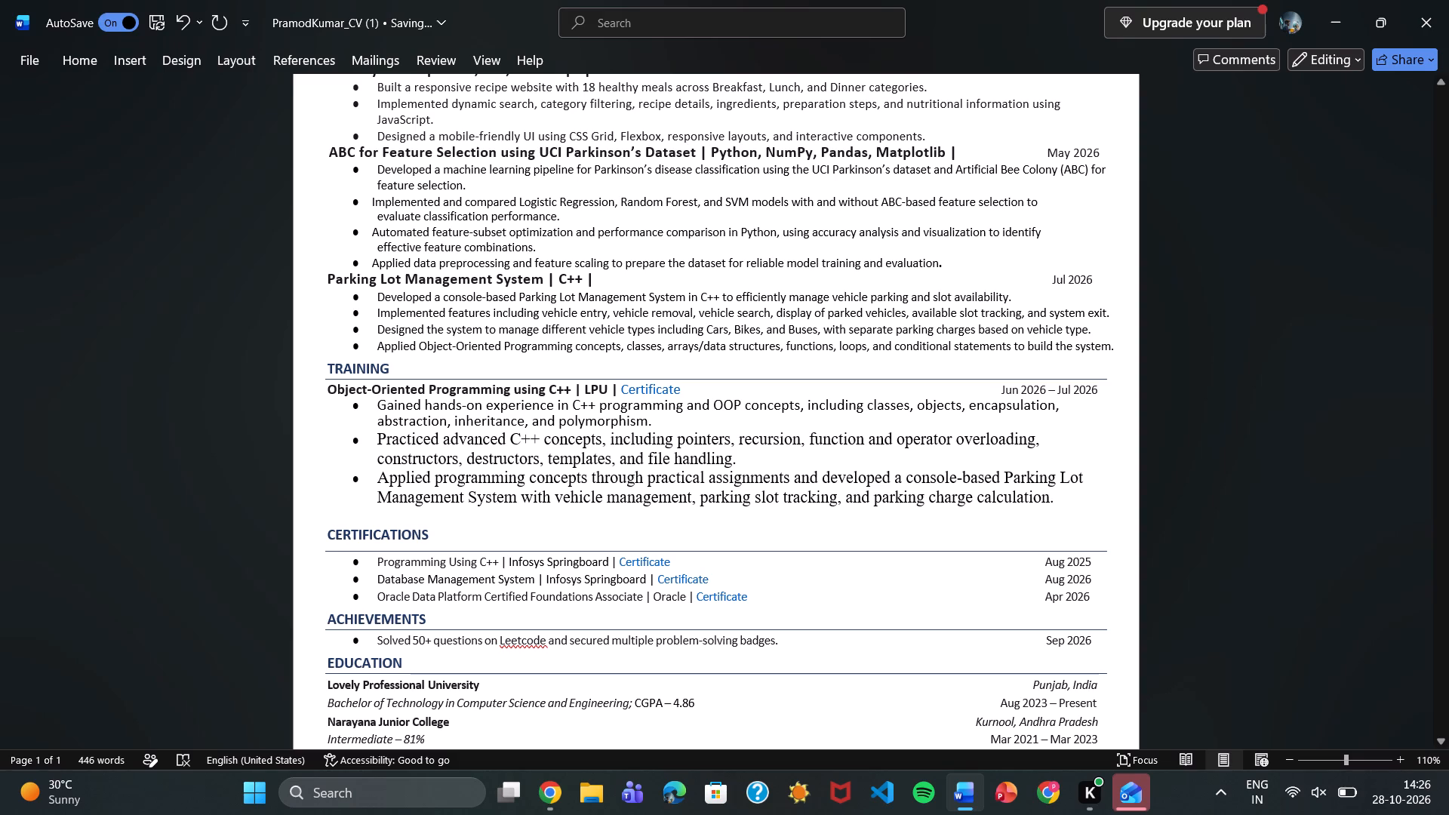
Set the font size of all three TRAINING bullets to 9.
drag(372, 404, 1055, 498)
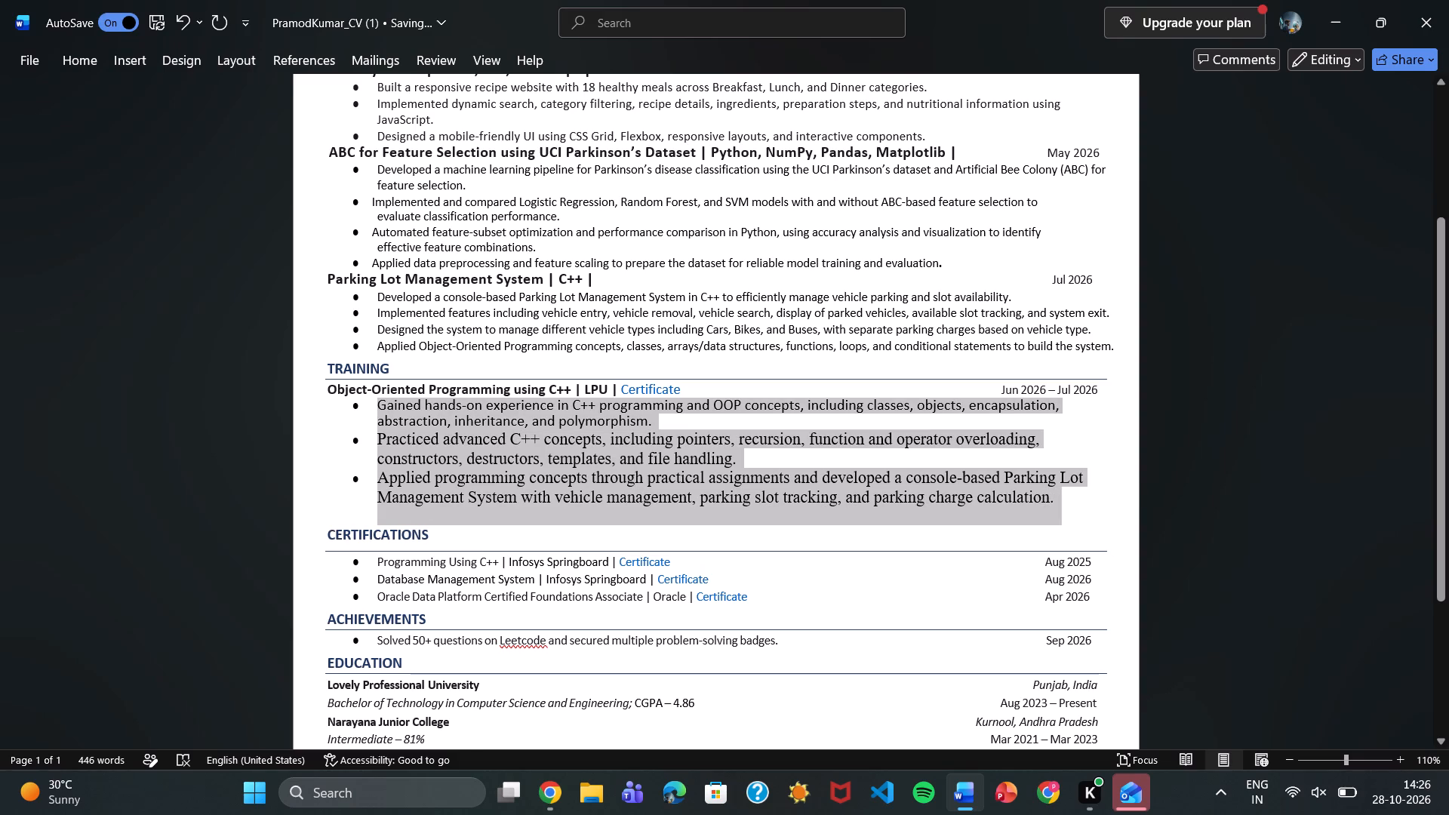
drag(1055, 498, 1056, 498)
click(1186, 431)
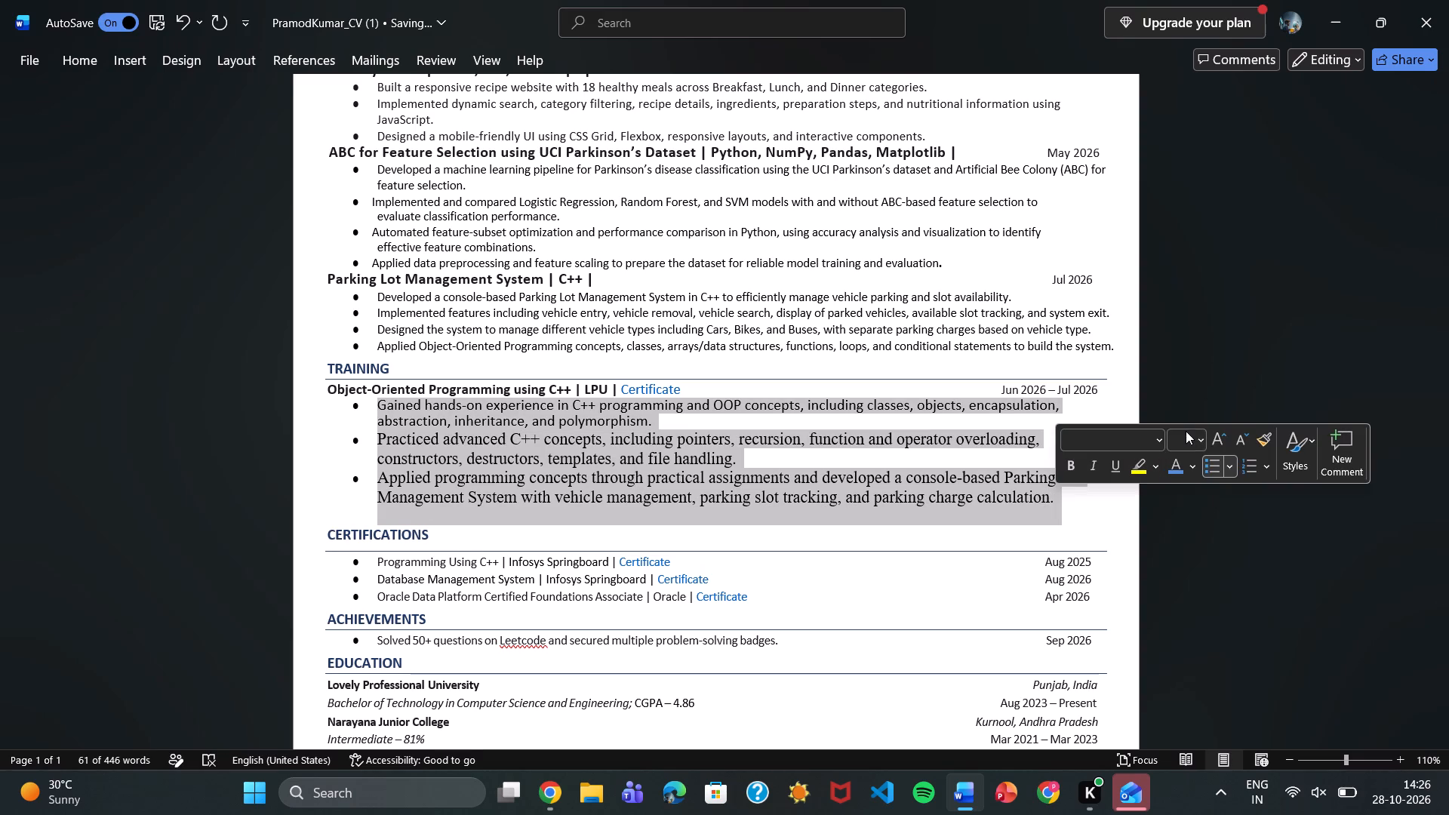
click(1177, 438)
key(9)
click(1106, 506)
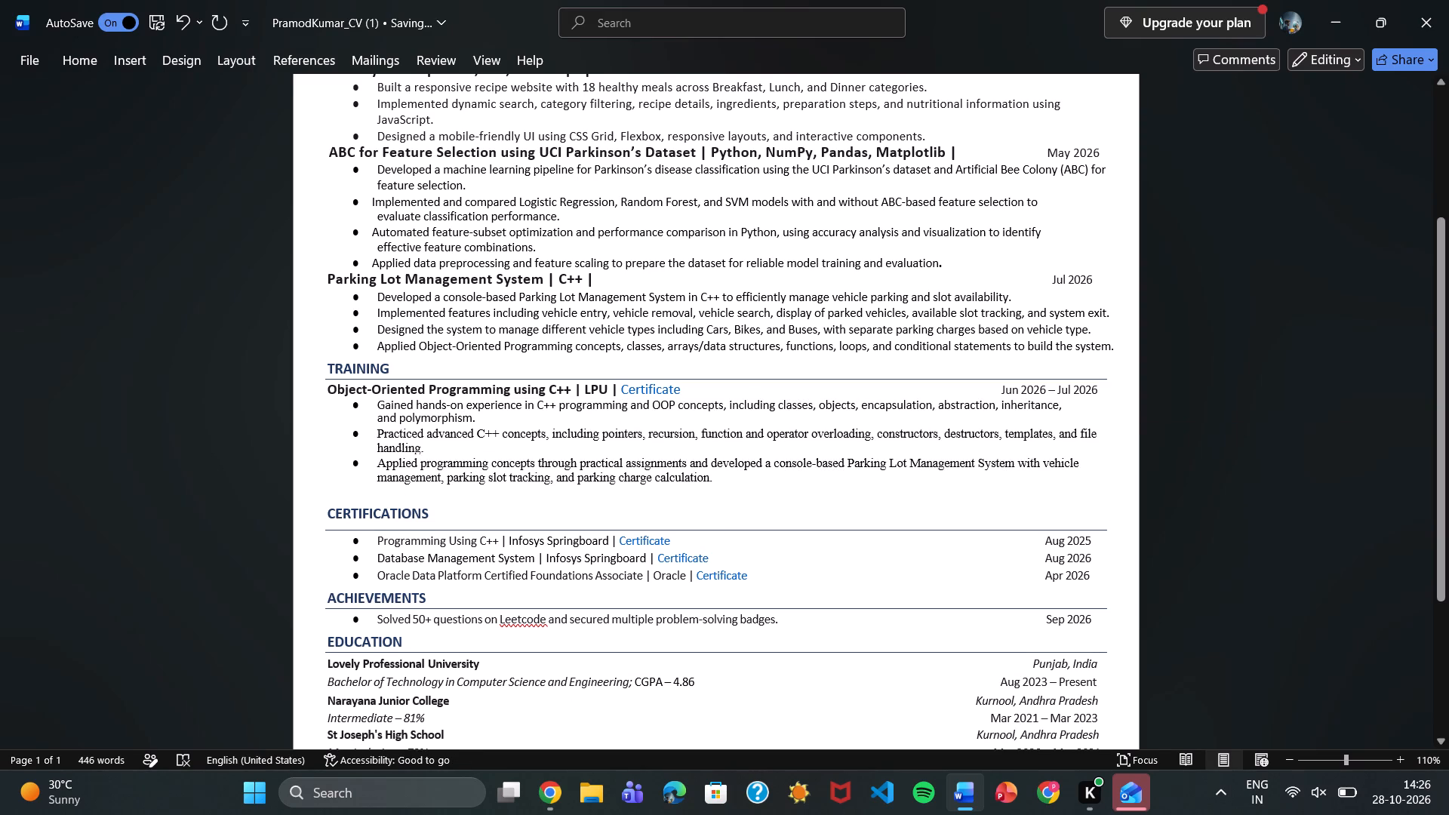
Change the font of all three TRAINING bullets to Calibri (Body).
drag(740, 481, 537, 413)
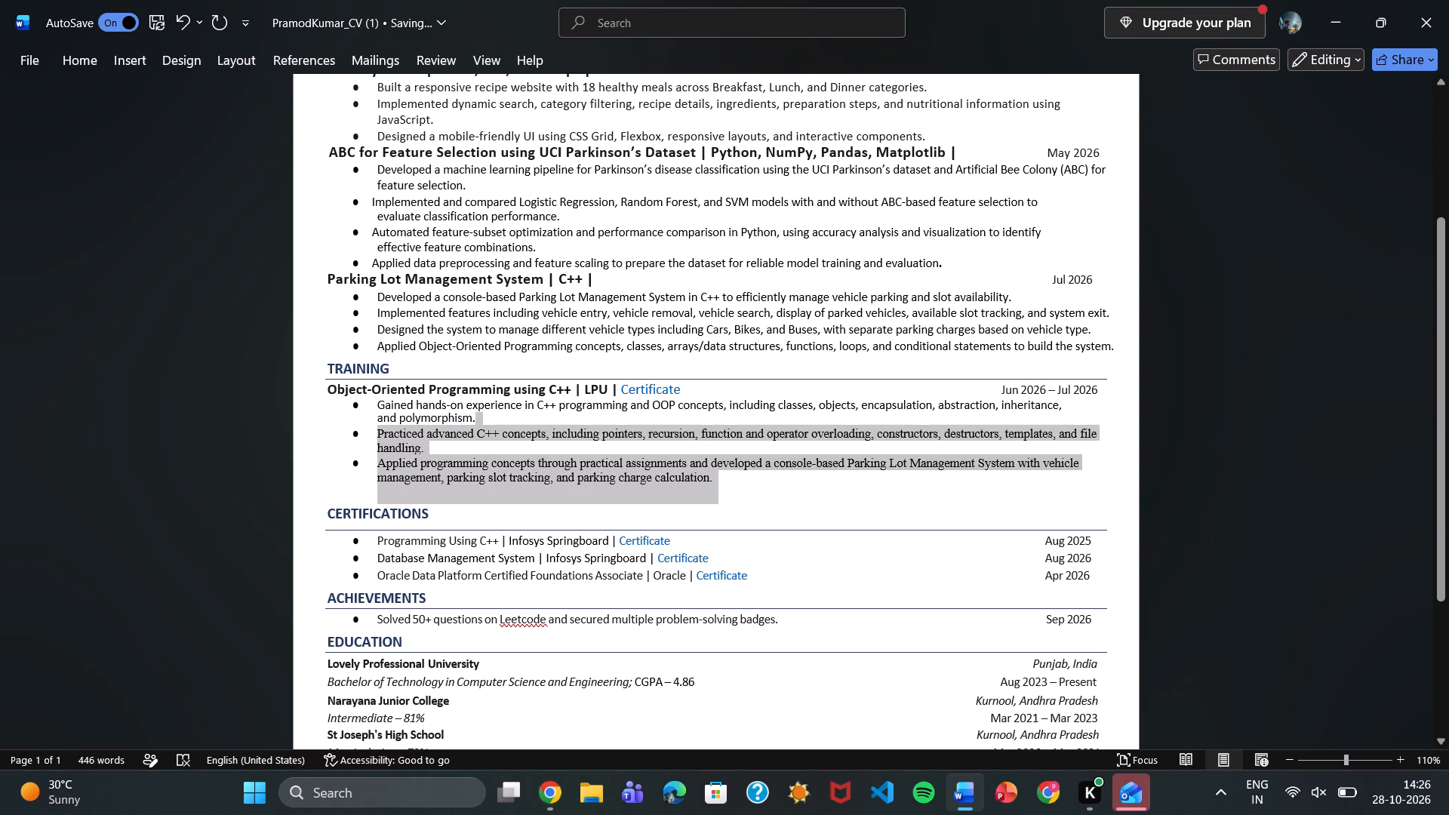
drag(537, 413, 481, 411)
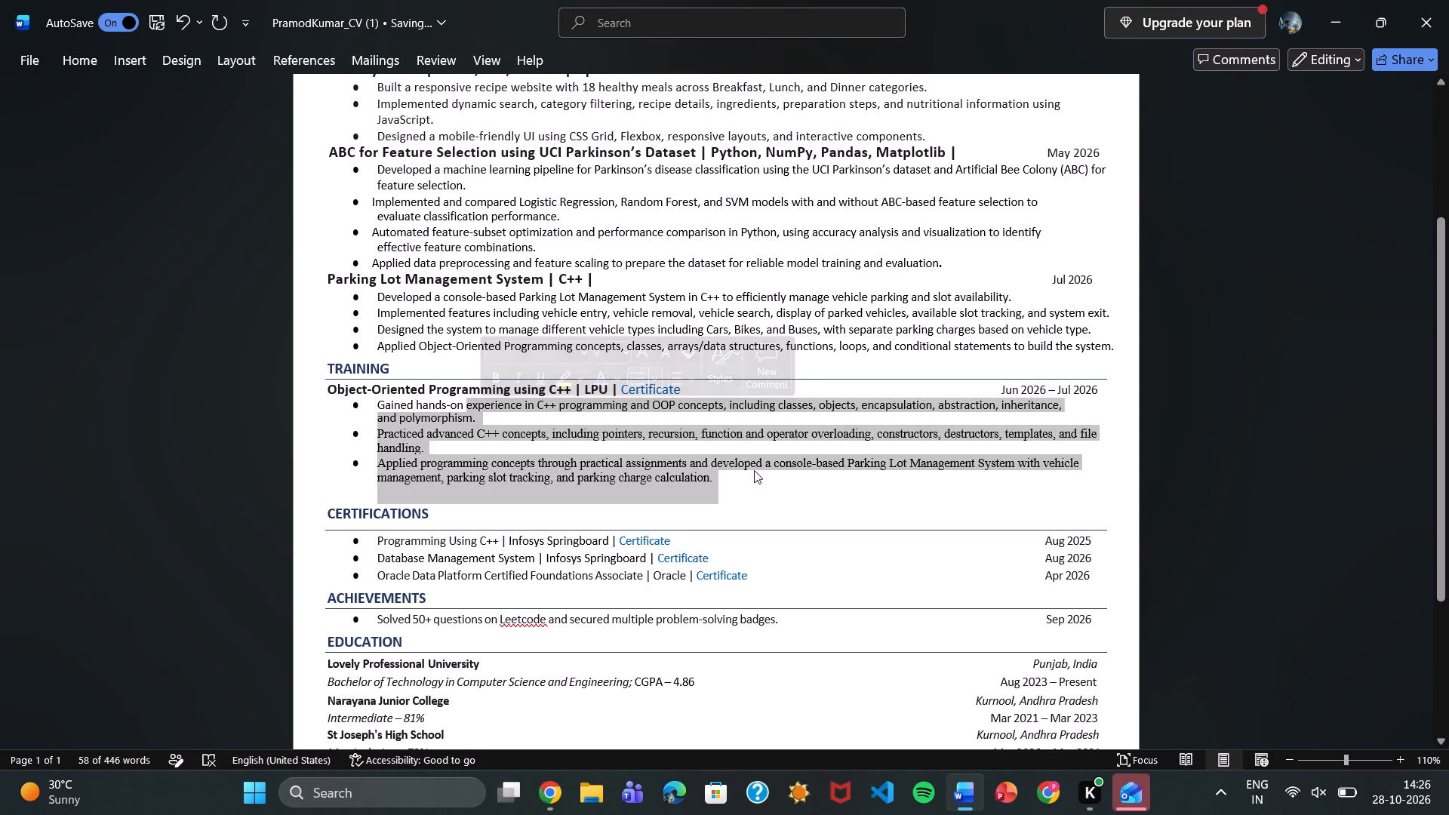
click(774, 497)
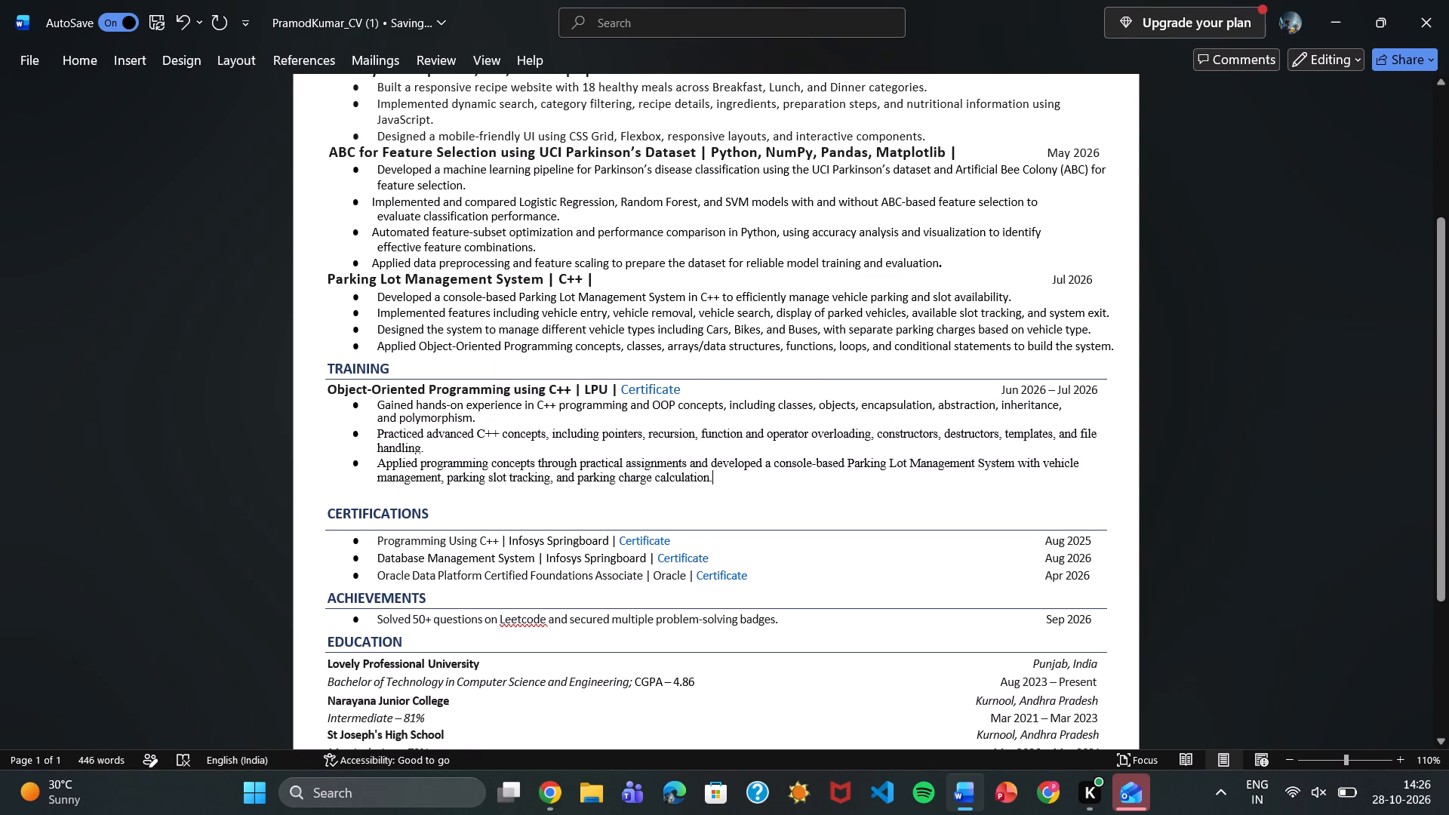
drag(373, 168, 928, 259)
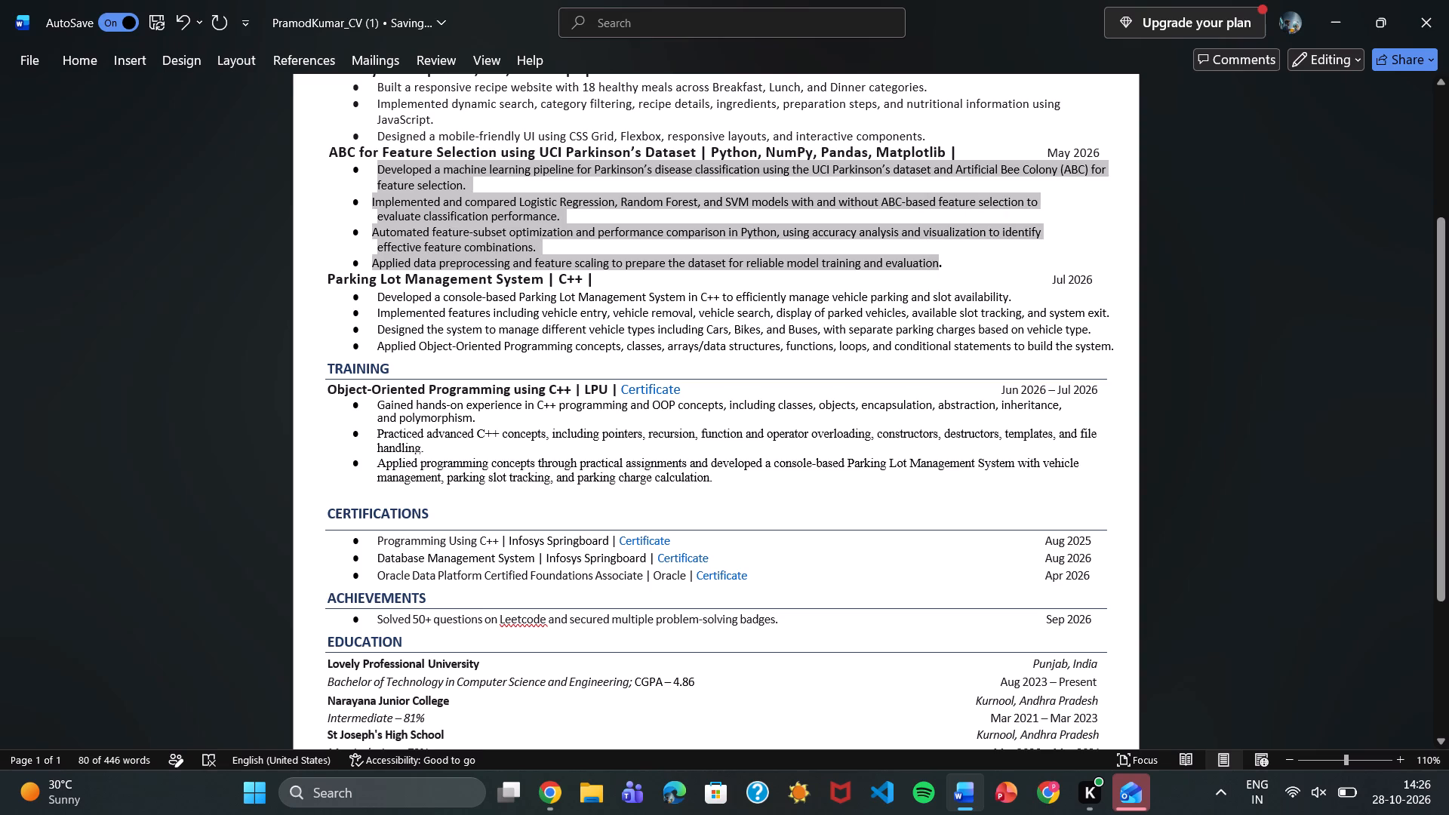
drag(378, 405, 710, 481)
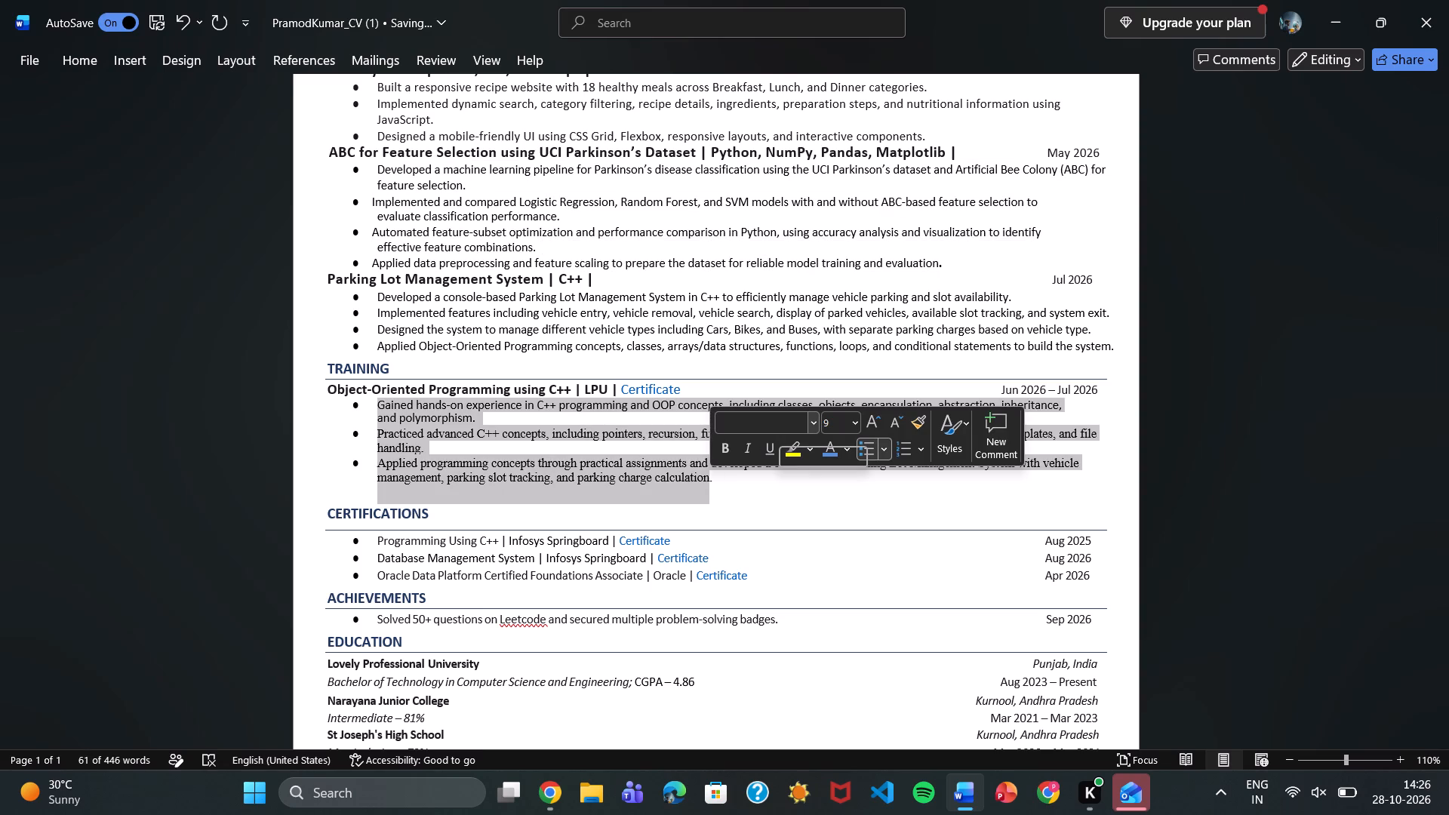
click(805, 426)
click(814, 426)
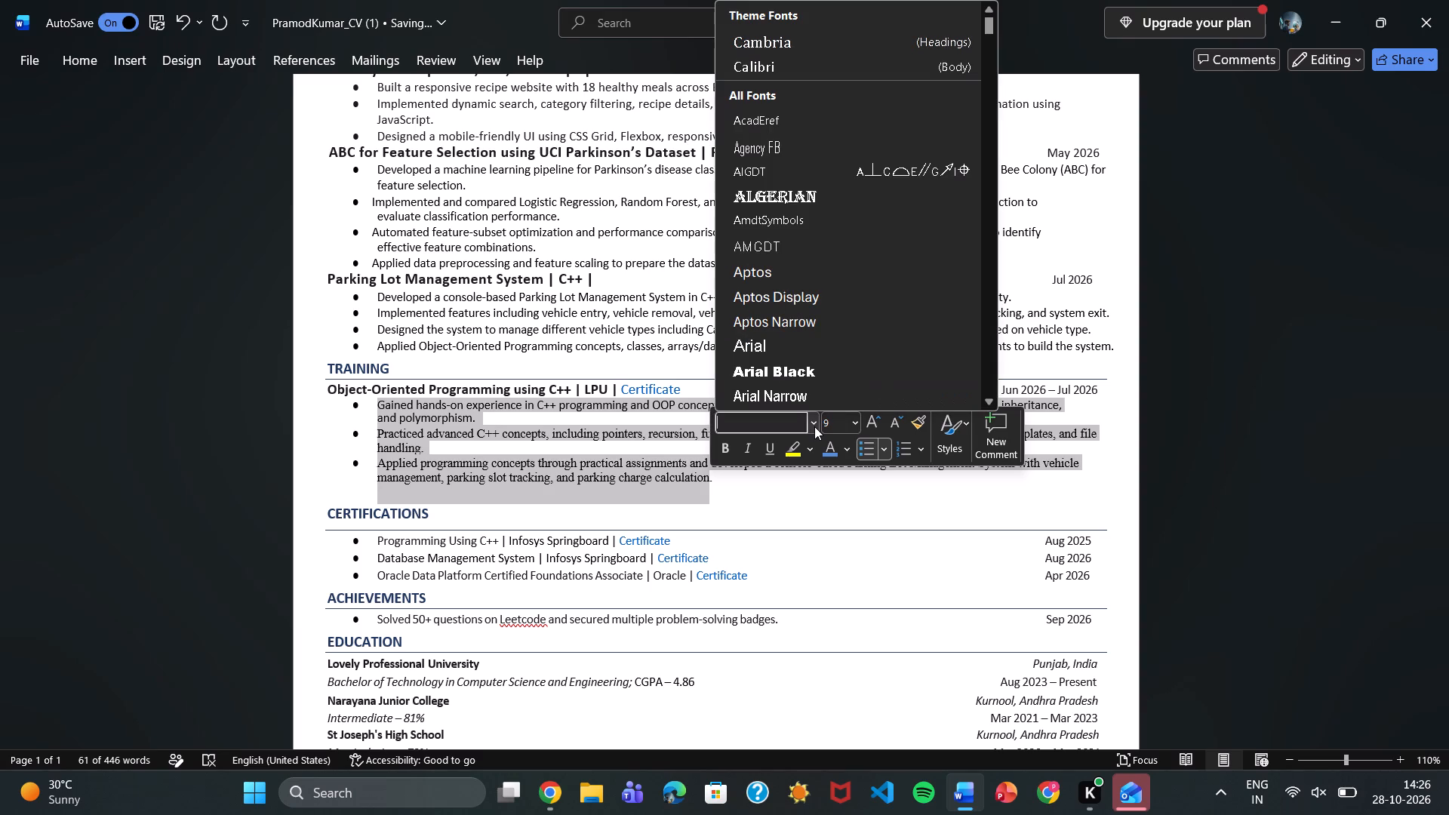
click(768, 73)
click(753, 496)
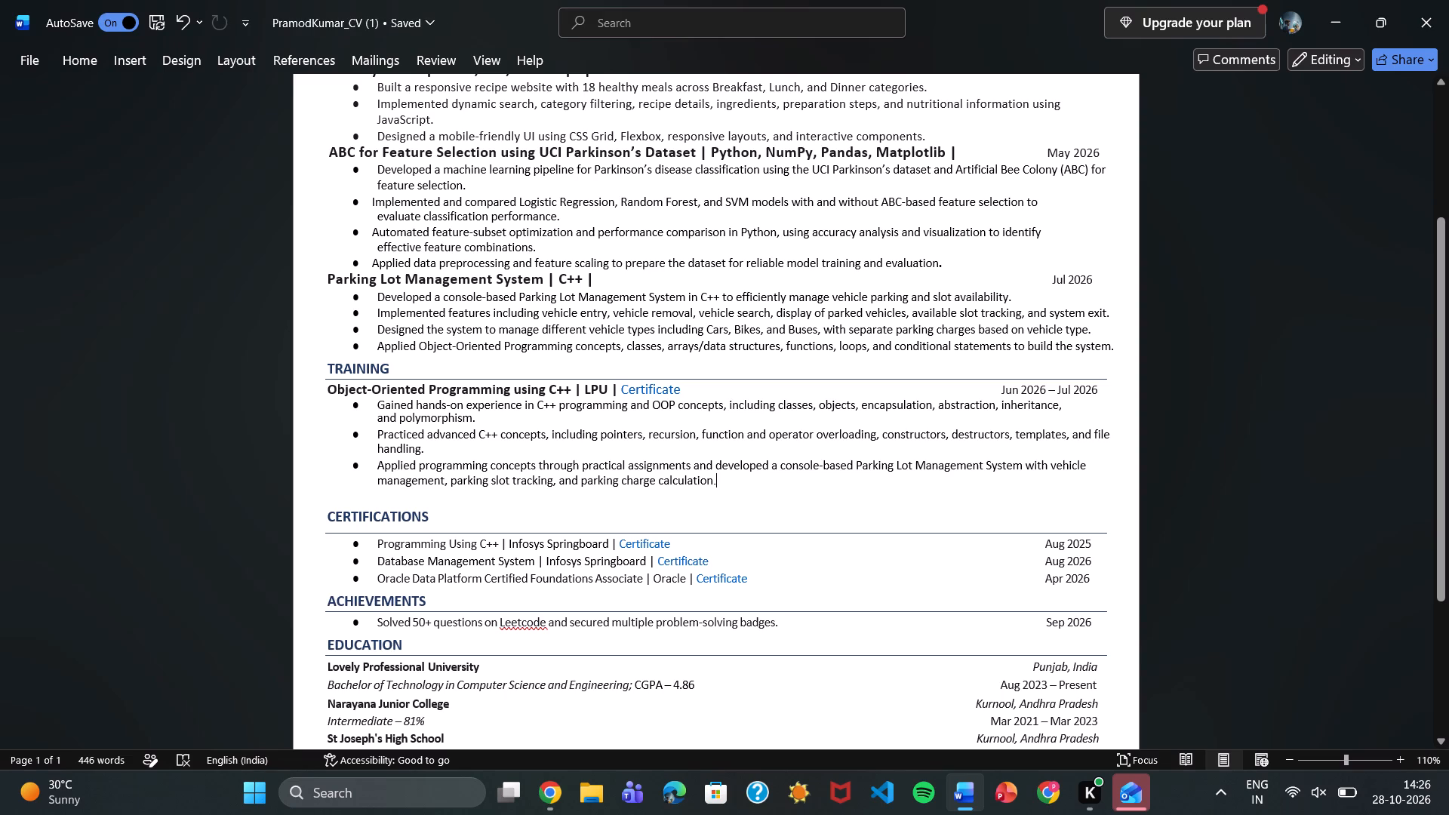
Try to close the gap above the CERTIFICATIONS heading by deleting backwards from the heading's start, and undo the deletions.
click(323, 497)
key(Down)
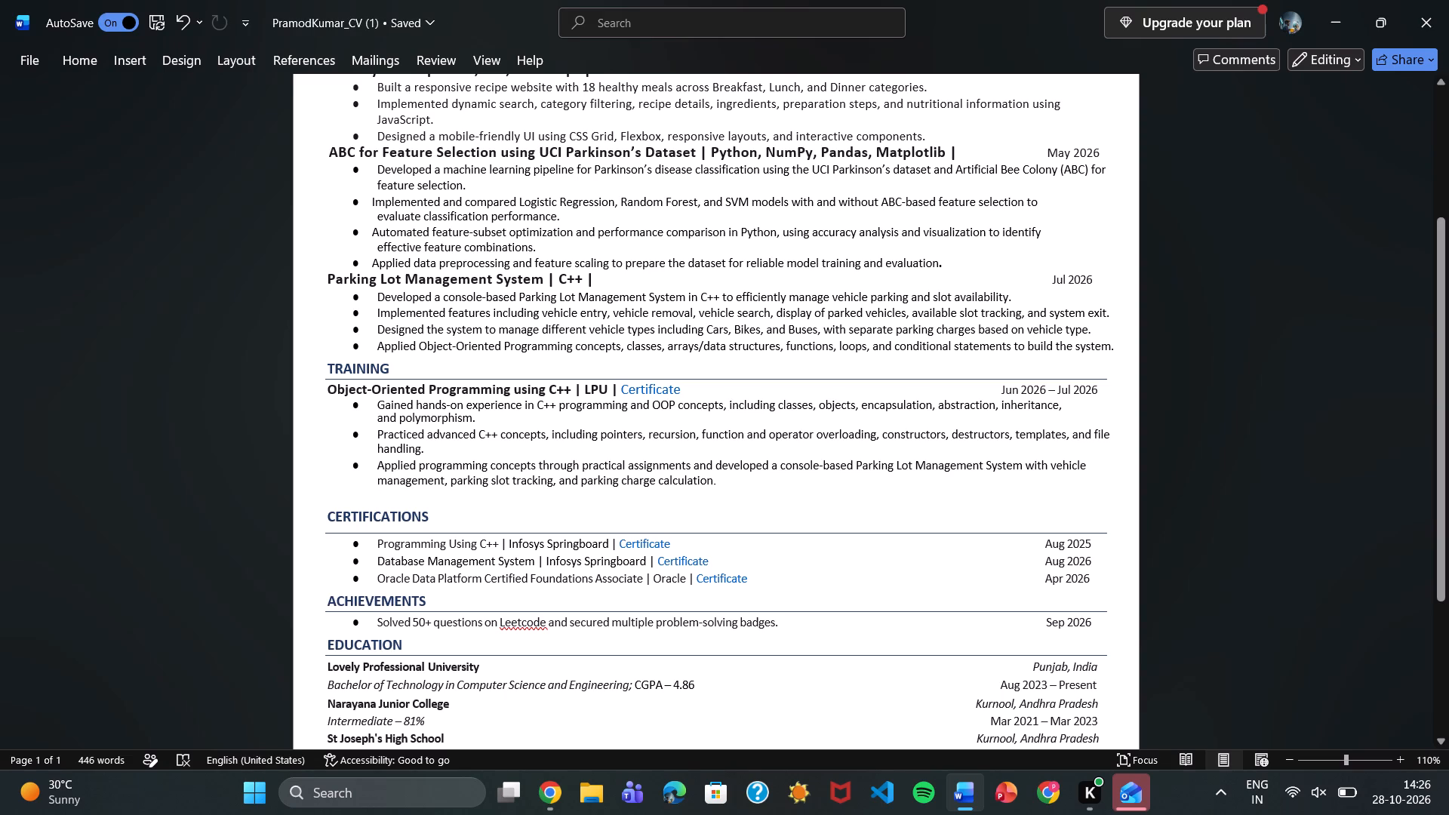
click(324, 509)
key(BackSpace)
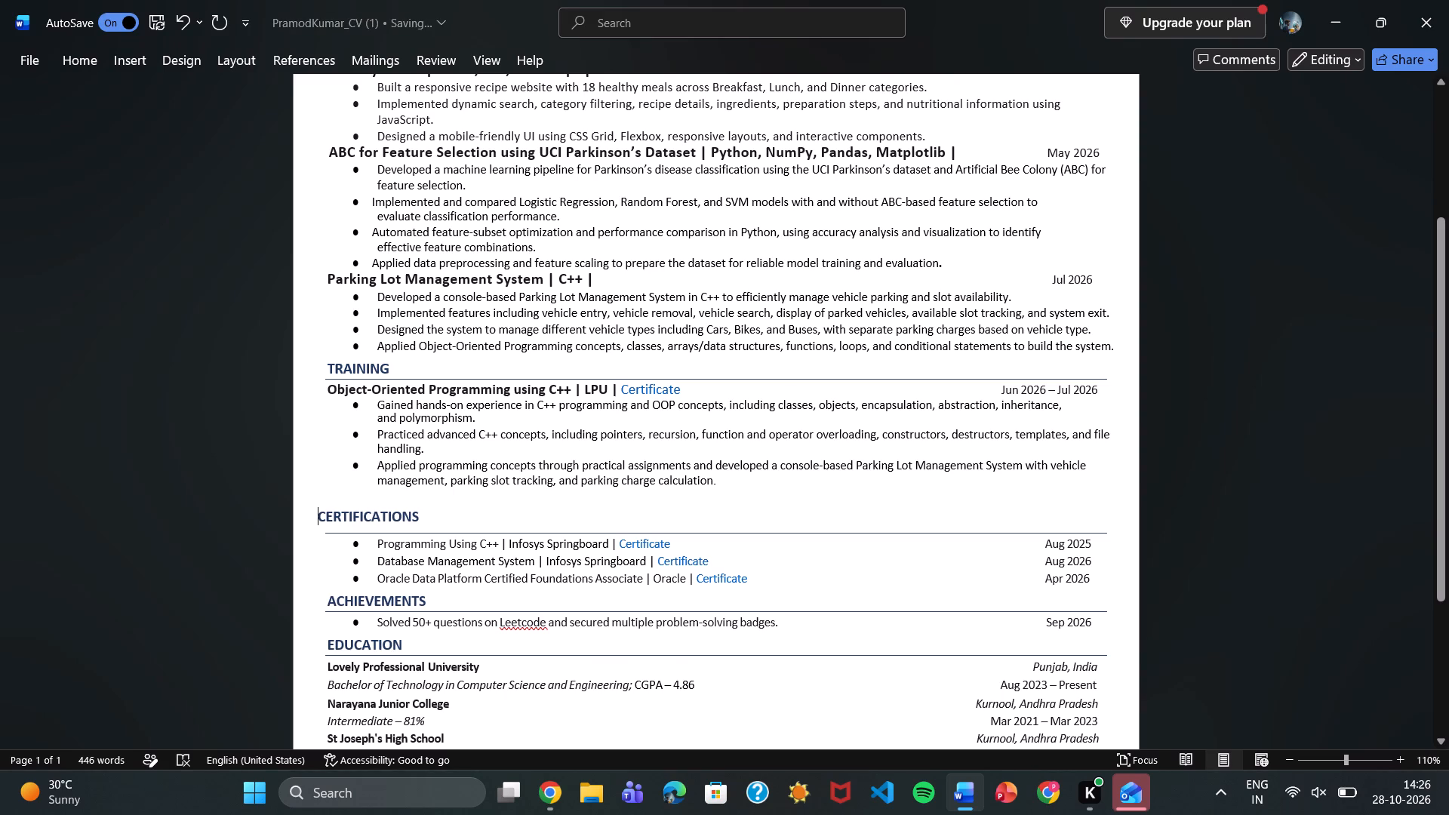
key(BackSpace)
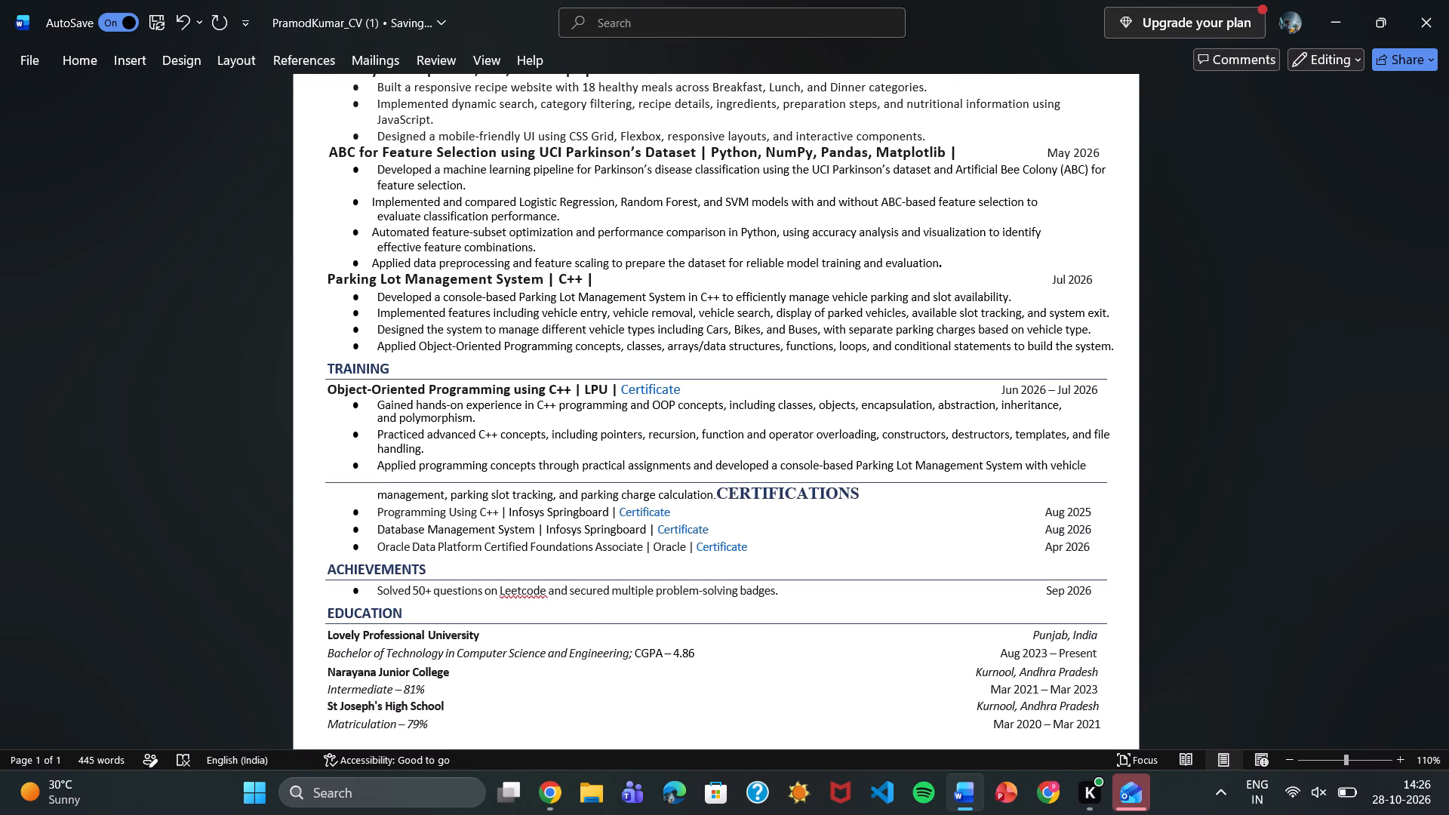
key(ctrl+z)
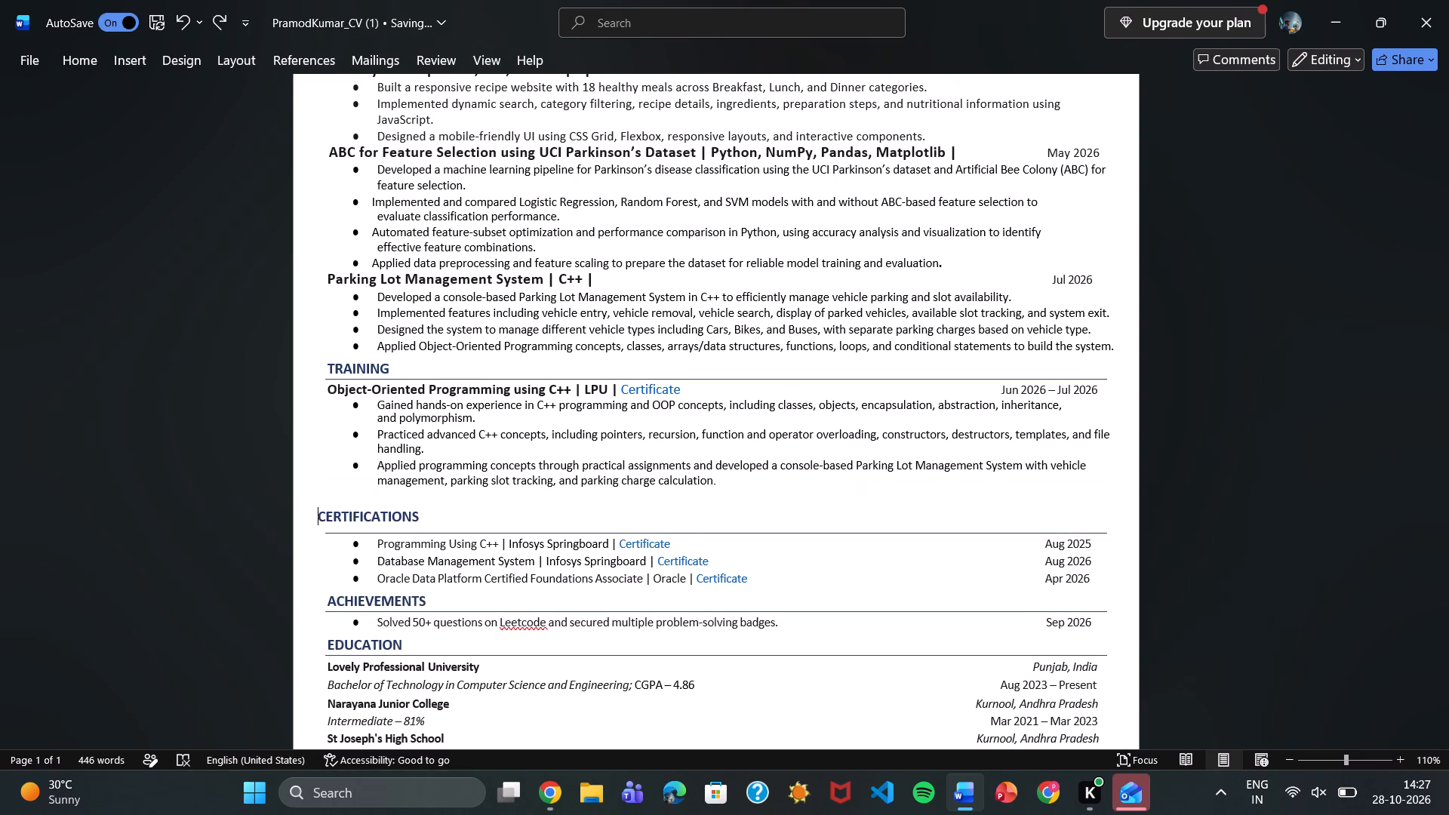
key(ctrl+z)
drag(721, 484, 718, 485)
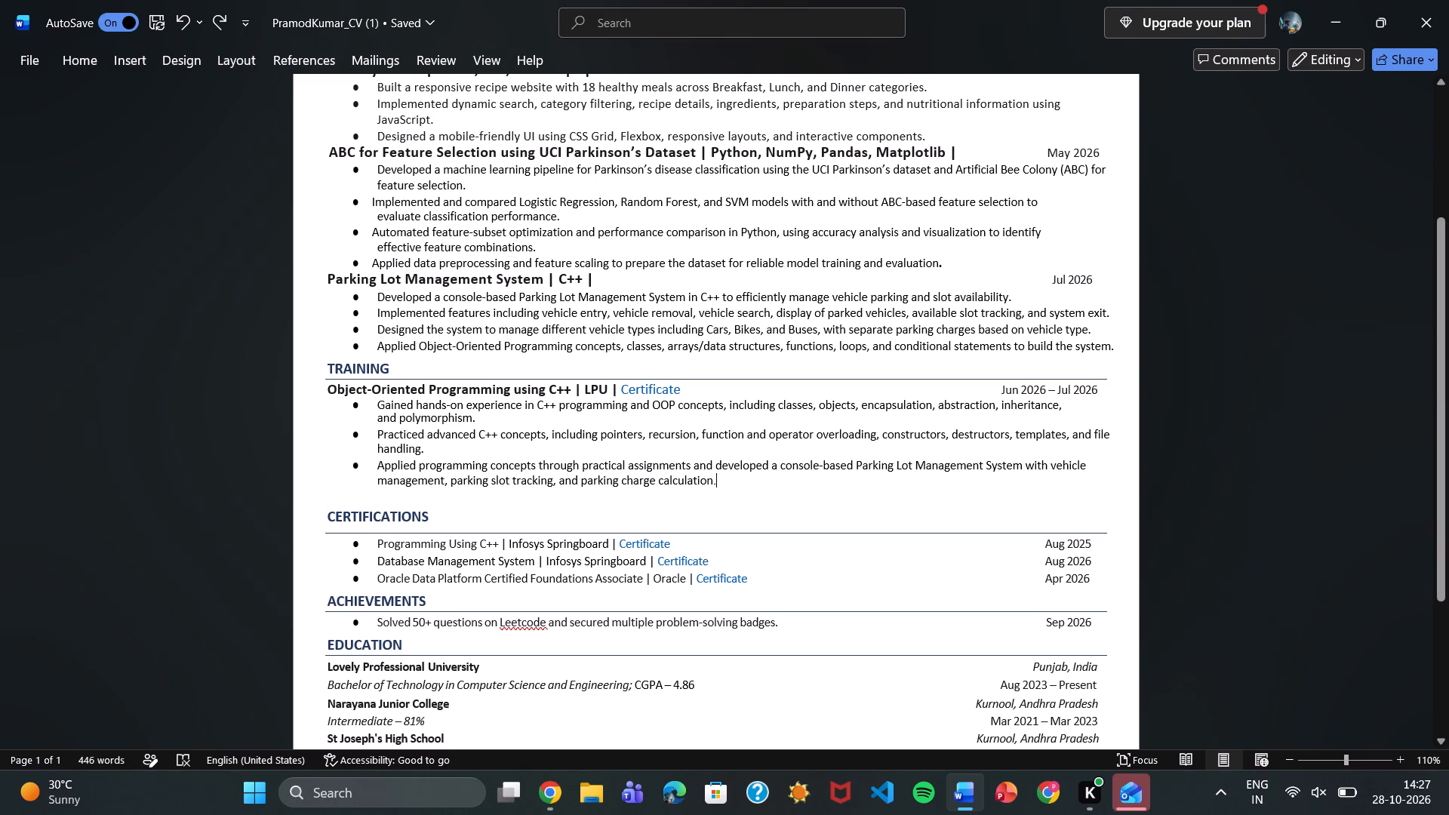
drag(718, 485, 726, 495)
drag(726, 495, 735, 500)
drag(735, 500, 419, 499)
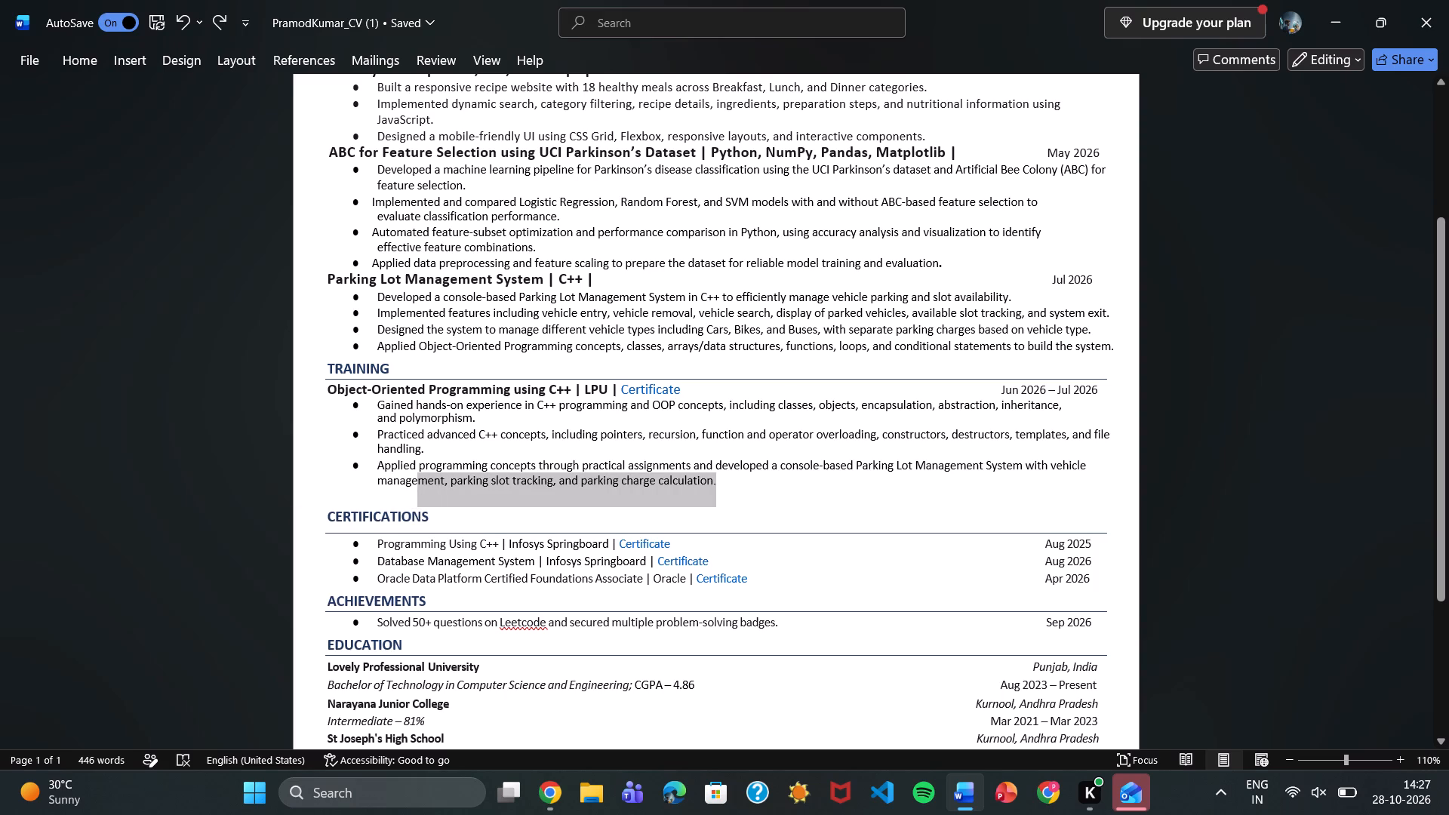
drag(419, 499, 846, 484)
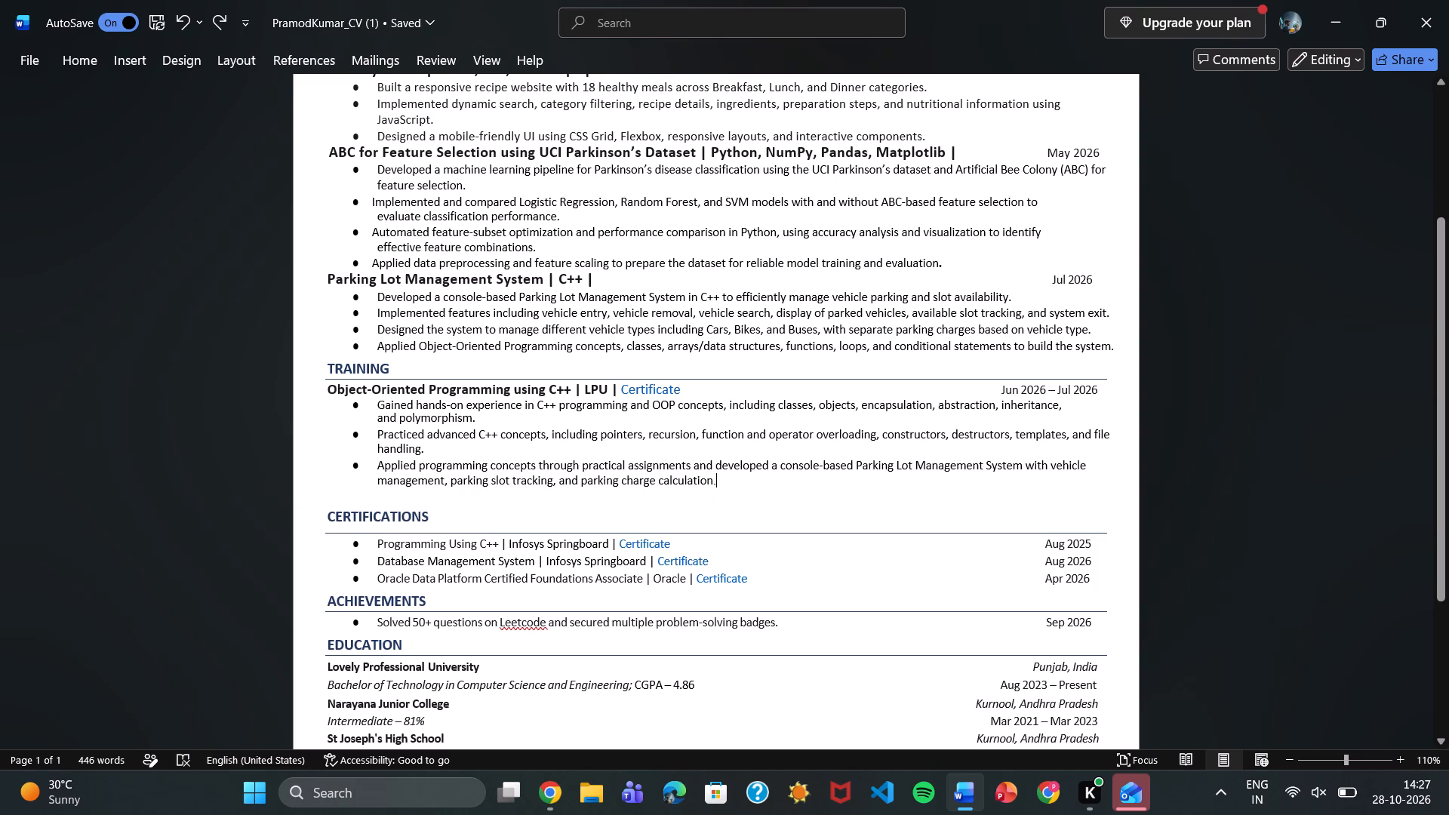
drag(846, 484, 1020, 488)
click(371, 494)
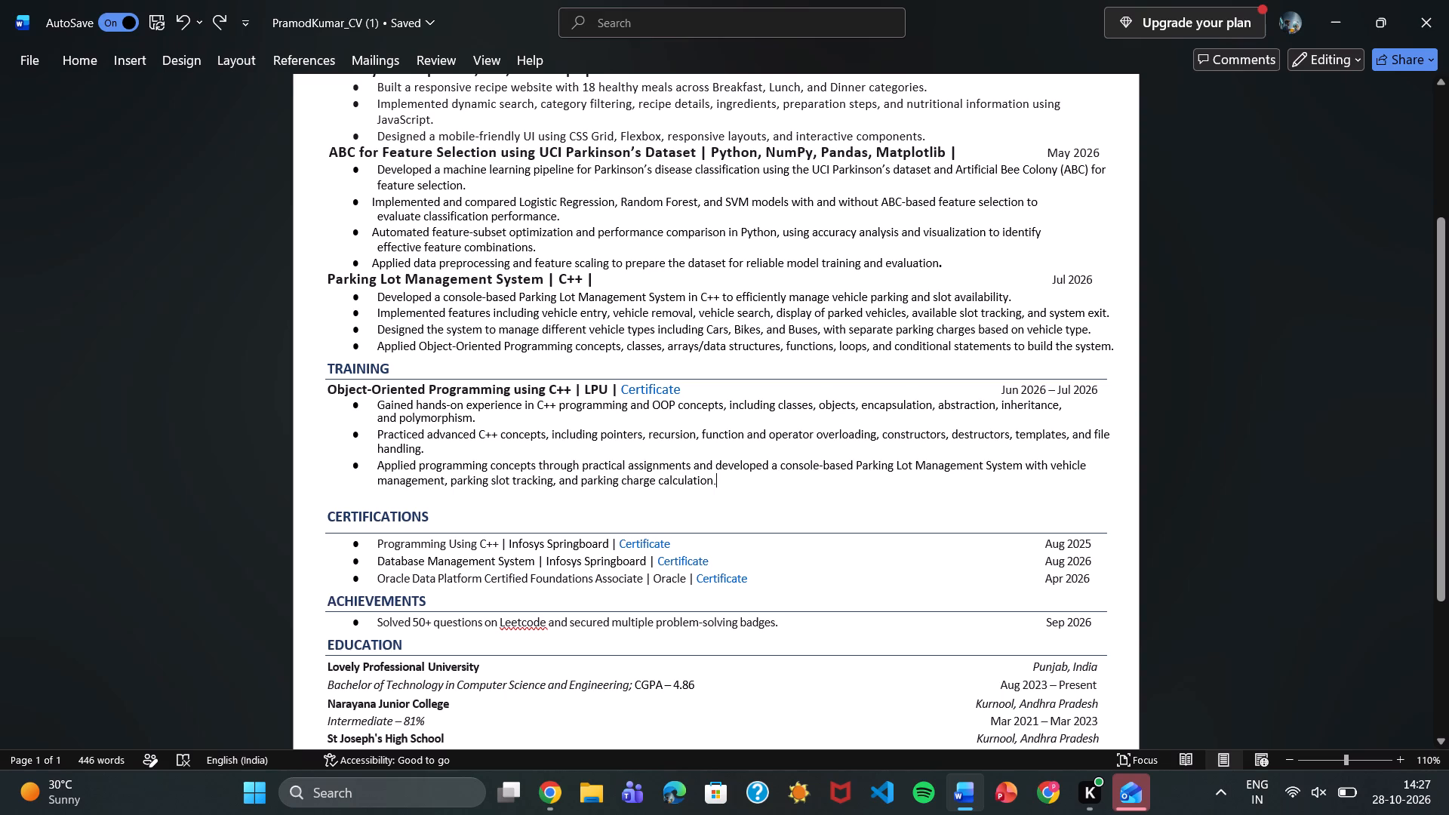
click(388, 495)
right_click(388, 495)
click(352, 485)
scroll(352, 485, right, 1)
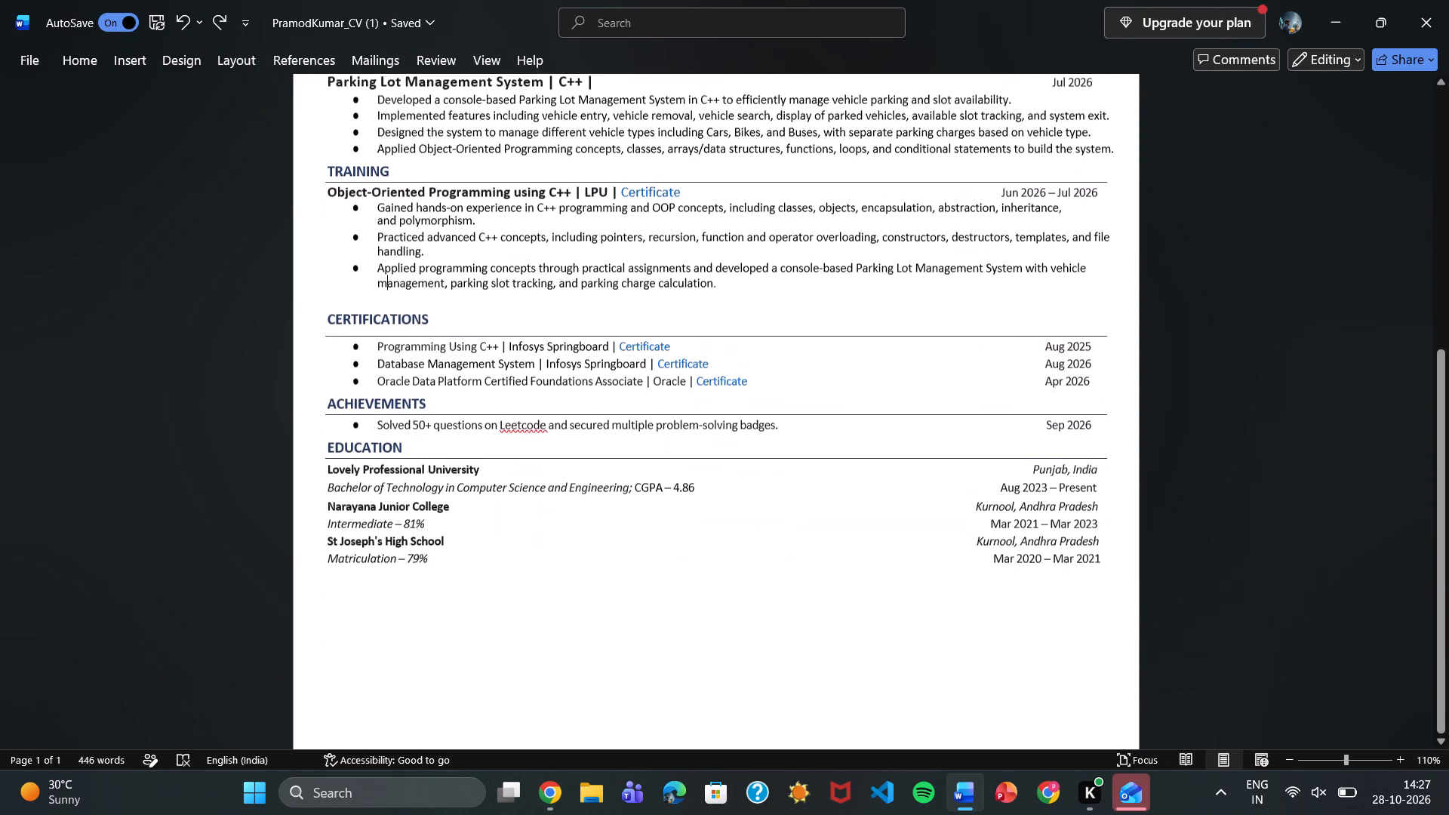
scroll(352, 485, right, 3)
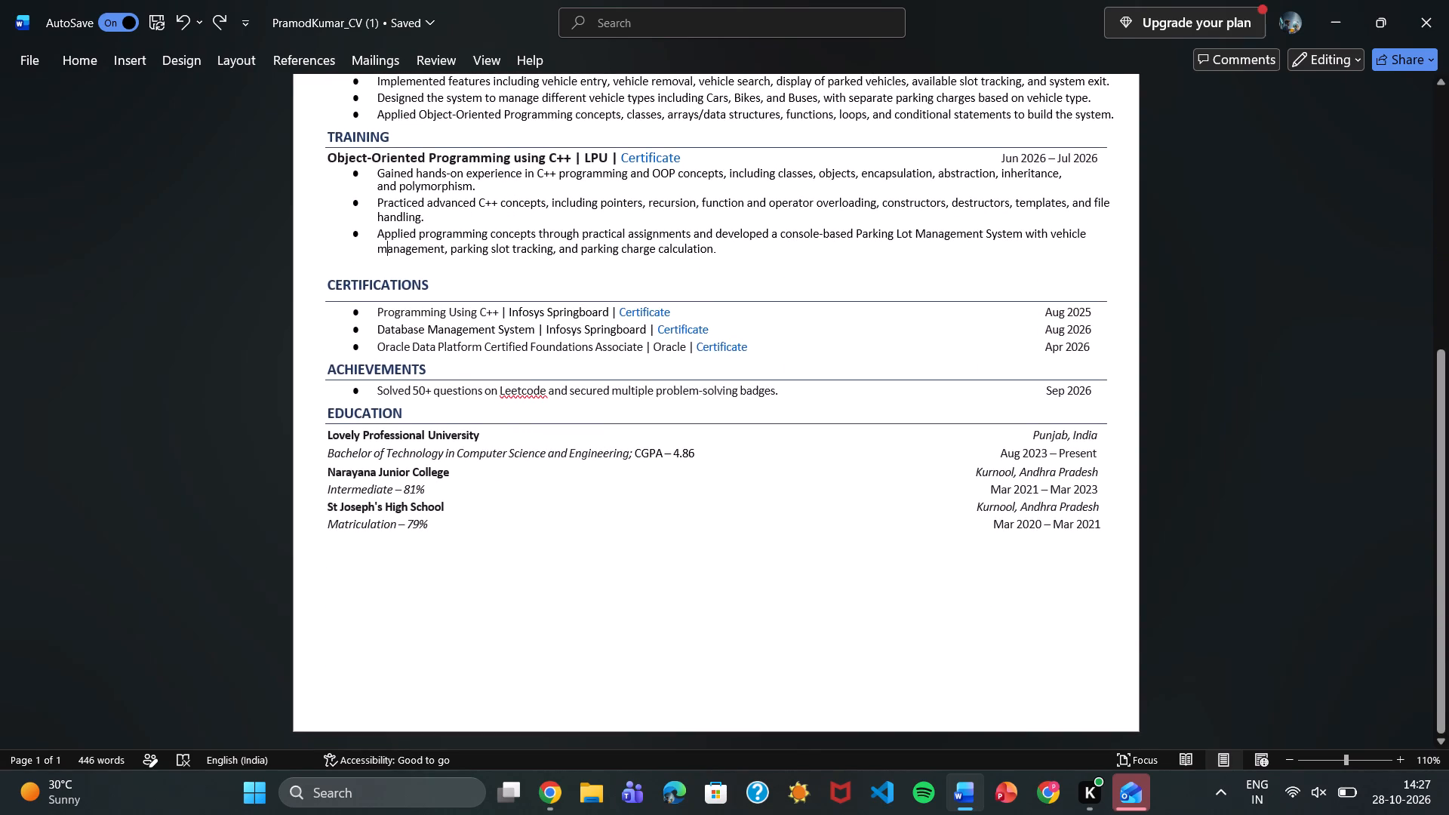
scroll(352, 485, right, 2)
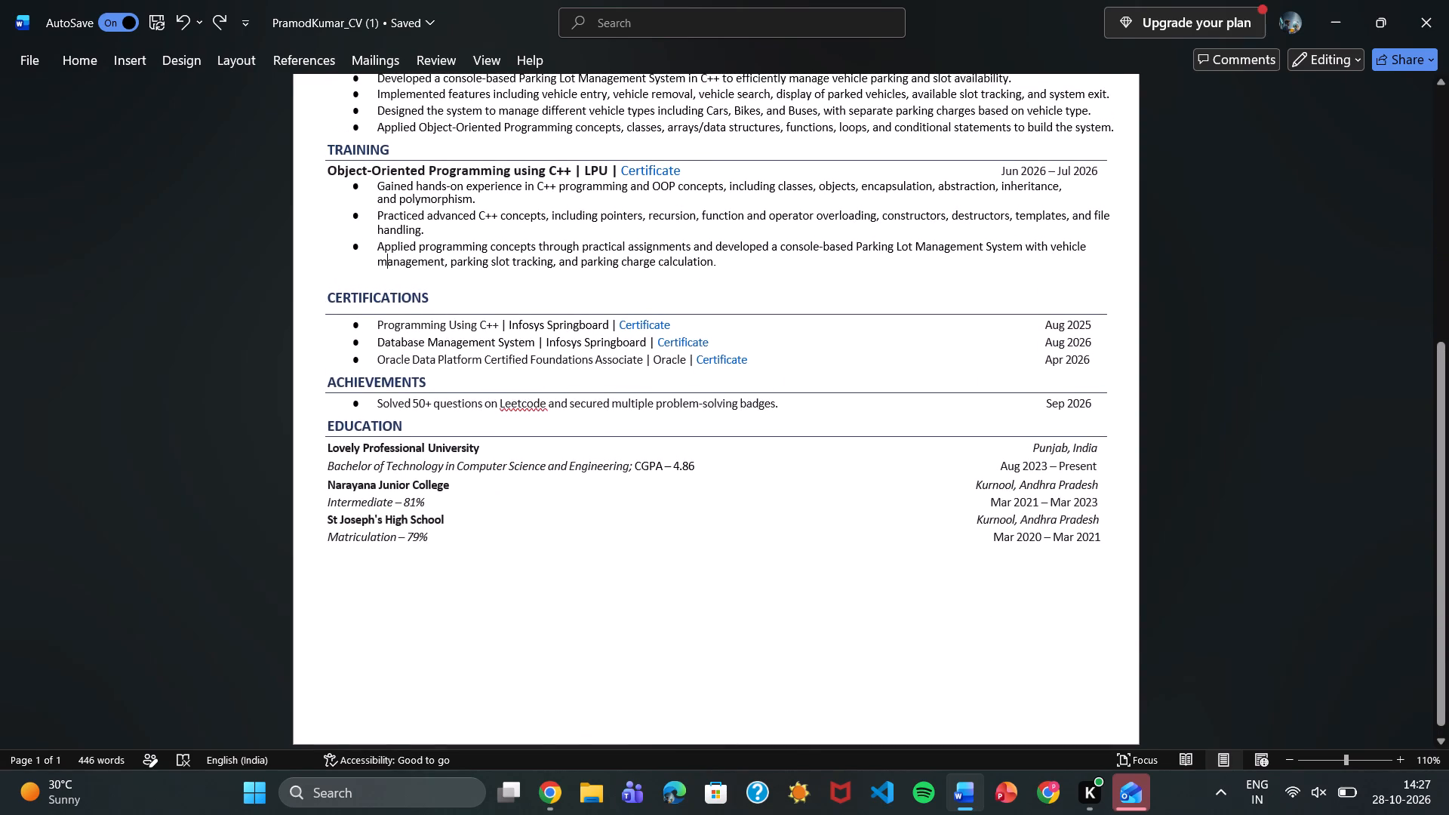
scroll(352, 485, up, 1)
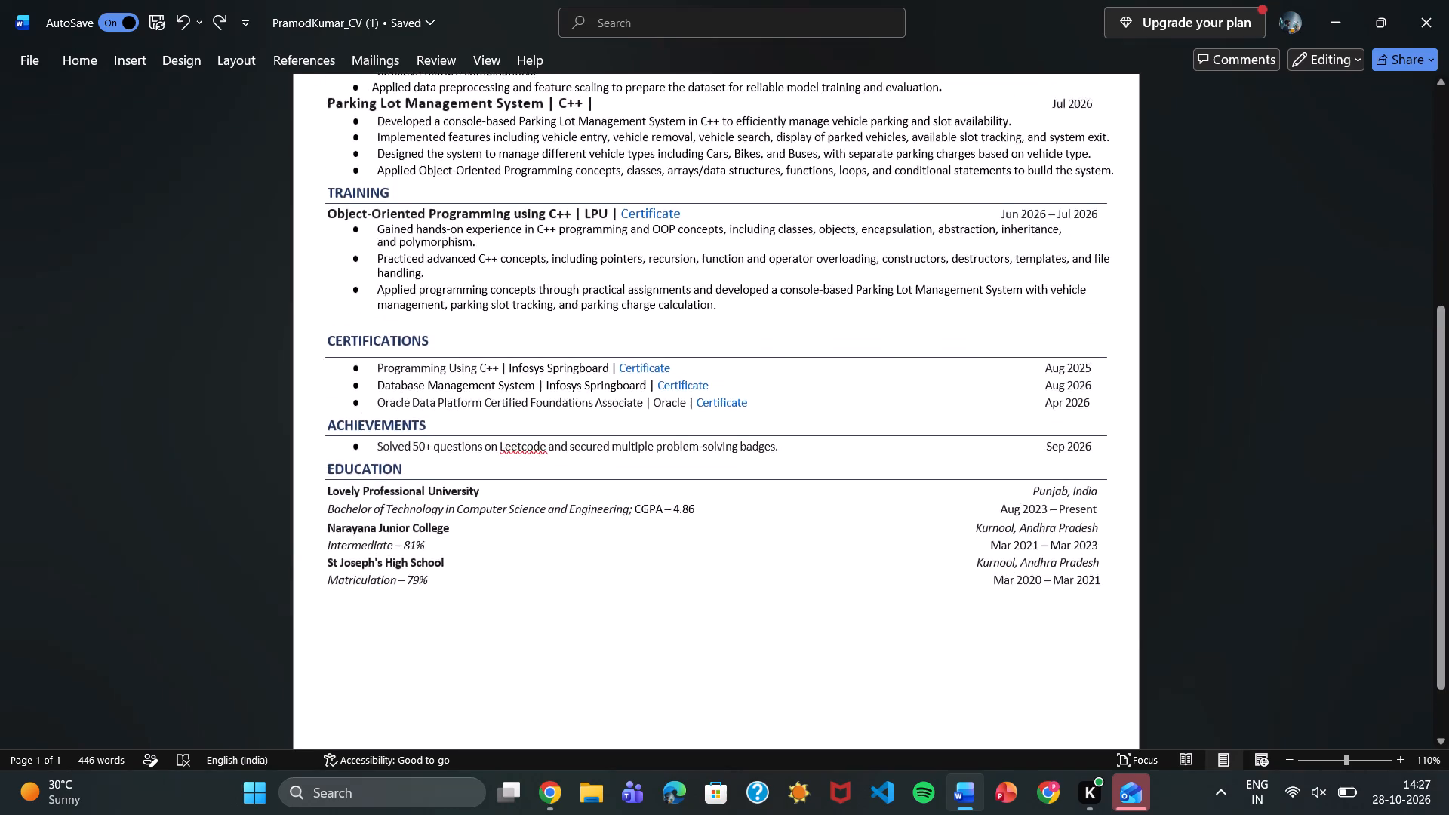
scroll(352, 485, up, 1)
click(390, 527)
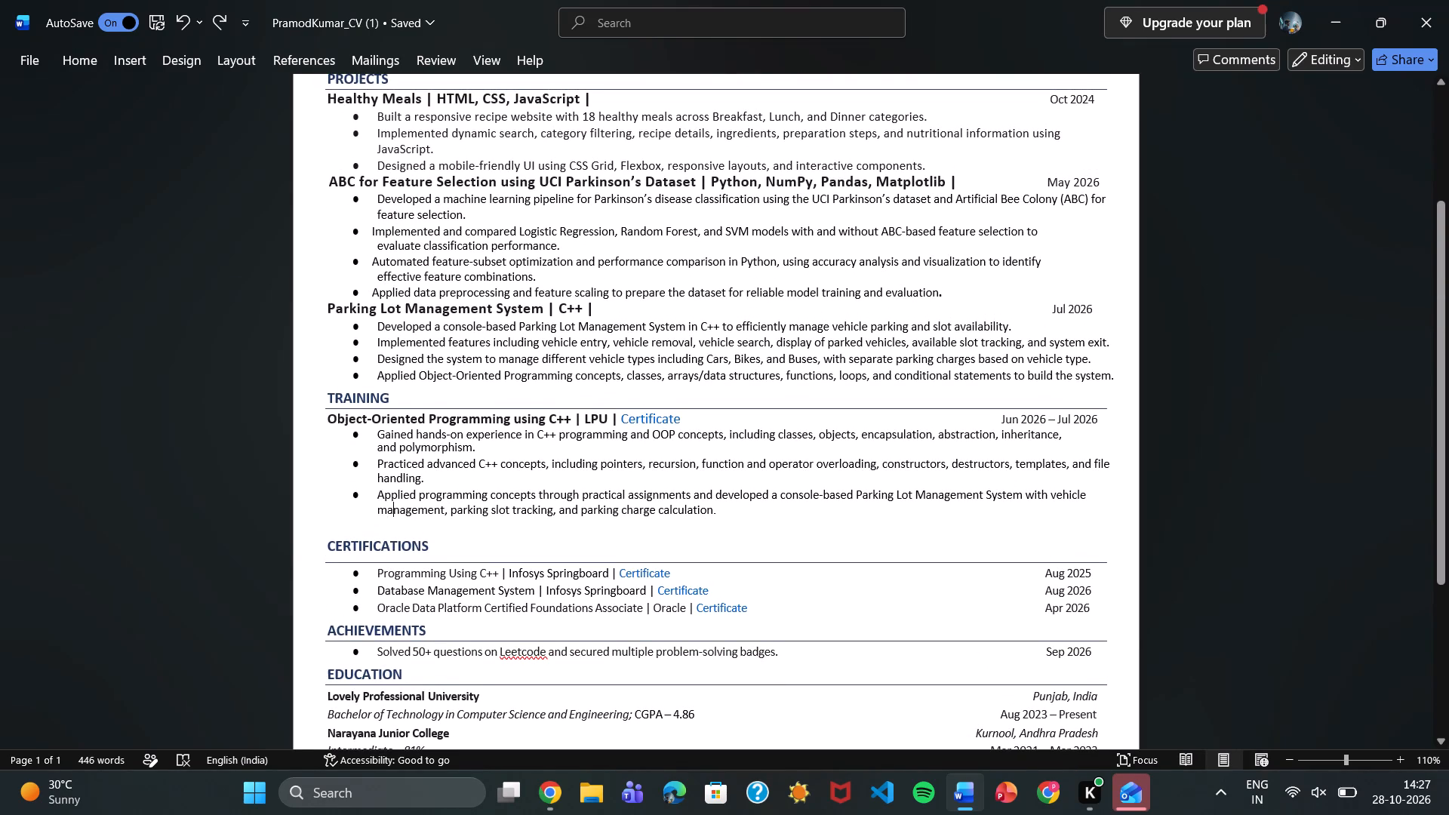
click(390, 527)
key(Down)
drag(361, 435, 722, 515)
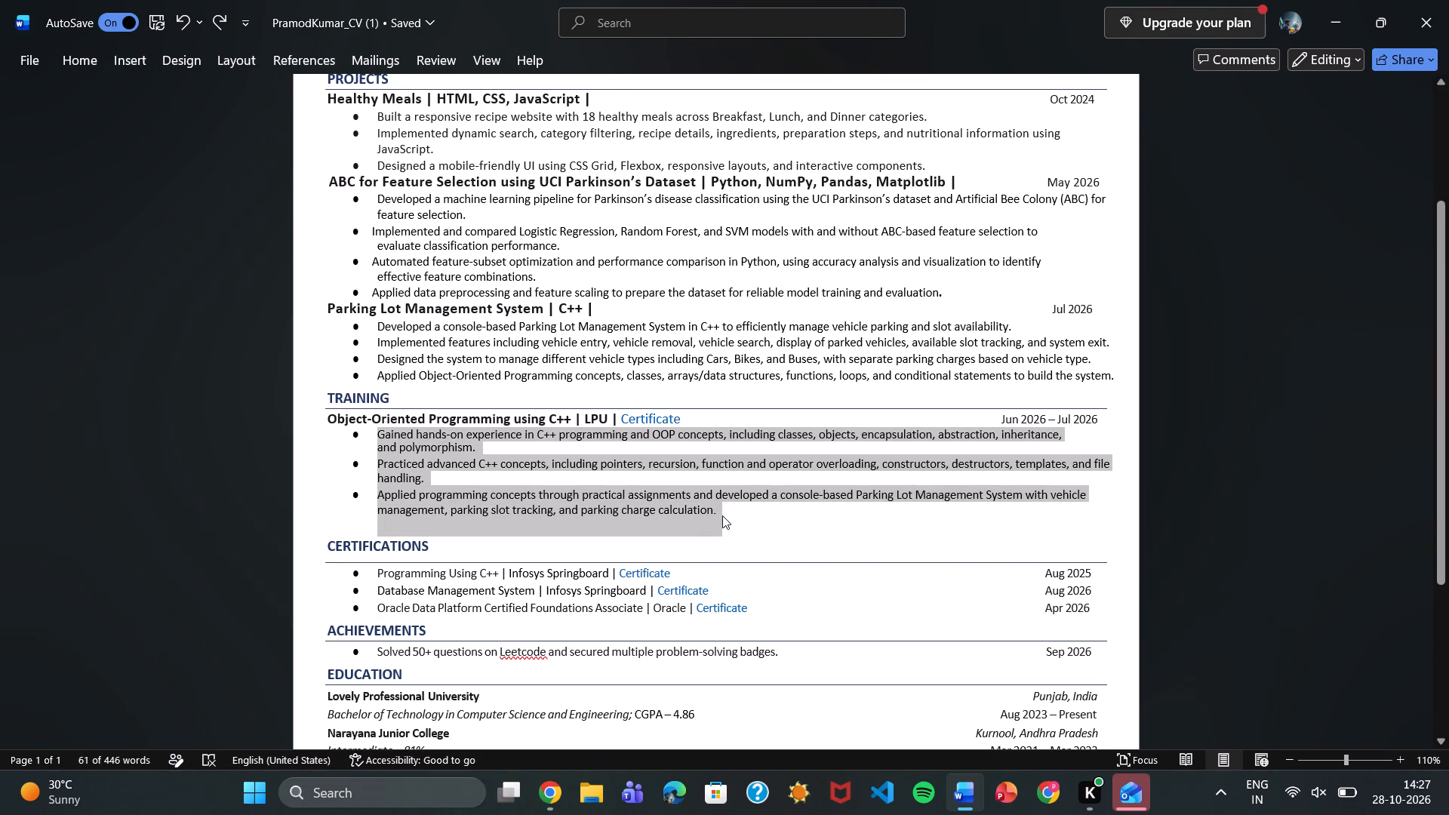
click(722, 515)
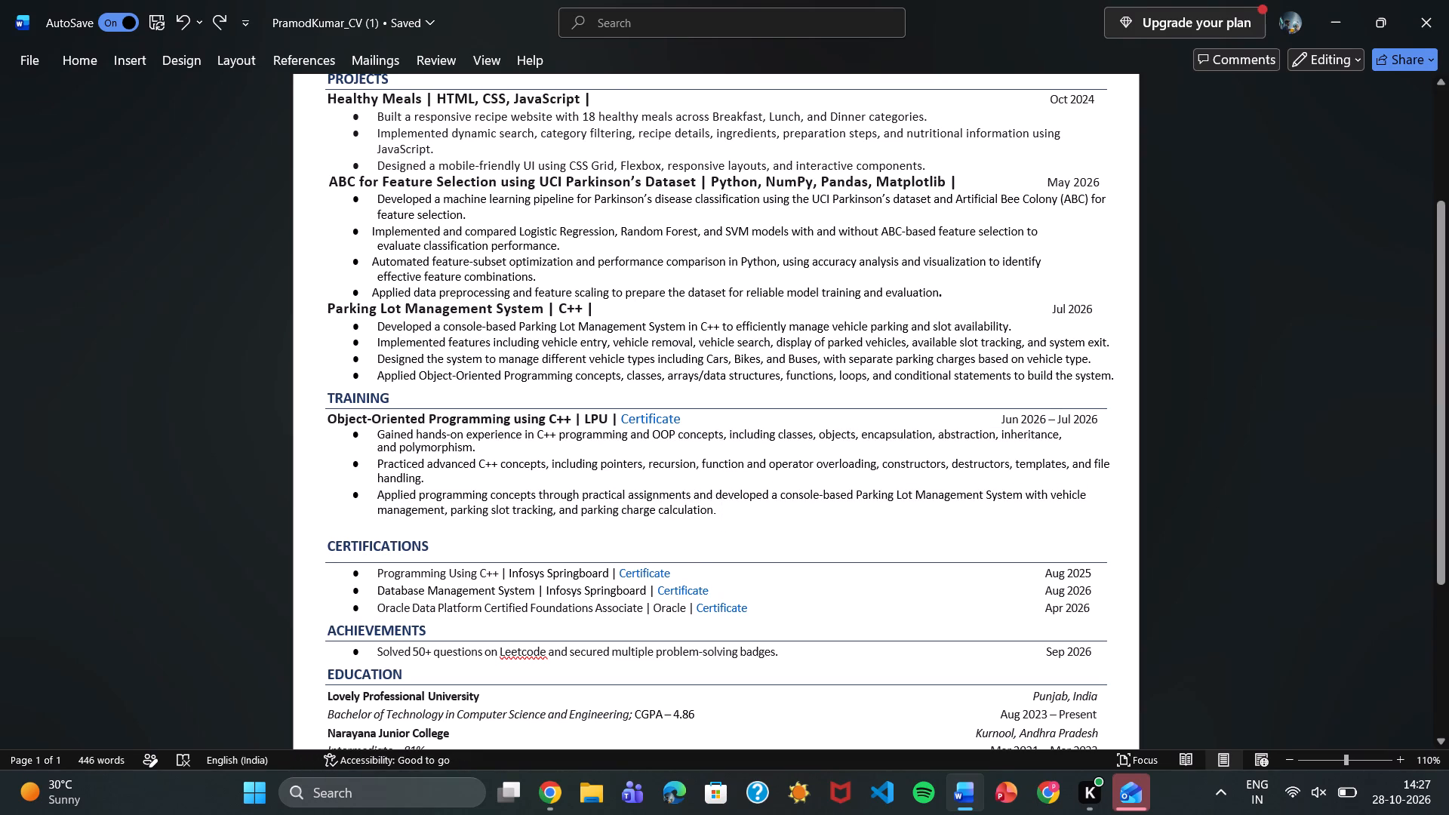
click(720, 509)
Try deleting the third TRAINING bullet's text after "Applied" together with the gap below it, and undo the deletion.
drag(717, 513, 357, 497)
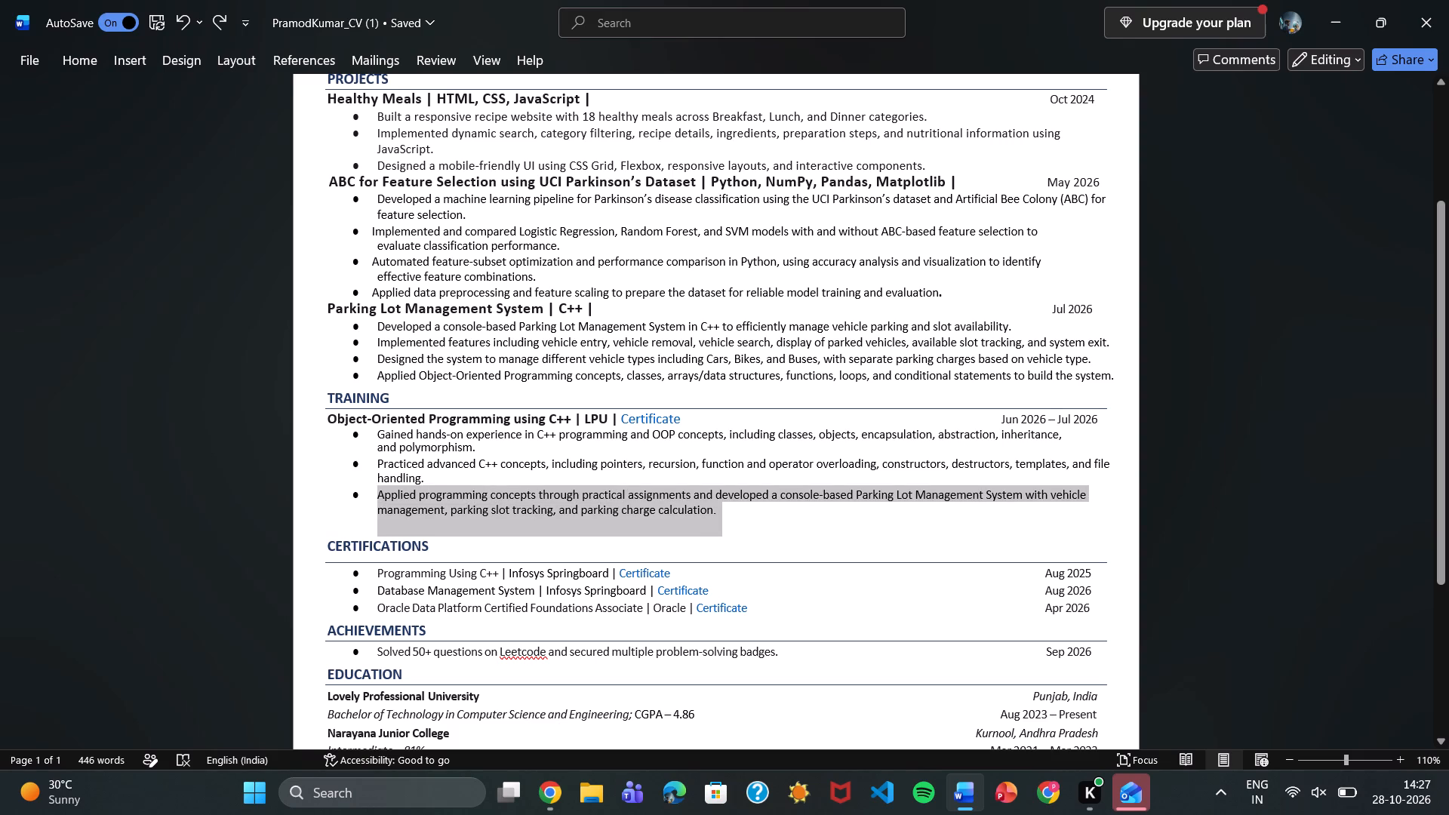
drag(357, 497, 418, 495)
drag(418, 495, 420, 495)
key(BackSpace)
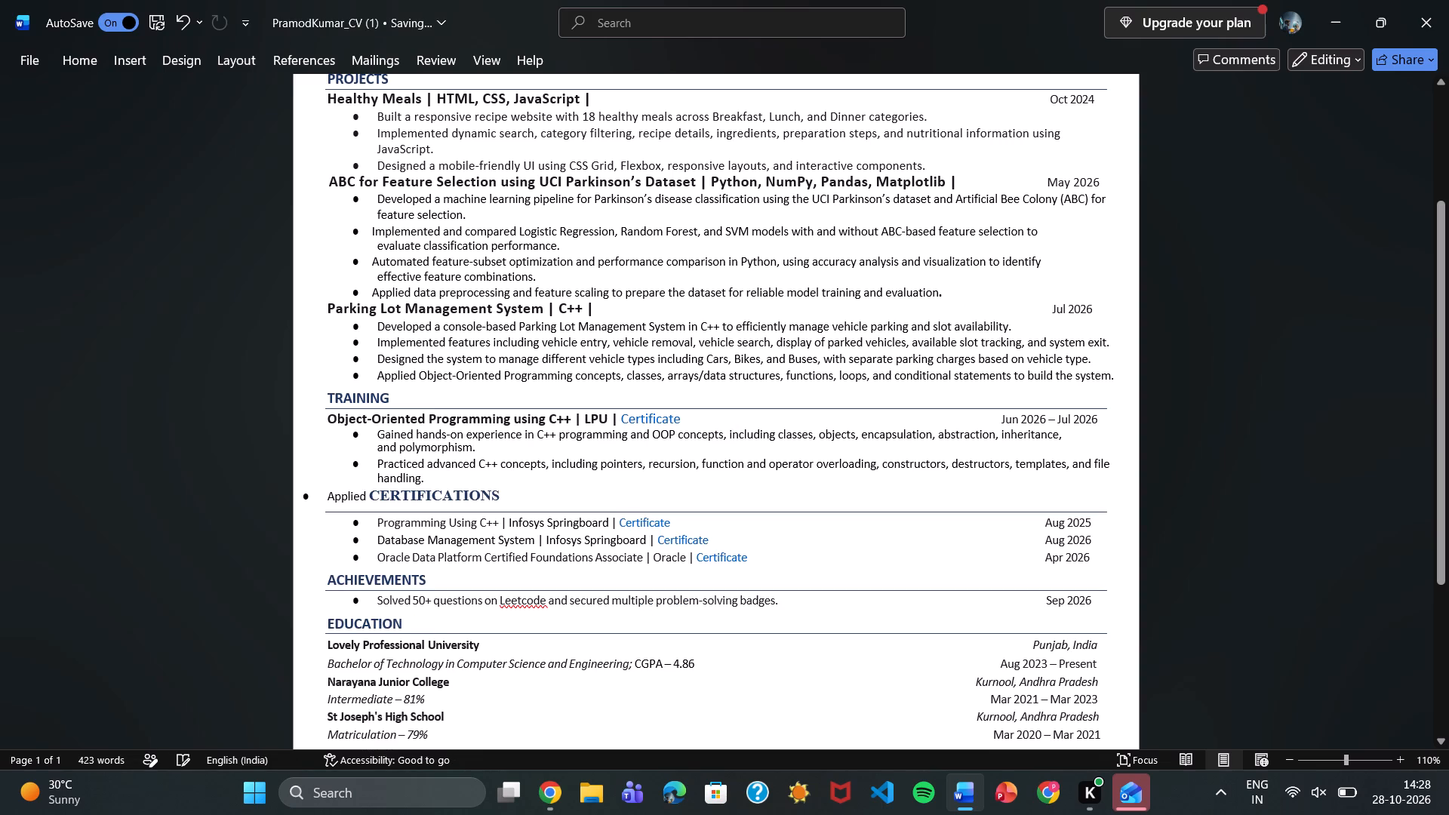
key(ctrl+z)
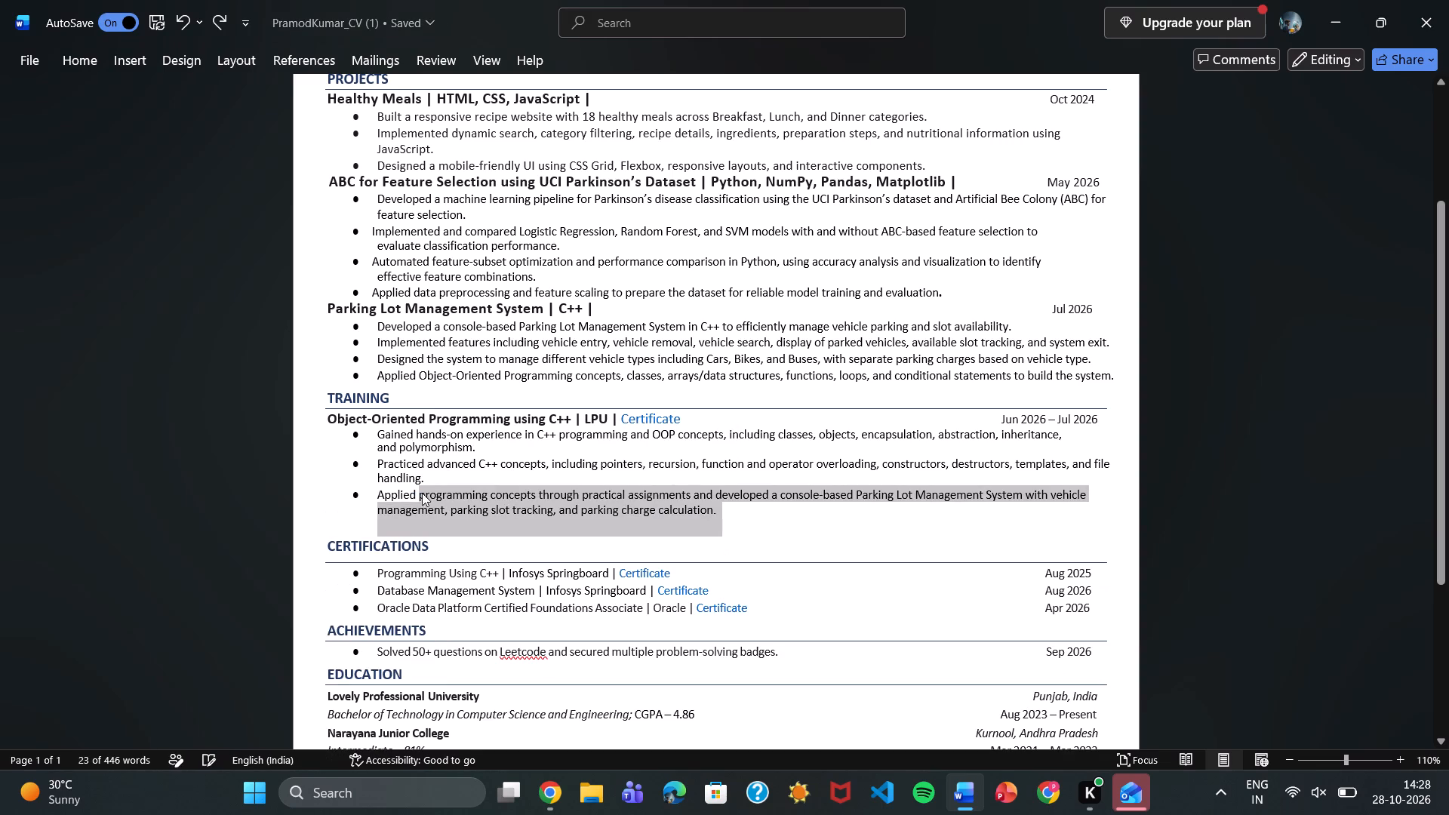
click(428, 490)
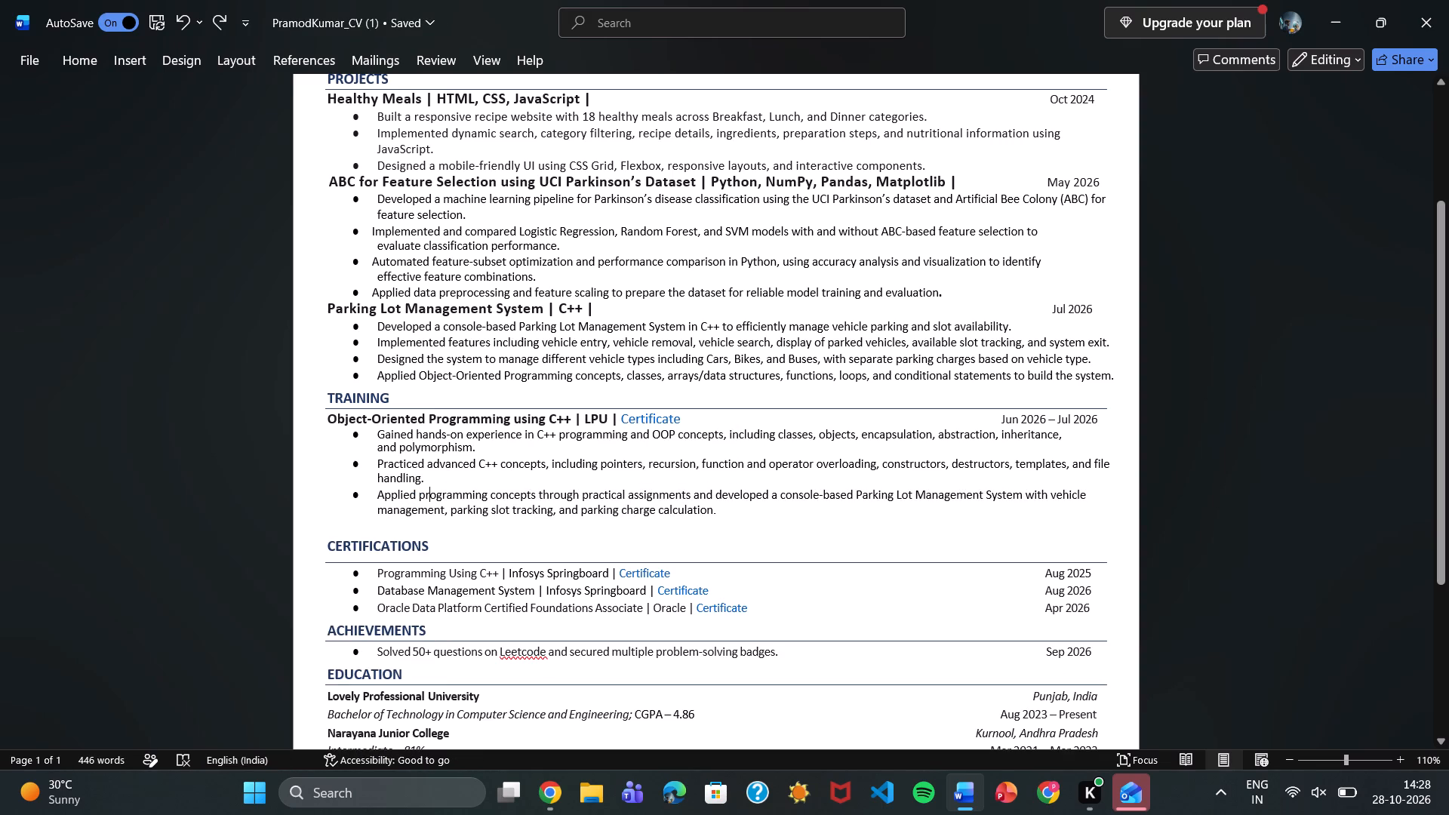
drag(417, 494, 712, 507)
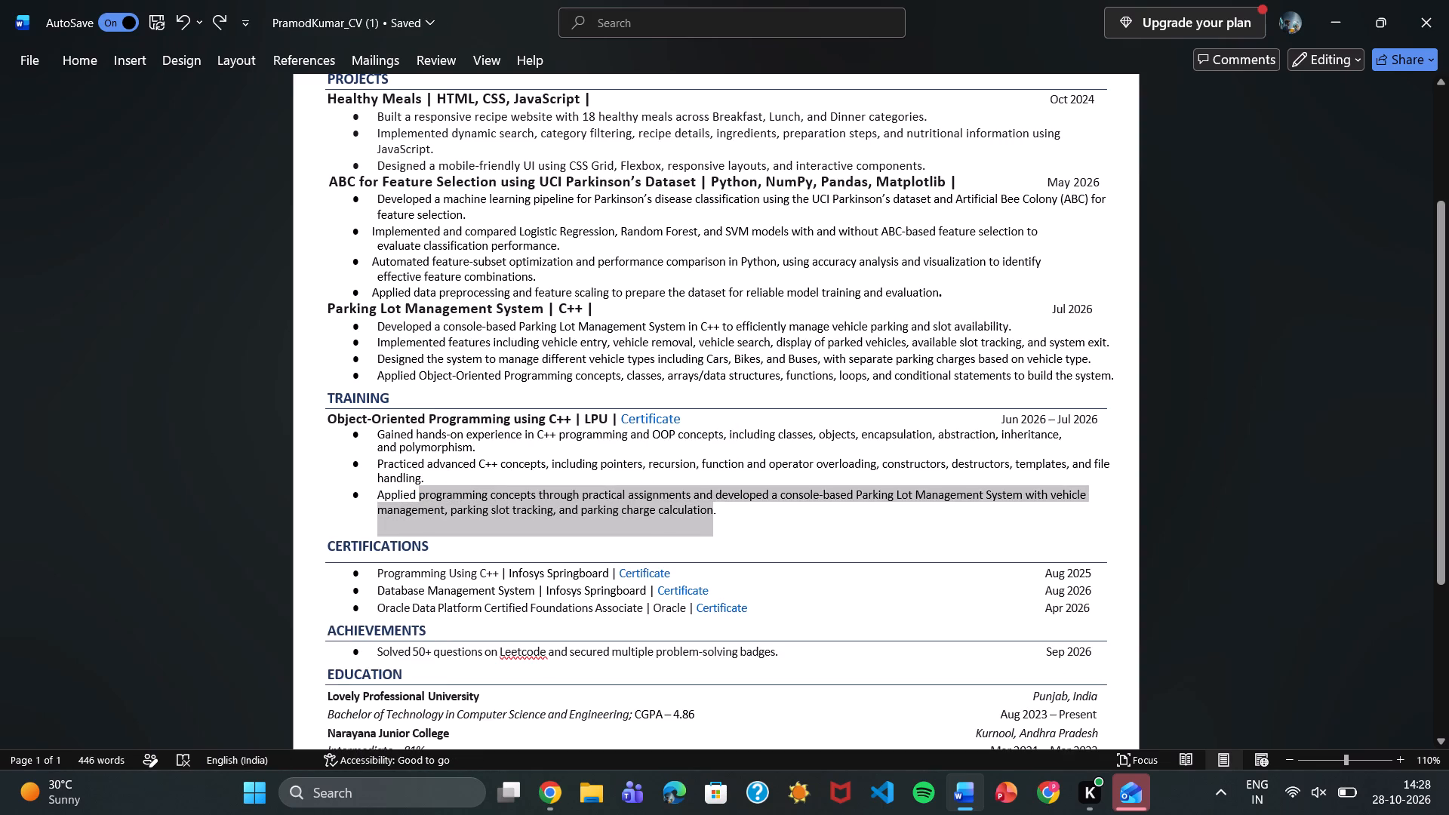
drag(712, 507, 715, 509)
key(BackSpace)
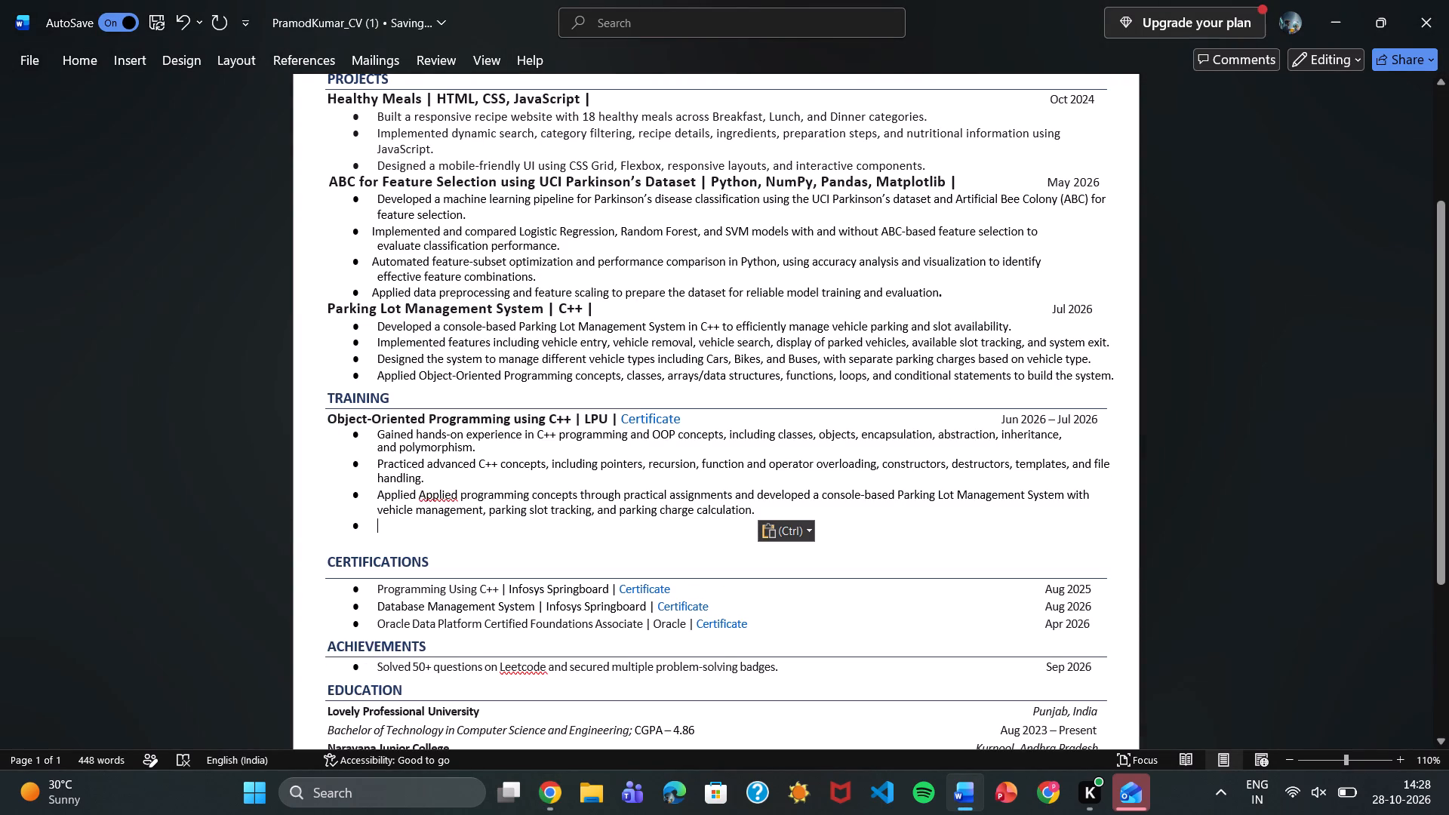
Delete the empty bullet and blank space below the third TRAINING bullet, pulling the CERTIFICATIONS heading up to the end of its text.
click(383, 537)
key(BackSpace)
key(BackSpace)
key(BackSpace)
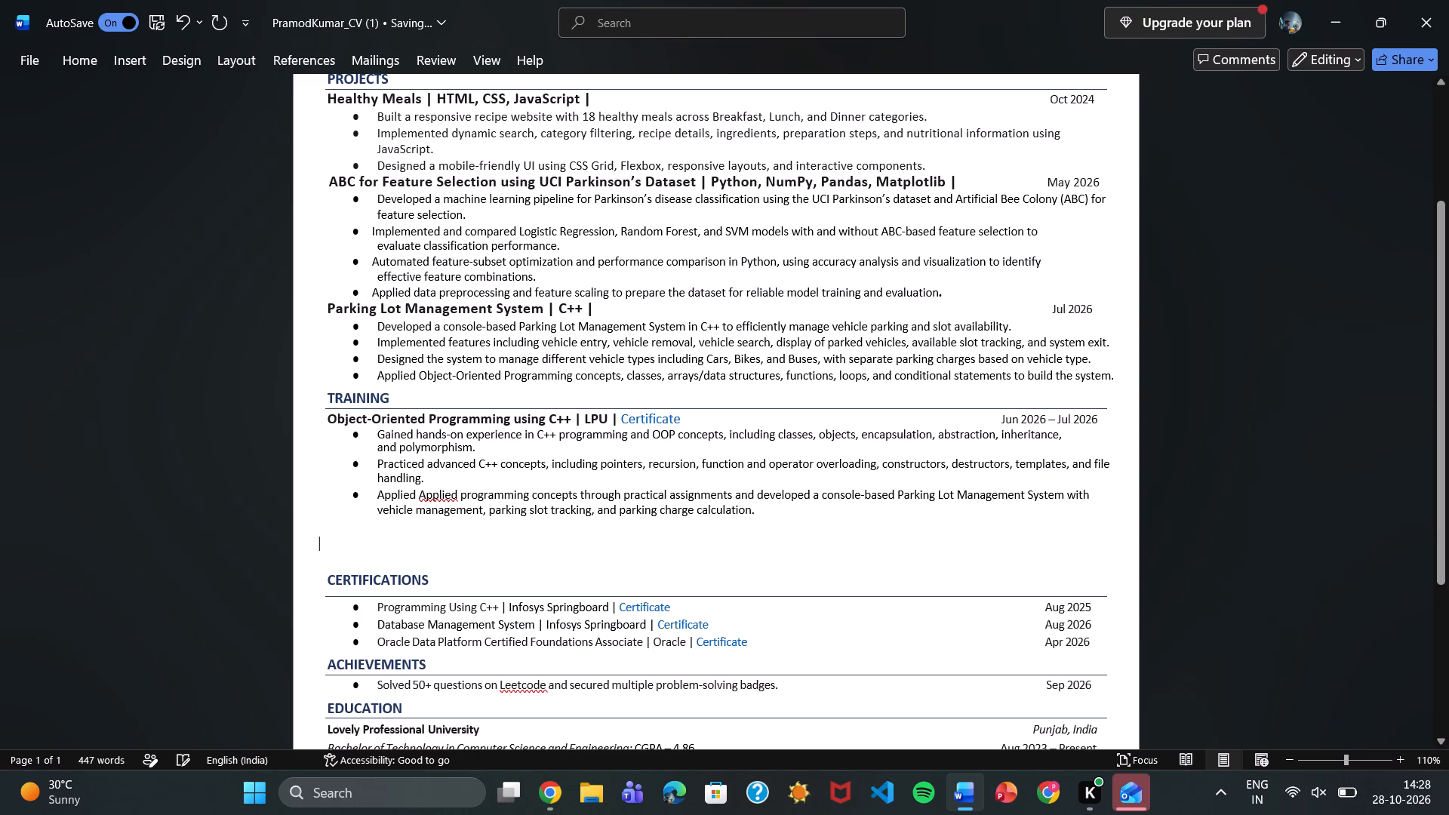
key(Down)
key(BackSpace)
key(BackSpace)
key(BackSpace)
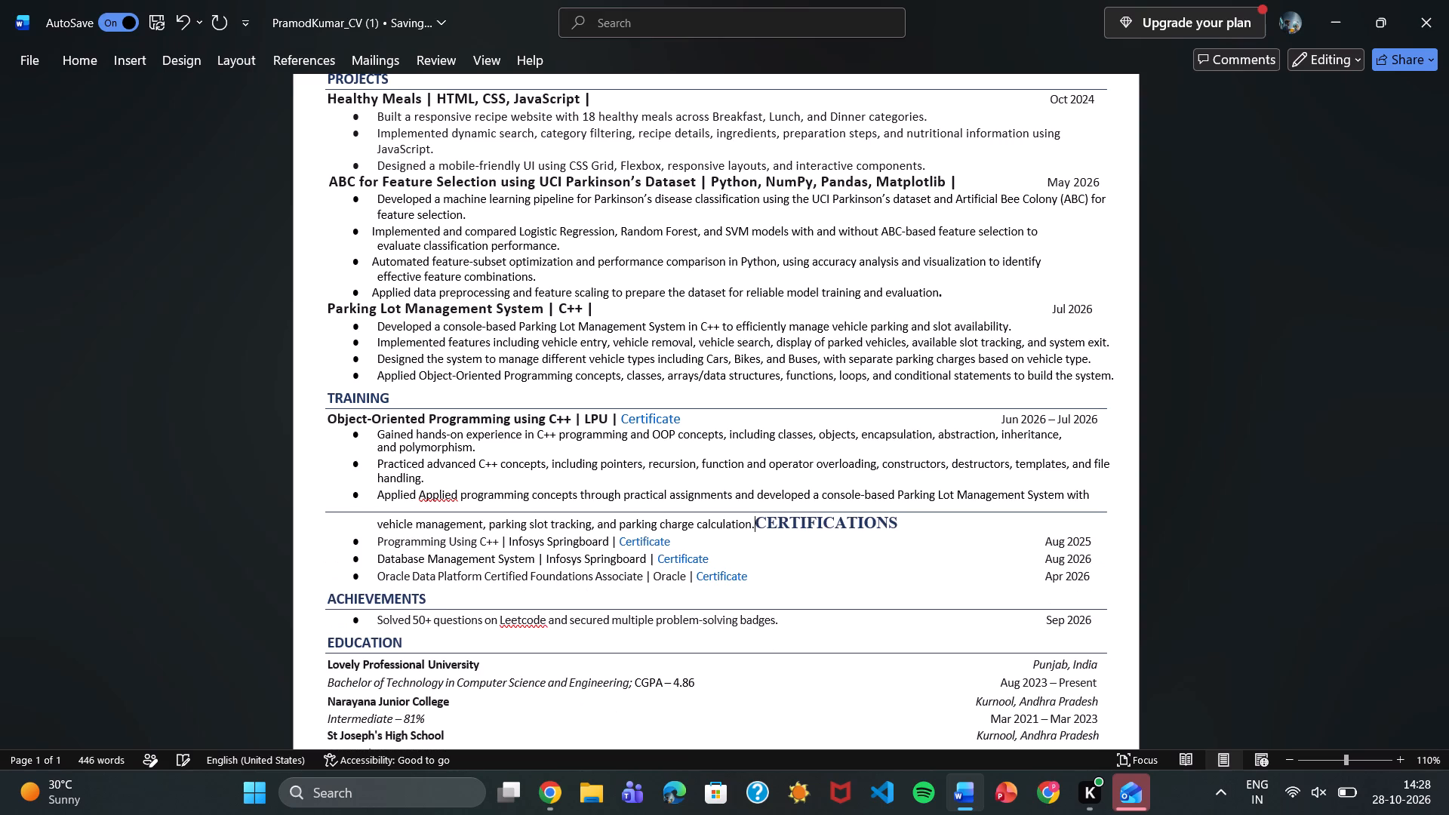
Put the CERTIFICATIONS heading back on its own line, remove its bullet and indent, and add two leading spaces.
key(Return)
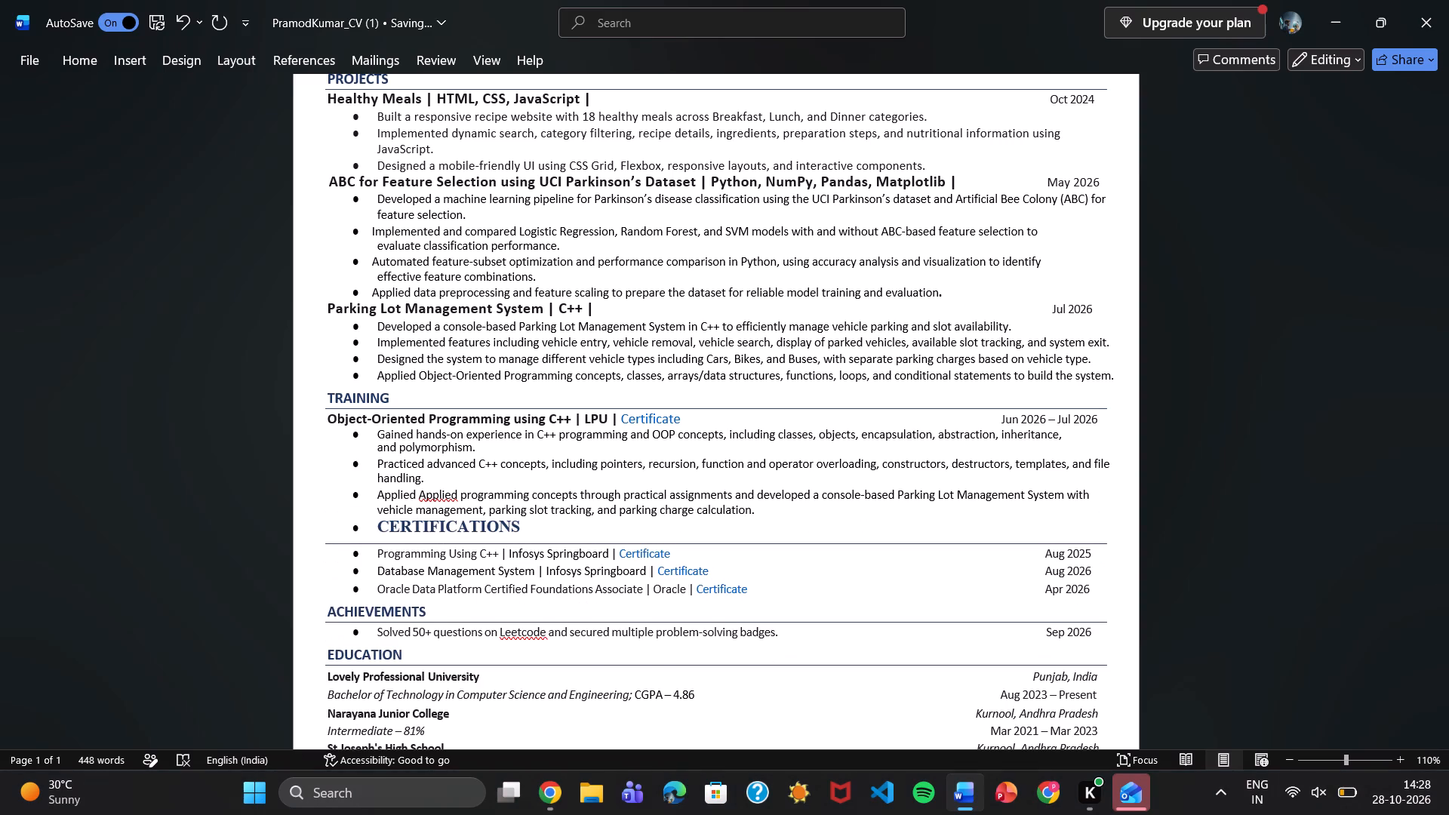
key(BackSpace)
key(BackSpace)
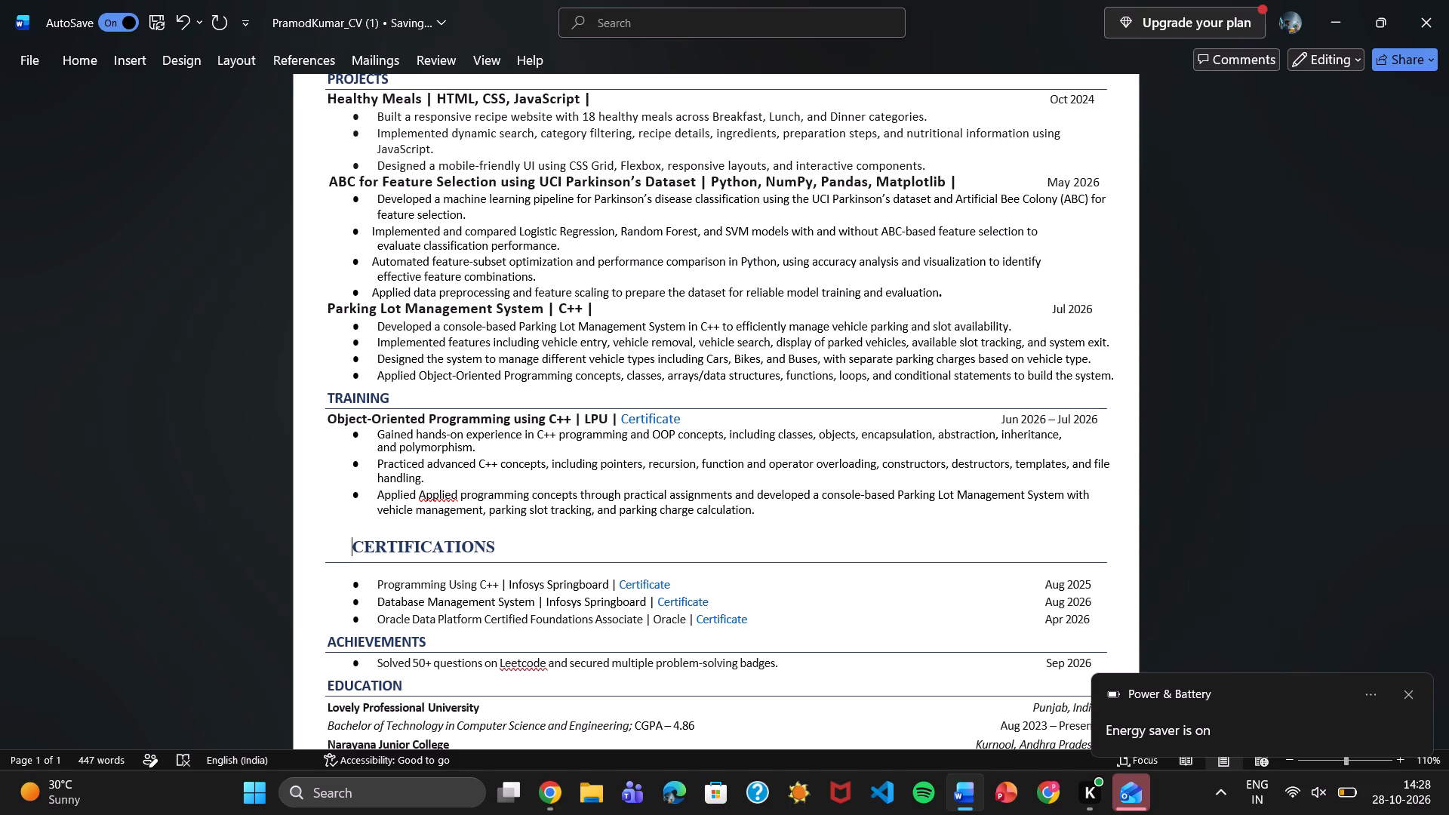
key(BackSpace)
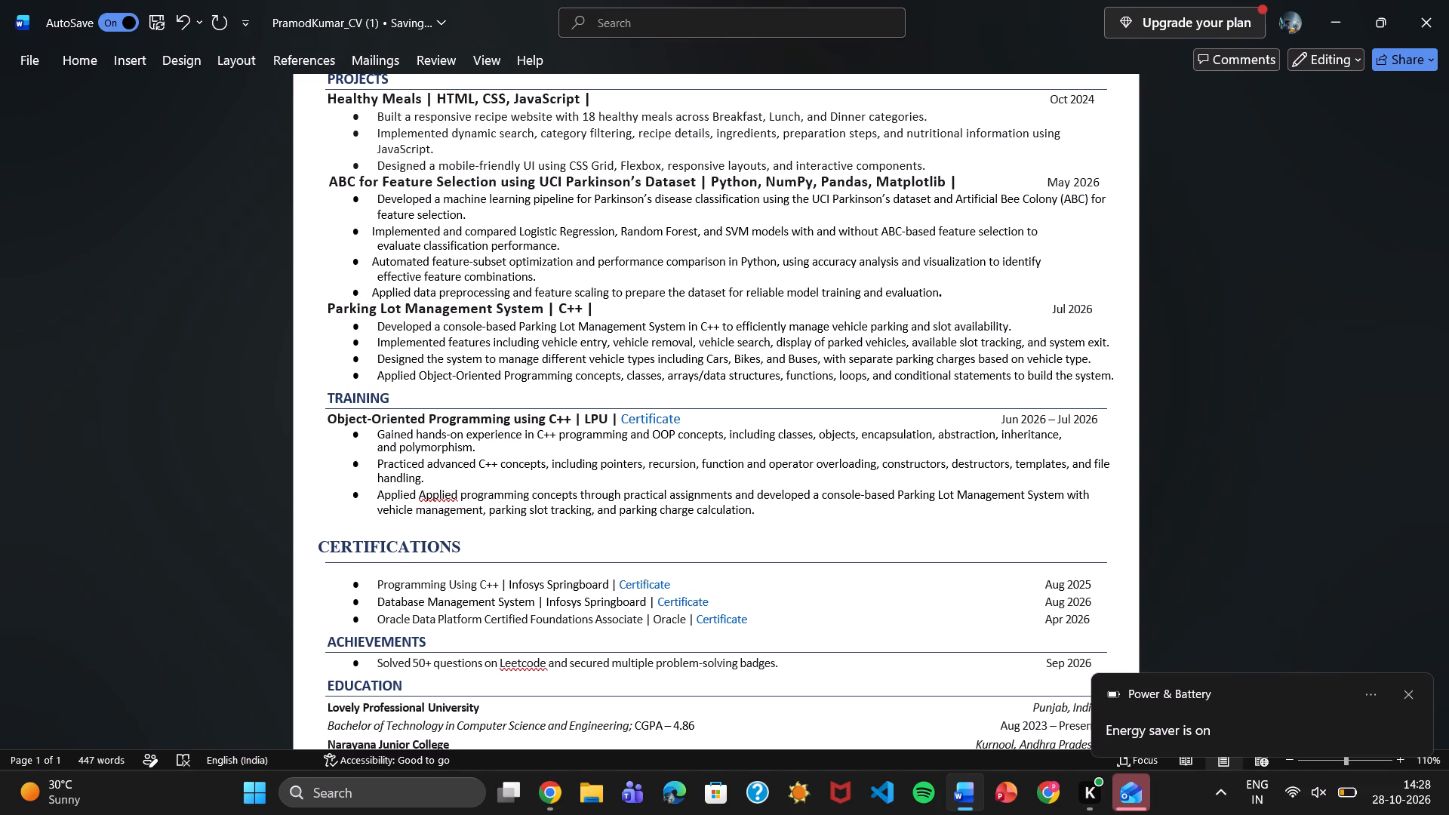
key(ctrl+z)
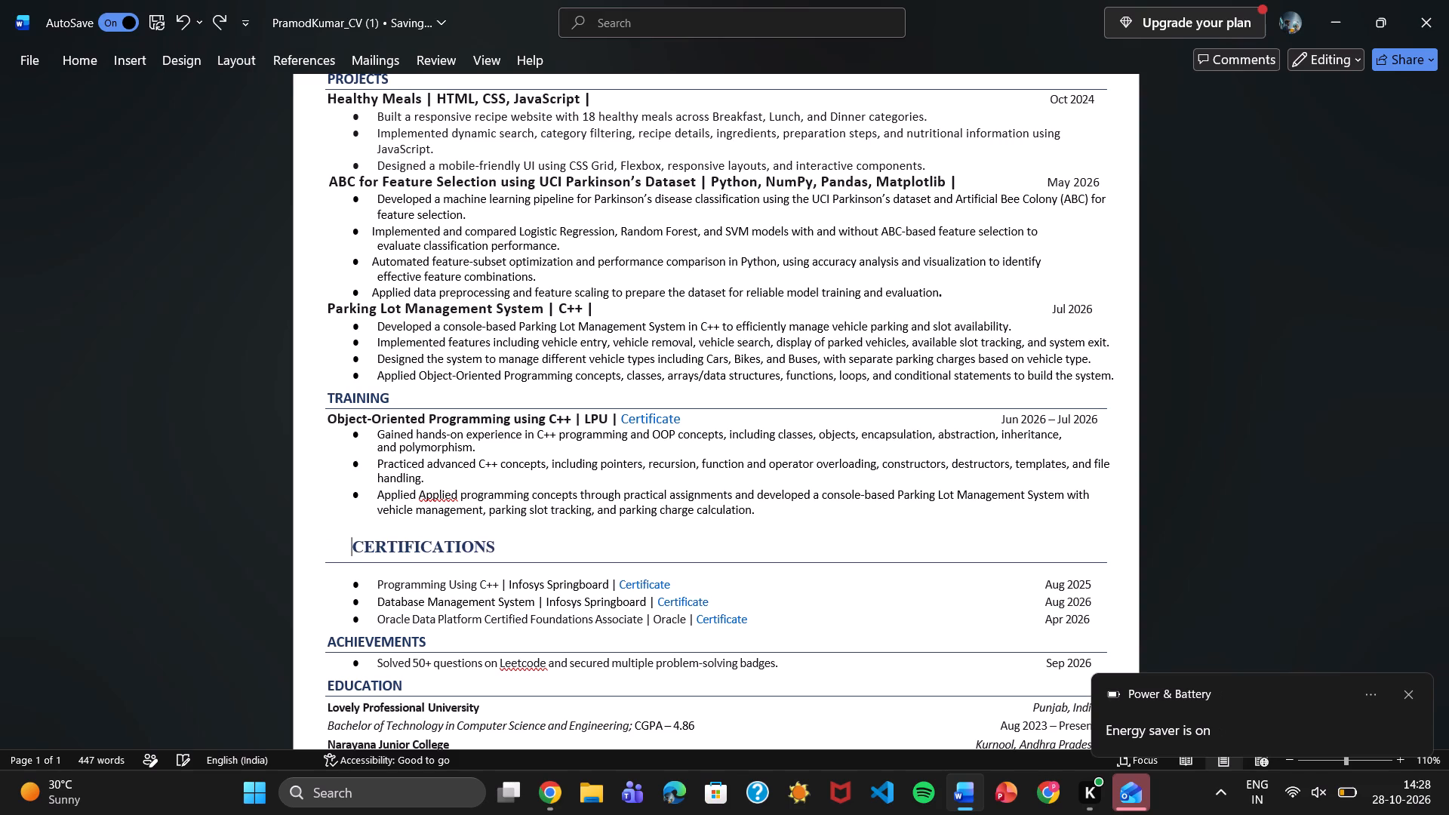
key(BackSpace)
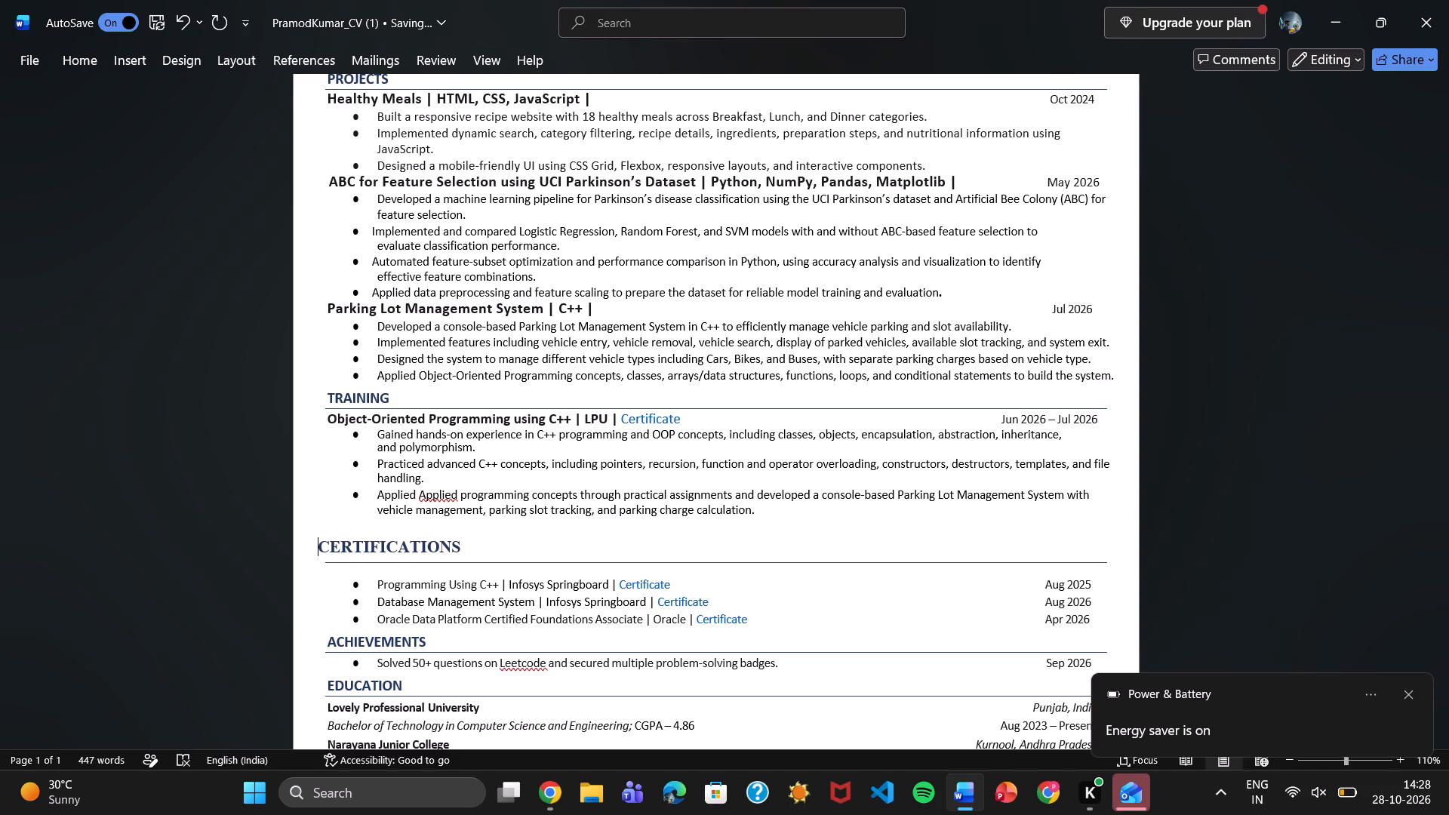
key(space)
key(space)
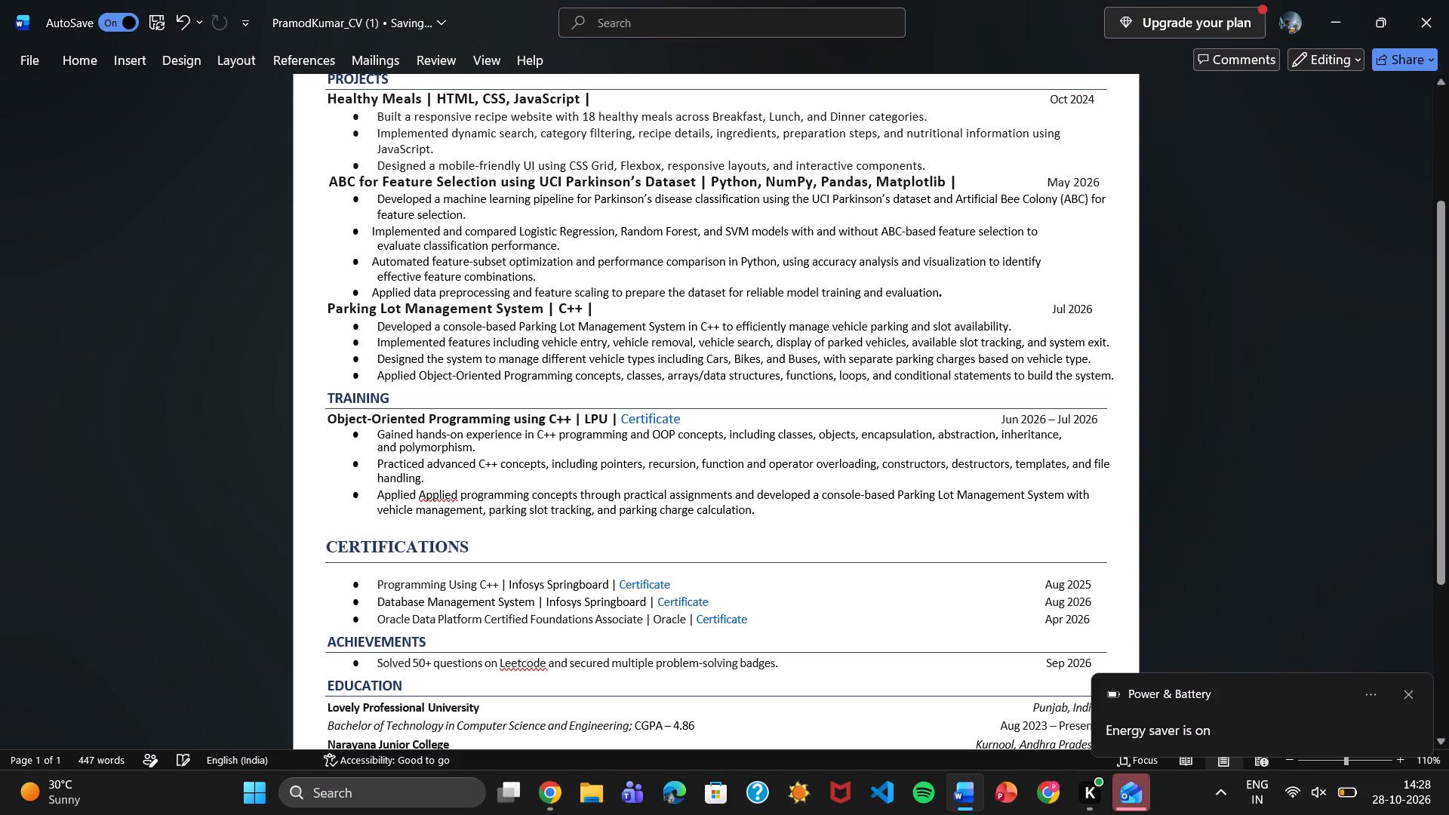
Change the font of the CERTIFICATIONS heading to Calibri (Body).
triple_click(394, 395)
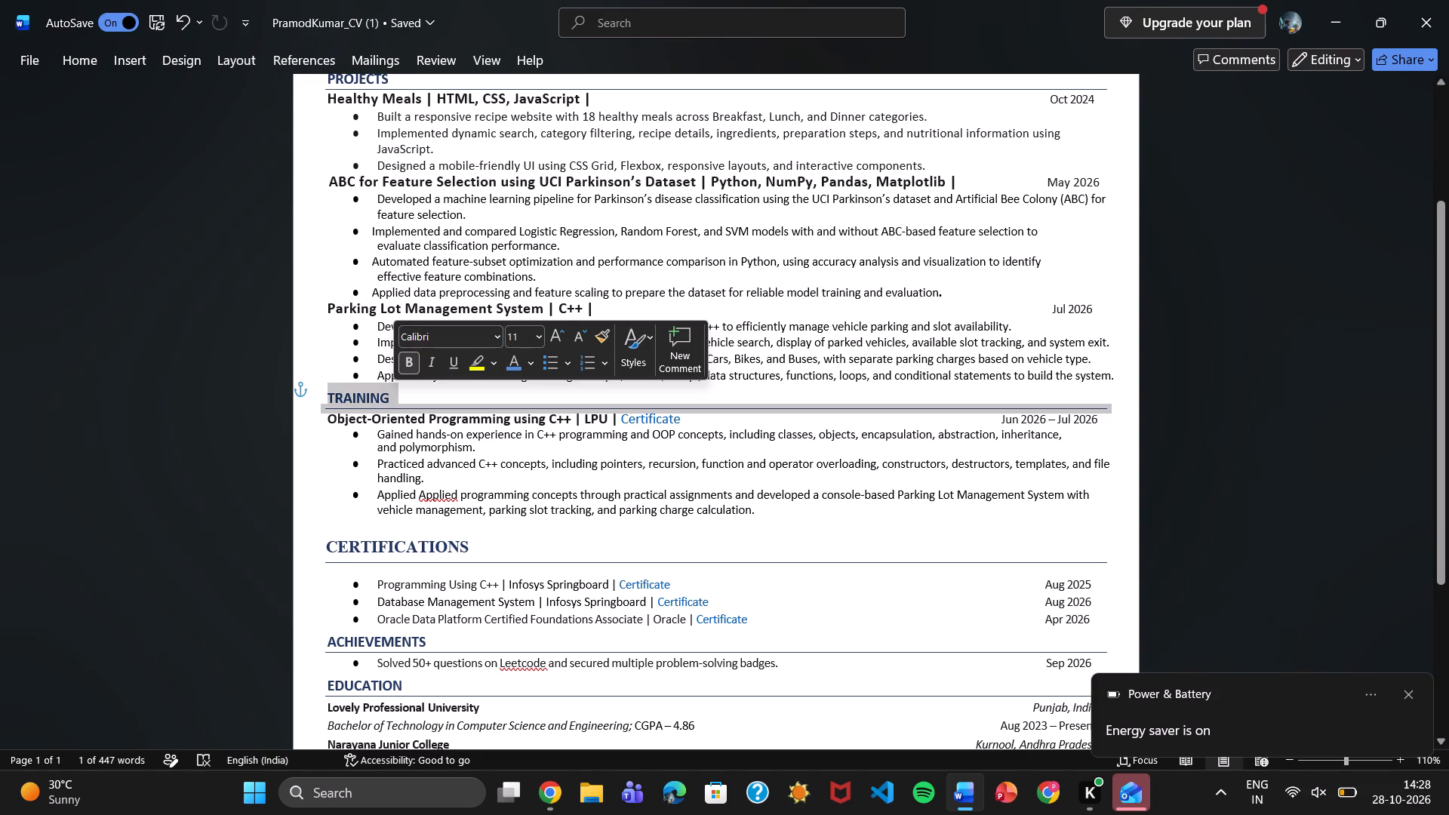
triple_click(480, 541)
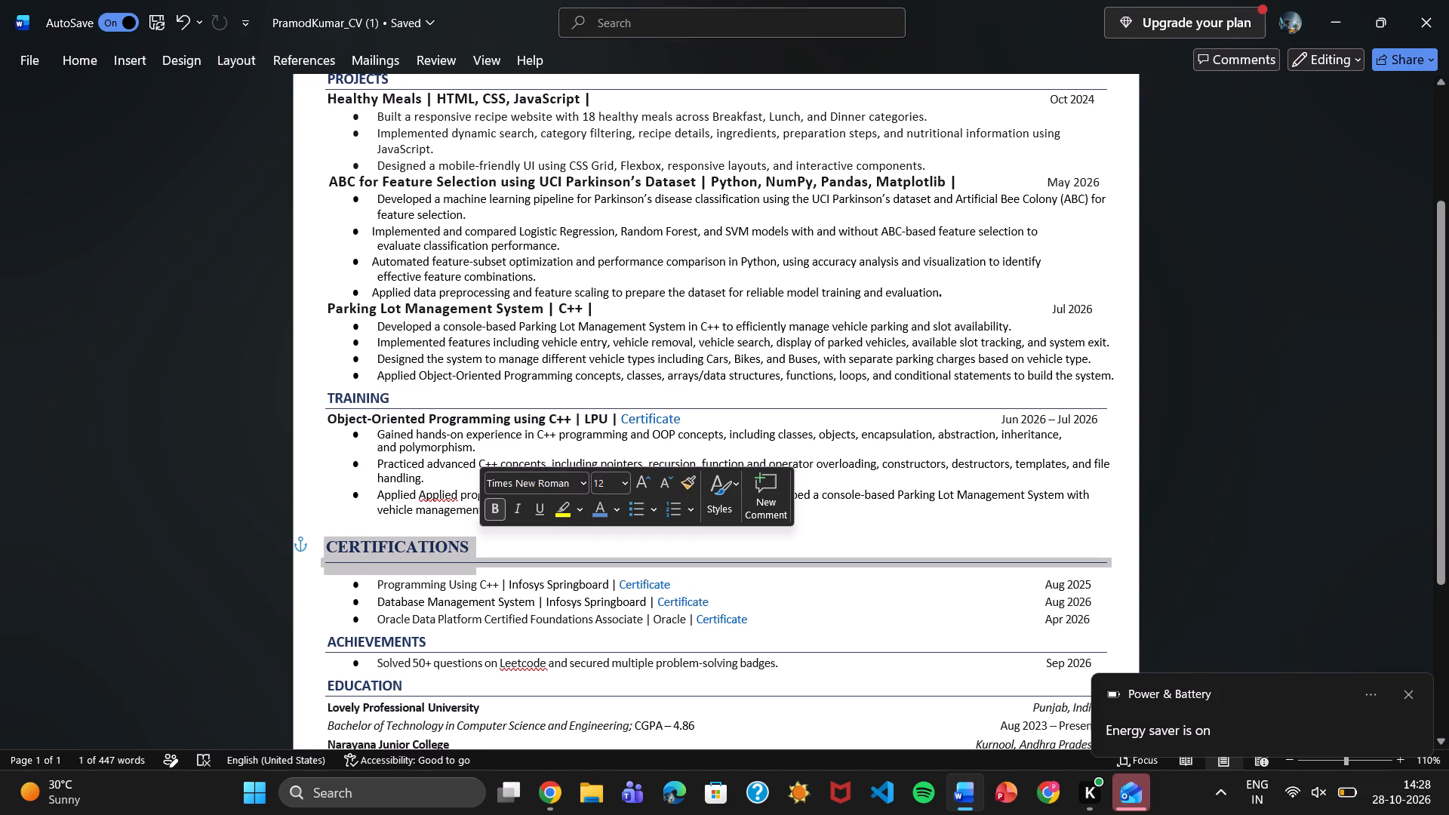
click(577, 480)
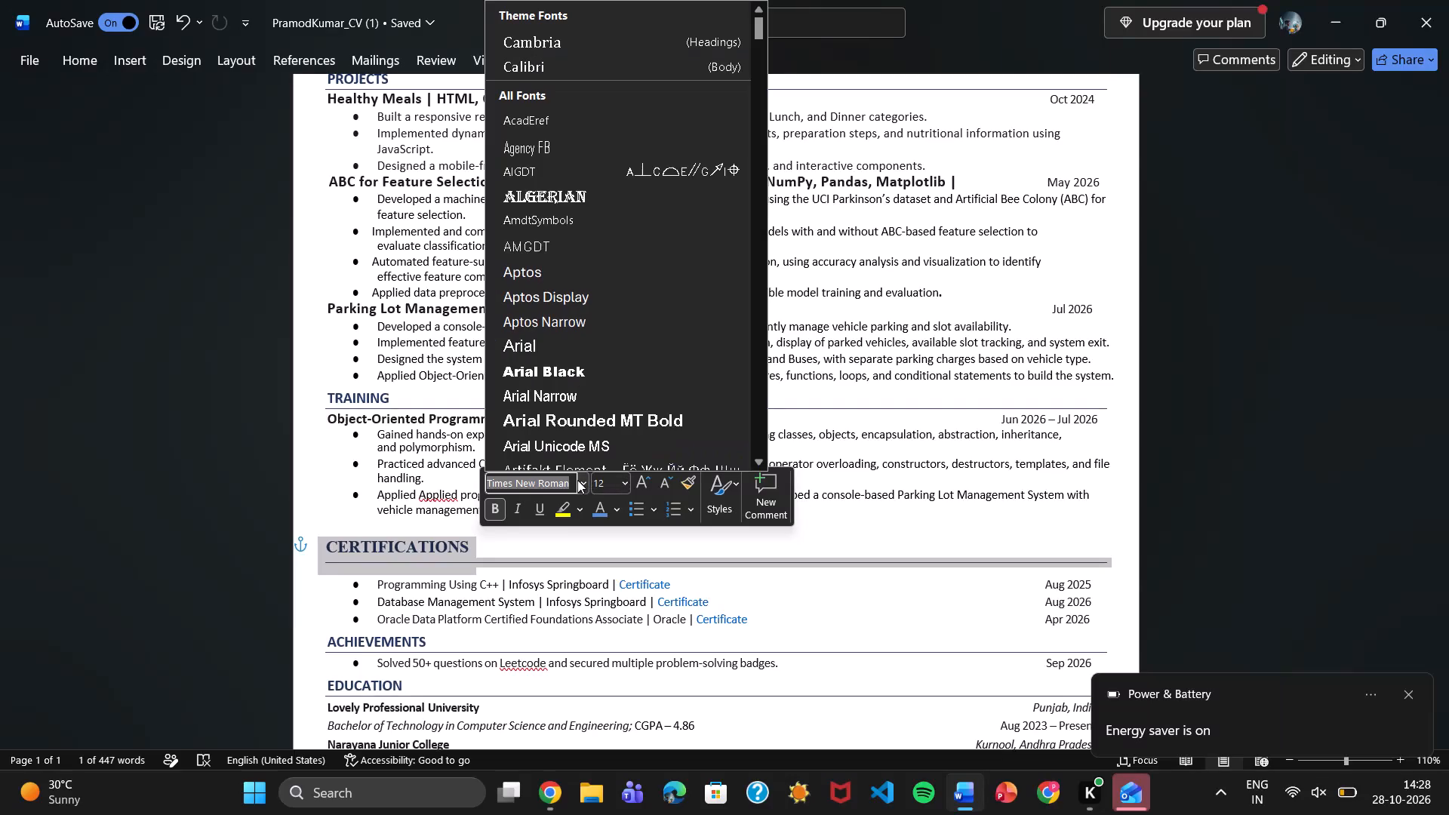
click(525, 73)
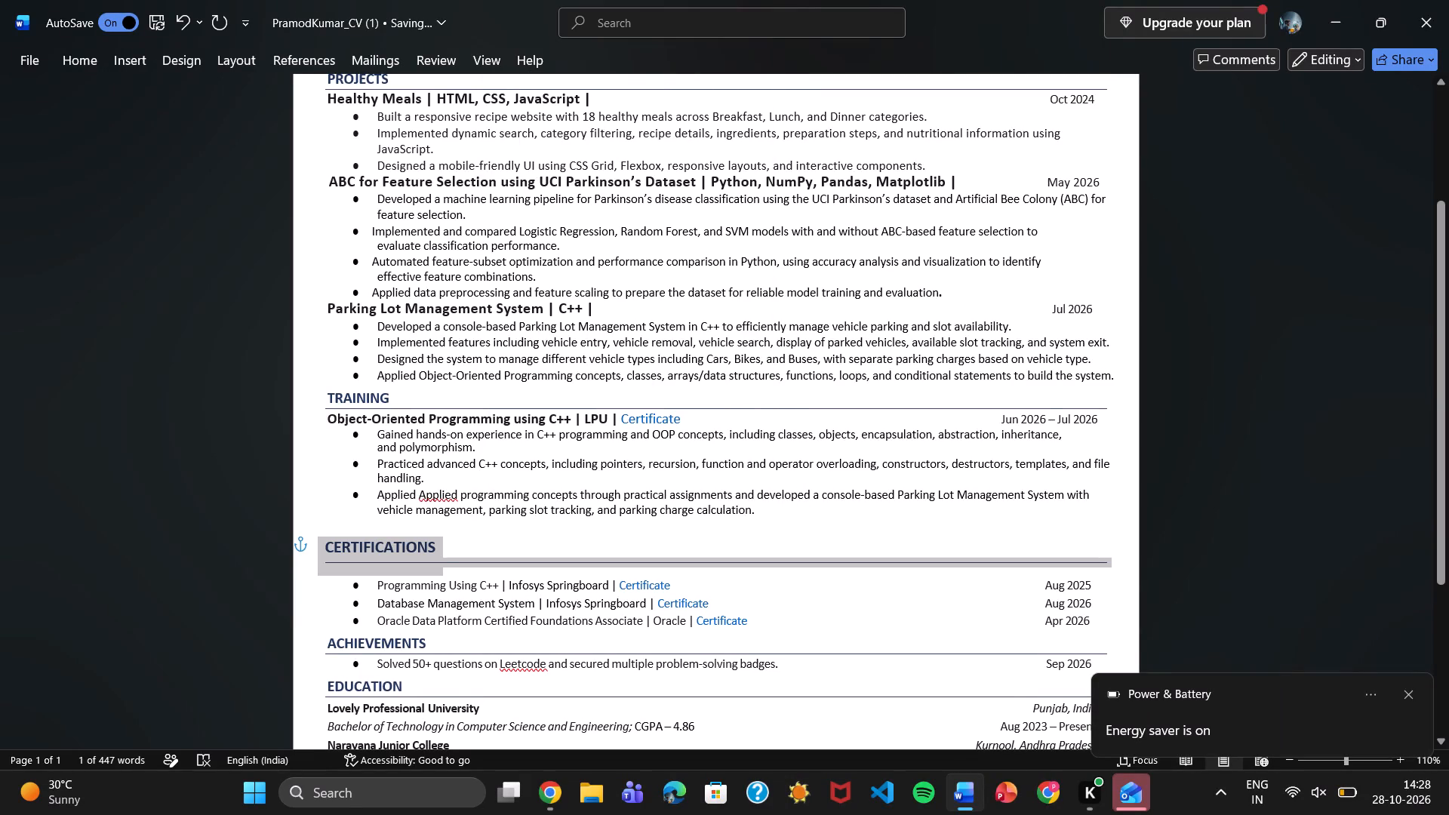
Set the font size of the CERTIFICATIONS heading to 11 to match the TRAINING heading.
triple_click(396, 397)
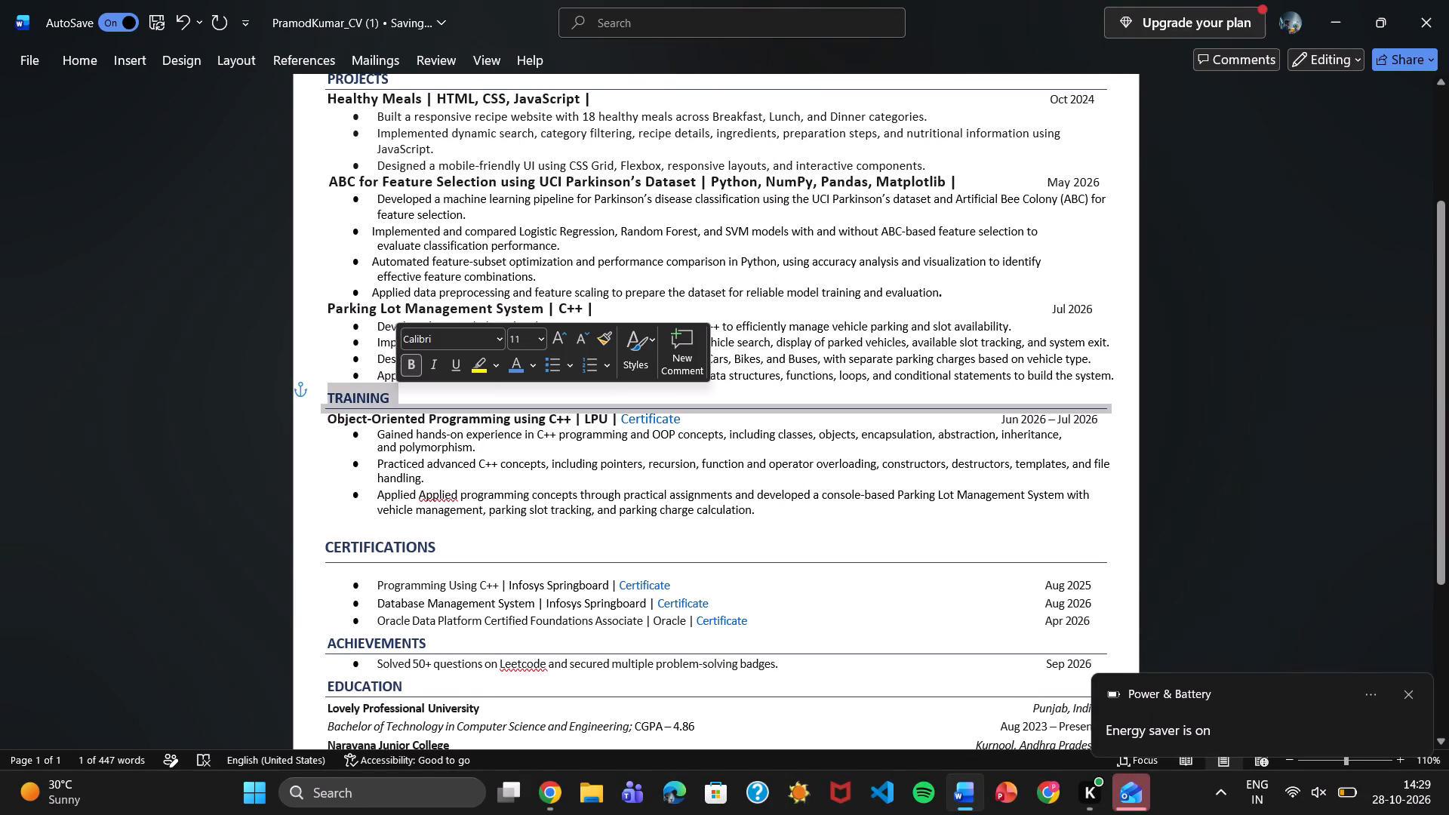
triple_click(440, 538)
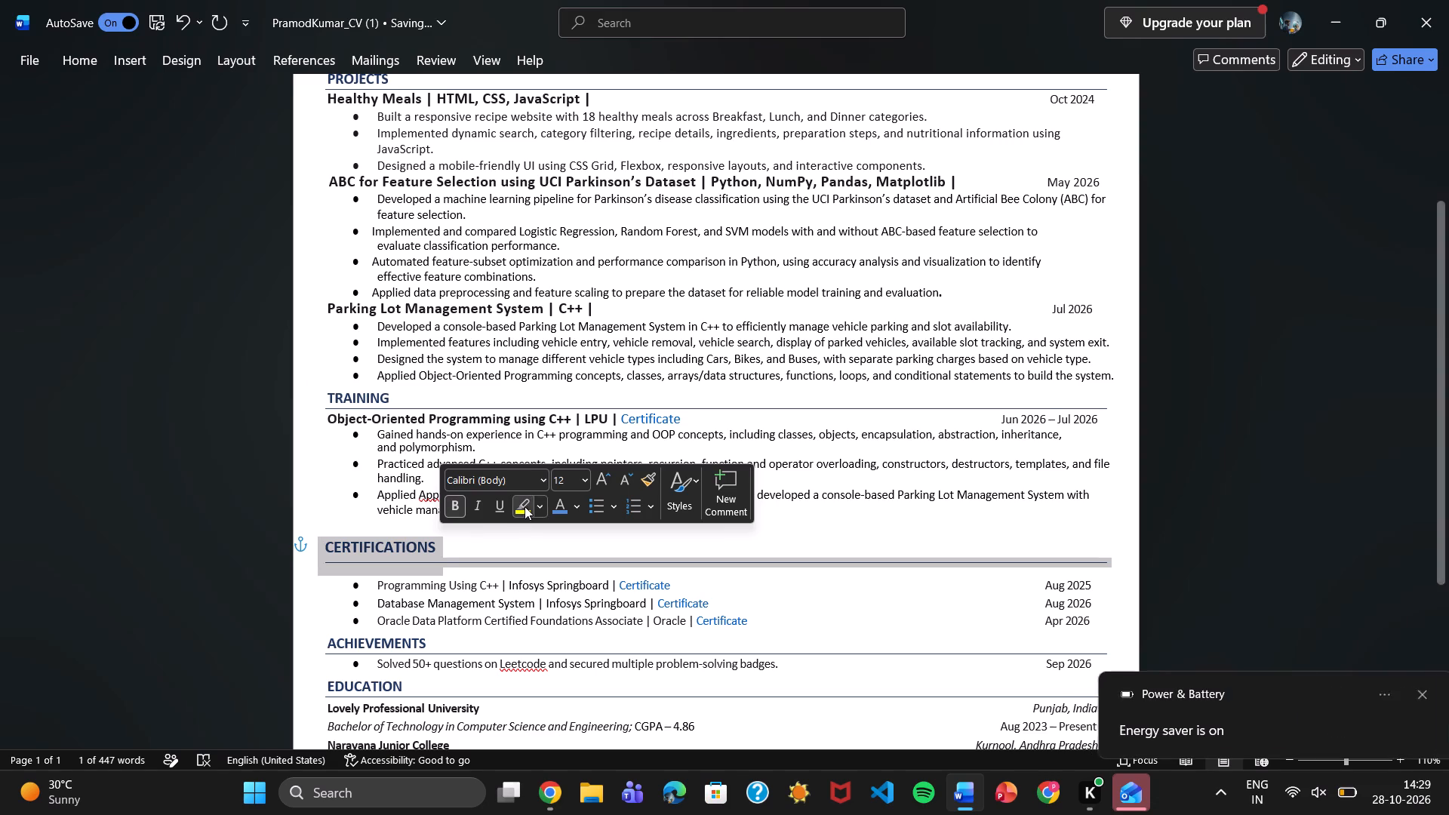
click(557, 484)
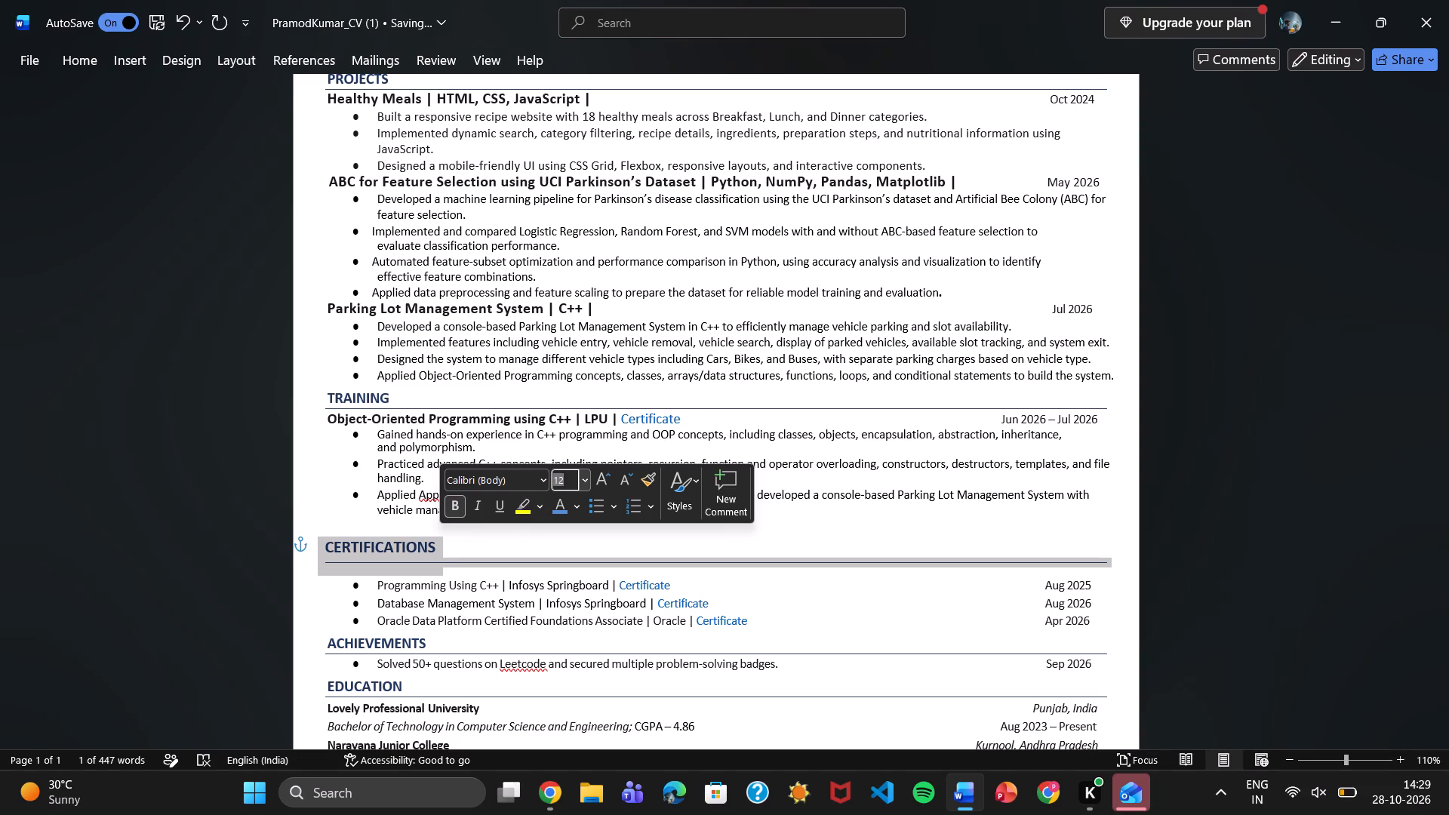
text(11)
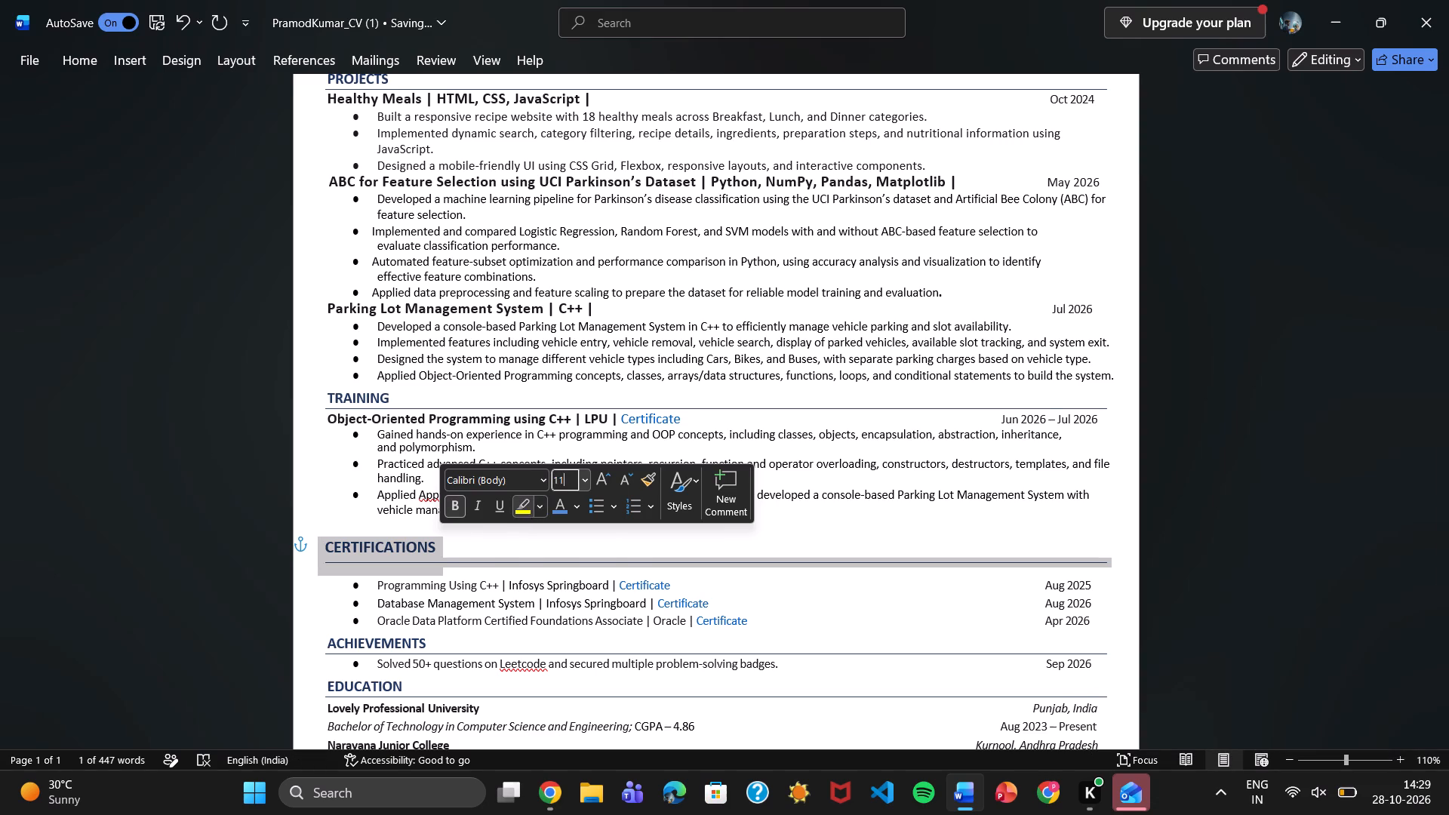
click(505, 534)
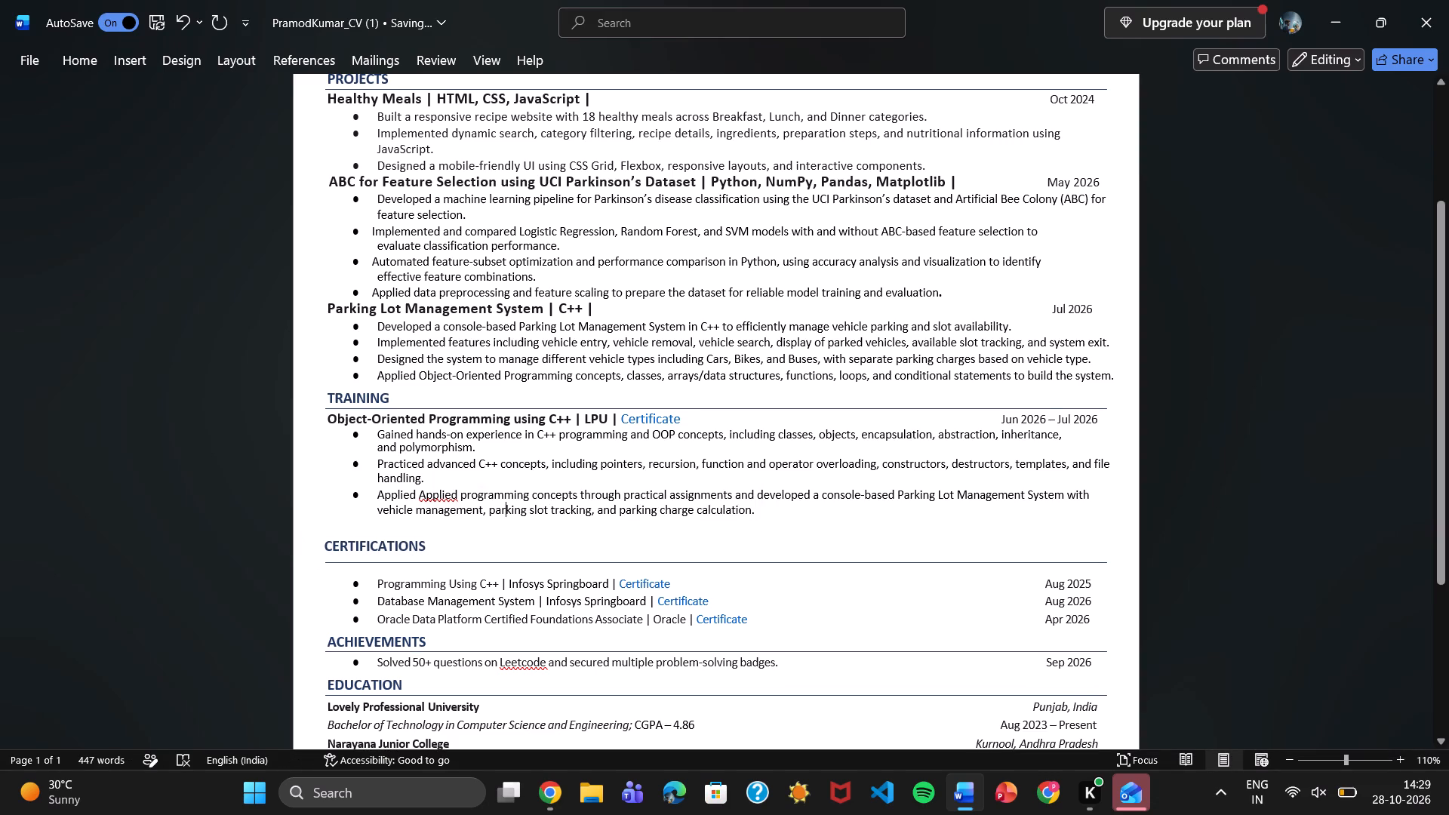
Delete the duplicate word "Applied" at the start of the third TRAINING bullet.
click(336, 527)
click(420, 496)
key(BackSpace)
key(BackSpace)
key(BackSpace)
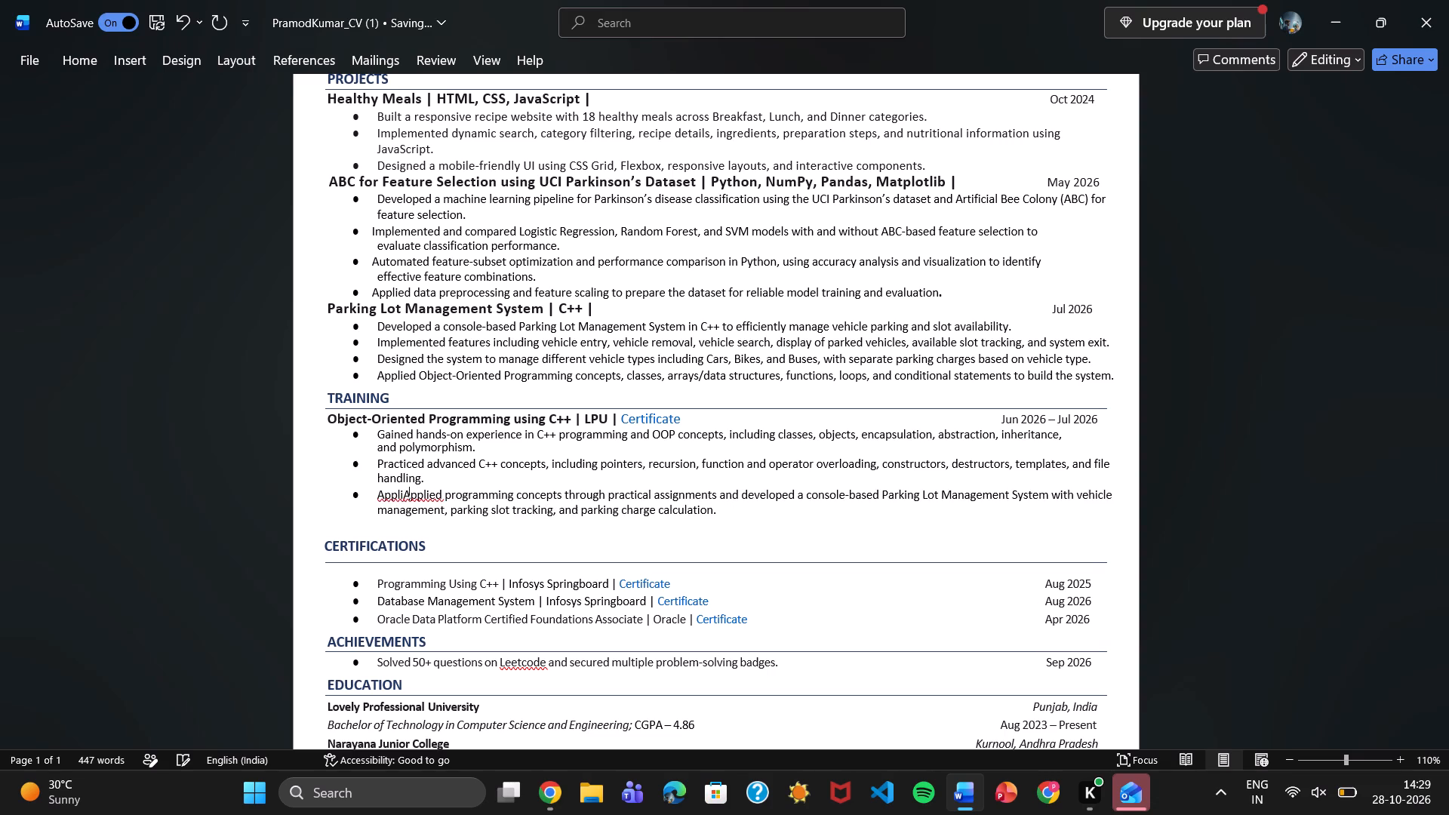
key(BackSpace)
key(BackSpace)
key(BackSpace)
key(BackSpace)
key(BackSpace)
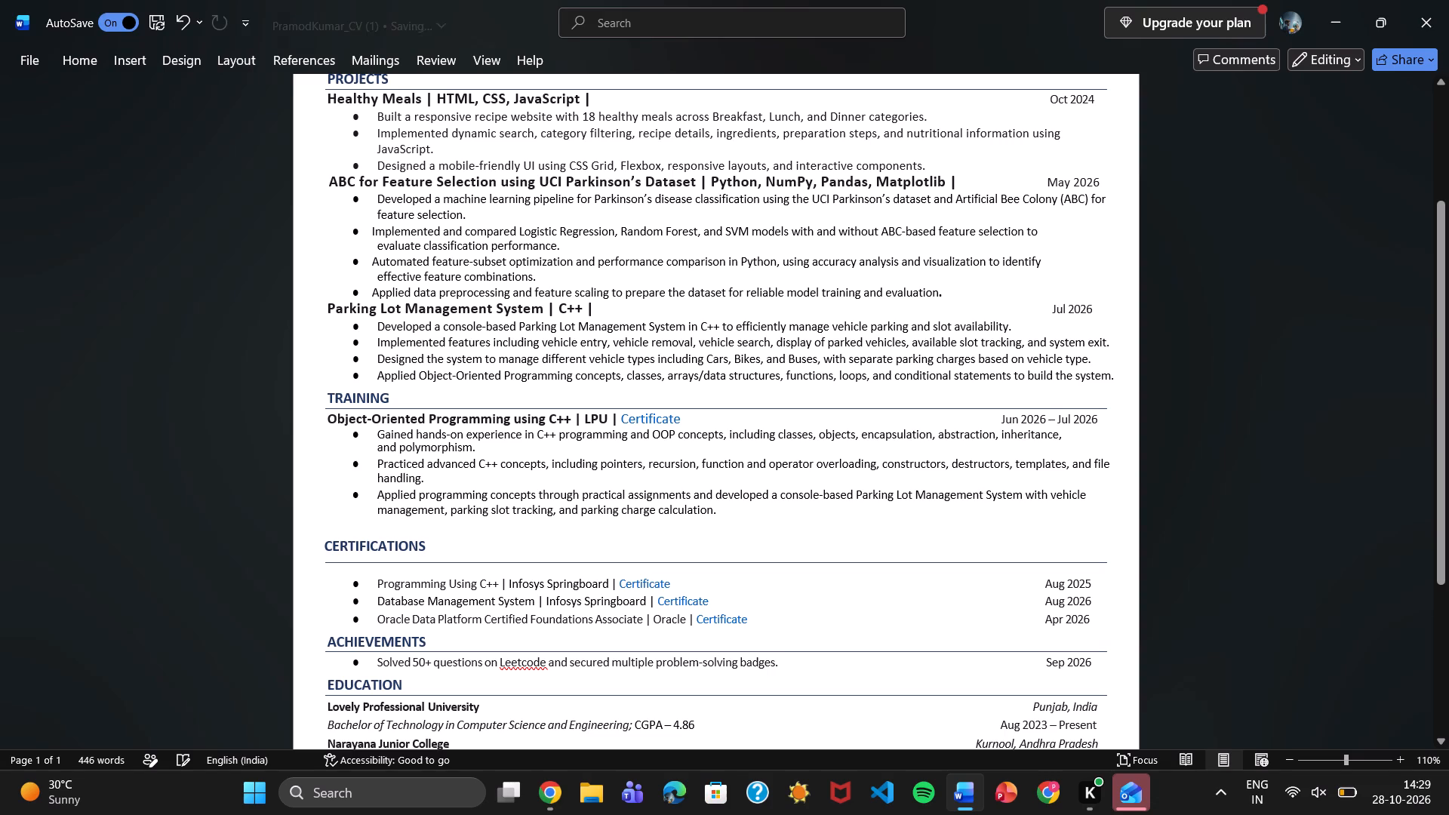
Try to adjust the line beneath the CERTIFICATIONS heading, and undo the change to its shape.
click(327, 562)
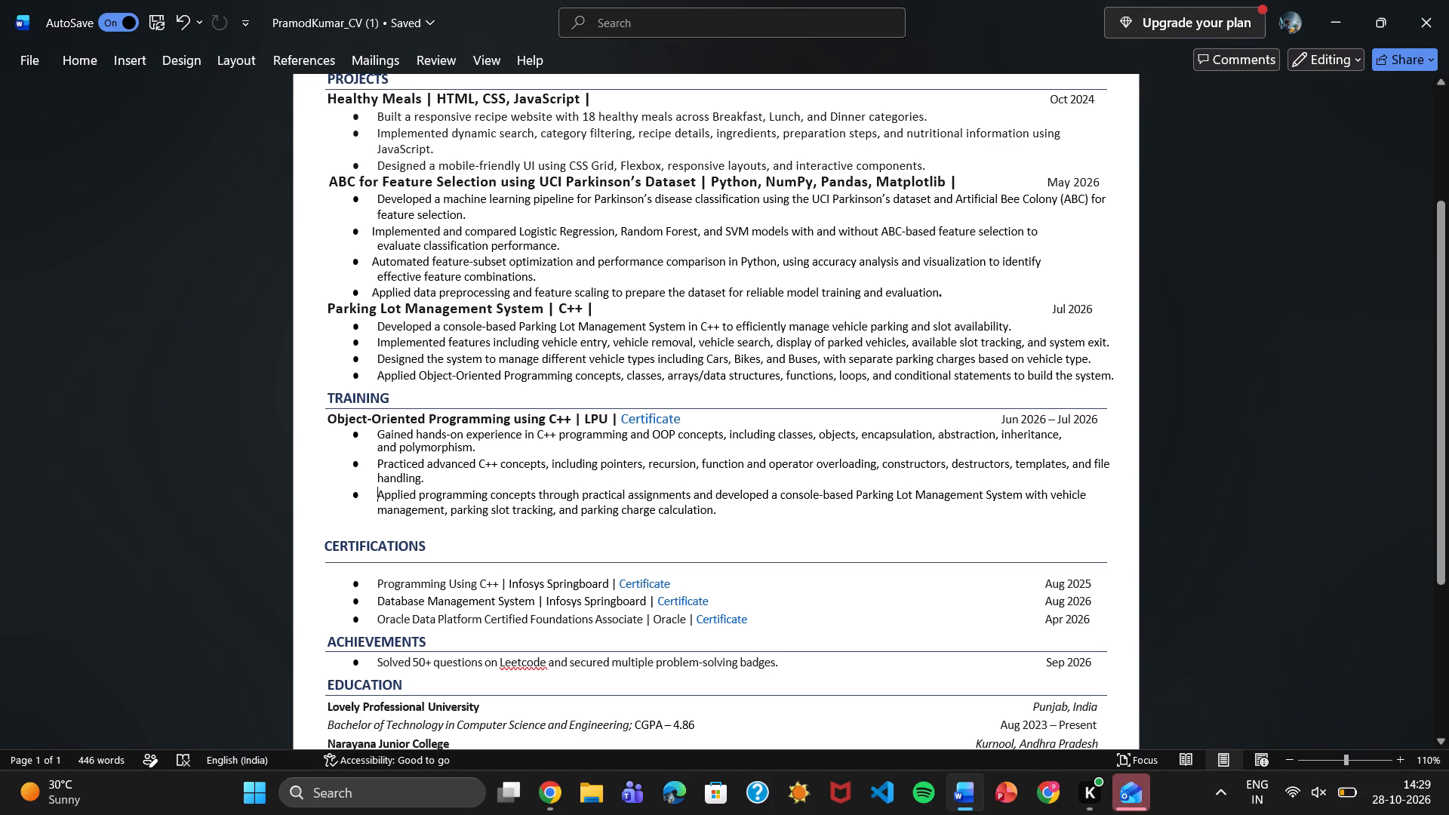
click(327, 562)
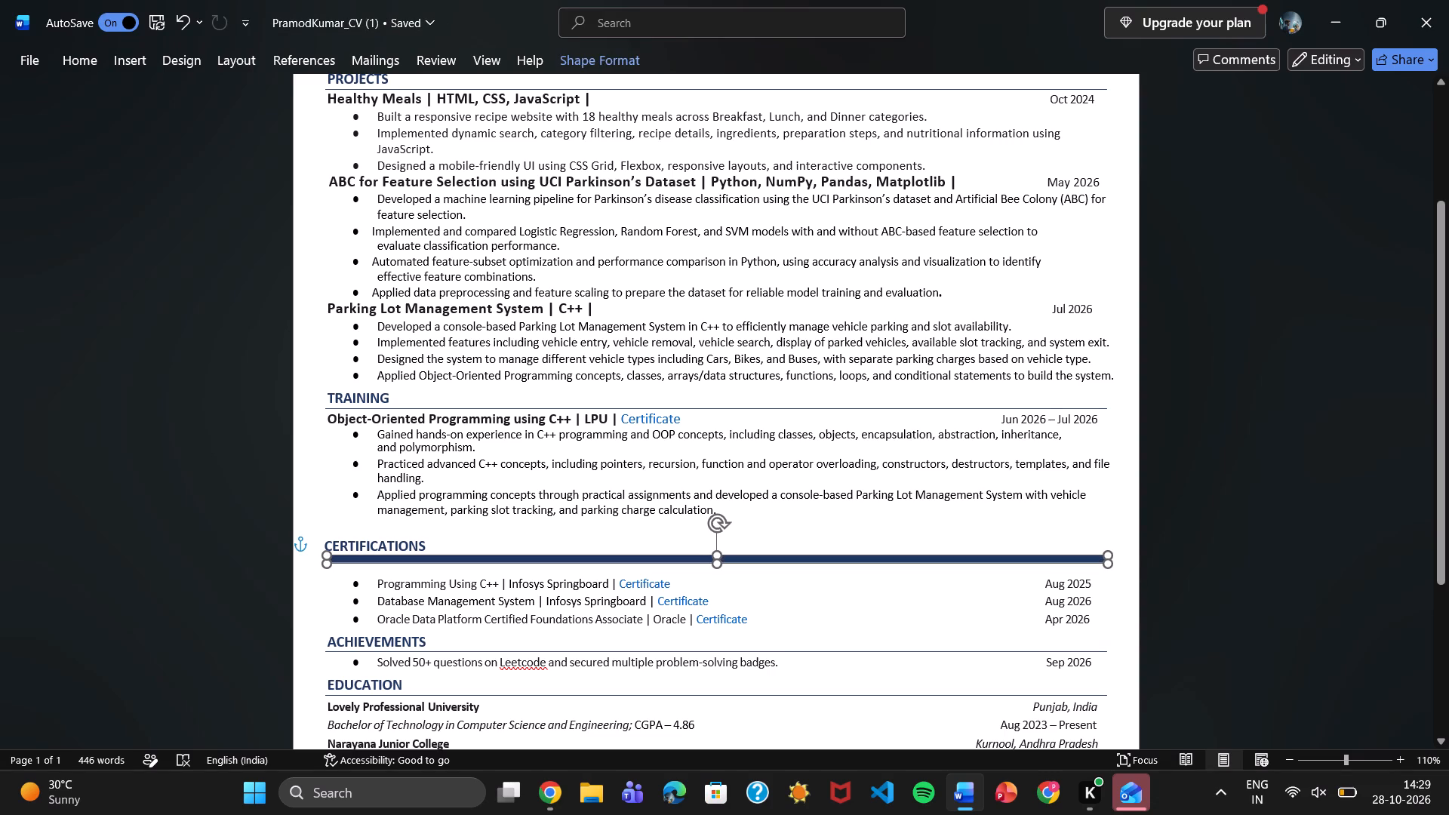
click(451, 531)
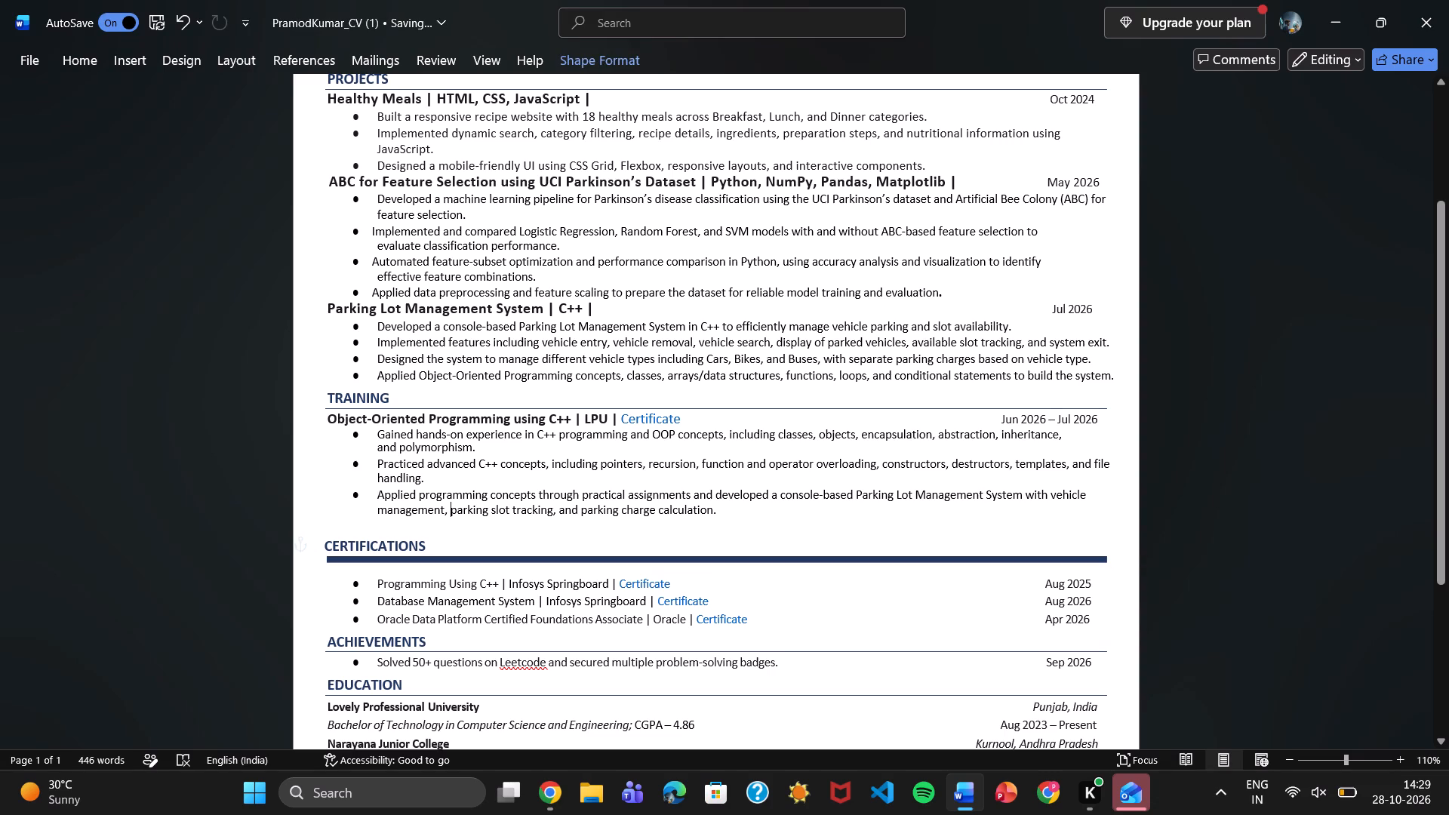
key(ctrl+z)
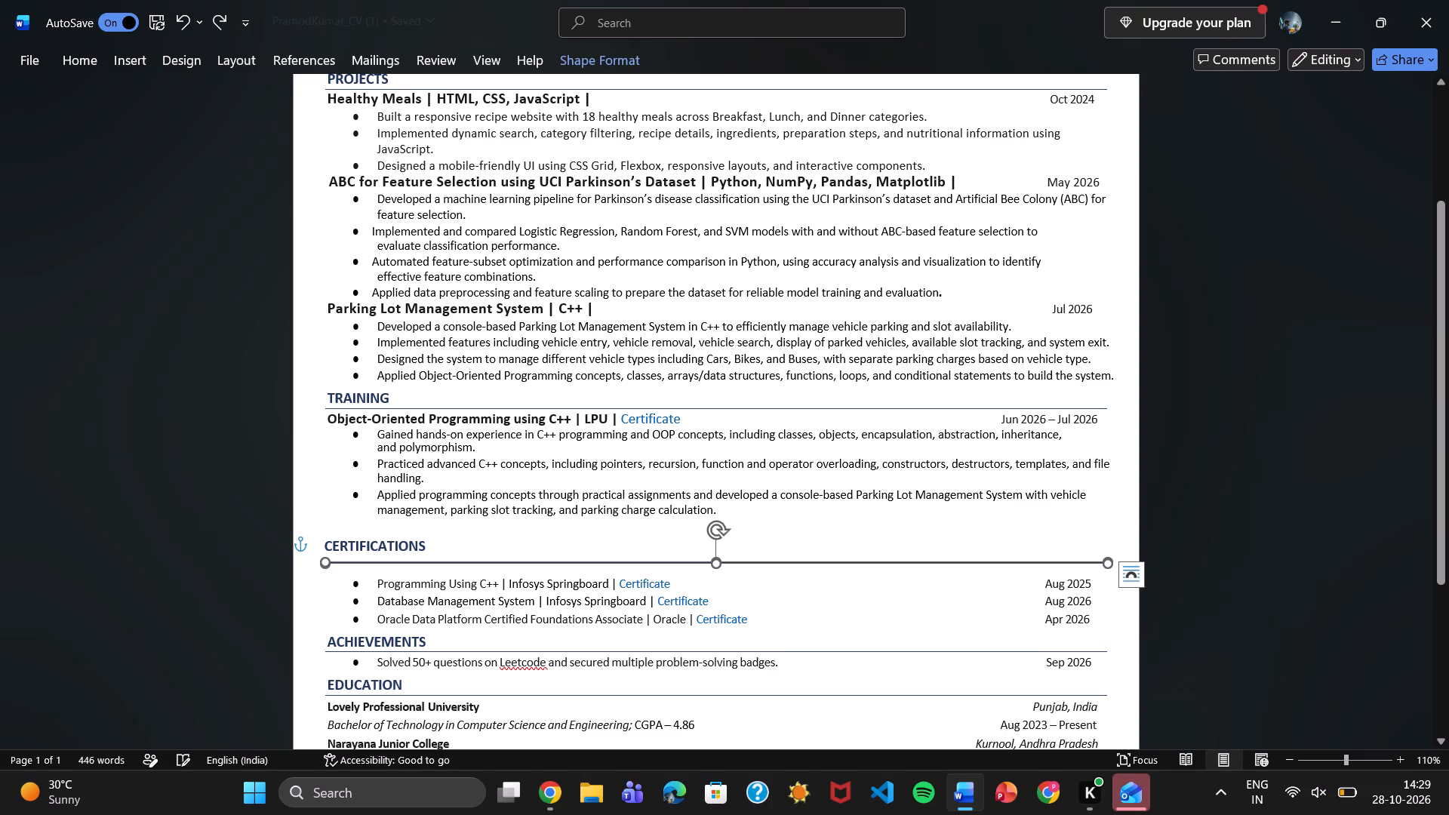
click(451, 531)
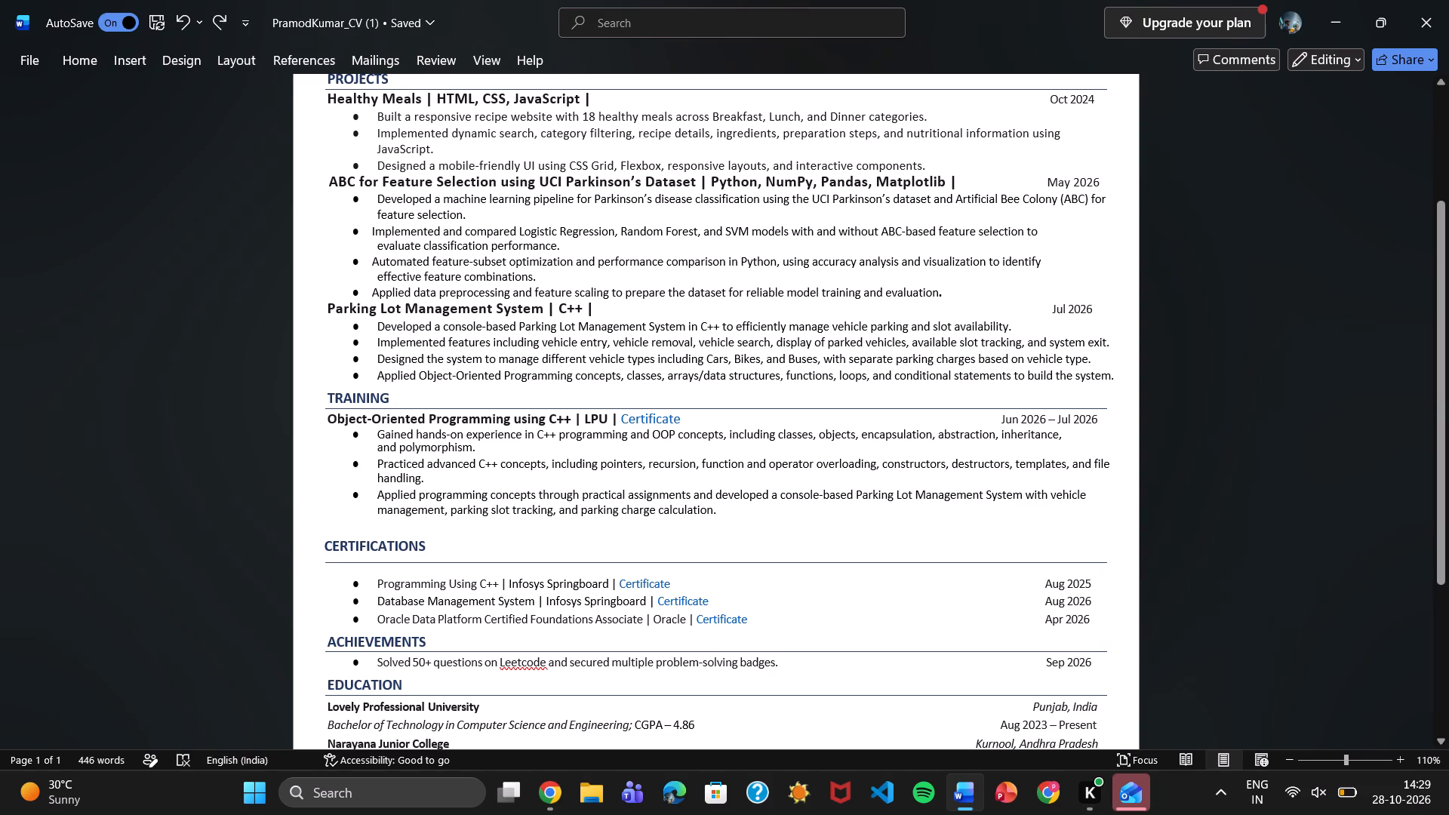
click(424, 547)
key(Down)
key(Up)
Review the CV's layout from the header down to EDUCATION, checking the third TRAINING bullet and the CERTIFICATIONS entries.
scroll(419, 512, up, 1)
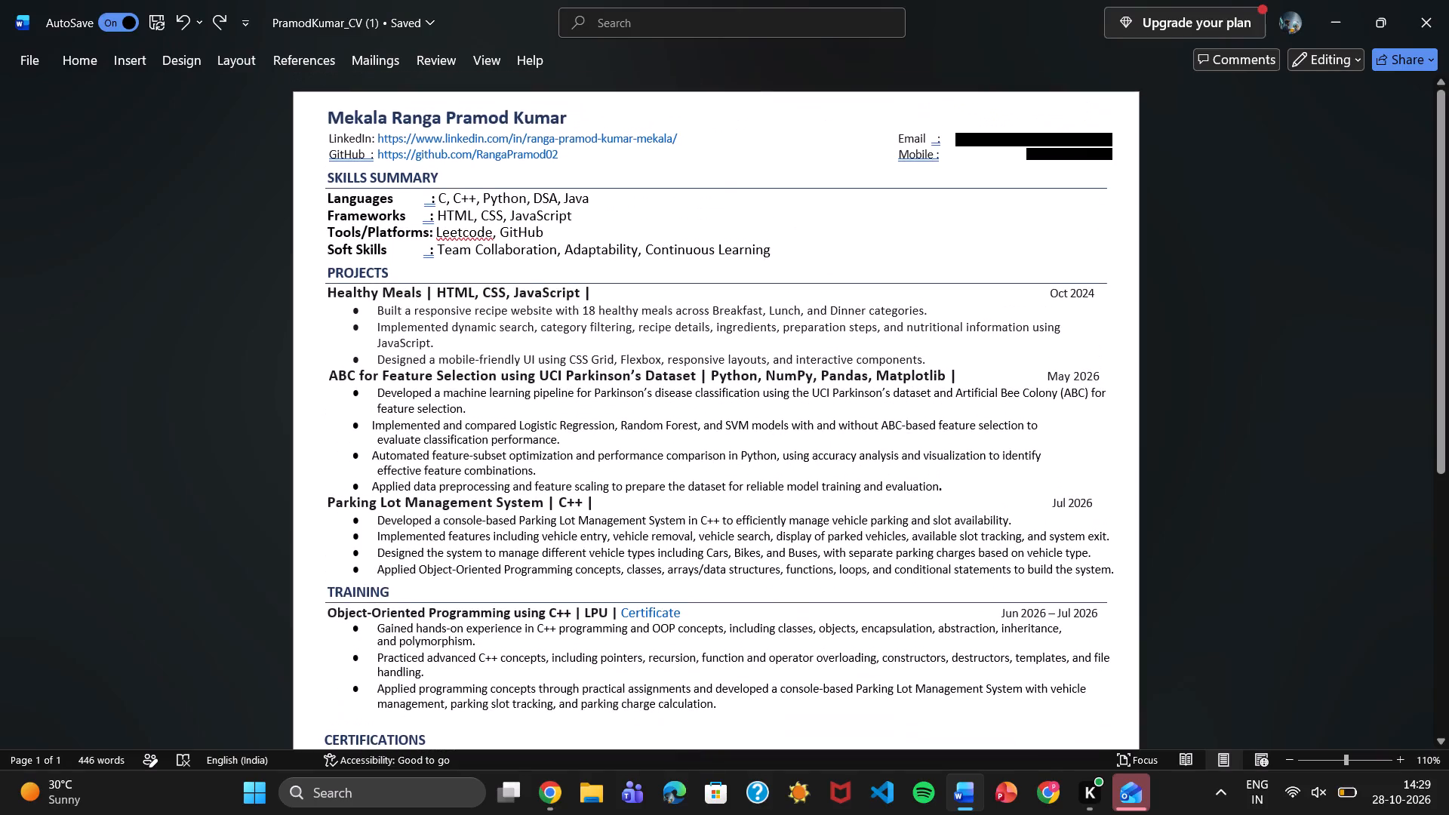
scroll(419, 512, down, 1)
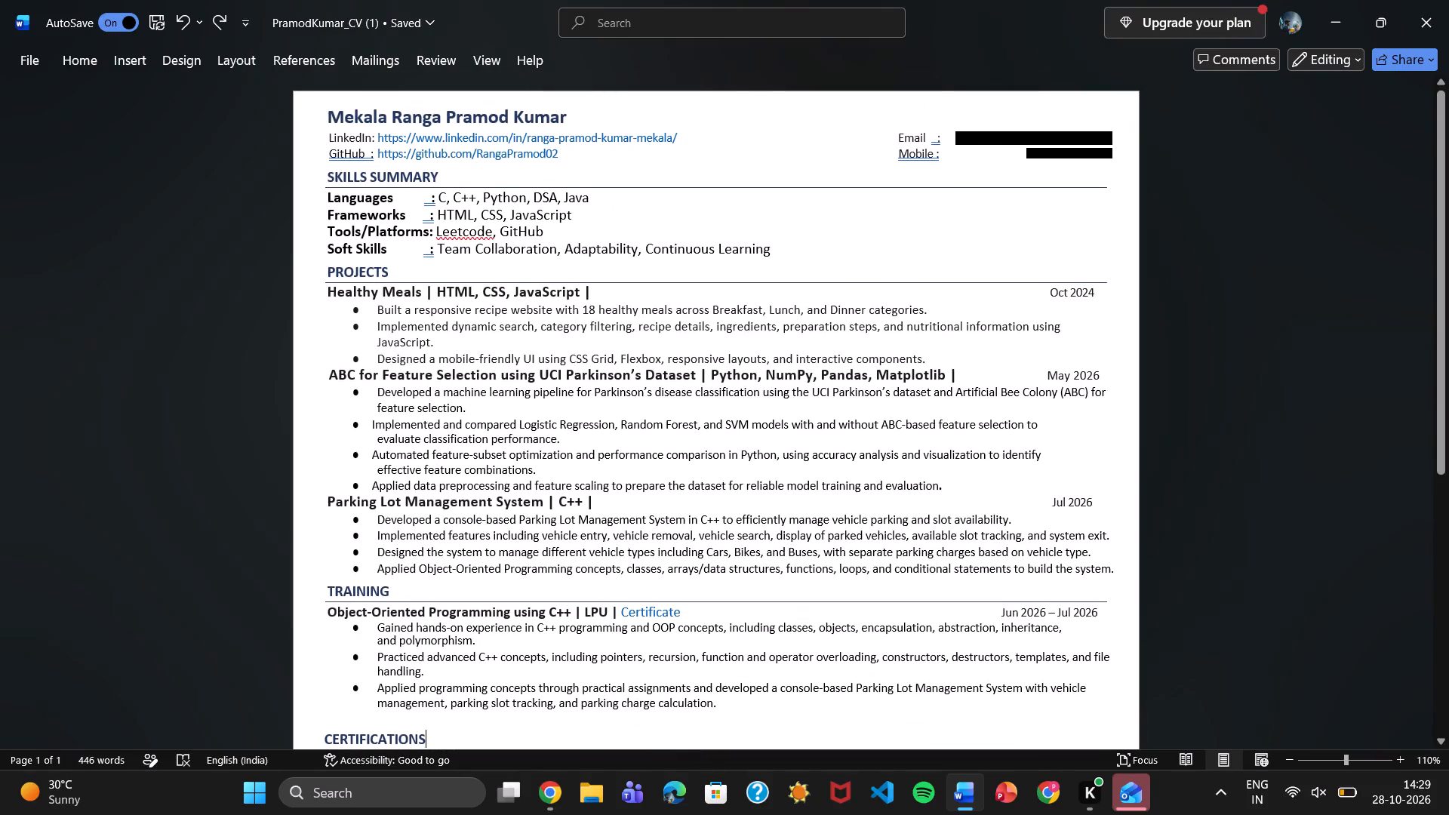
click(1110, 155)
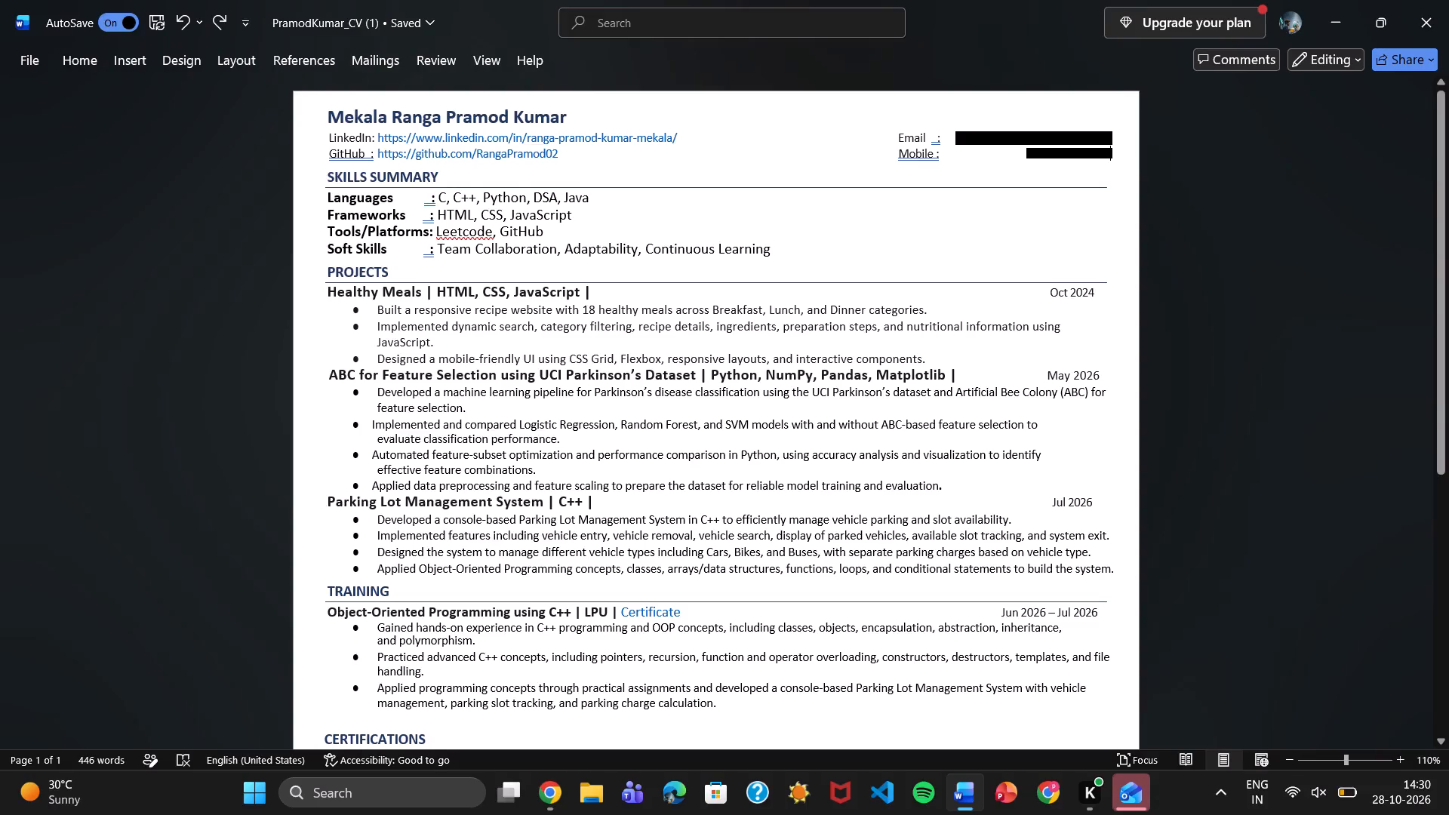
click(981, 245)
scroll(507, 388, down, 1)
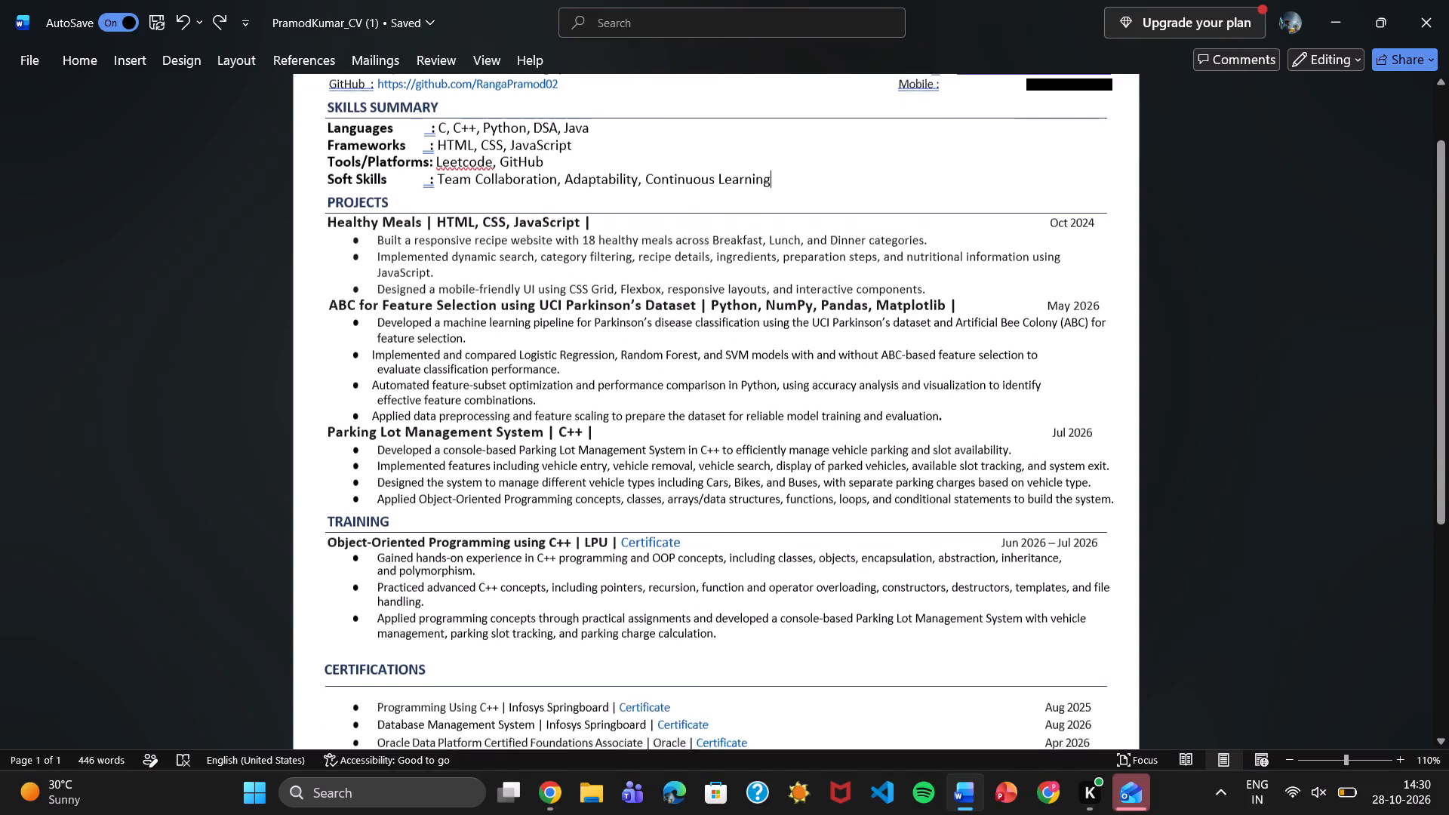
scroll(507, 388, down, 2)
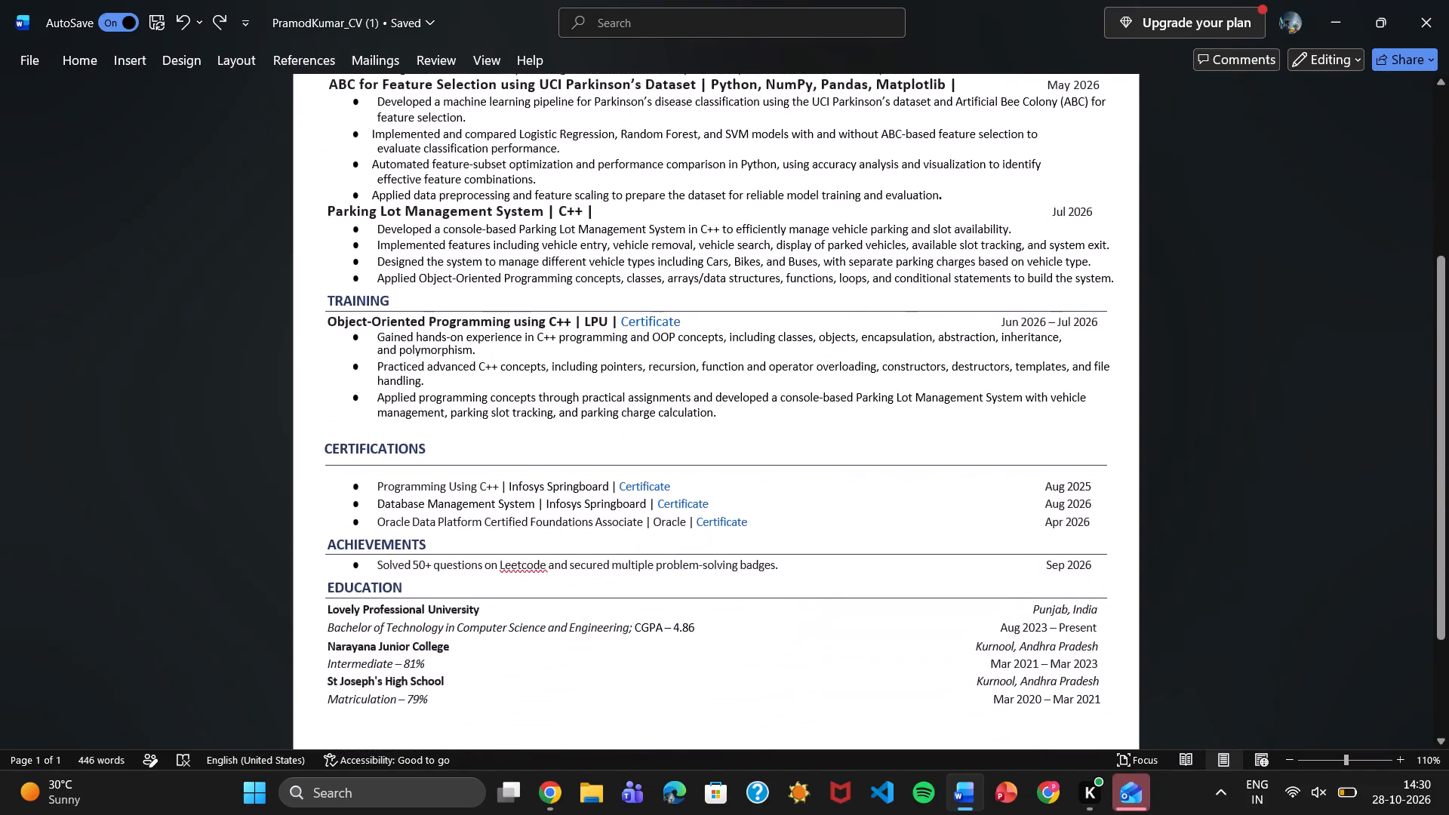
scroll(507, 388, down, 1)
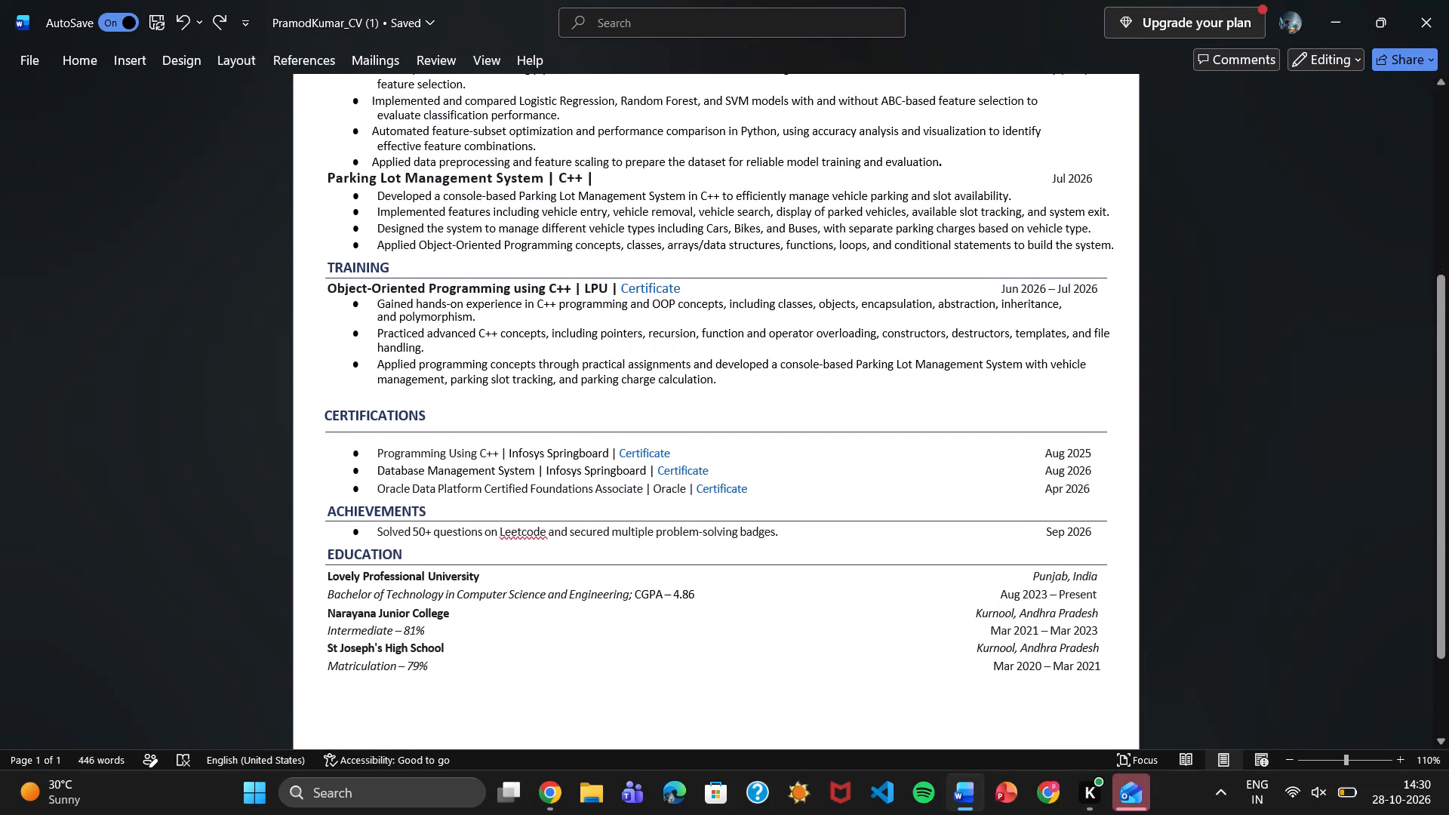
click(410, 403)
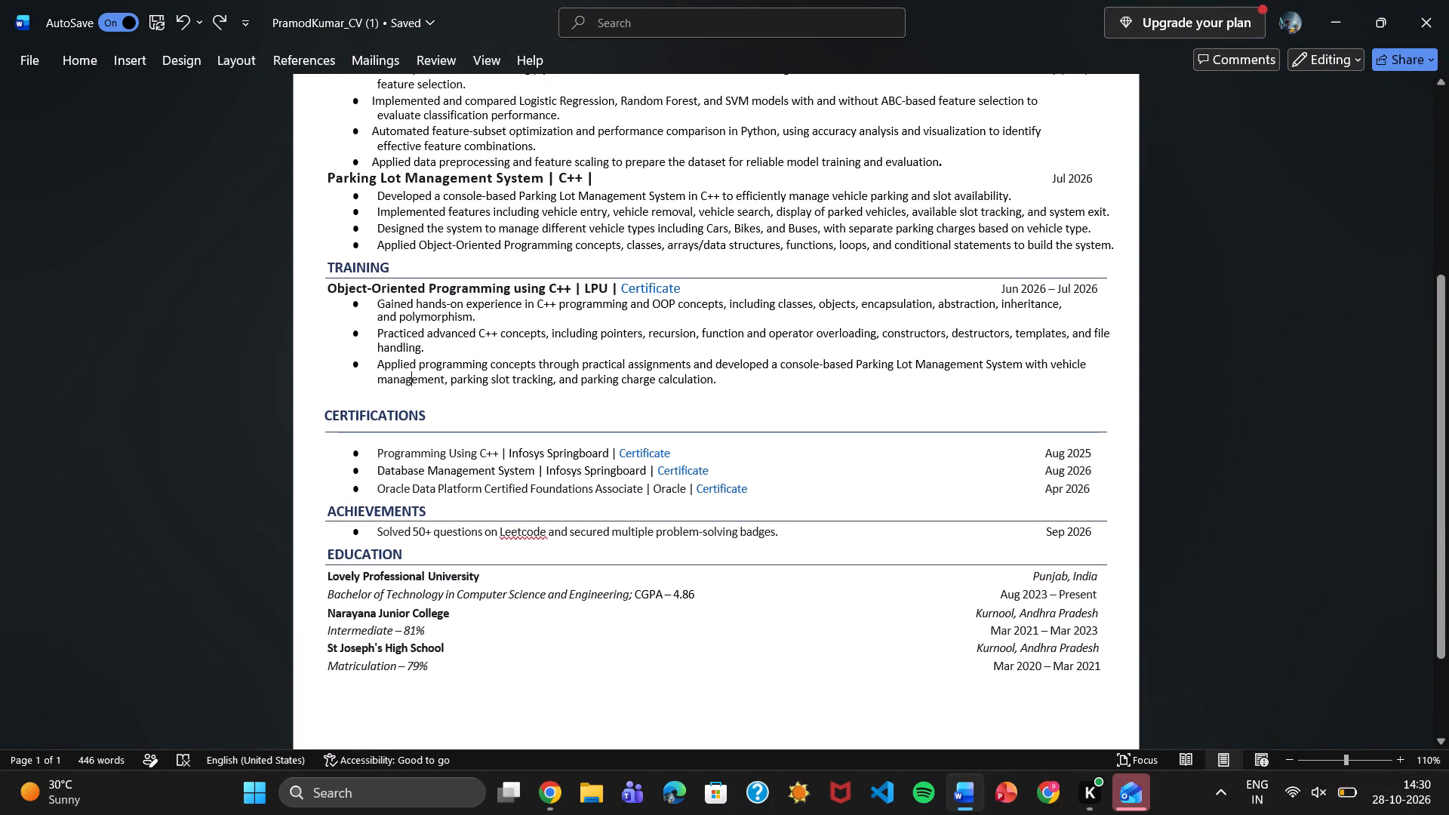
click(434, 396)
click(434, 396)
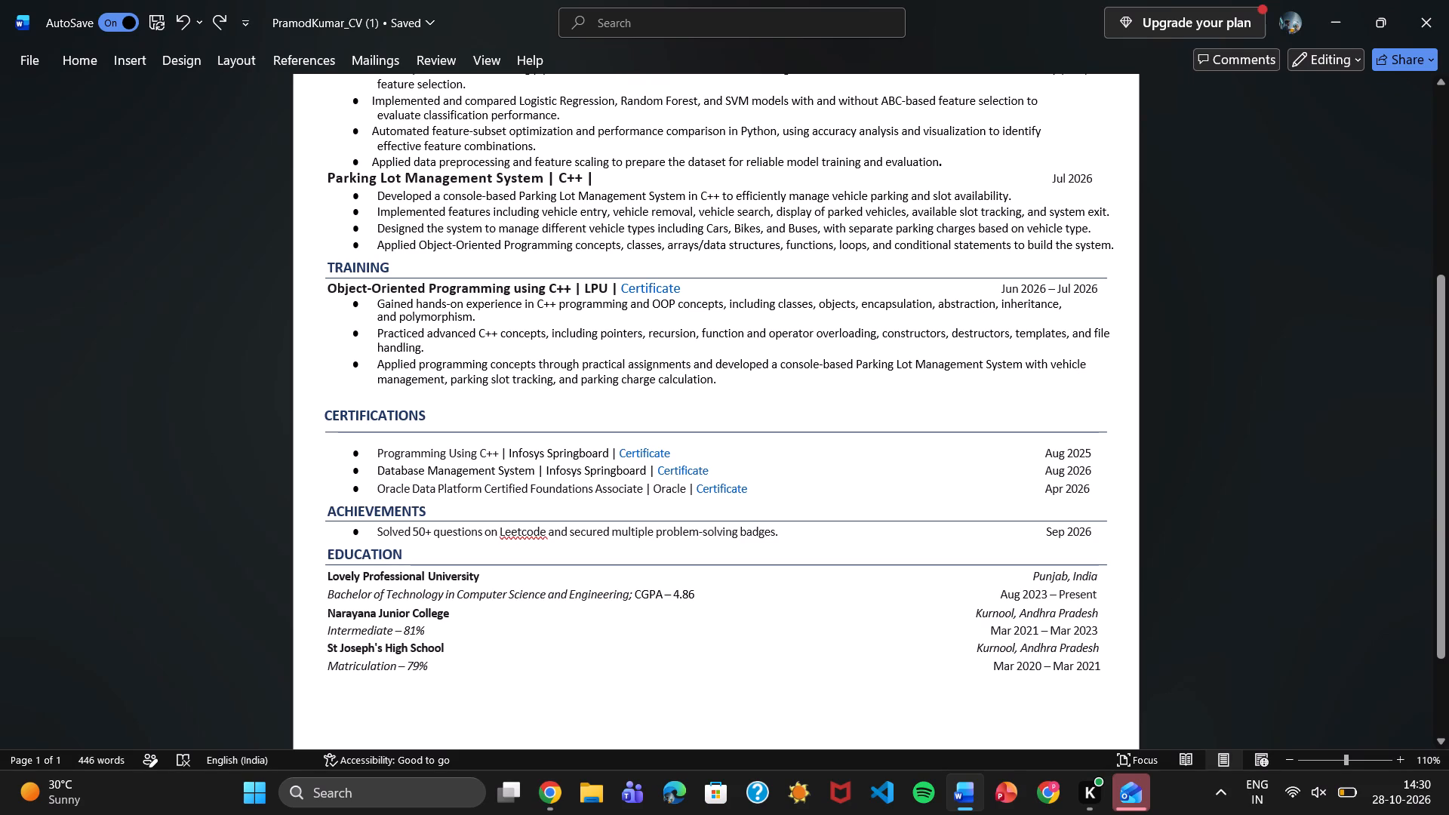
drag(380, 368, 702, 383)
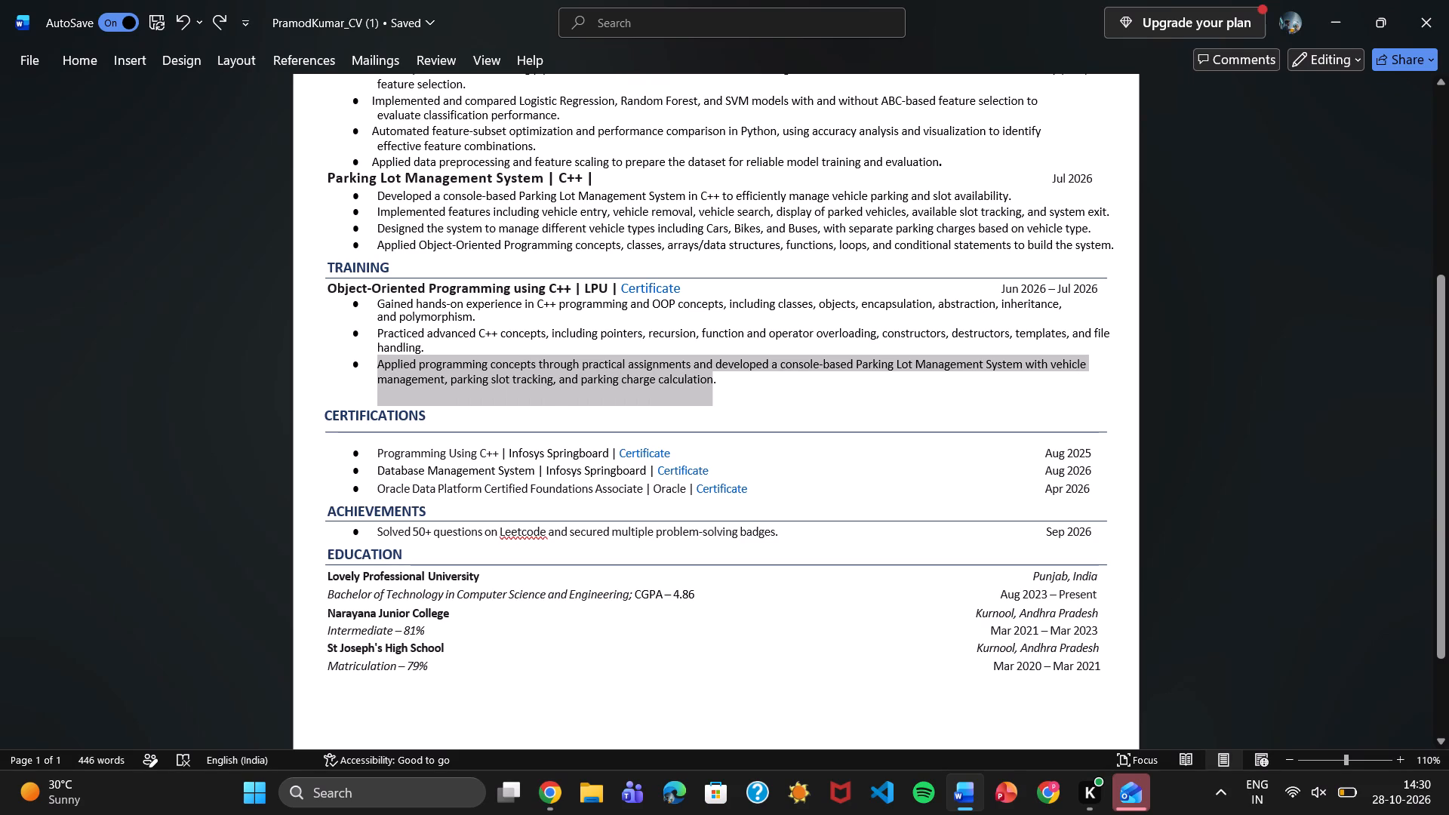
drag(702, 383, 724, 380)
click(724, 380)
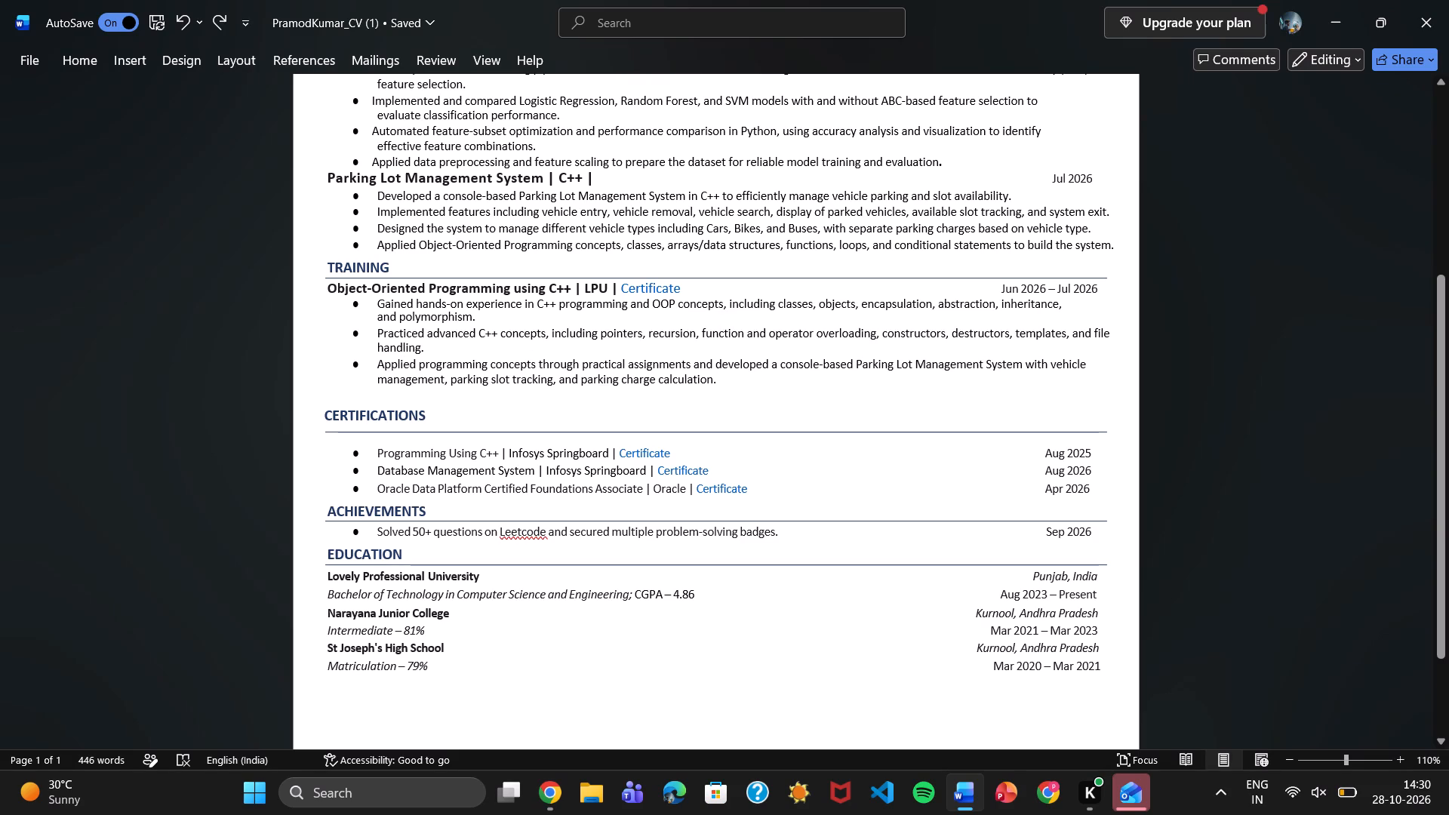
drag(378, 454, 706, 487)
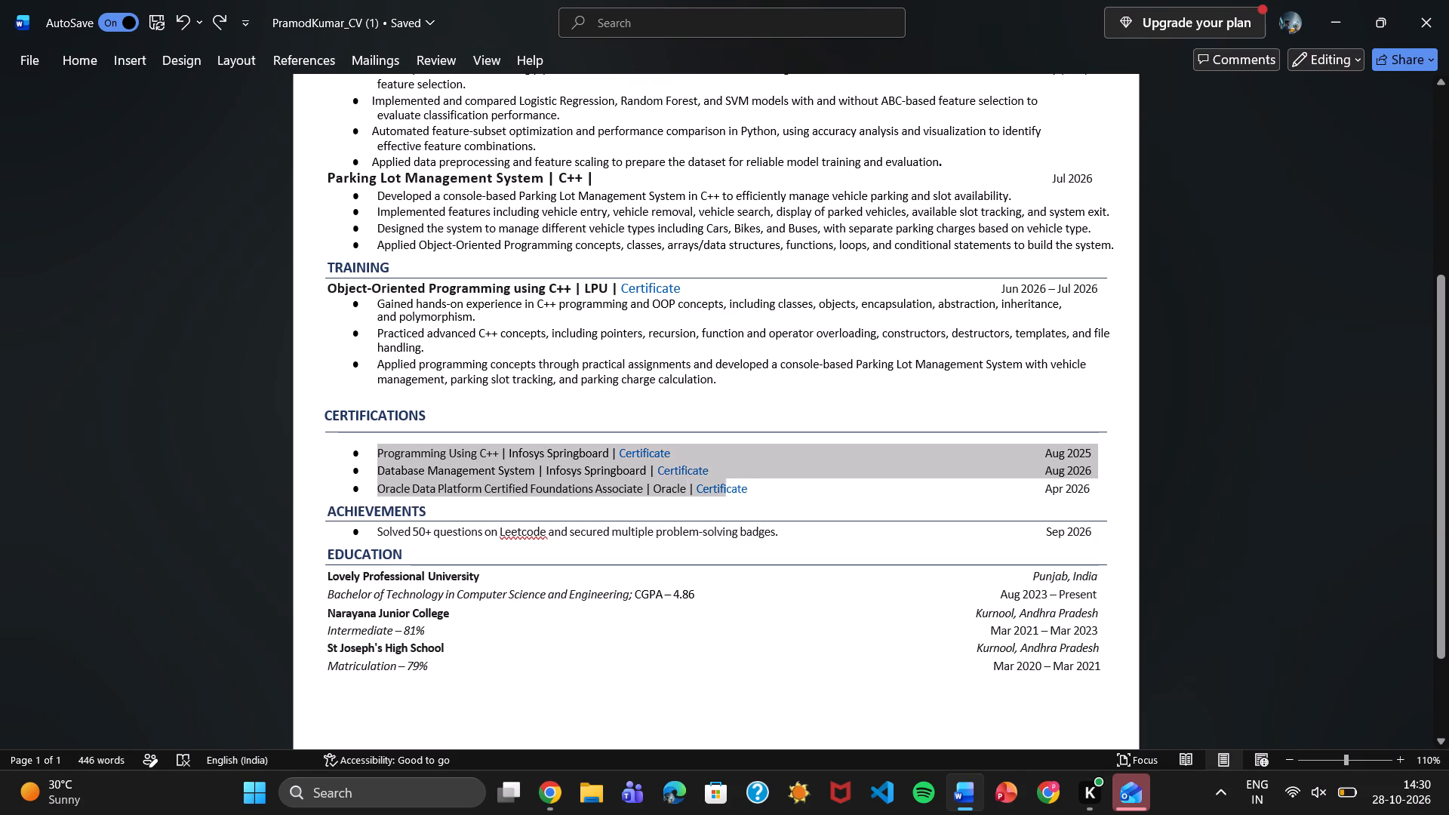
drag(706, 487, 804, 488)
click(804, 488)
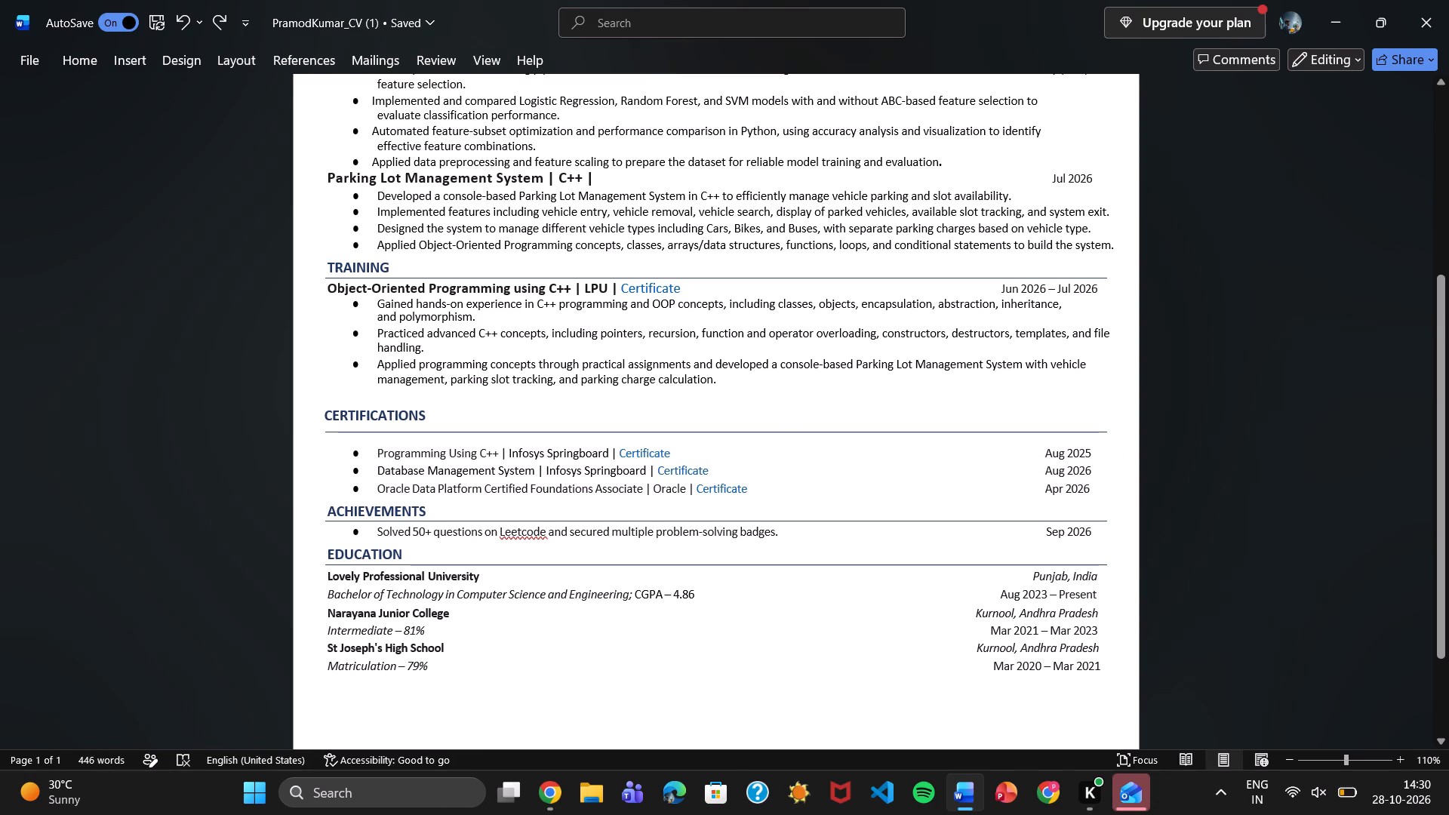
Delete the third TRAINING bullet, starting "Applied programming concepts", together with its line.
click(719, 385)
drag(719, 385, 440, 361)
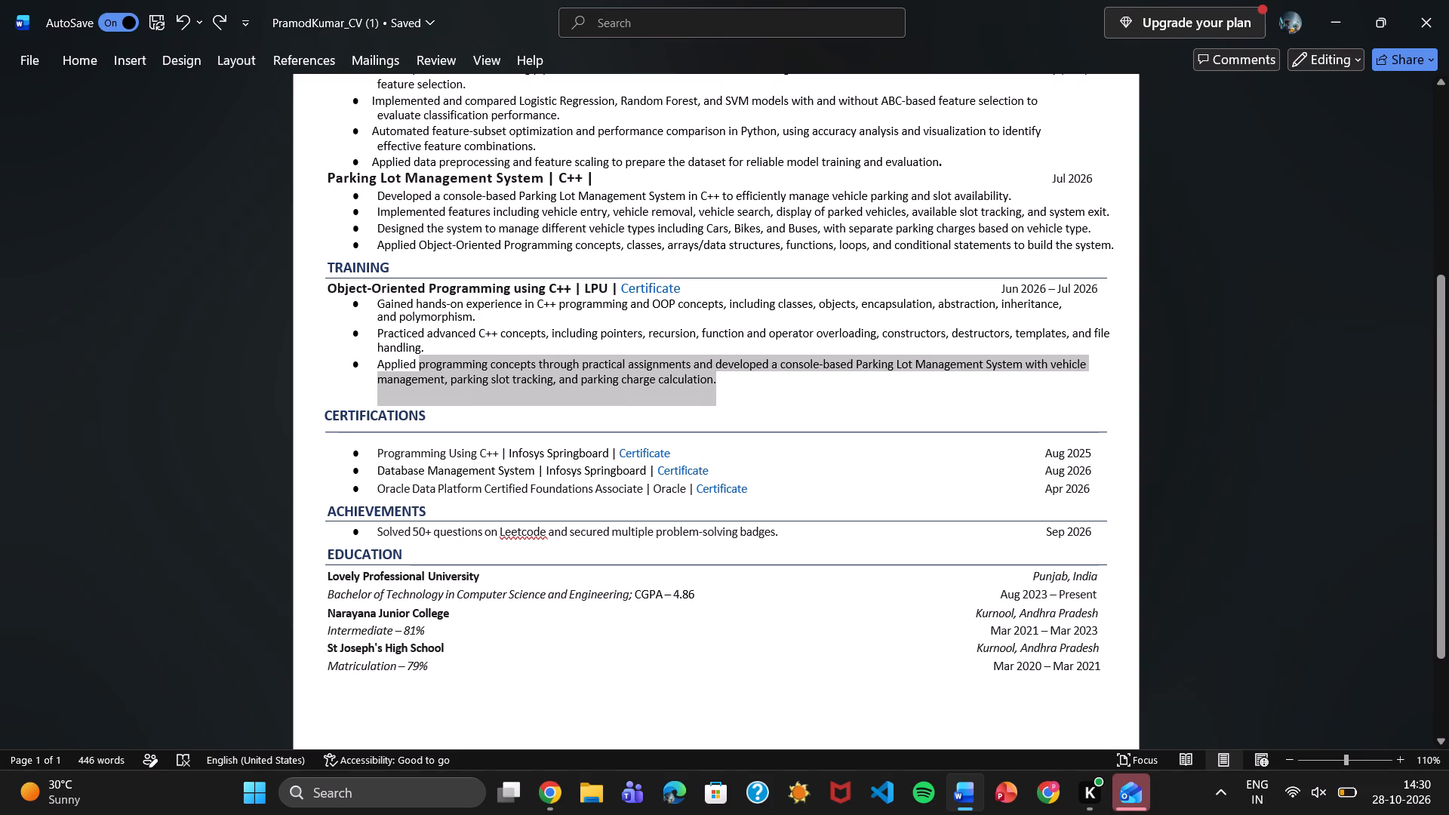
drag(440, 361, 361, 366)
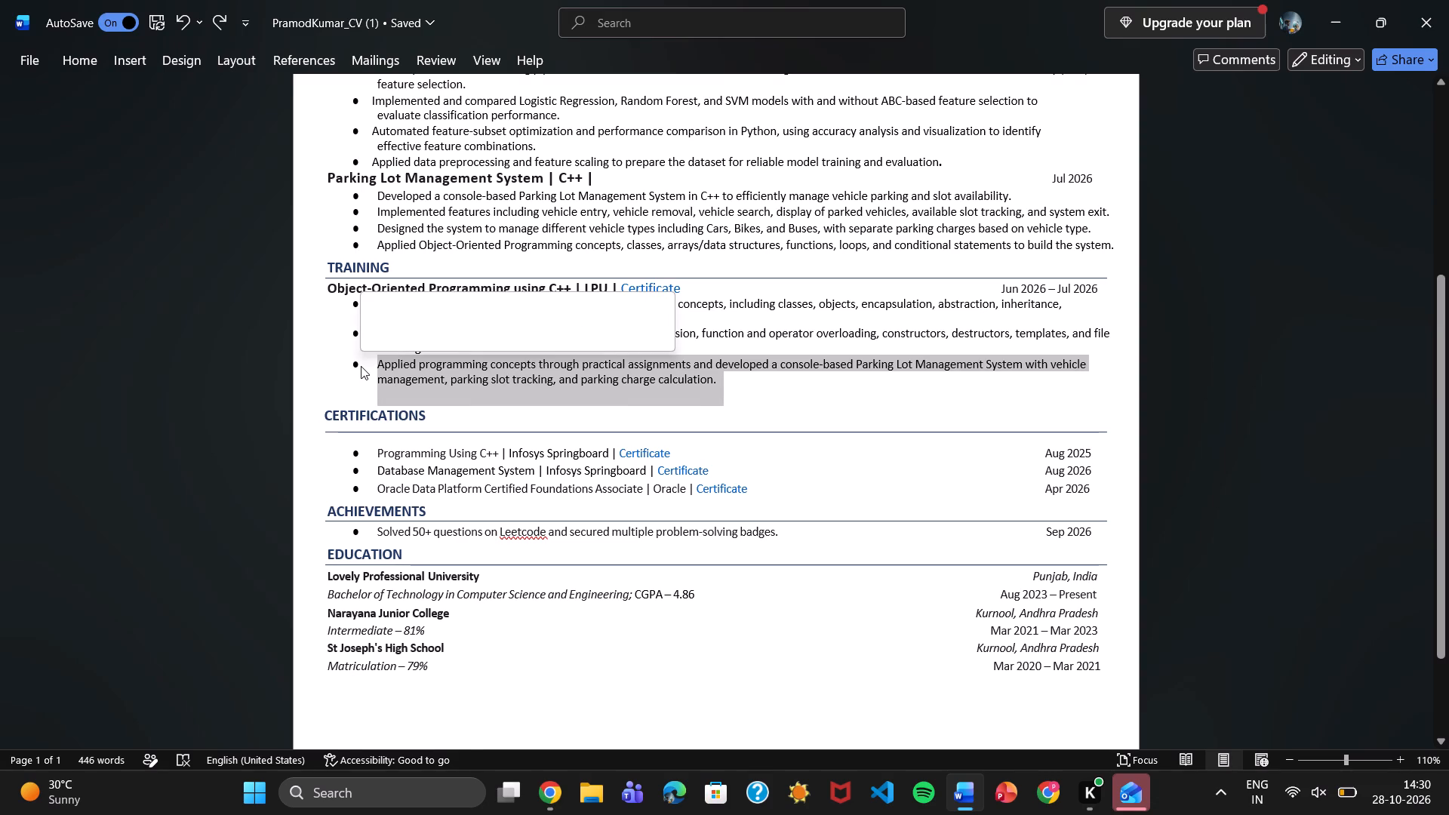
key(BackSpace)
key(BackSpace)
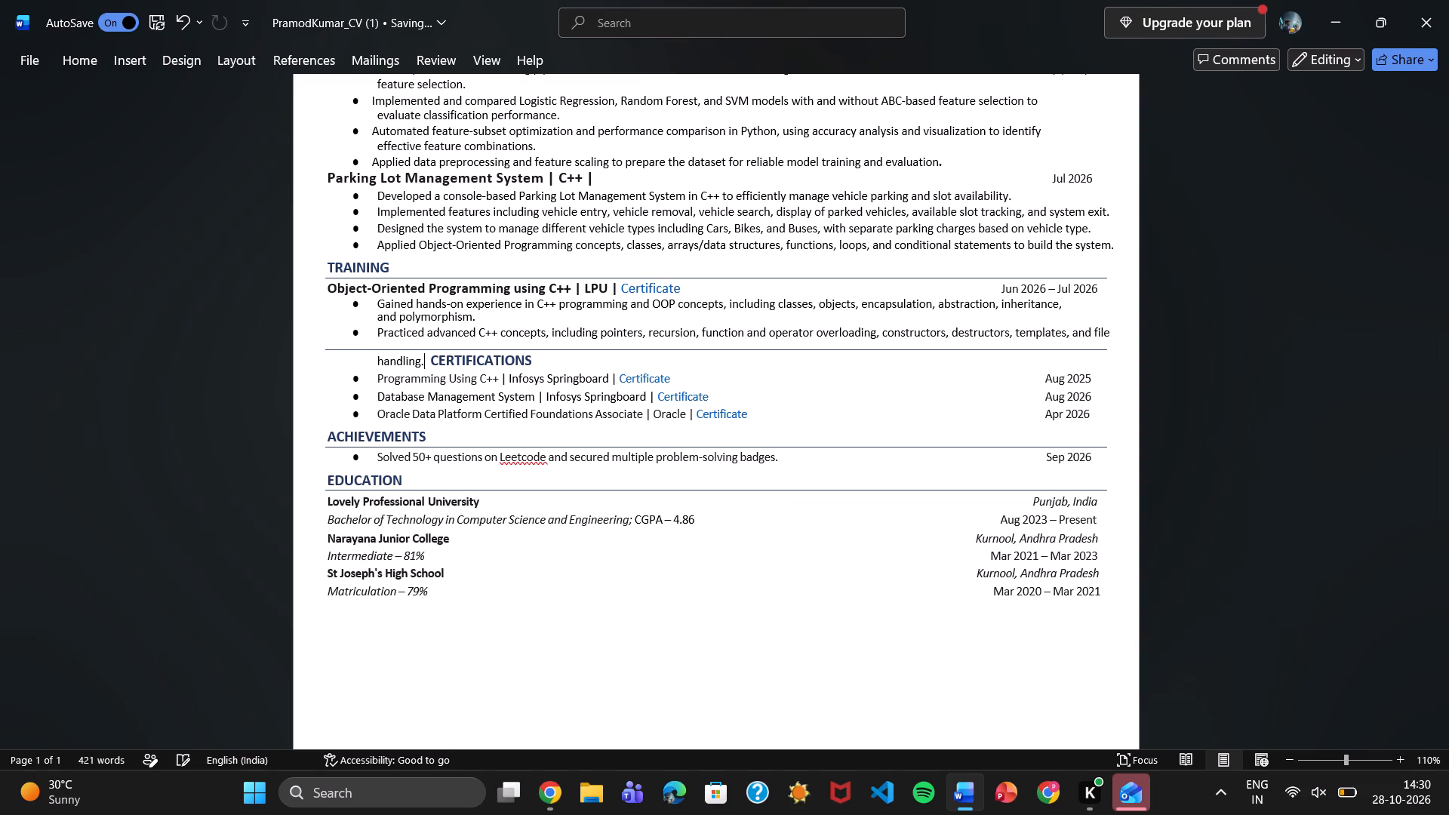
Put the CERTIFICATIONS heading back on its own line below the TRAINING bullets, aligned with the other headings by a leading space.
key(Return)
key(BackSpace)
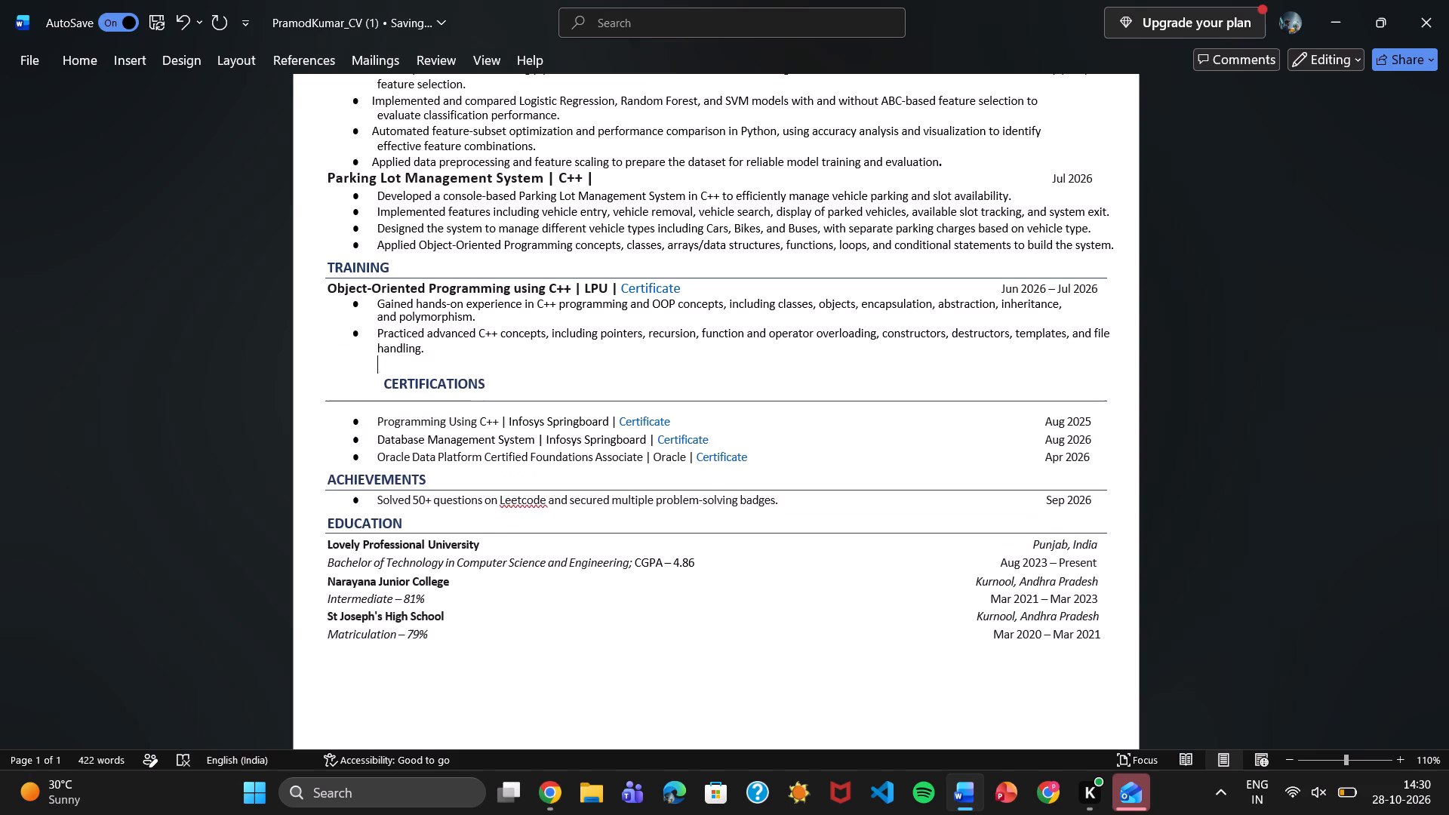
key(BackSpace)
key(BackSpace)
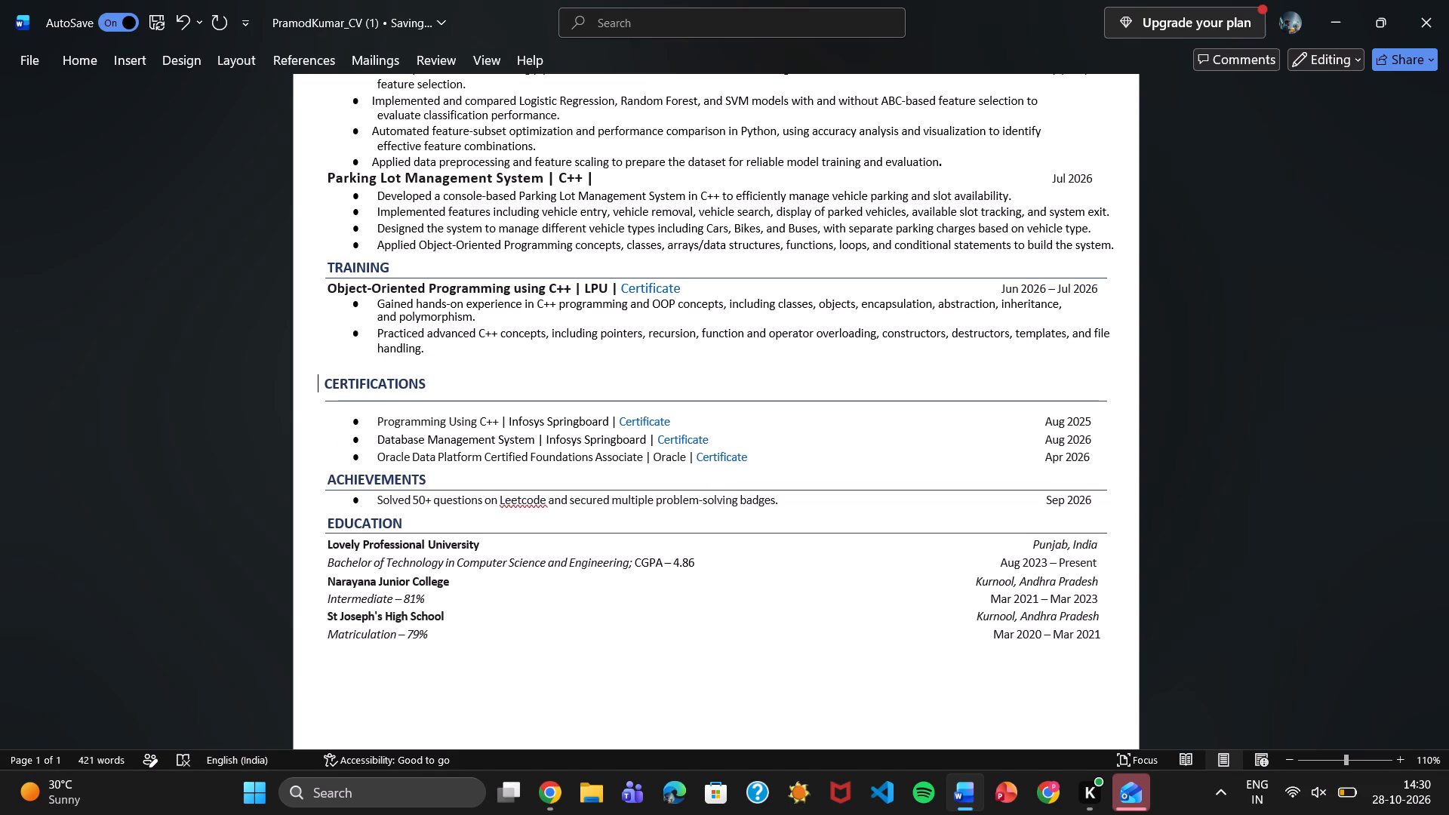
key(space)
click(435, 345)
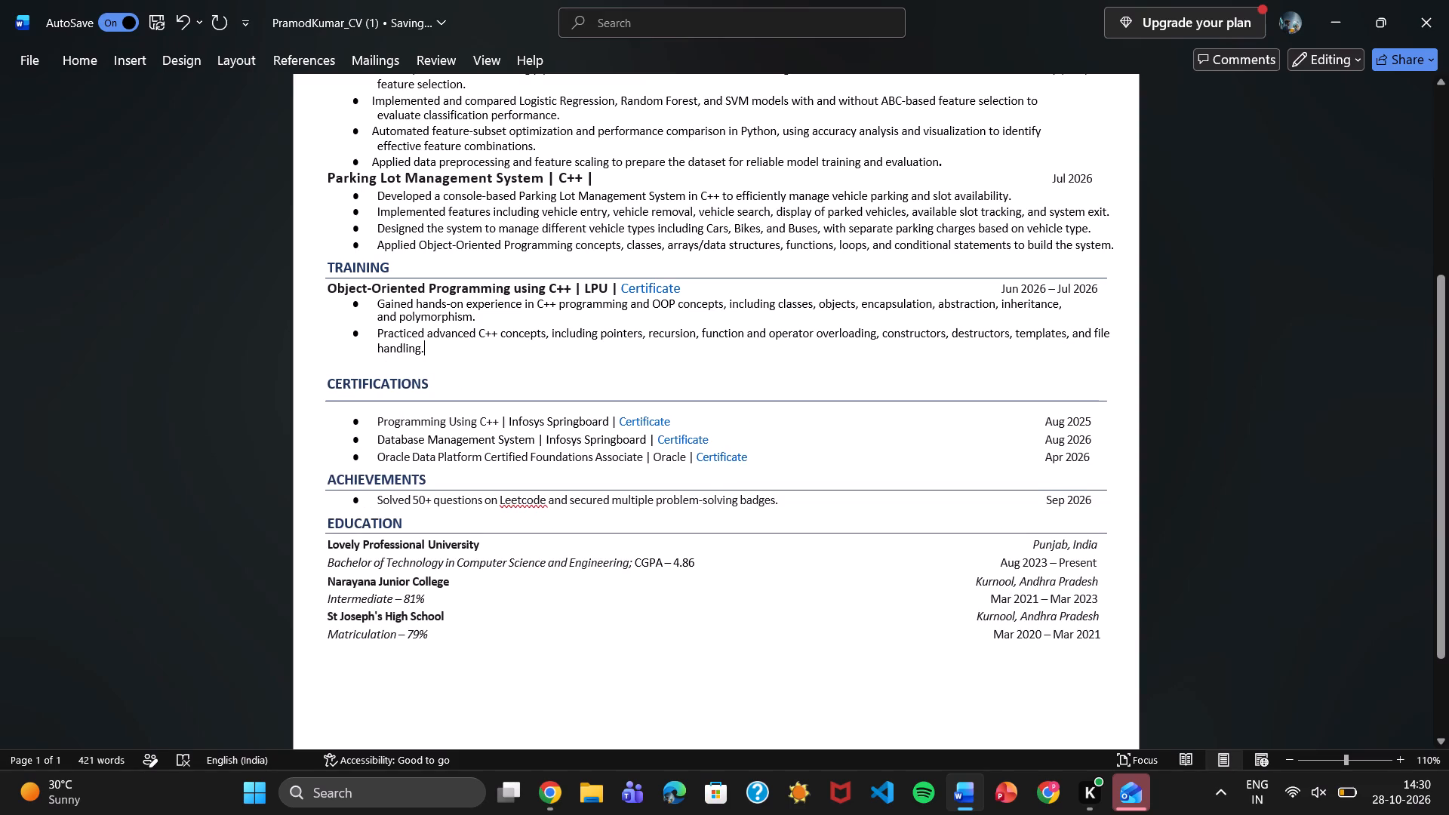
key(Return)
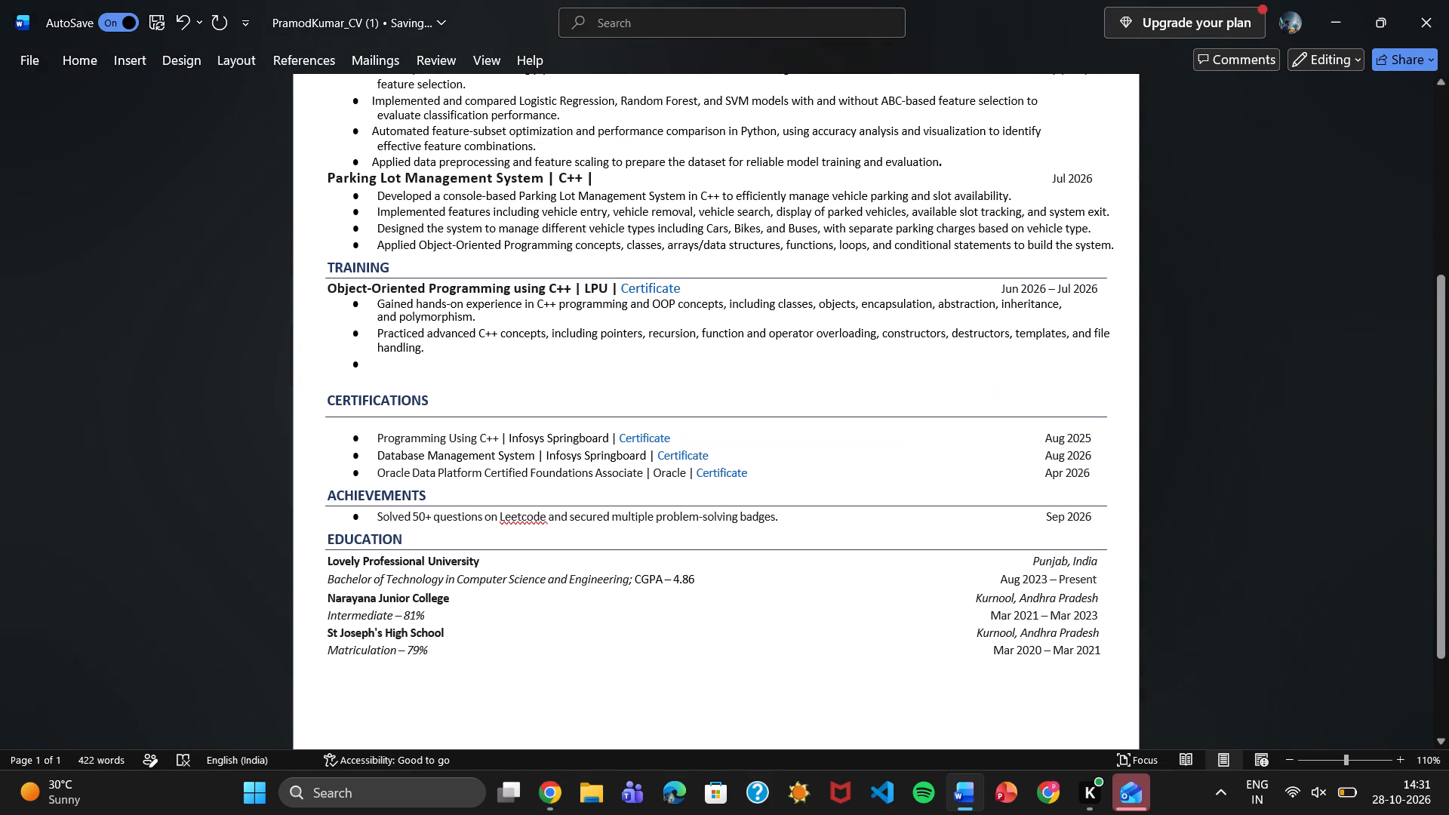
key(ctrl+v)
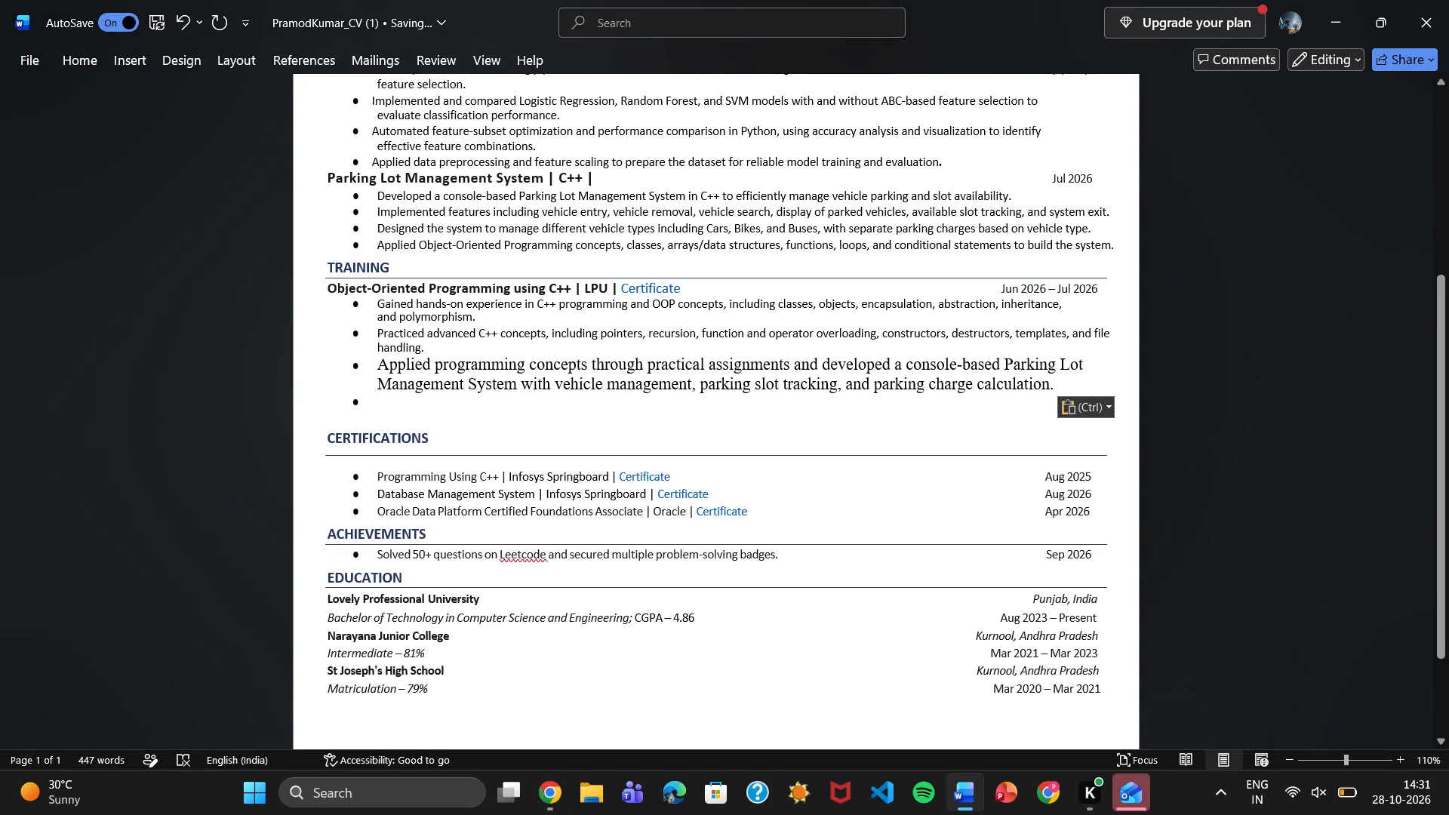
Remove the empty bullet line below the pasted third TRAINING point.
key(BackSpace)
key(BackSpace)
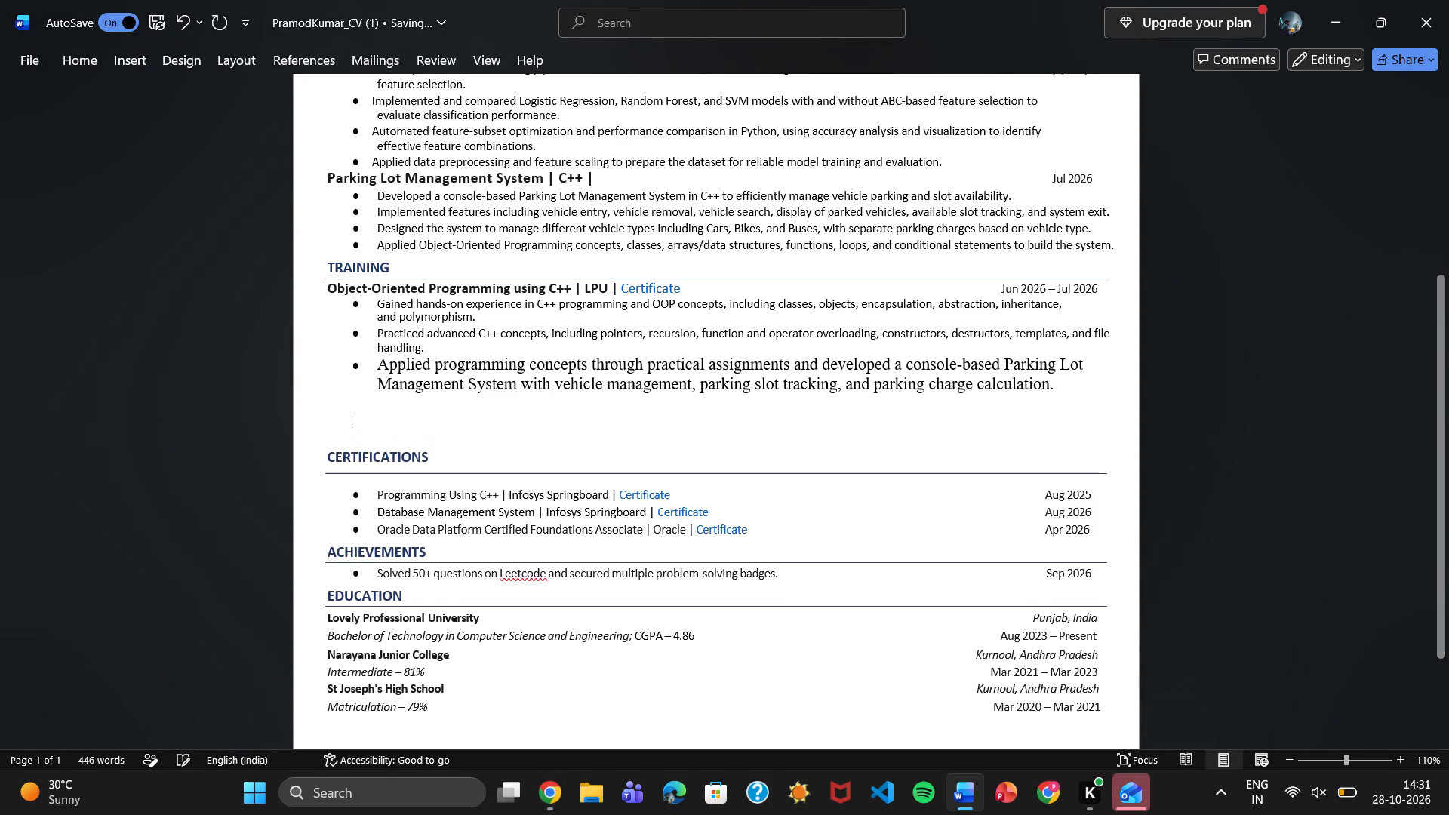
key(BackSpace)
key(BackSpace)
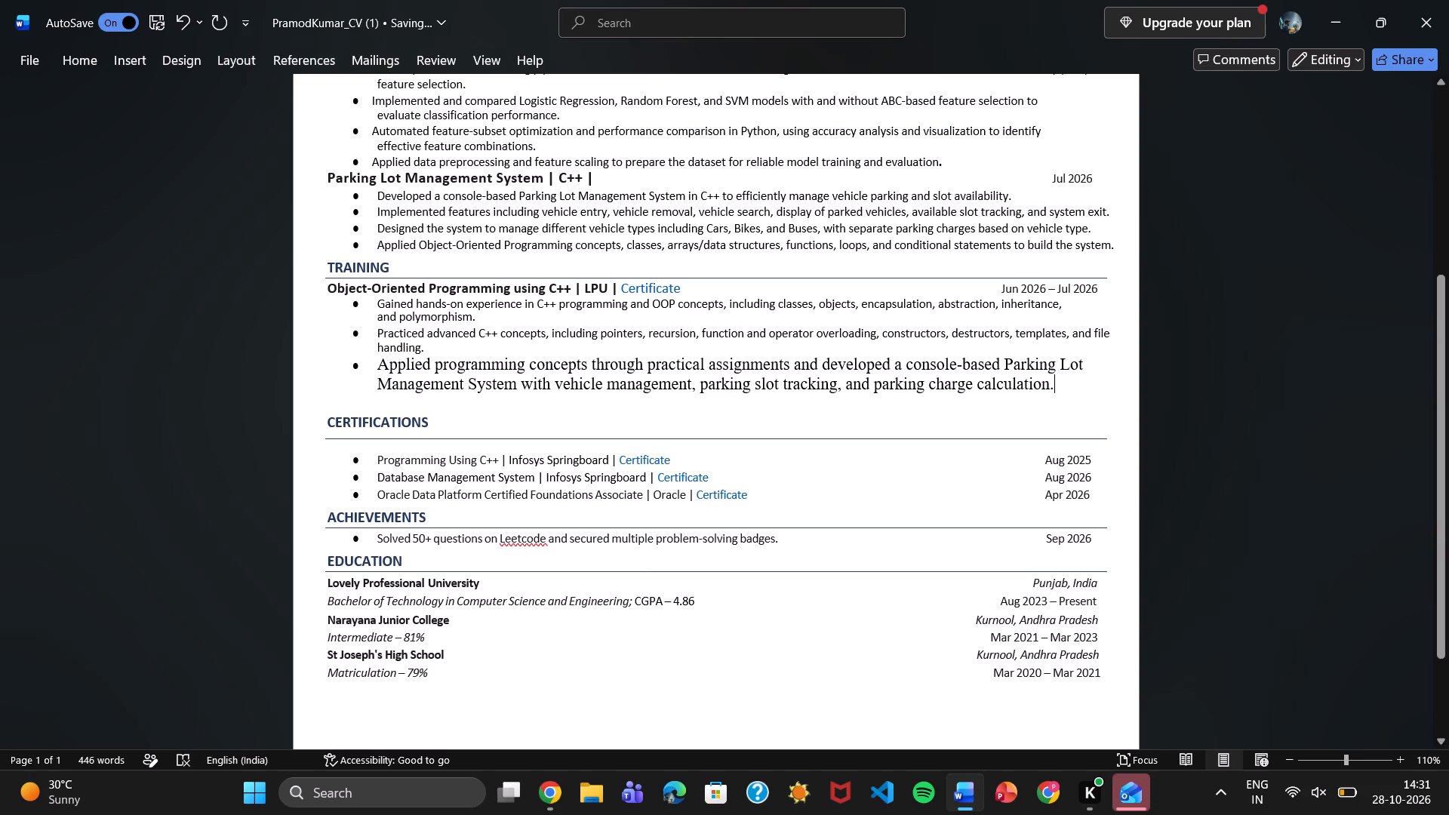
Change the font of the third TRAINING bullet to Calibri (Body).
triple_click(374, 364)
click(374, 364)
triple_click(374, 364)
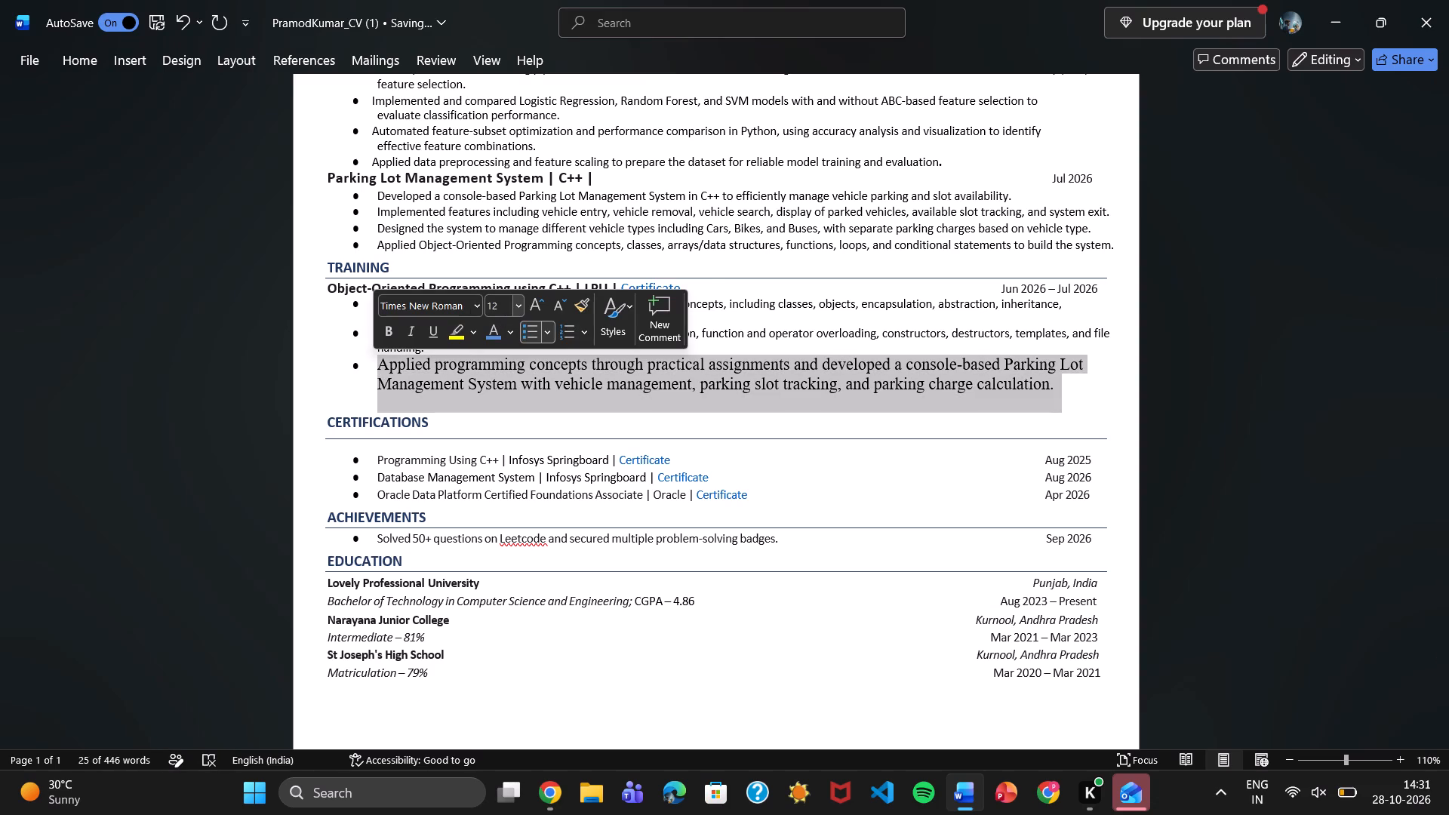
click(478, 309)
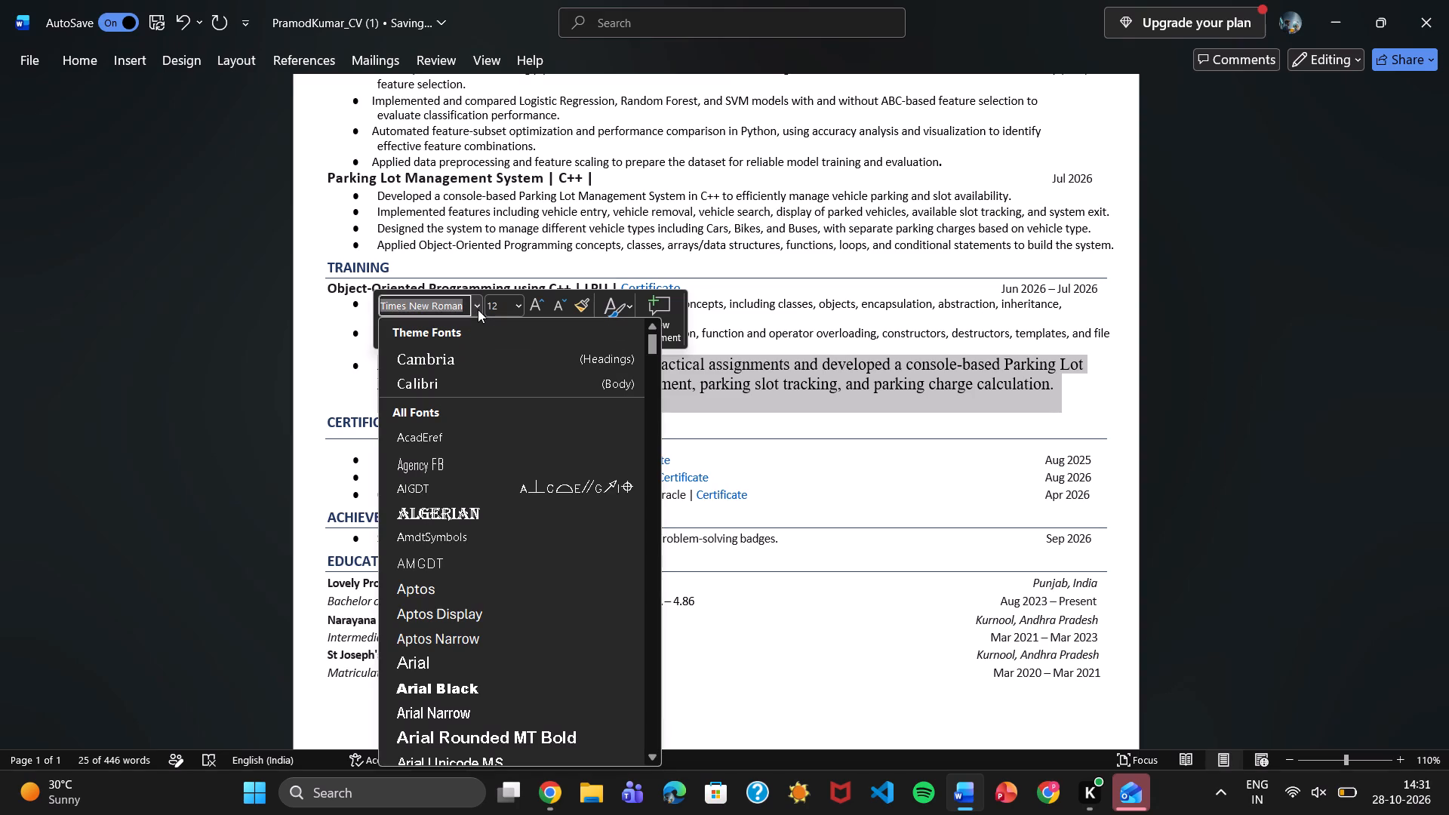
click(475, 377)
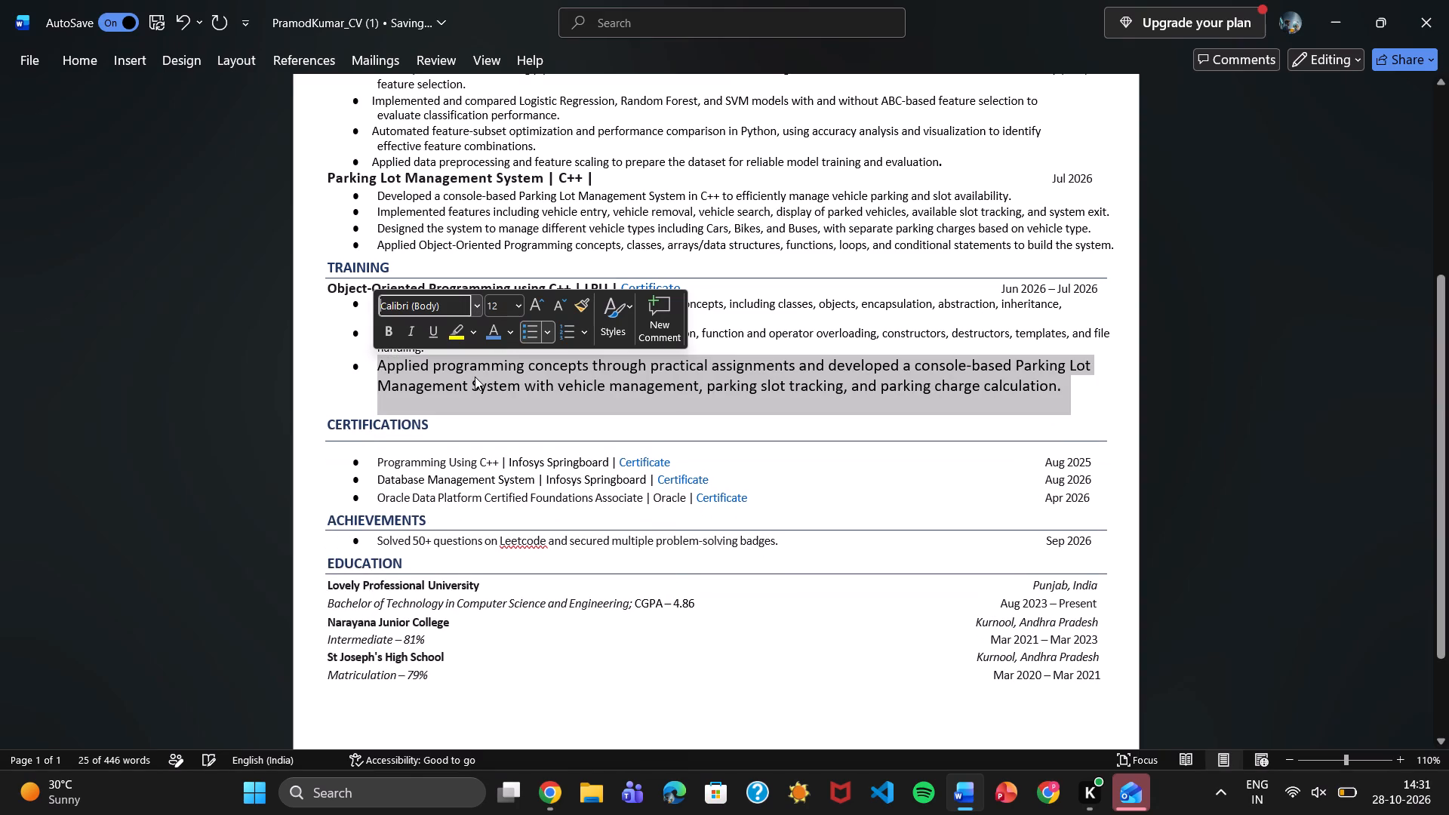
Set the font size of the third TRAINING bullet to 9.
click(506, 300)
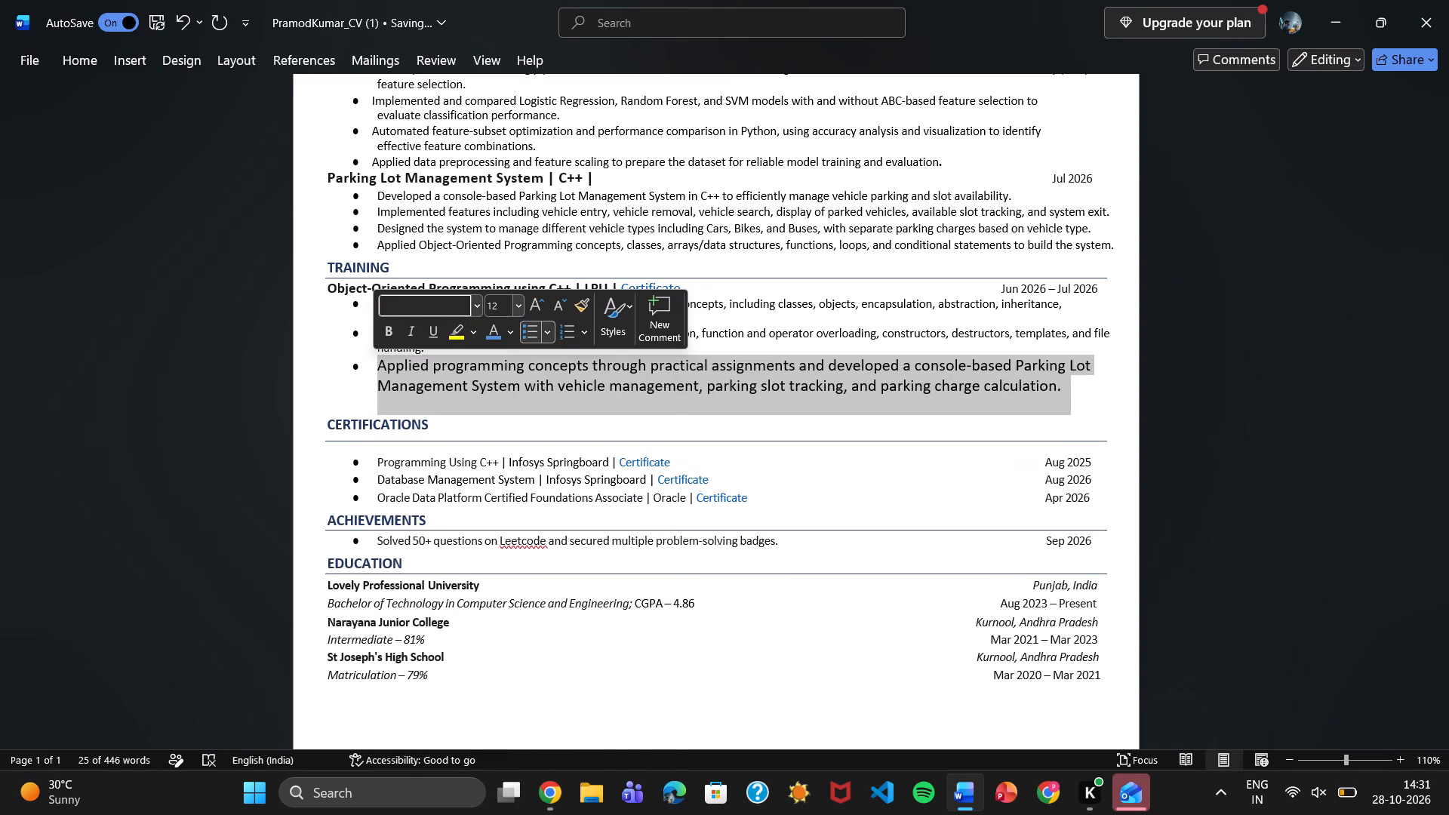
key(9)
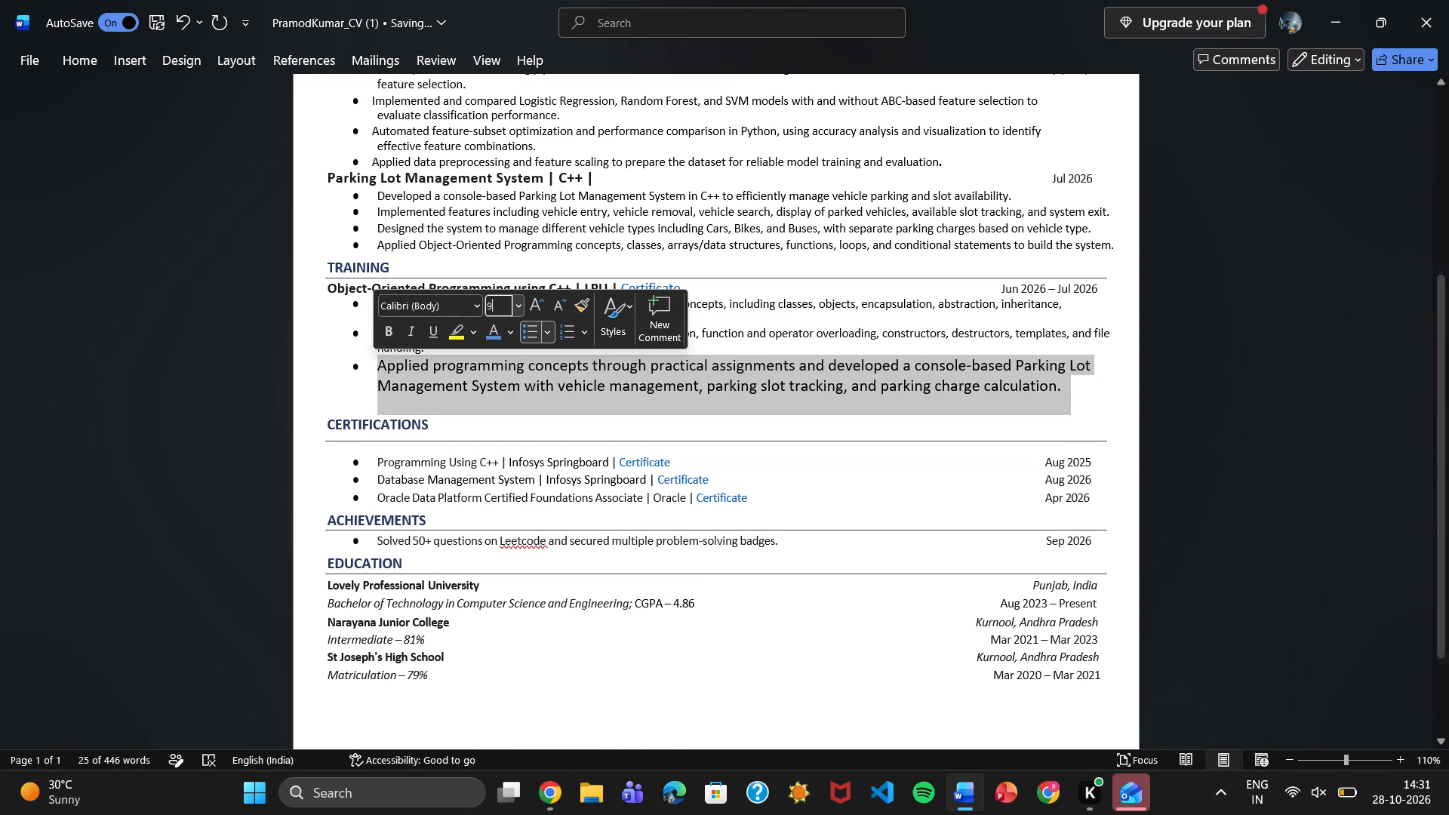
Look over the CV from the header down to the EDUCATION section to check its layout and content.
click(482, 425)
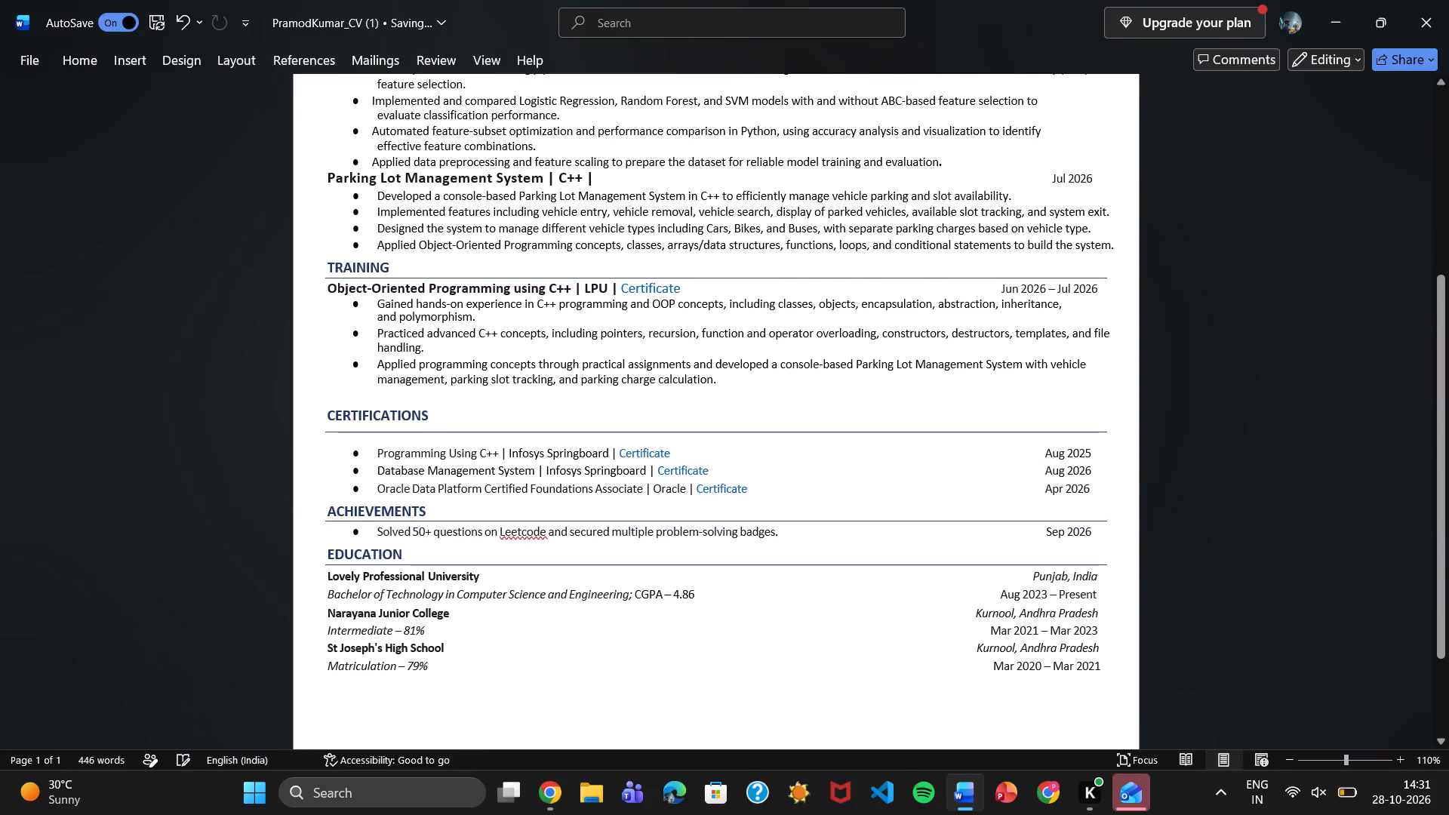
scroll(570, 414, up, 3)
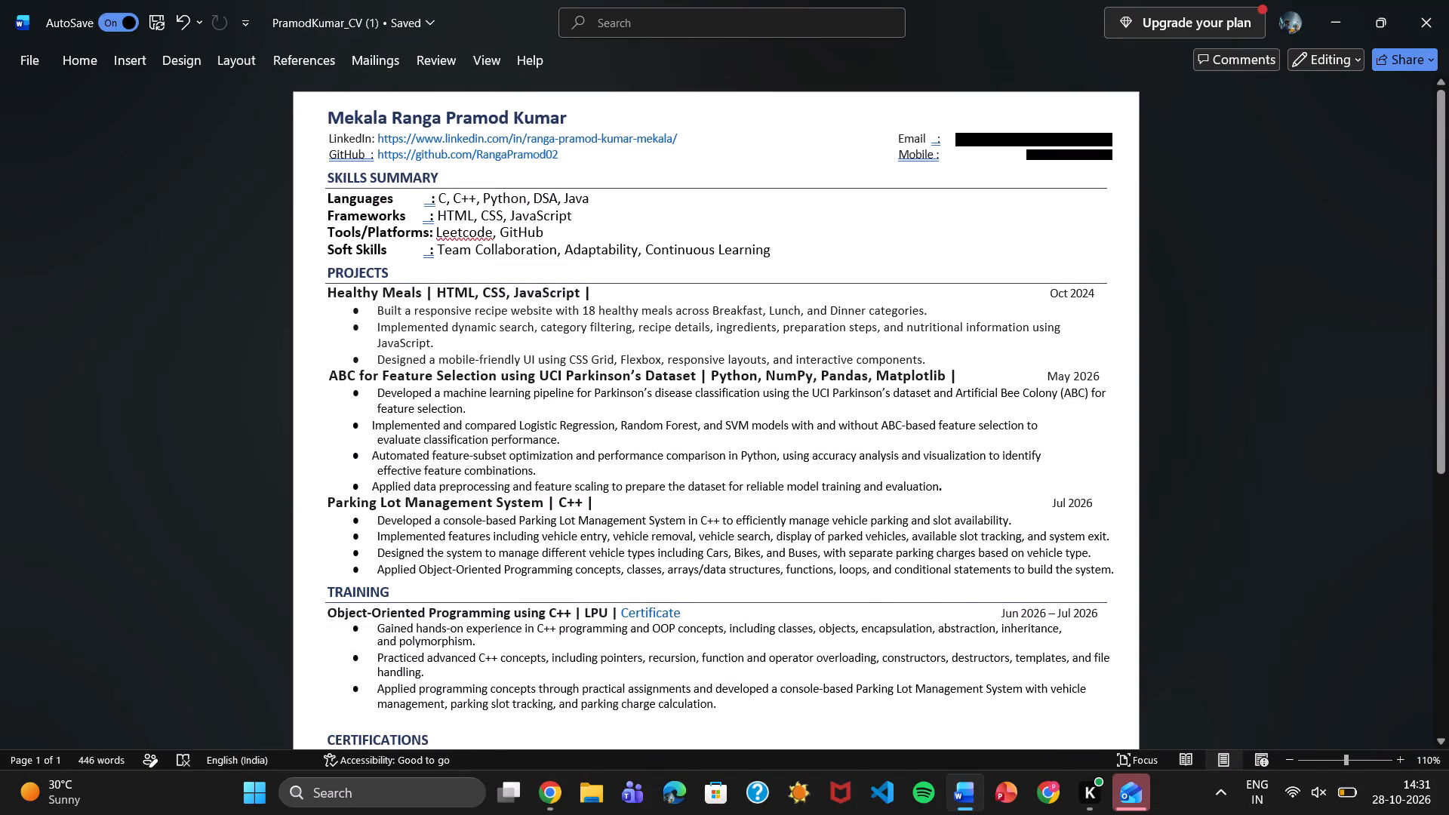
scroll(569, 474, down, 1)
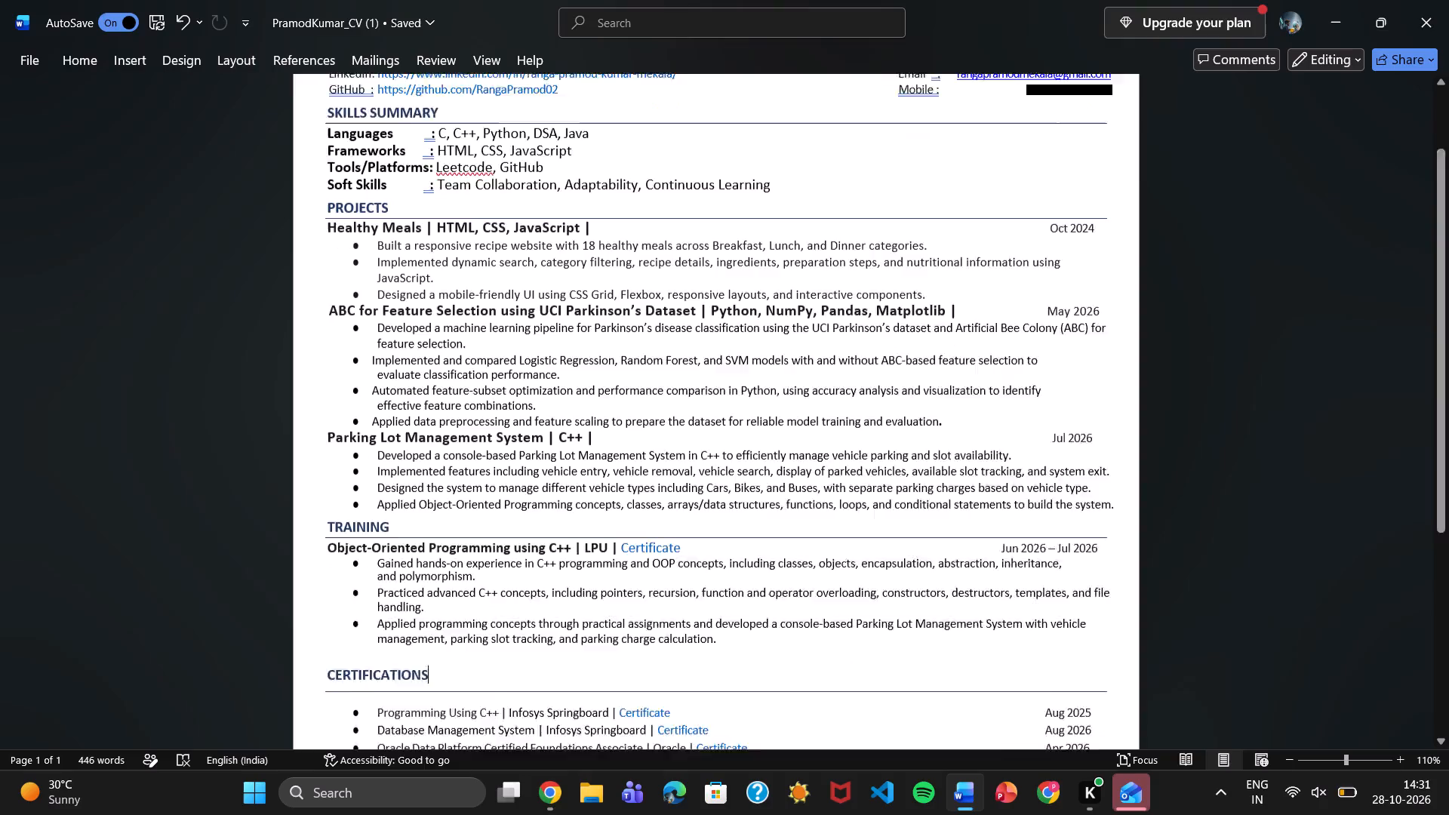
scroll(569, 474, down, 1)
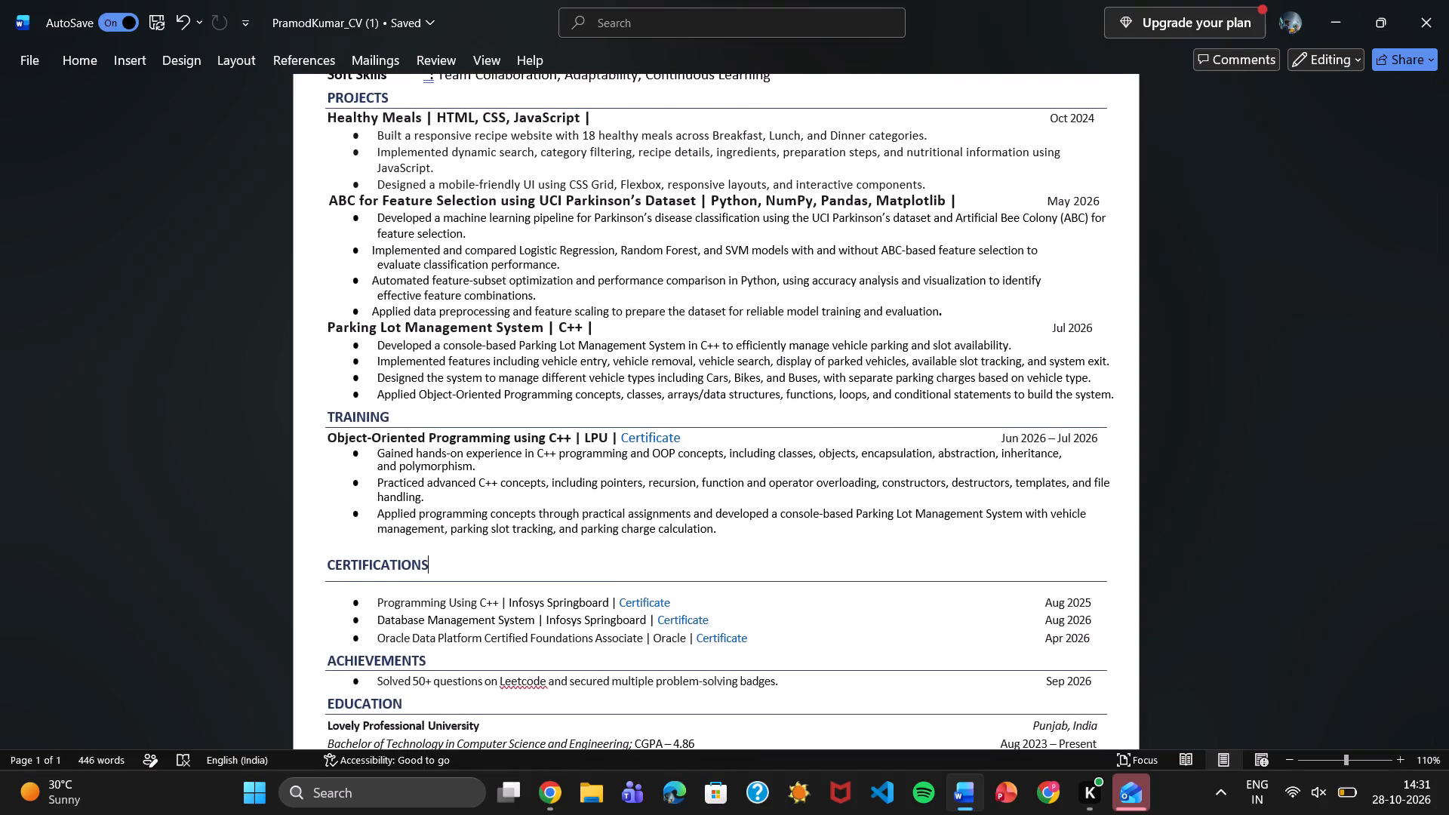
scroll(569, 474, down, 1)
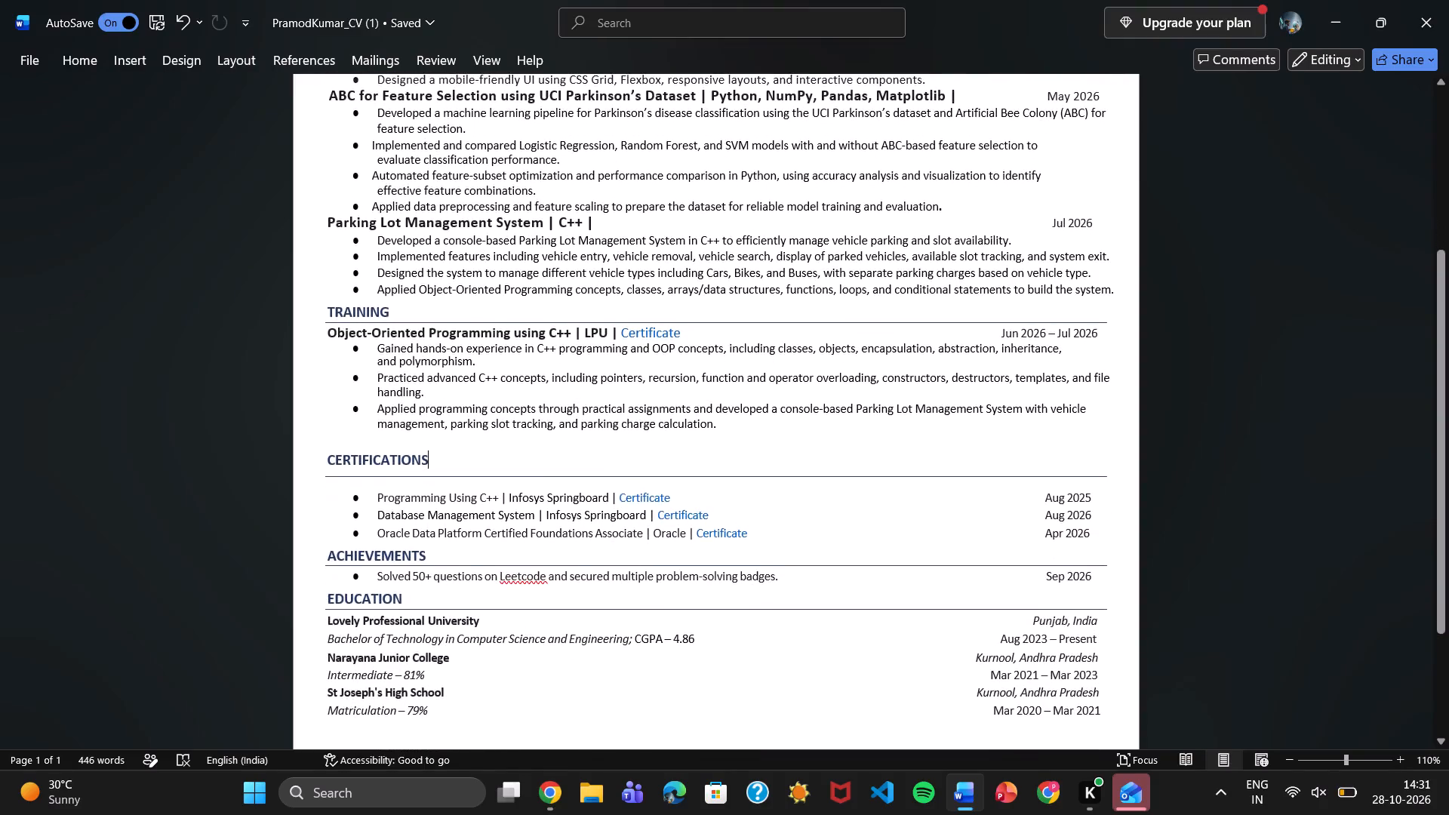
scroll(569, 474, down, 1)
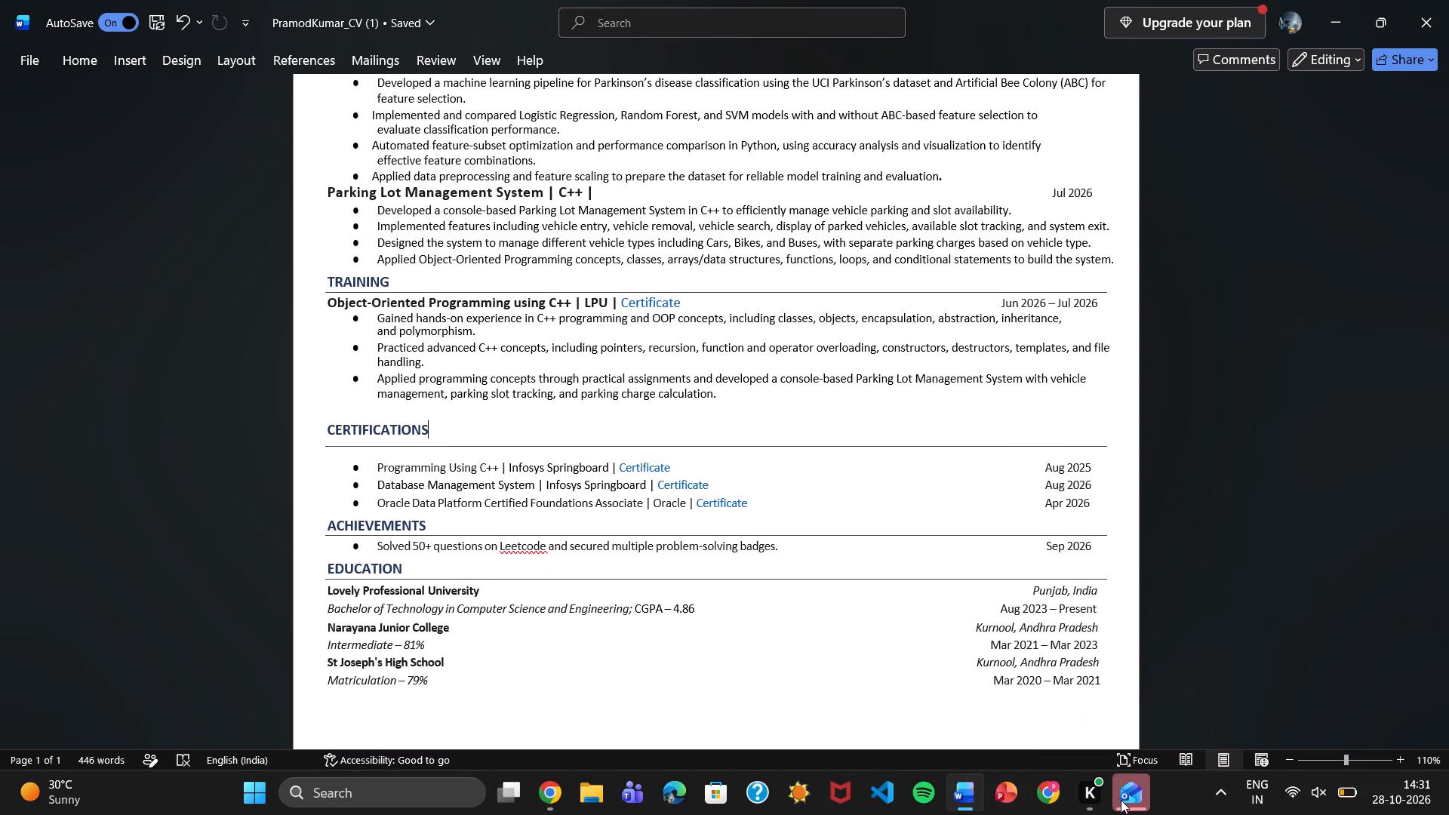
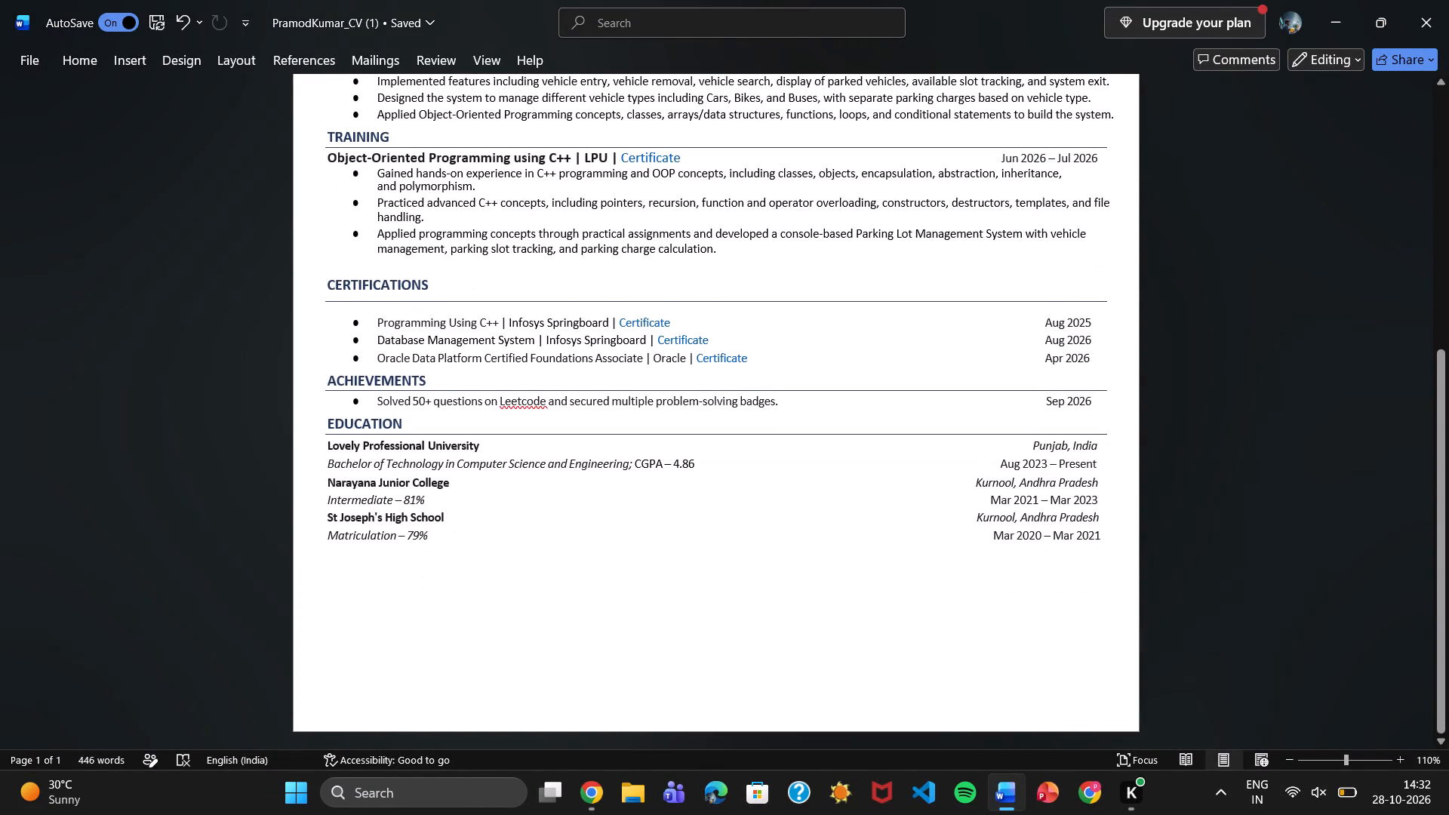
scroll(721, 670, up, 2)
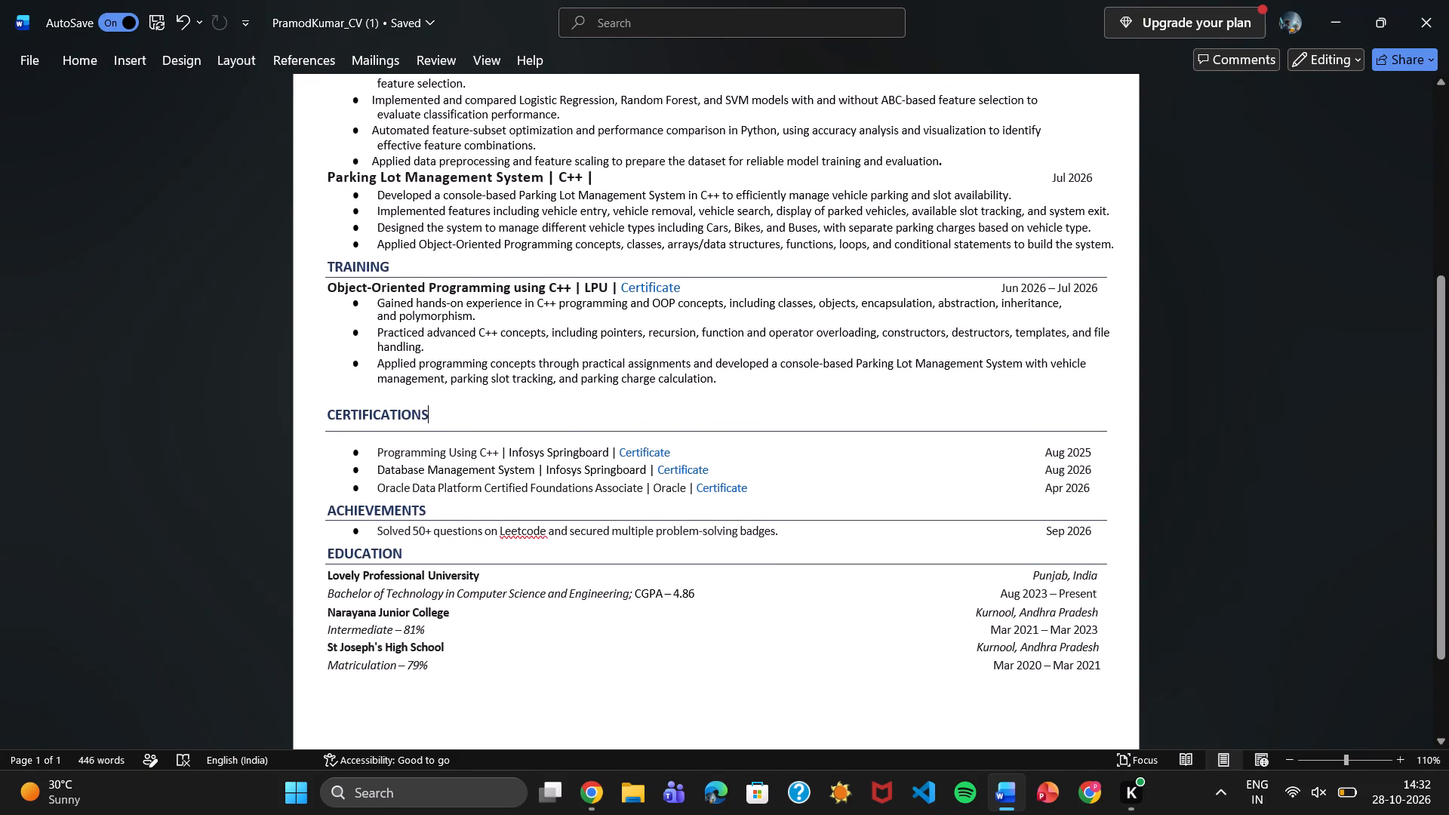
Shift the Sep 2026 date in the ACHIEVEMENTS entry one space toward the right margin.
click(1046, 531)
key(space)
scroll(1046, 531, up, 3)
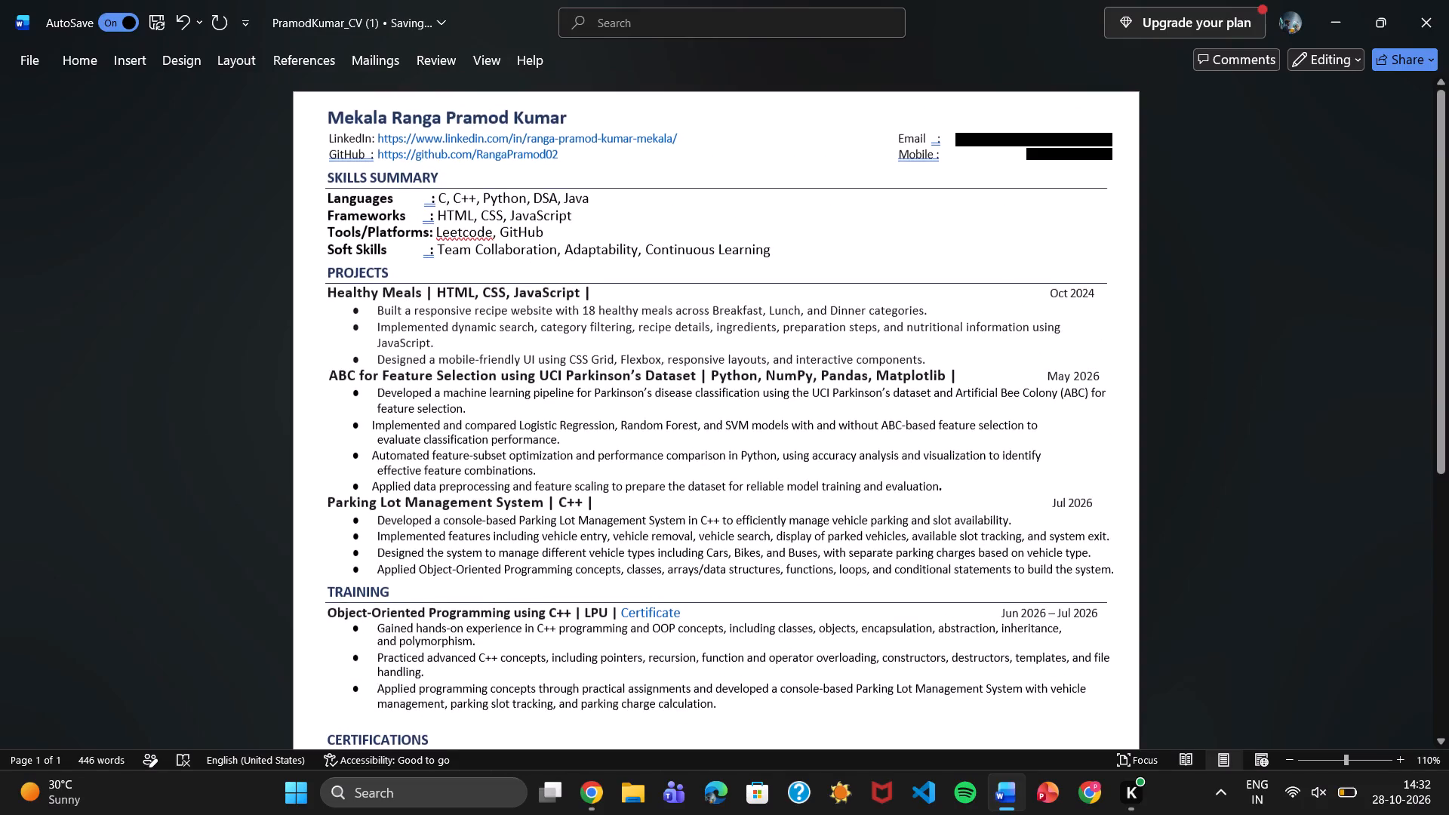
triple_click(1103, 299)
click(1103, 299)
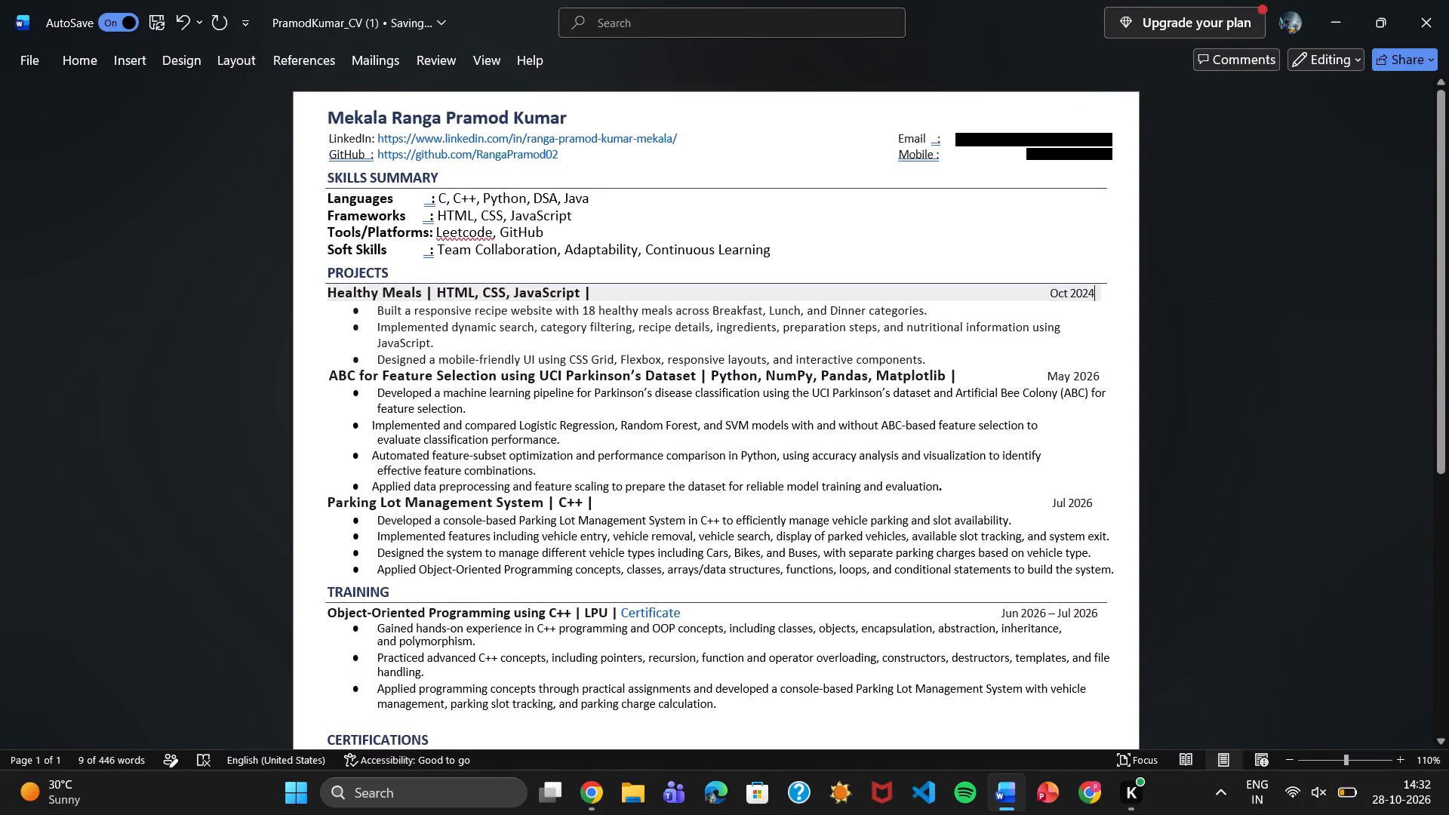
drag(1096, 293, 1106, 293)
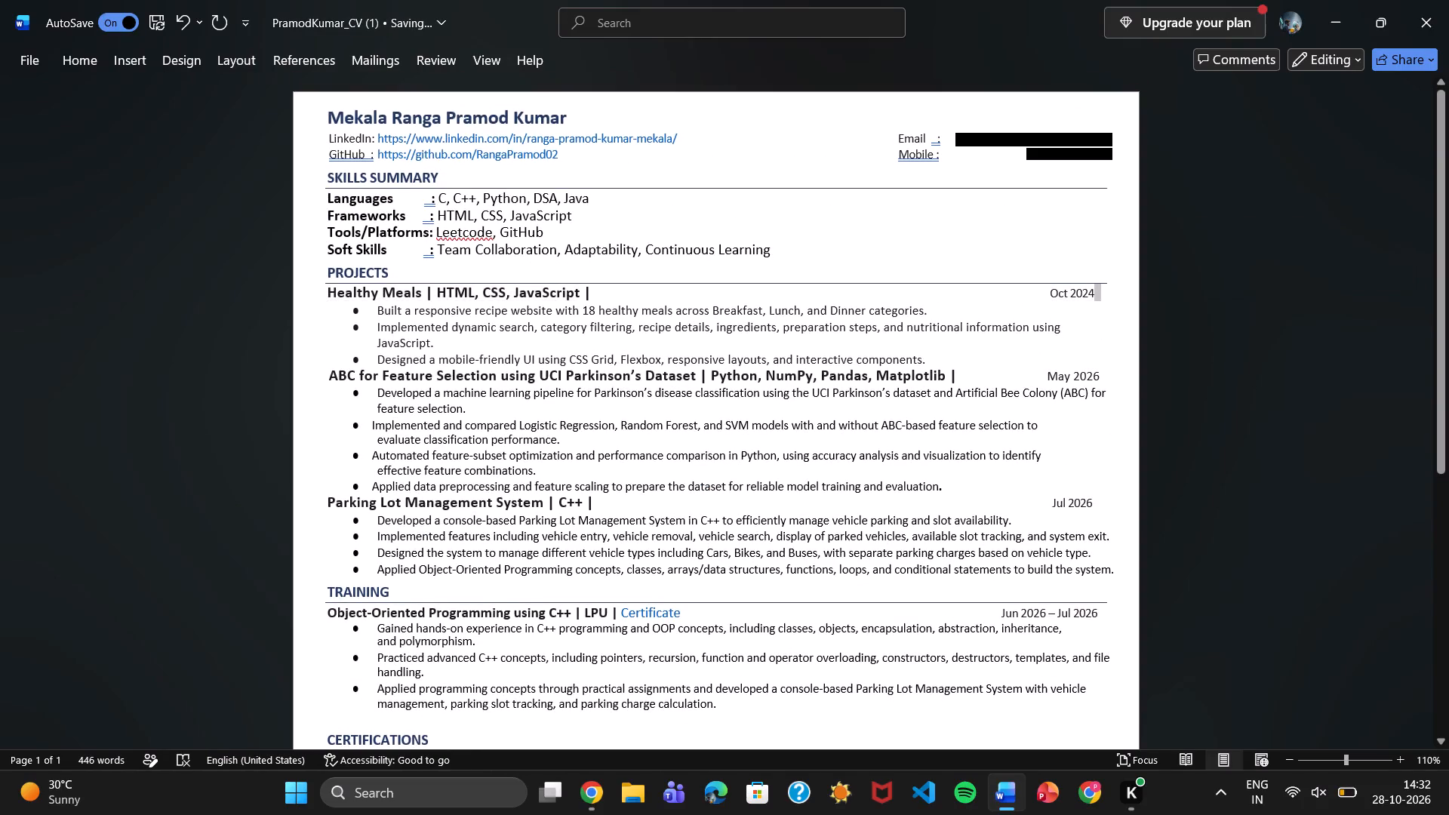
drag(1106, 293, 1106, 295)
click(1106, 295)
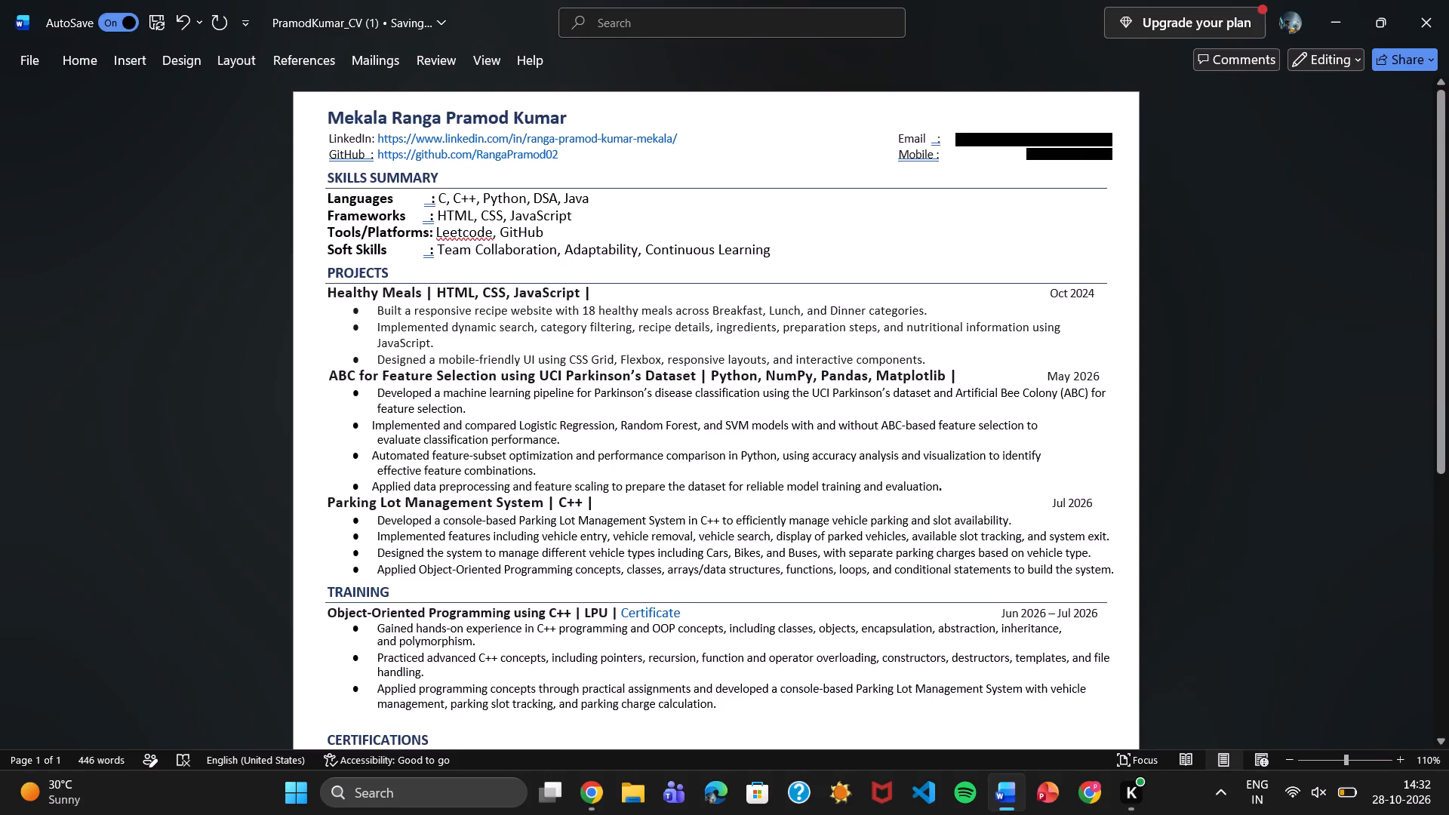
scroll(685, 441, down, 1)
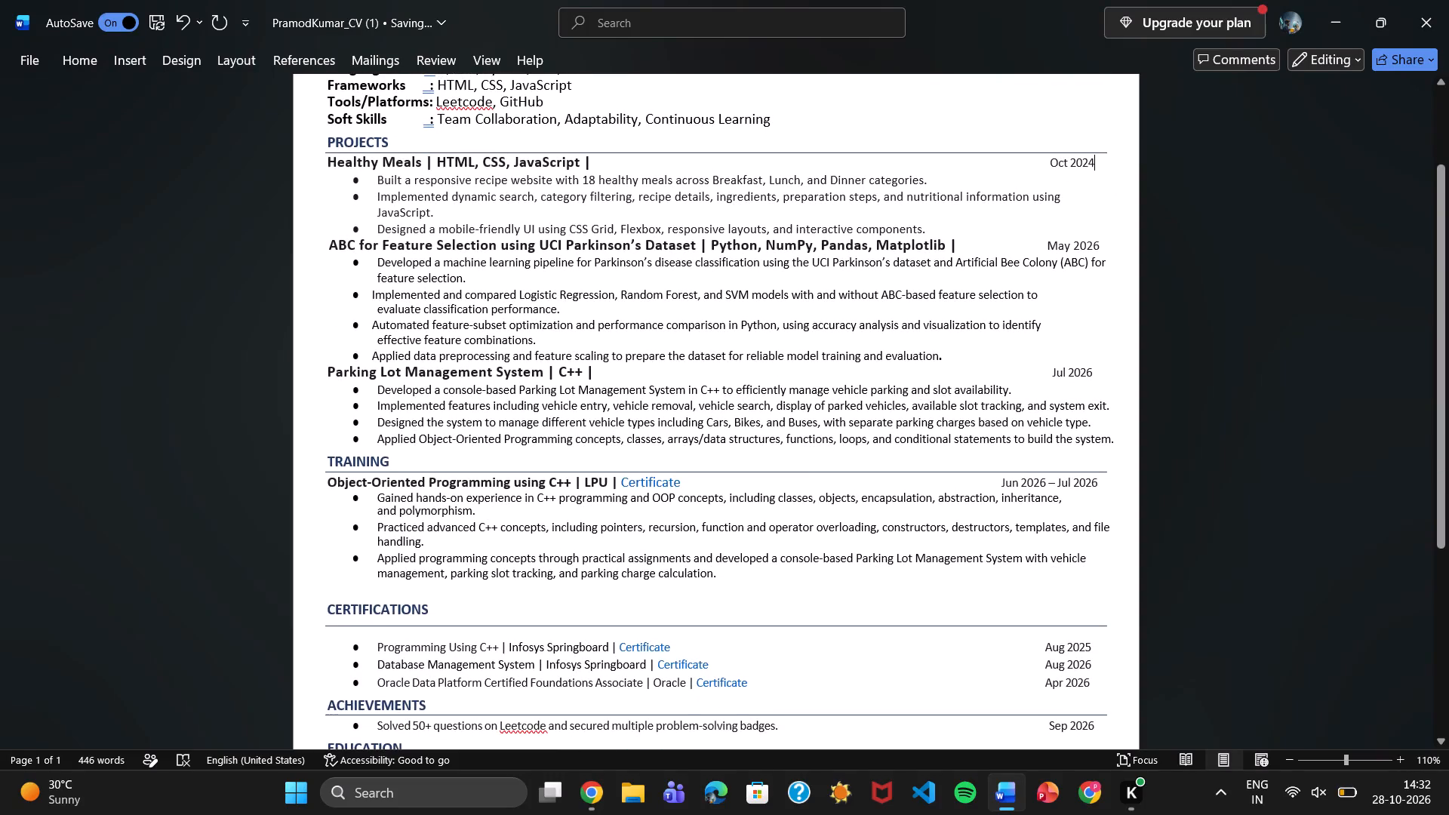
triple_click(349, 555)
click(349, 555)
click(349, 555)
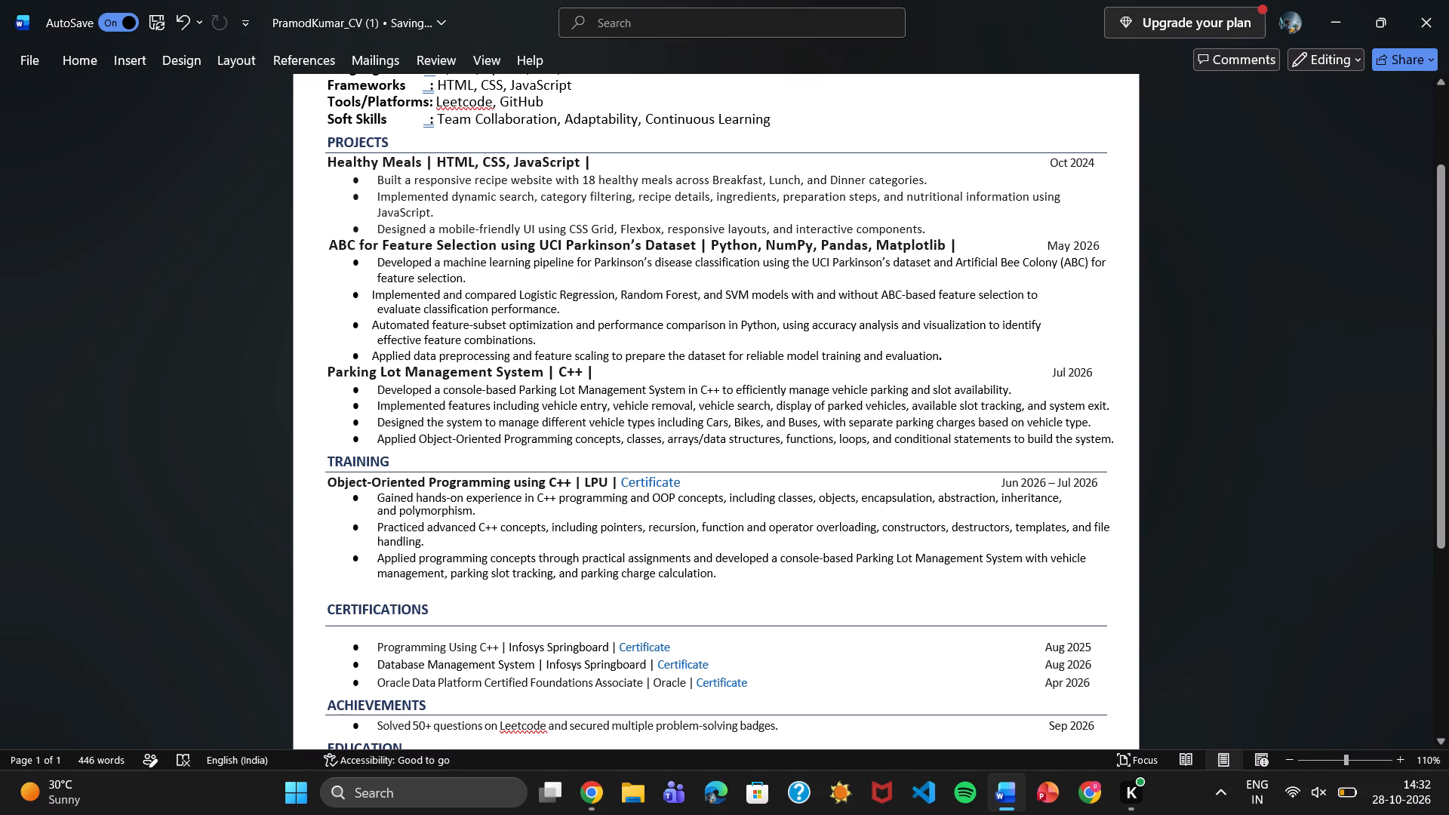
Insert three spaces before the Oct 2024 date of the Healthy Meals project to shift it toward the right margin.
double_click(1102, 166)
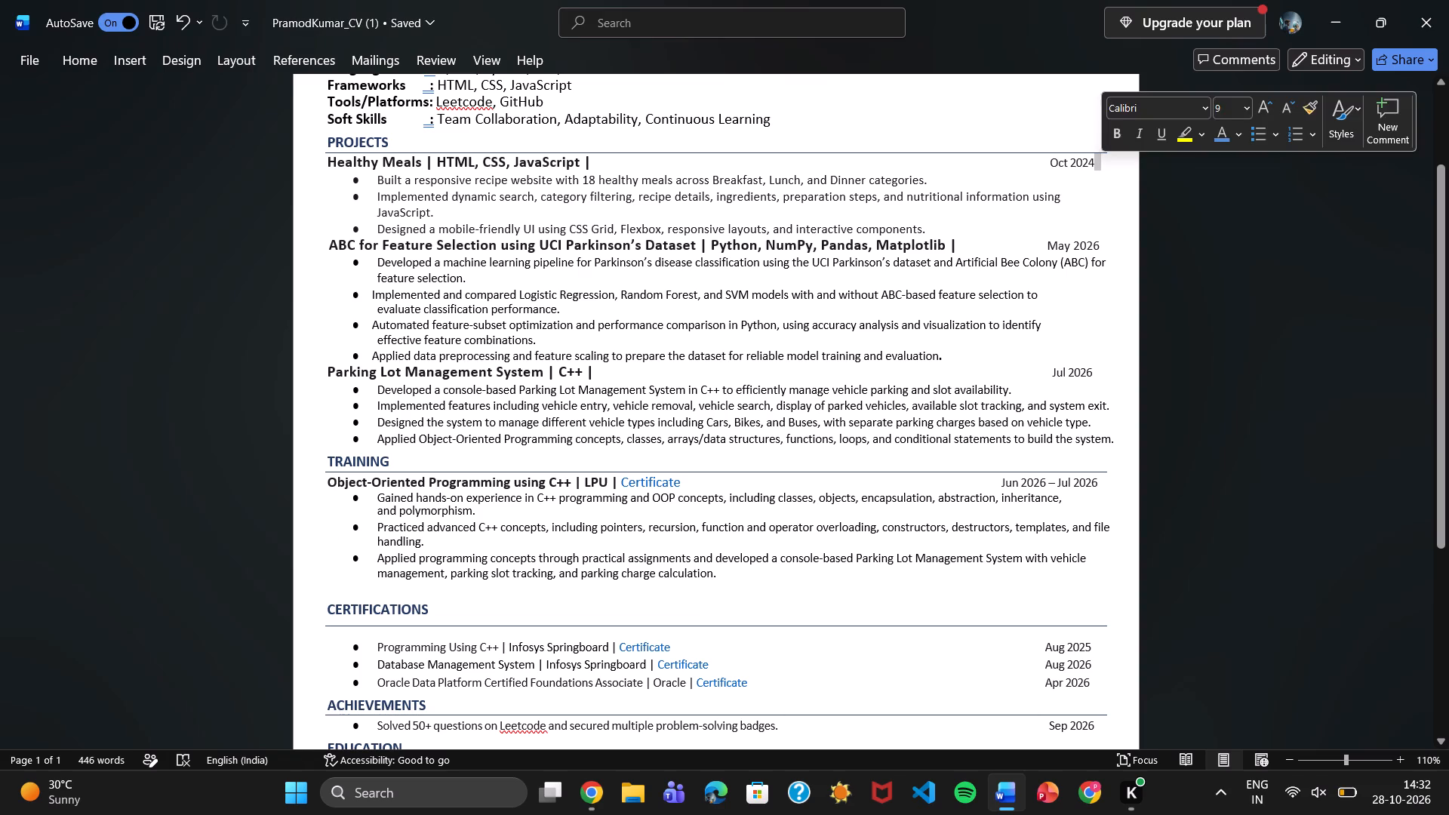
click(1102, 166)
click(1102, 166)
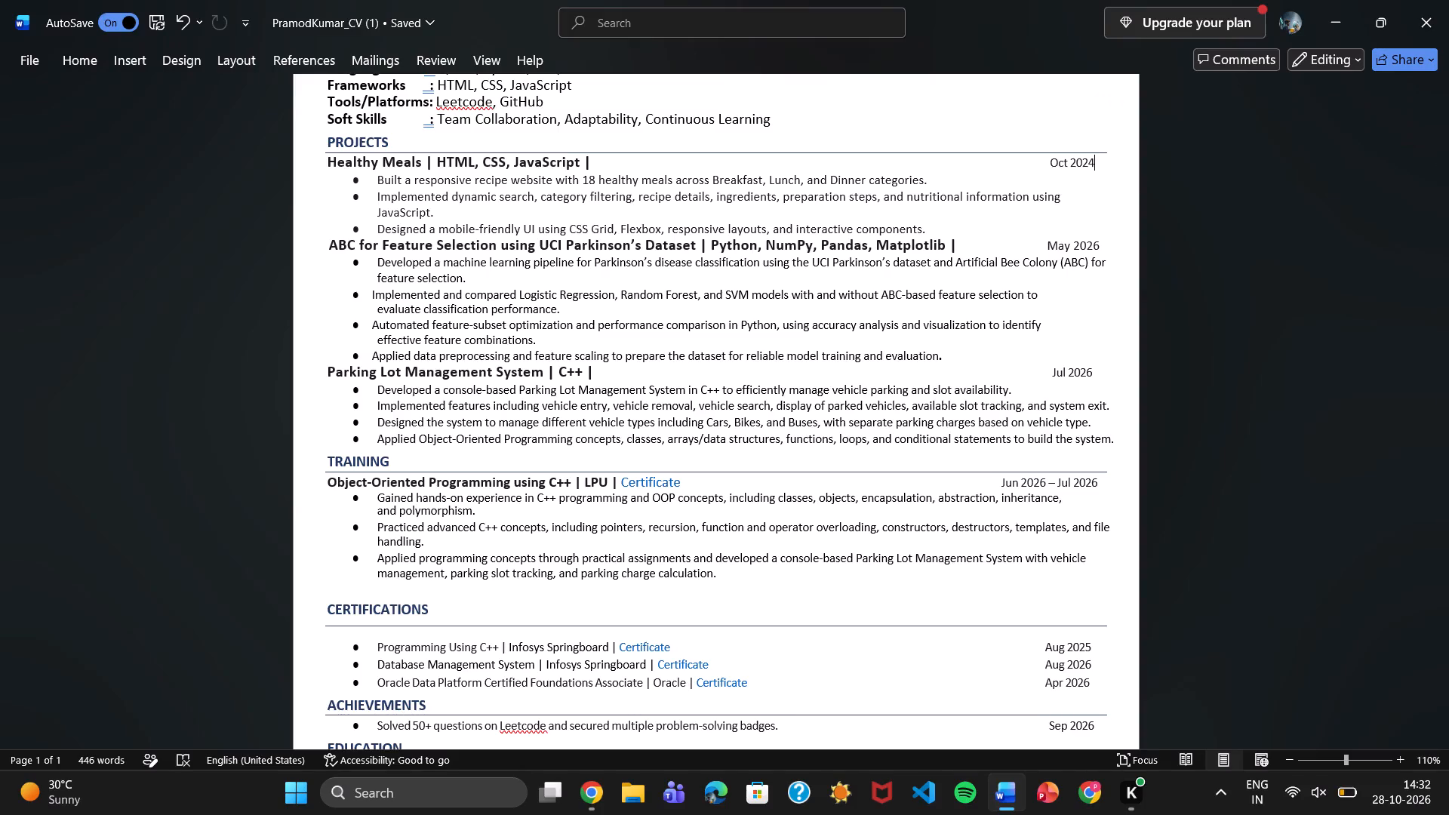
key(ctrl+Left)
key(ctrl+Right)
scroll(1102, 166, up, 2)
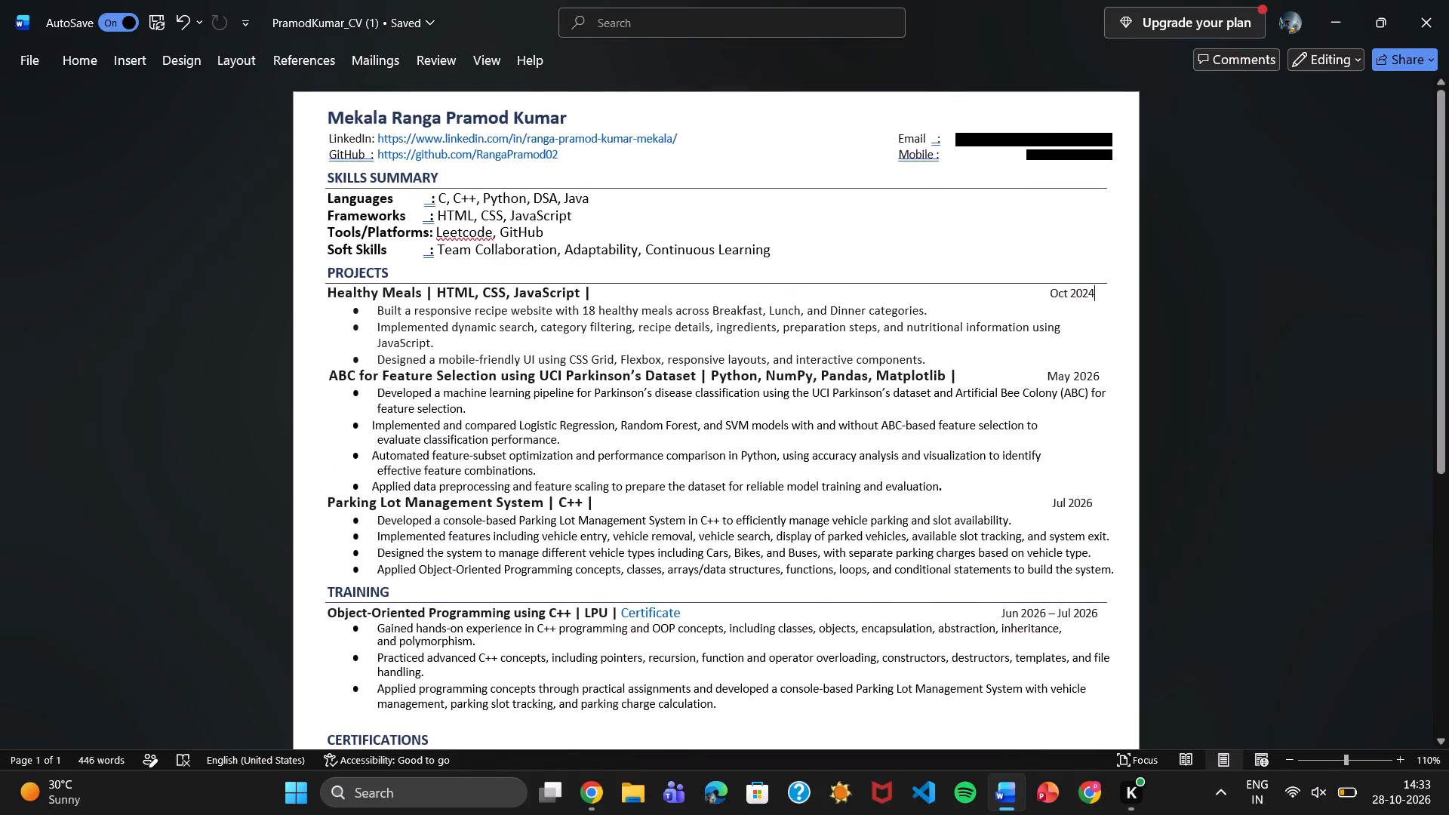
key(Left)
key(Left)
key(Left)
key(Left)
key(Left)
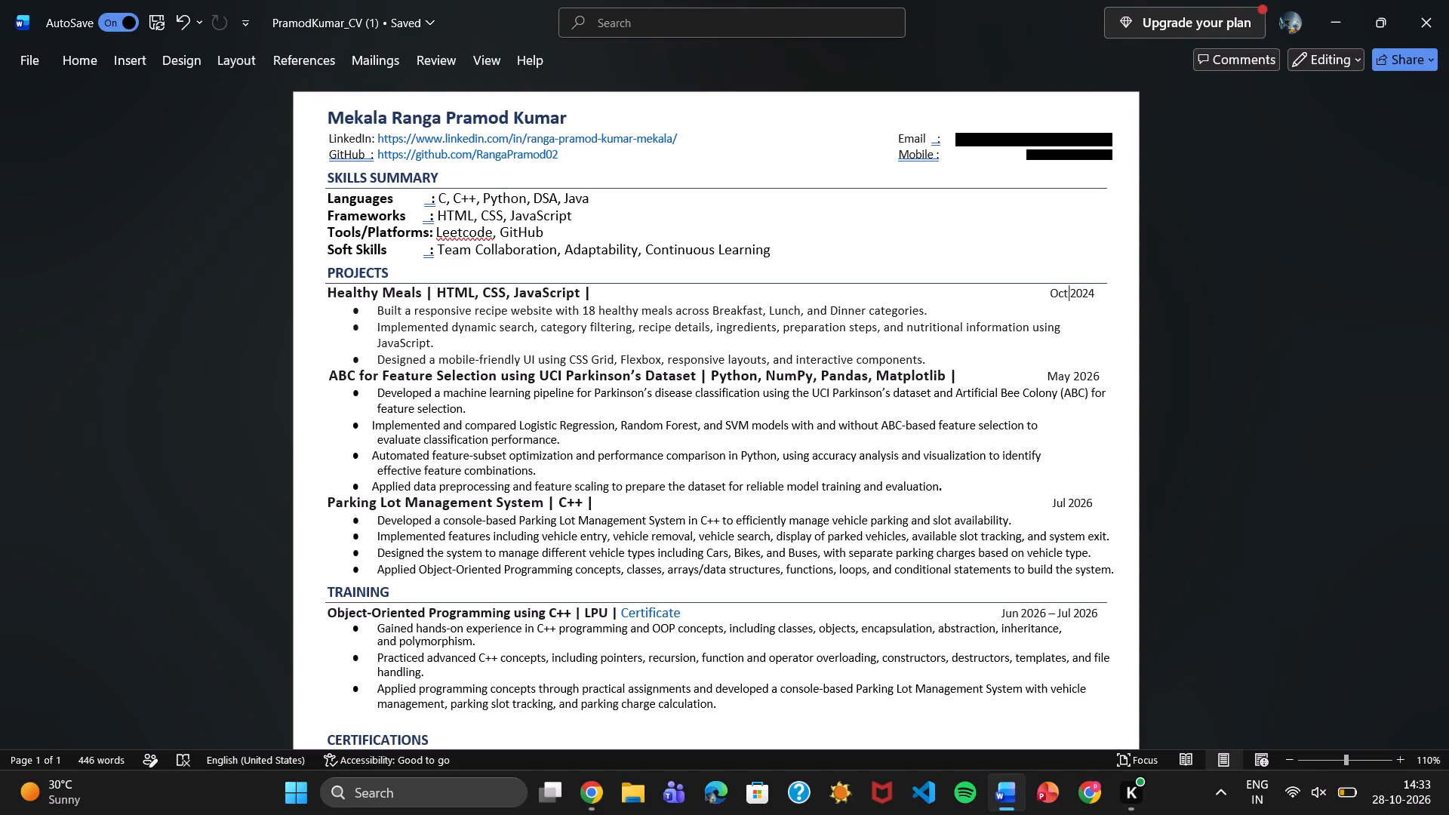
key(Left)
key(Left)
key(Left)
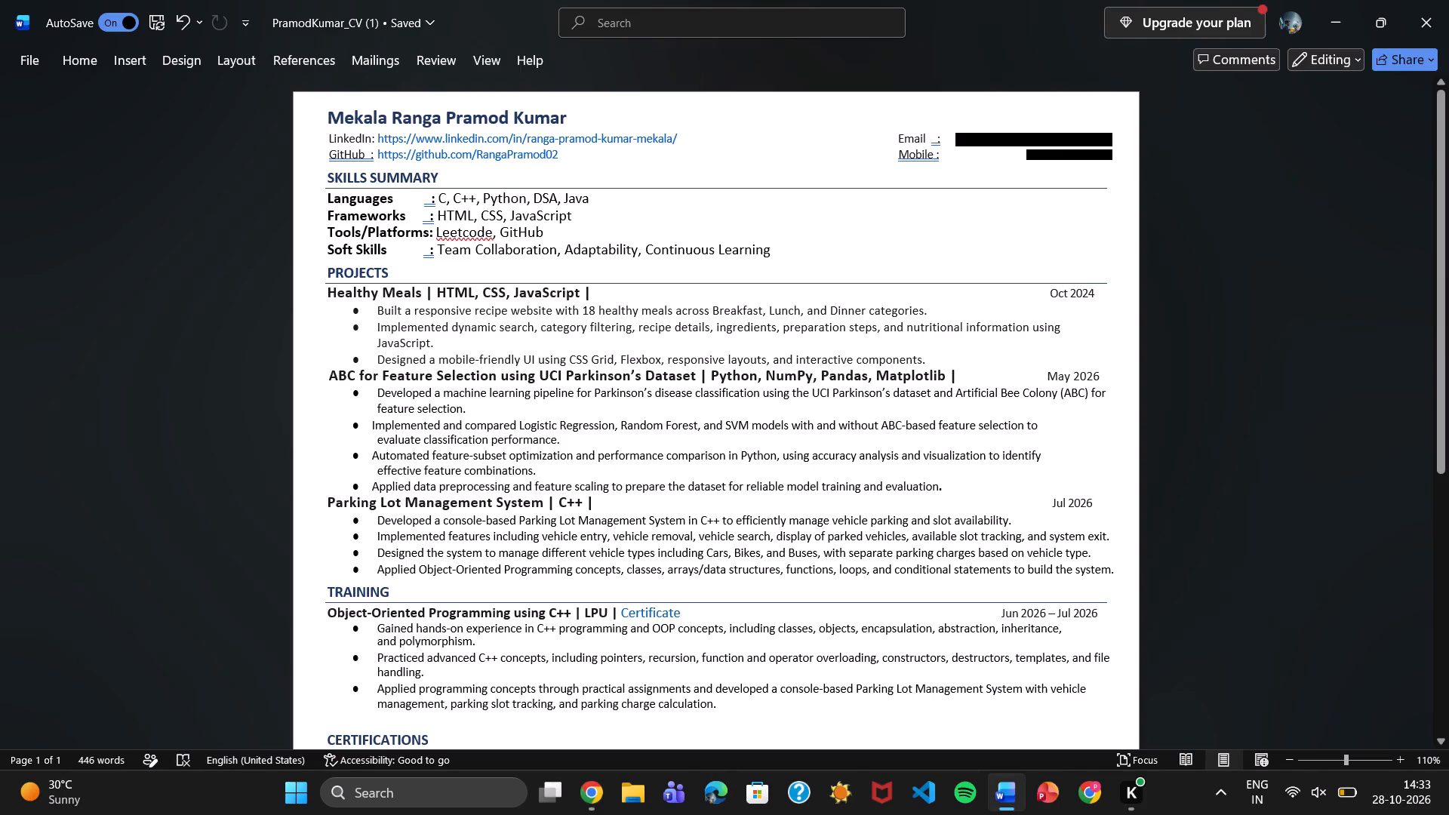
key(space)
key(space)
key(space)
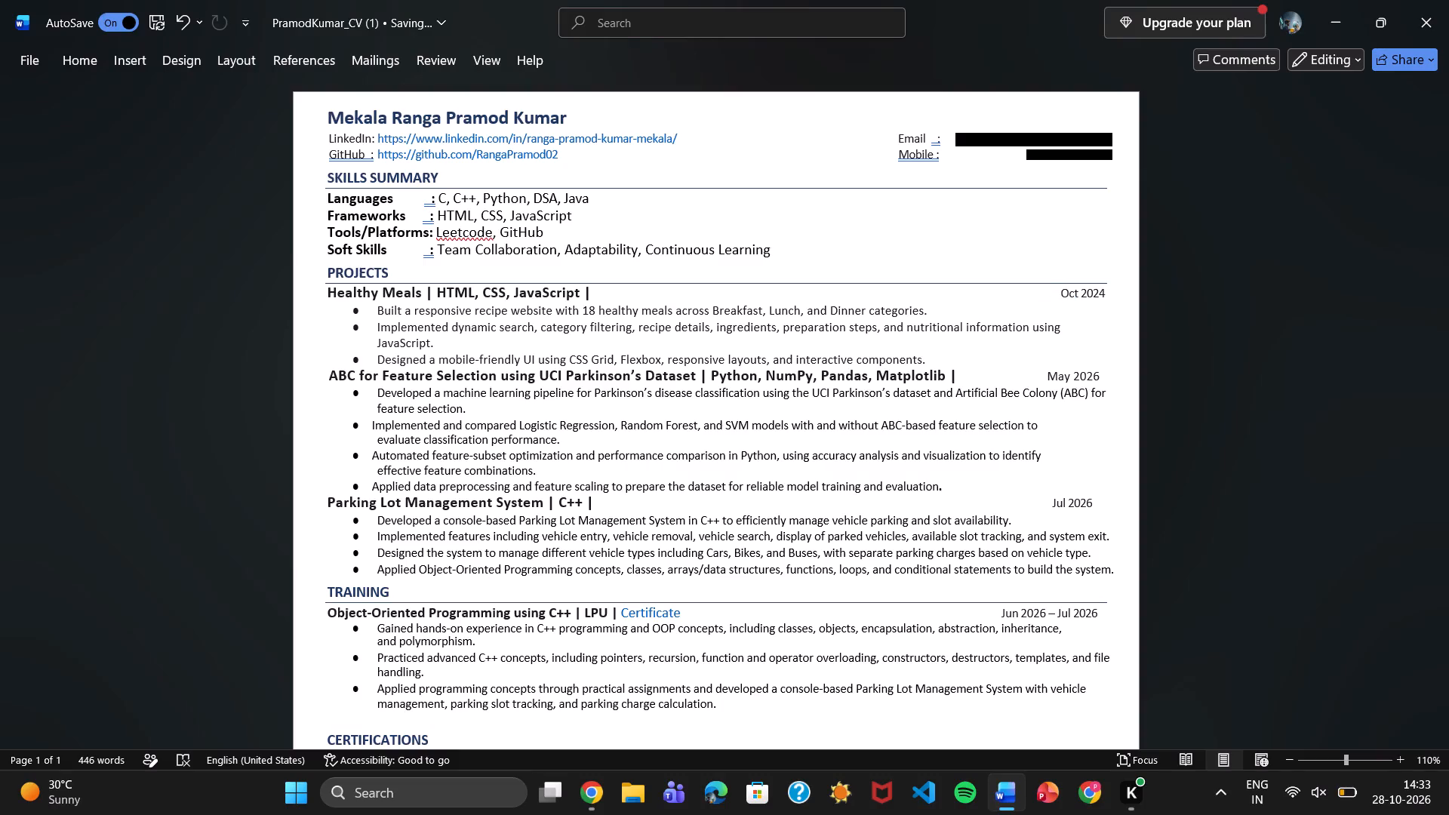
key(space)
key(BackSpace)
Insert two spaces before the May 2026 date of the ABC for Feature Selection project to bring it into line with Oct 2024.
click(1044, 376)
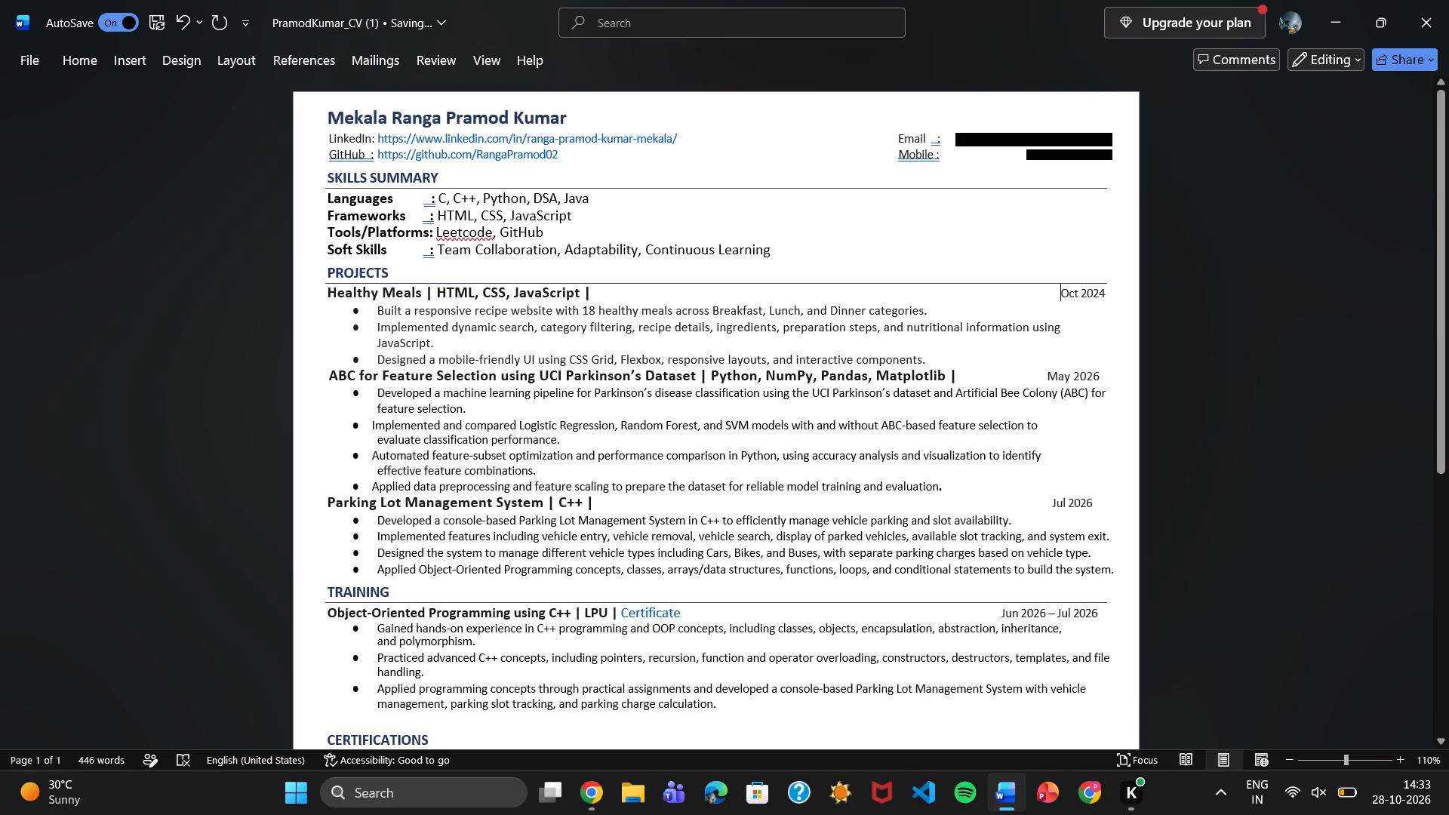
key(Right)
key(space)
key(space)
key(space)
key(space)
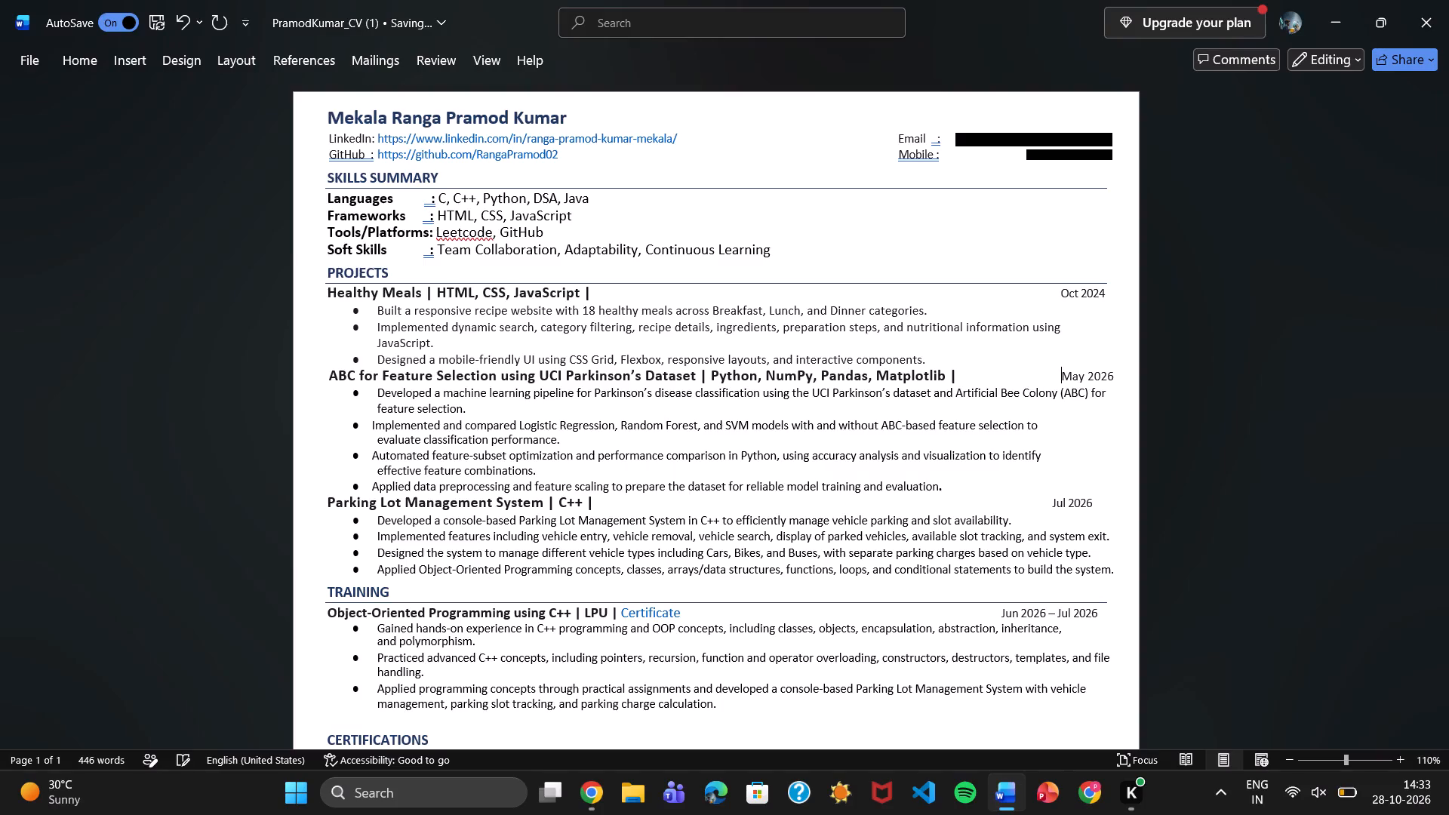
key(BackSpace)
key(BackSpace)
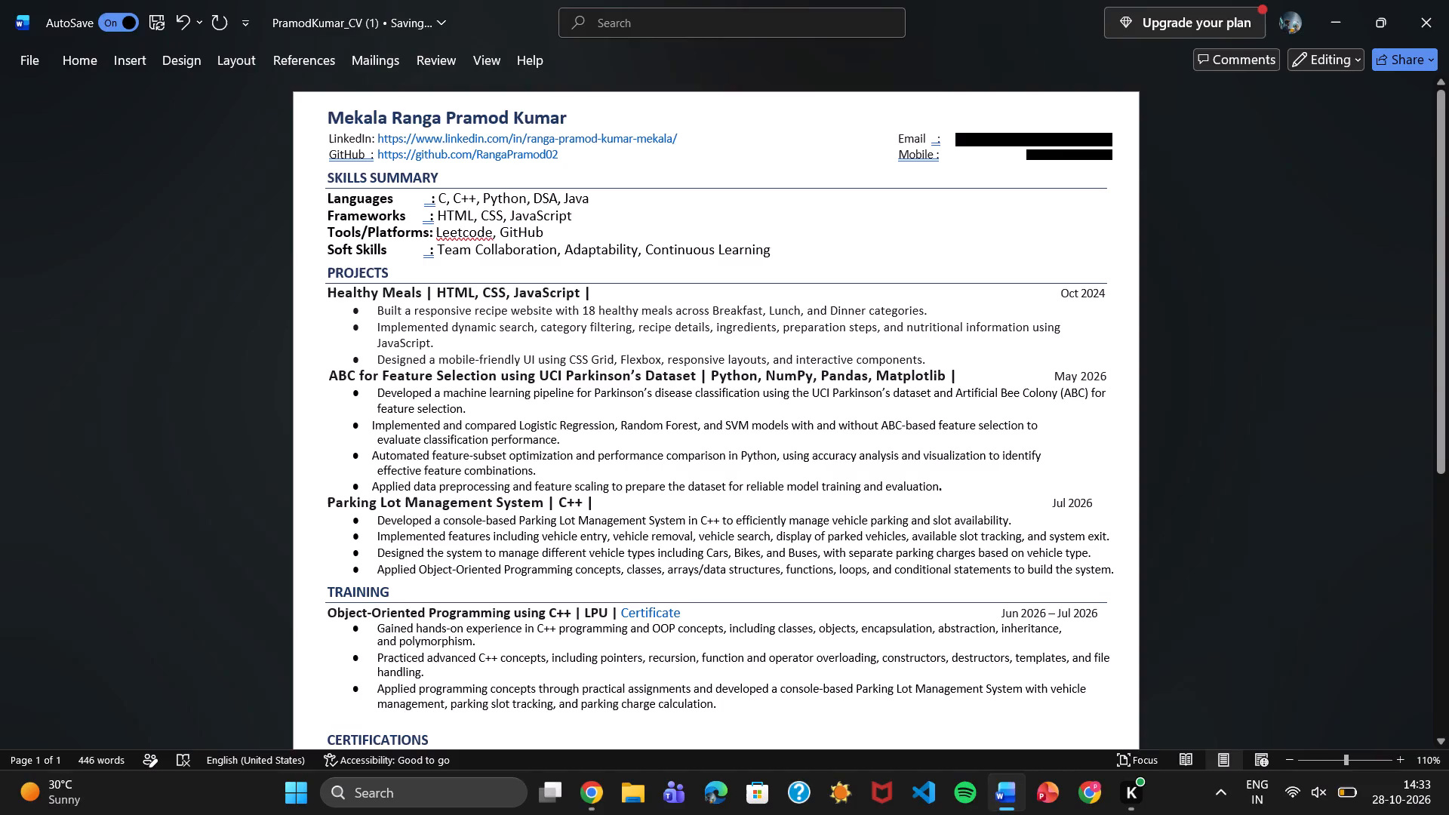
drag(1059, 288, 1108, 374)
click(1086, 337)
Insert three spaces before the Jul 2026 date of the Parking Lot Management System project to align it with the other project dates.
click(1051, 504)
key(space)
key(space)
key(space)
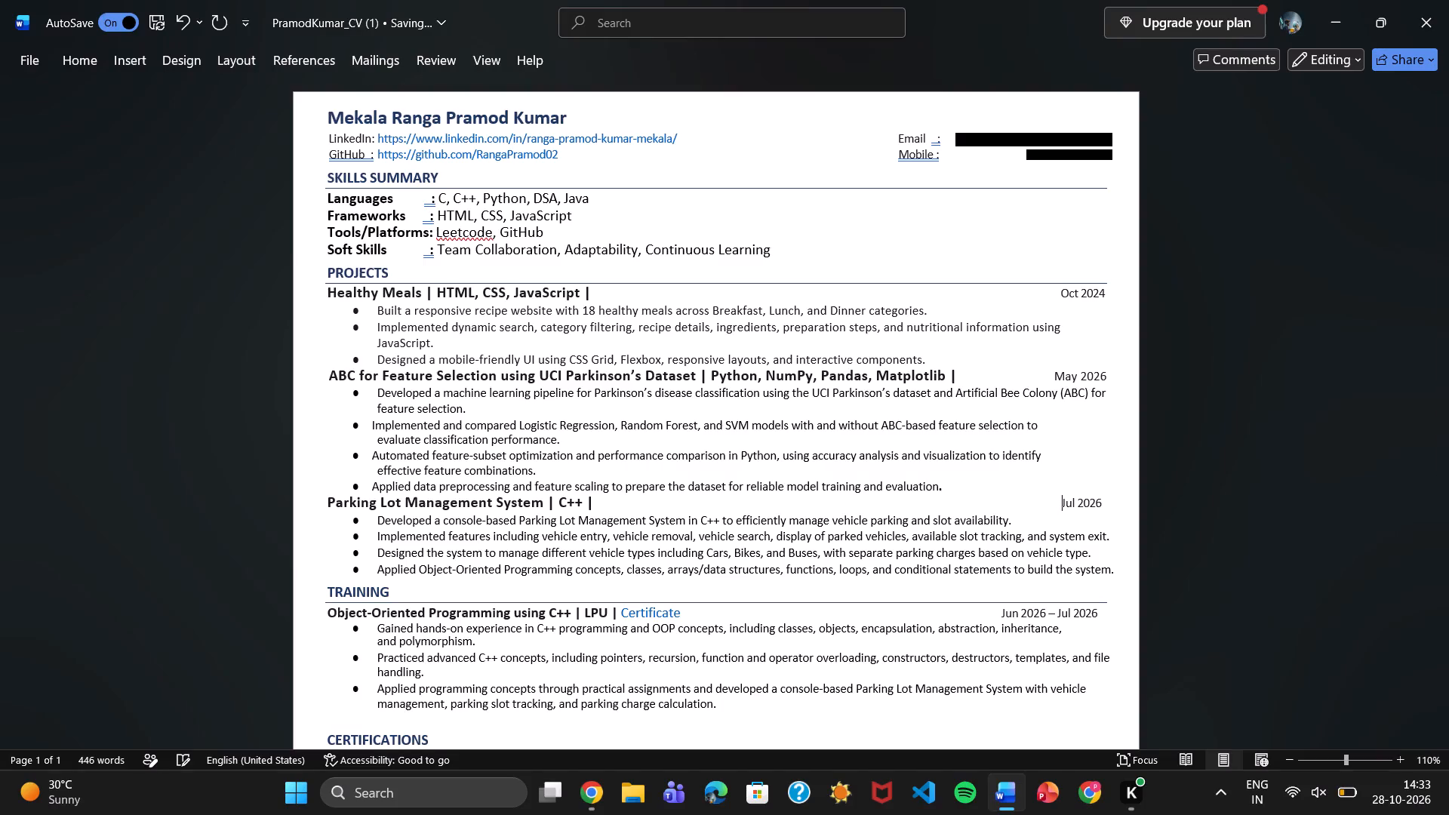
key(space)
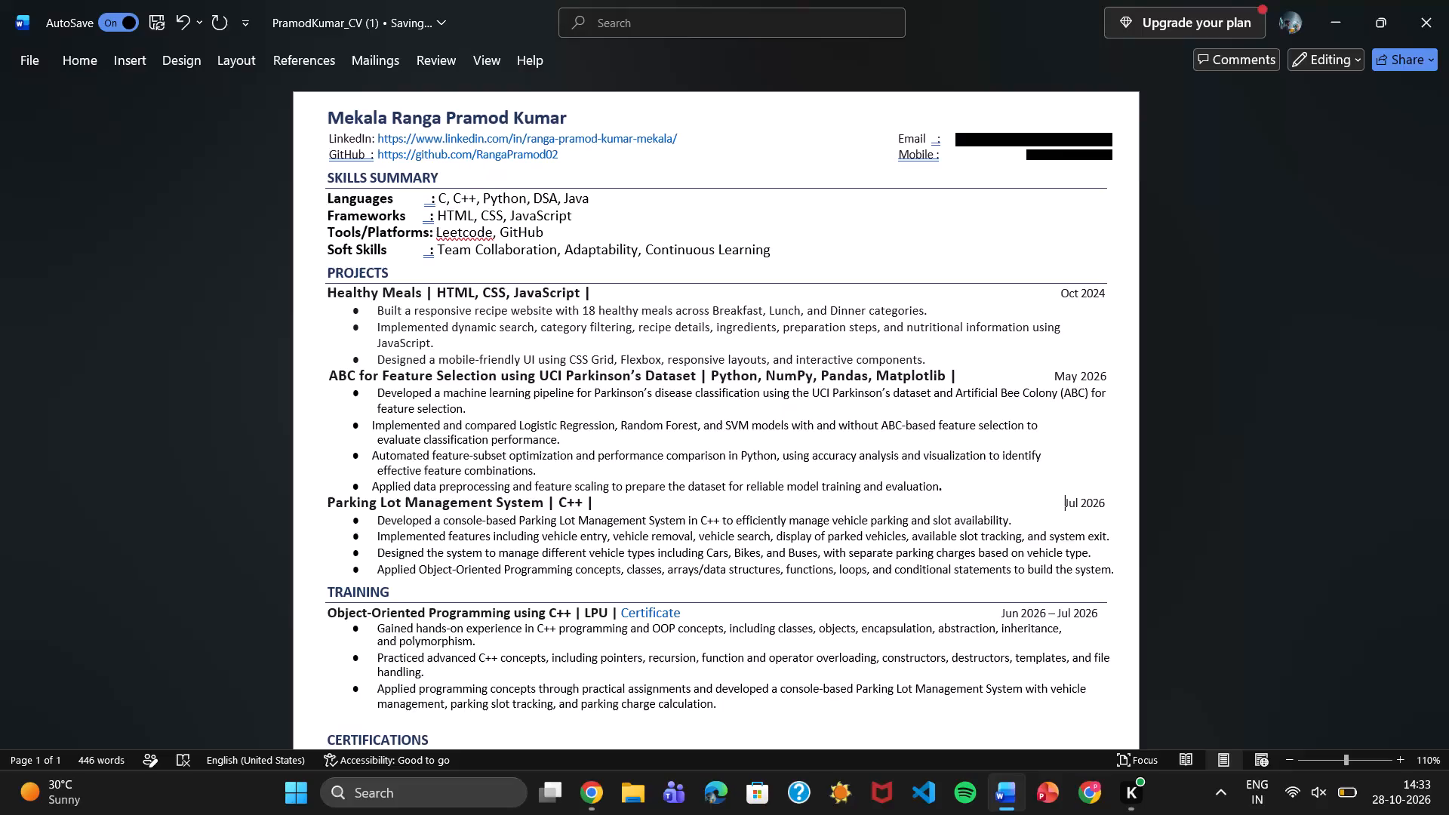
key(BackSpace)
Insert two spaces before the Jun 2026 – Jul 2026 date range in the TRAINING section to shift it toward the right margin.
scroll(1051, 504, down, 1)
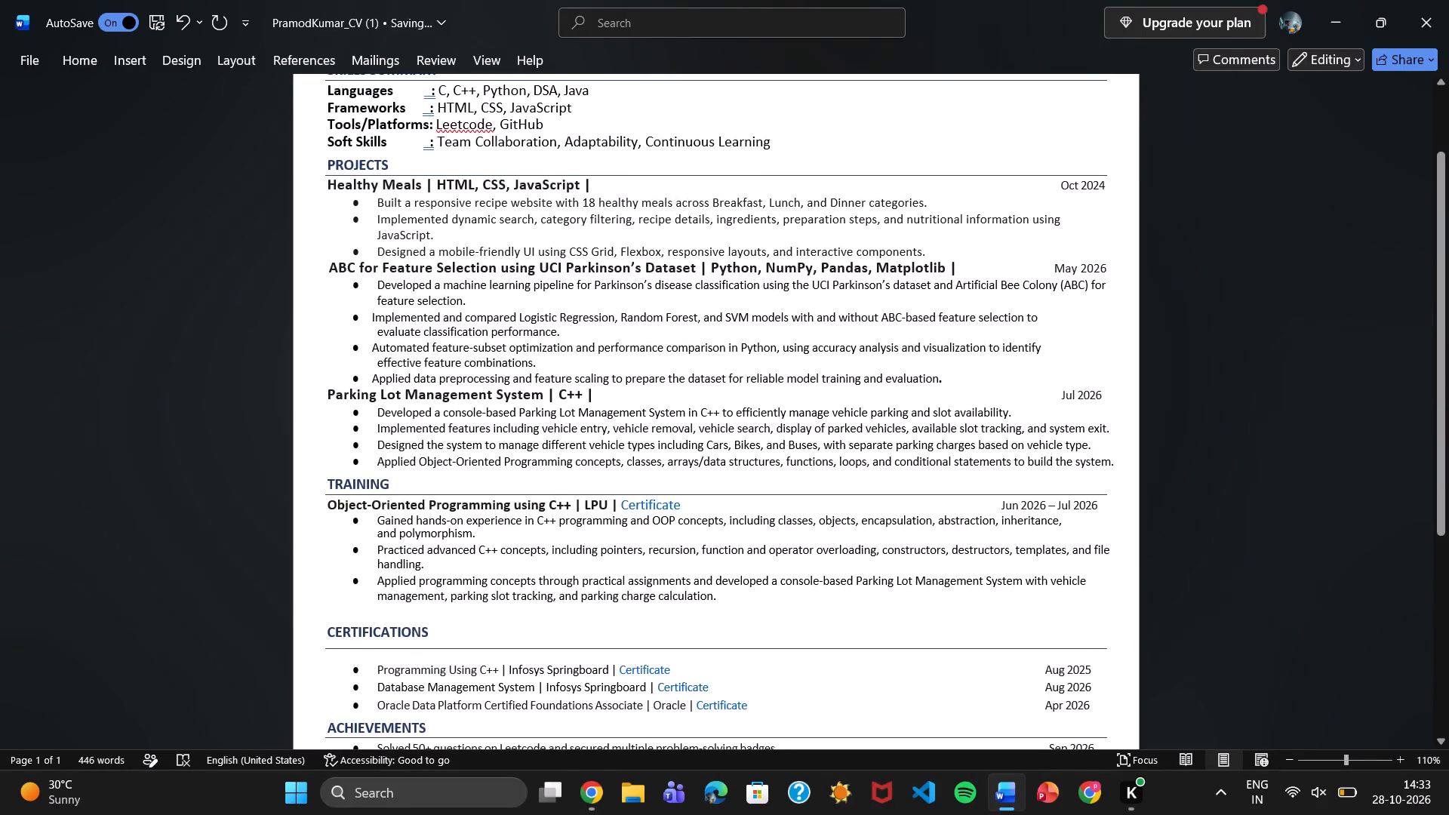
click(999, 505)
key(space)
key(space)
key(space)
key(BackSpace)
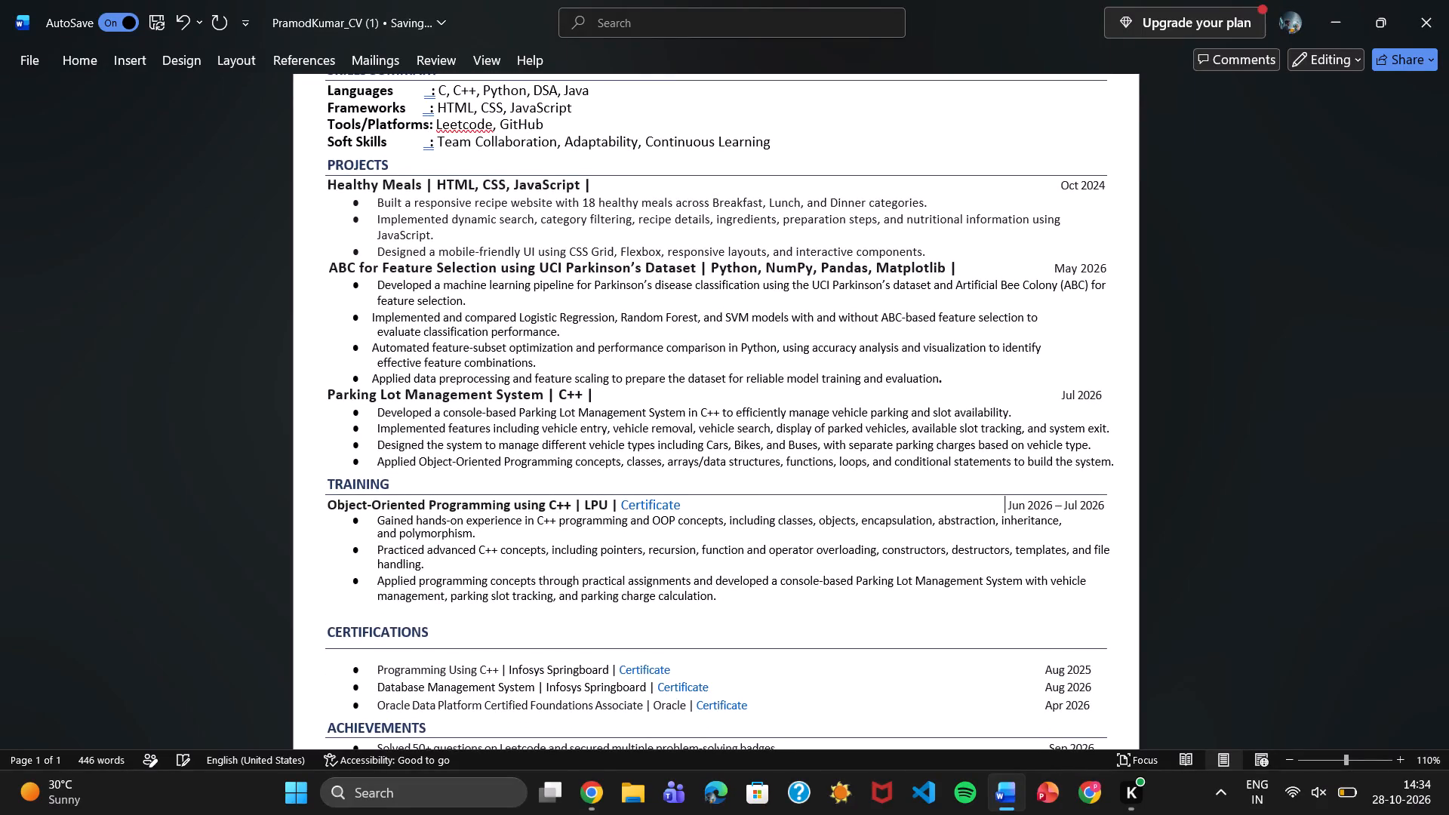
Insert four spaces before the Aug 2025 date of the Programming Using C++ certification to shift it toward the right margin.
scroll(1029, 642, down, 1)
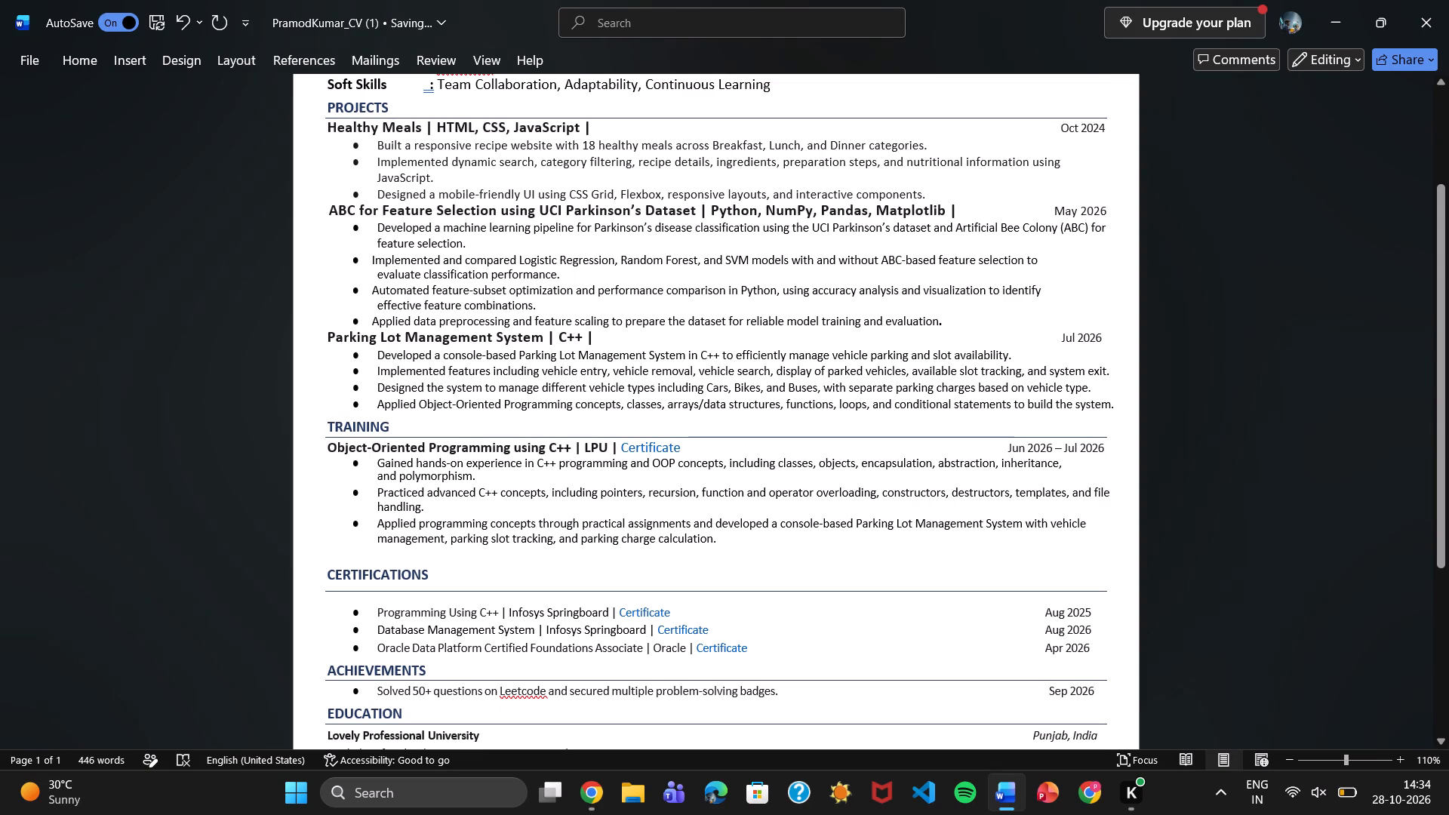
click(1040, 610)
key(space)
key(space)
key(space)
key(space)
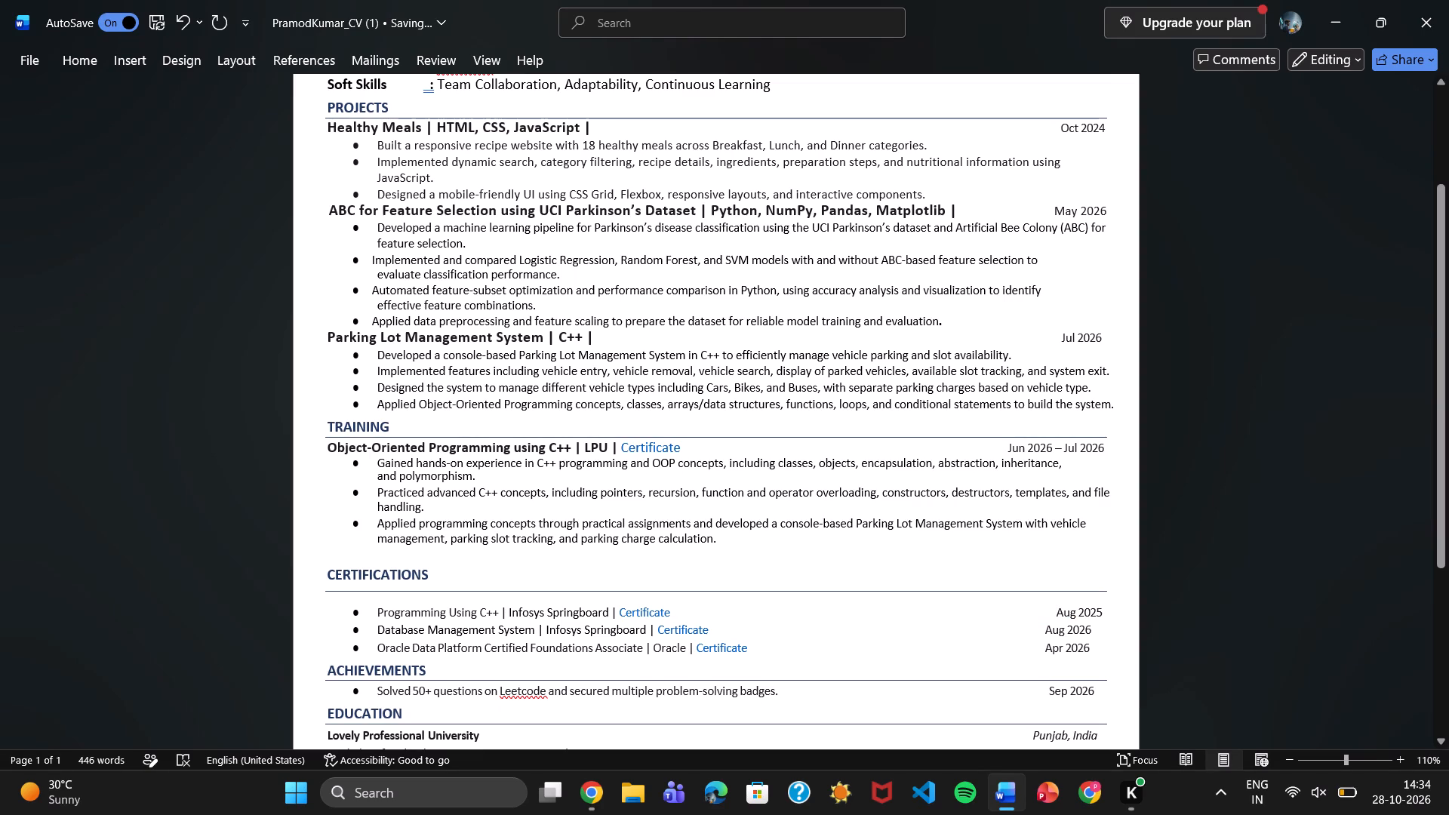
Insert four spaces before the Aug 2026 date of the Database Management System certification to align it with the date above.
click(1044, 631)
key(space)
key(space)
key(space)
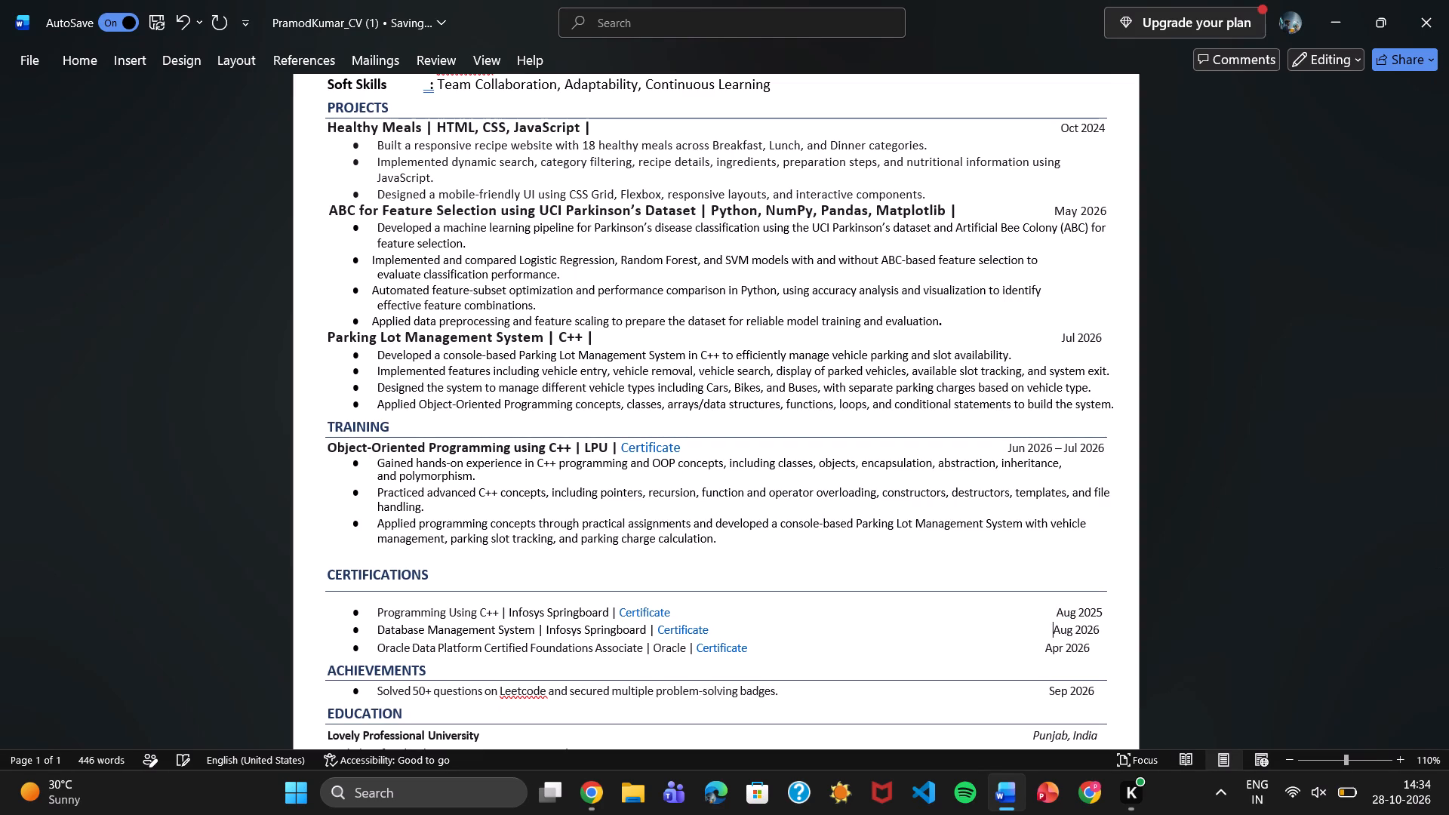
key(space)
Insert four spaces before the Apr 2026 date of the Oracle certification to align it with the other certification dates.
click(1044, 643)
key(space)
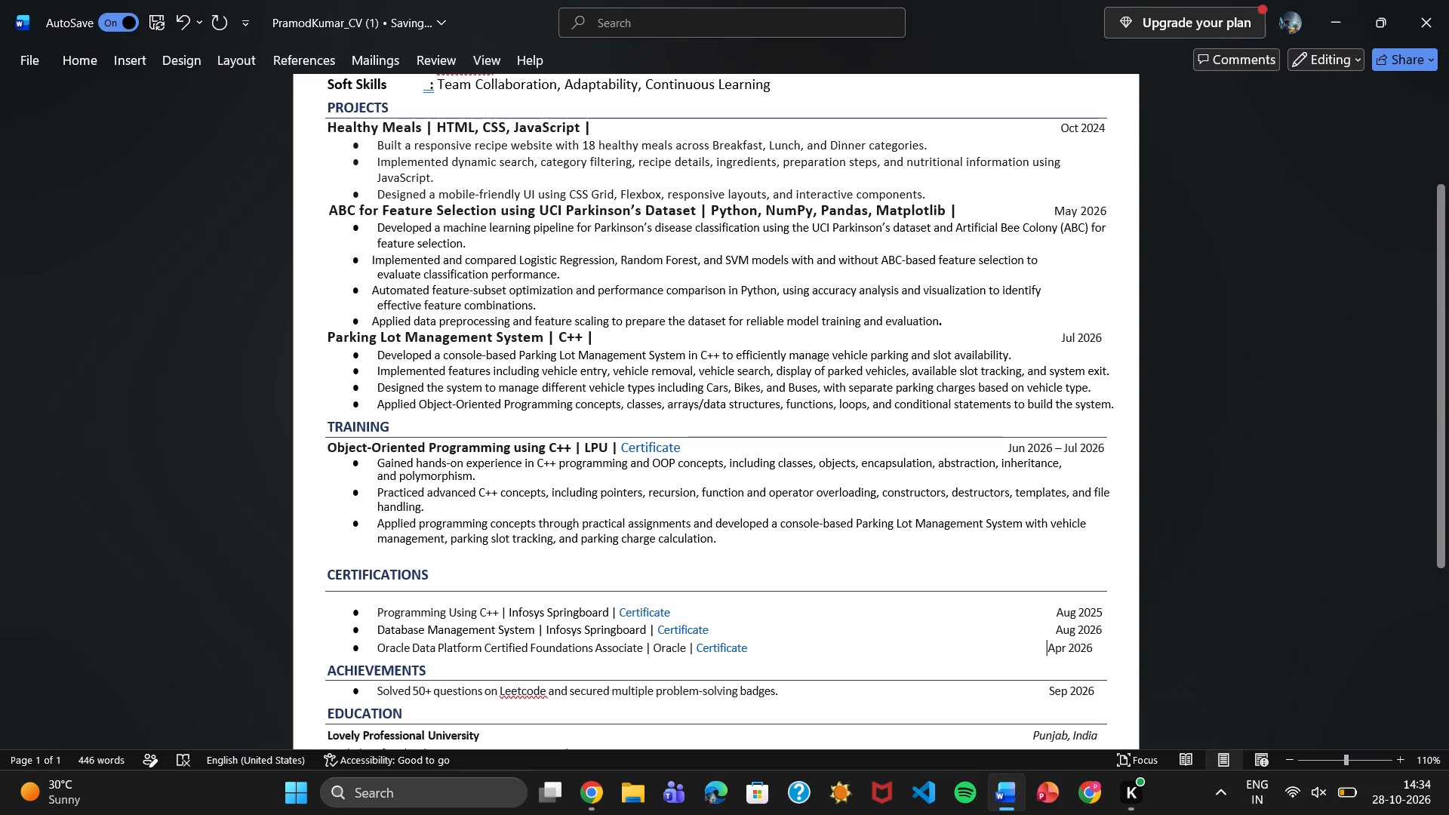
key(space)
key(space)
key(space)
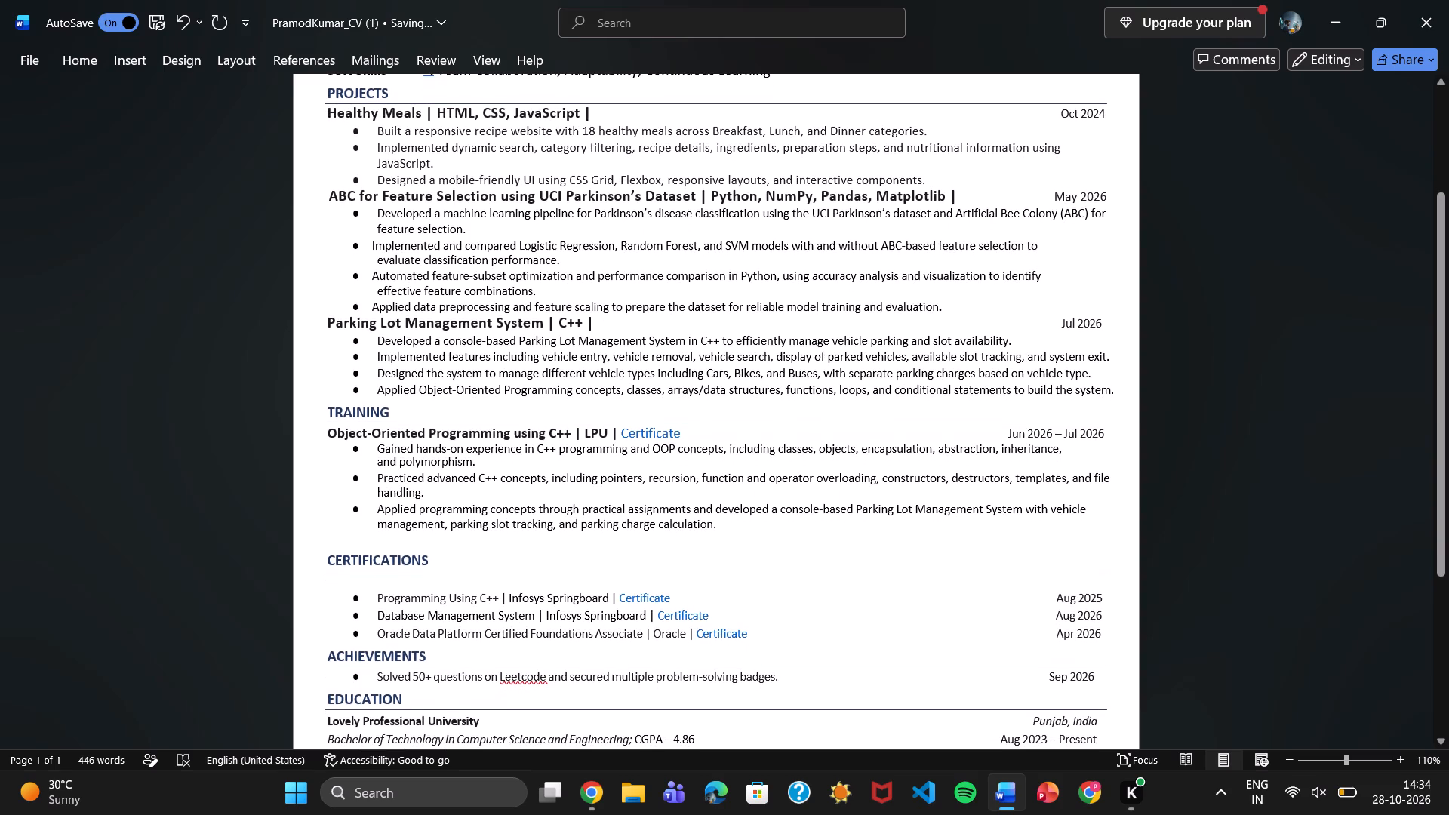
Insert three spaces before the Sep 2026 date in the ACHIEVEMENTS entry to align it with the certification dates.
scroll(1044, 643, down, 1)
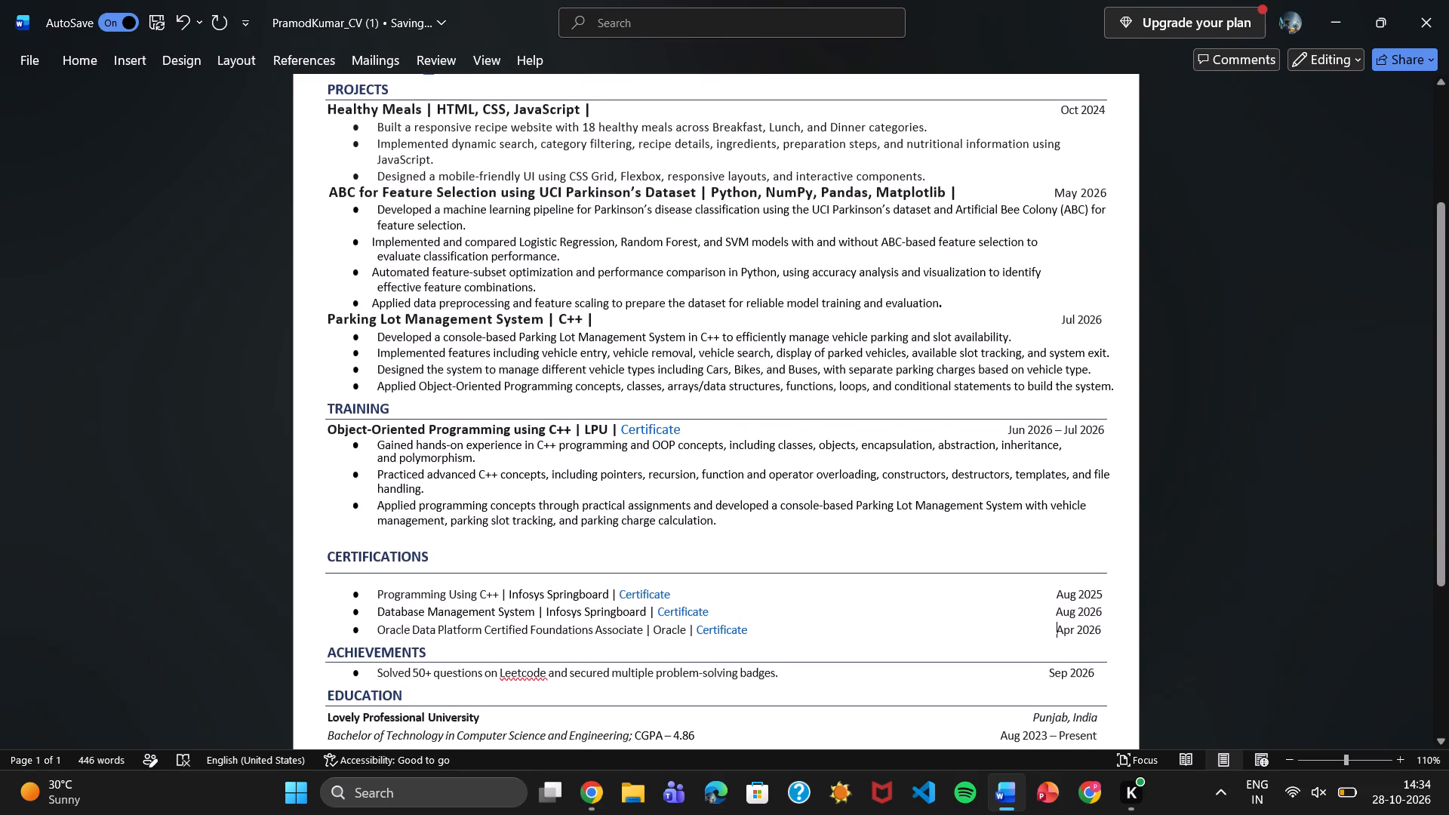
scroll(1044, 643, down, 1)
click(1050, 647)
key(space)
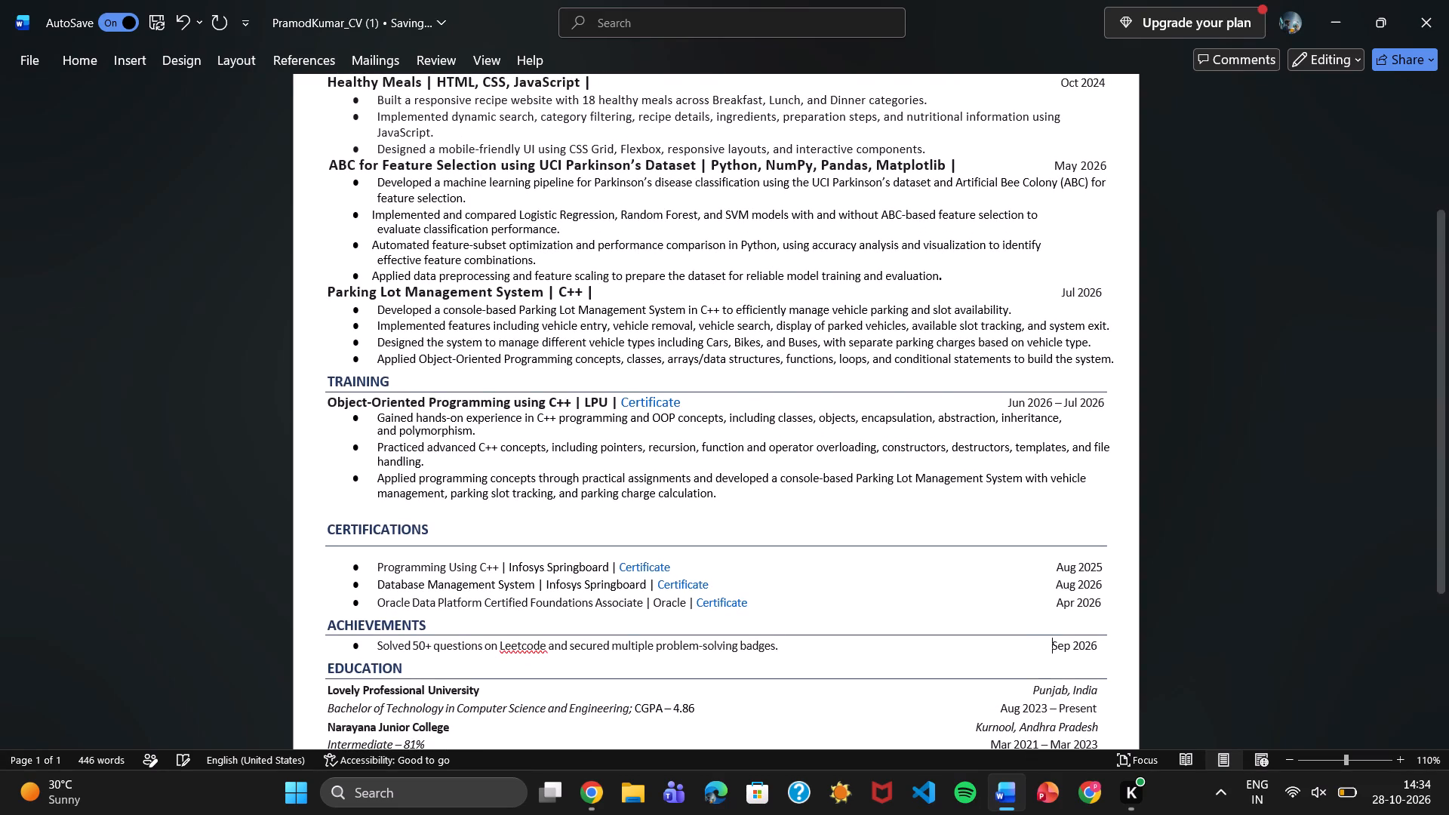
key(space)
key(space)
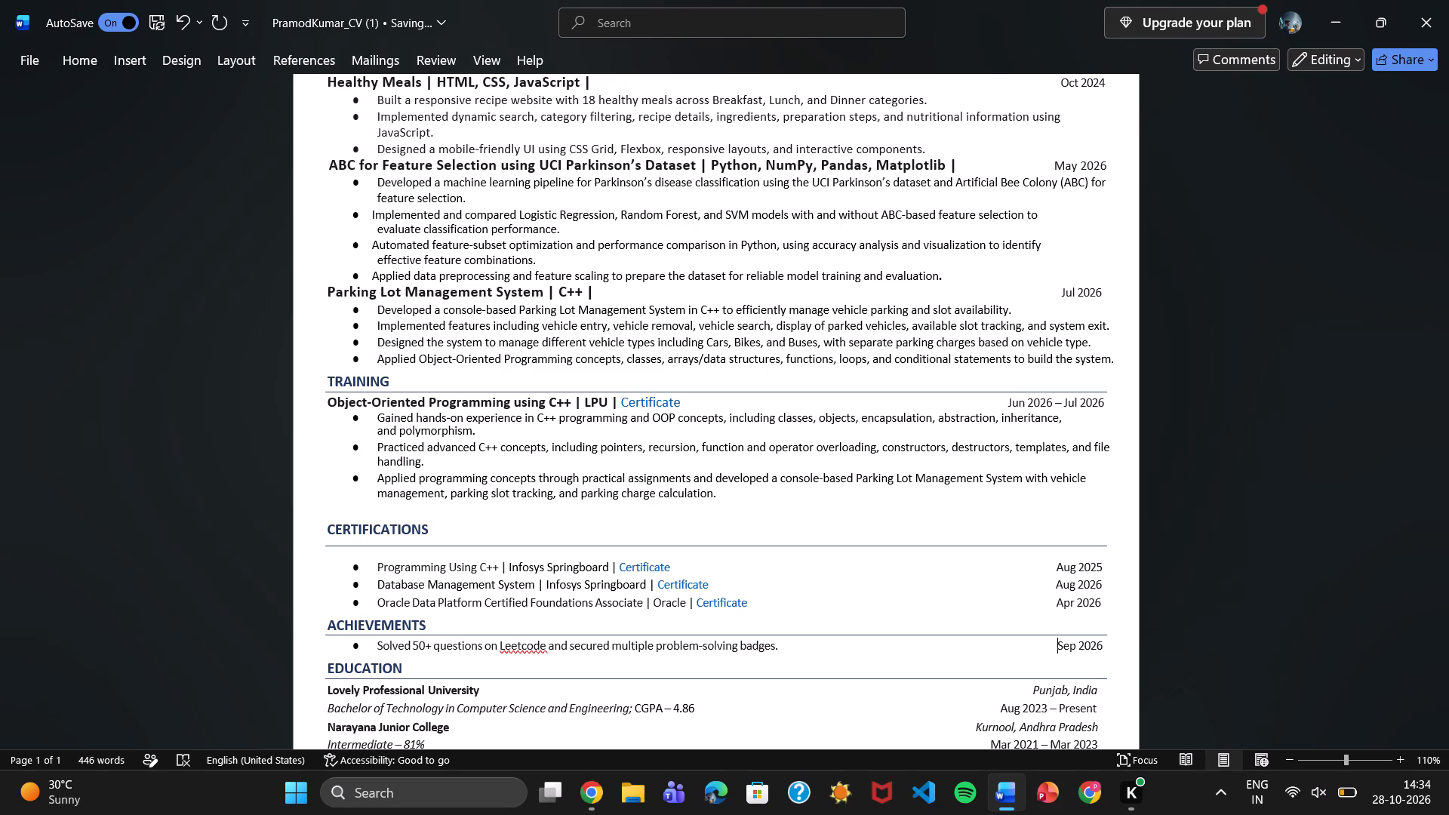
key(BackSpace)
key(space)
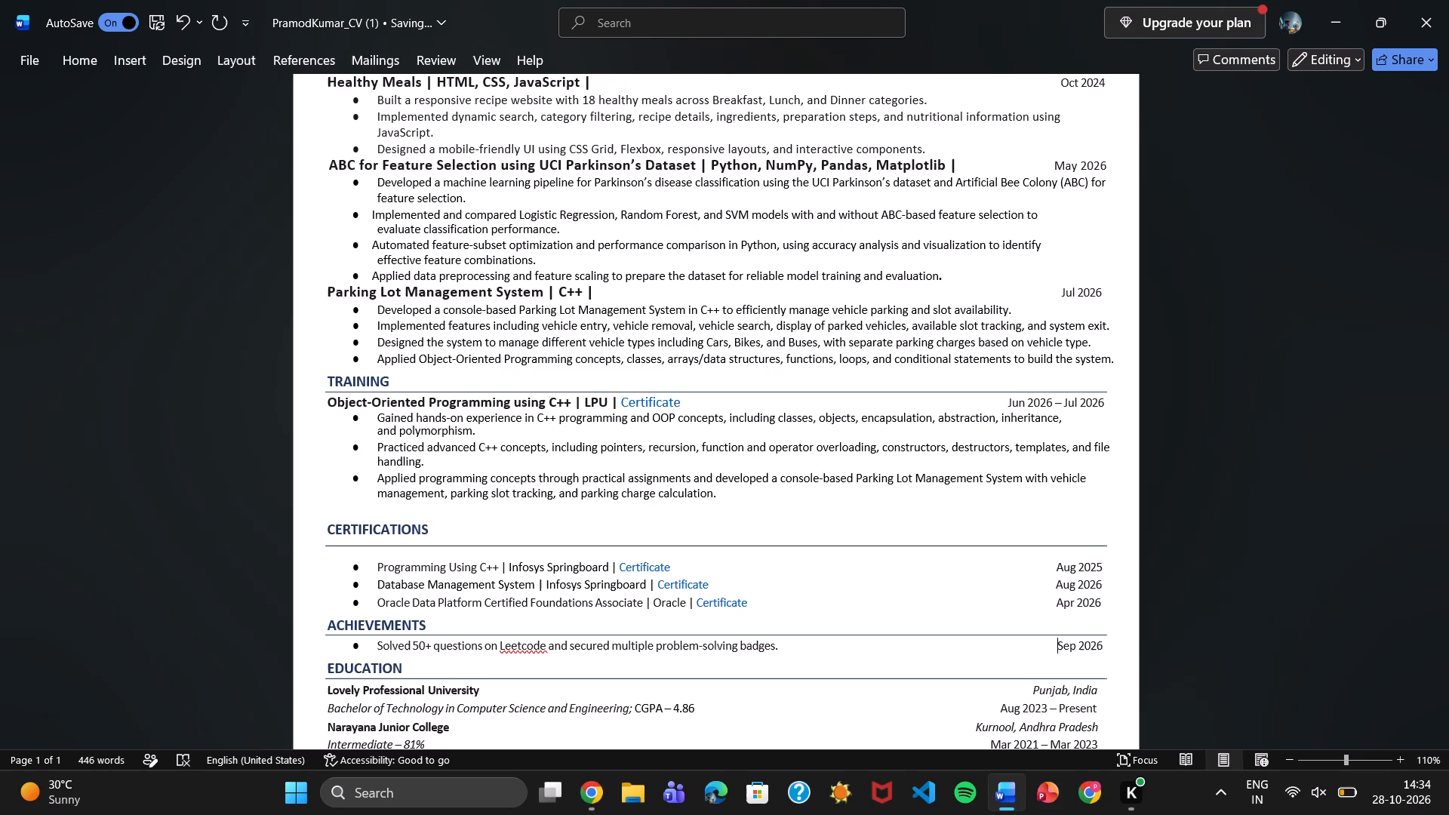
Insert two spaces before both Punjab, India and Aug 2023 – Present in the Lovely Professional University entry to align them along the right margin.
scroll(1050, 647, down, 1)
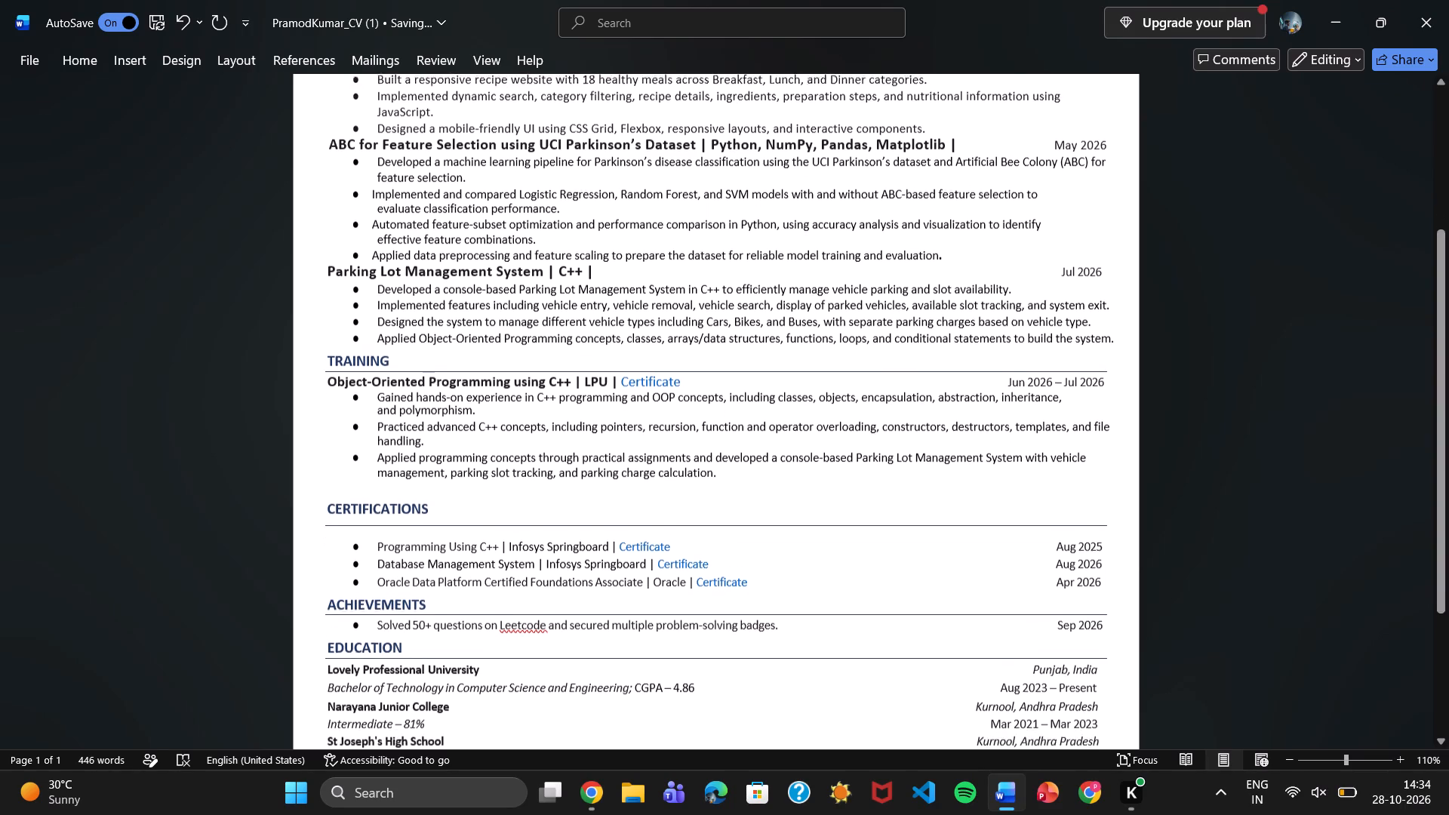
scroll(1050, 647, down, 2)
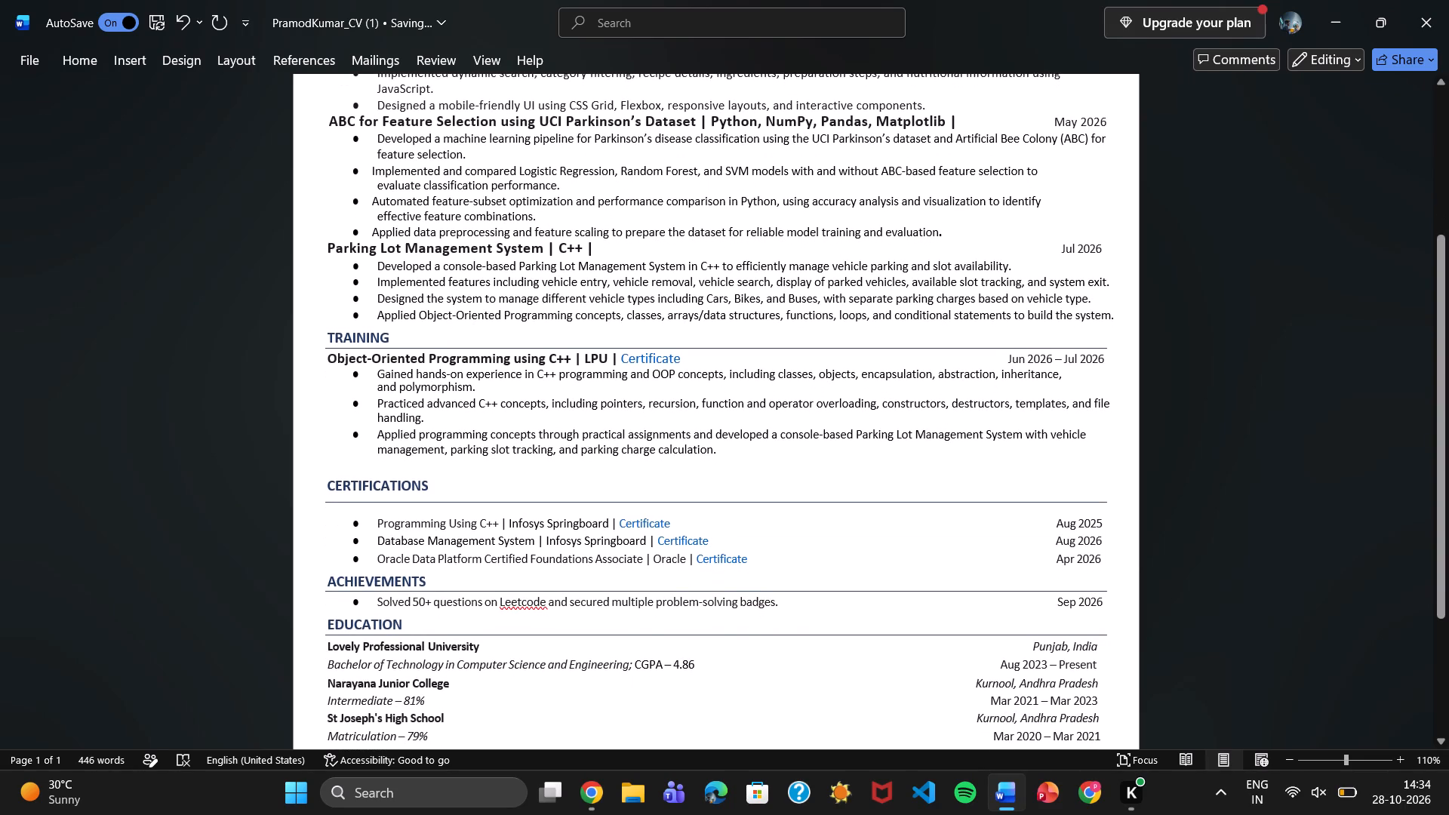
scroll(1050, 647, down, 2)
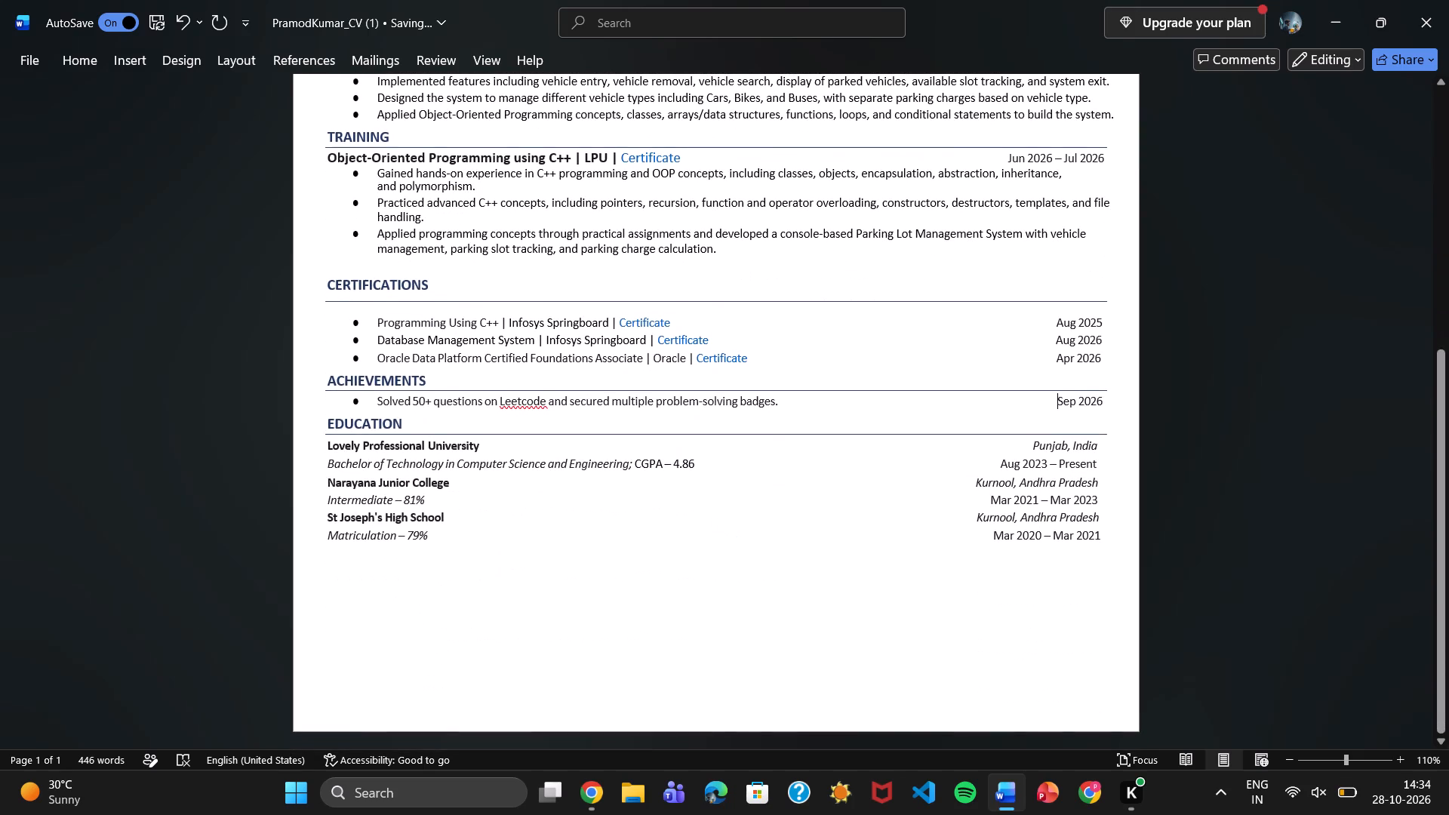
click(1032, 446)
key(space)
key(space)
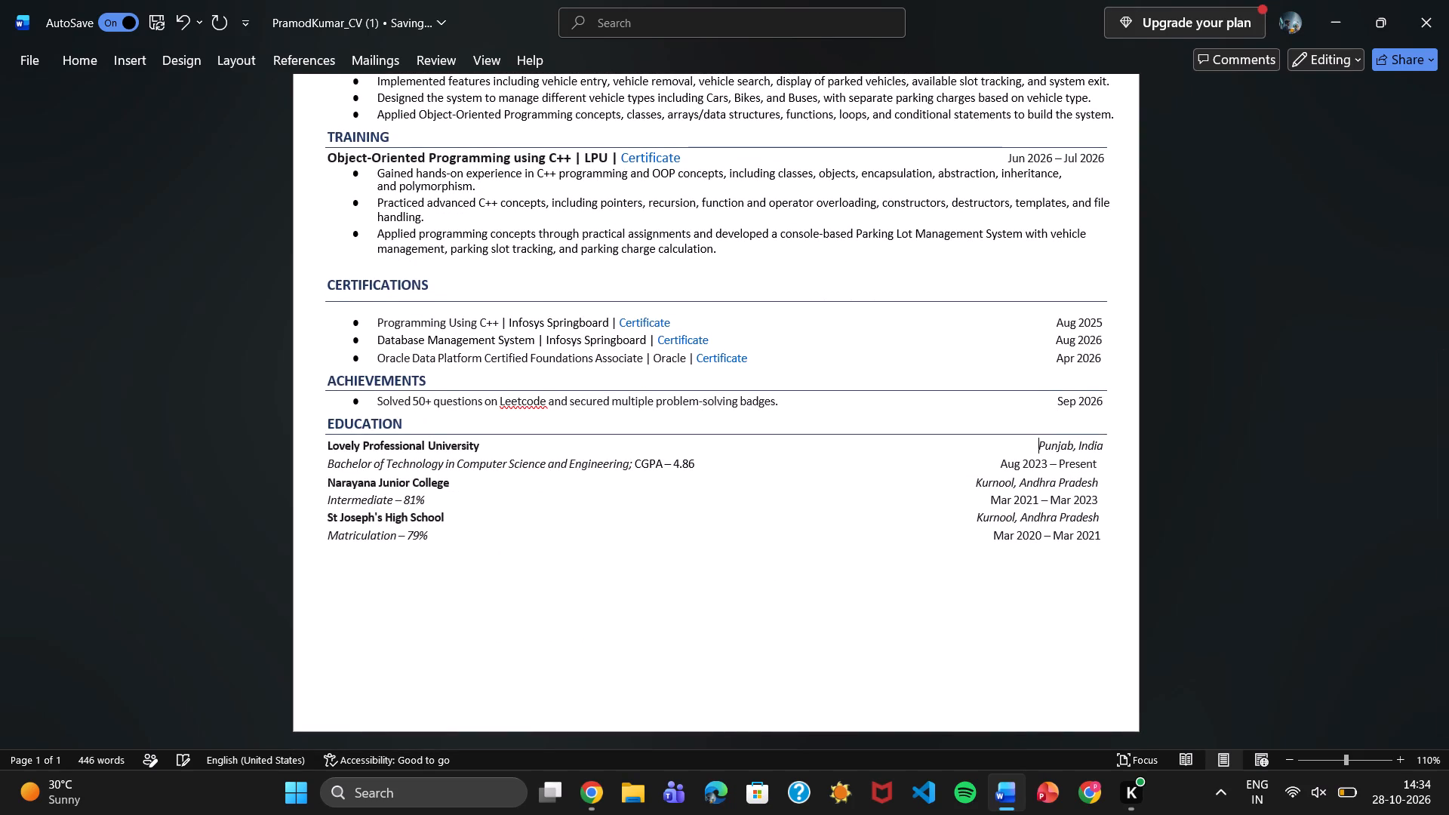
click(1000, 462)
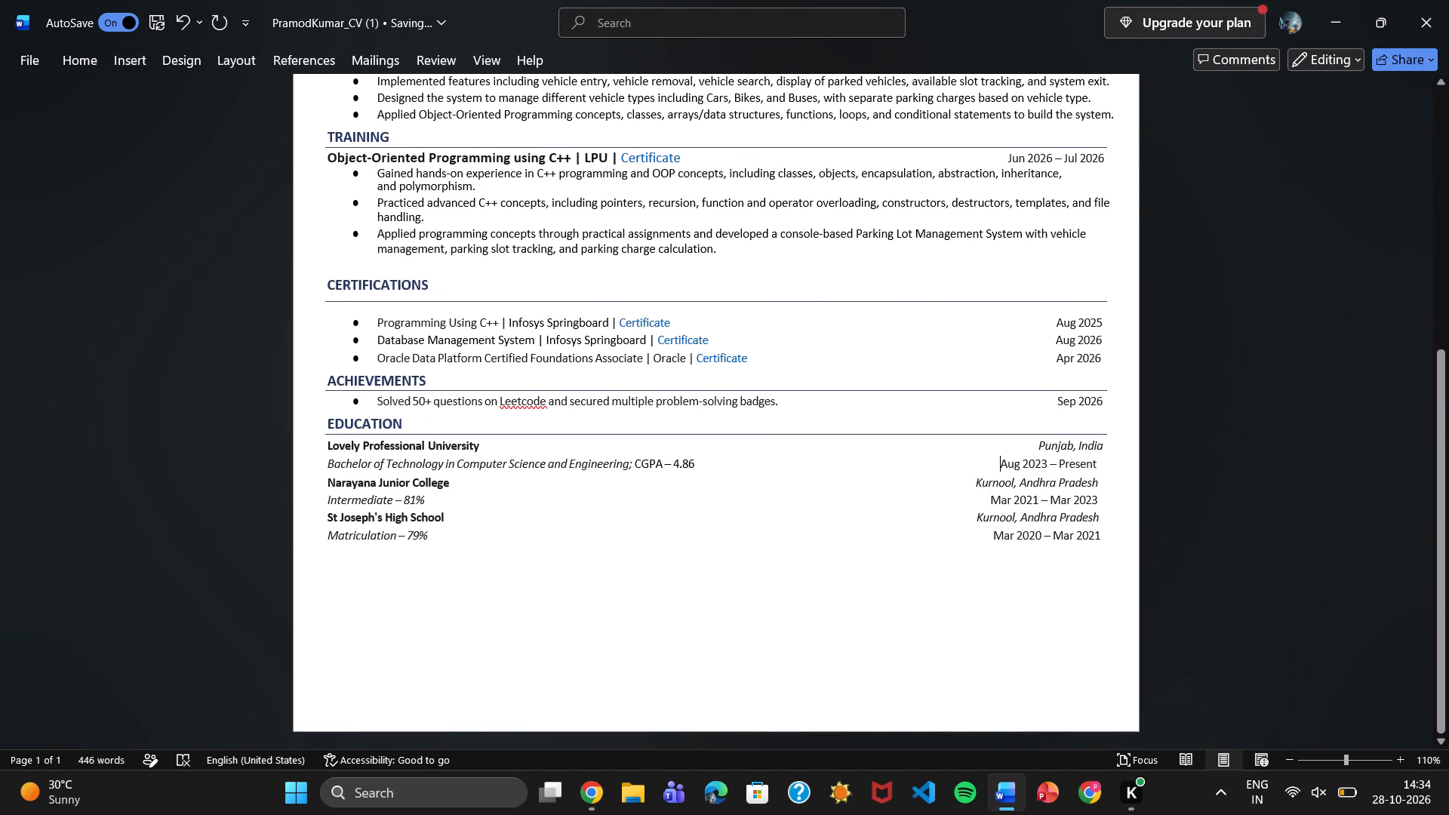
key(space)
key(space)
Insert two spaces before both the location and the Mar 2021 – Mar 2023 dates of the Narayana Junior College entry.
click(973, 478)
key(space)
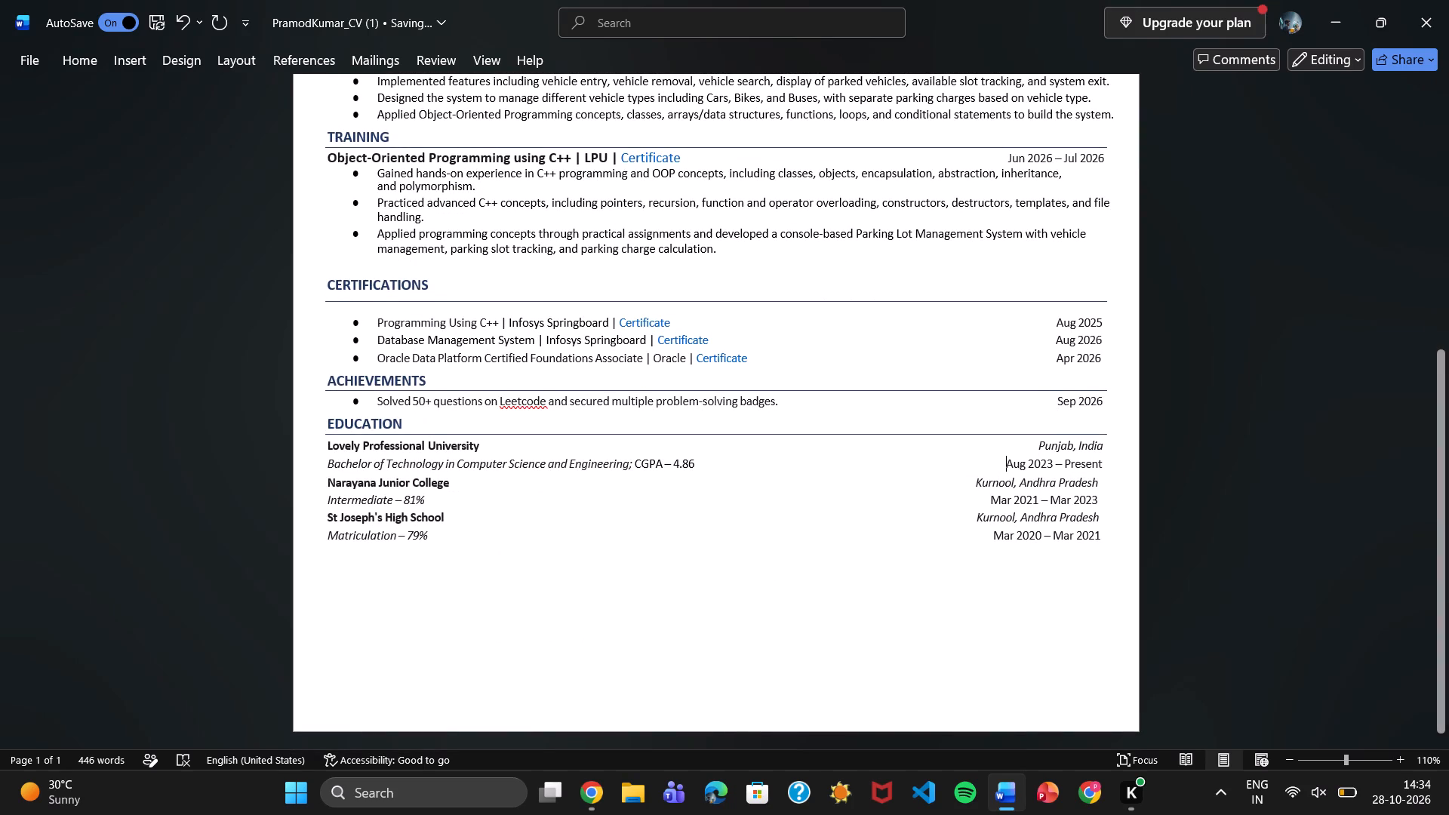
key(space)
click(974, 494)
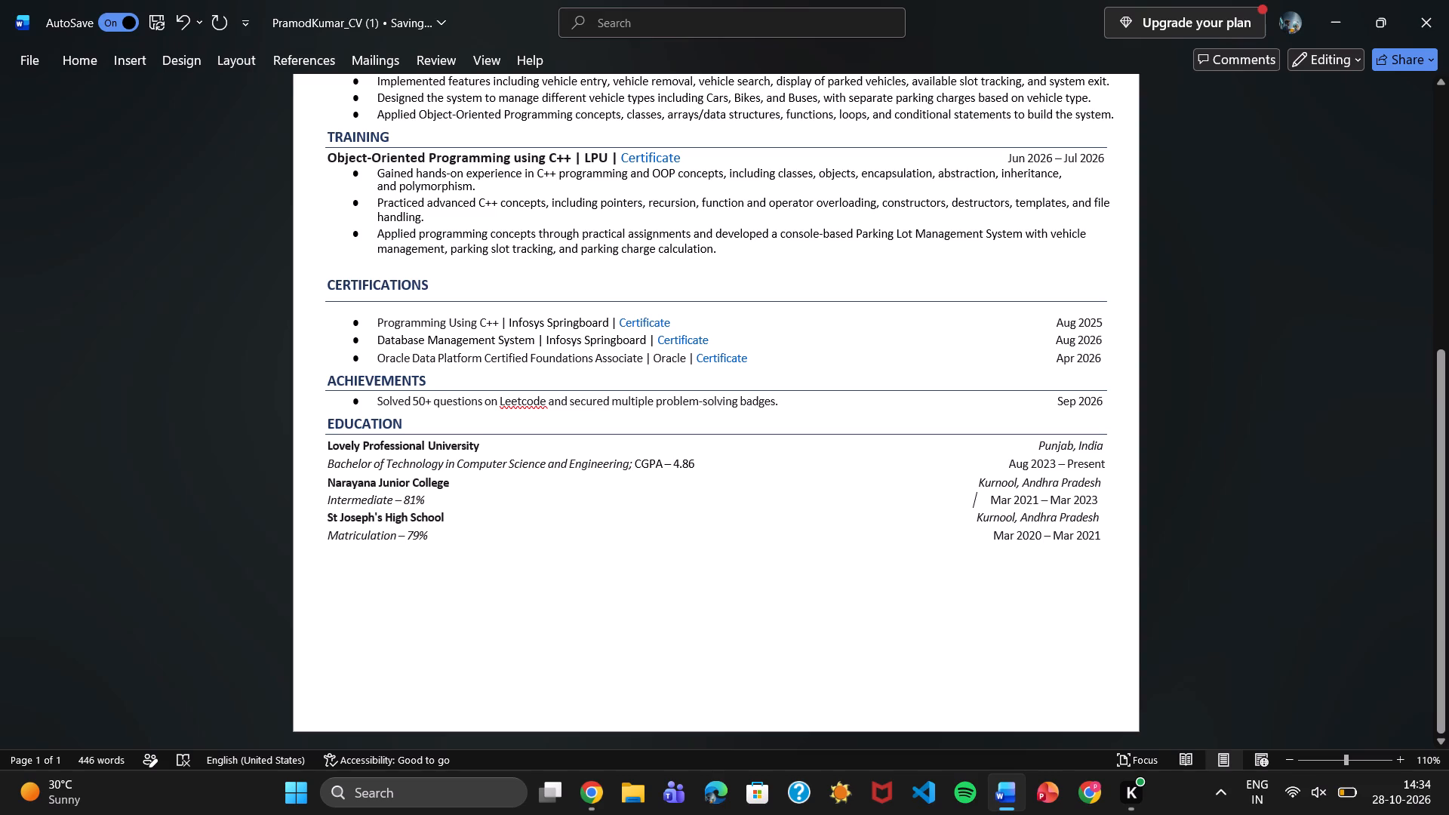
key(space)
key(space)
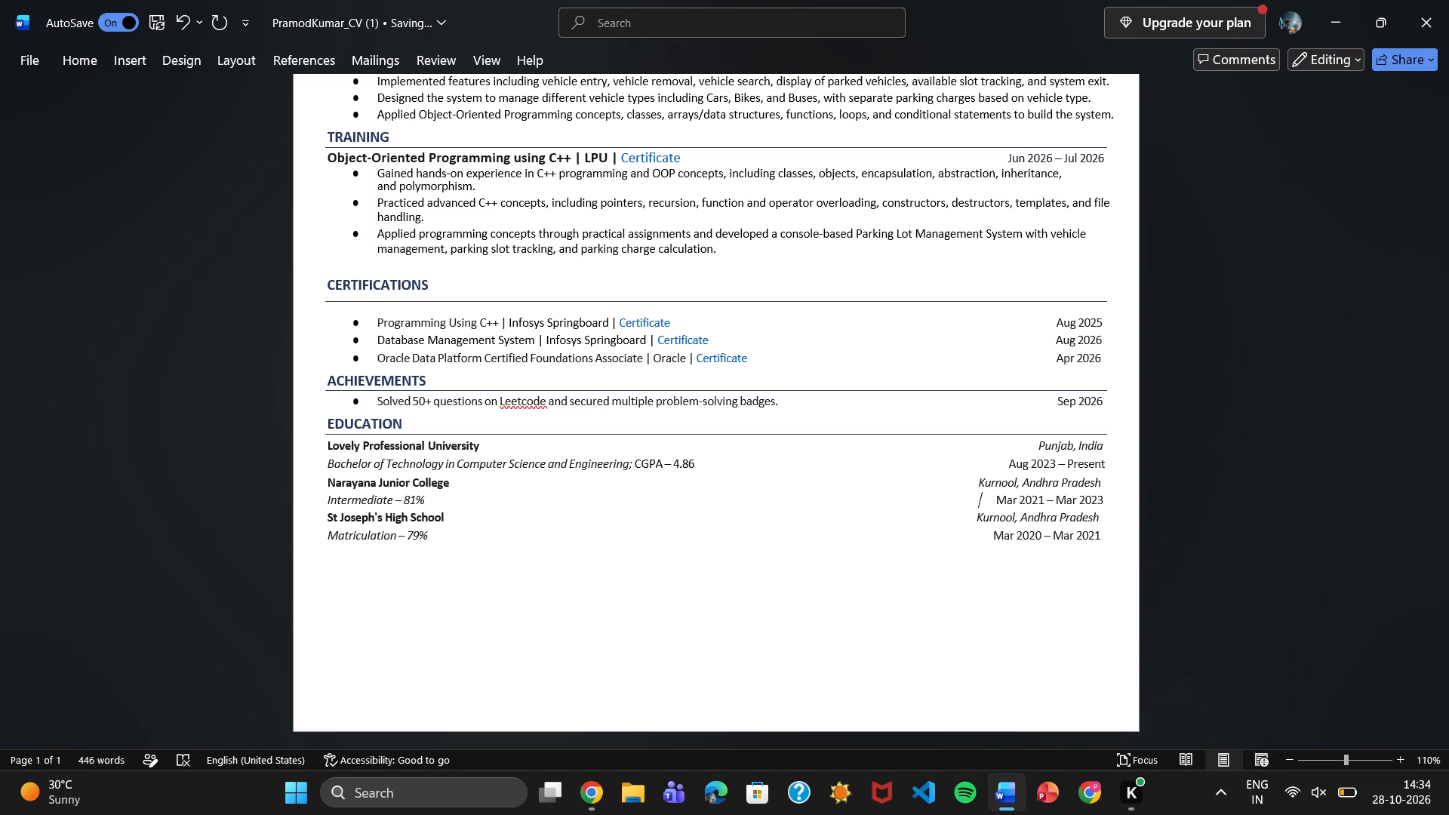
Insert two spaces before both the location and the Mar 2020 – Mar 2021 dates of the St Joseph's High School entry.
key(Down)
key(space)
key(space)
key(Up)
key(Down)
key(Down)
key(space)
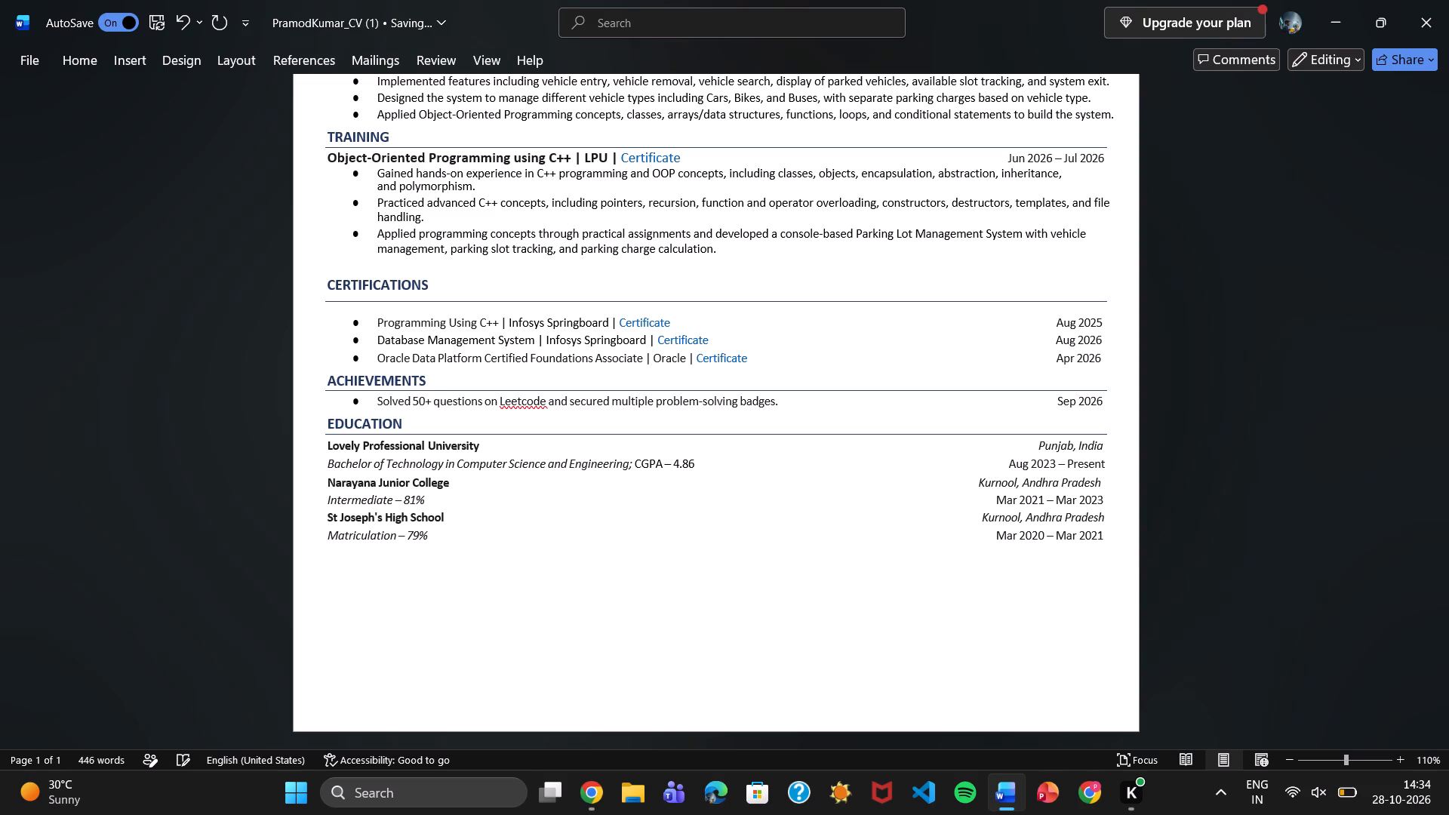
key(space)
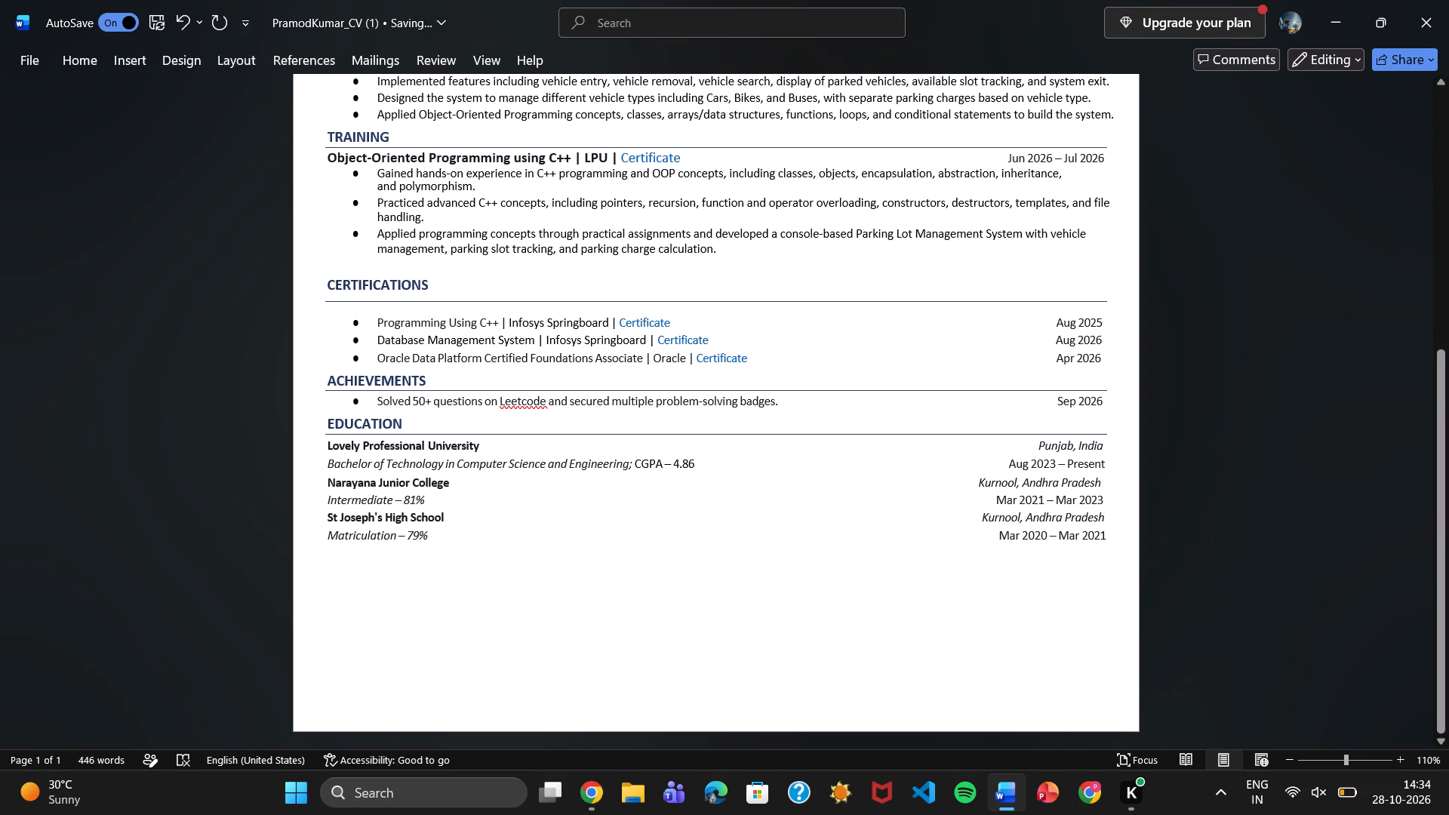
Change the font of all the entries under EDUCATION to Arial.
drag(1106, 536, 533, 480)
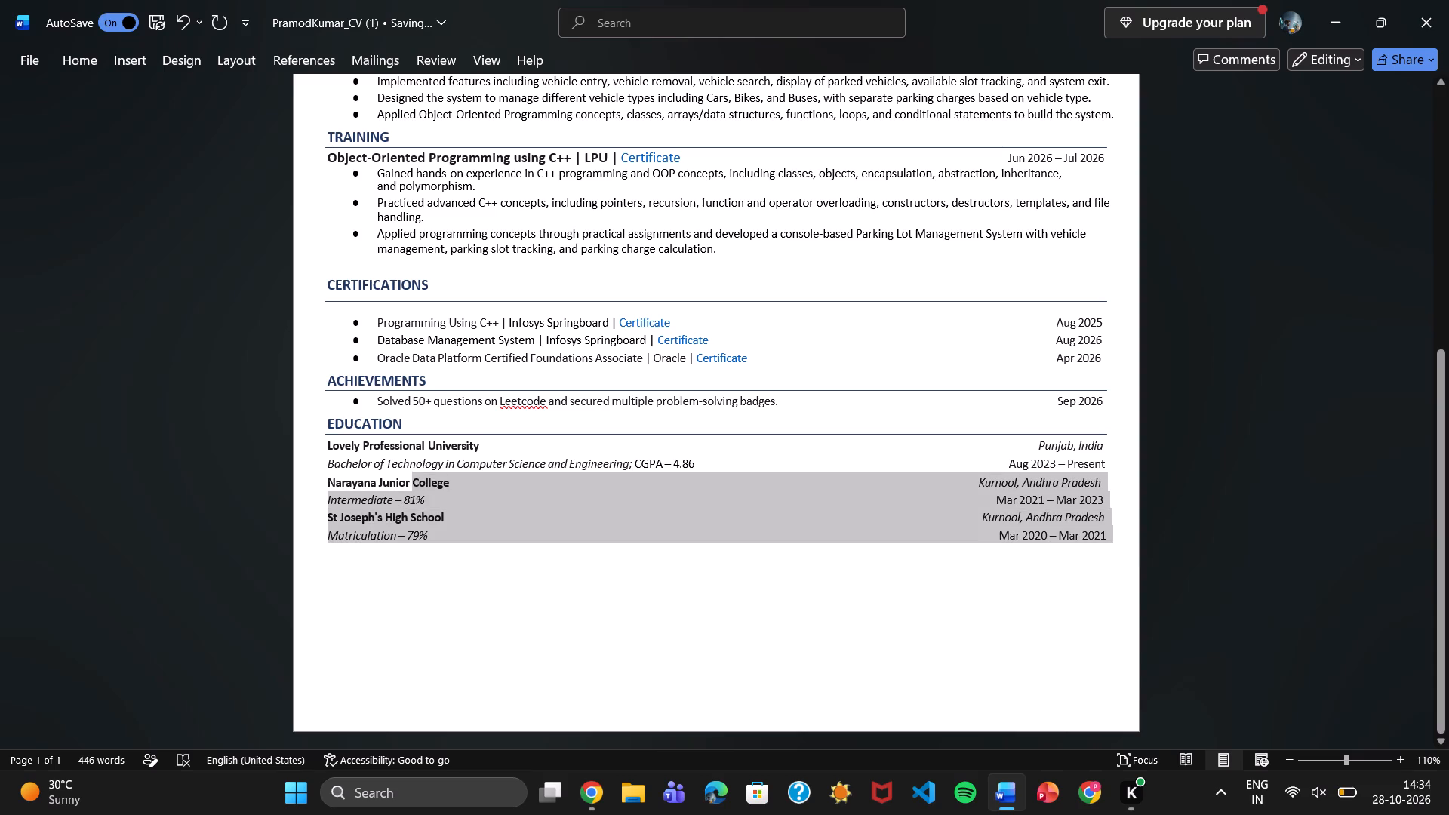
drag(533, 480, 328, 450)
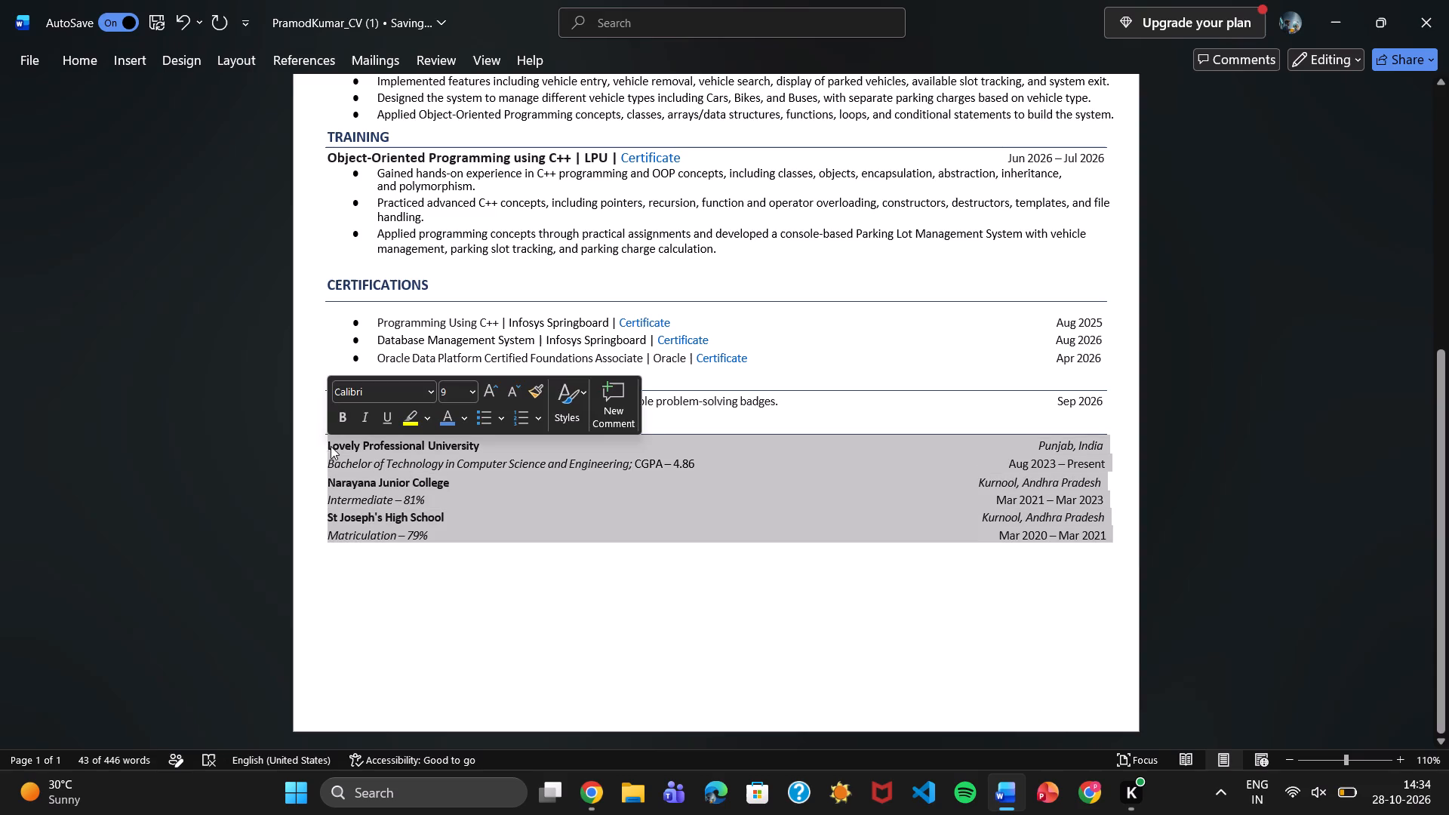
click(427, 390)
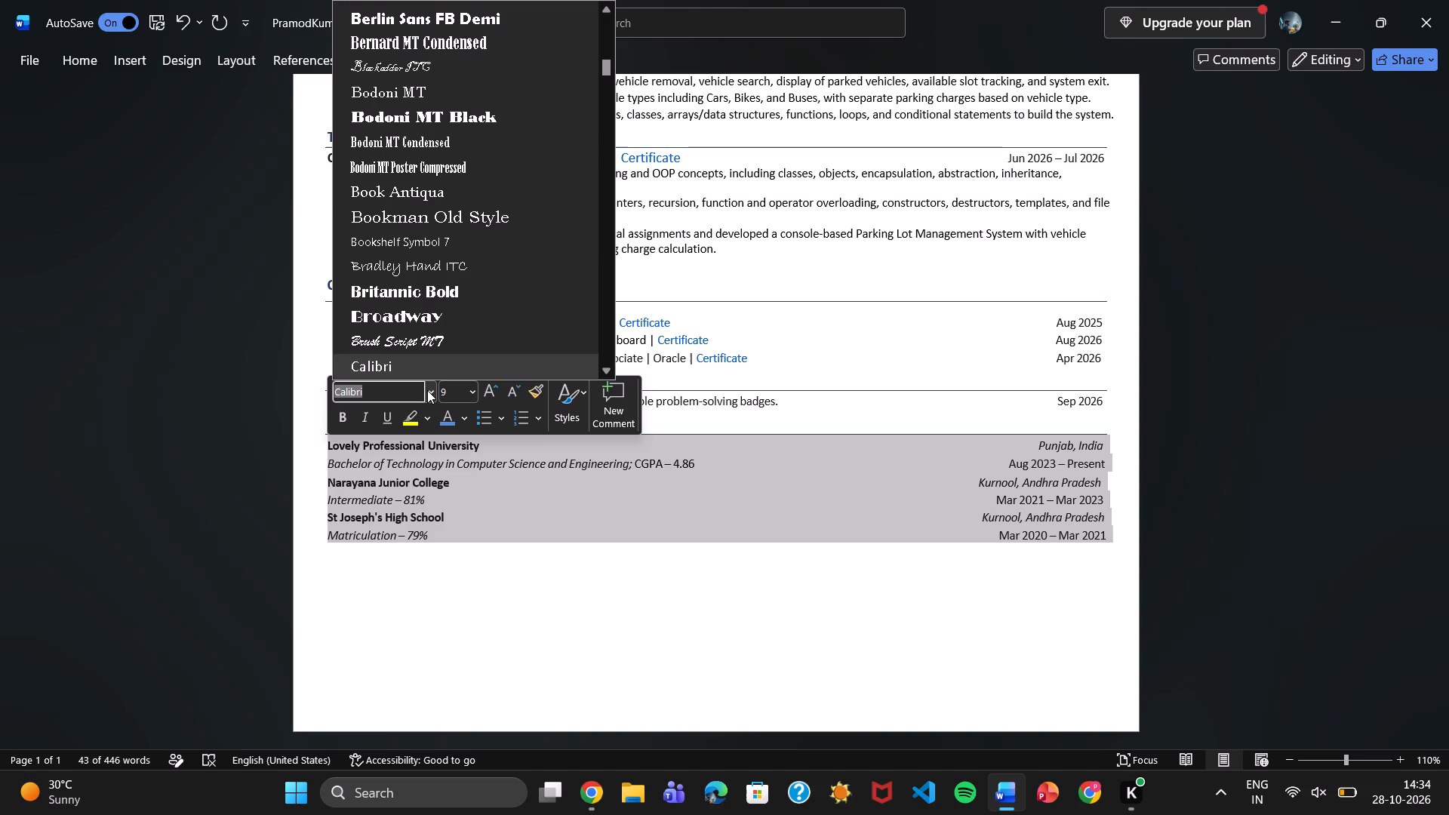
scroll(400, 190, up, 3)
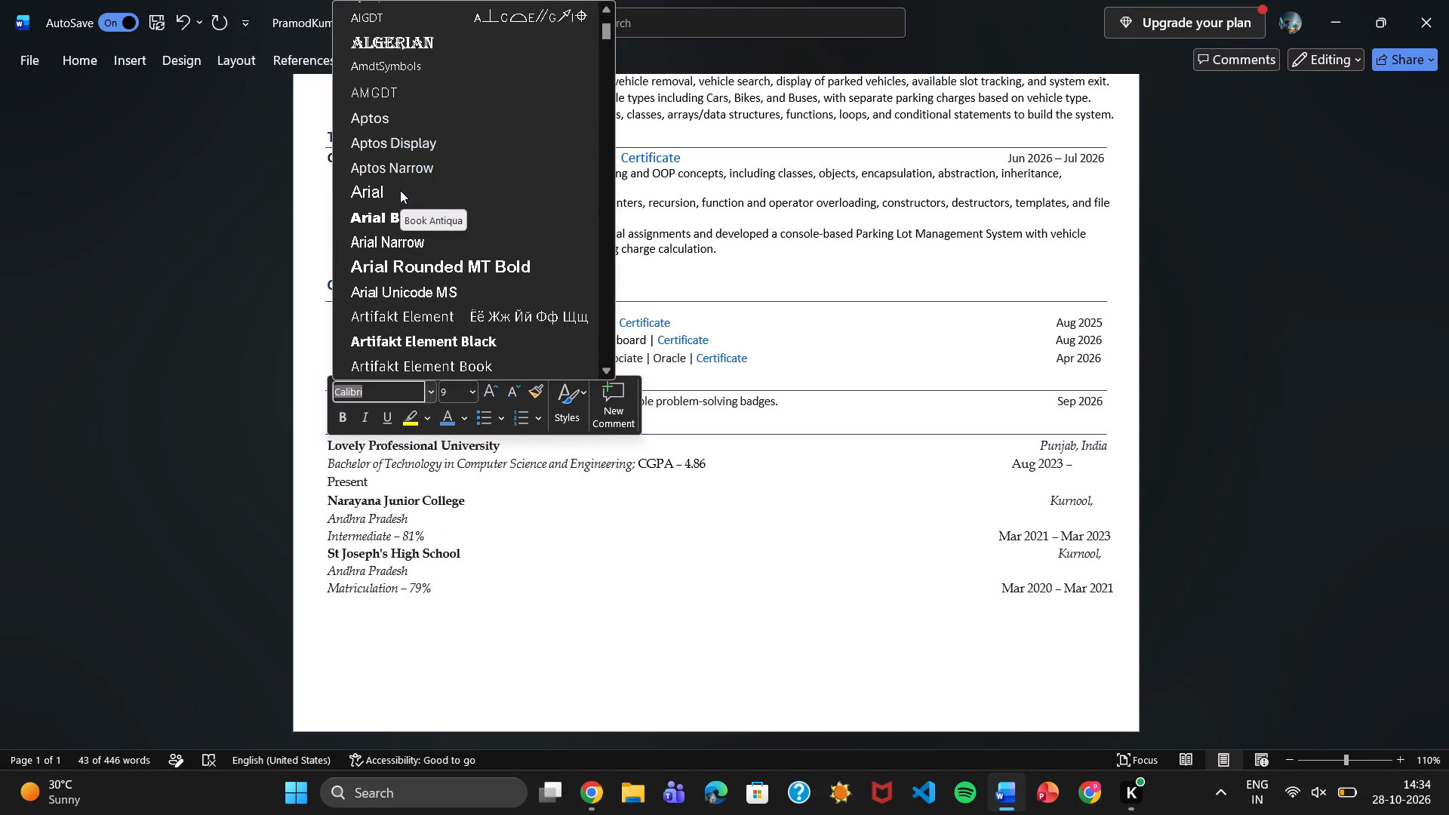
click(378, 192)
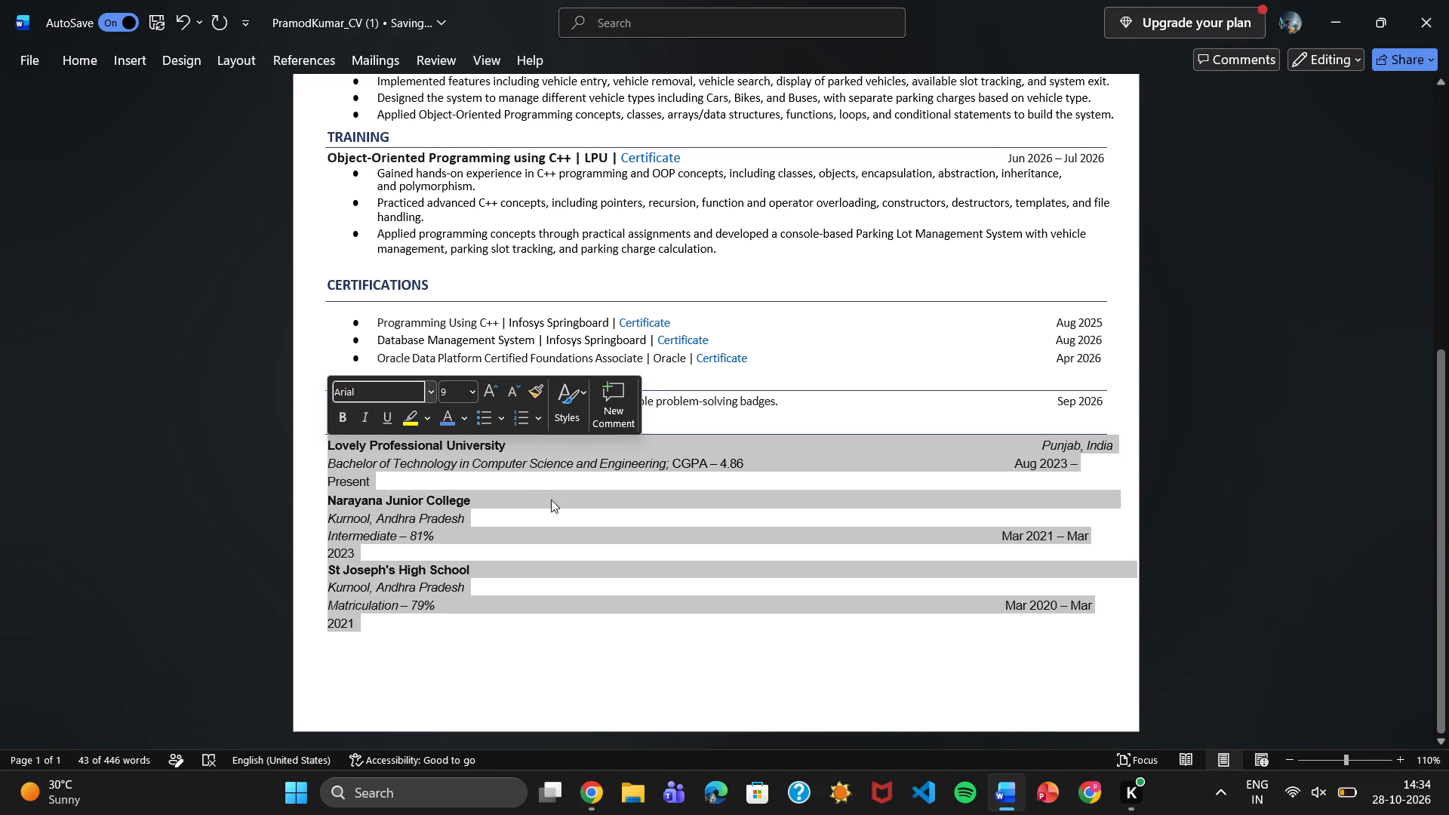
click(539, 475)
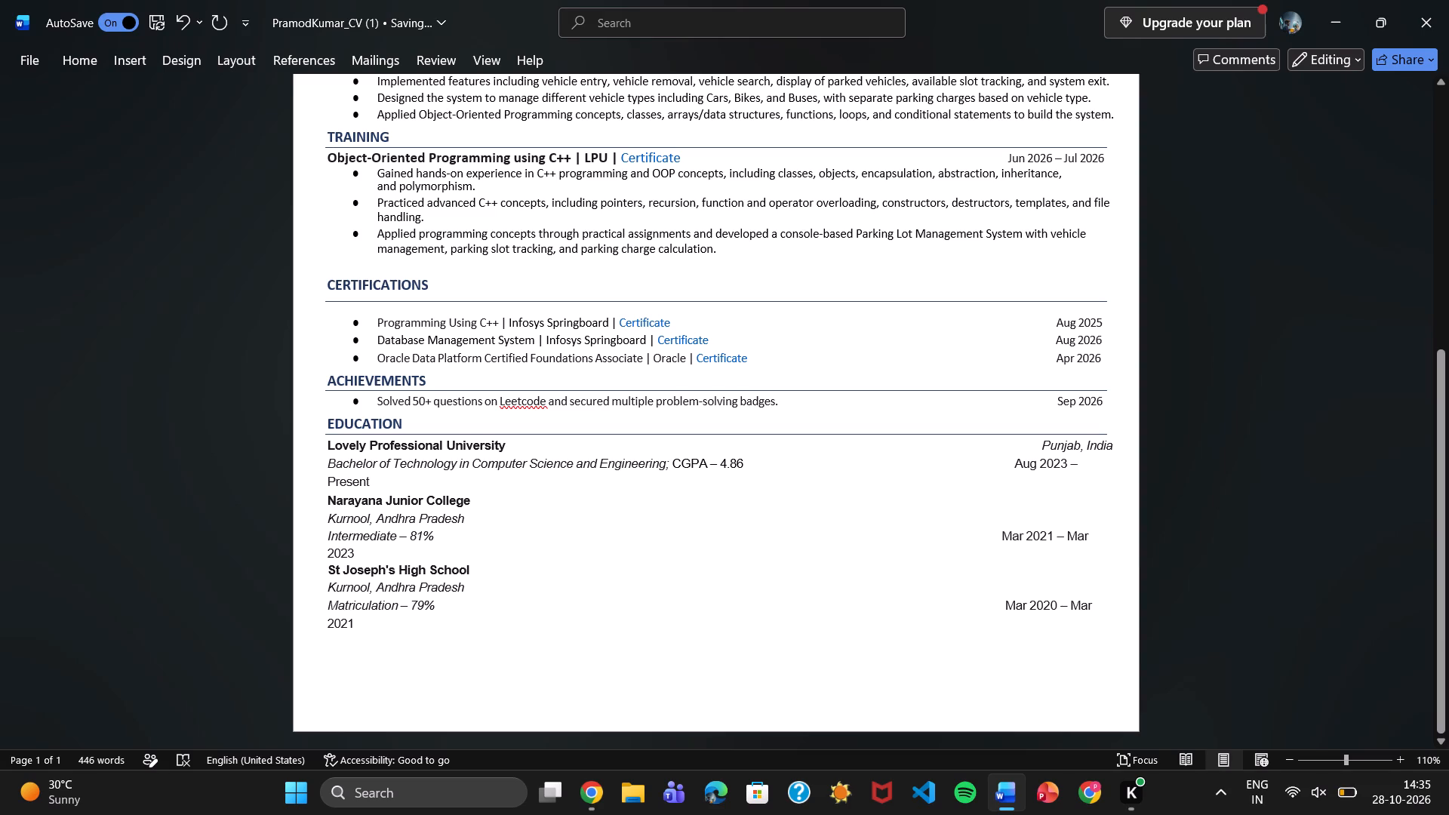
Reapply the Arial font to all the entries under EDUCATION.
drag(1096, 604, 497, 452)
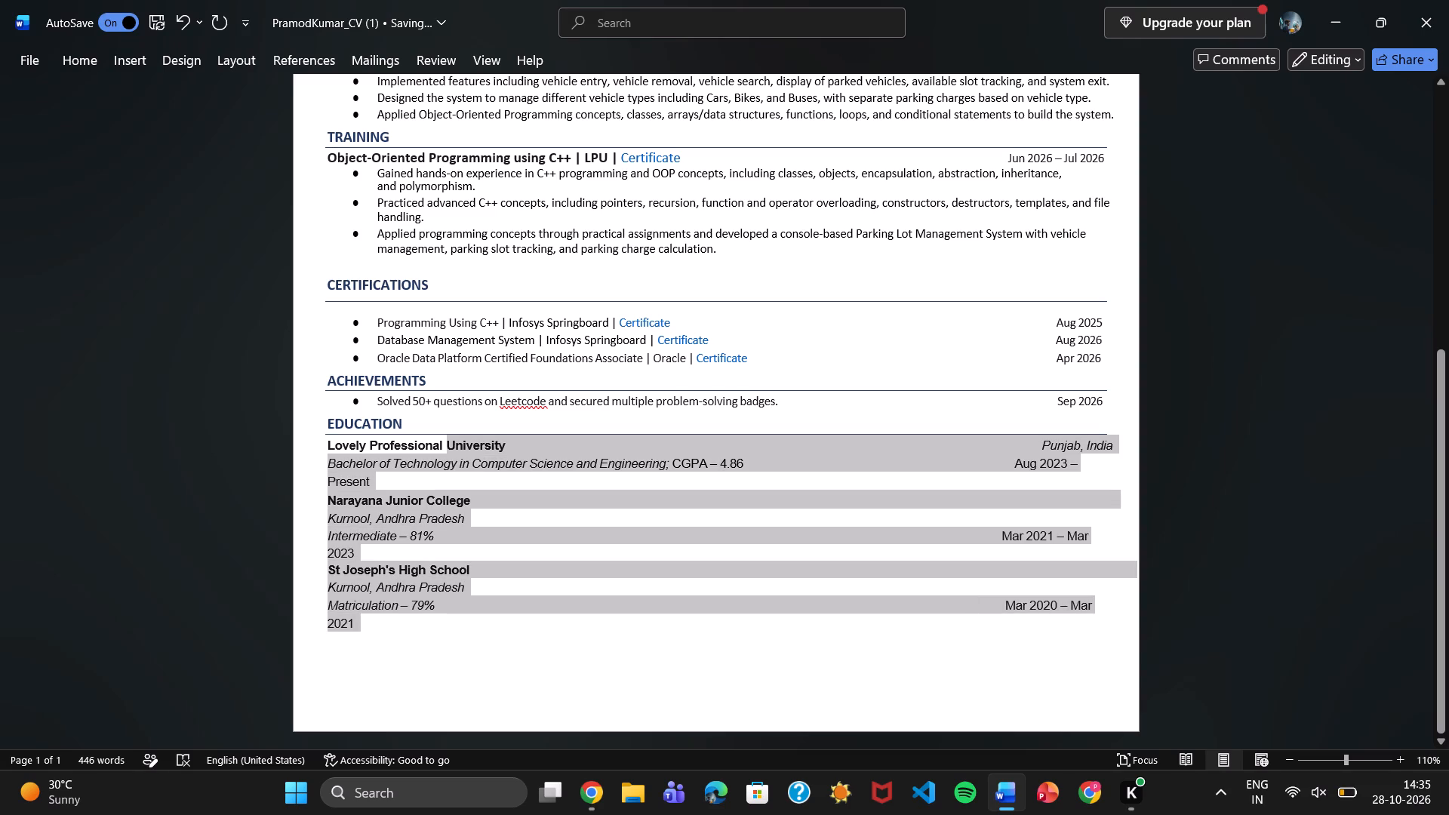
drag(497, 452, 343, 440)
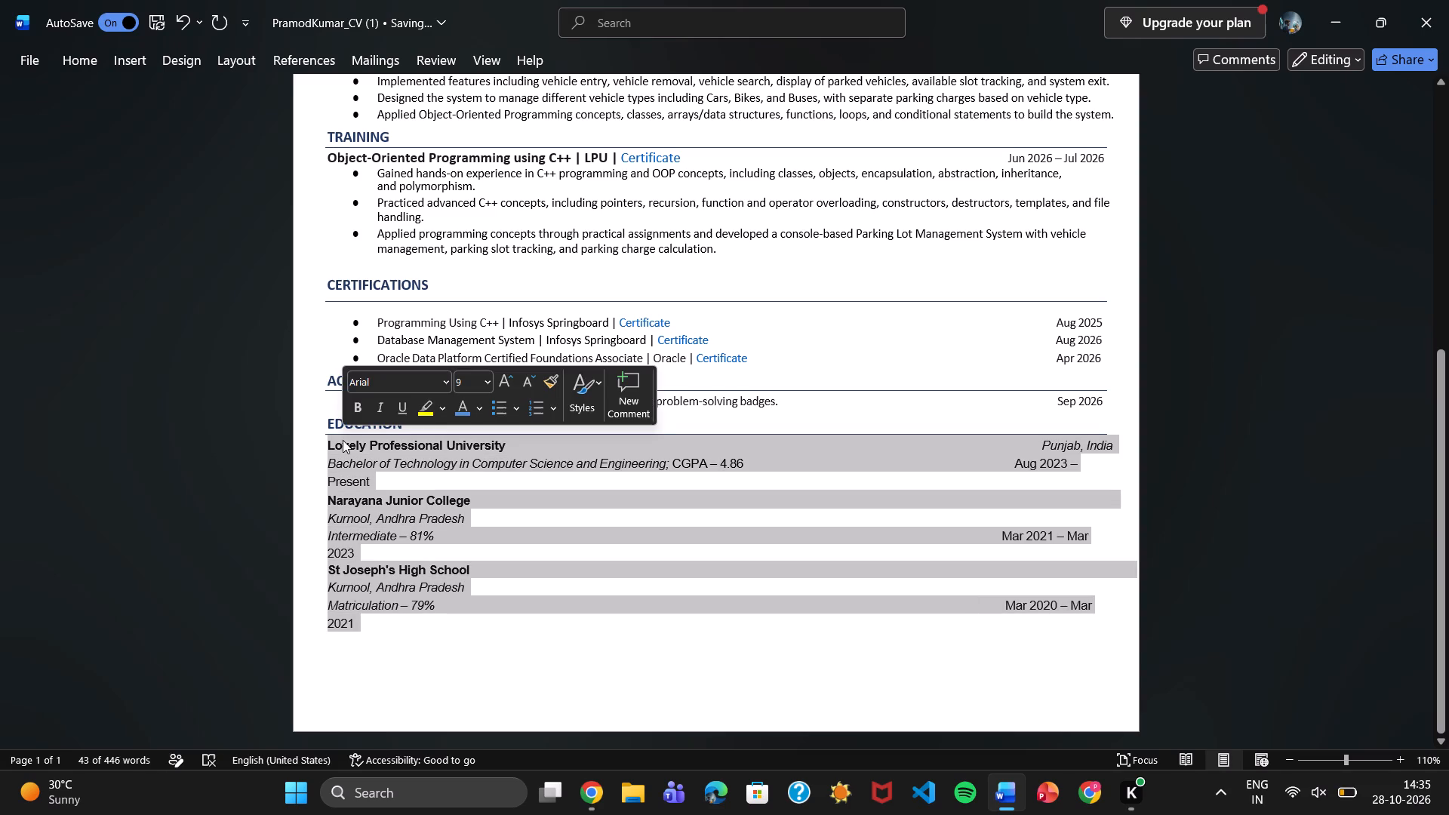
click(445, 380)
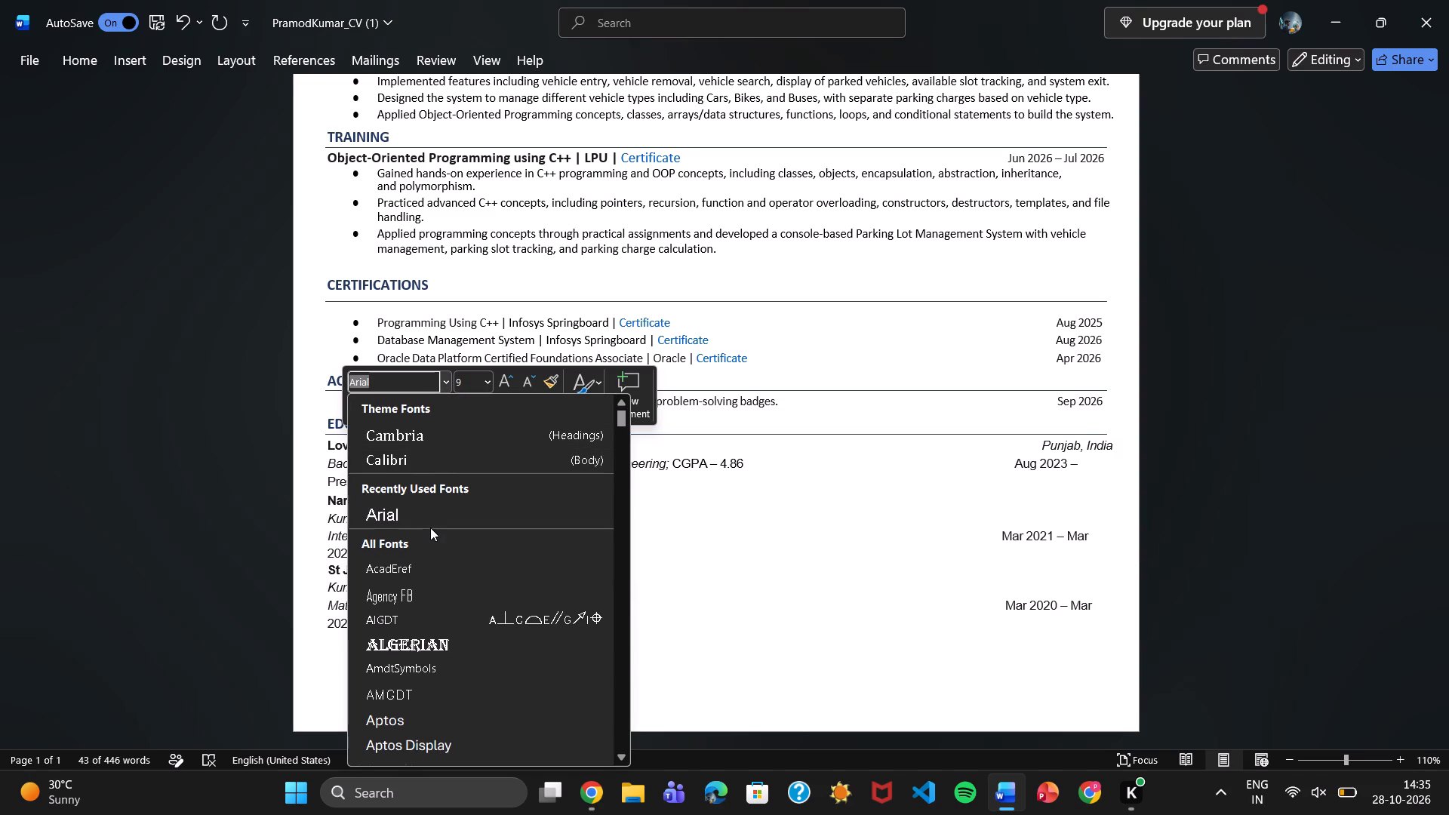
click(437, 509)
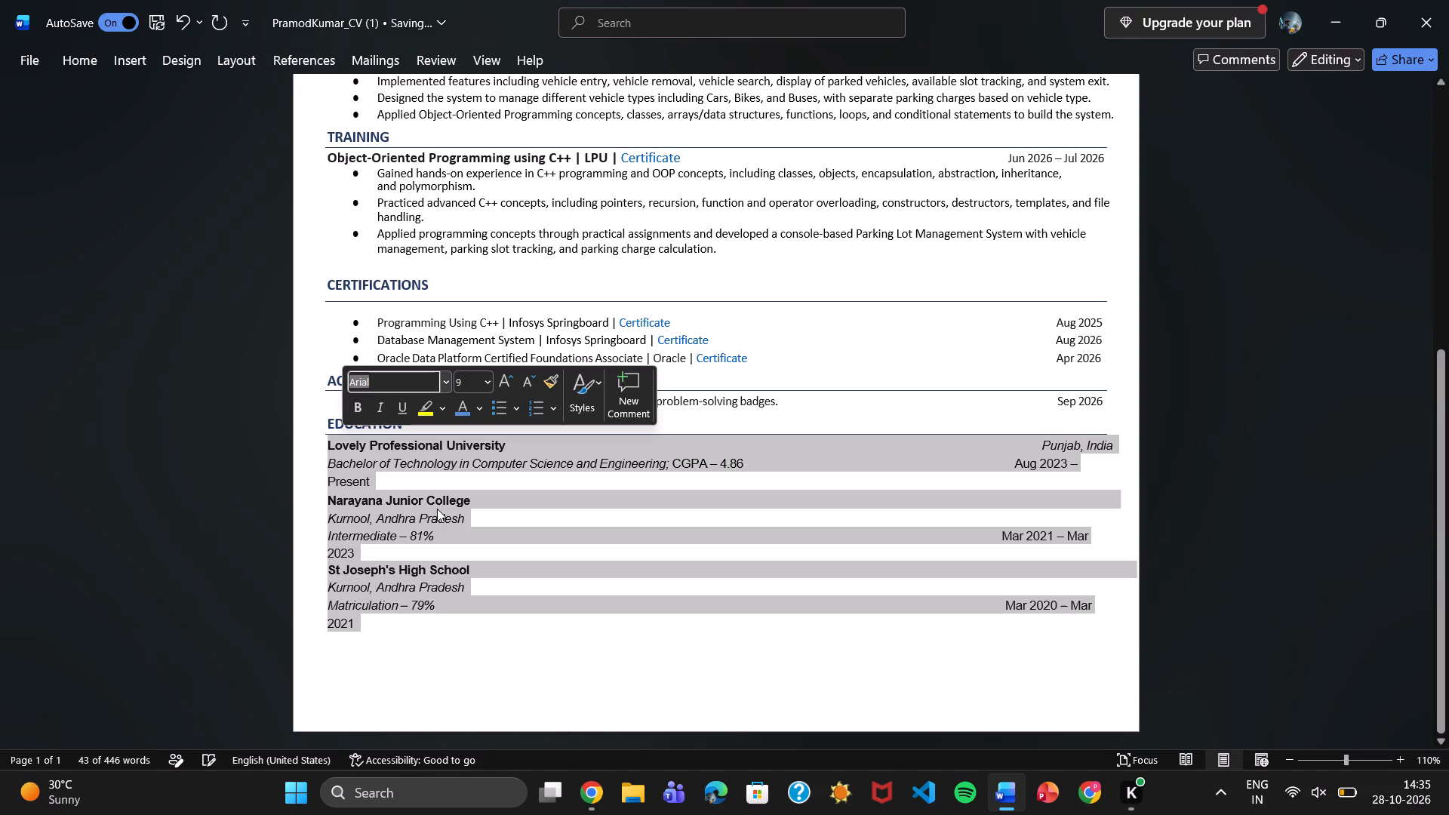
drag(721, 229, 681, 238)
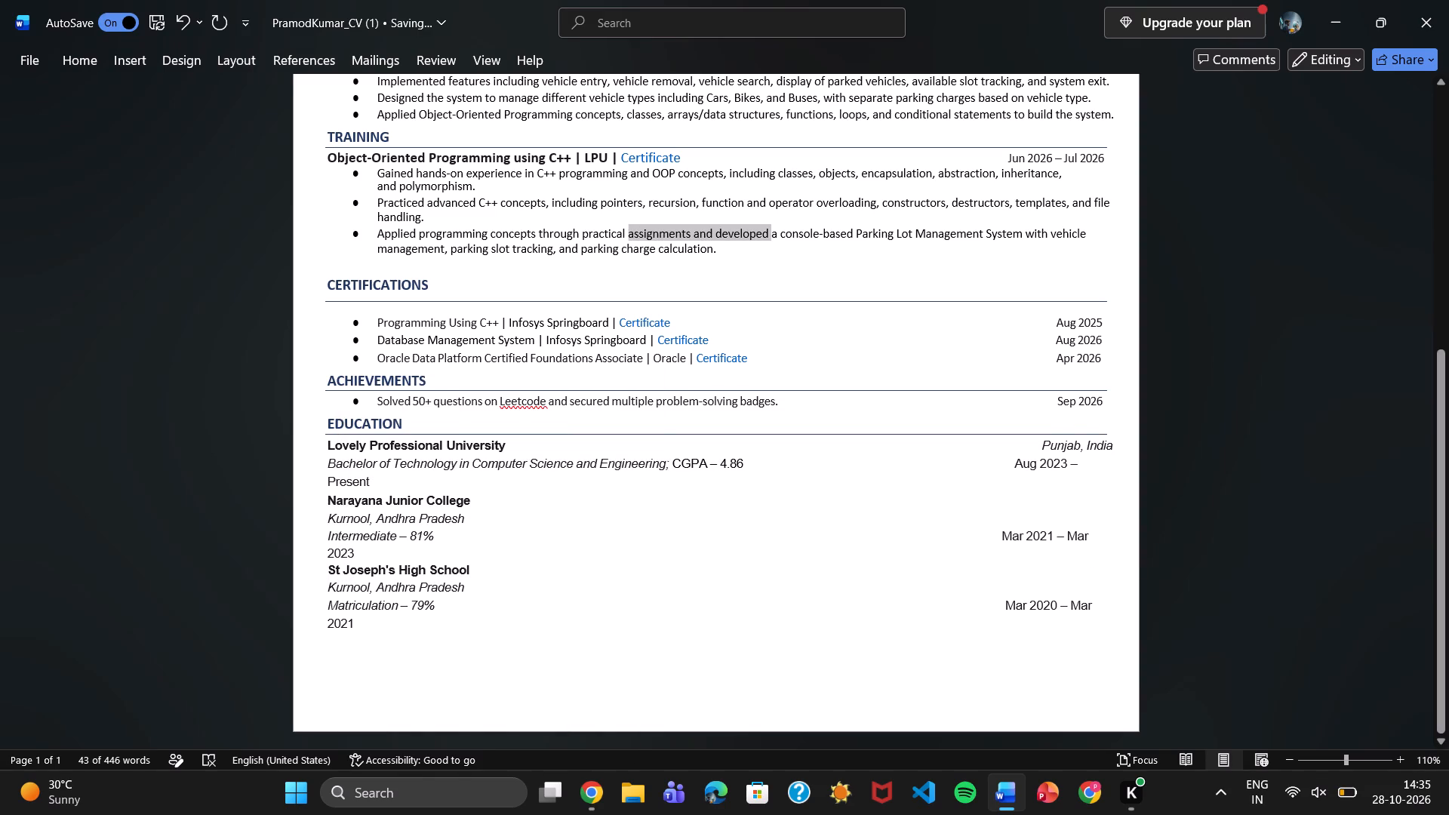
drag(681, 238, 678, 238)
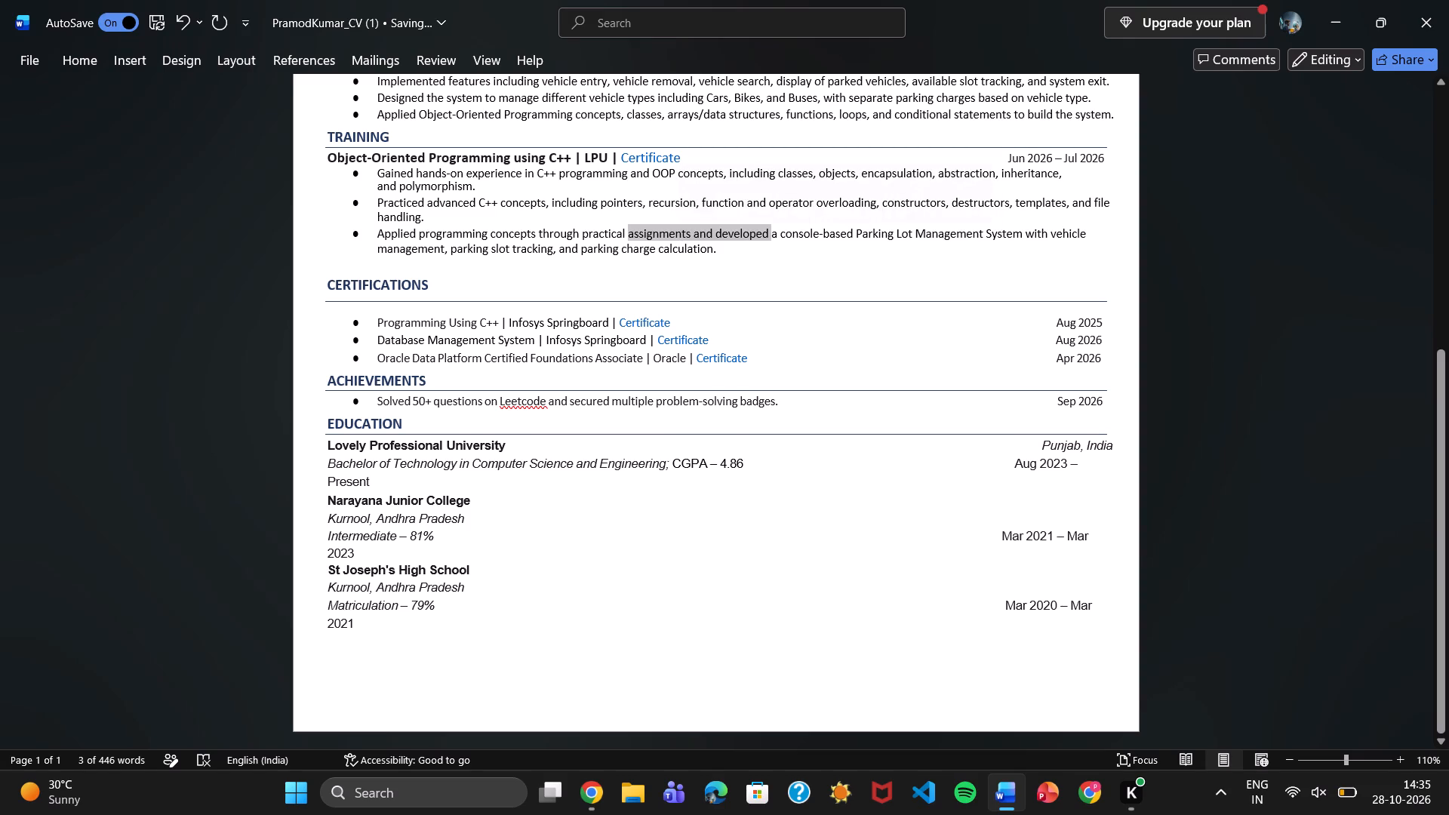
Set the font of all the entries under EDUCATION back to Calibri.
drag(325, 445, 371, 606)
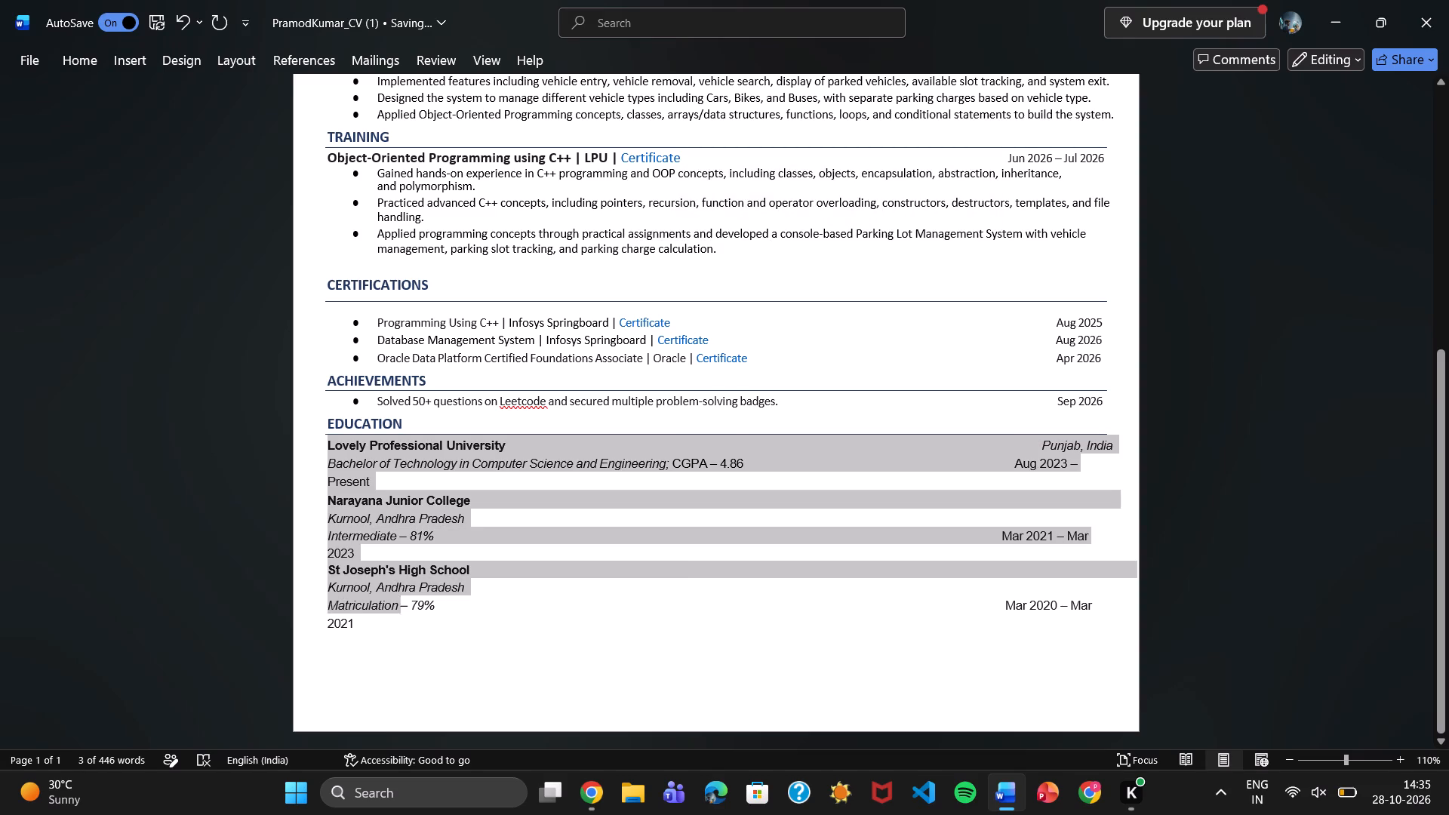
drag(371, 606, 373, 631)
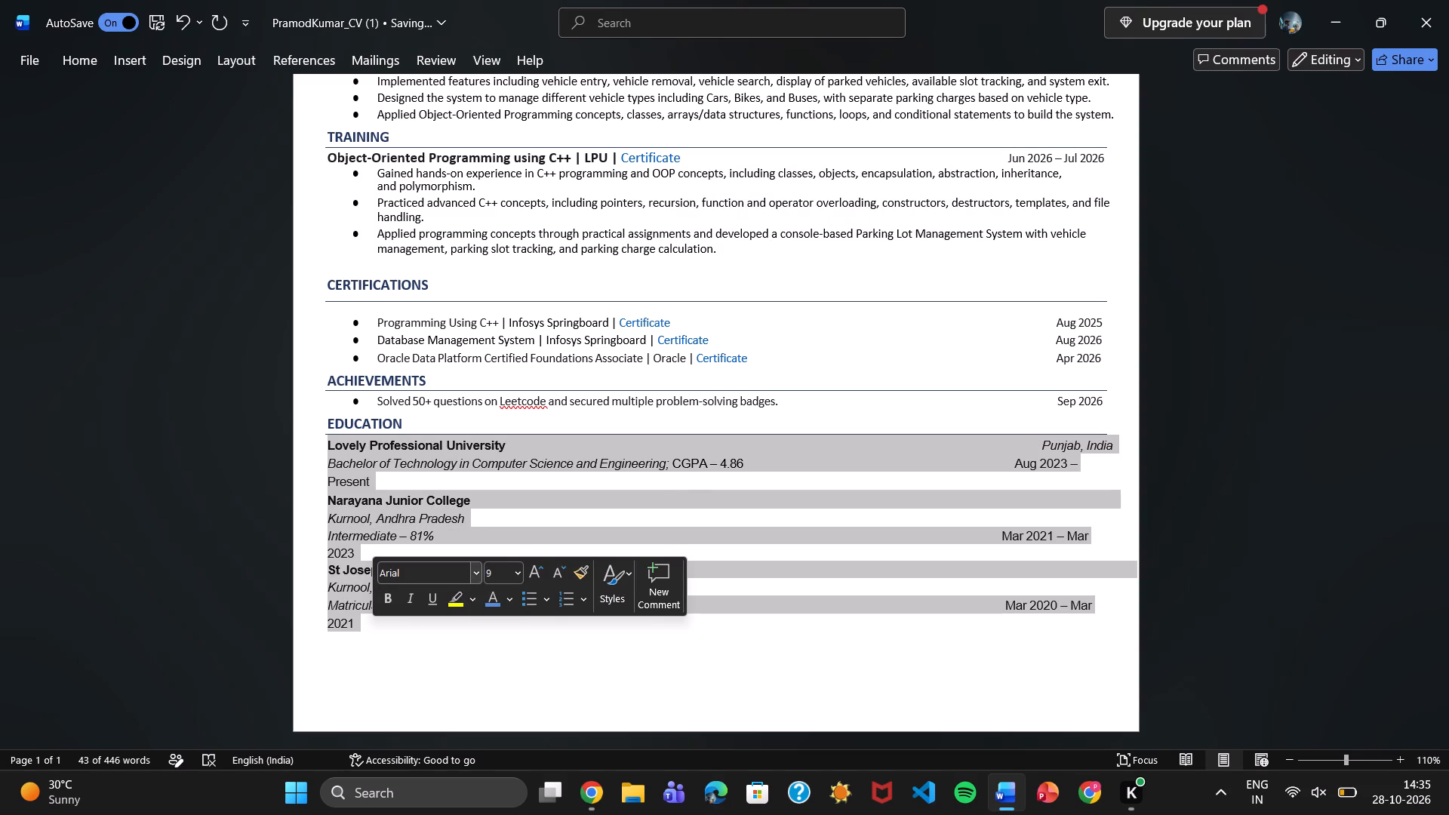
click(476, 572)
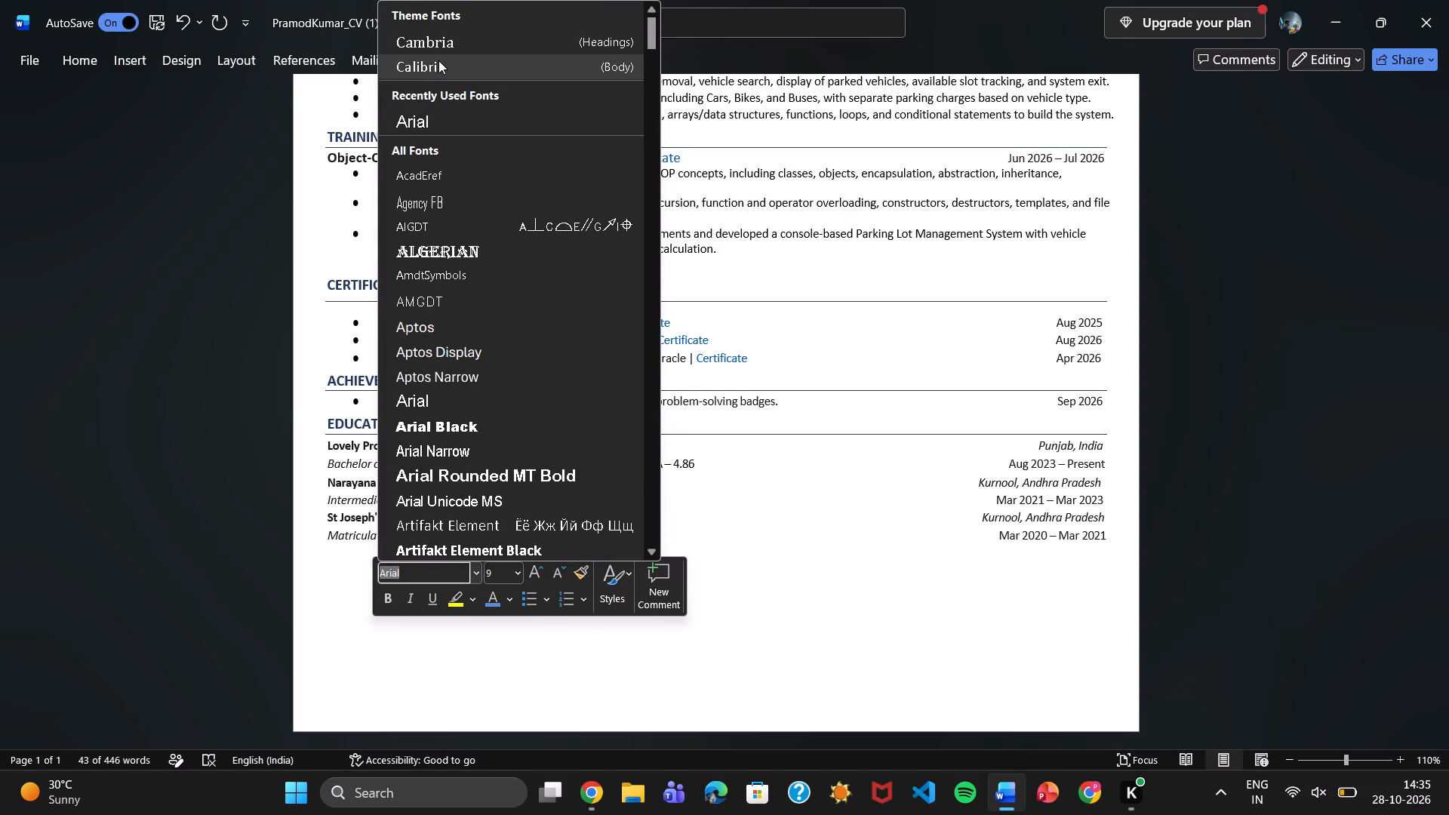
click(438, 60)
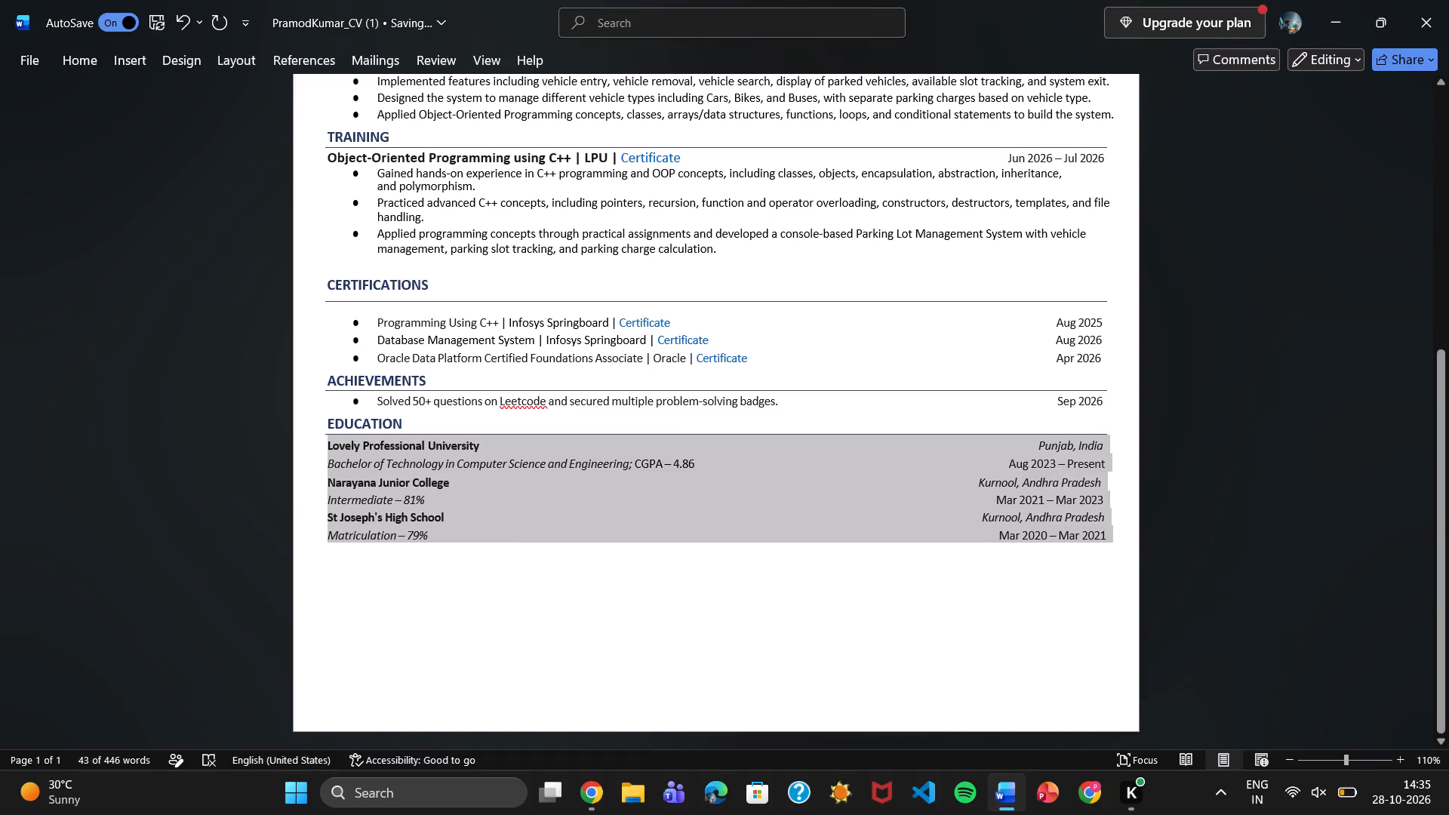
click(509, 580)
Change the font of the CV text from the name heading through the Matriculation – 79% line to Arial.
scroll(509, 580, up, 6)
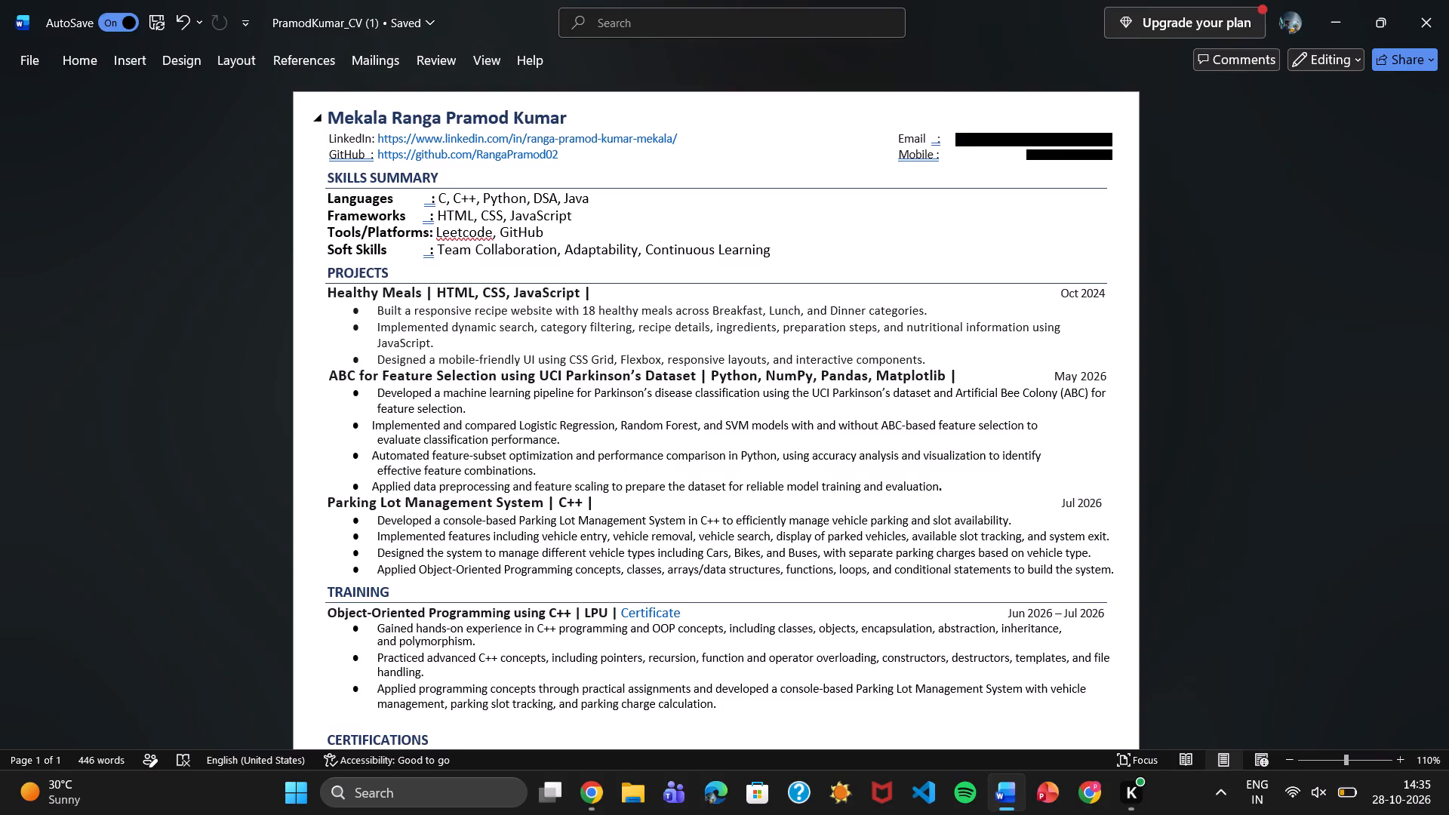
drag(328, 112, 479, 538)
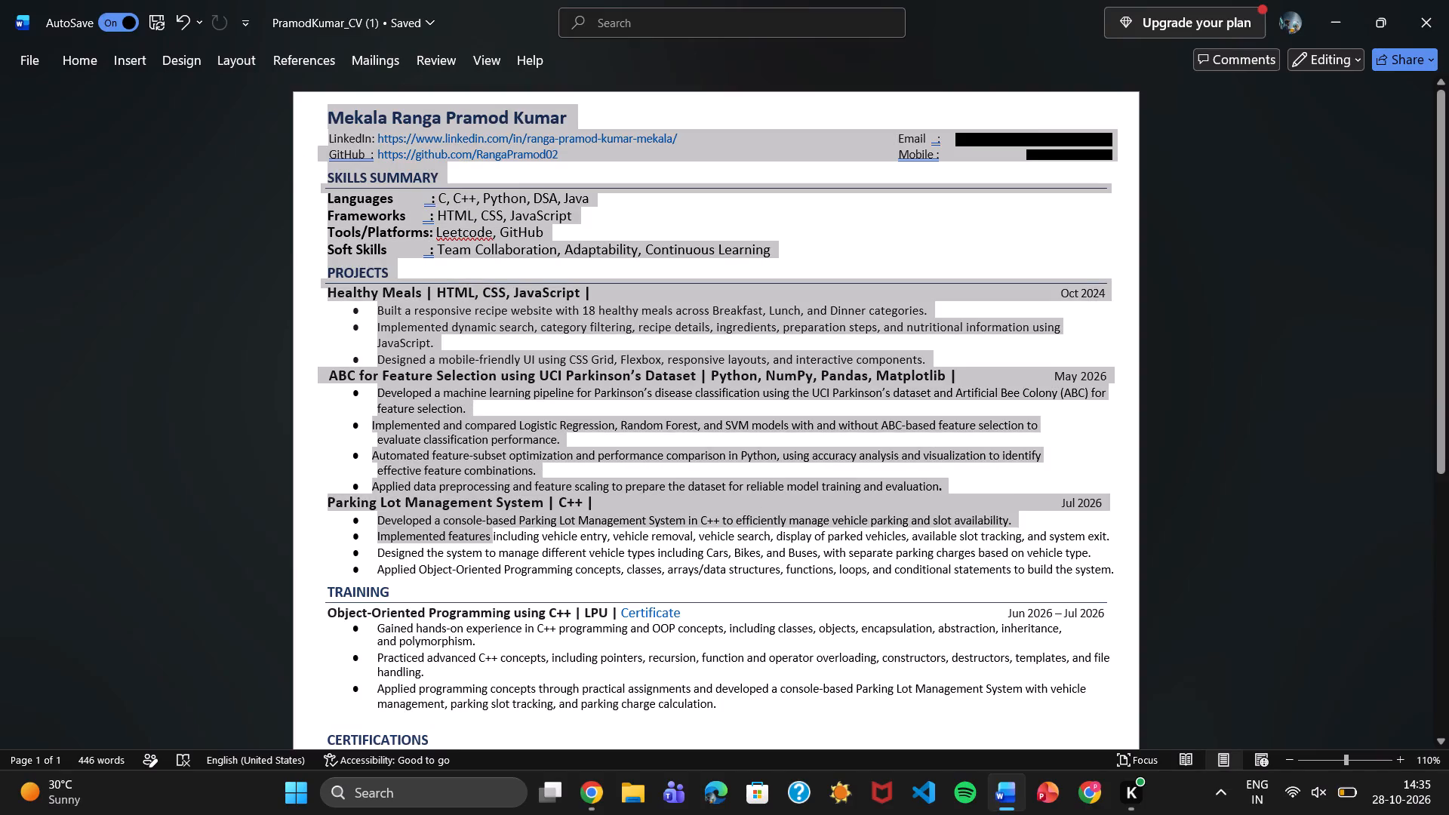
drag(479, 538, 479, 804)
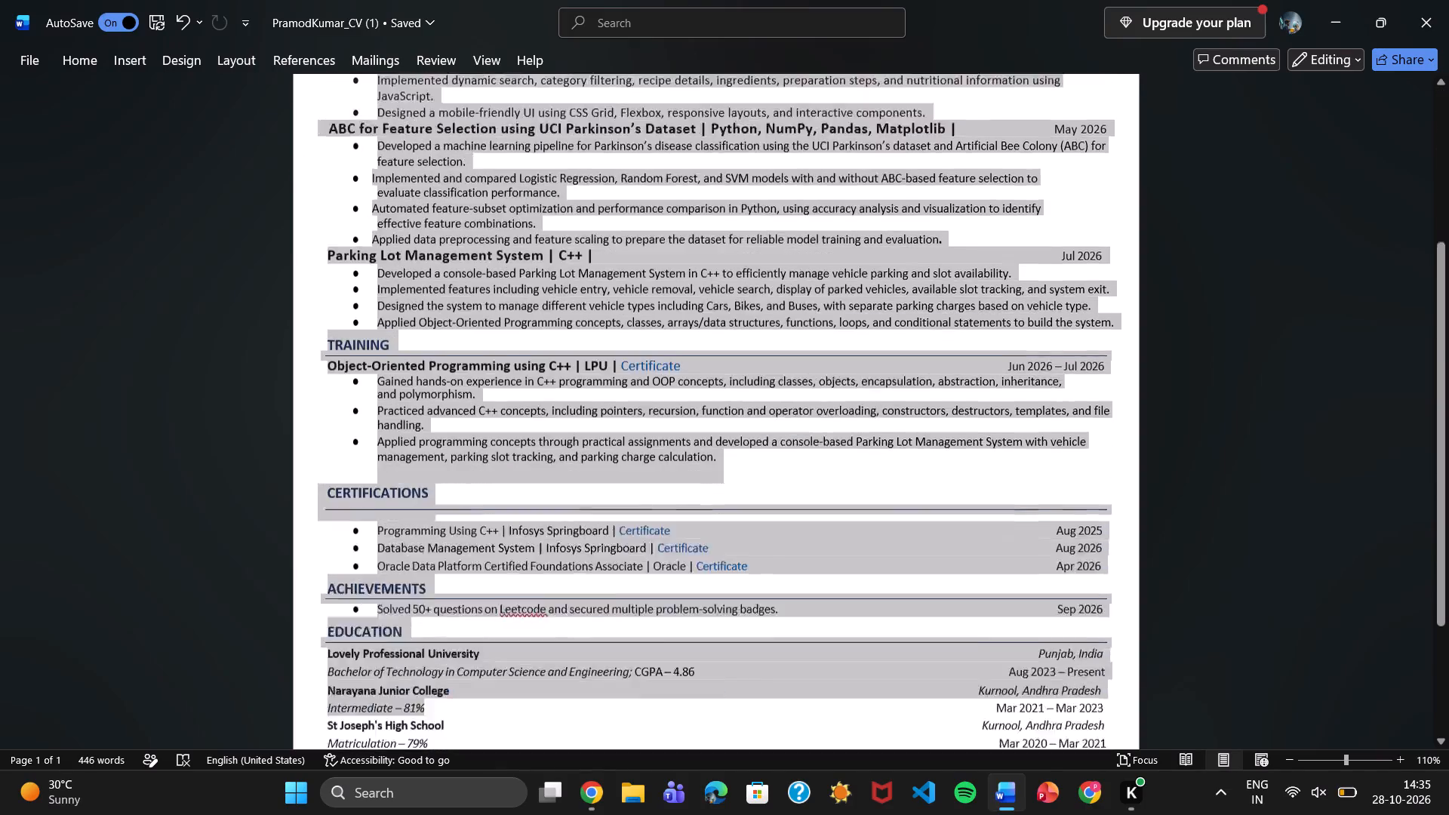
drag(479, 804, 504, 567)
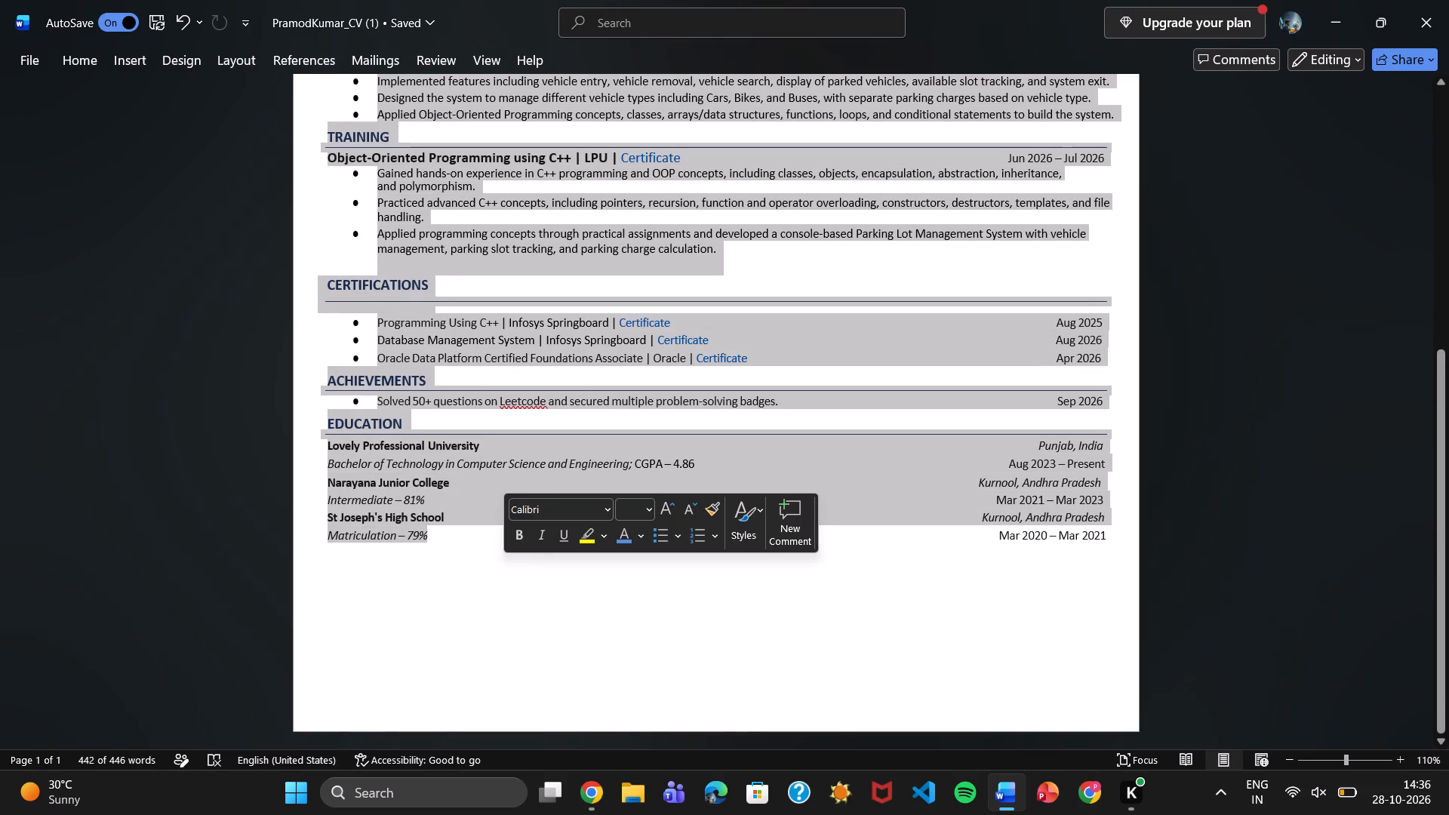
click(583, 509)
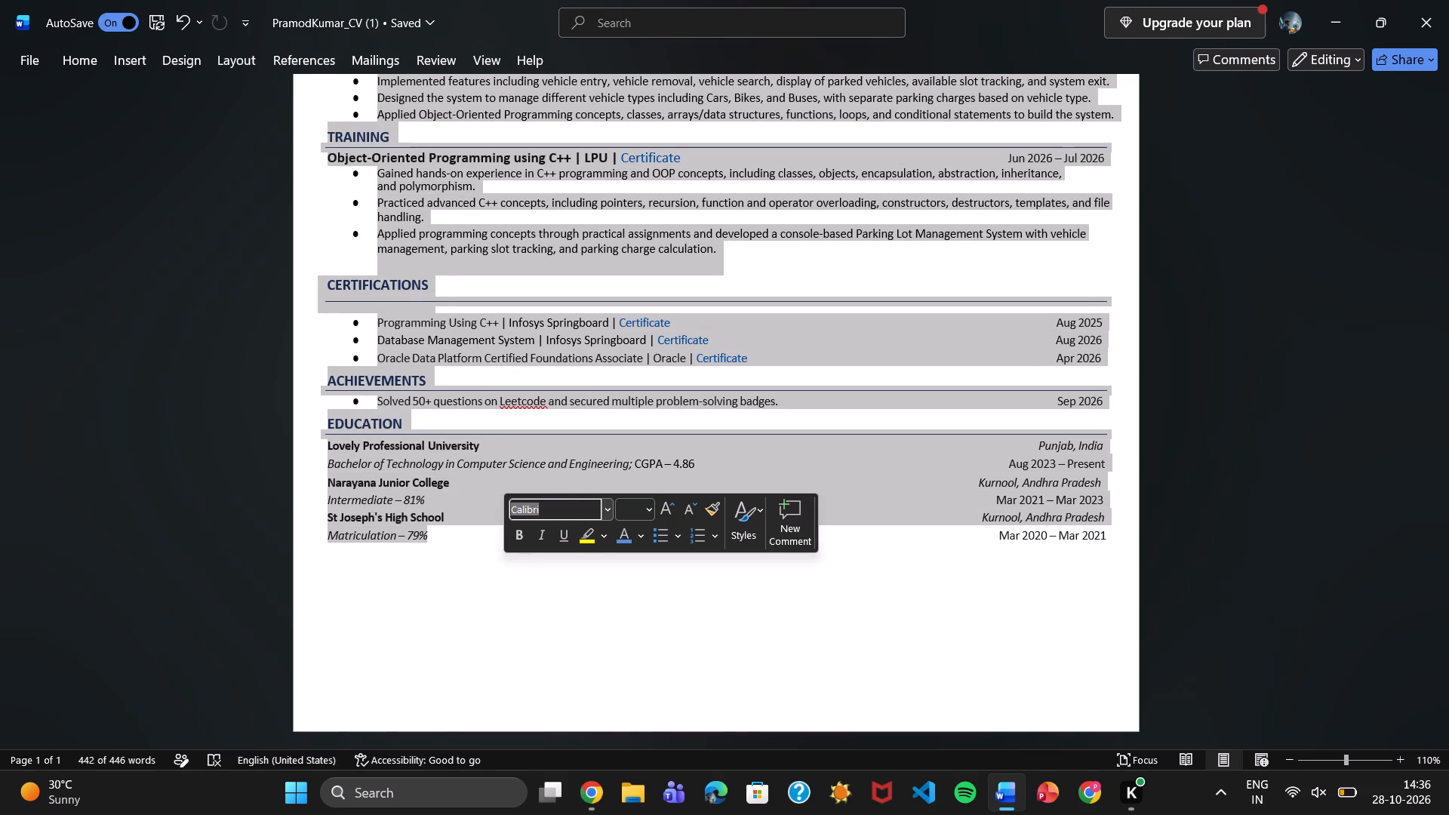
click(605, 512)
scroll(595, 359, up, 5)
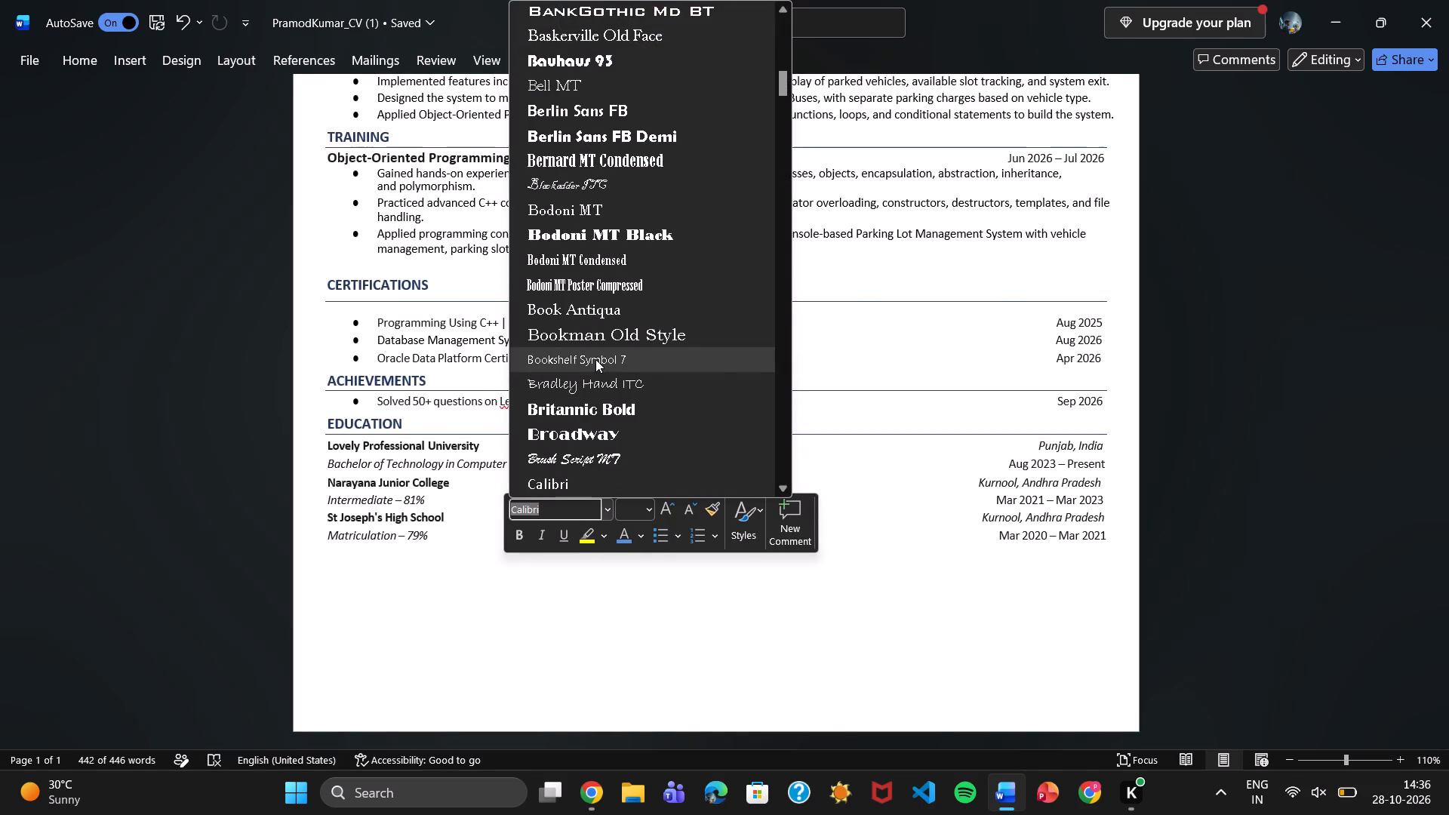
scroll(595, 359, up, 20)
scroll(595, 359, up, 7)
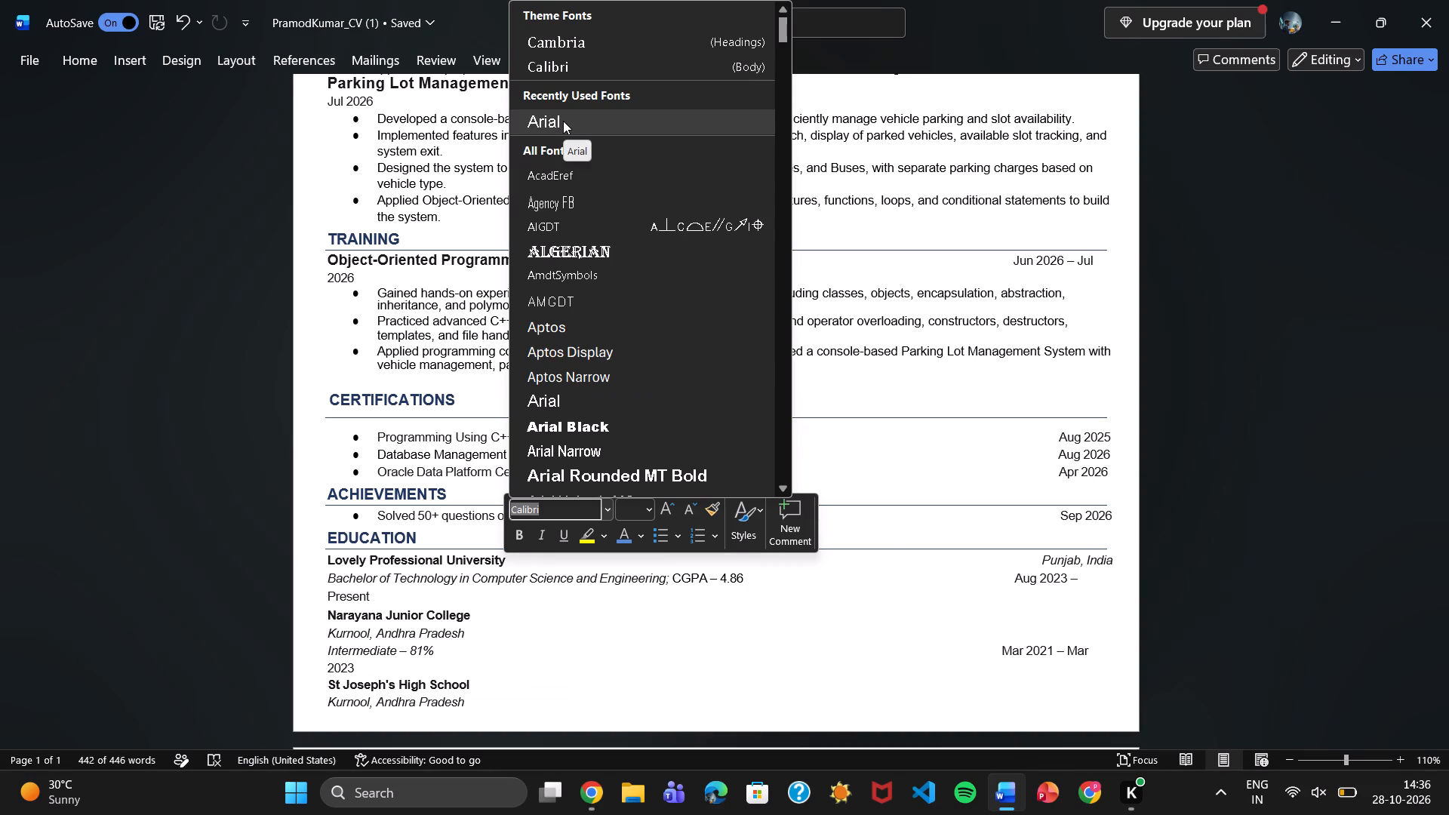
click(563, 121)
click(226, 320)
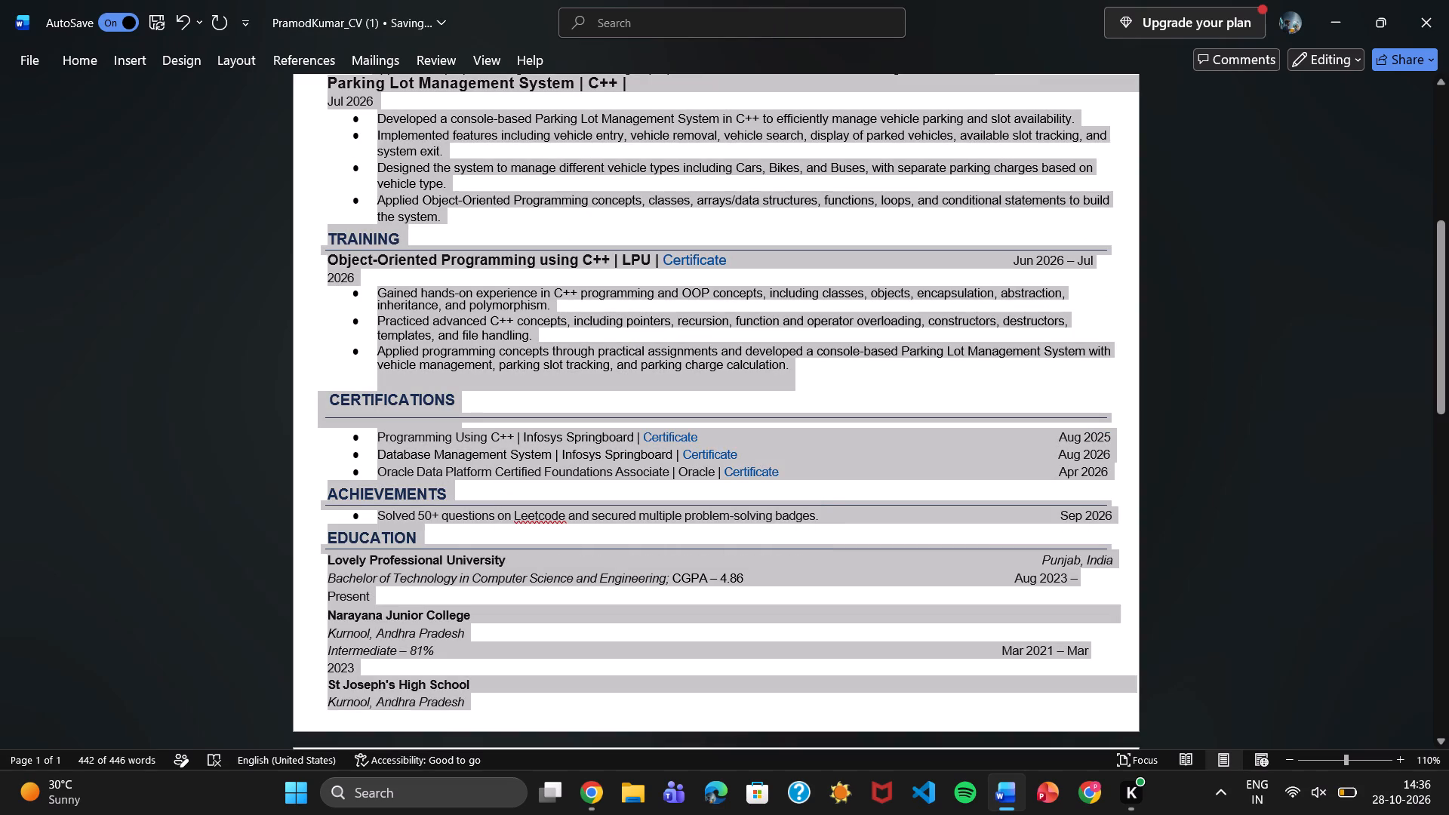
click(353, 360)
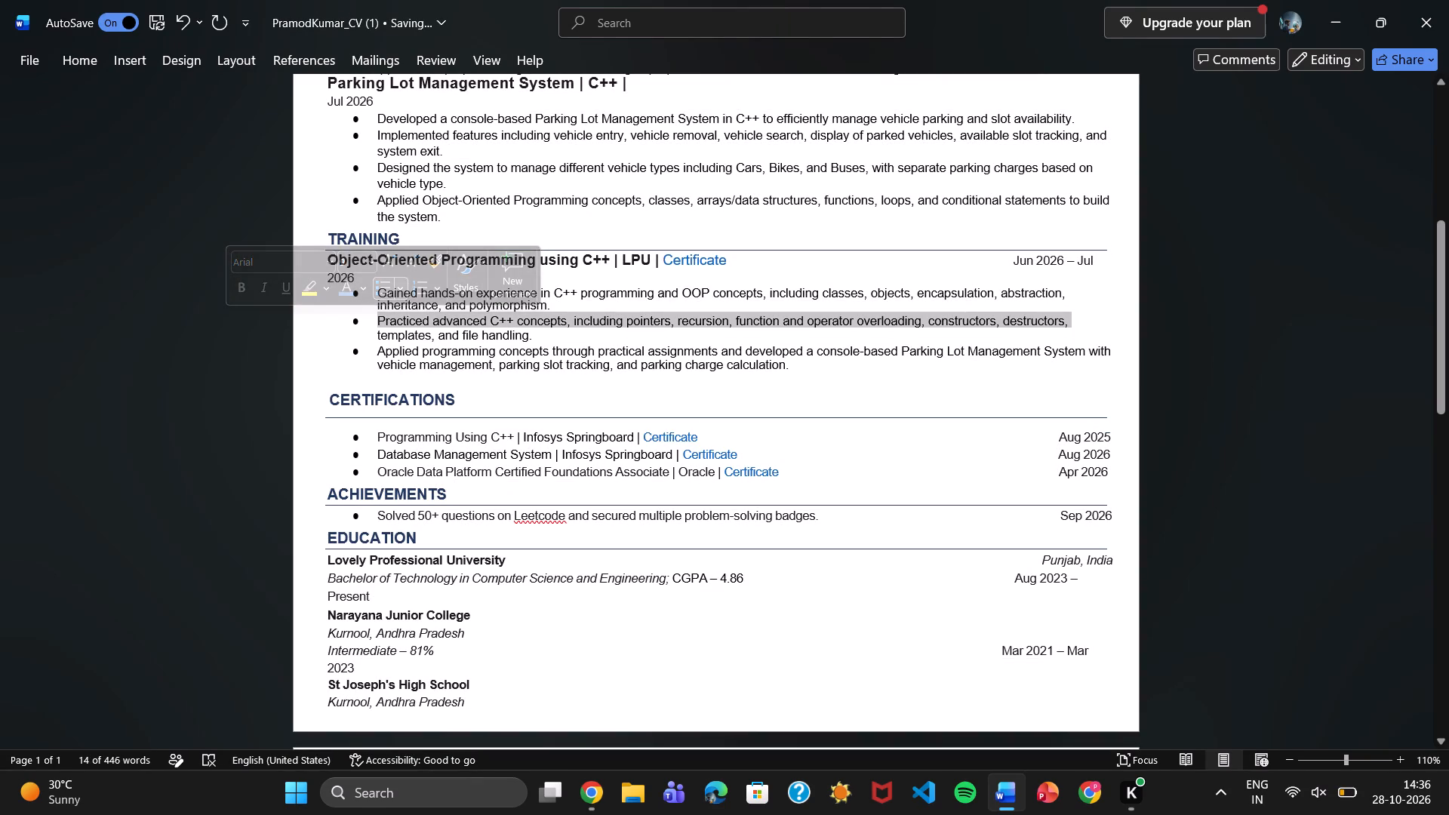
Delete four spaces before Jun 2026 – Jul 2026 in the TRAINING entry so the dates fit on one line.
click(1014, 259)
key(BackSpace)
key(BackSpace)
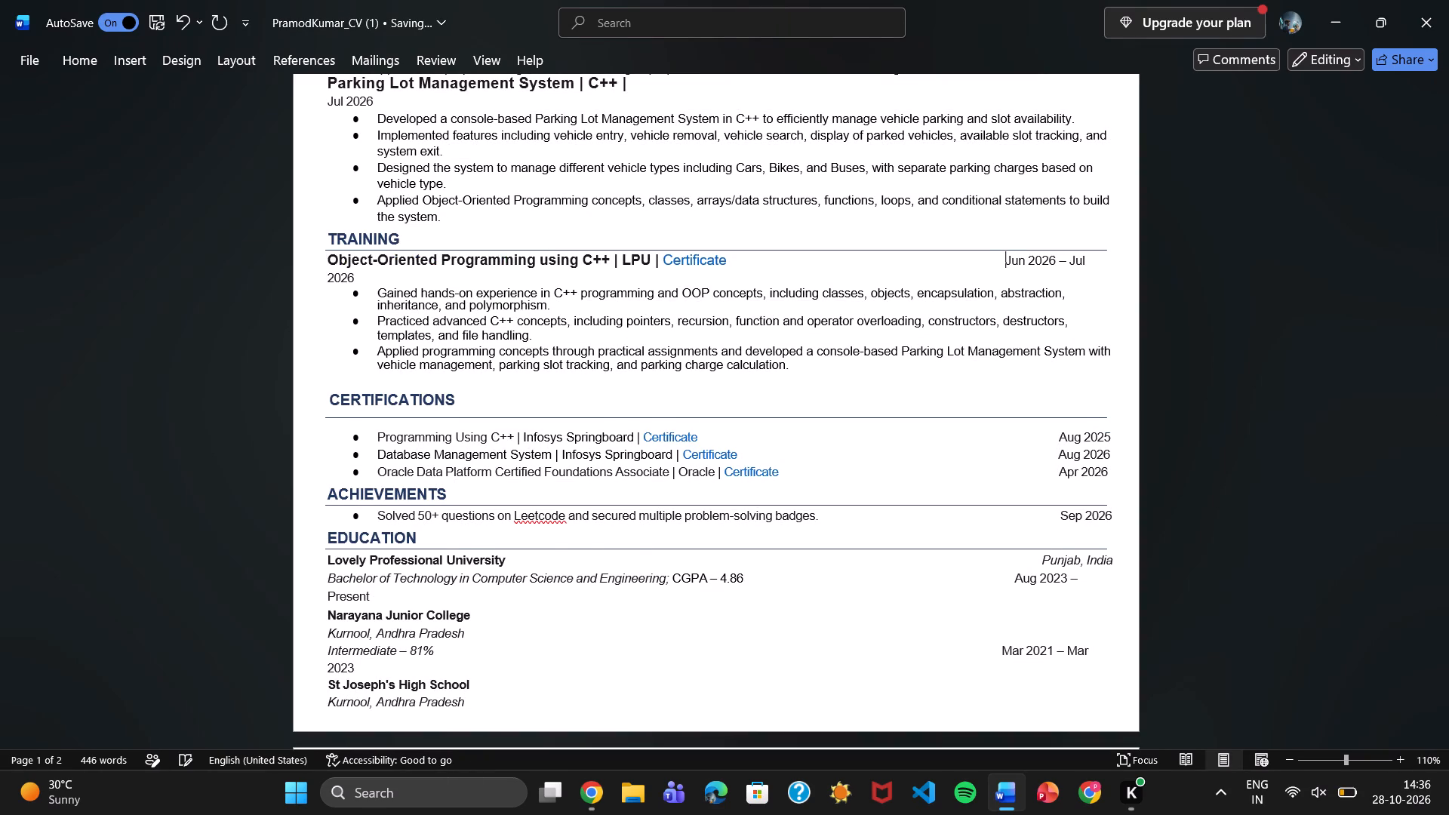
key(BackSpace)
key(BackSpace)
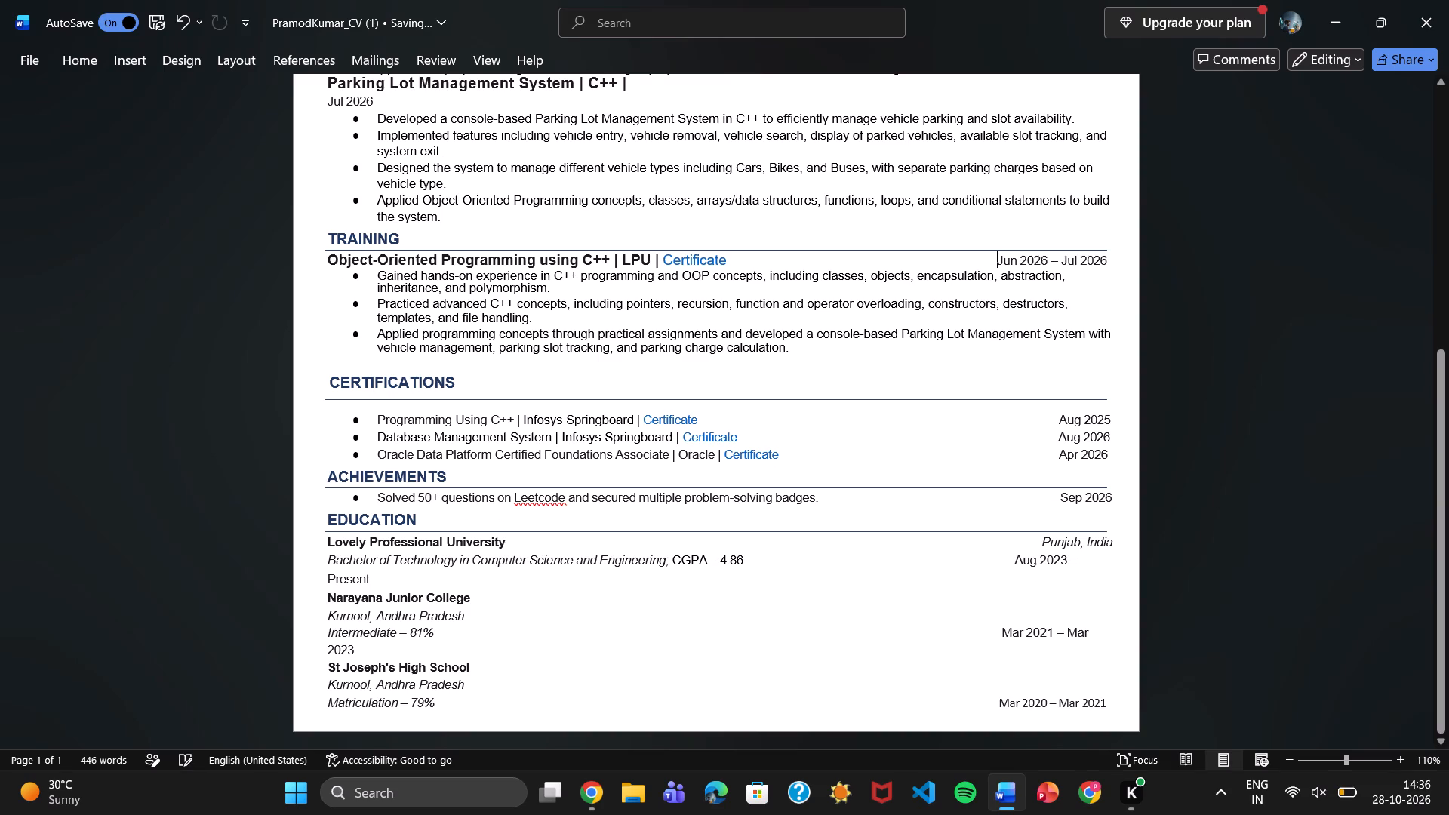
Delete spaces before Punjab, India in the Lovely Professional University entry, undoing the deletion that pulls it up against the university name.
scroll(919, 472, down, 1)
click(1038, 540)
key(BackSpace)
key(BackSpace)
key(BackSpace)
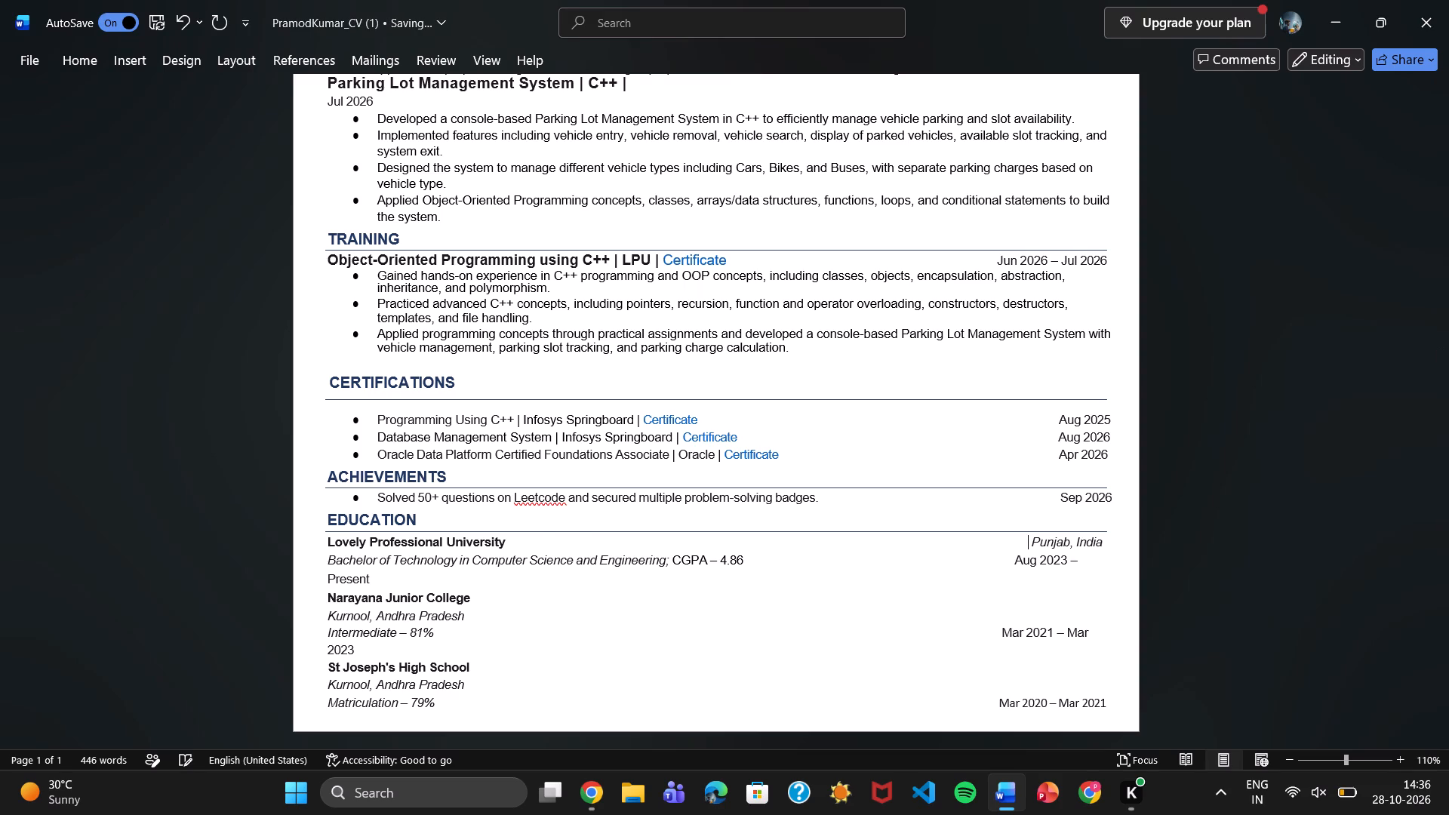
key(BackSpace)
key(BackSpace)
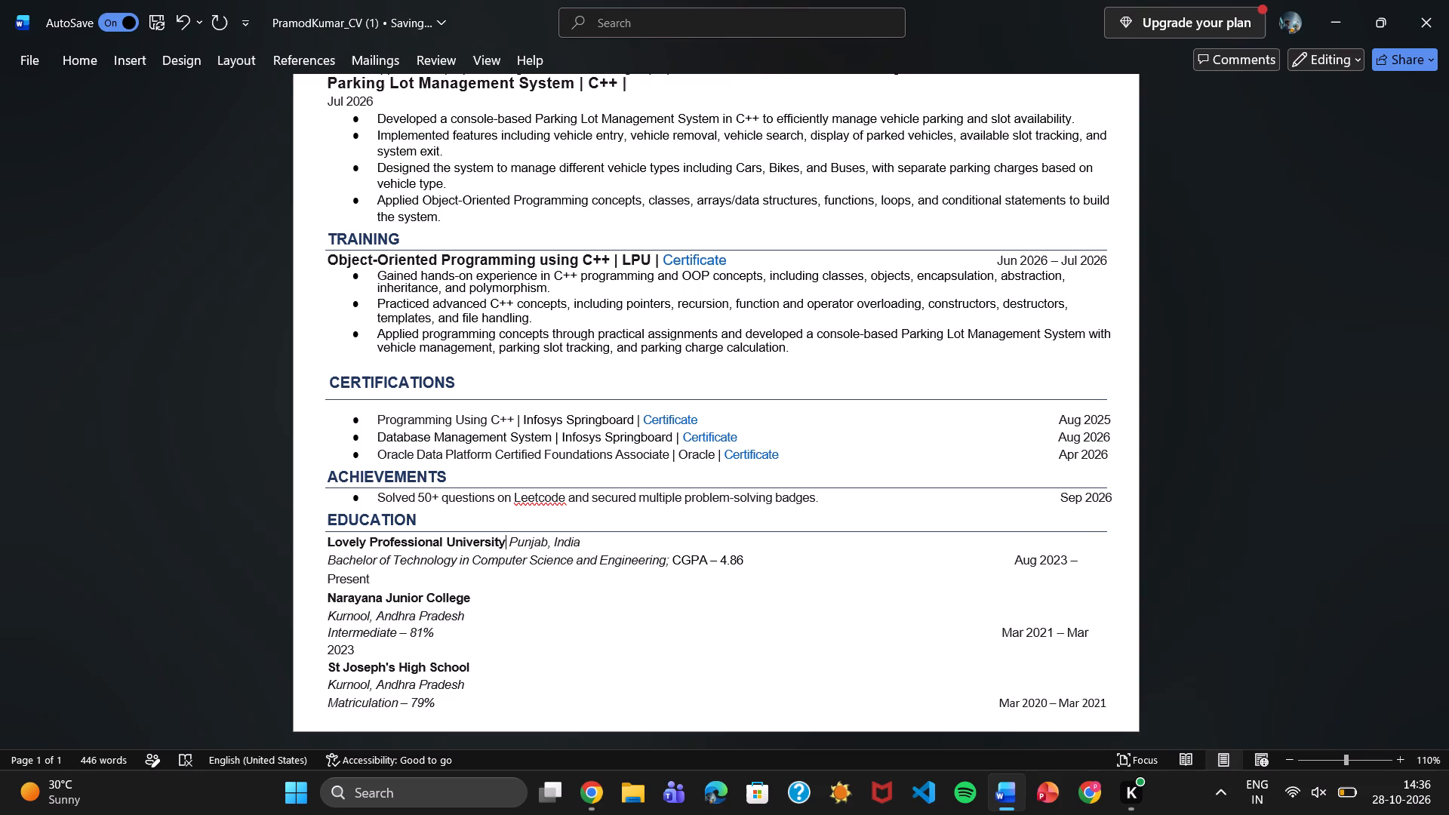
key(ctrl+z)
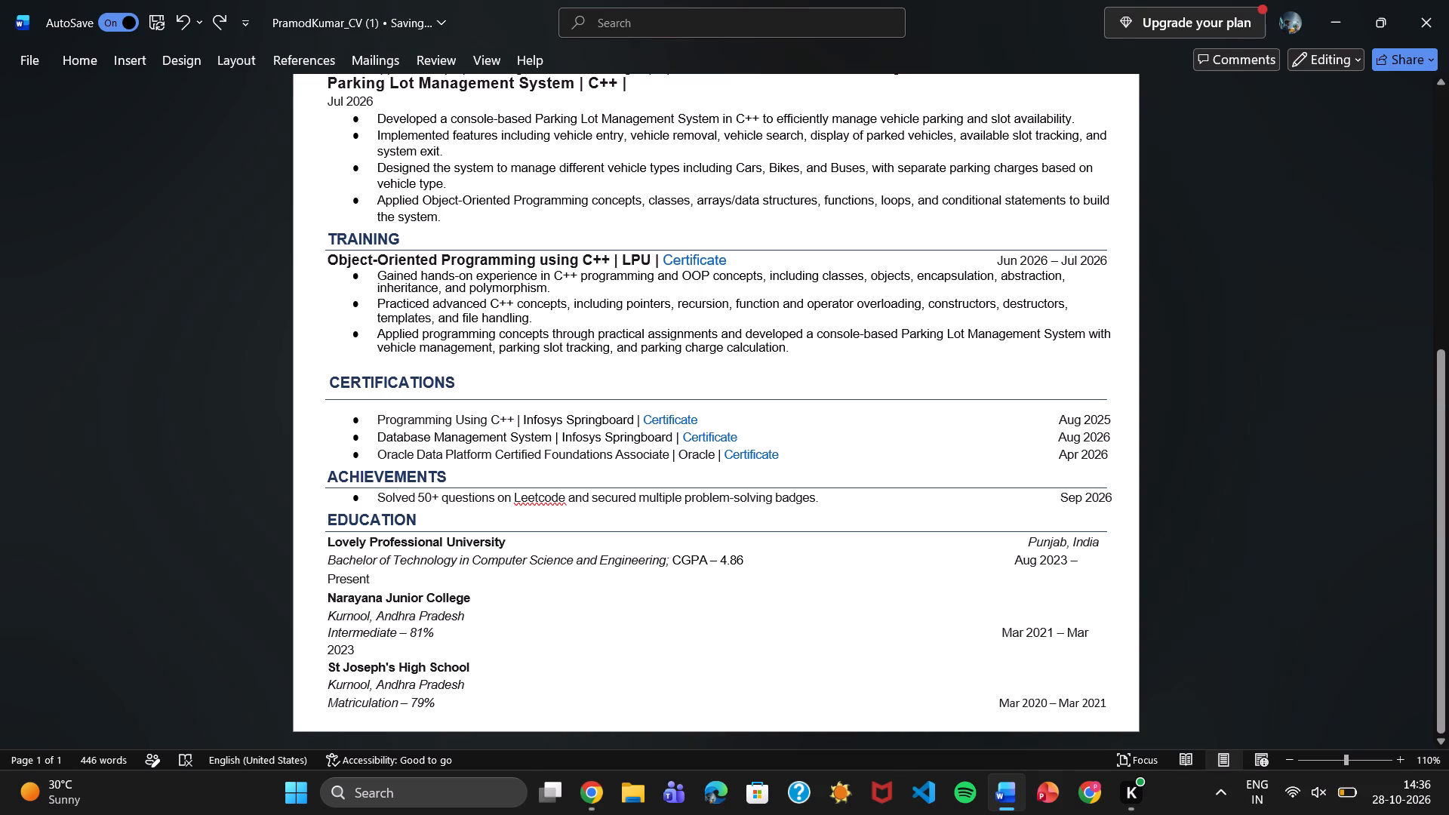
Delete six spaces before Aug 2023 – Present in the Lovely Professional University entry so the dates fit on one line.
click(1011, 564)
key(BackSpace)
key(BackSpace)
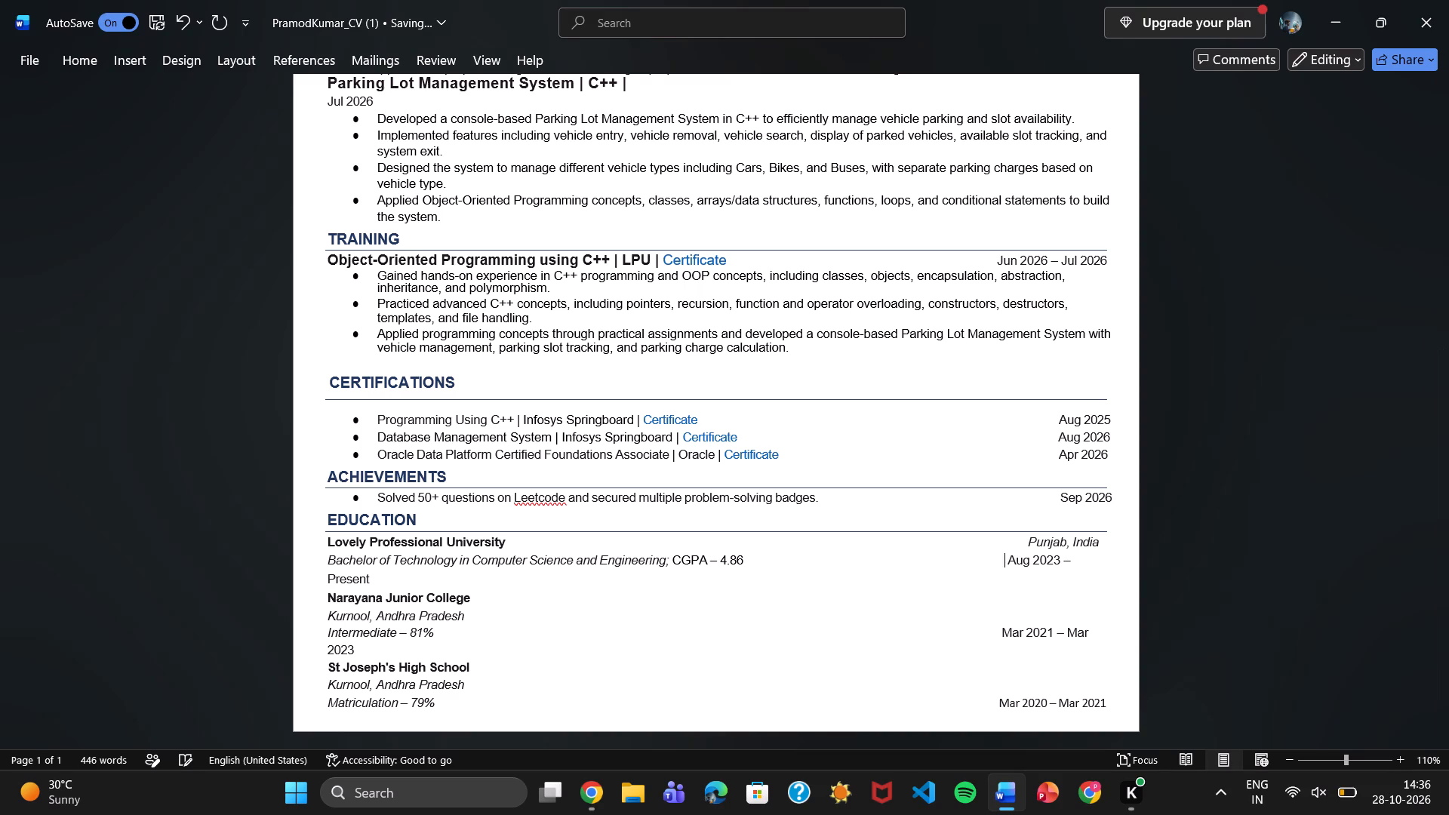
key(BackSpace)
key(BackSpace)
key(BackSpace)
key(BackSpace)
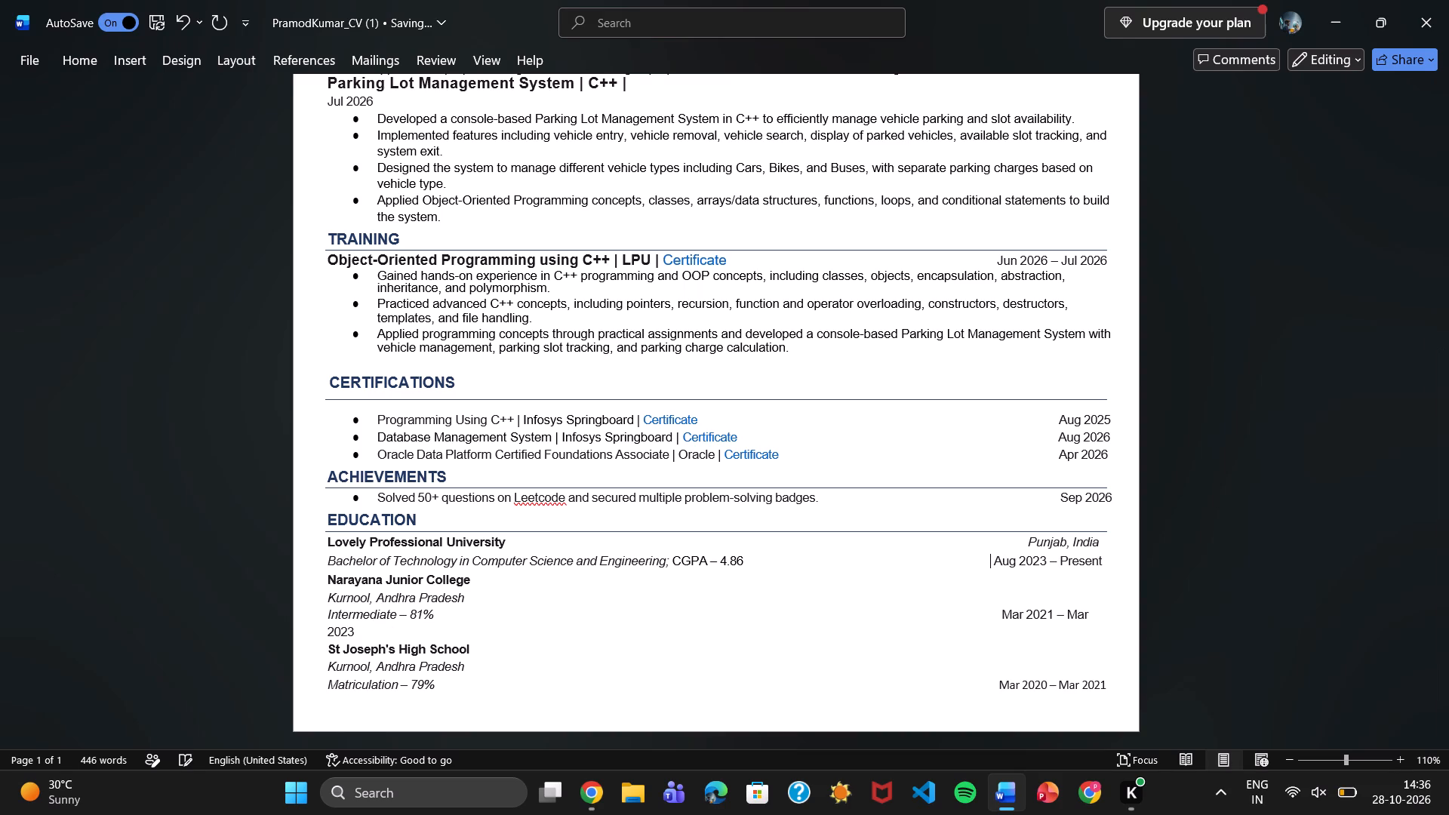
Insert two spaces before Punjab, India and one space before Aug 2023 – Present to align both with the right margin.
key(Up)
key(space)
key(space)
click(991, 564)
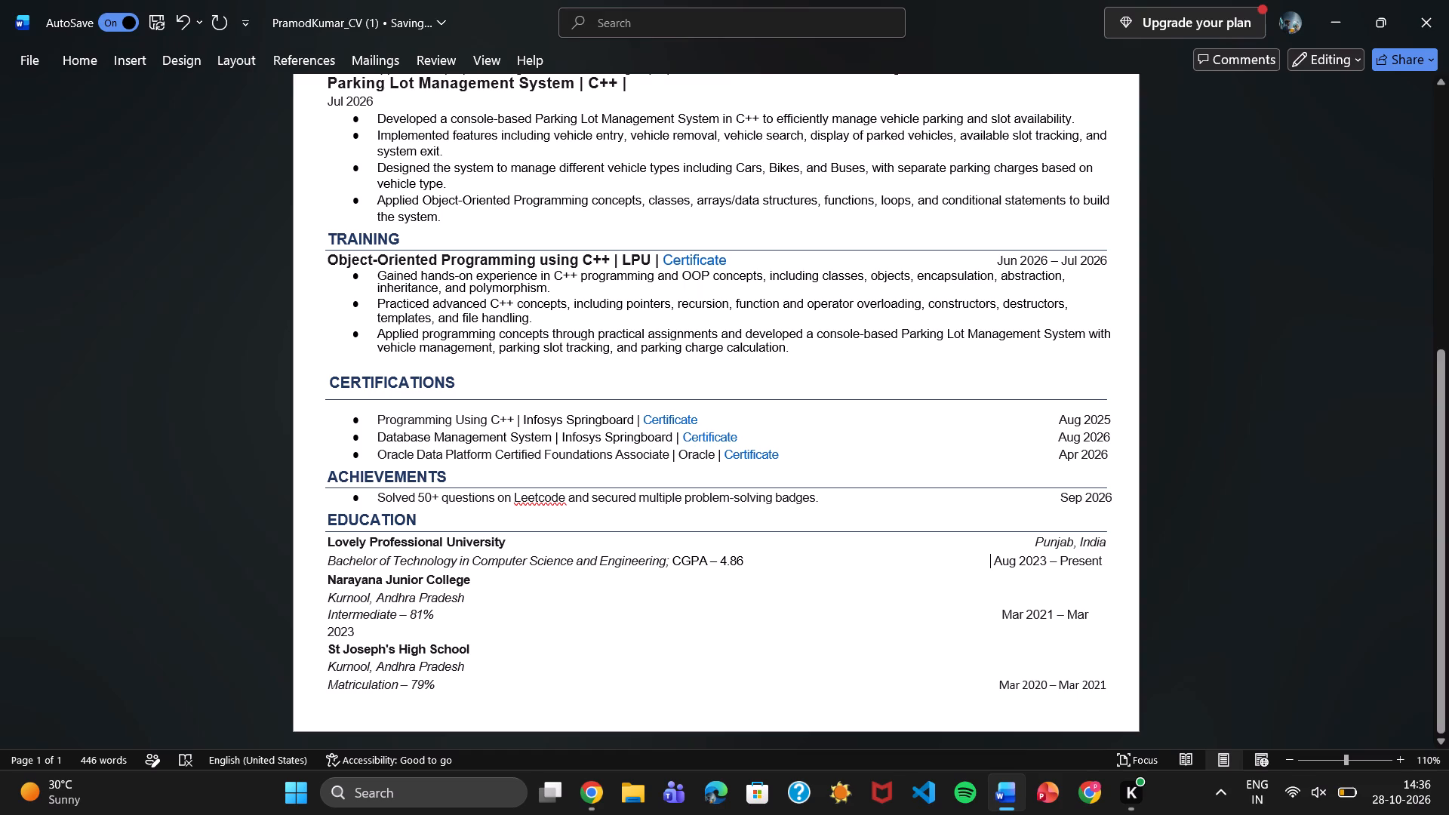
key(space)
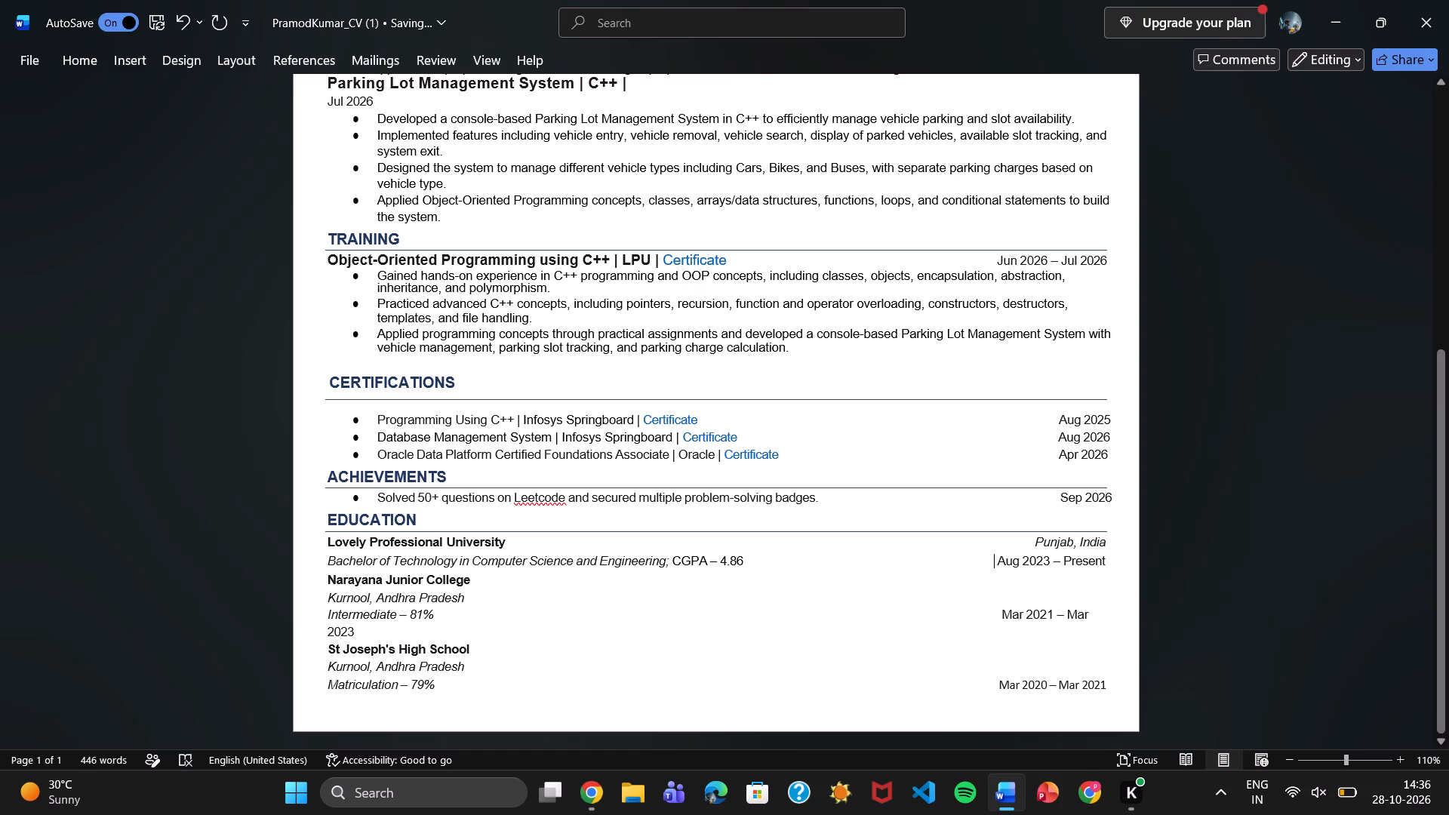
Delete three spaces before Mar 2021 – Mar 2023 in the Narayana Junior College entry so the dates fit on one line.
click(1001, 616)
key(BackSpace)
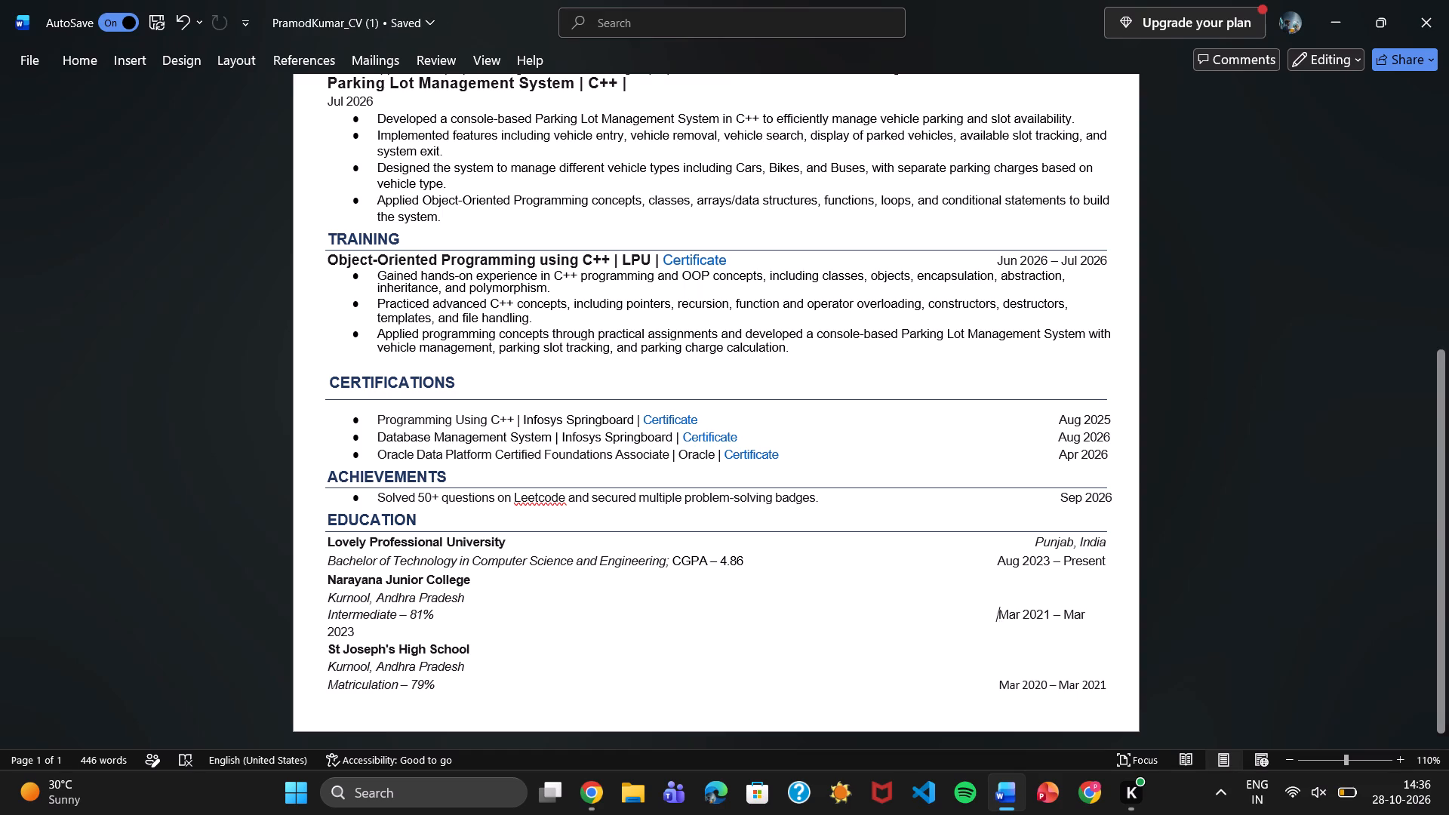
key(BackSpace)
key(BackSpace)
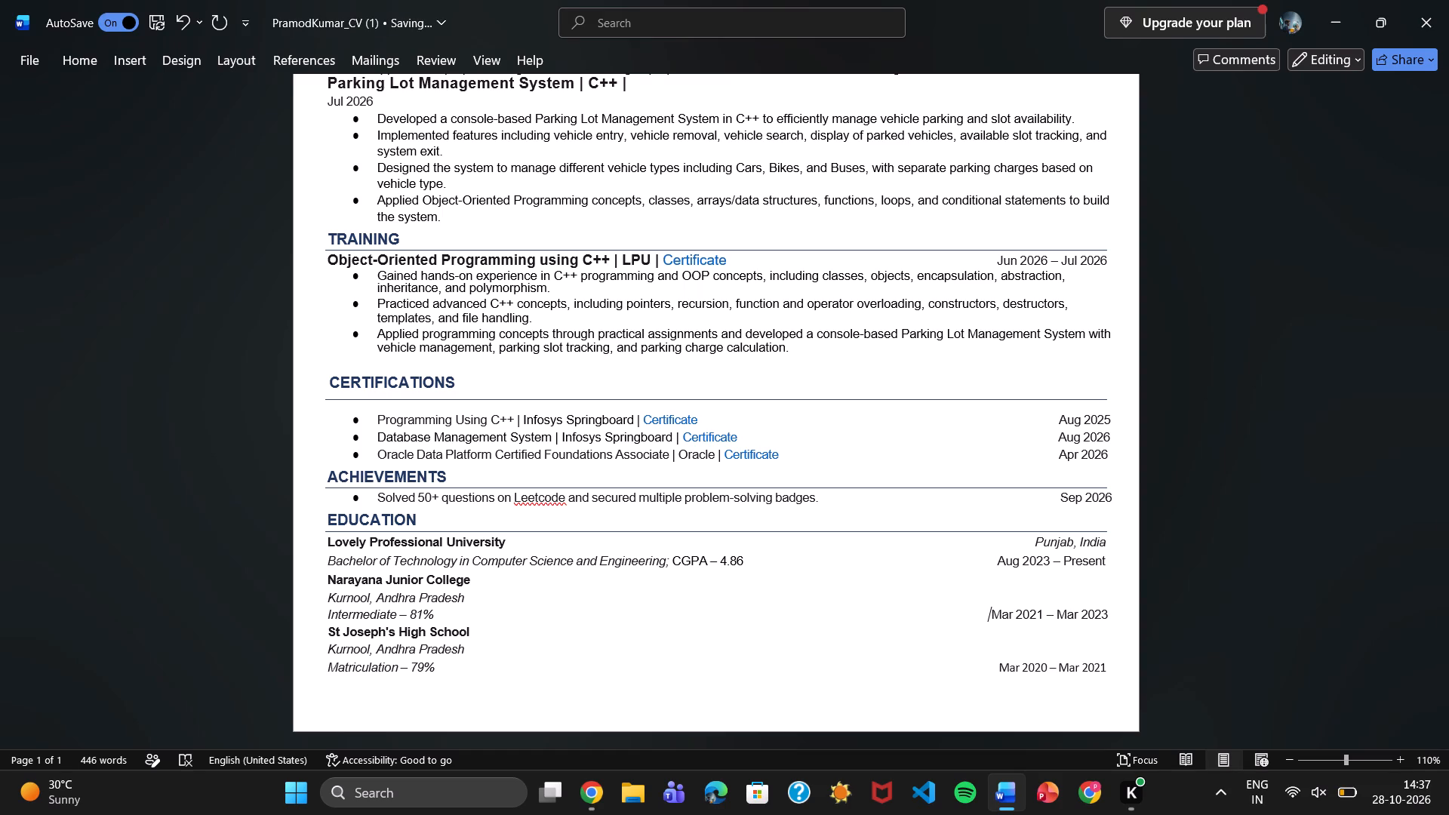
Delete the blank gap after Narayana Junior College to bring Kurnool, Andhra Pradesh up onto the same line.
click(327, 598)
key(BackSpace)
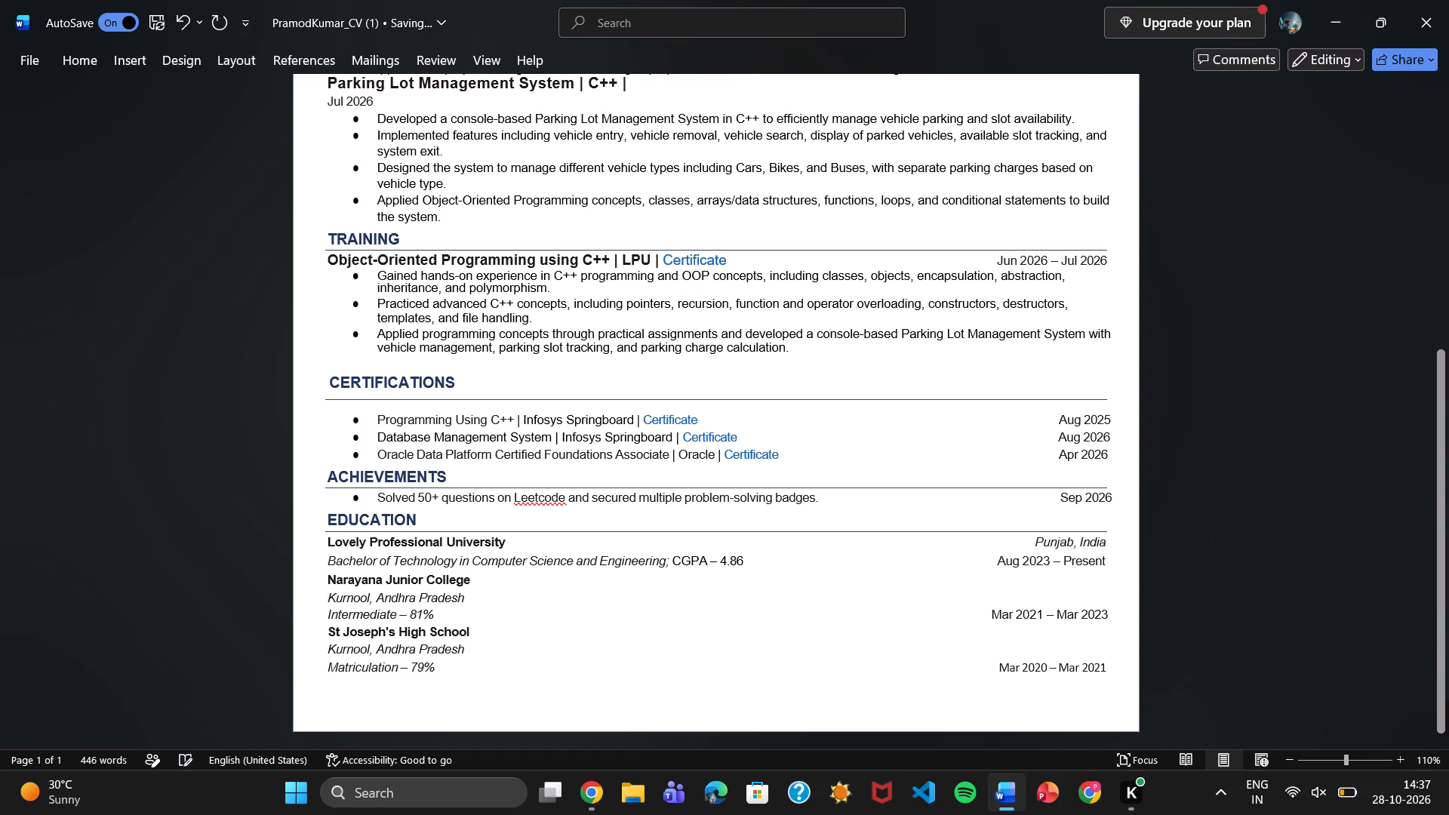
key(BackSpace)
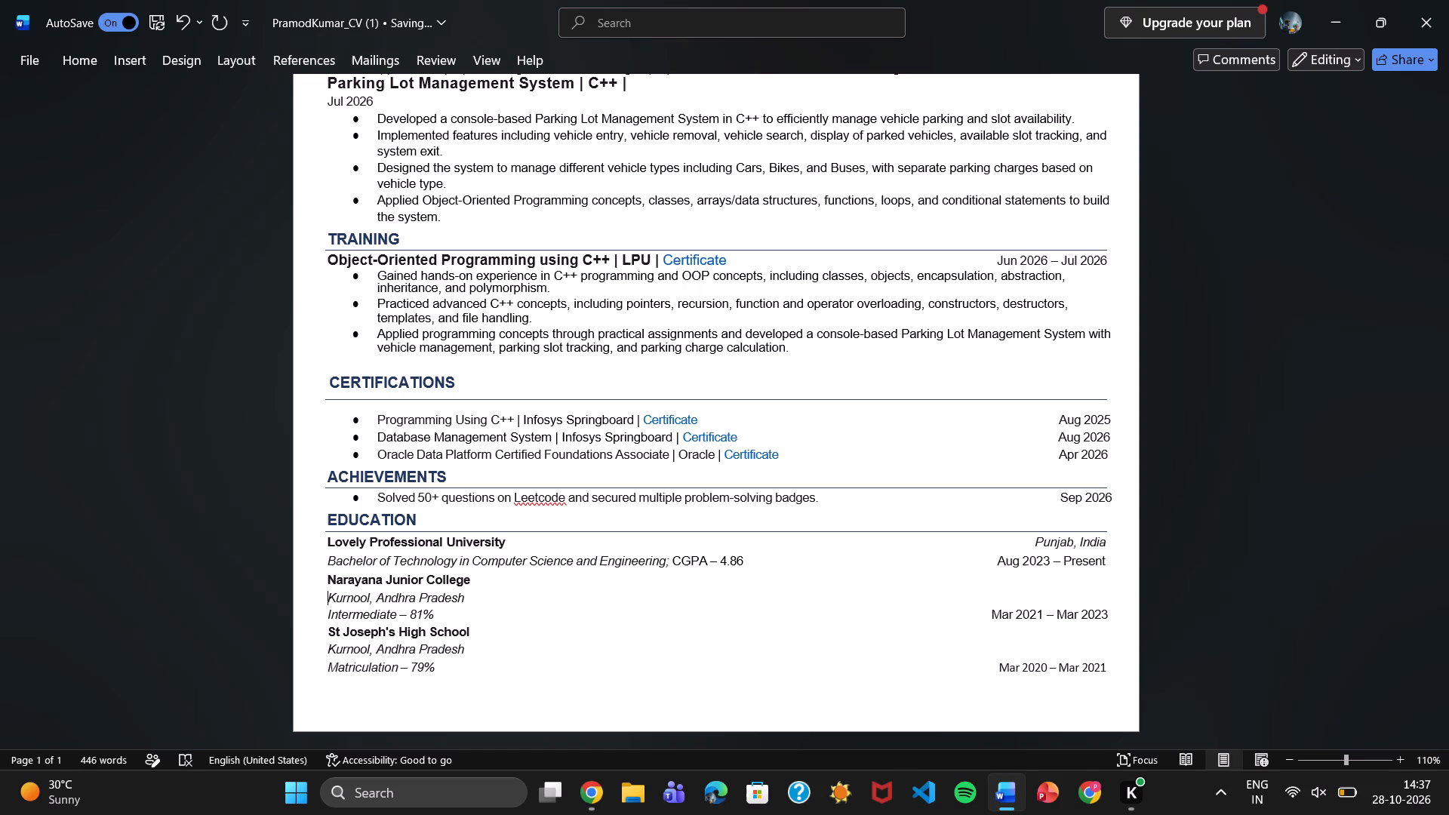
key(BackSpace)
key(BackSpace)
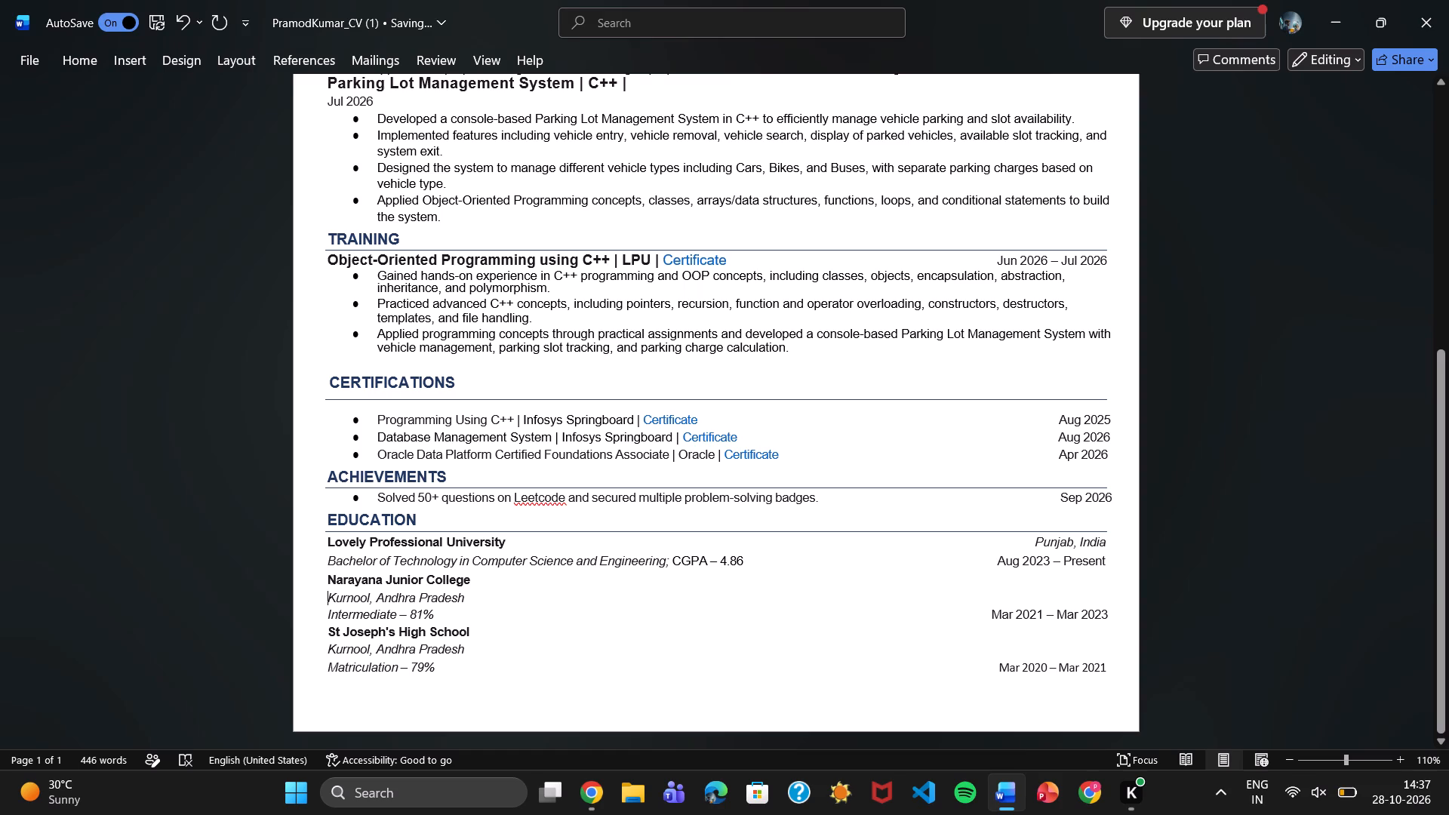
drag(328, 600, 480, 584)
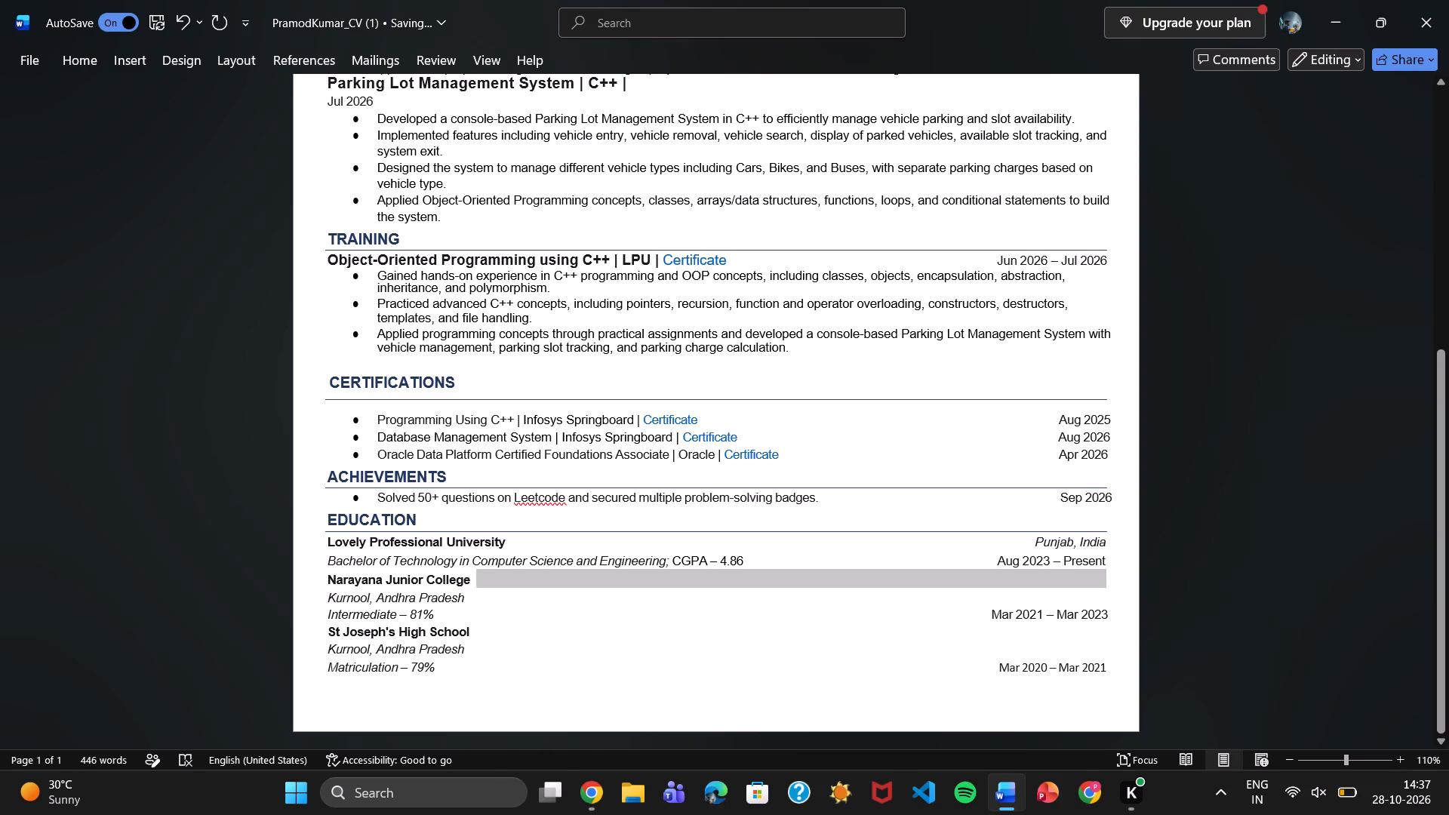
drag(480, 584, 473, 583)
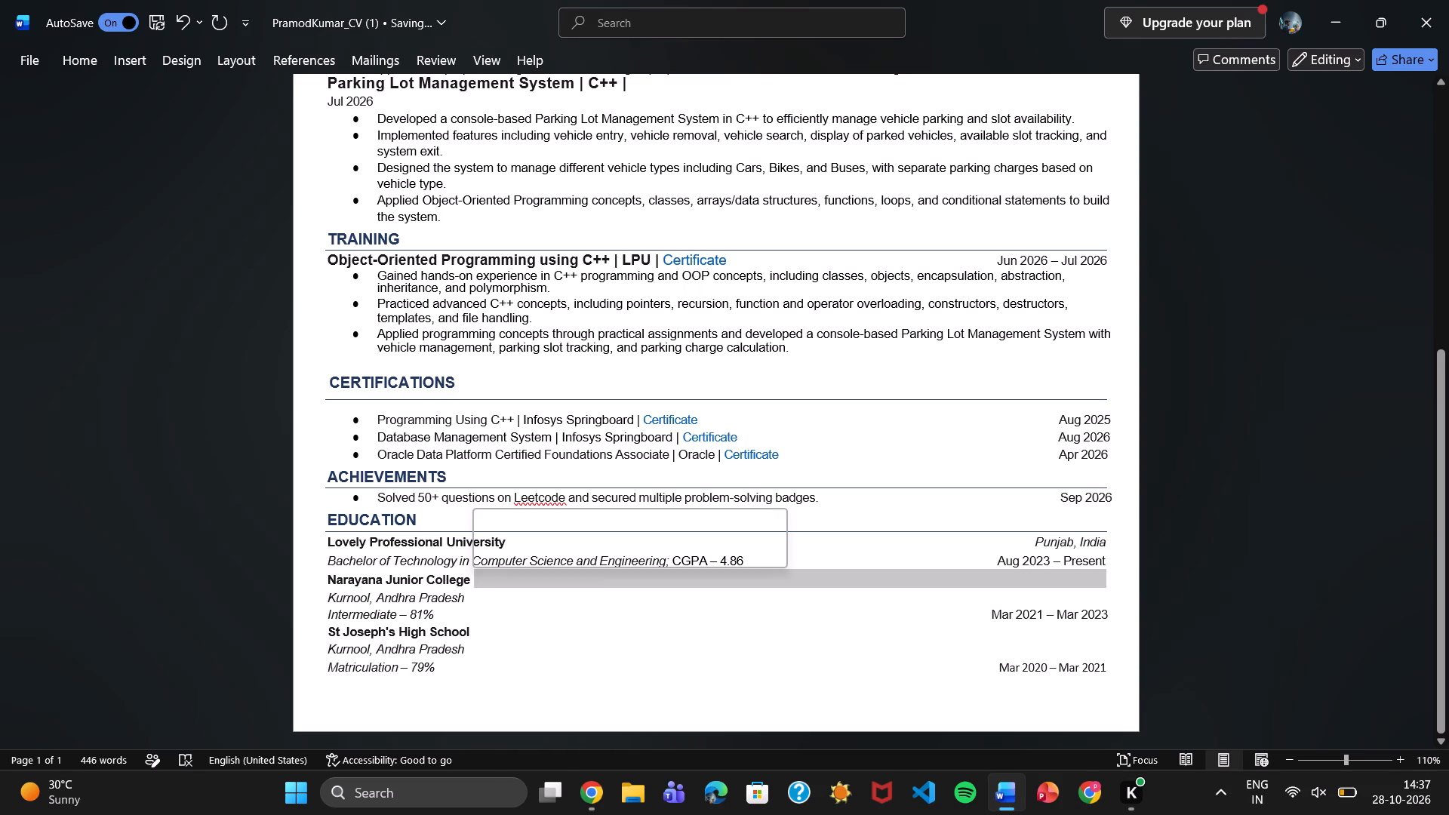
key(BackSpace)
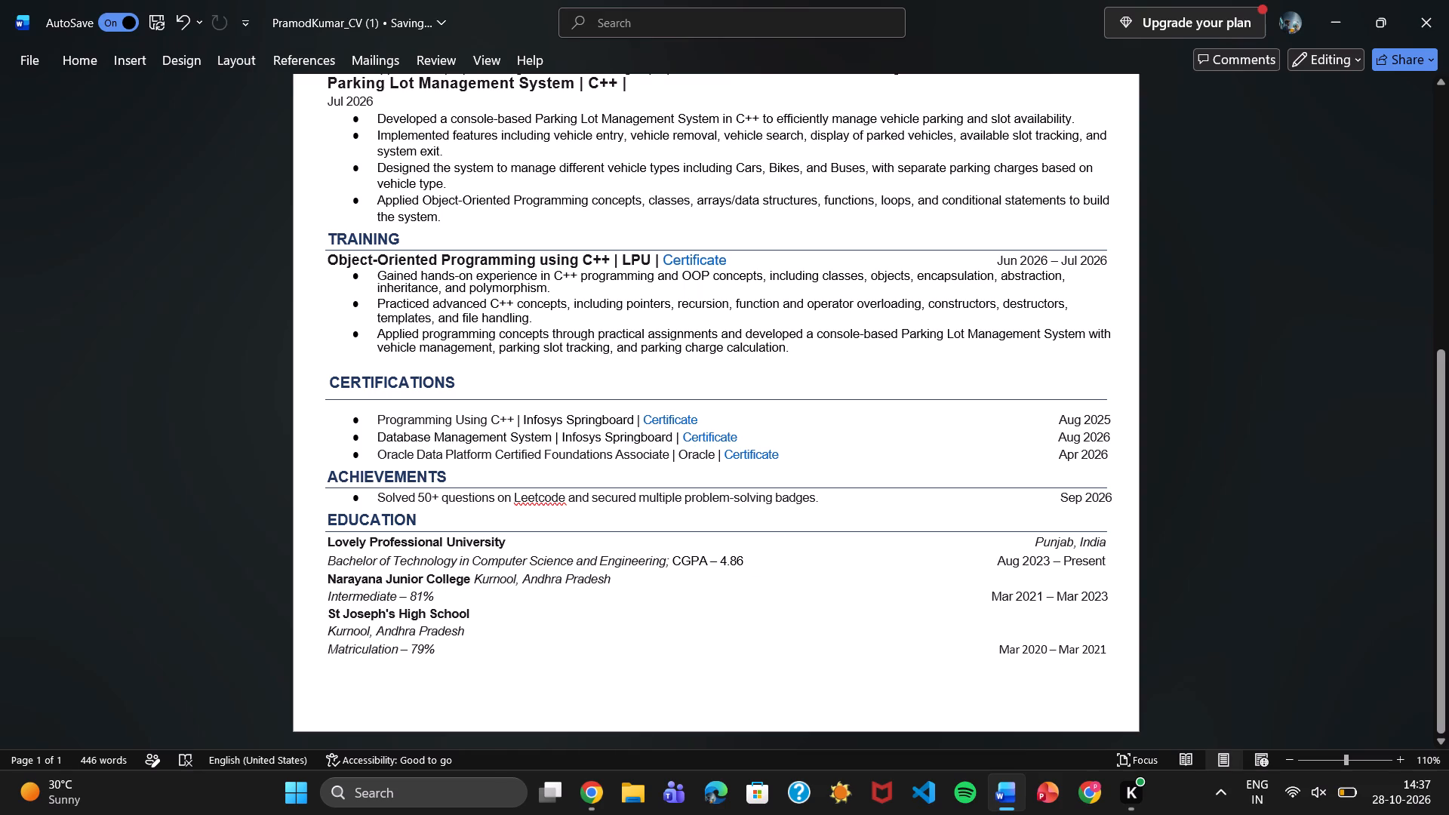
Align Kurnool, Andhra Pradesh with the right margin on the Narayana Junior College line, using spaces rather than a tab.
key(Tab)
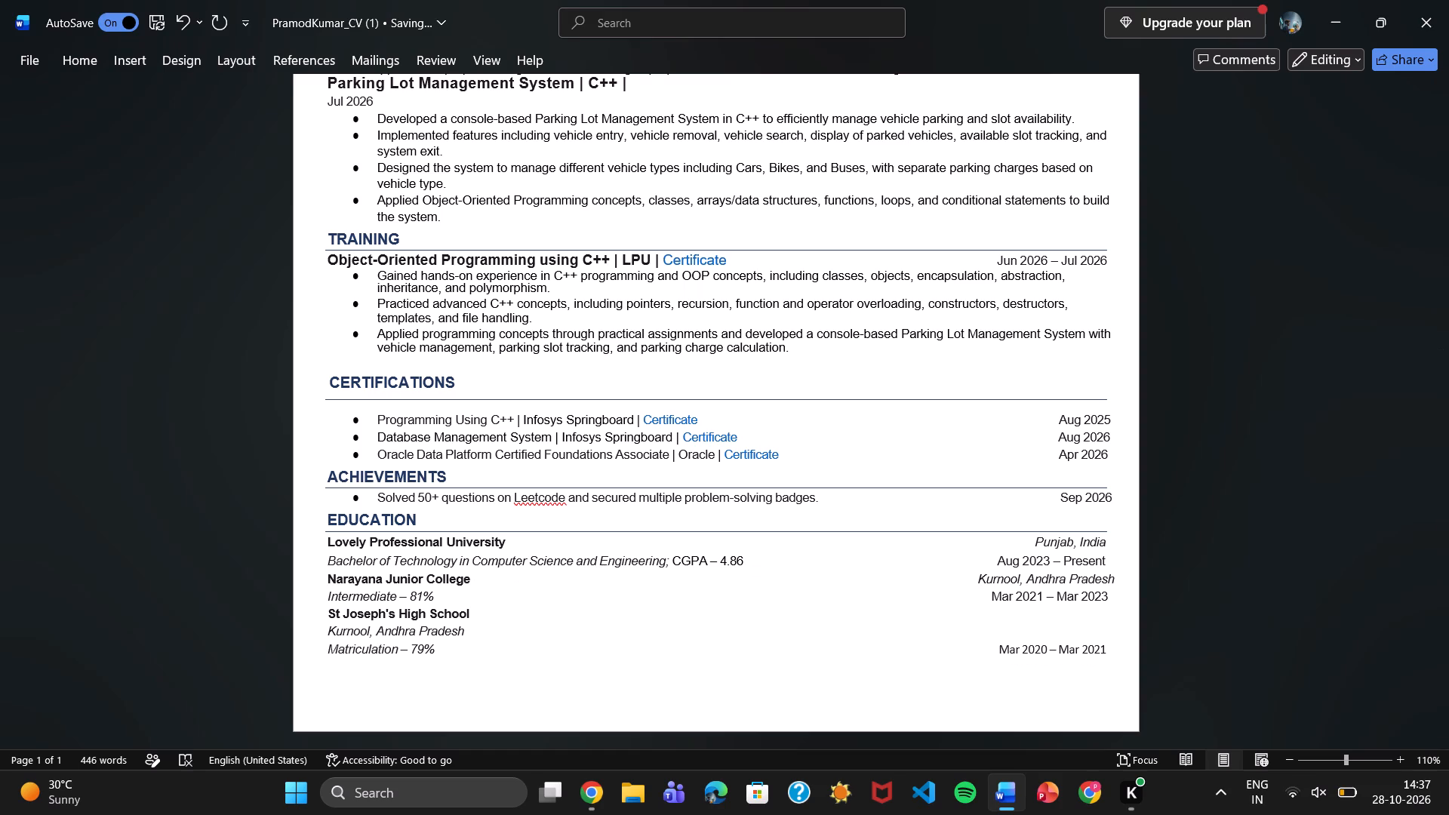
key(BackSpace)
key(space)
key(space)
key(space)
key(space)
key(space)
key(space)
key(space)
key(space)
key(space)
key(space)
key(space)
key(space)
key(space)
key(space)
key(space)
key(space)
key(space)
key(space)
key(space)
key(space)
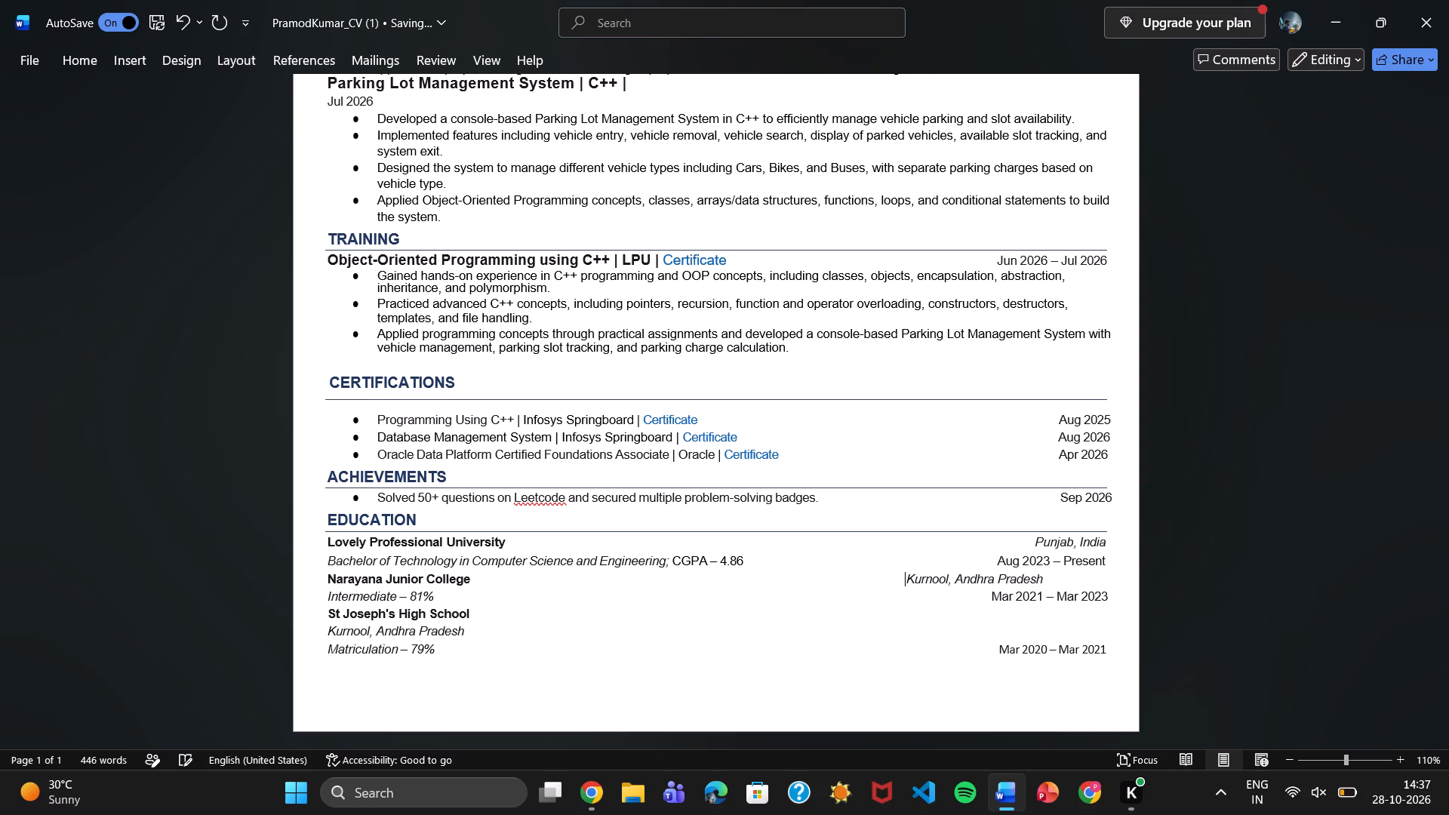
key(space)
key(space)
key(space)
key(space)
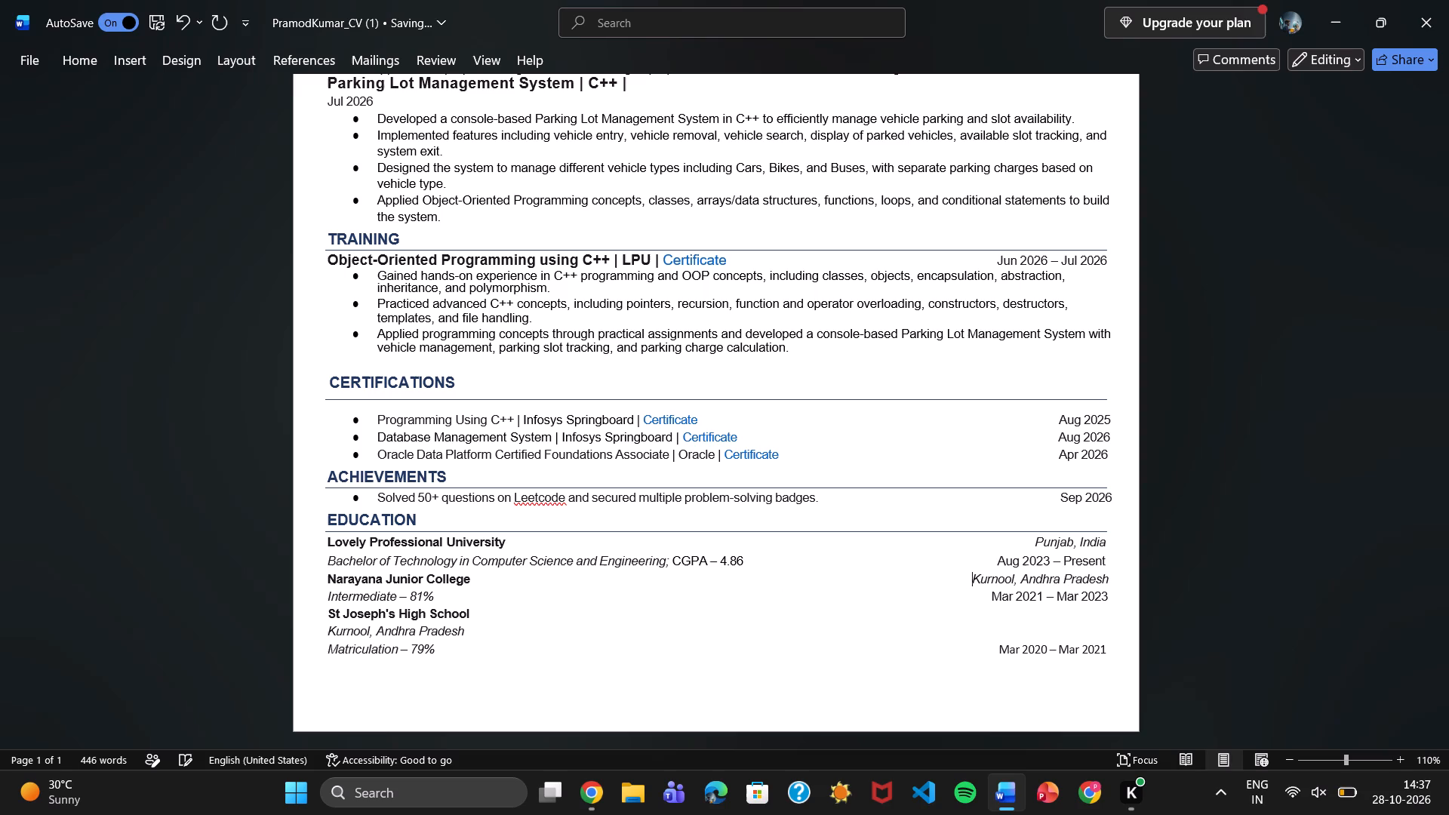
key(BackSpace)
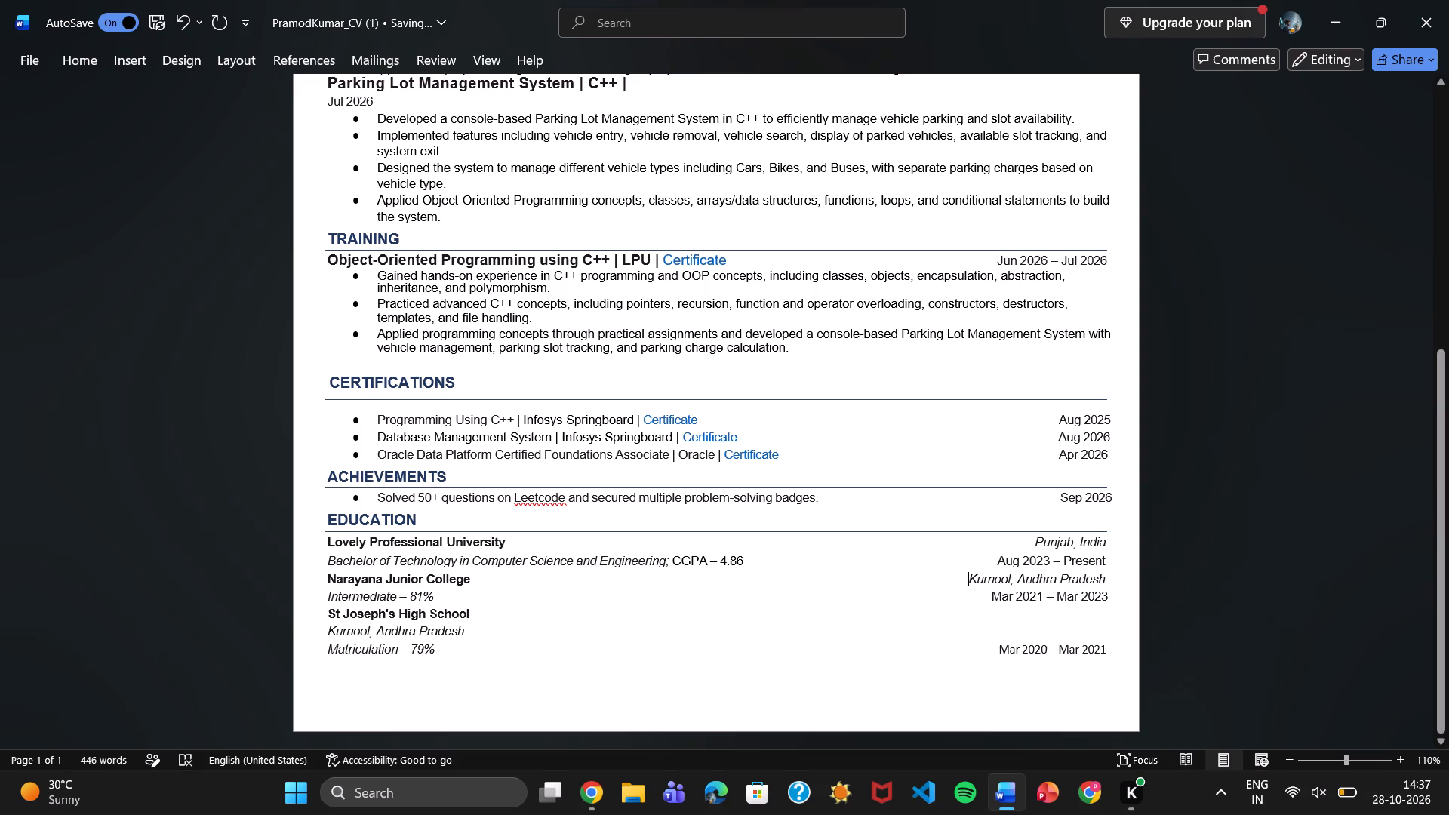
Delete one space before Mar 2021 – Mar 2023 in the Narayana Junior College entry to line it up with the location above.
click(992, 601)
key(BackSpace)
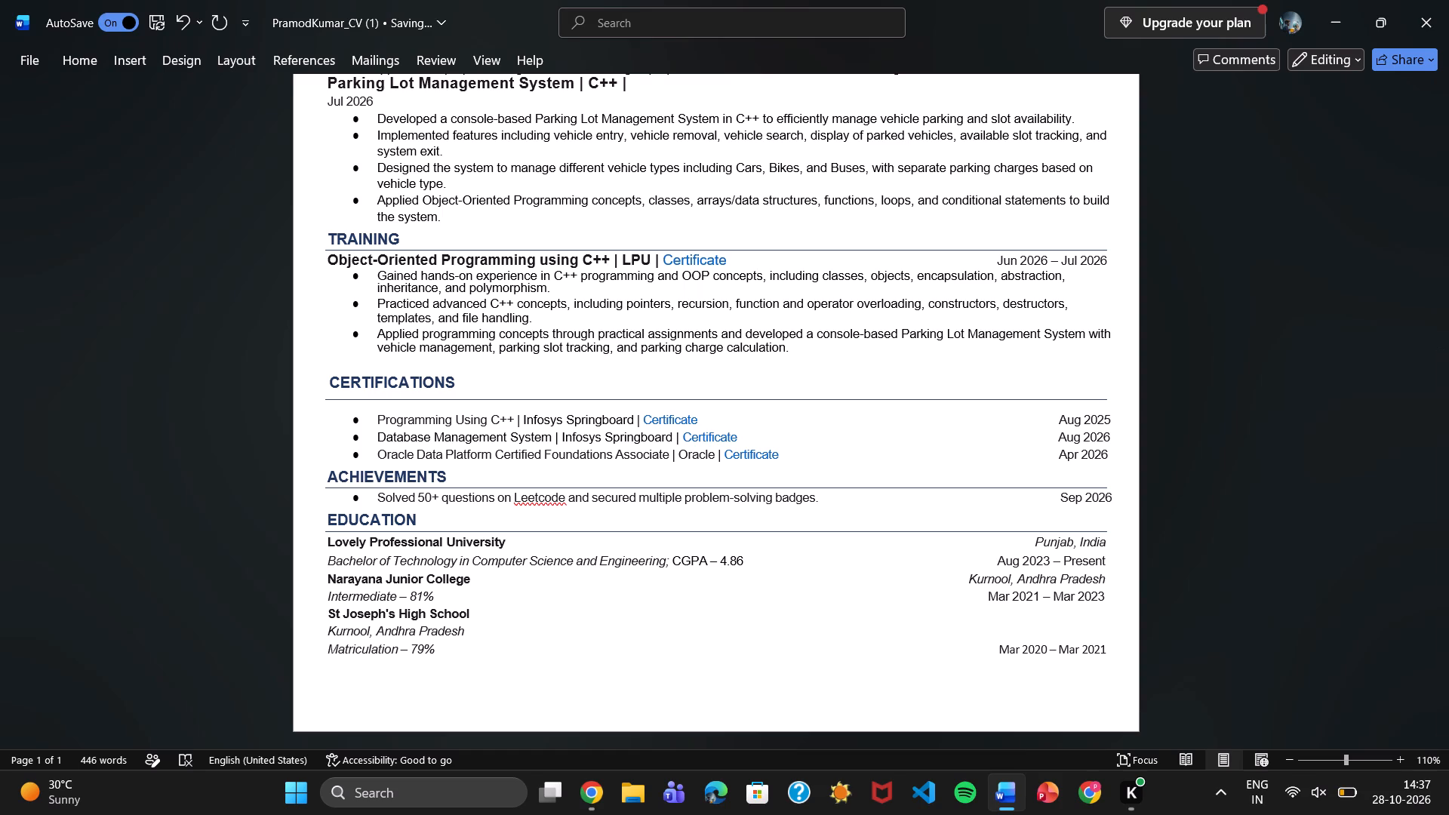
Delete the blank gap after St Joseph's High School to bring Kurnool, Andhra Pradesh up onto the same line.
click(477, 610)
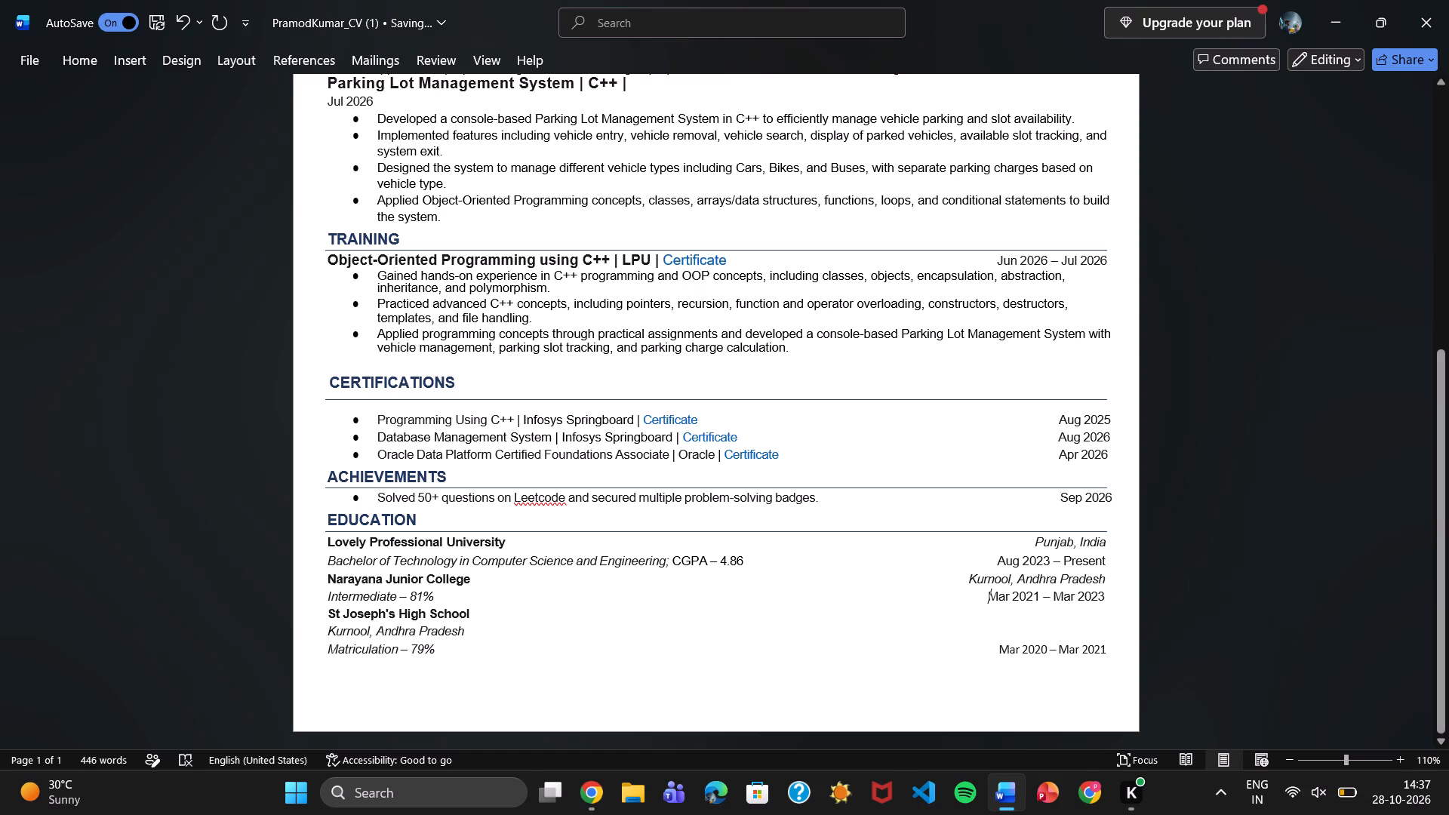
drag(470, 613, 839, 618)
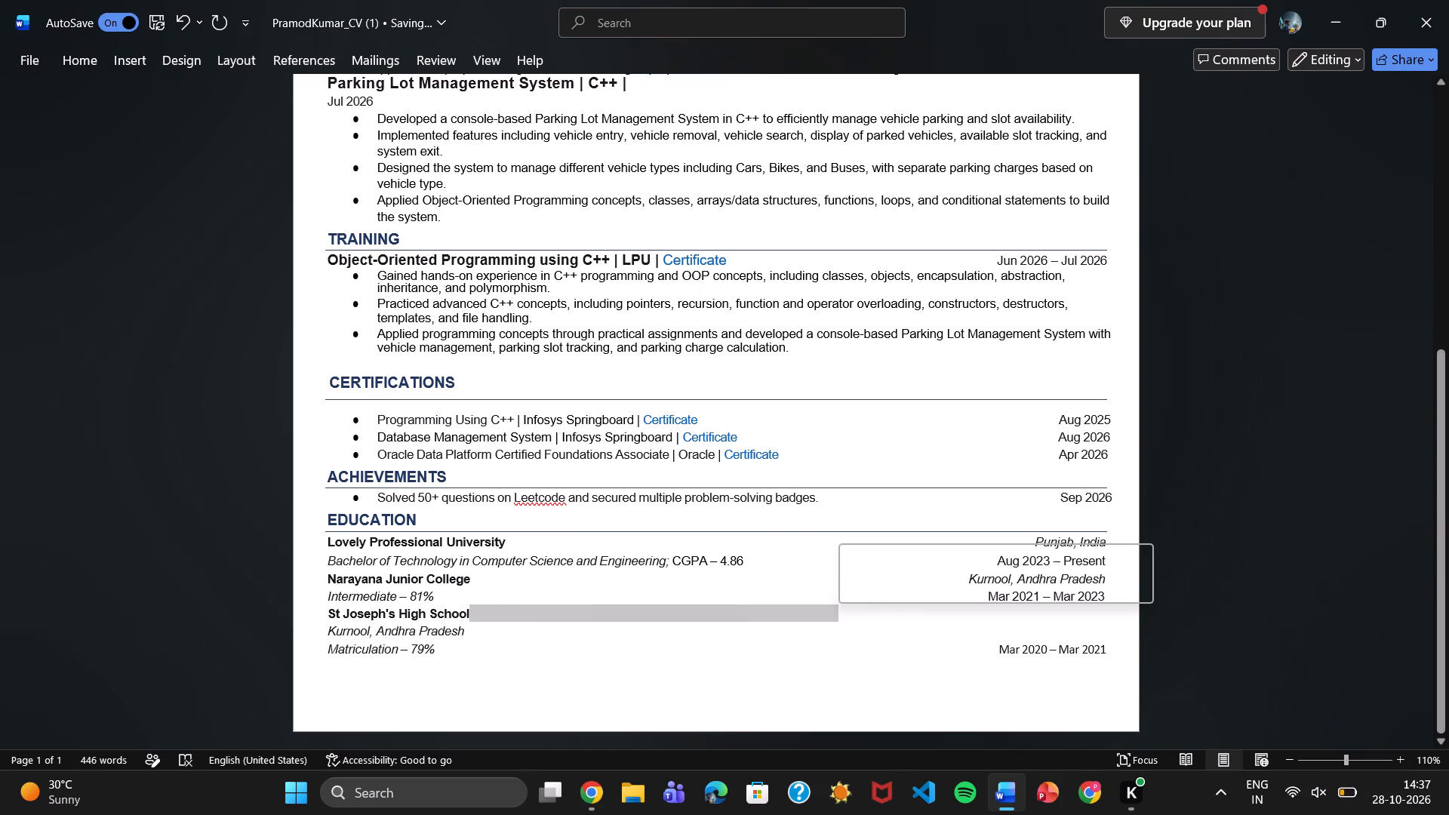
key(BackSpace)
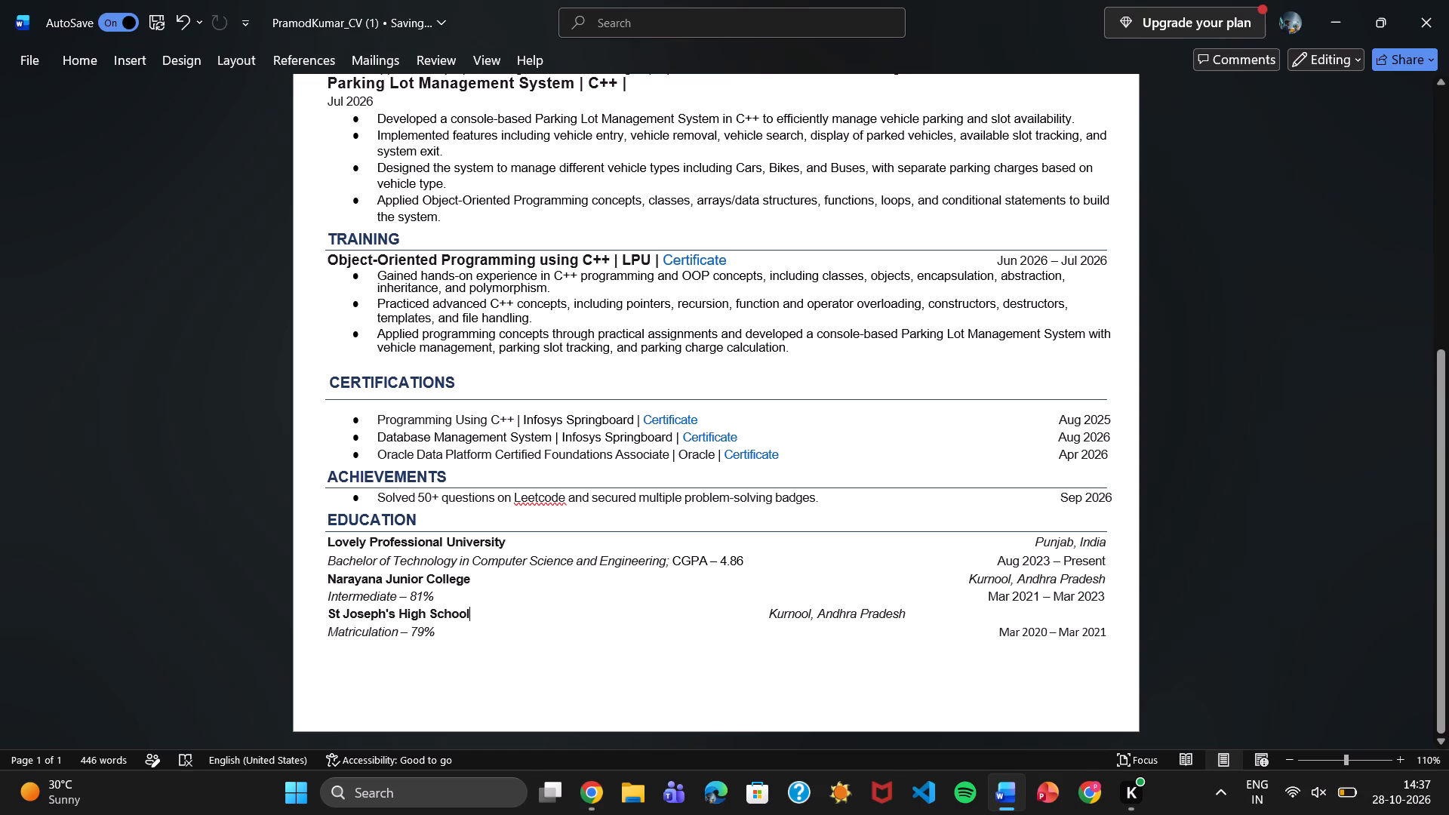
Align Kurnool, Andhra Pradesh with the right margin on the St Joseph's High School line by inserting 36 spaces before it.
click(771, 611)
key(space)
key(space)
key(space)
key(space)
key(space)
key(space)
key(space)
key(space)
key(space)
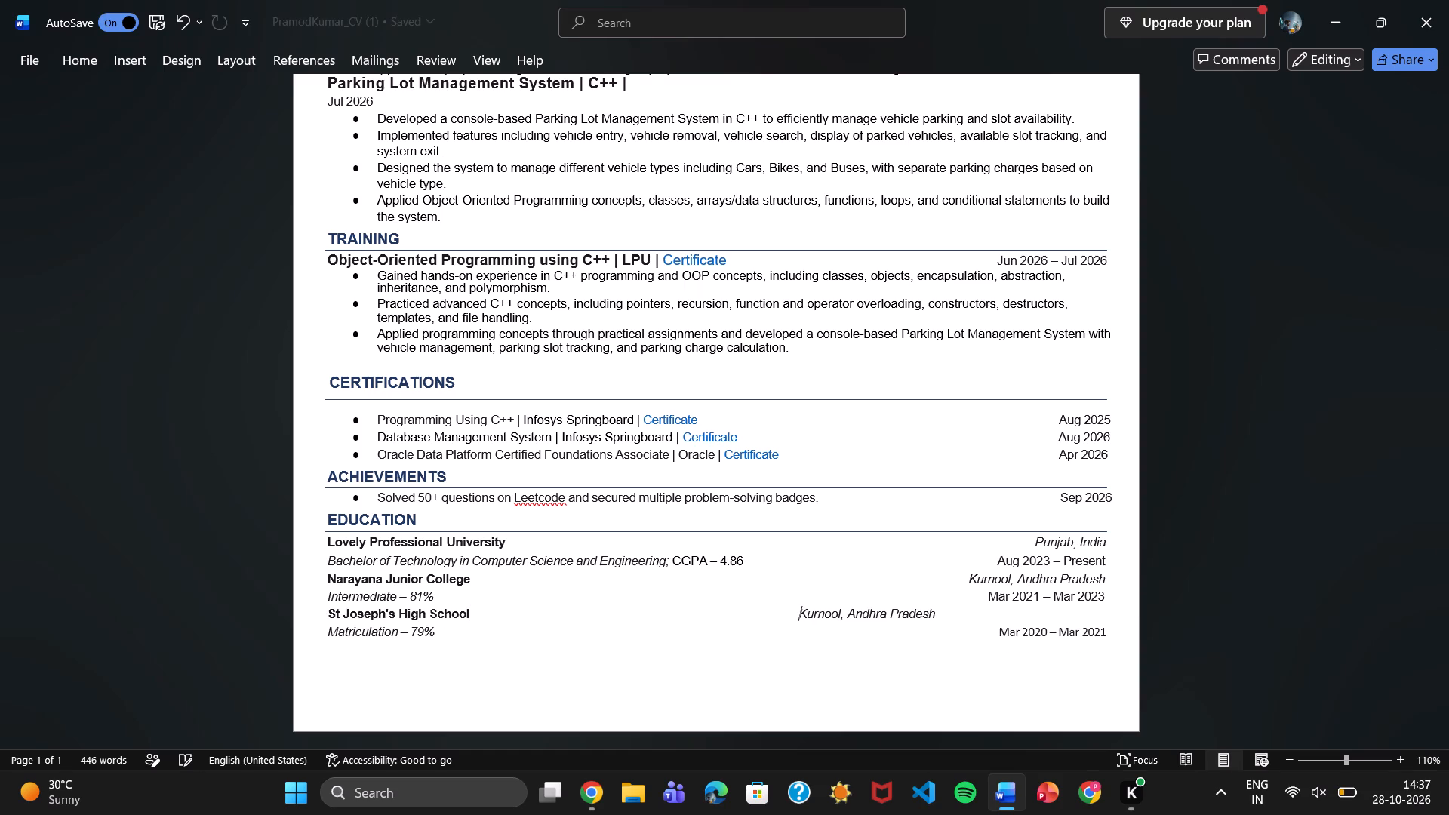
key(space)
key(space)
key(space)
key(space)
key(space)
key(space)
key(space)
key(space)
key(space)
key(space)
key(space)
key(space)
key(space)
key(space)
key(space)
key(space)
key(space)
key(space)
key(space)
key(space)
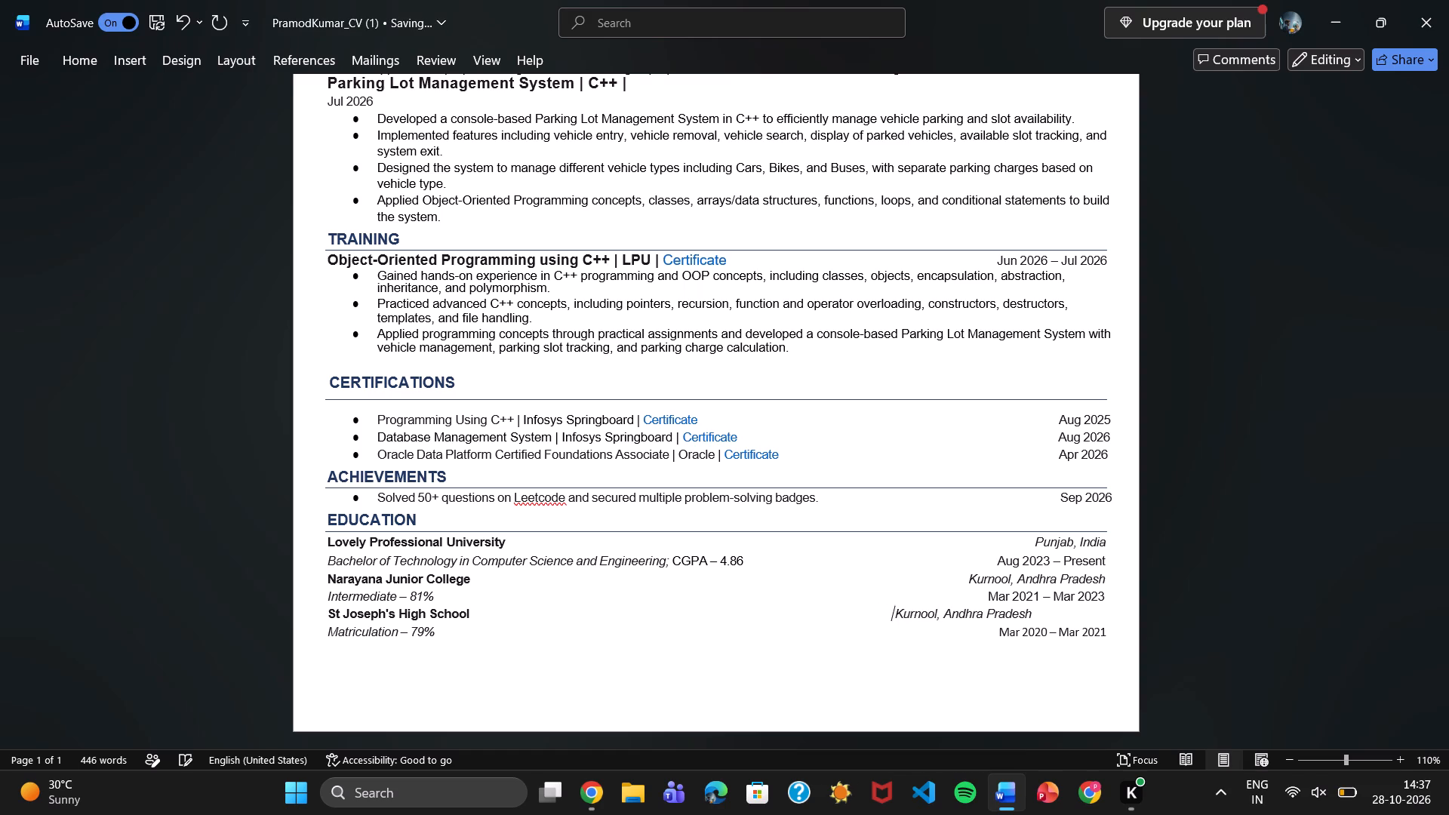
key(space)
key(space)
key(space)
key(space)
key(space)
key(space)
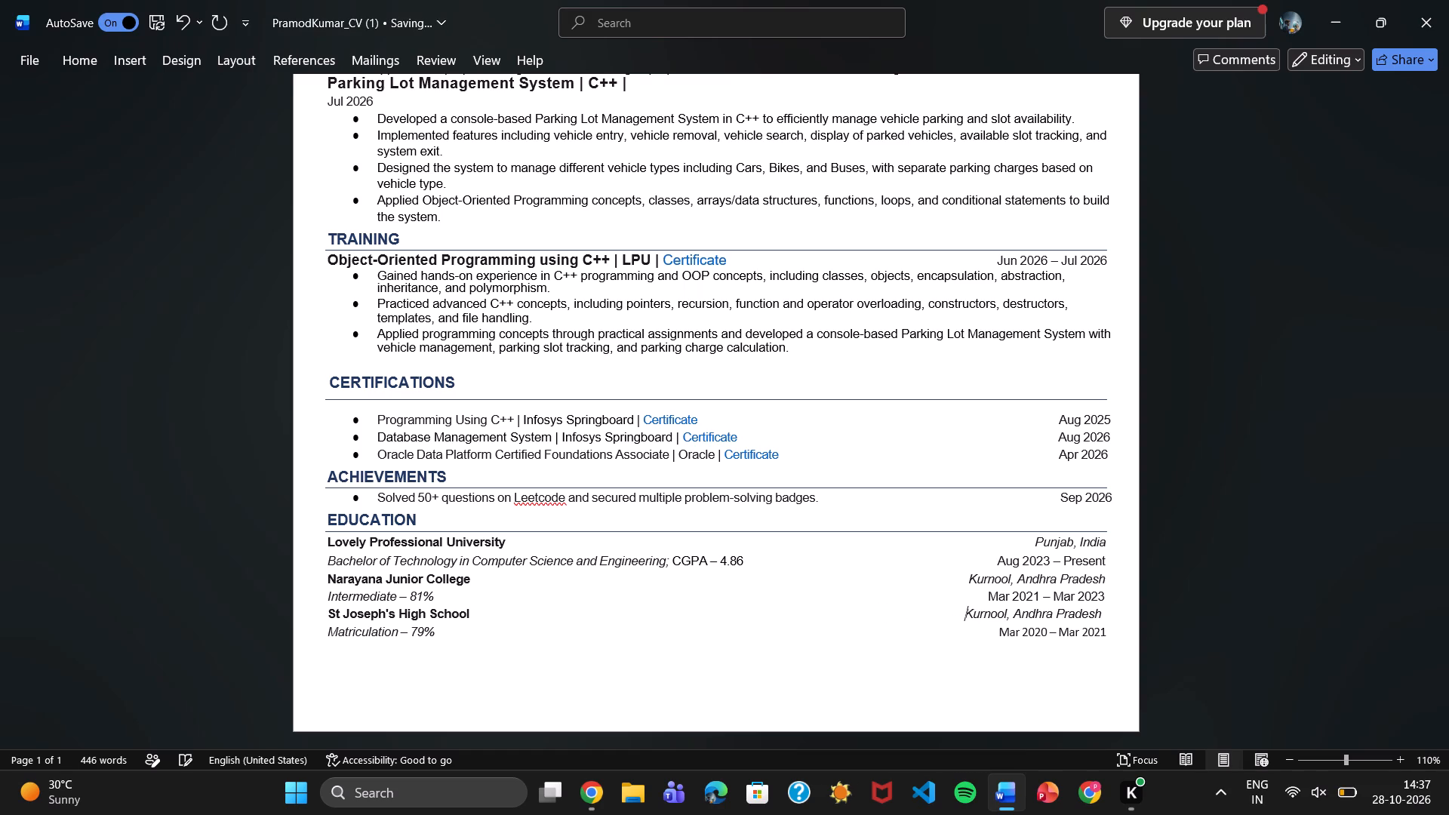
key(space)
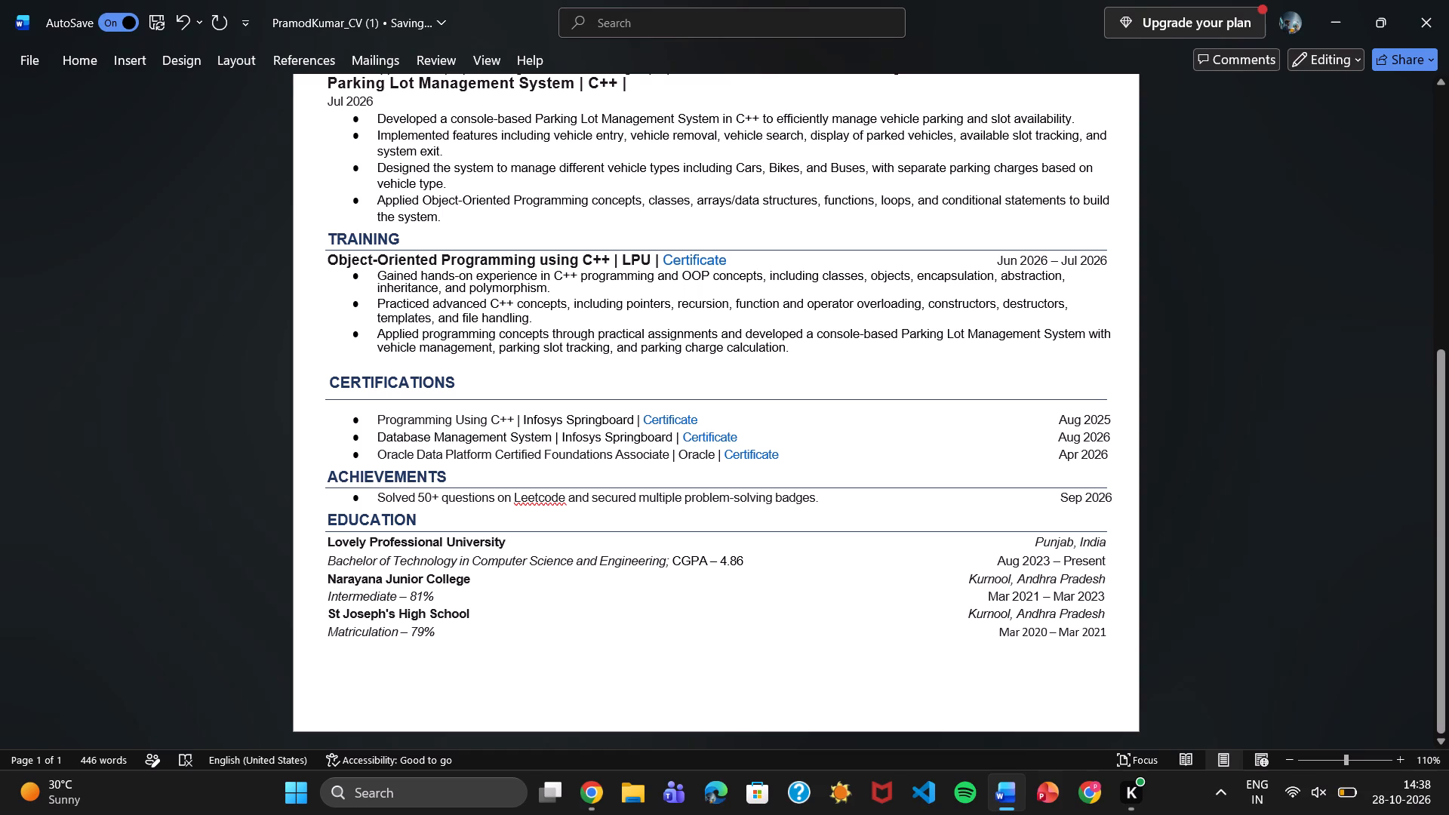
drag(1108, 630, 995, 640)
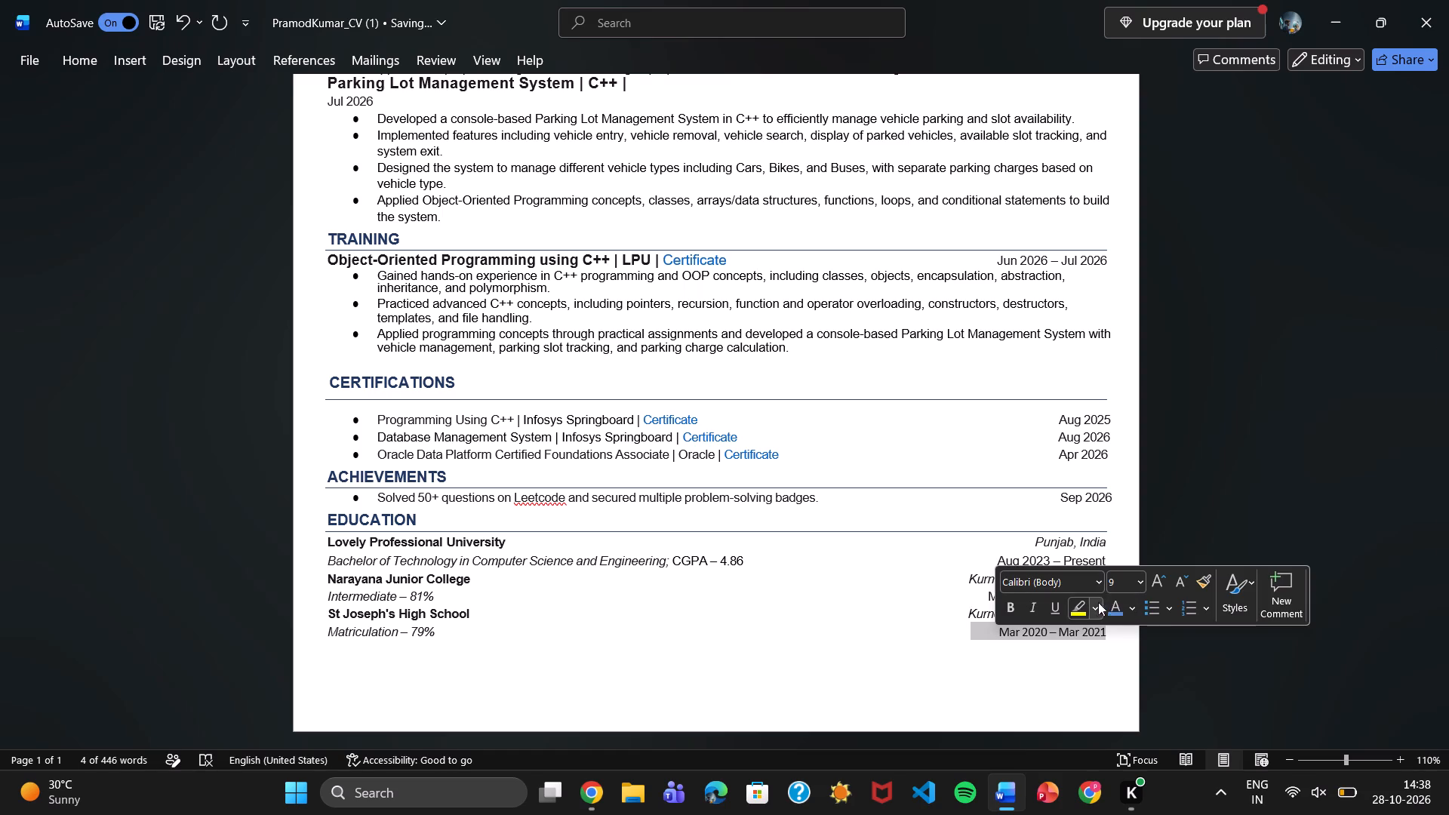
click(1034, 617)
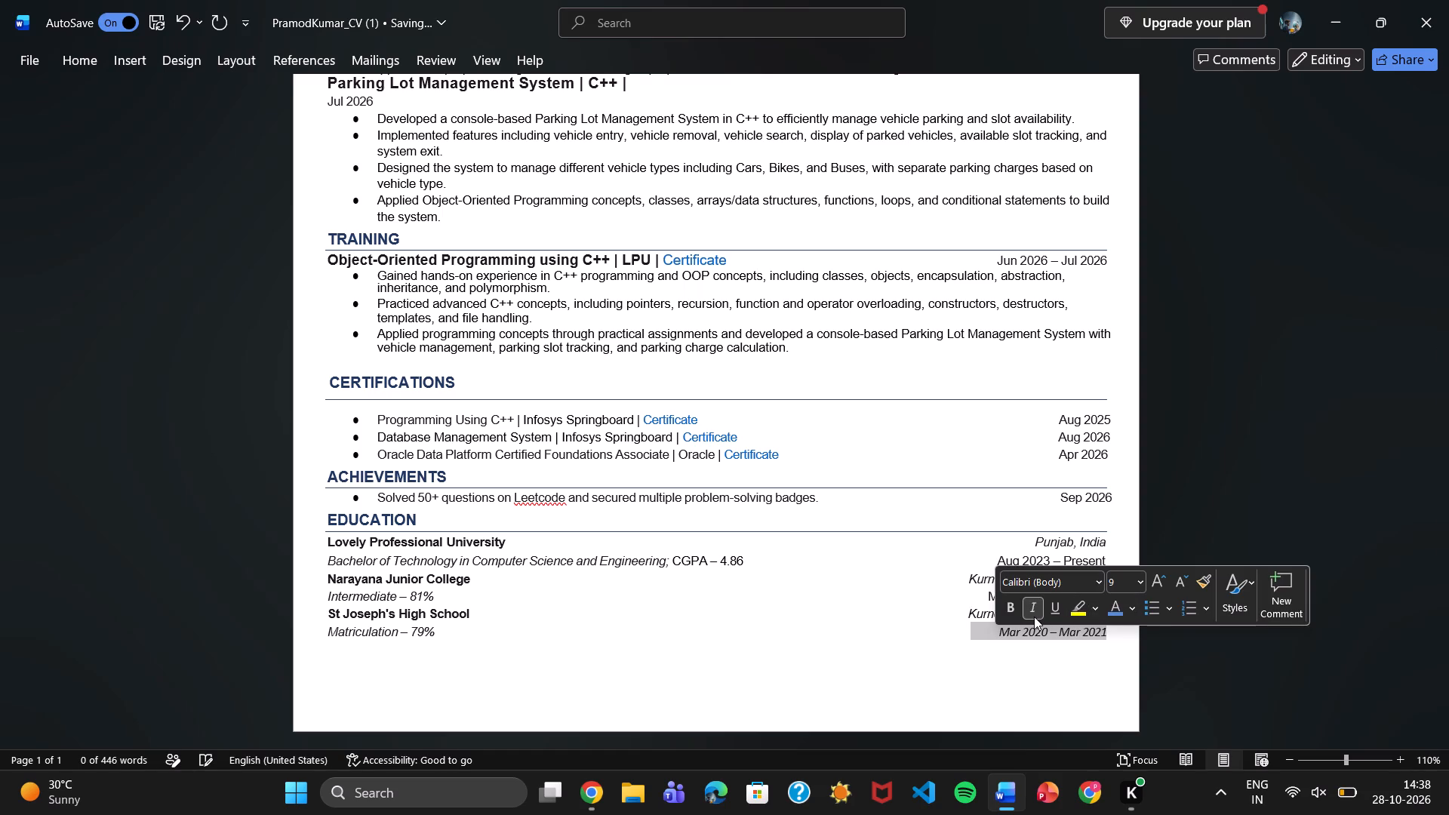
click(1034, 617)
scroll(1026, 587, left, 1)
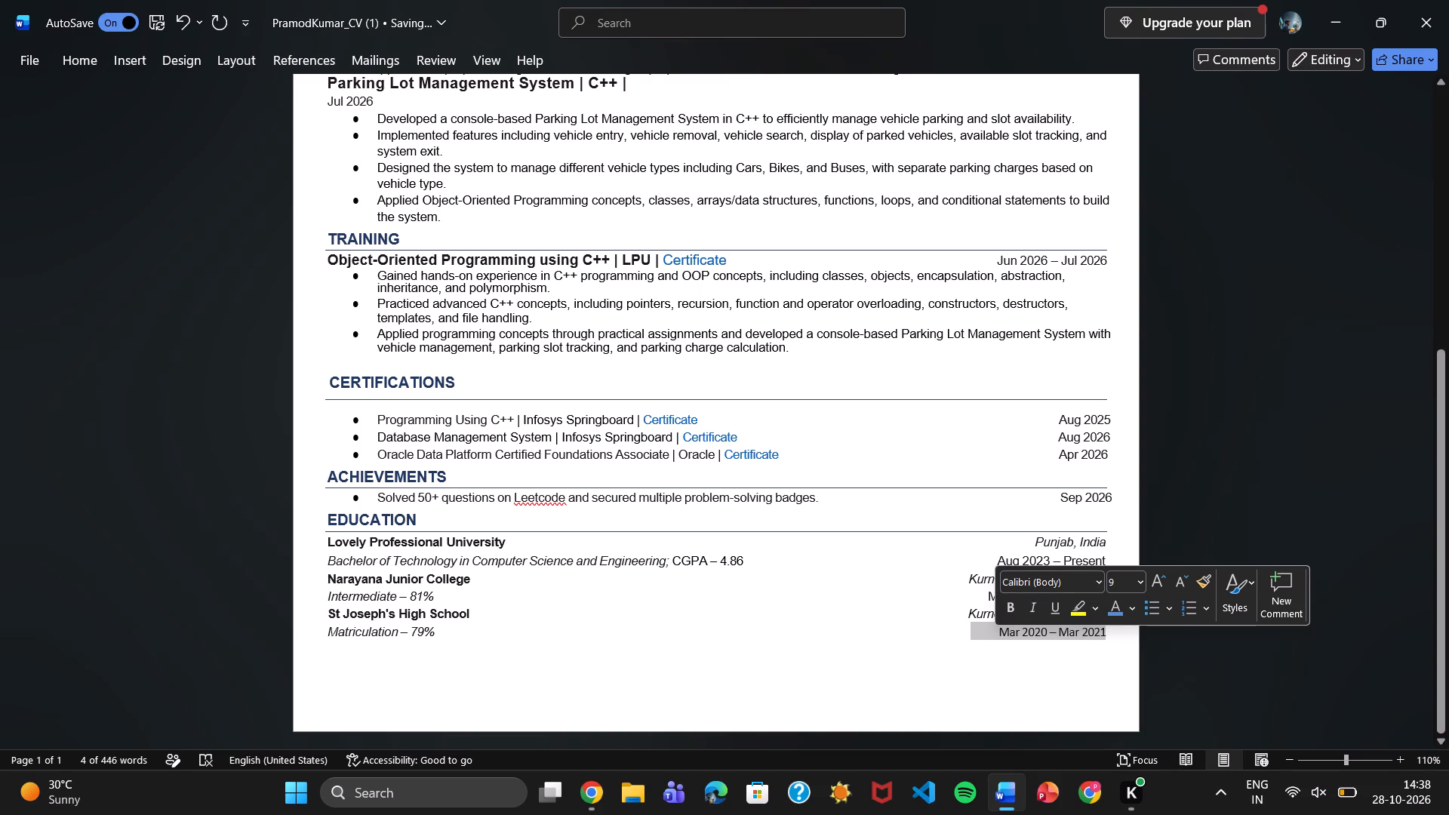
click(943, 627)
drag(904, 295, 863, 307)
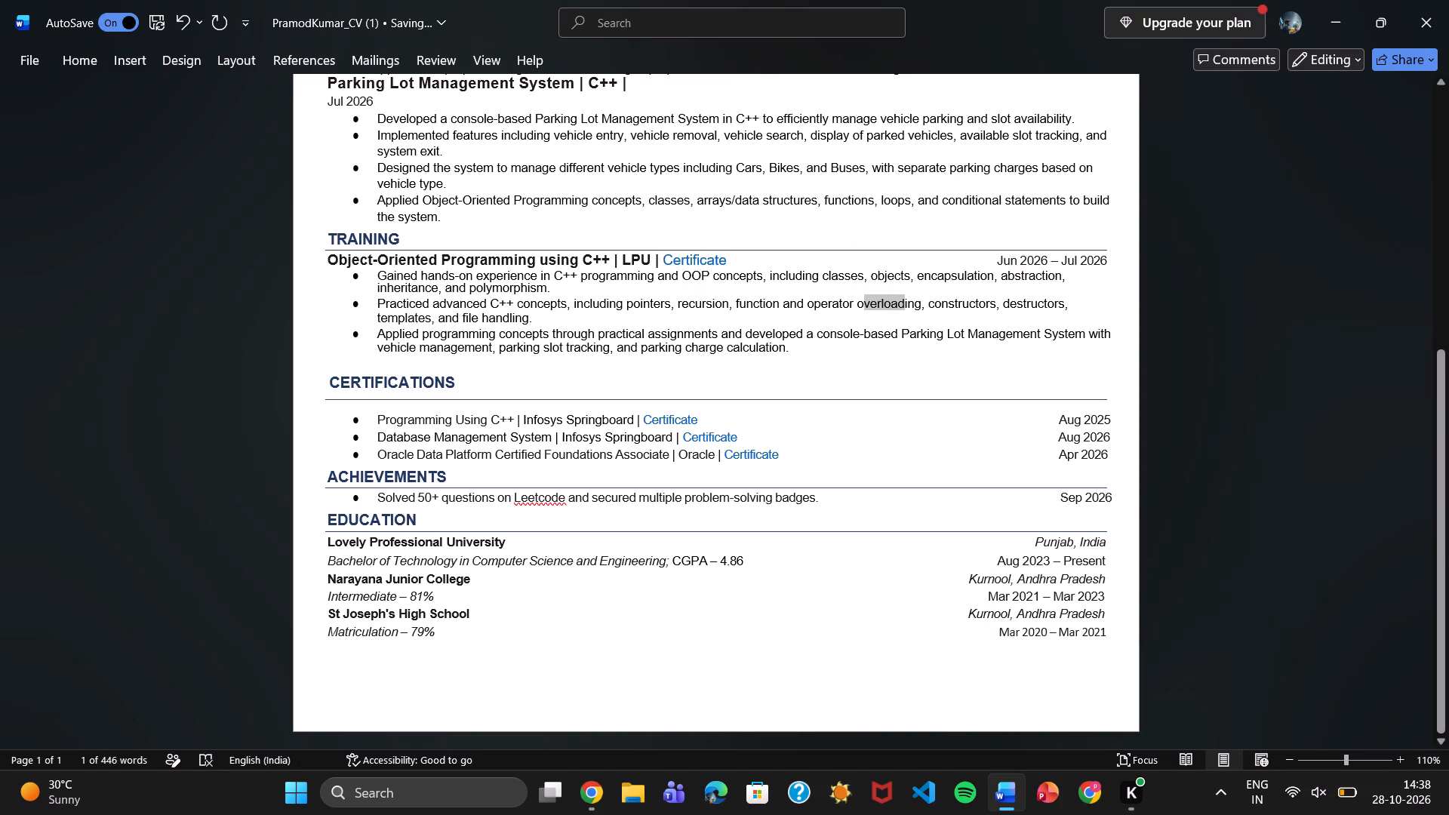
Remove the italic formatting from all the entries under EDUCATION.
drag(321, 539, 980, 596)
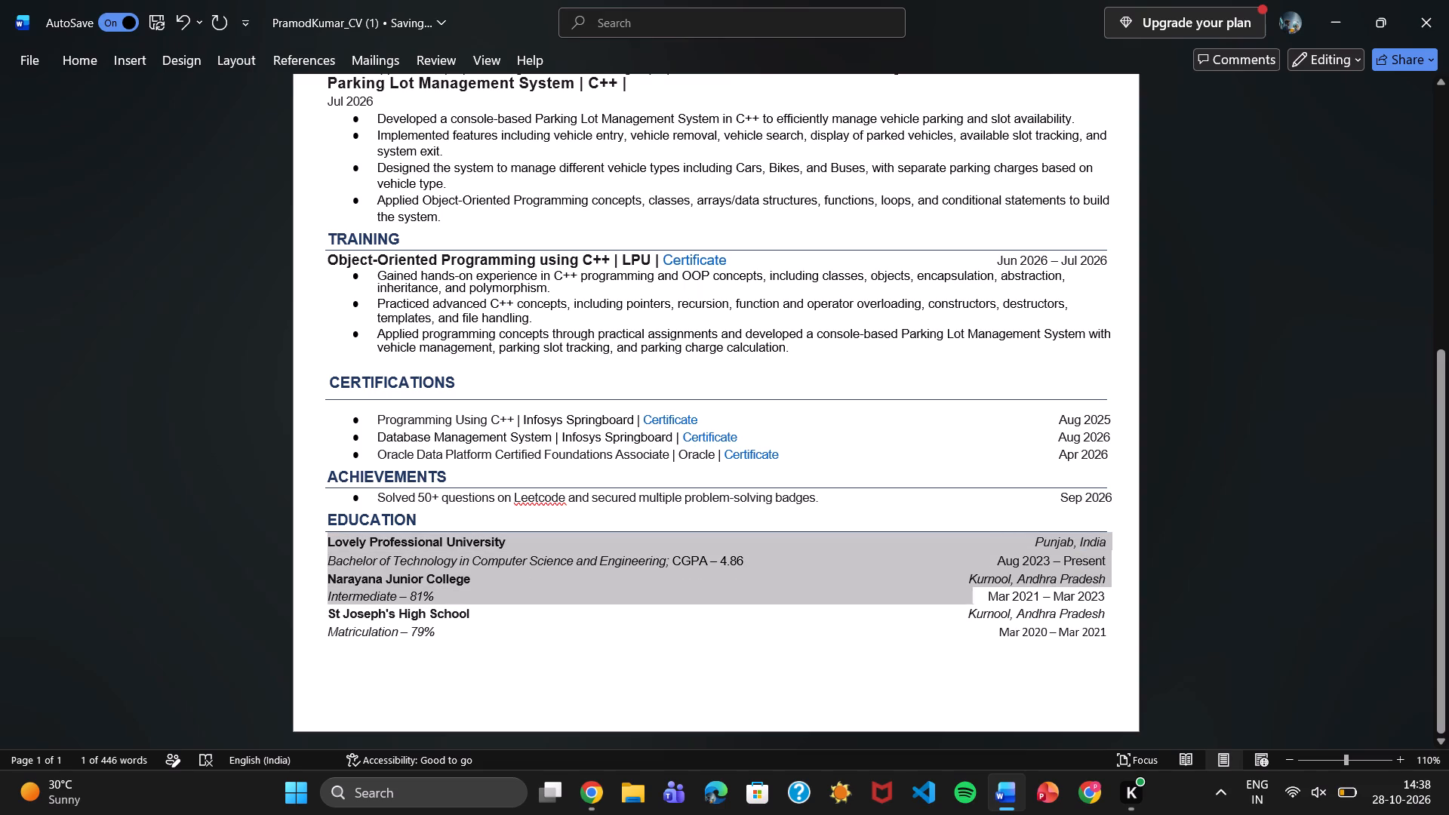
drag(980, 596, 1093, 624)
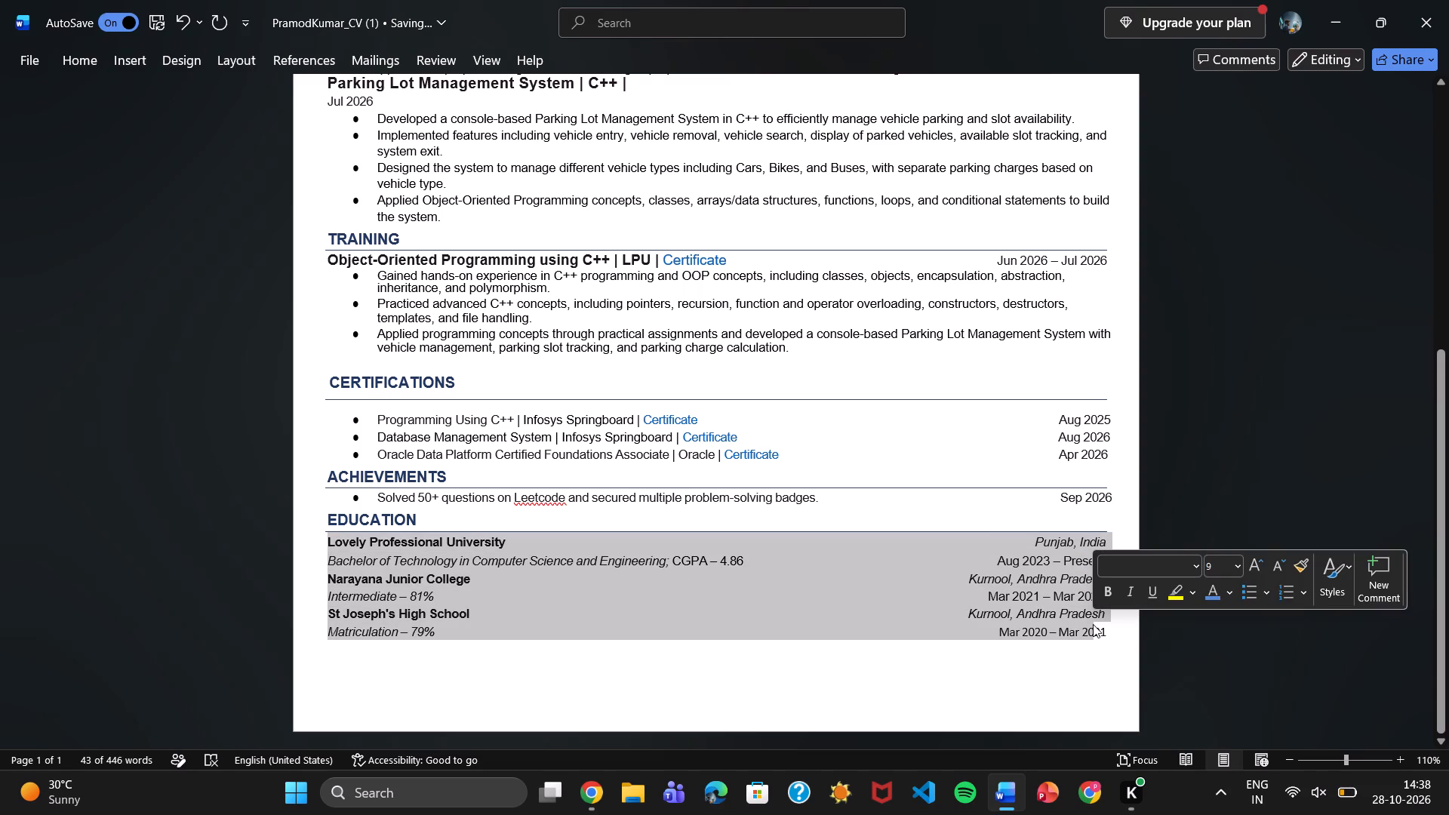
click(1134, 588)
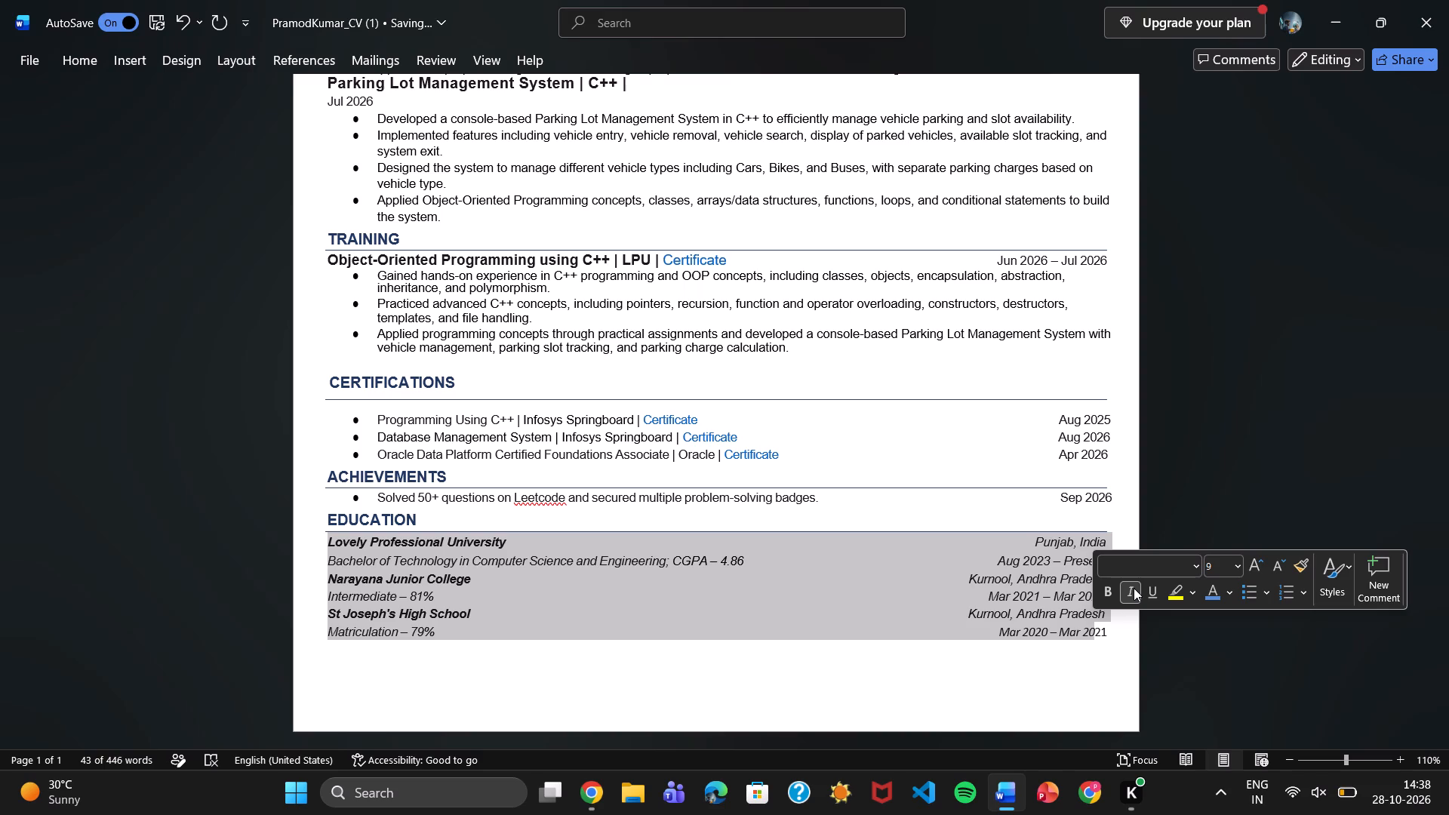
click(1134, 588)
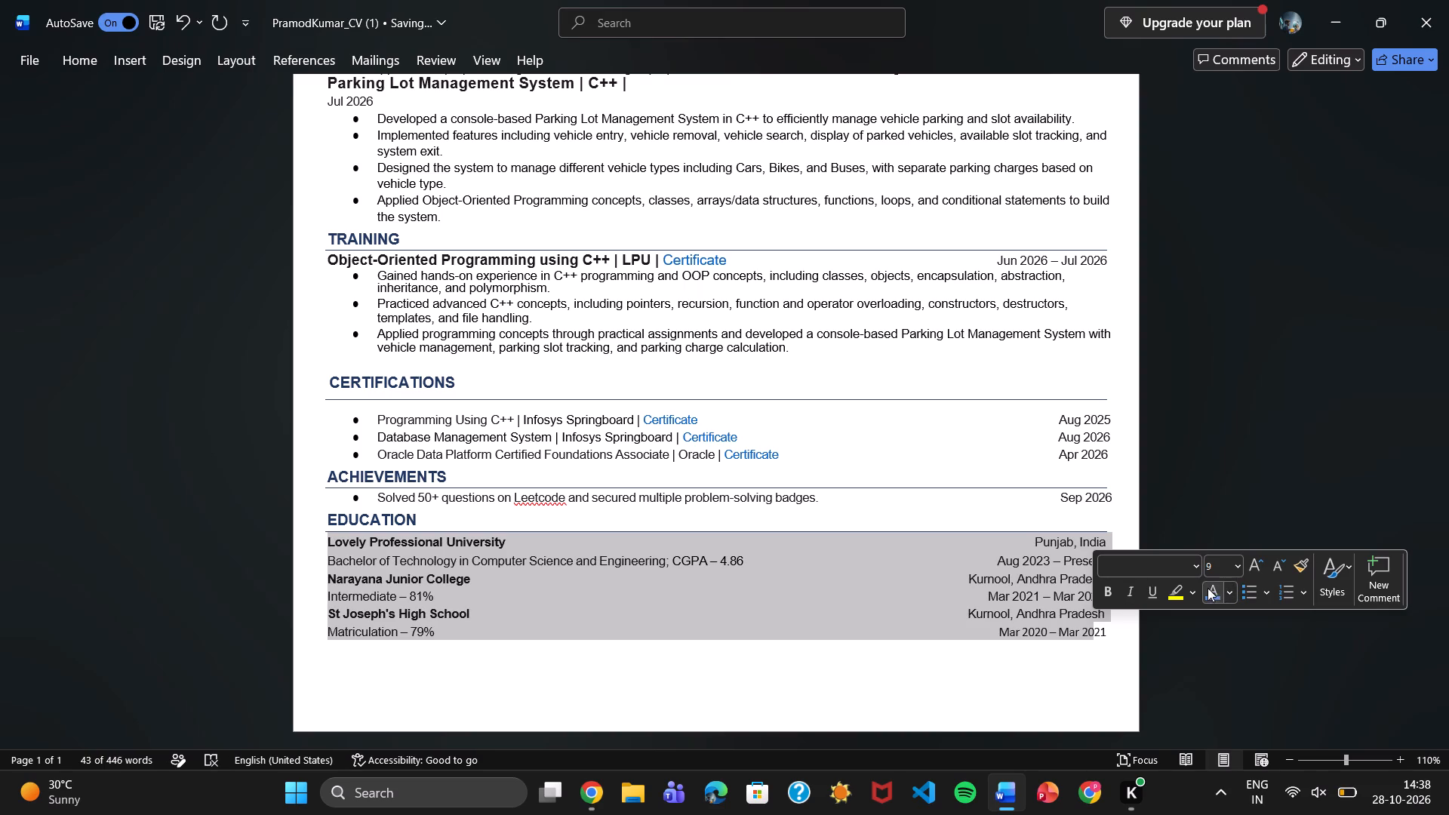
Set the font of the selected Education entries to Arial.
drag(1188, 569, 1196, 567)
click(1196, 567)
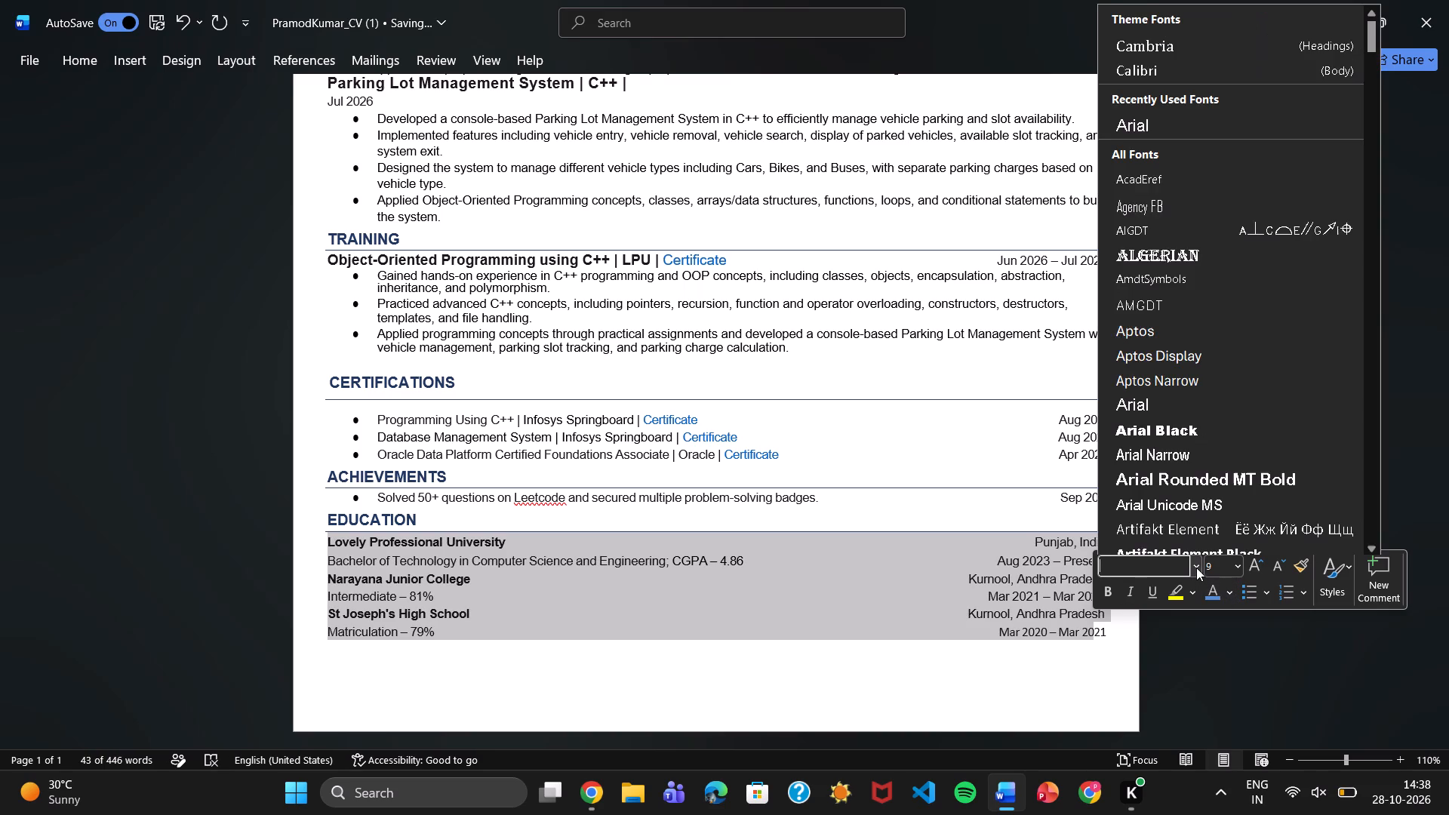
click(1137, 128)
click(939, 629)
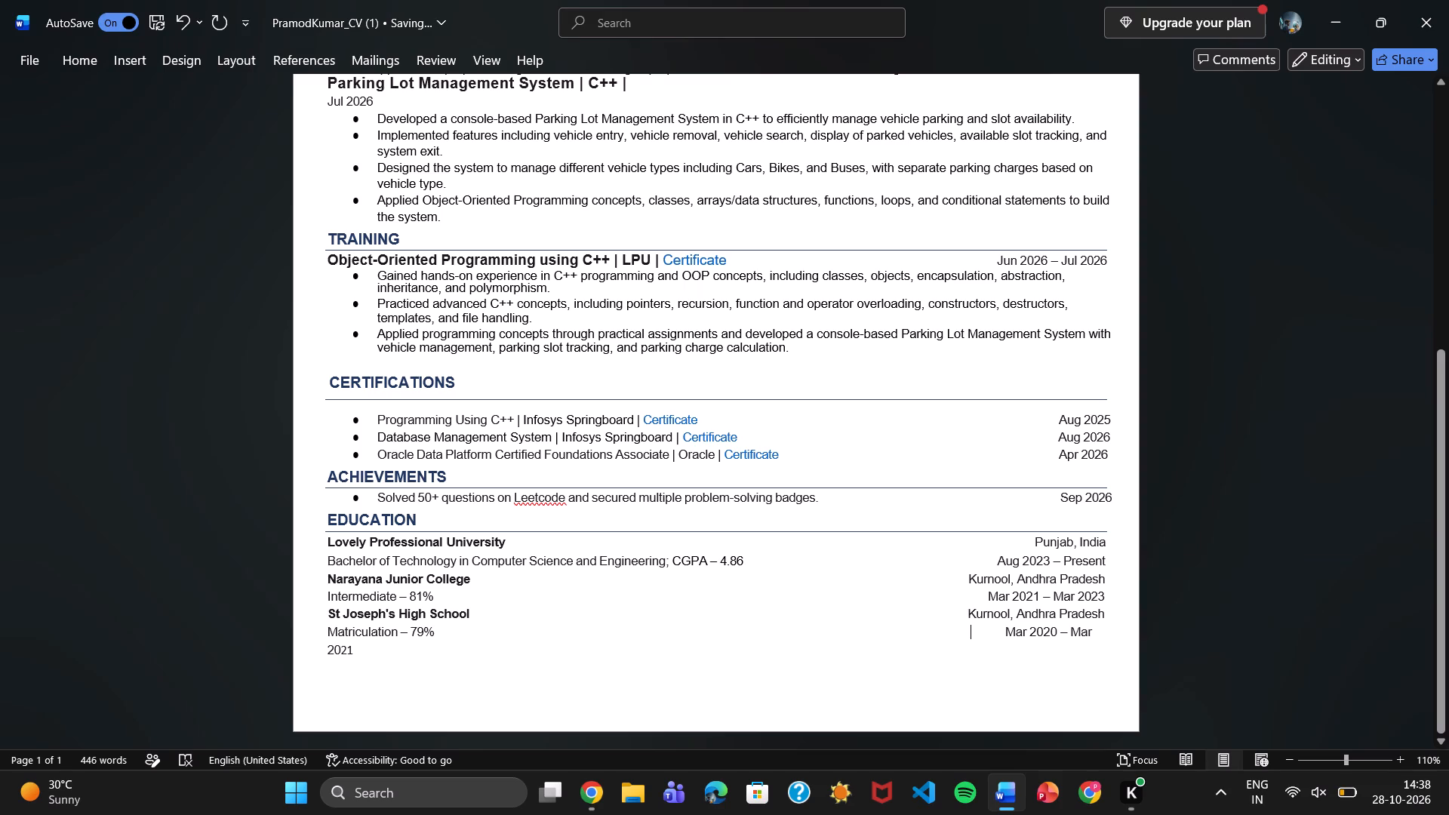
Keeping the tab after Matriculation – 79%, remove four spaces before Mar 2020 – Mar 2021 so the dates fit on one line.
key(BackSpace)
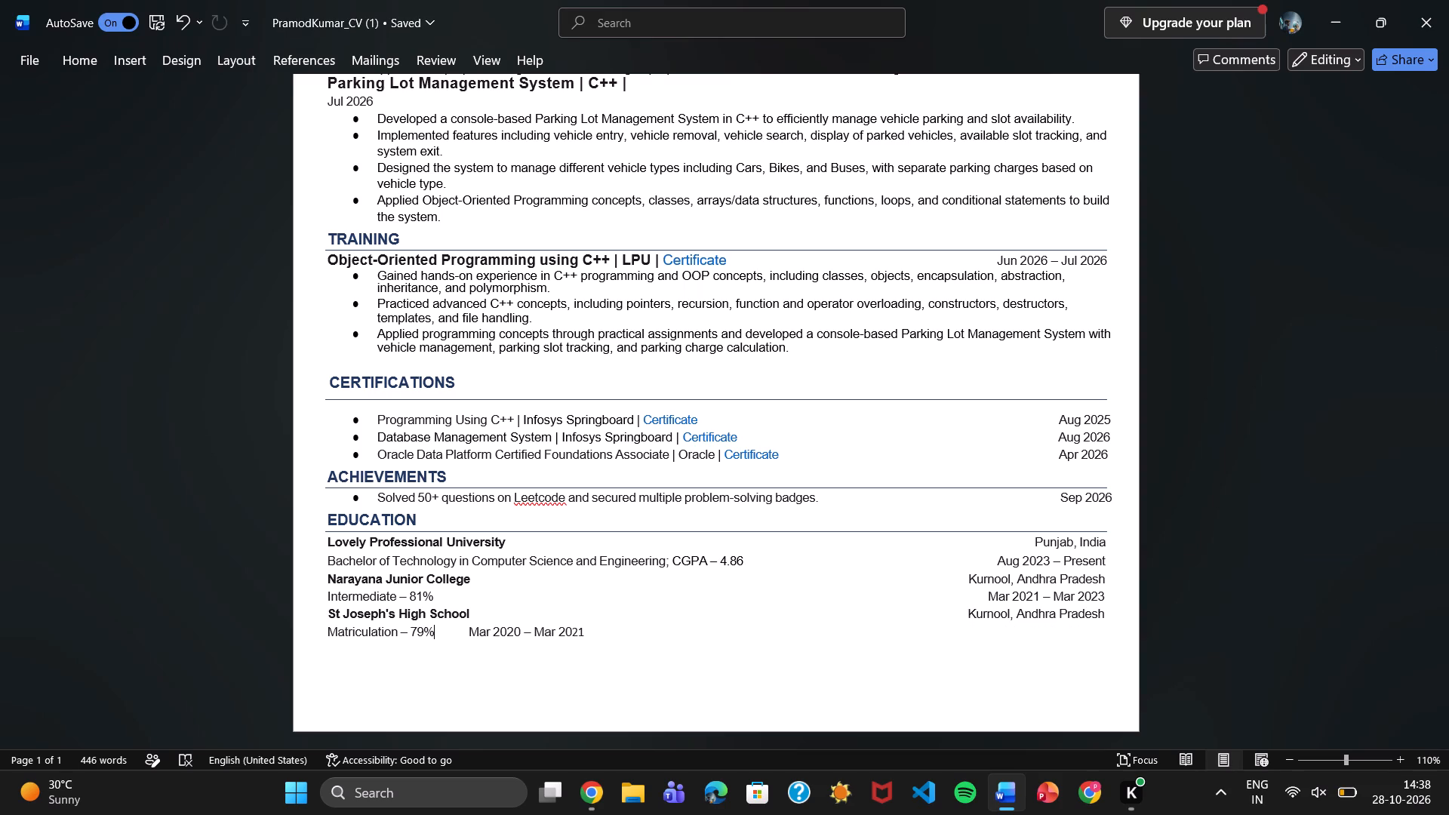
key(Tab)
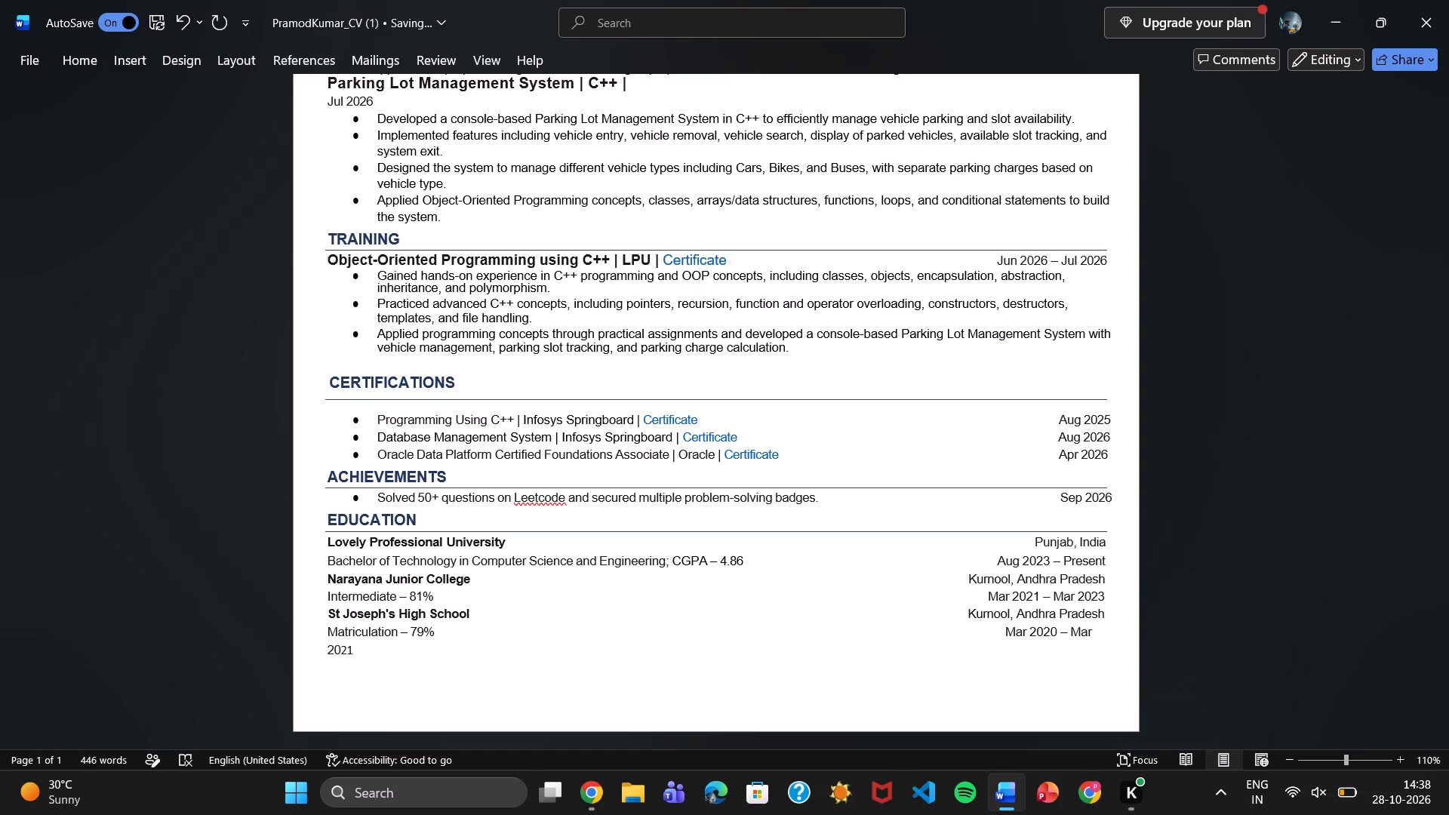
key(Right)
key(Right)
key(Right)
key(Right)
key(Right)
key(Right)
key(Right)
key(Right)
key(Right)
key(Right)
key(Right)
key(Left)
key(BackSpace)
key(BackSpace)
key(BackSpace)
key(BackSpace)
key(BackSpace)
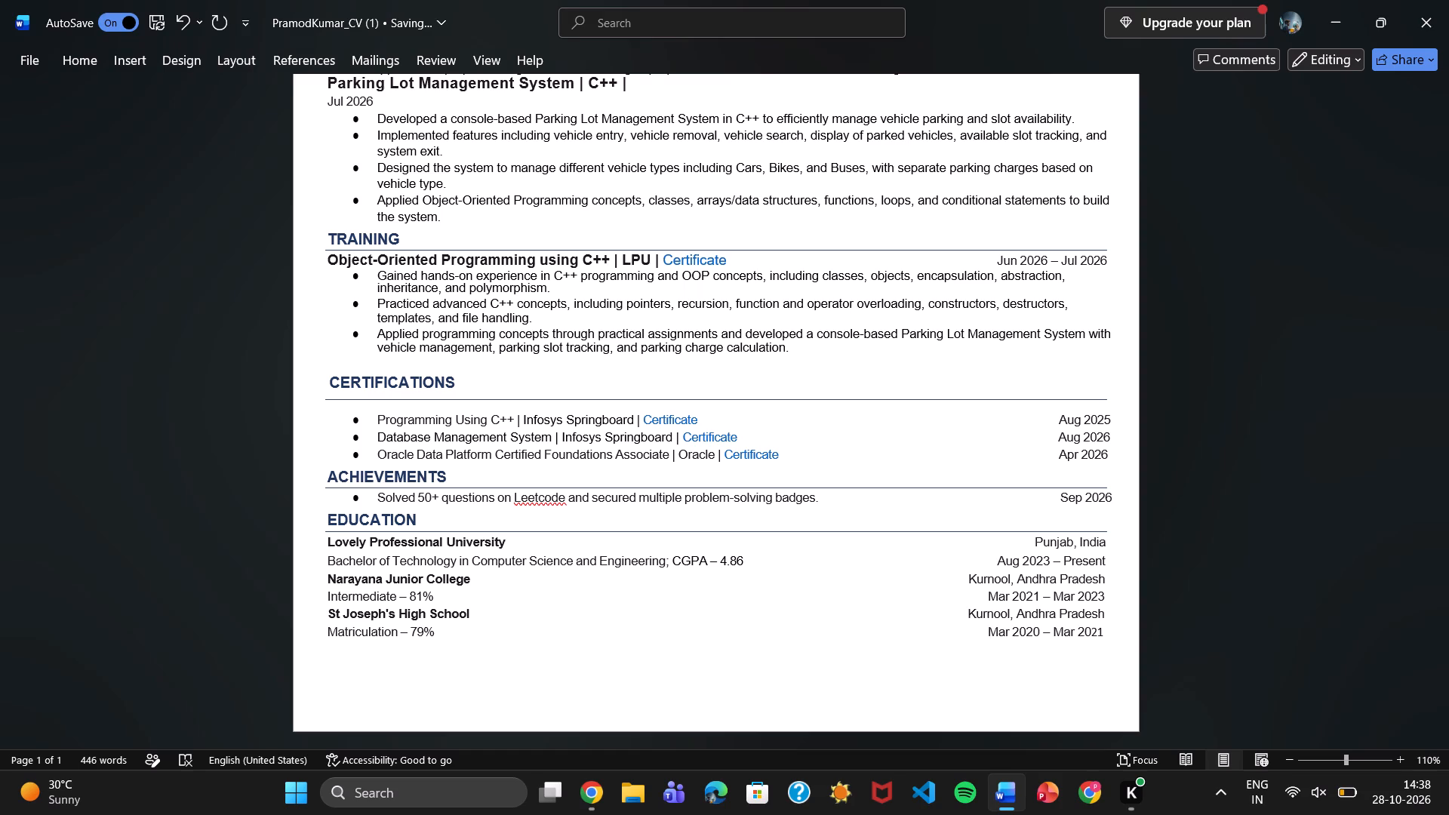
key(space)
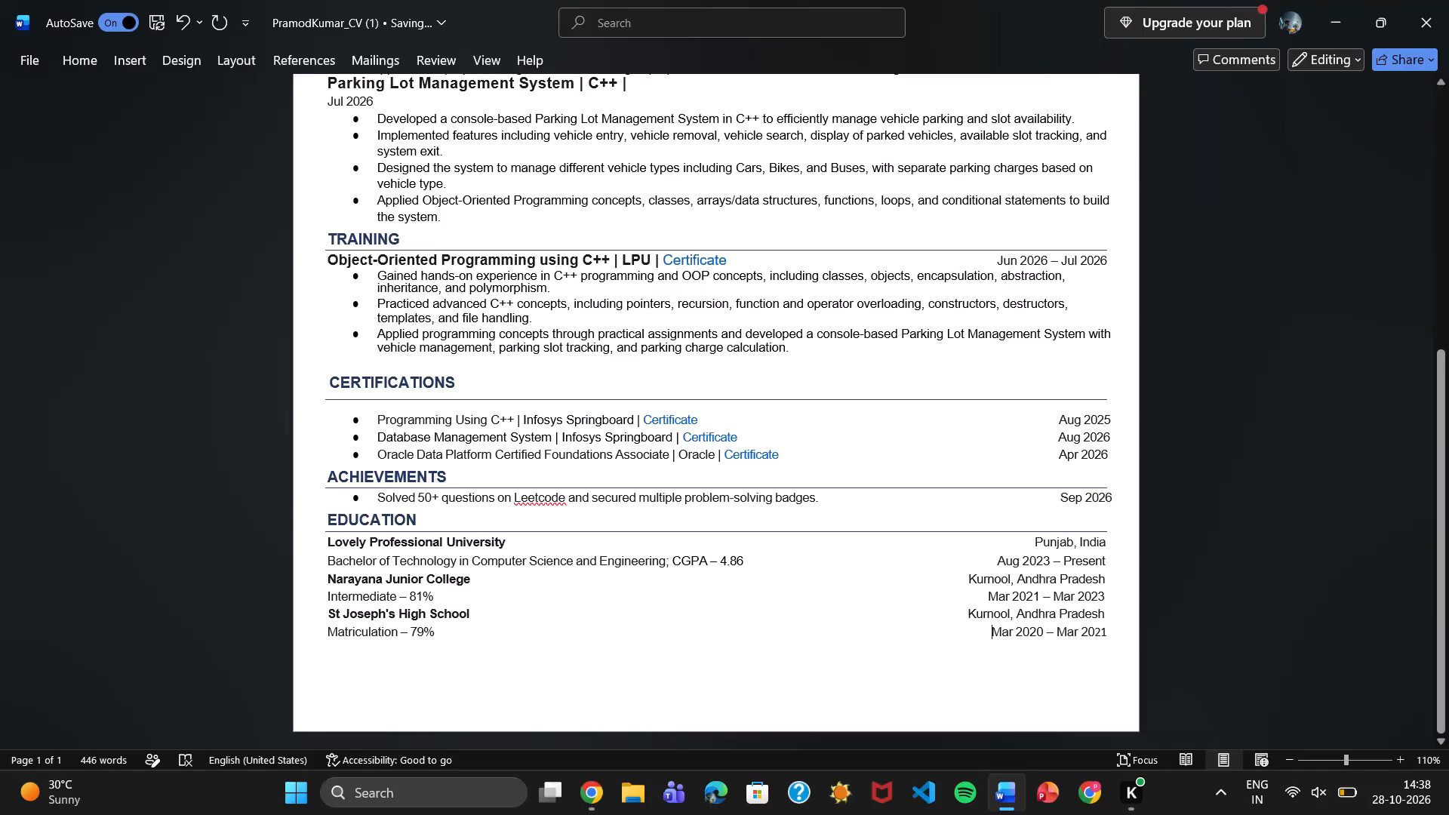
Insert one space before both Kurnool, Andhra Pradesh locations, Aug 2023 – Present, Mar 2021 – Mar 2023 and Punjab, India to even the right edge.
drag(1032, 534, 1120, 650)
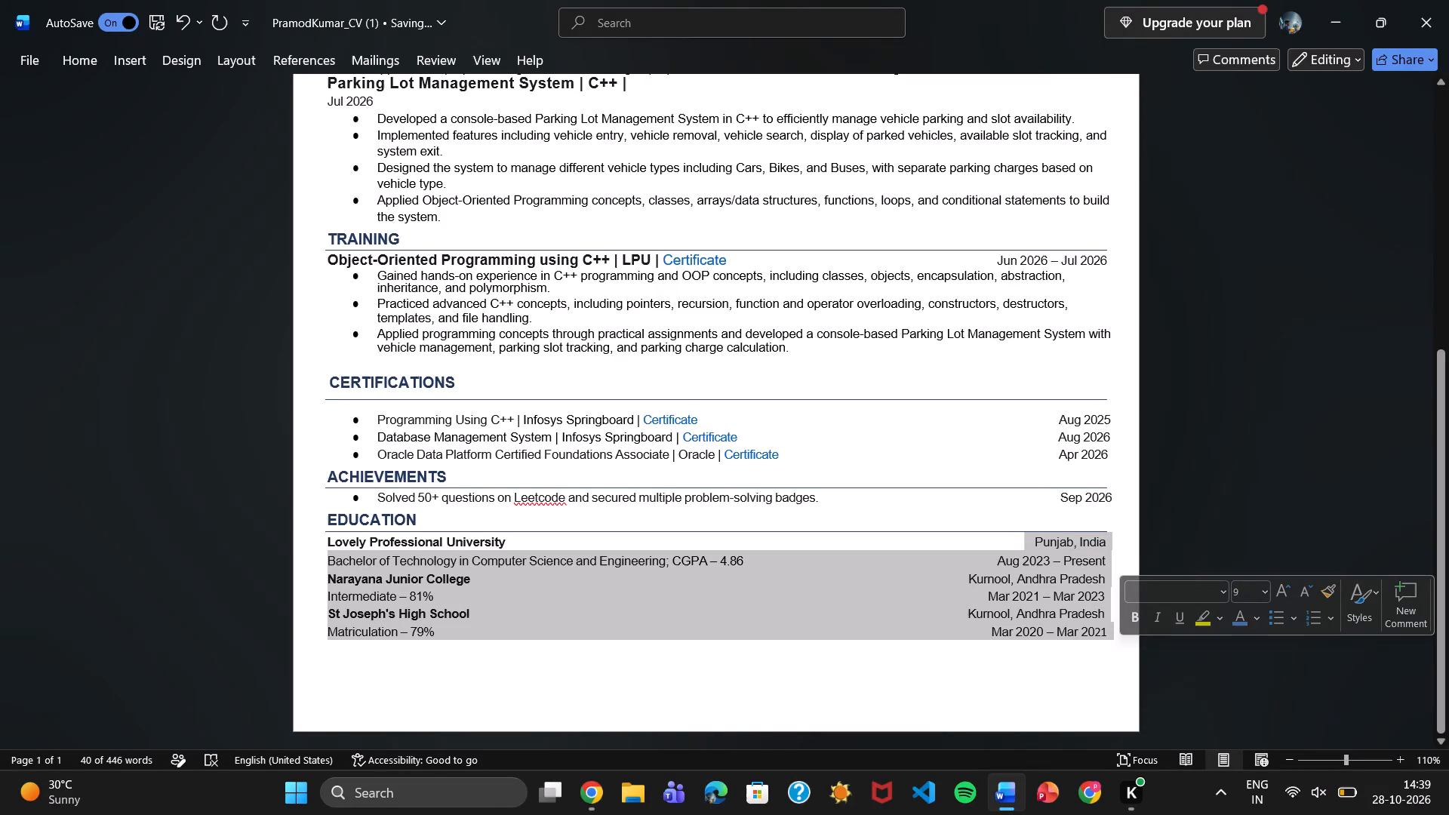
click(1088, 659)
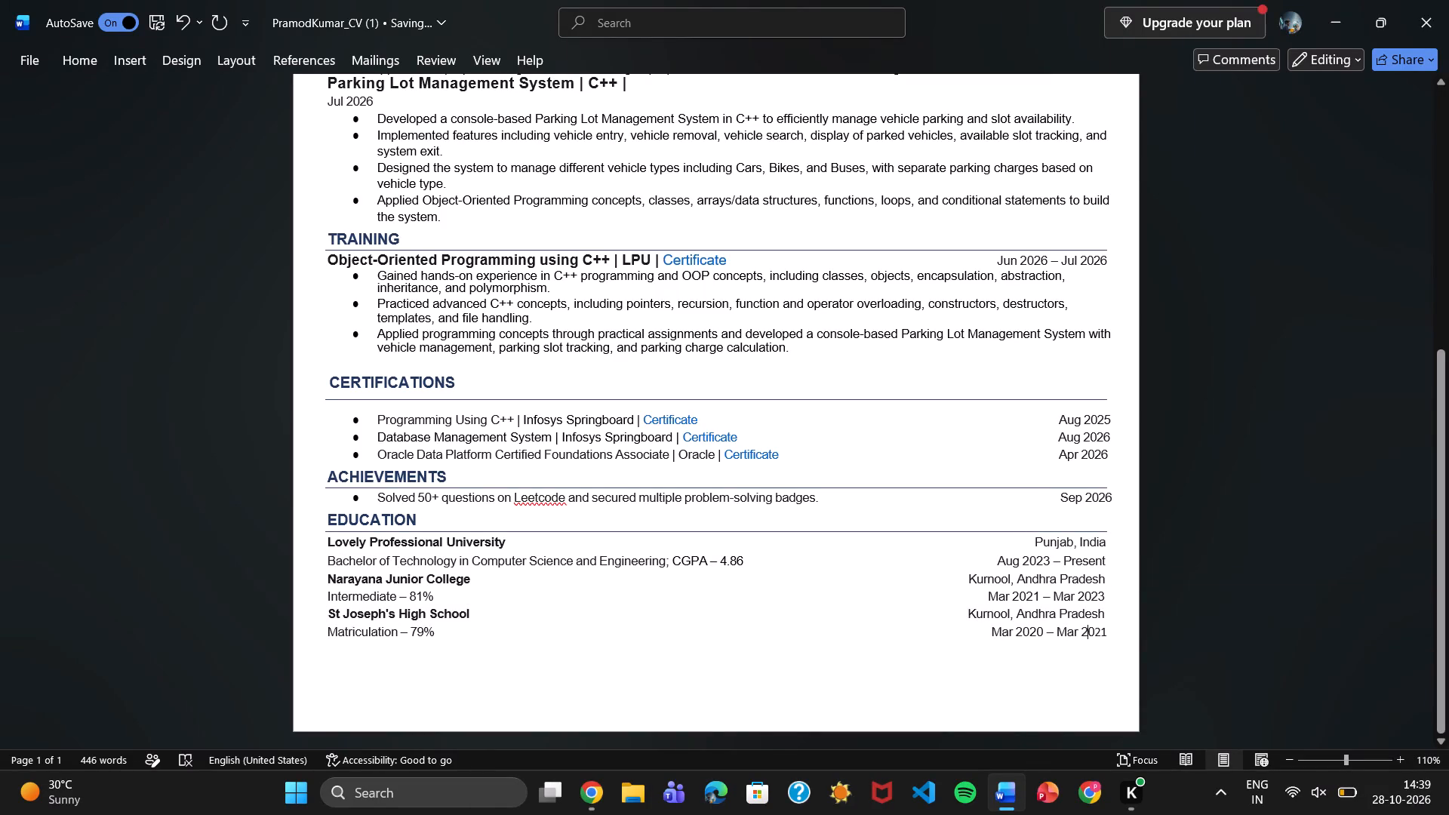
click(965, 612)
key(space)
click(966, 574)
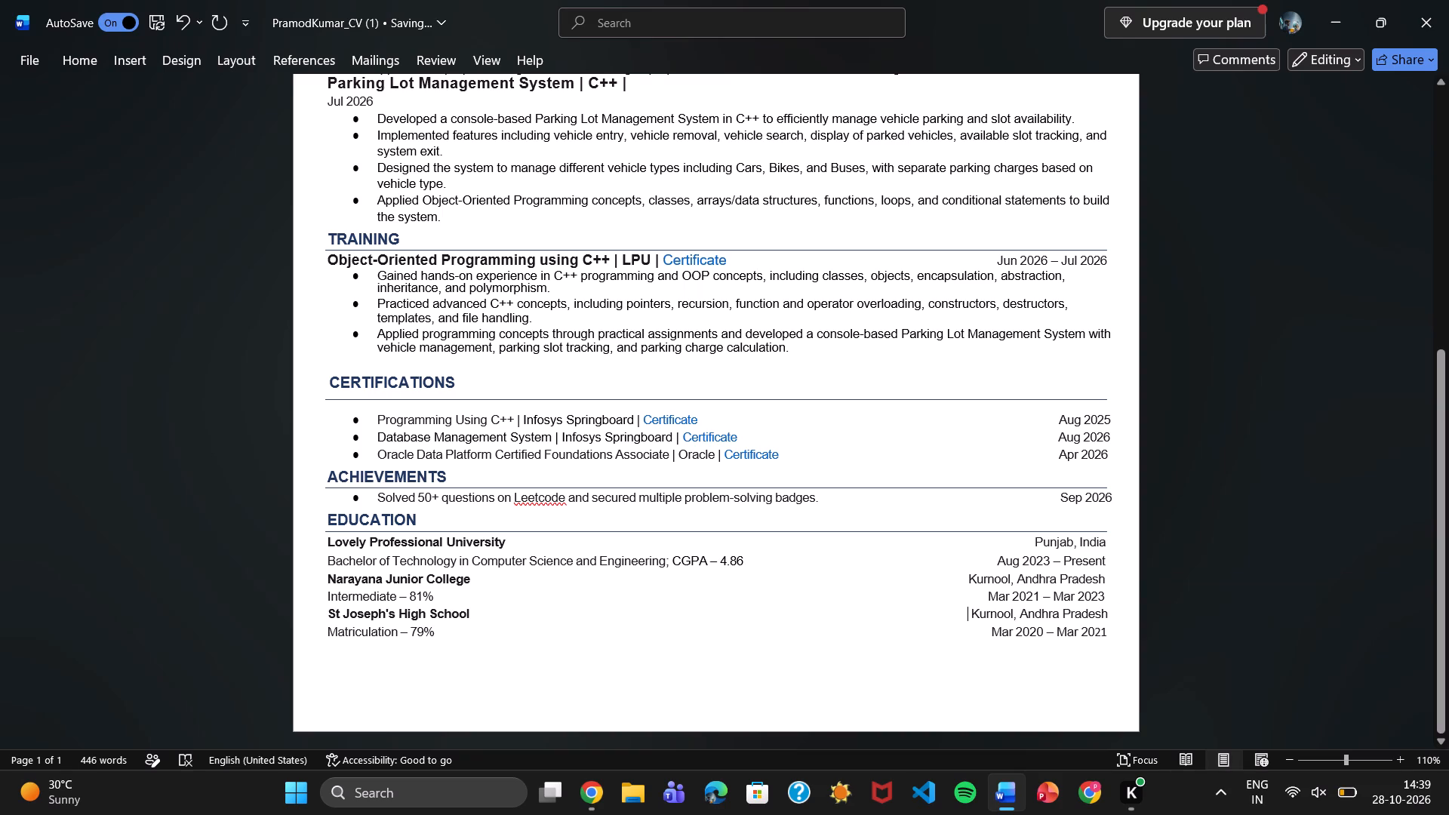
key(space)
click(993, 558)
key(space)
click(983, 594)
key(space)
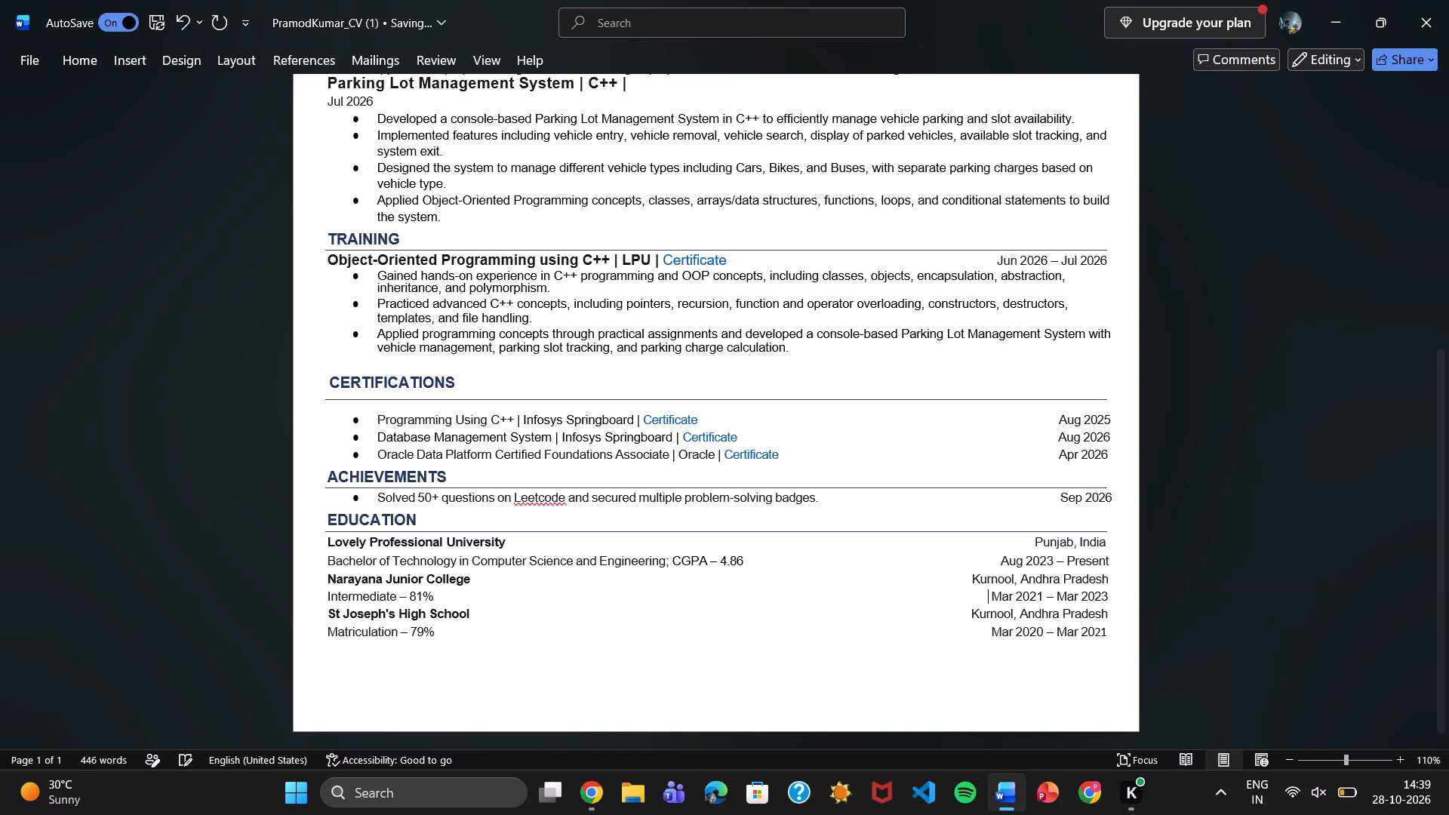
click(1032, 541)
key(space)
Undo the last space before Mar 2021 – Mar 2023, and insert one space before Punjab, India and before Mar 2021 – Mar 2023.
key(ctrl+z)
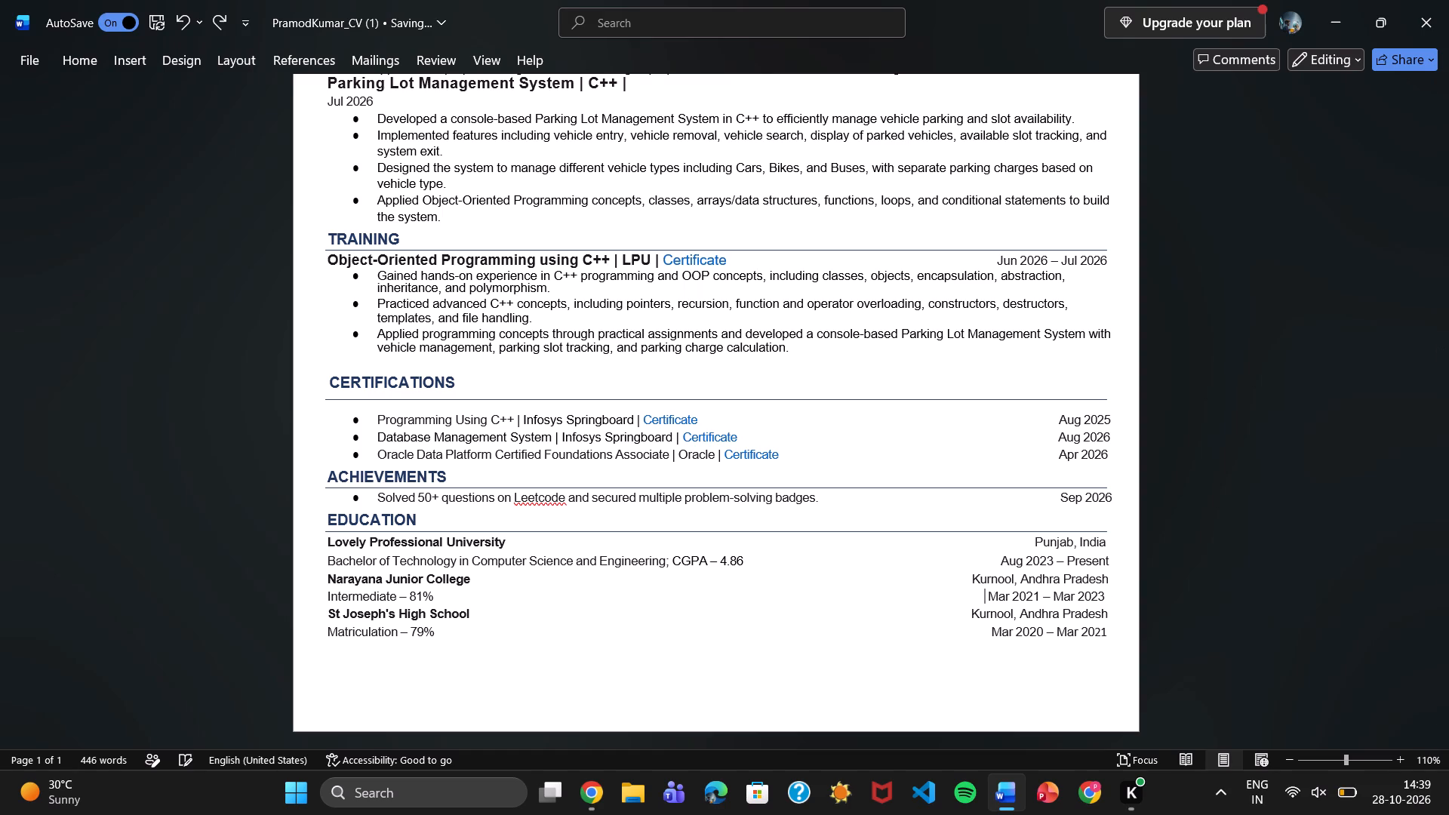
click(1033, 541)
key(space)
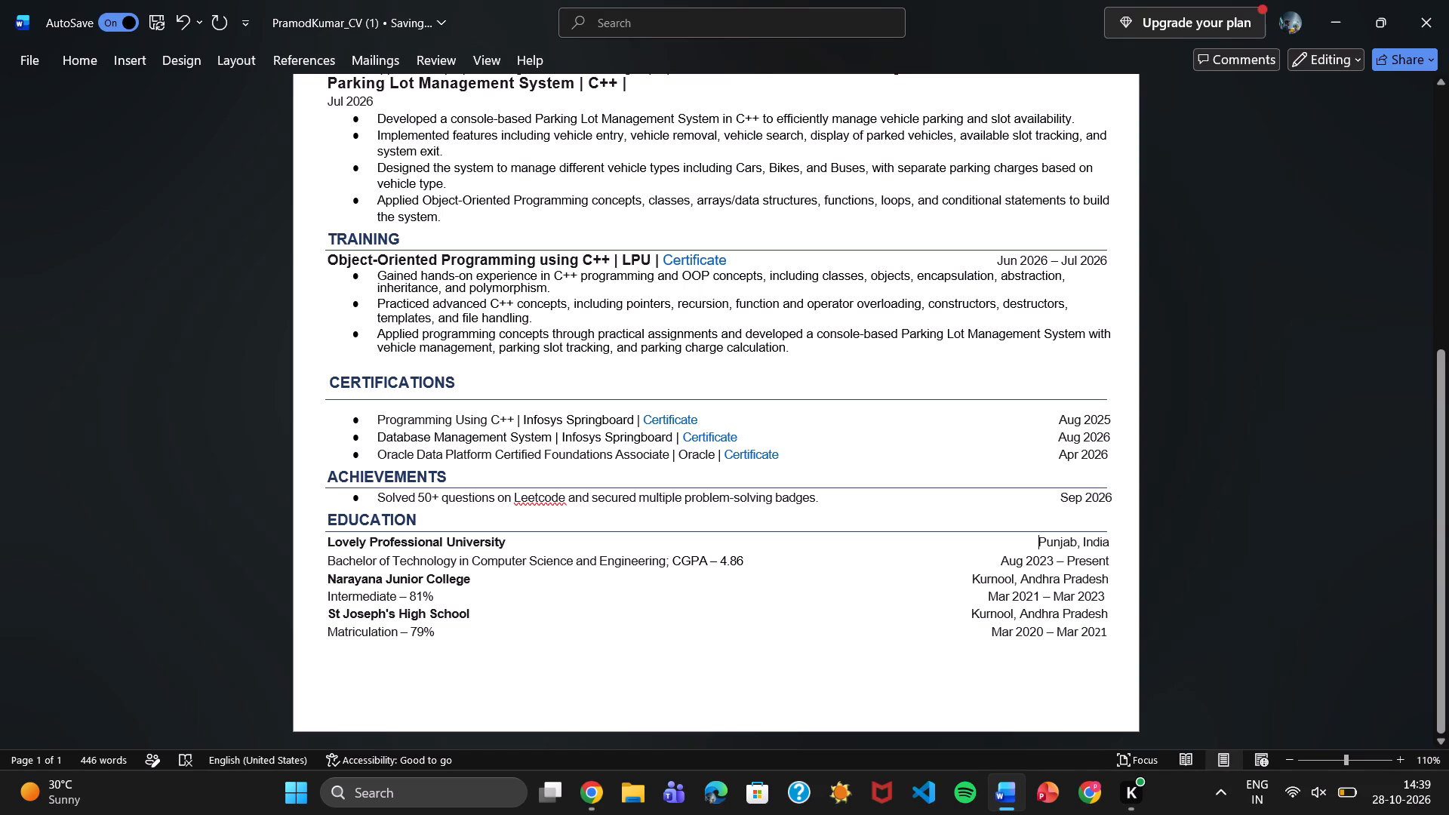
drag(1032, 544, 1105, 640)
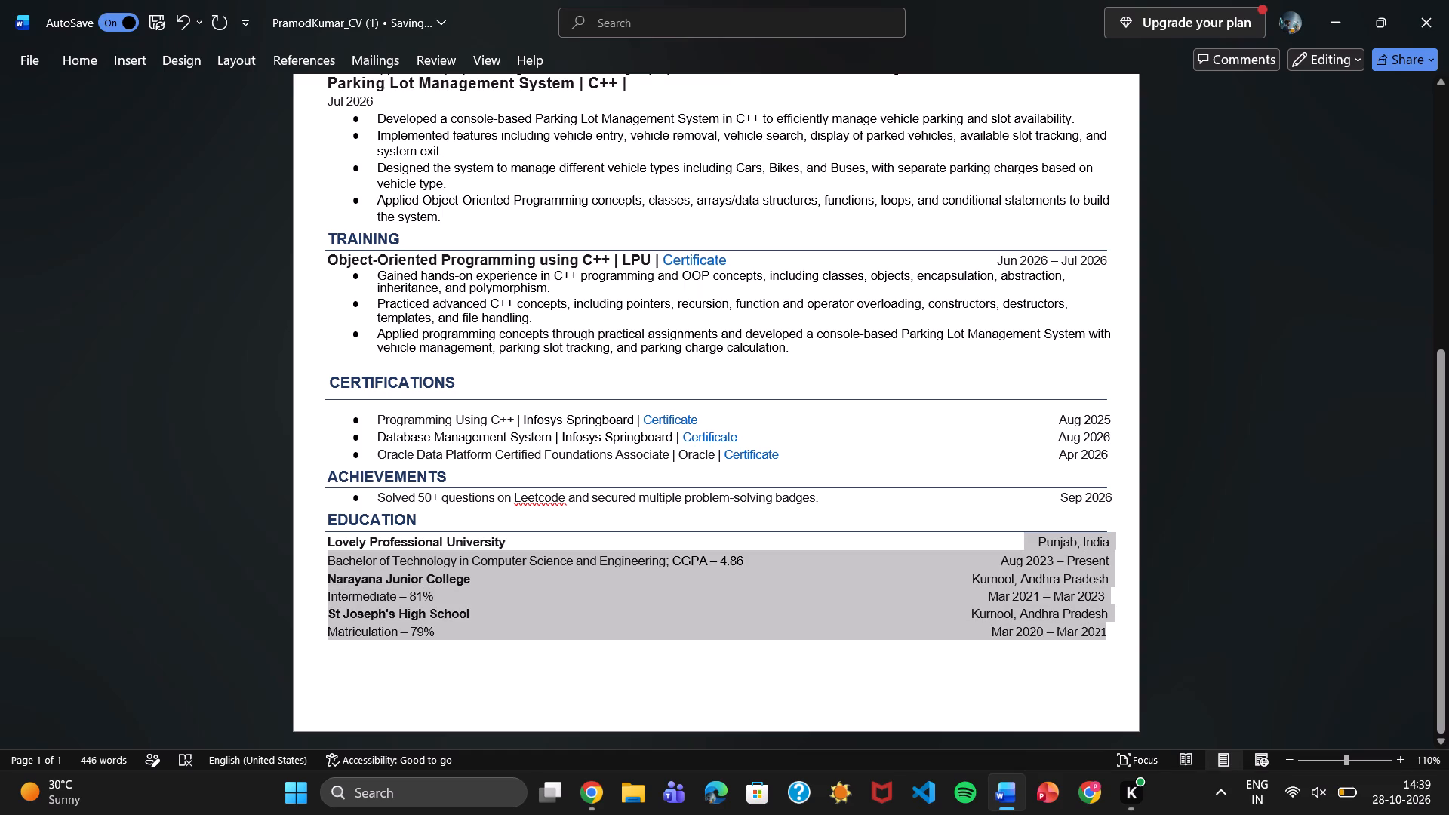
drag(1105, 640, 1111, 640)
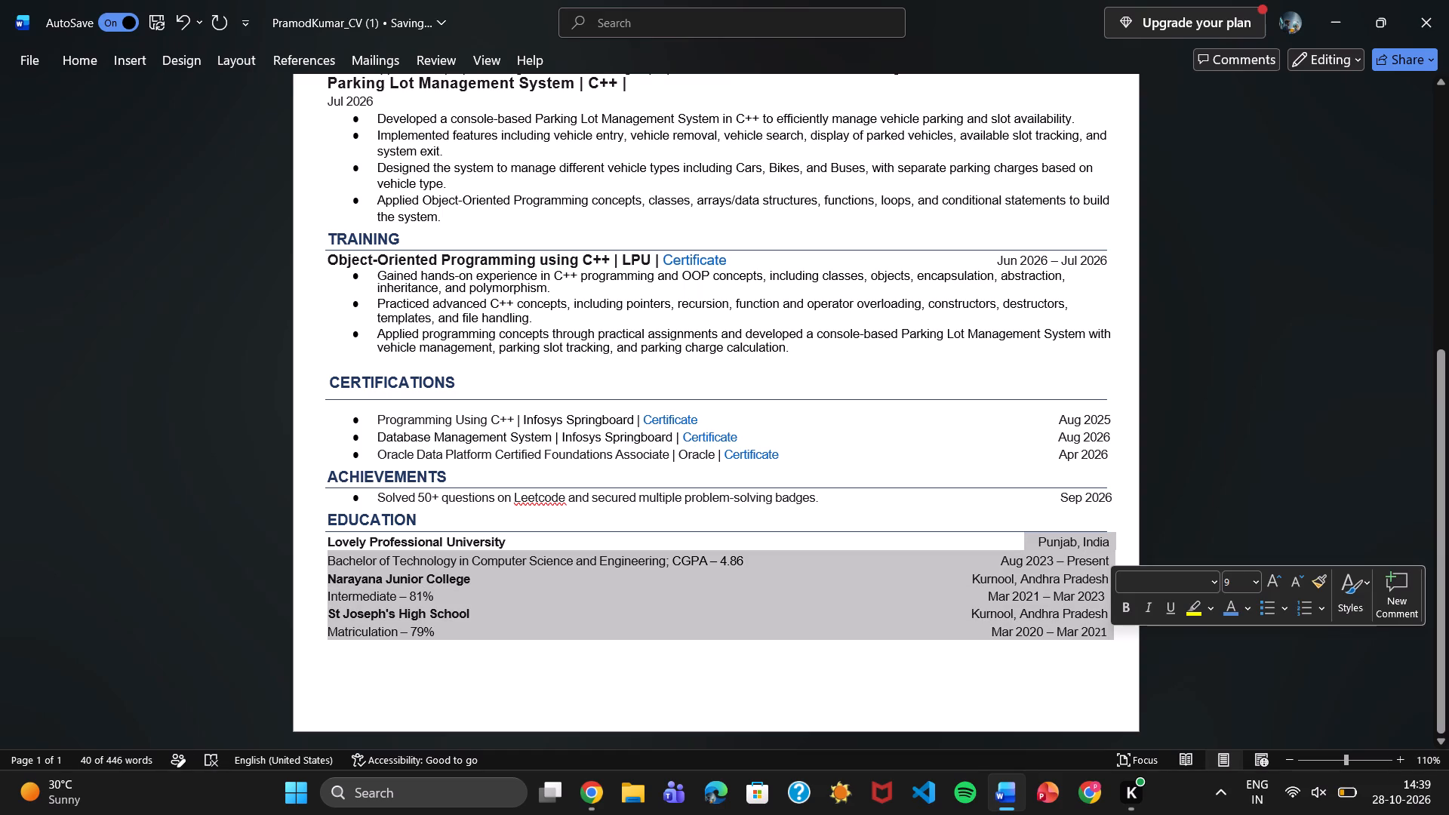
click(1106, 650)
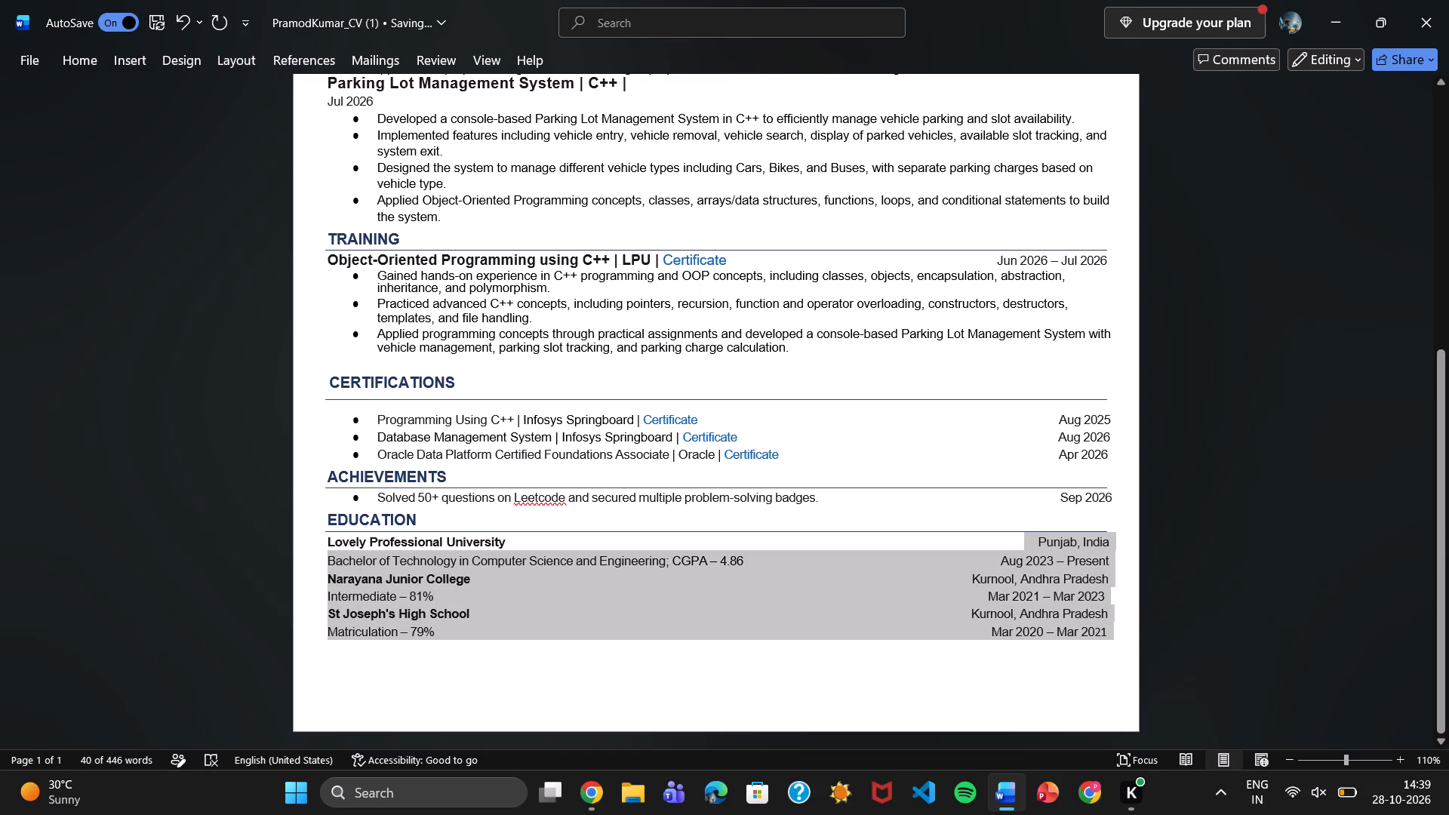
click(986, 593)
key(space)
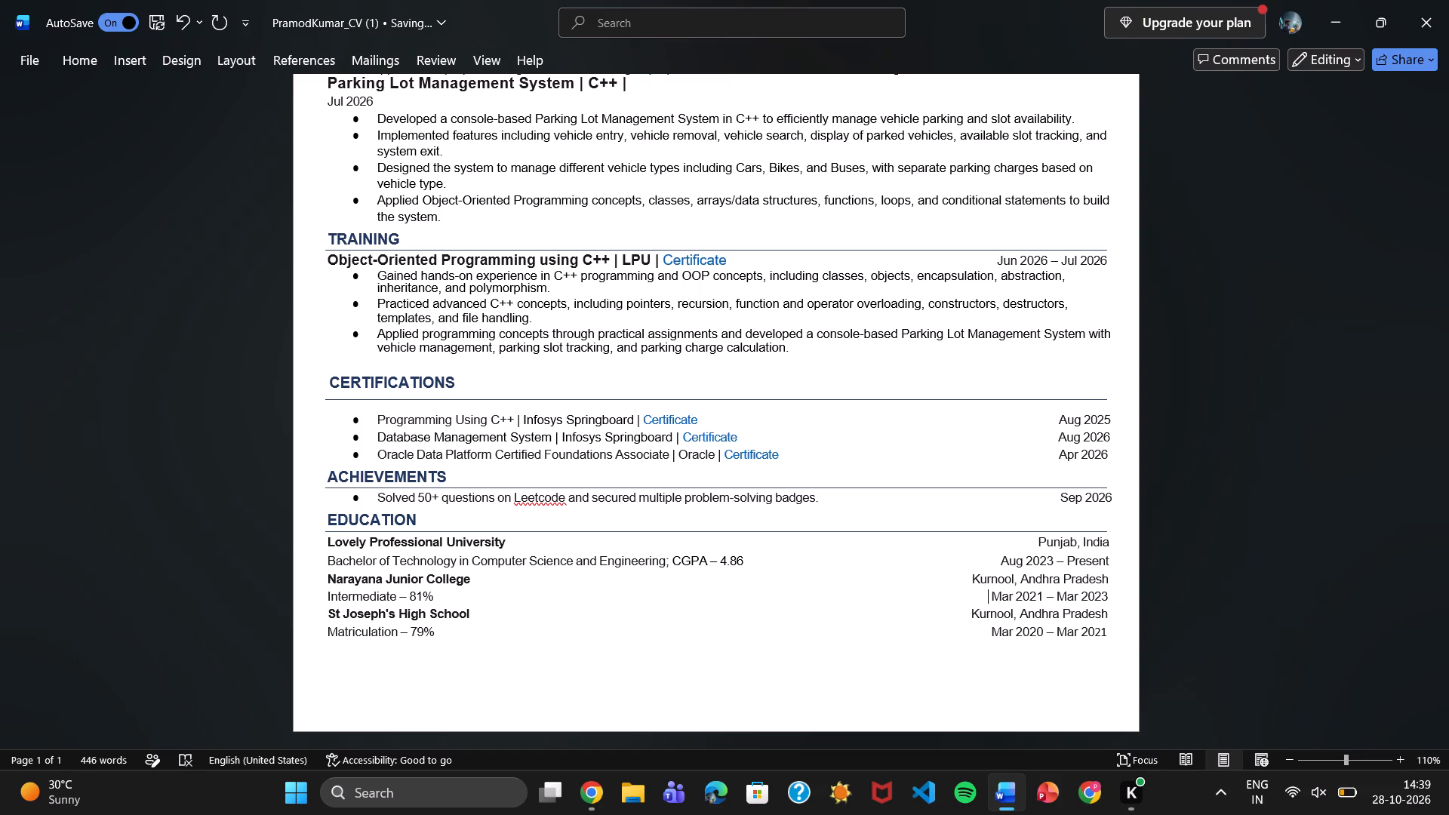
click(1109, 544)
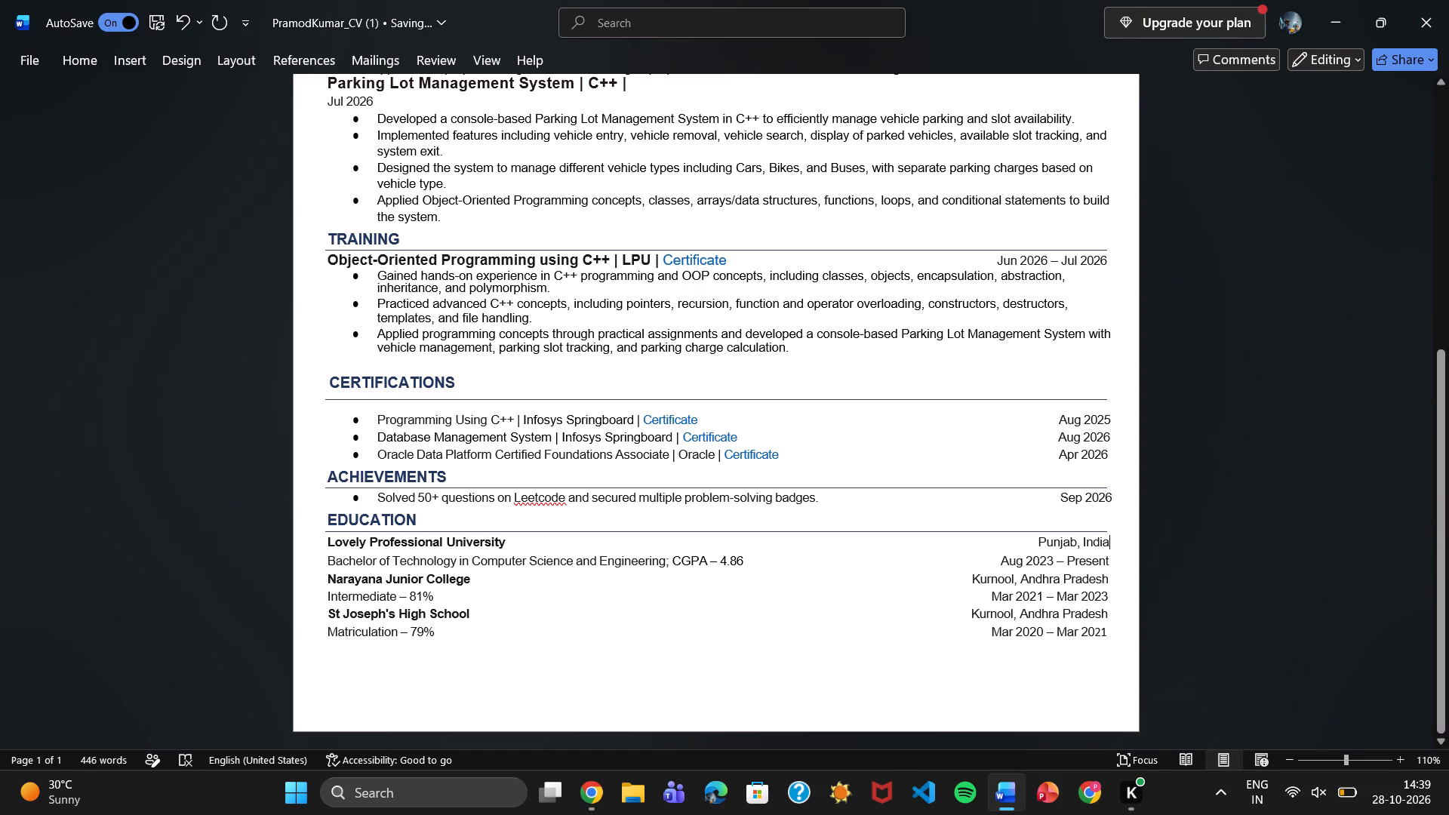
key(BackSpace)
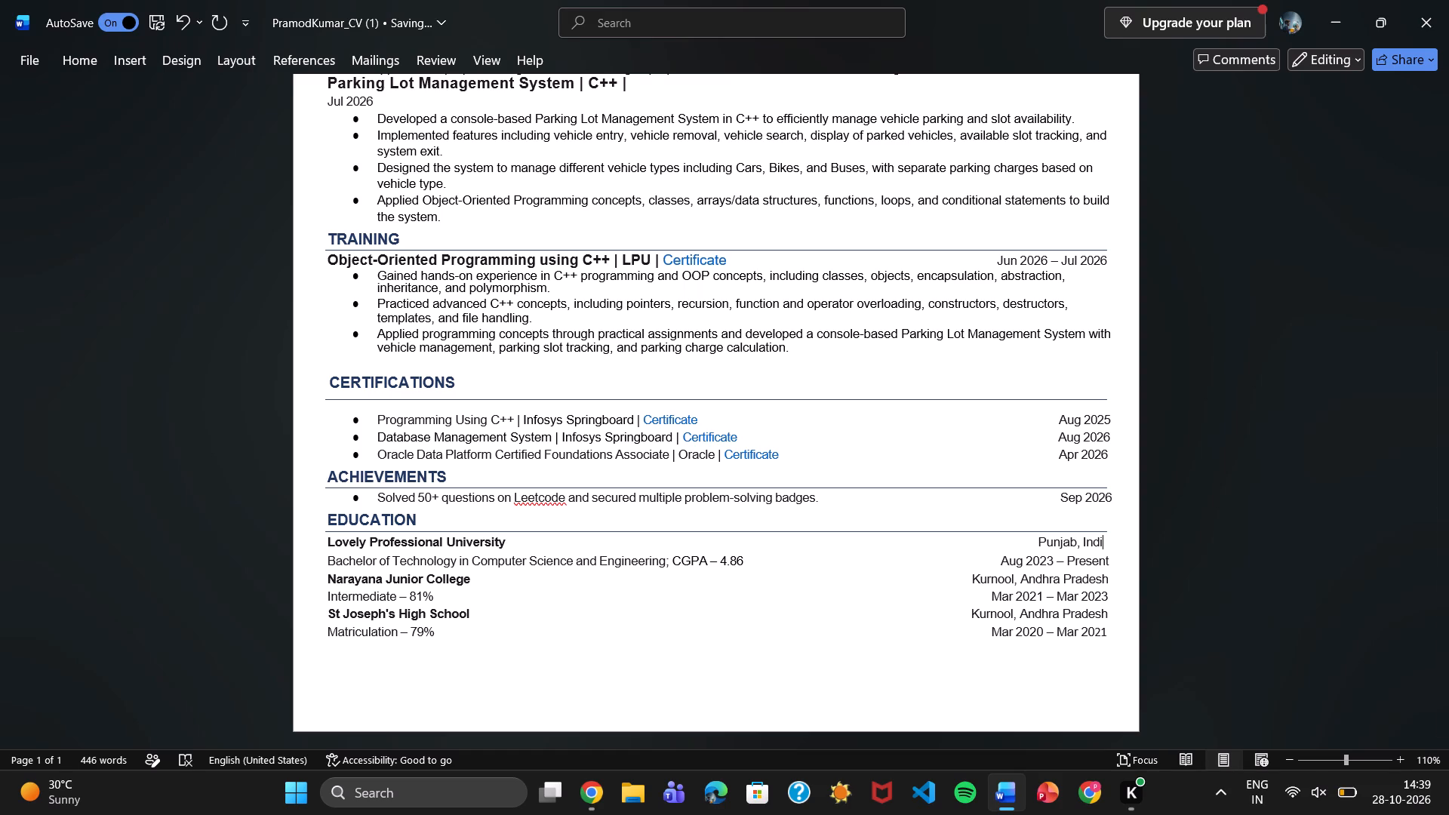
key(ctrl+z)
Remove one space before every location and date range under EDUCATION, from Punjab, India down to Mar 2020 – Mar 2021.
click(1038, 539)
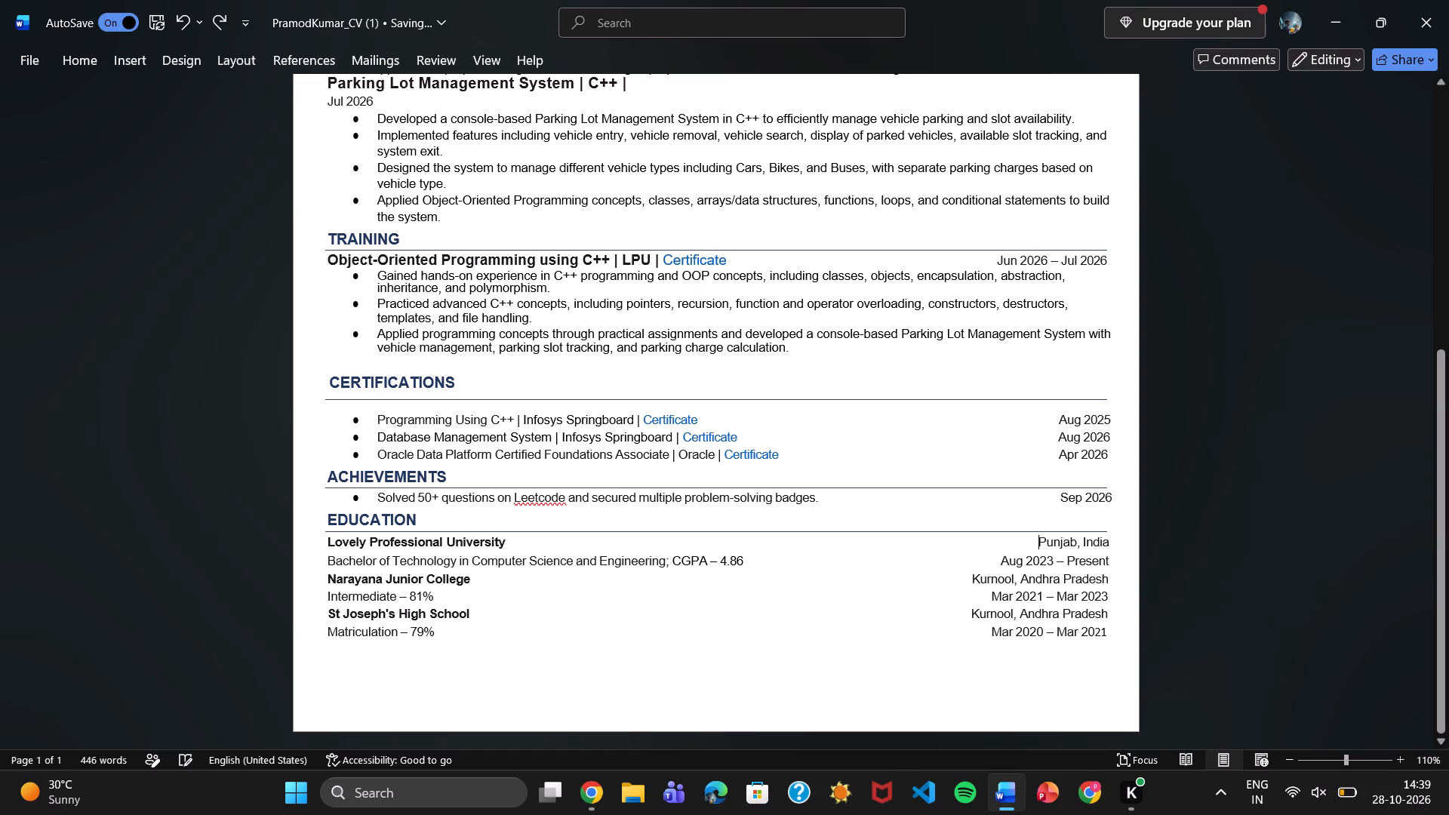
key(BackSpace)
click(1001, 561)
key(BackSpace)
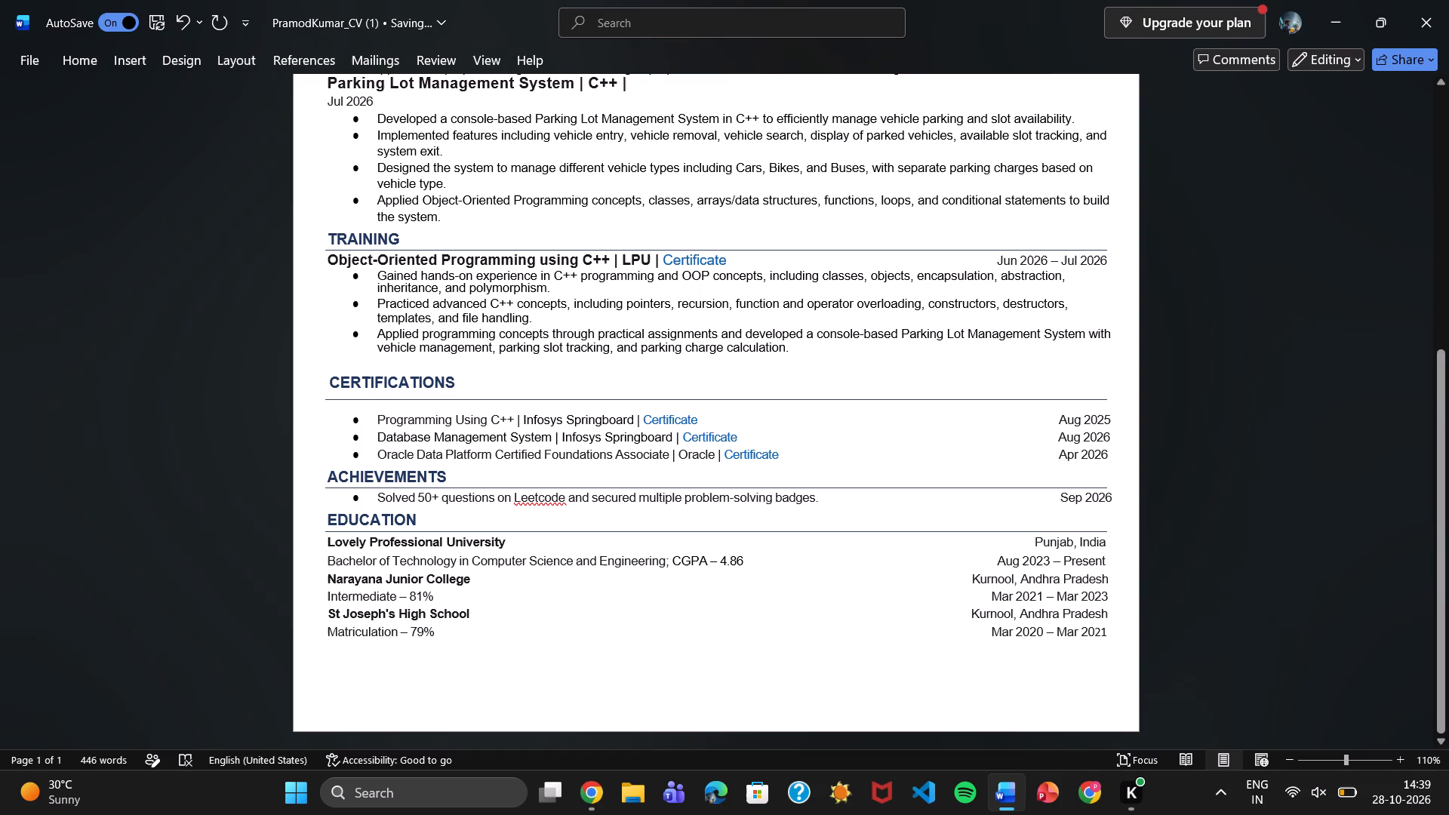
click(973, 578)
key(BackSpace)
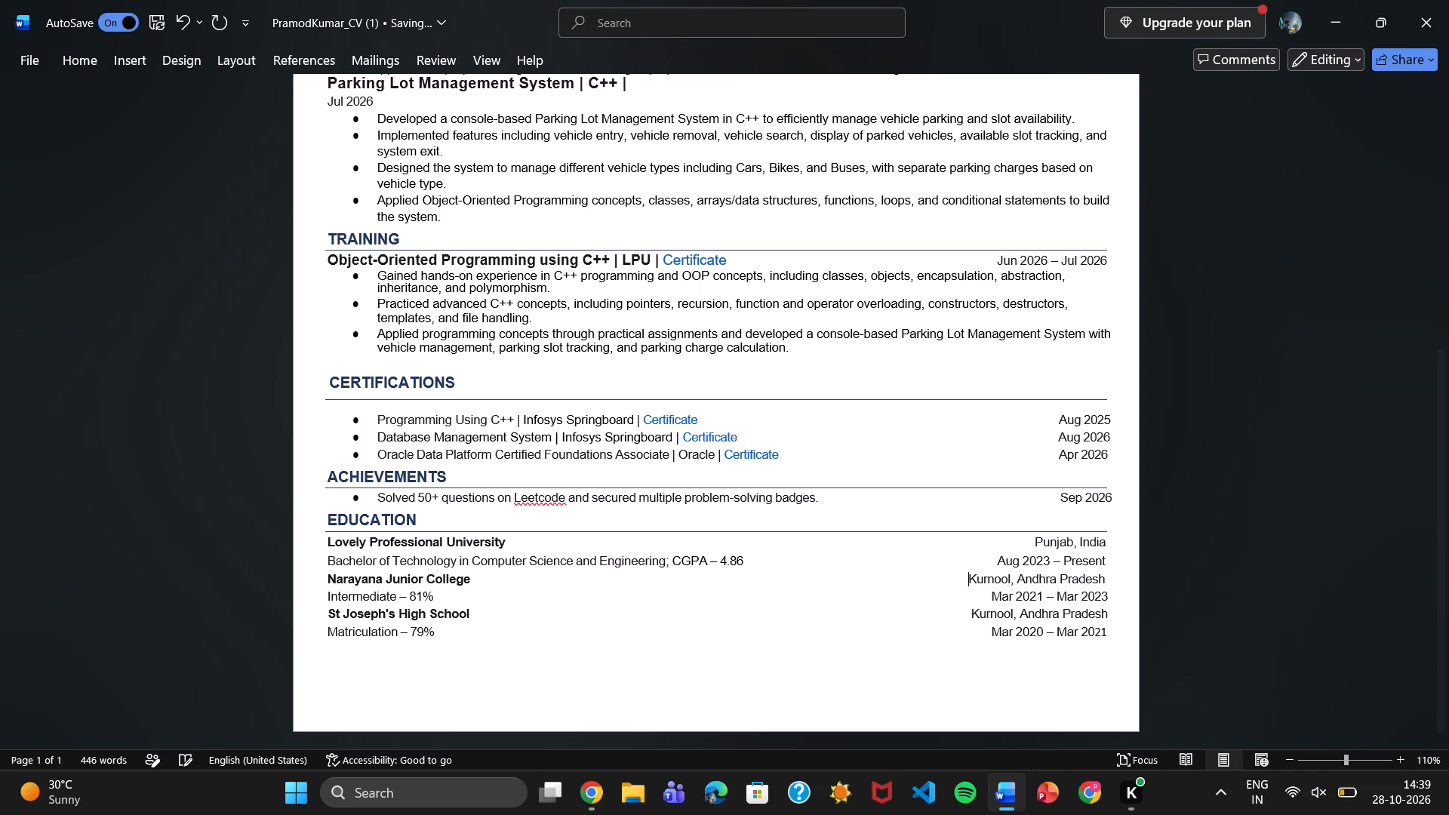
click(994, 595)
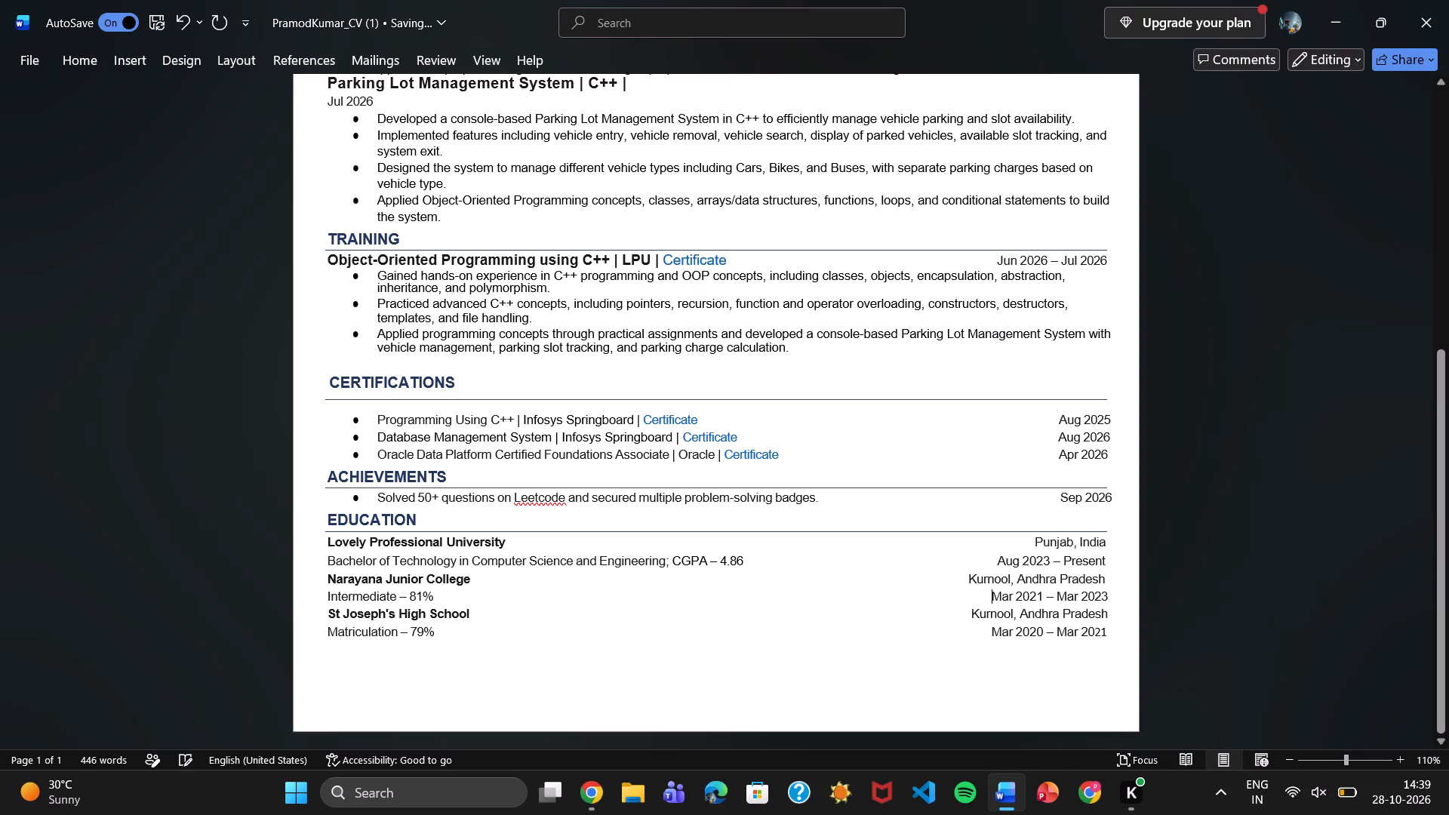
key(BackSpace)
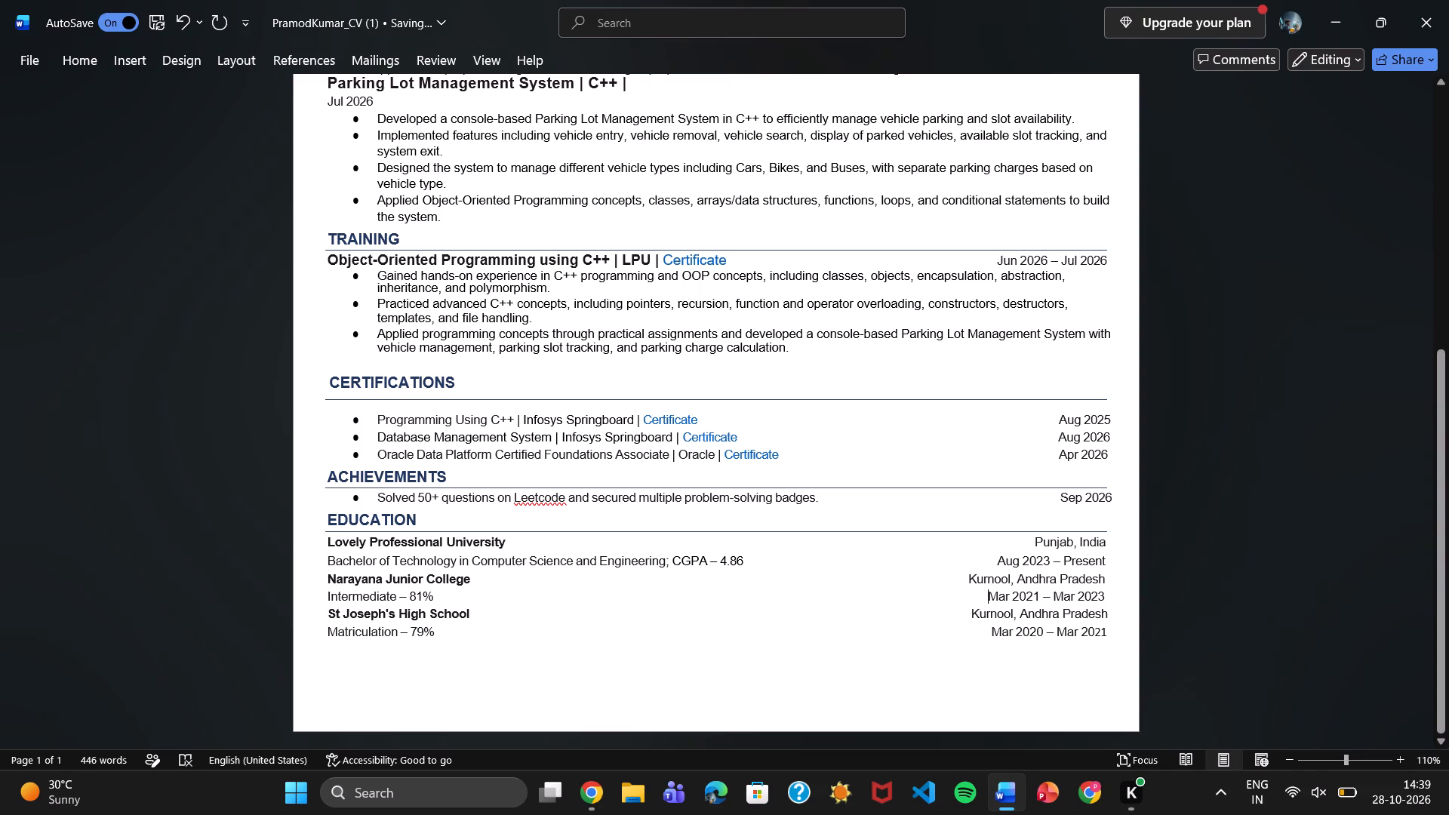
click(970, 613)
key(BackSpace)
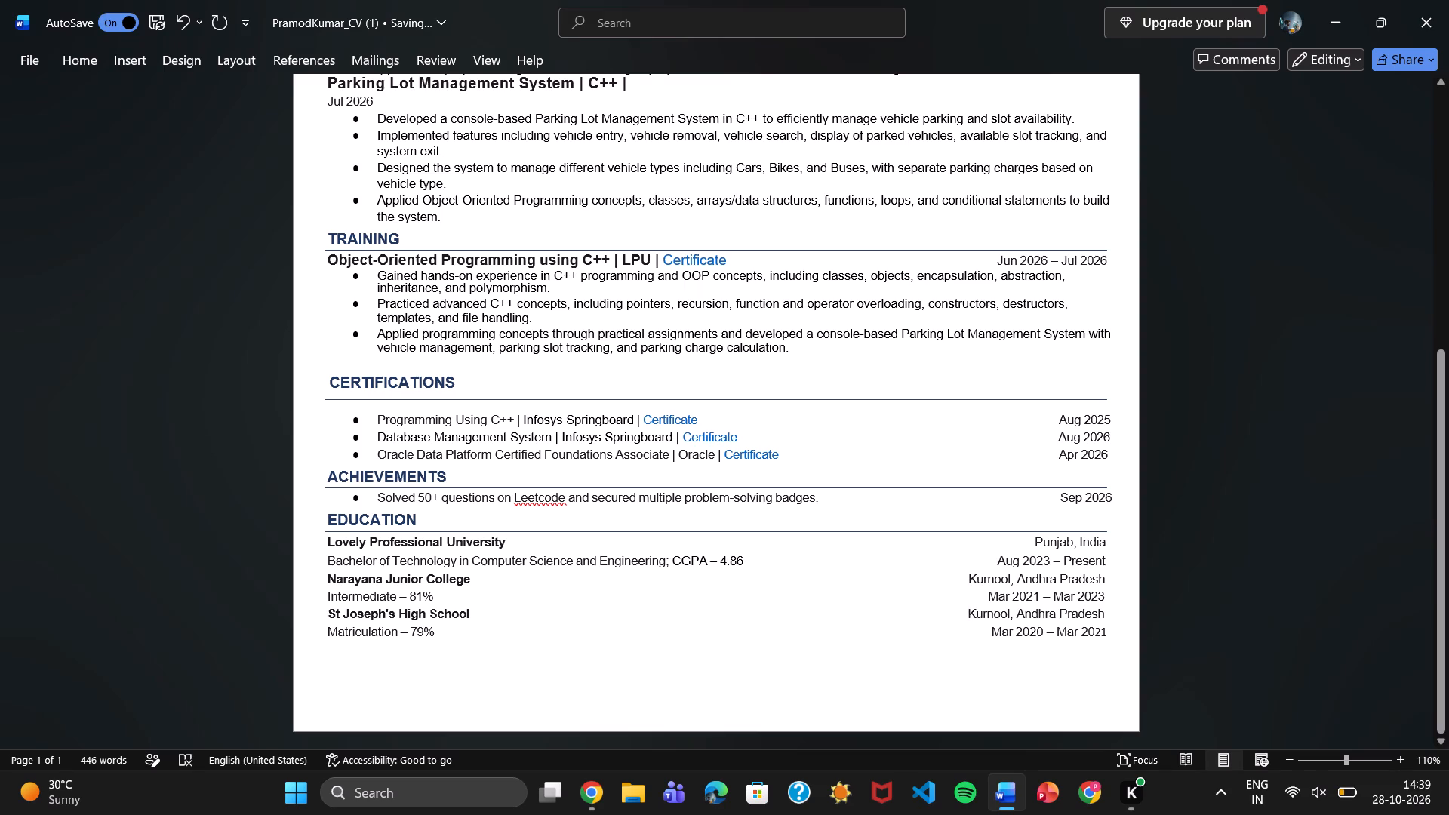
click(992, 630)
key(BackSpace)
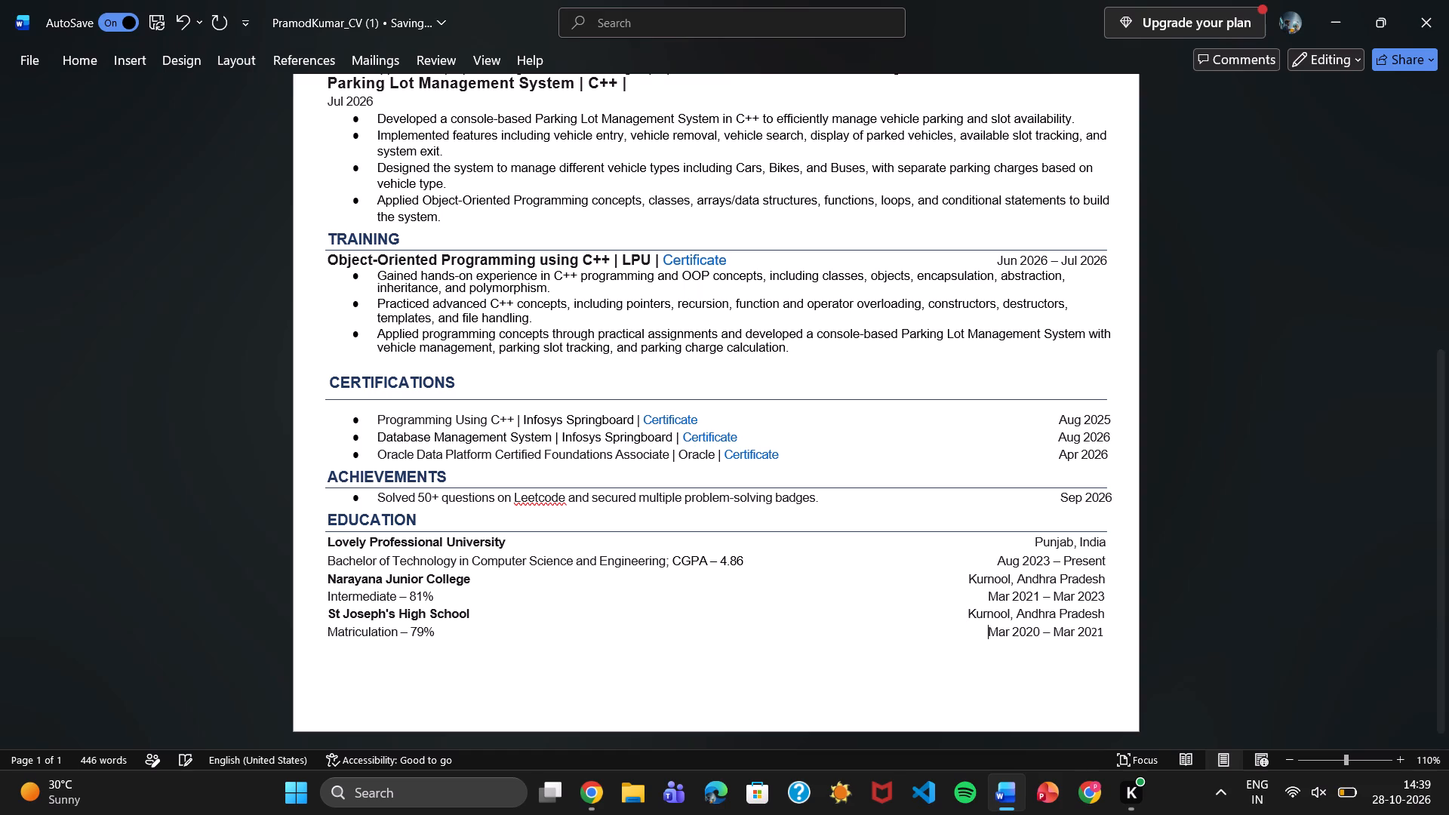
Try to bring the wrapped e-mail address up beside its header label by deleting the characters before it.
scroll(992, 630, down, 3)
scroll(992, 630, up, 3)
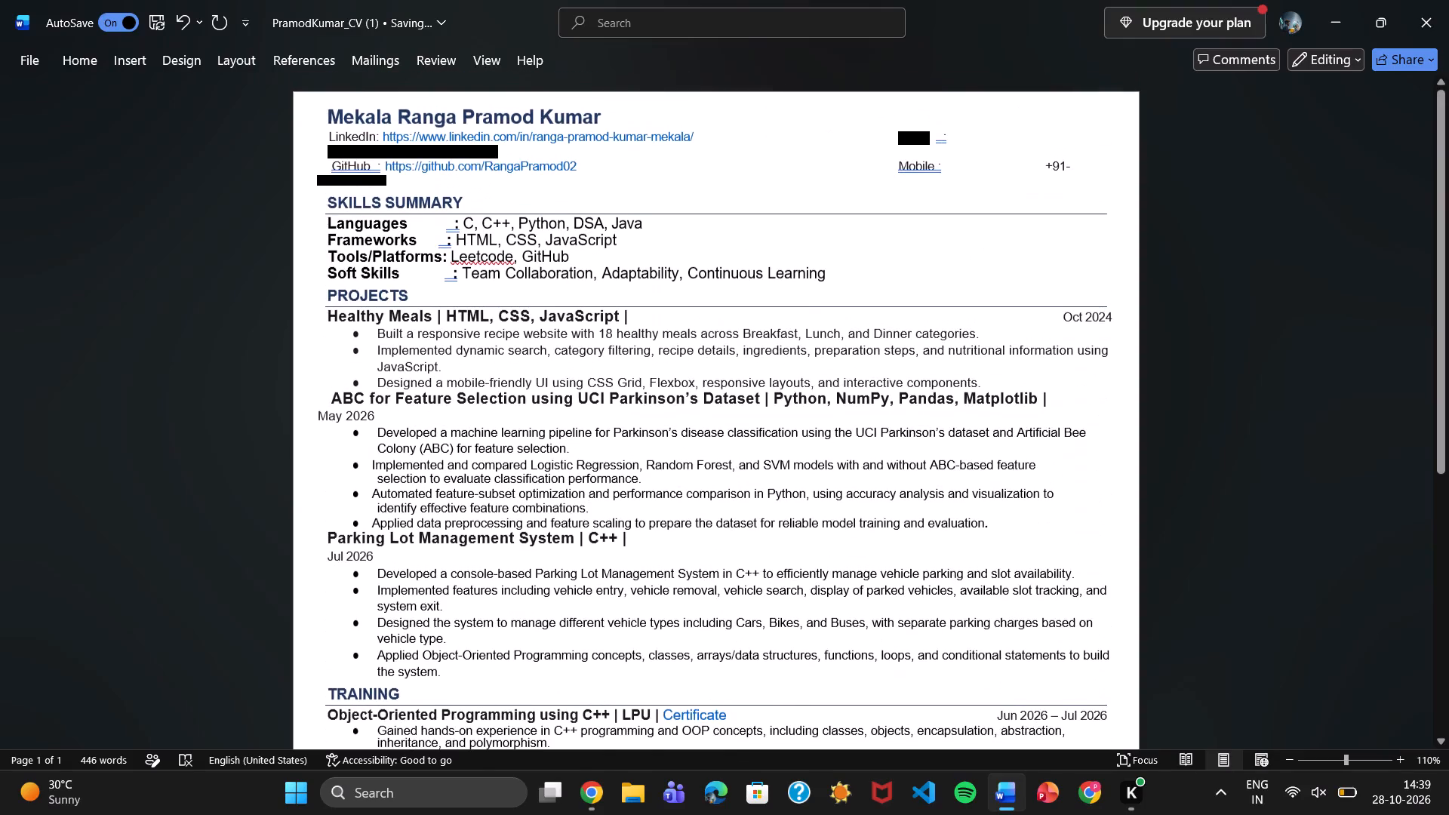
scroll(992, 630, up, 1)
click(329, 151)
key(BackSpace)
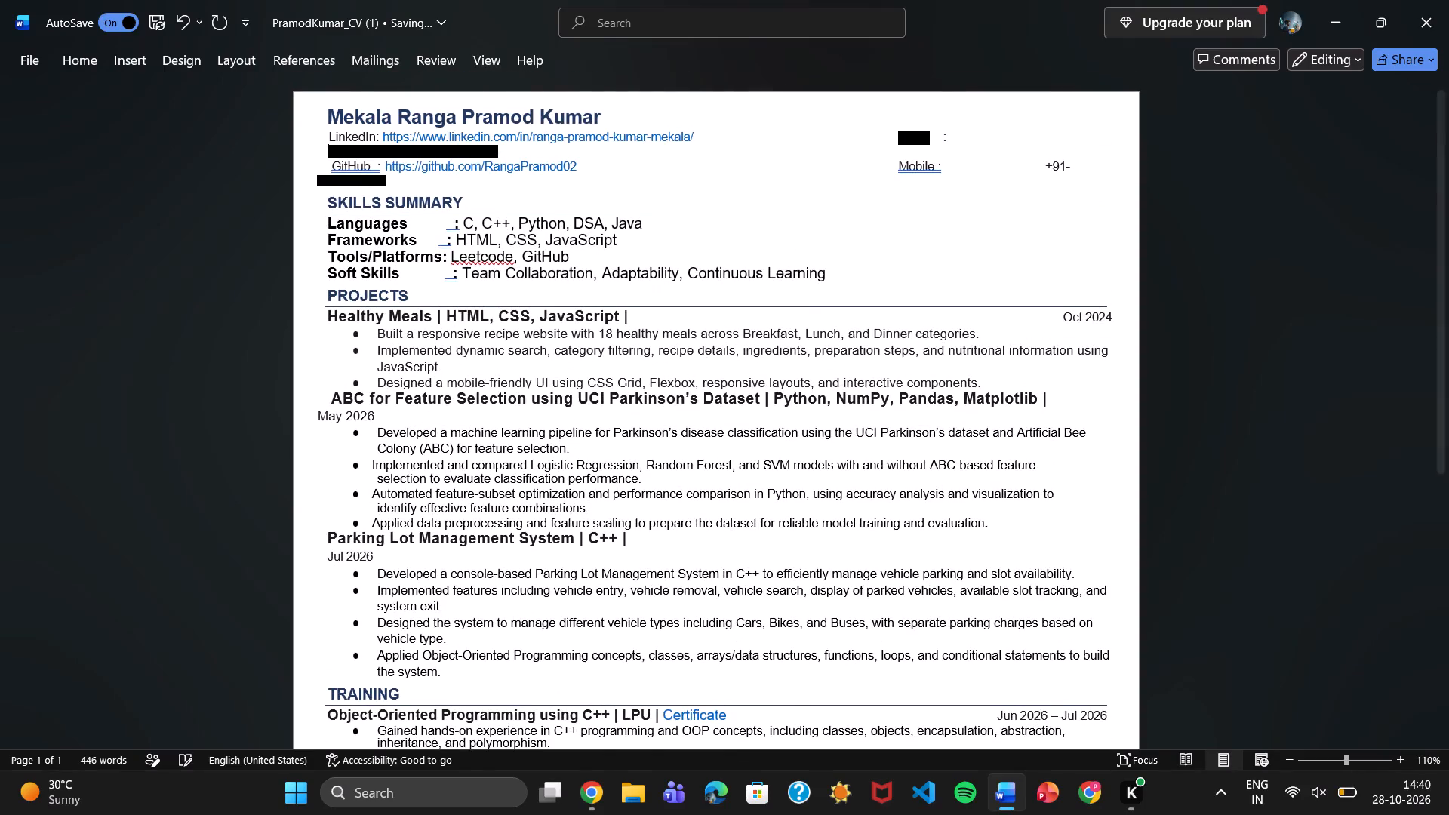
key(BackSpace)
key(BackSpace)
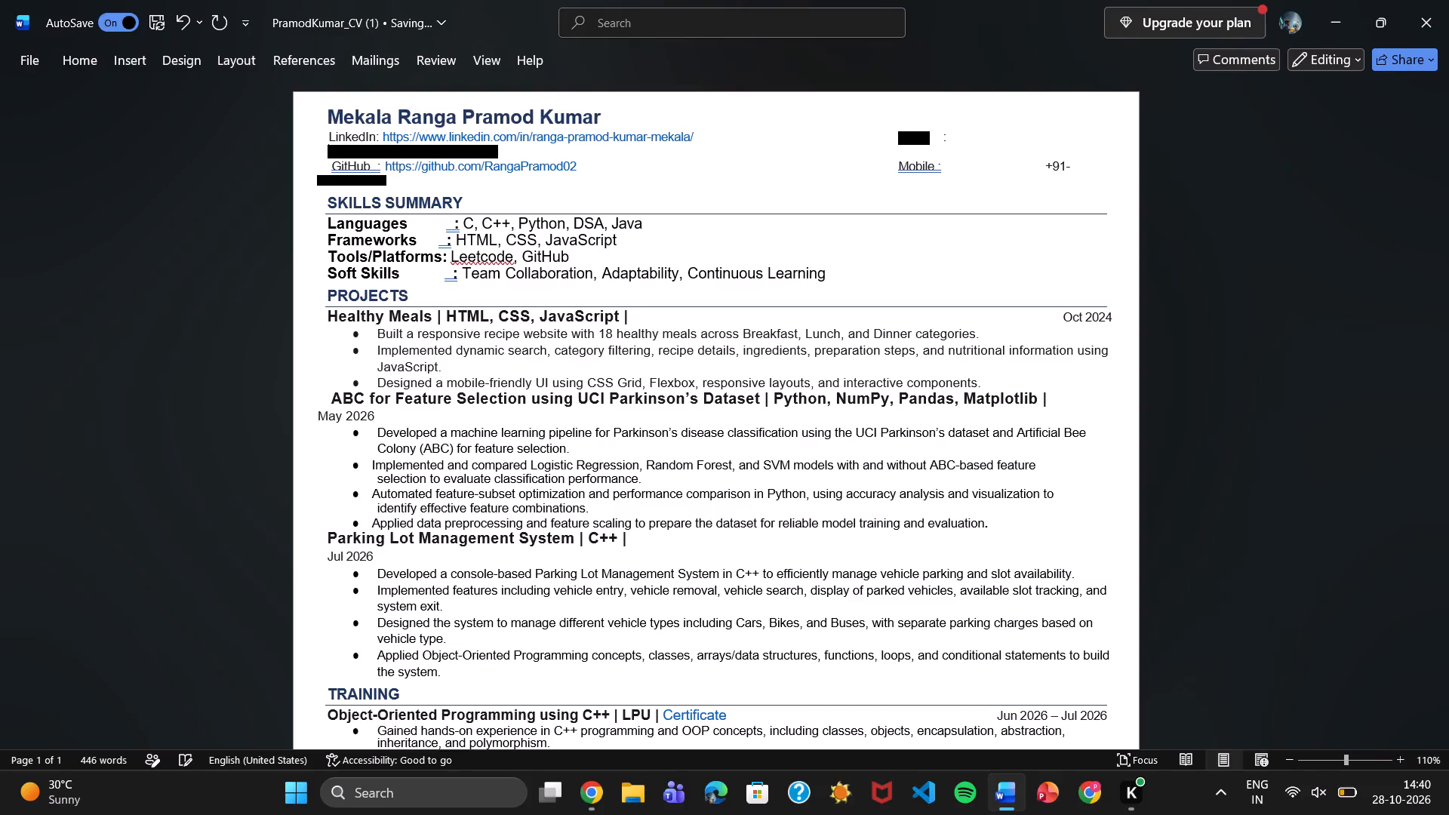
key(BackSpace)
key(BackSpace)
key(BackSpace)
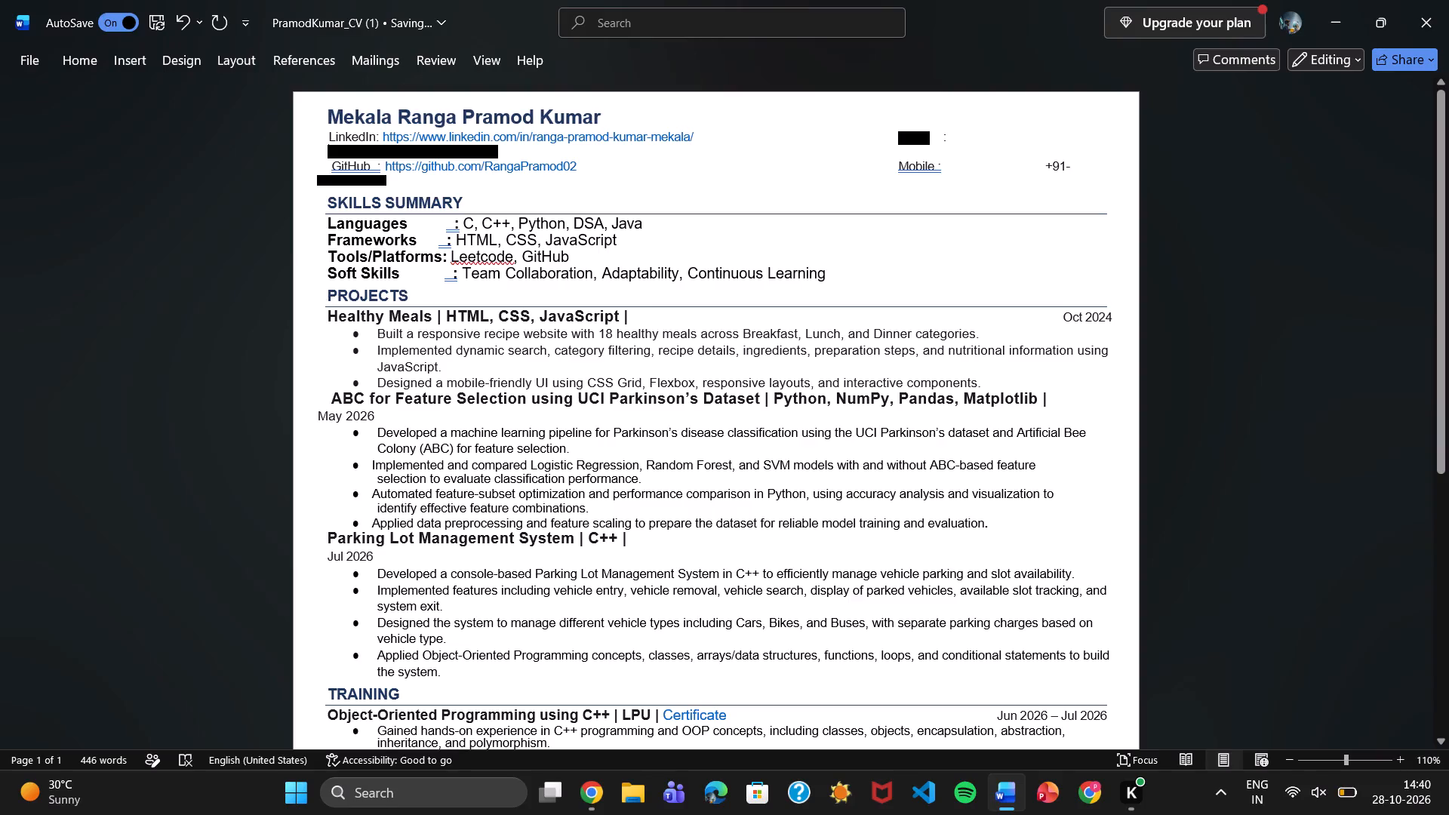
drag(958, 136, 1110, 137)
click(1110, 137)
drag(949, 133, 1057, 145)
drag(1057, 145, 994, 141)
click(994, 141)
Replace the tab between the LinkedIn link and Email with spaces so the e-mail entry fits on one line and ends at the right margin.
click(894, 135)
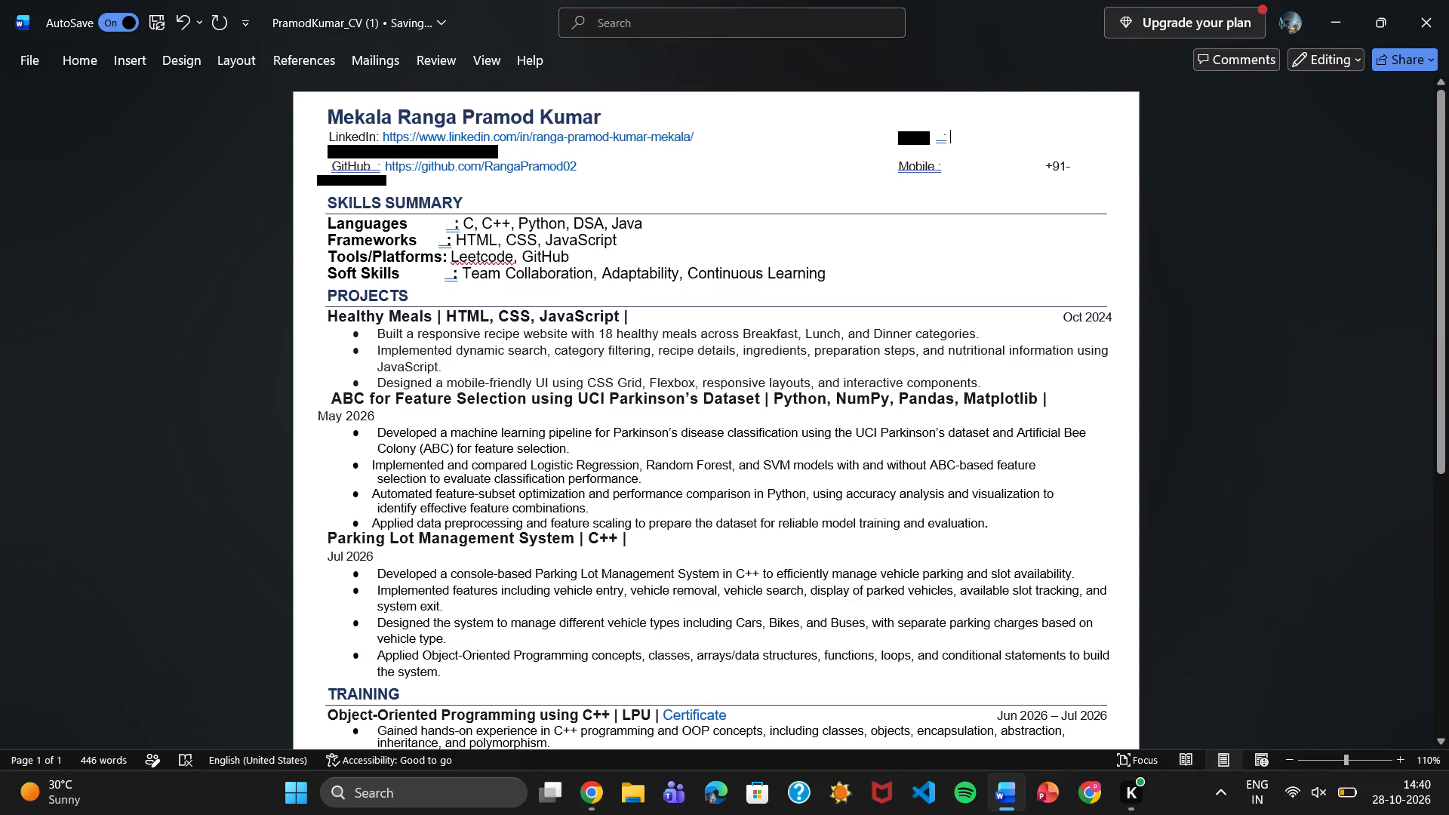
key(BackSpace)
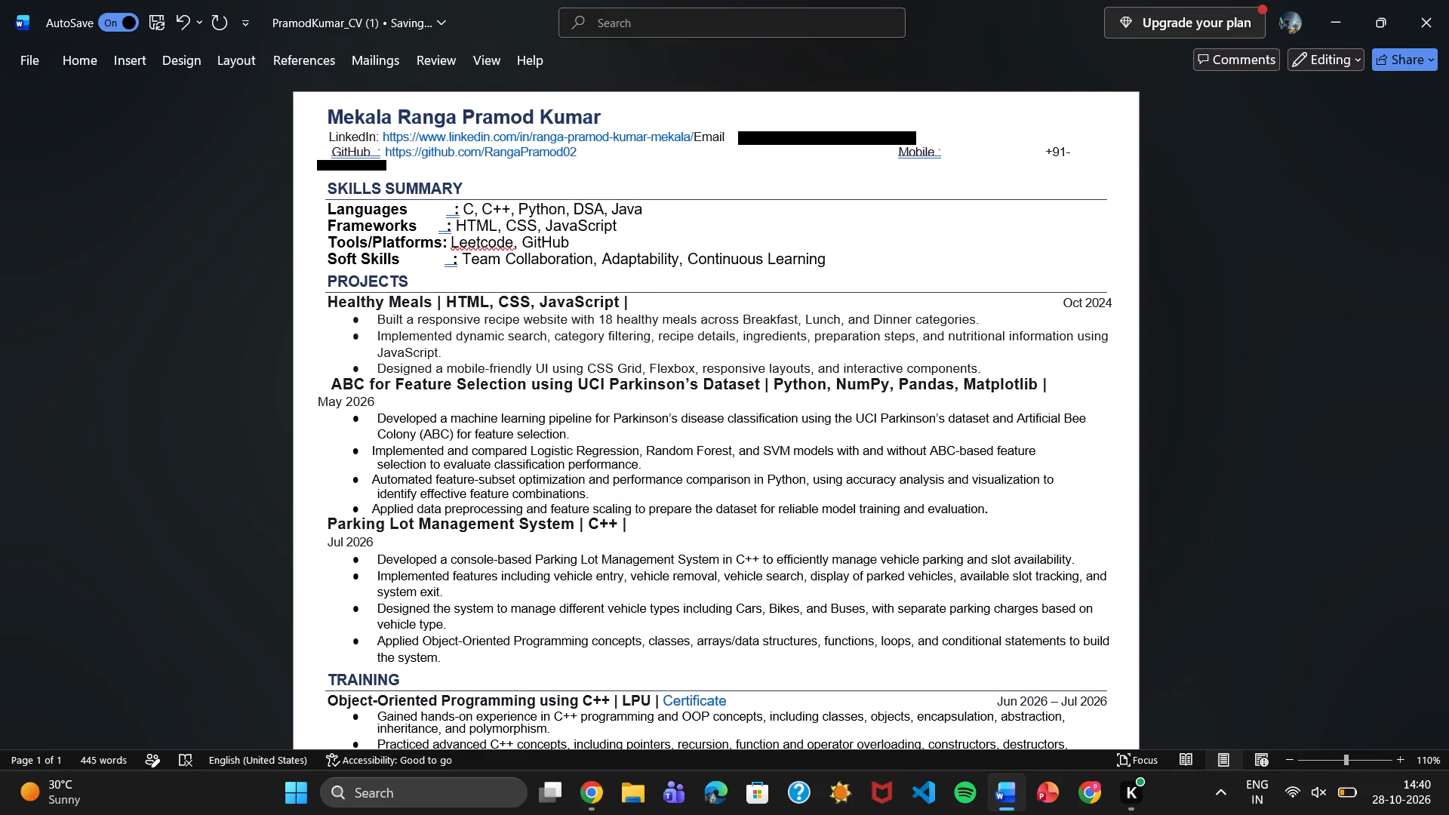
key(Tab)
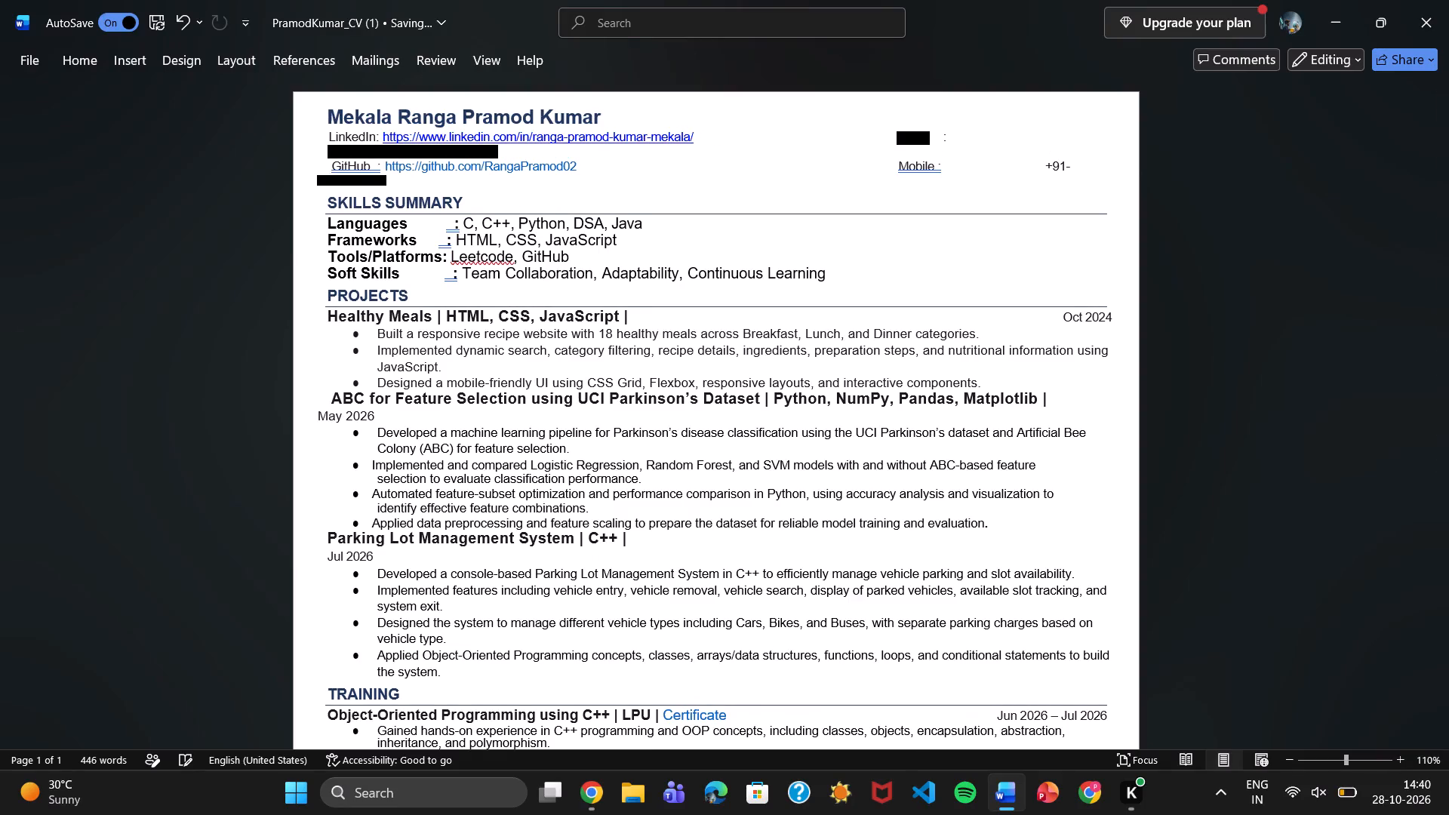
key(BackSpace)
key(BackSpace)
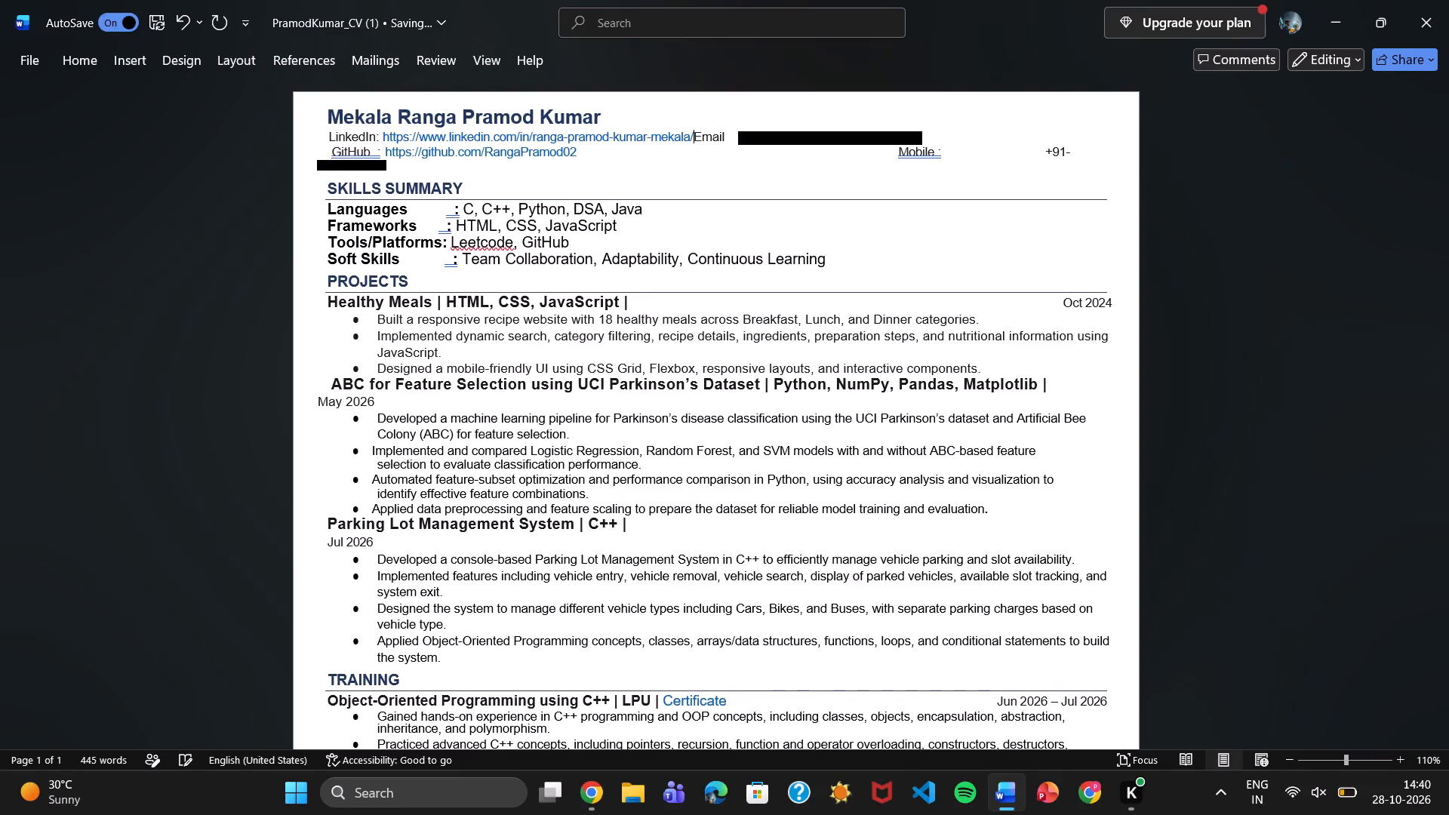
key(space)
key(space)
key(space)
key(space)
key(space)
key(space)
key(space)
key(space)
key(space)
key(space)
key(space)
key(space)
key(space)
key(space)
key(space)
key(space)
key(space)
key(space)
key(space)
key(space)
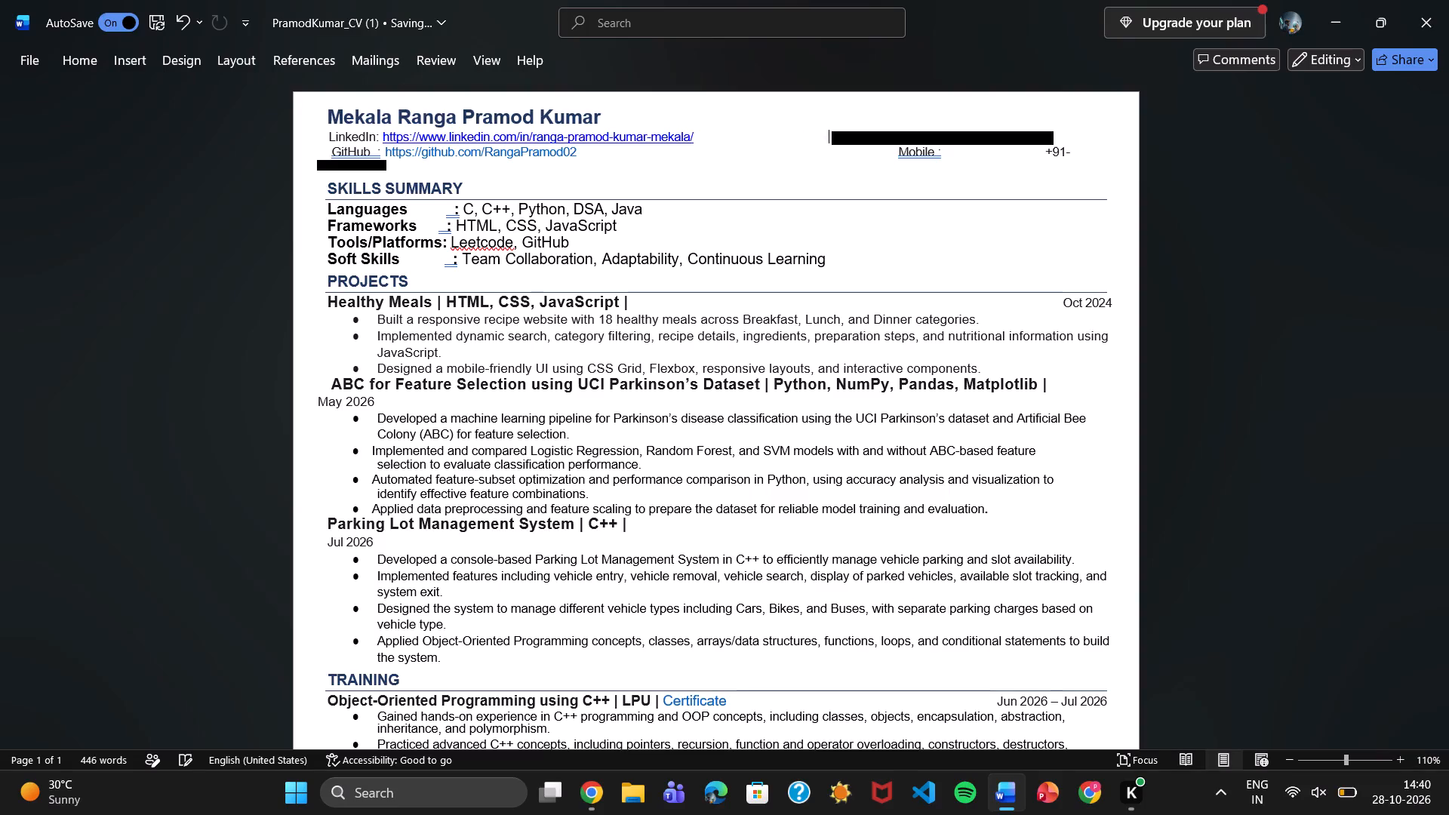
key(space)
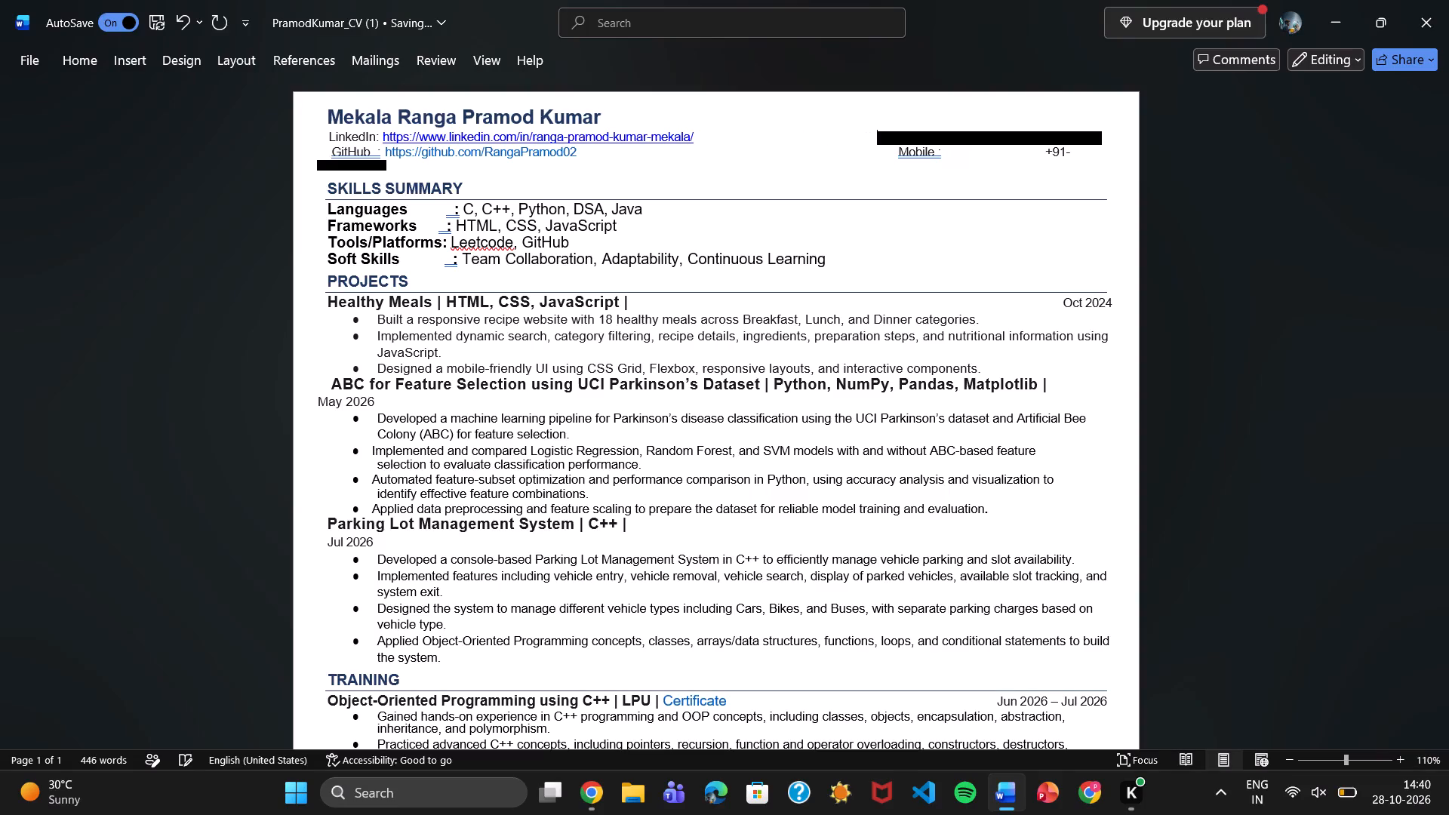
key(space)
key(space)
key(space)
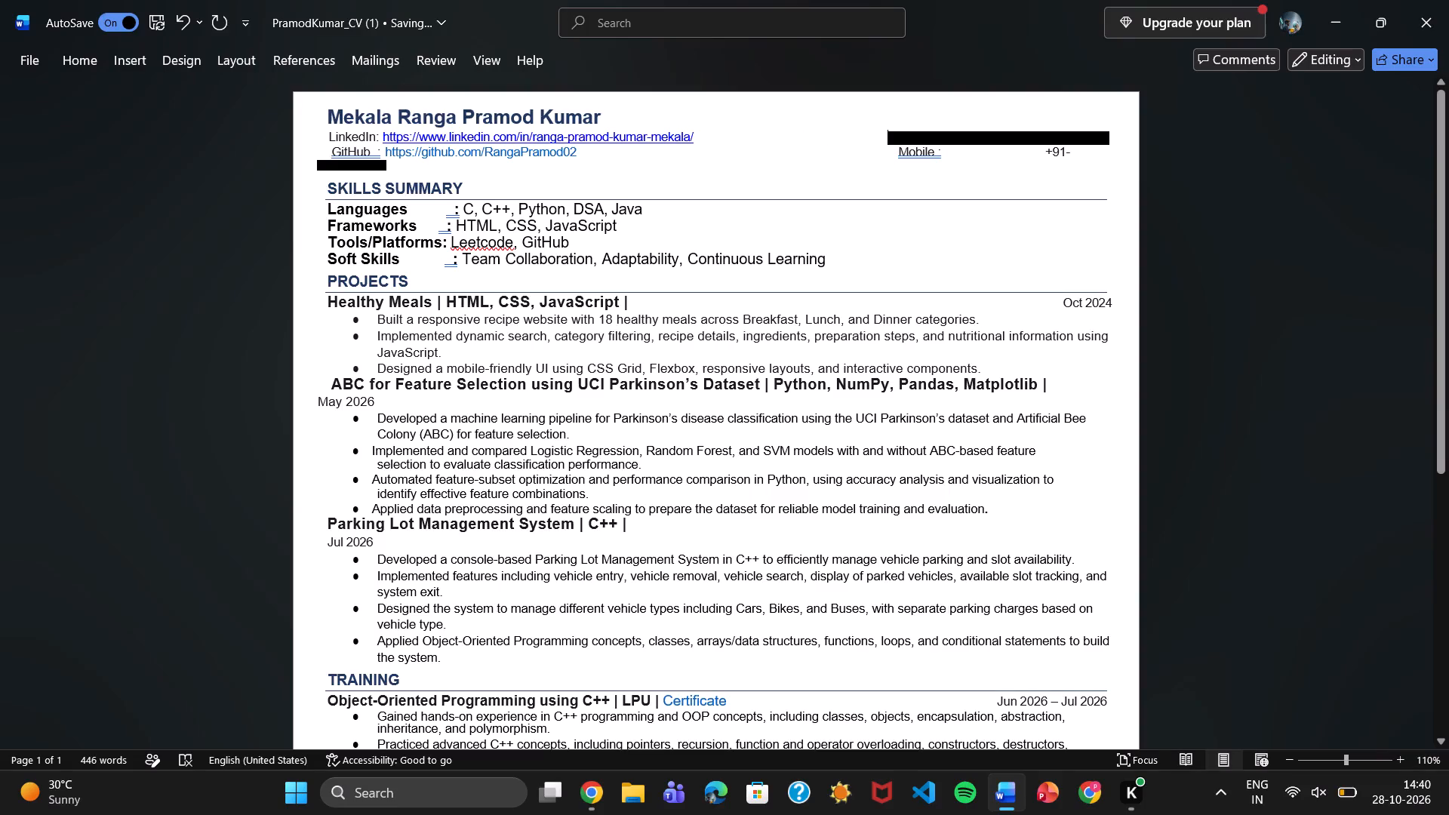
Replace the tab between the GitHub link and Mobile with spaces so the phone number stays on that line and reaches the right margin.
click(899, 150)
key(BackSpace)
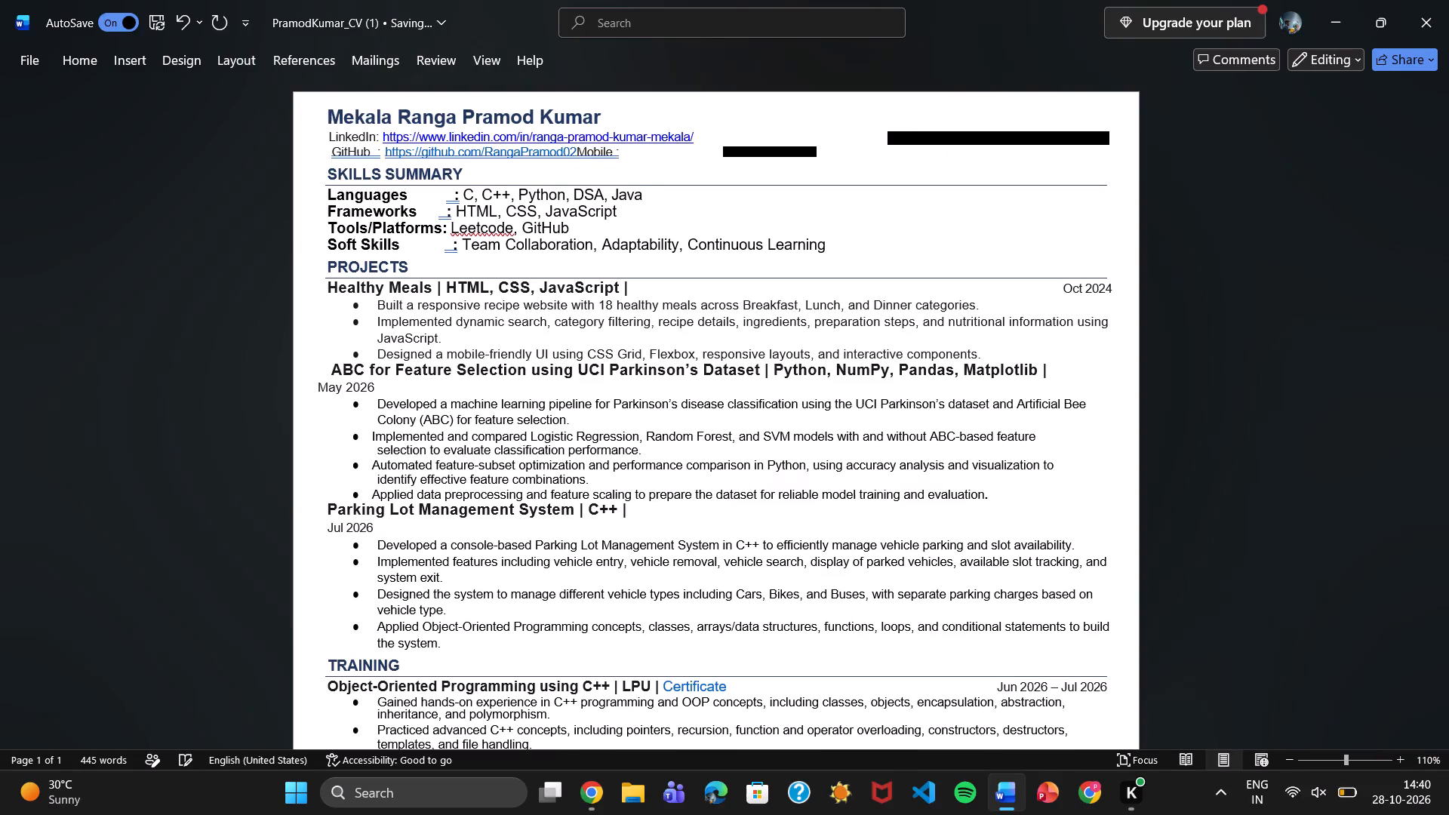
key(space)
key(space)
key(space)
key(space)
key(space)
key(space)
key(space)
key(space)
key(space)
key(space)
key(space)
key(space)
key(space)
key(space)
key(space)
key(space)
key(space)
key(space)
key(space)
key(space)
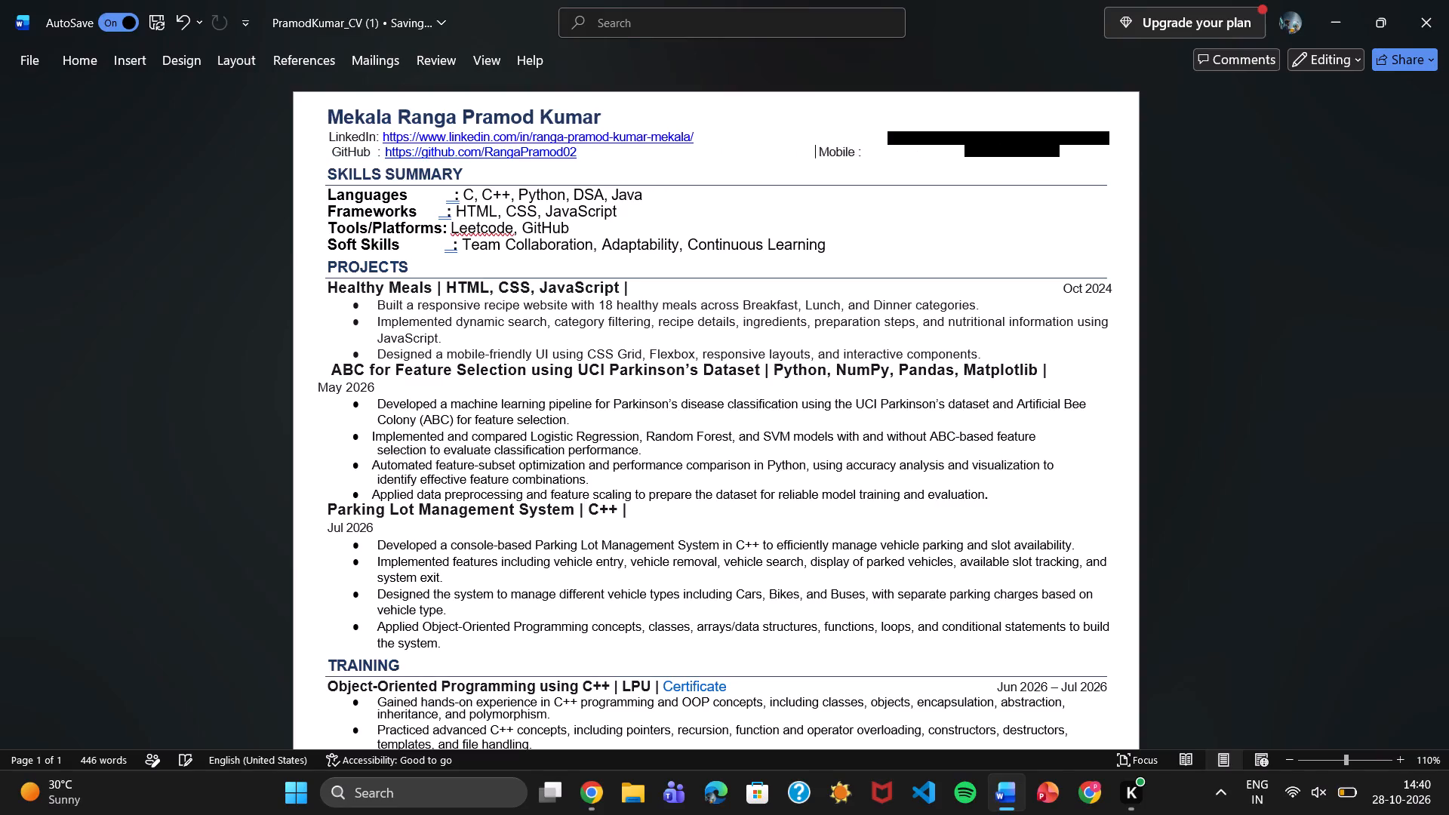
key(BackSpace)
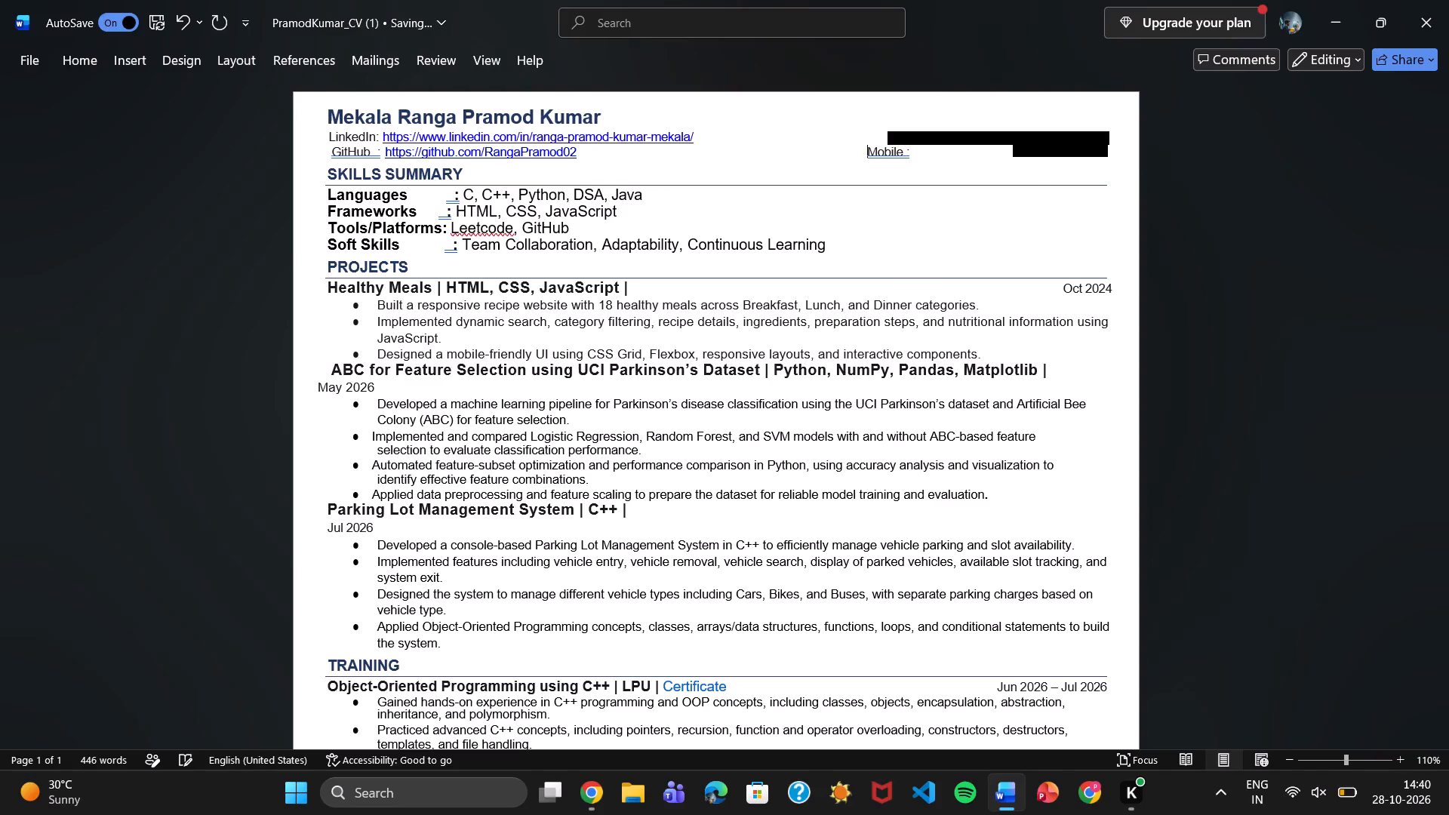
Delete 14 spaces between the Mobile label and the phone number on the GitHub line.
key(Right)
key(Right)
key(Right)
key(Right)
key(Right)
key(Right)
key(Right)
key(Right)
key(Right)
key(Right)
key(Right)
key(Left)
key(Left)
key(Left)
key(Left)
key(Left)
key(Right)
key(Right)
key(Right)
key(Right)
key(Right)
key(Right)
key(Right)
key(Right)
key(Right)
key(Right)
key(Right)
key(Right)
key(Right)
key(Right)
key(Right)
key(Right)
key(Right)
key(Right)
key(Right)
key(Right)
key(Right)
key(Right)
key(Right)
key(Right)
key(Right)
key(BackSpace)
key(BackSpace)
key(BackSpace)
key(BackSpace)
key(BackSpace)
key(BackSpace)
key(BackSpace)
key(BackSpace)
key(BackSpace)
key(BackSpace)
key(BackSpace)
key(BackSpace)
key(BackSpace)
key(BackSpace)
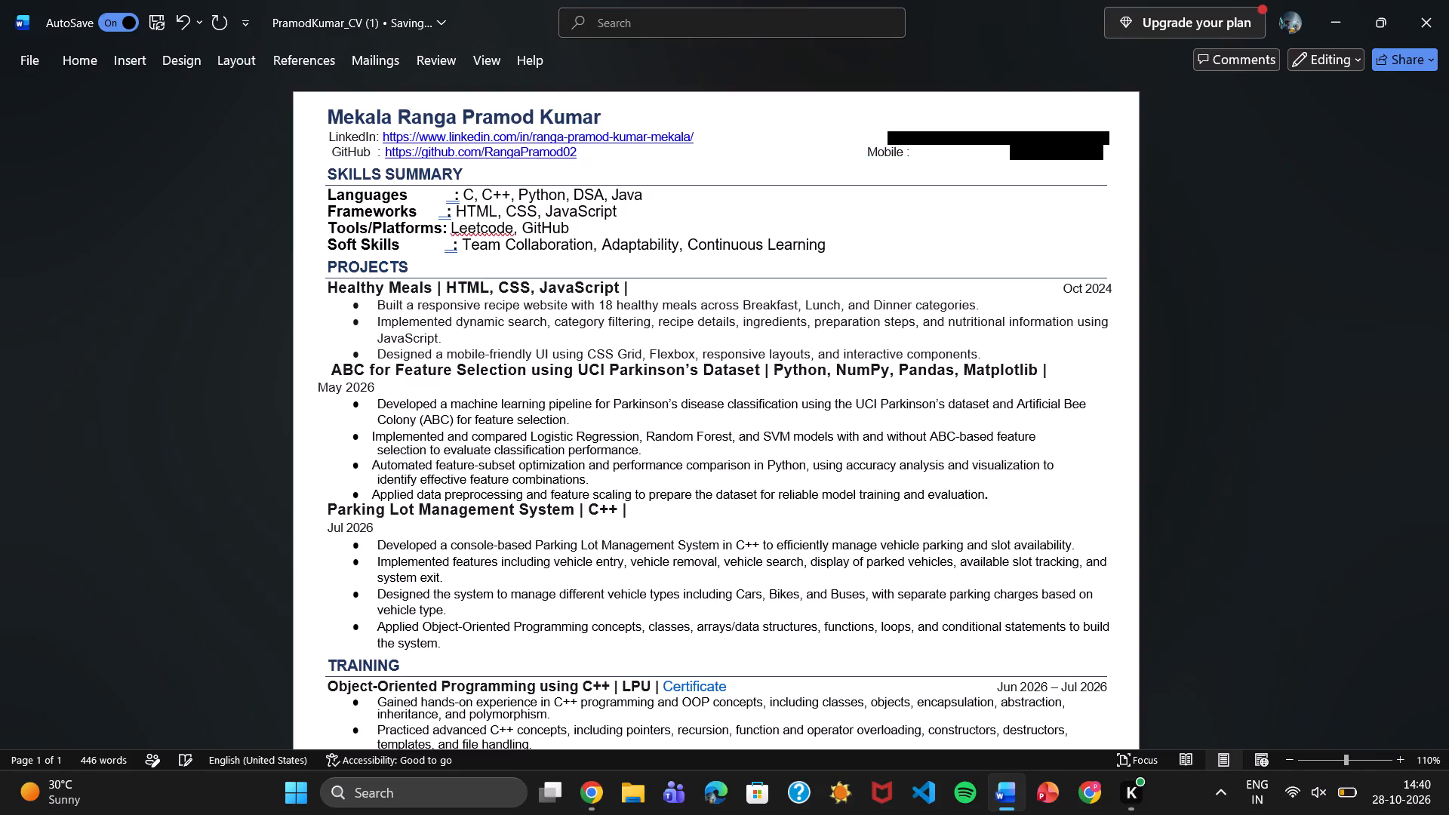
Insert six spaces before the Mobile label so it lines up under the start of the e-mail entry above.
key(Left)
key(Left)
key(Left)
key(Left)
key(Left)
key(Left)
key(Left)
key(Left)
key(Left)
key(Left)
key(Left)
key(Left)
key(Left)
key(Left)
key(Left)
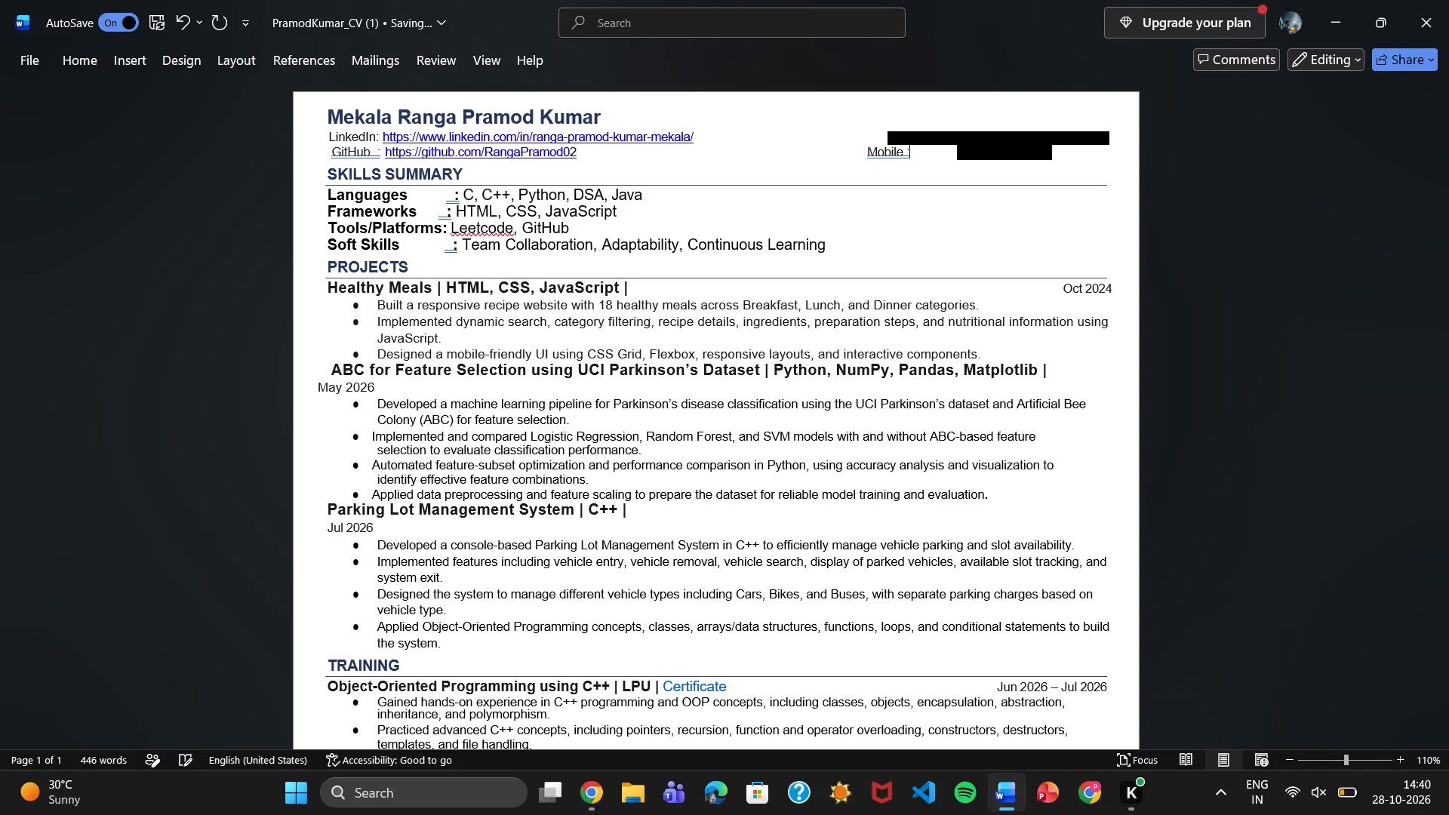
key(Left)
key(Left)
key(Left)
key(Left)
key(Left)
key(Left)
key(Right)
key(space)
key(space)
key(space)
key(space)
key(space)
key(space)
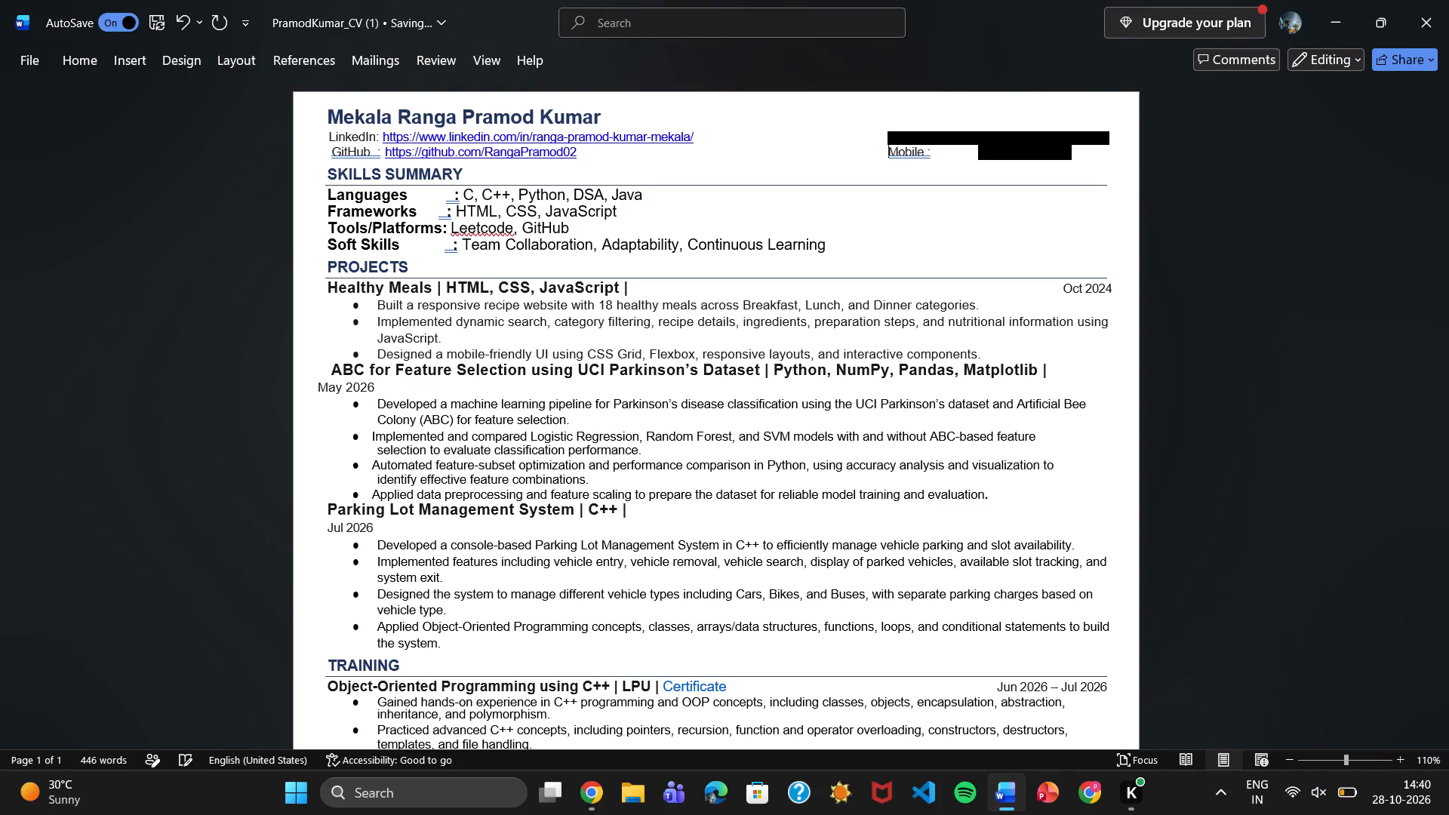
Add nine spaces after the Mobile label so the phone number ends at the right margin.
key(Right)
key(Right)
key(Right)
key(Right)
key(Right)
key(Right)
key(Right)
key(Right)
key(Right)
key(Right)
key(Right)
key(Right)
key(space)
key(space)
key(space)
key(space)
key(space)
key(space)
key(space)
key(space)
key(space)
key(space)
key(BackSpace)
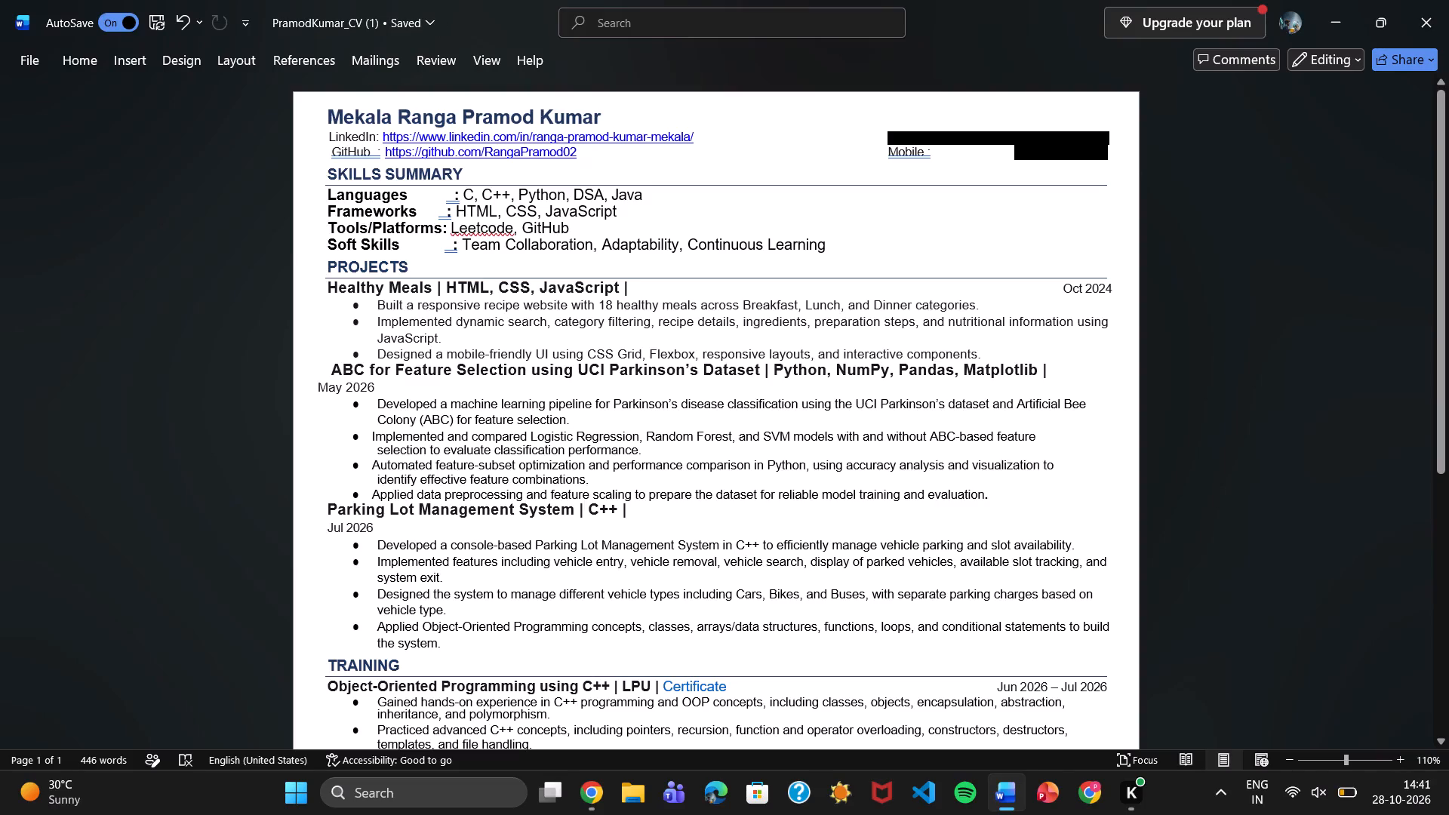
Set the four SKILLS SUMMARY lines, Languages through Soft Skills, to font size 9.
click(610, 125)
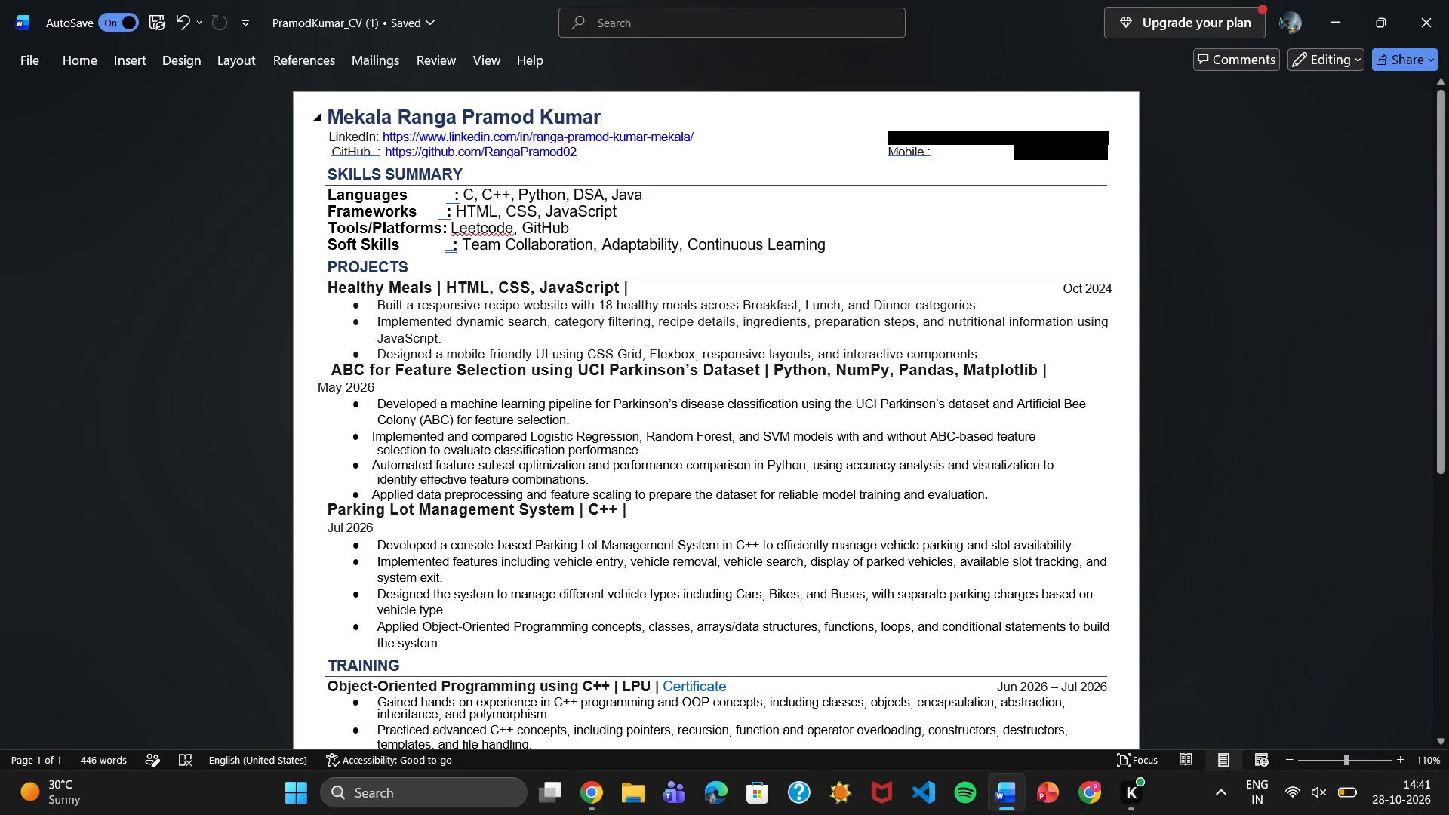
triple_click(605, 117)
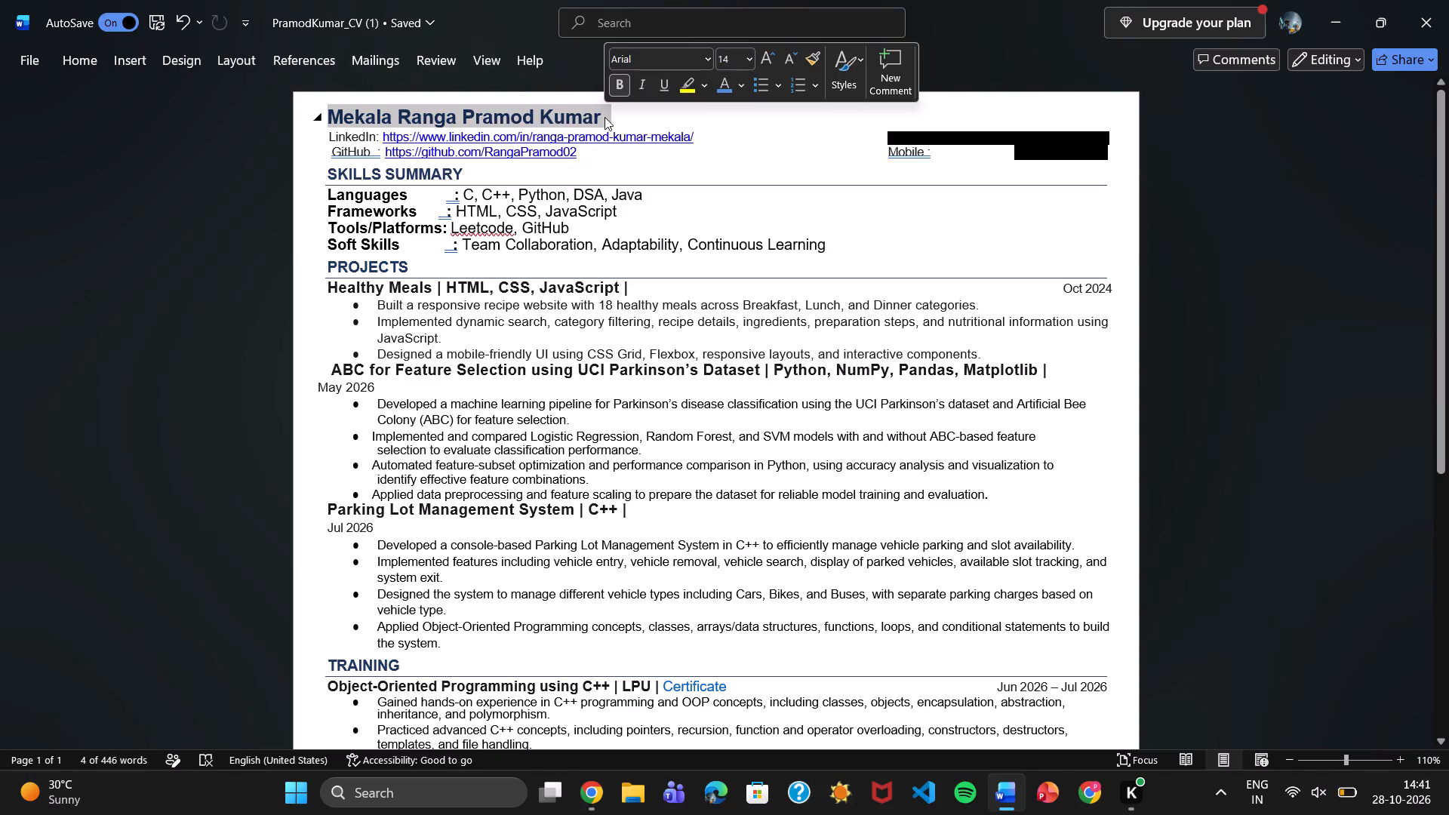
triple_click(474, 178)
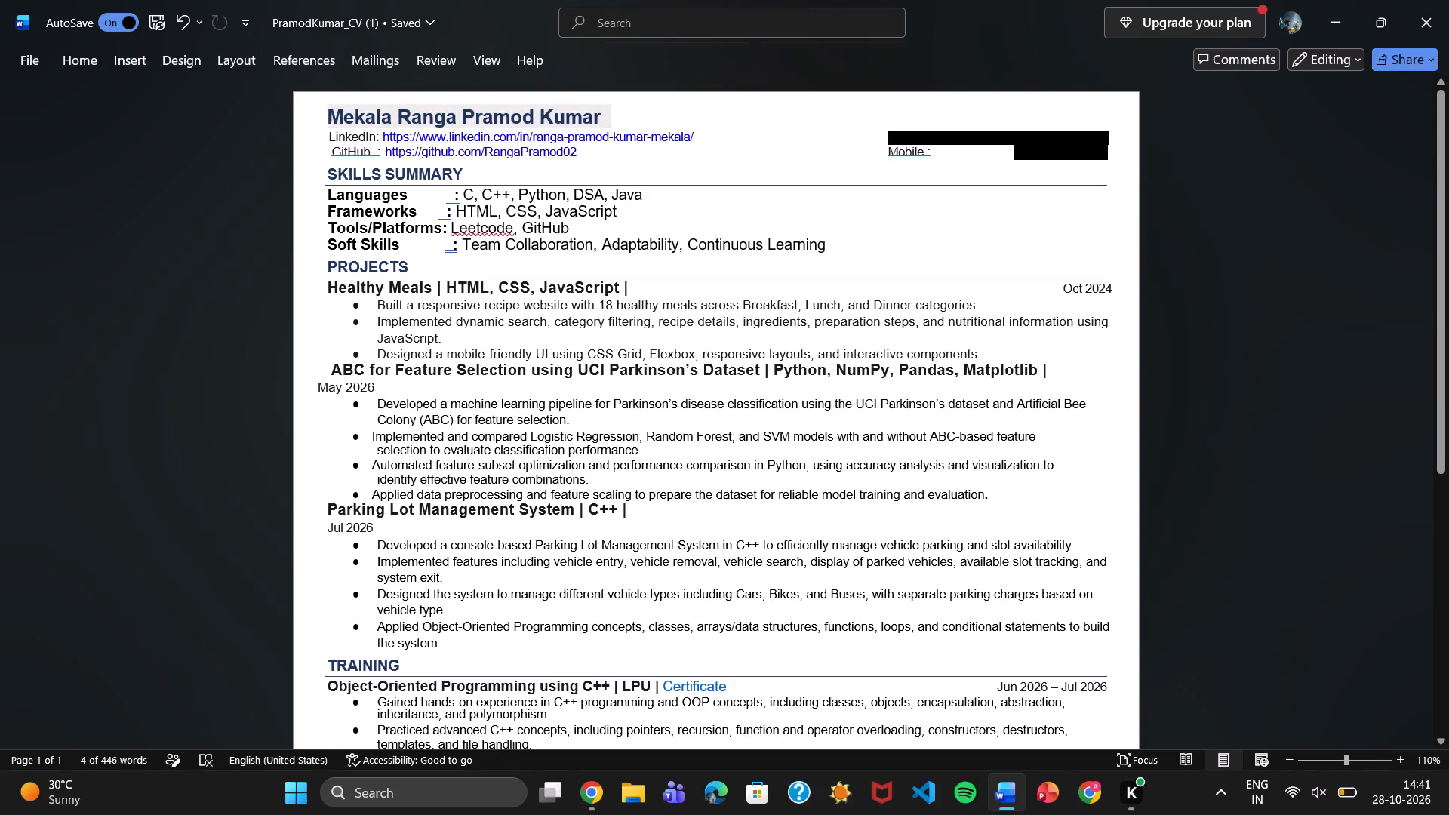
click(629, 211)
triple_click(657, 196)
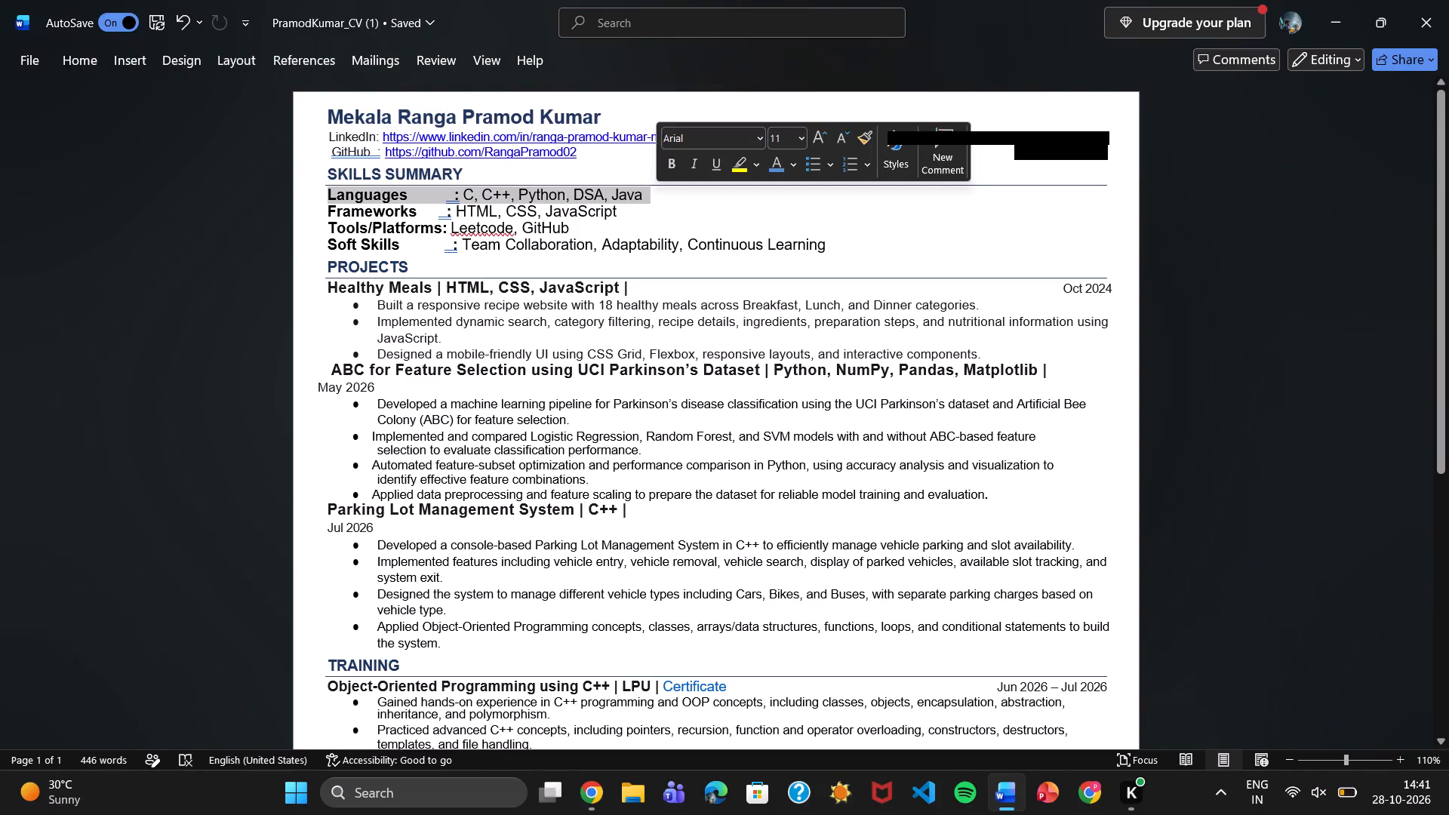
click(321, 195)
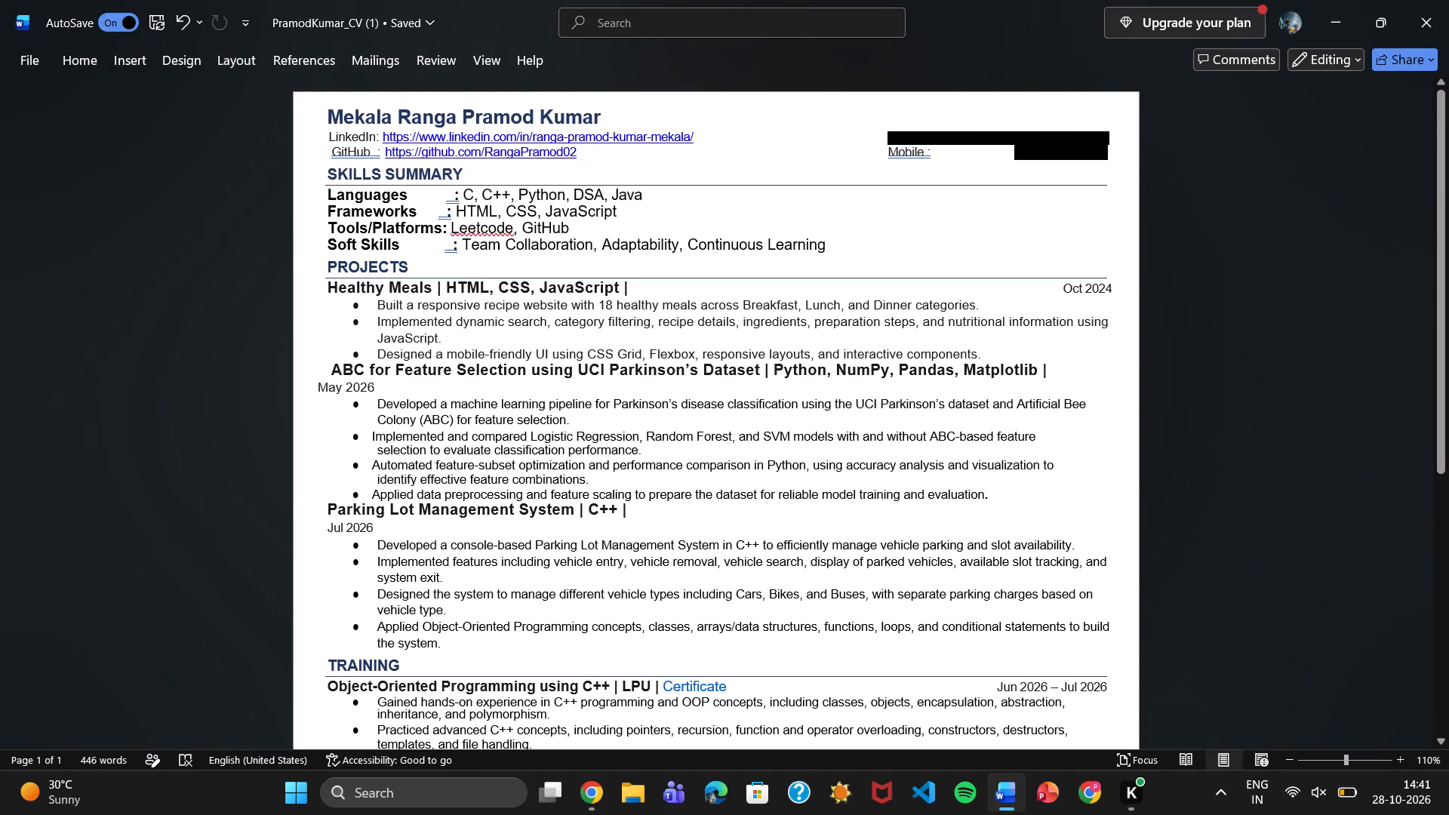
drag(328, 195, 824, 244)
click(952, 181)
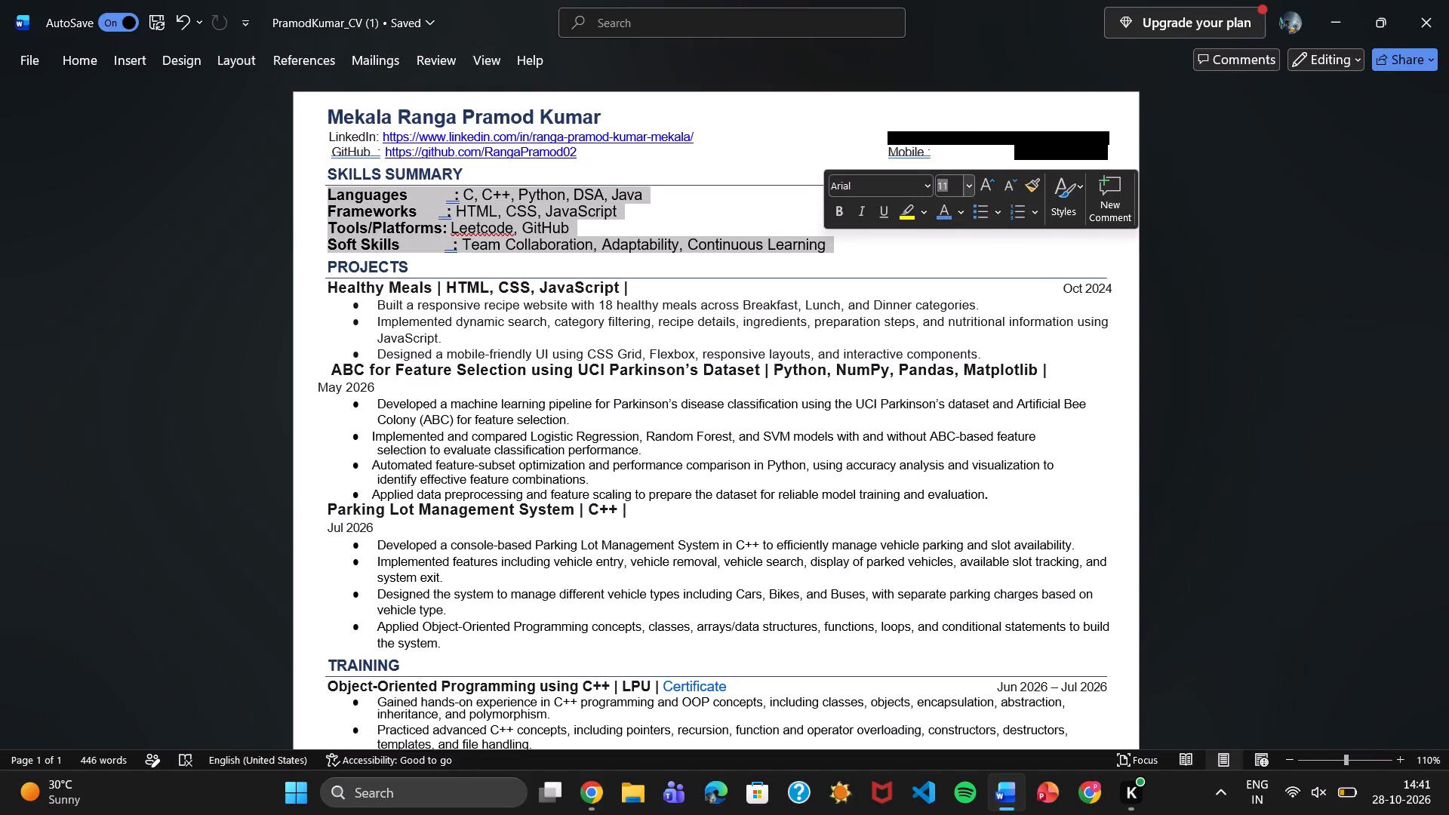
key(9)
click(777, 217)
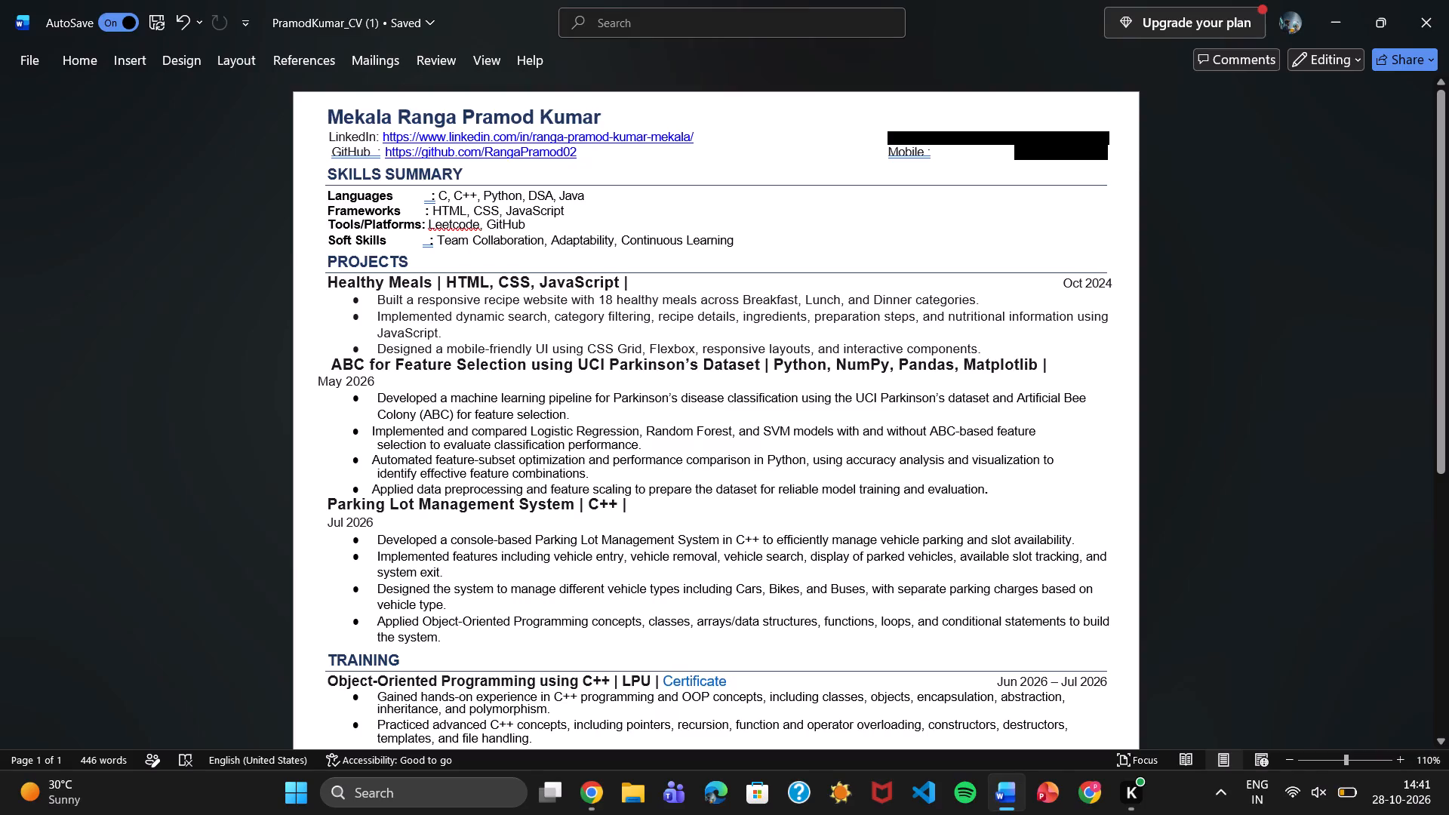
Set the whole Healthy Meals project heading line, including its date, to font size 11.
triple_click(635, 290)
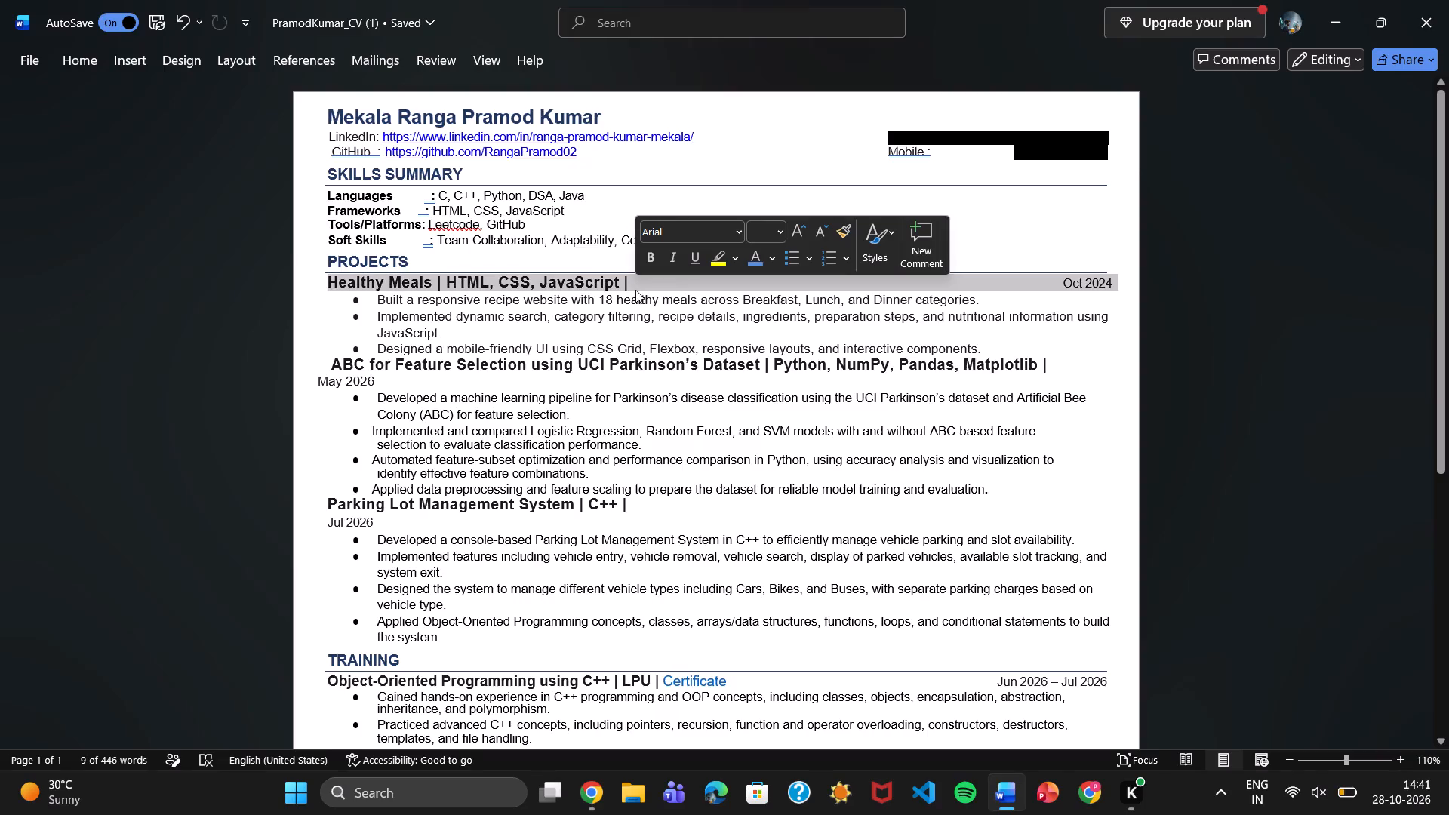
click(755, 231)
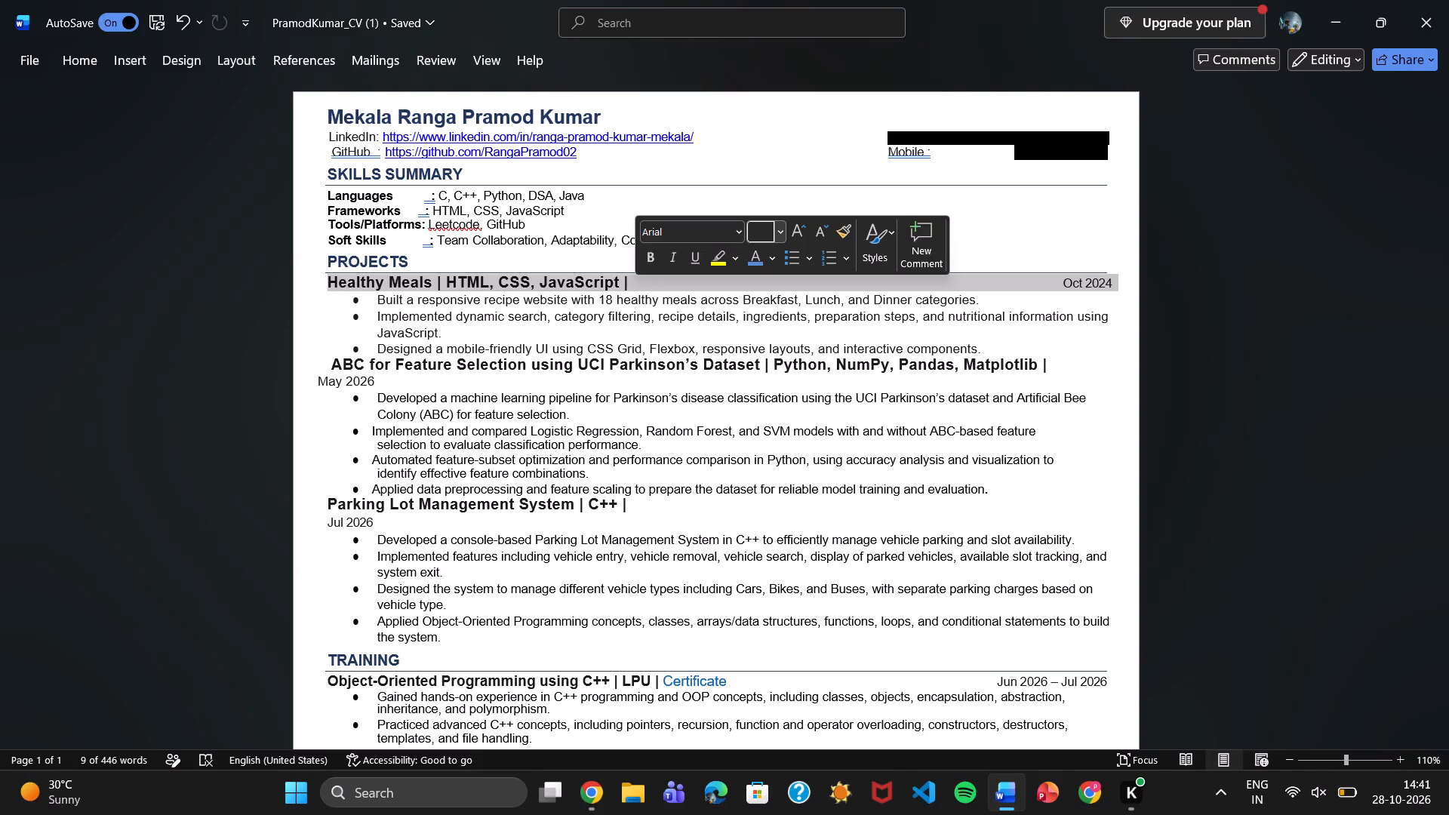
text(11)
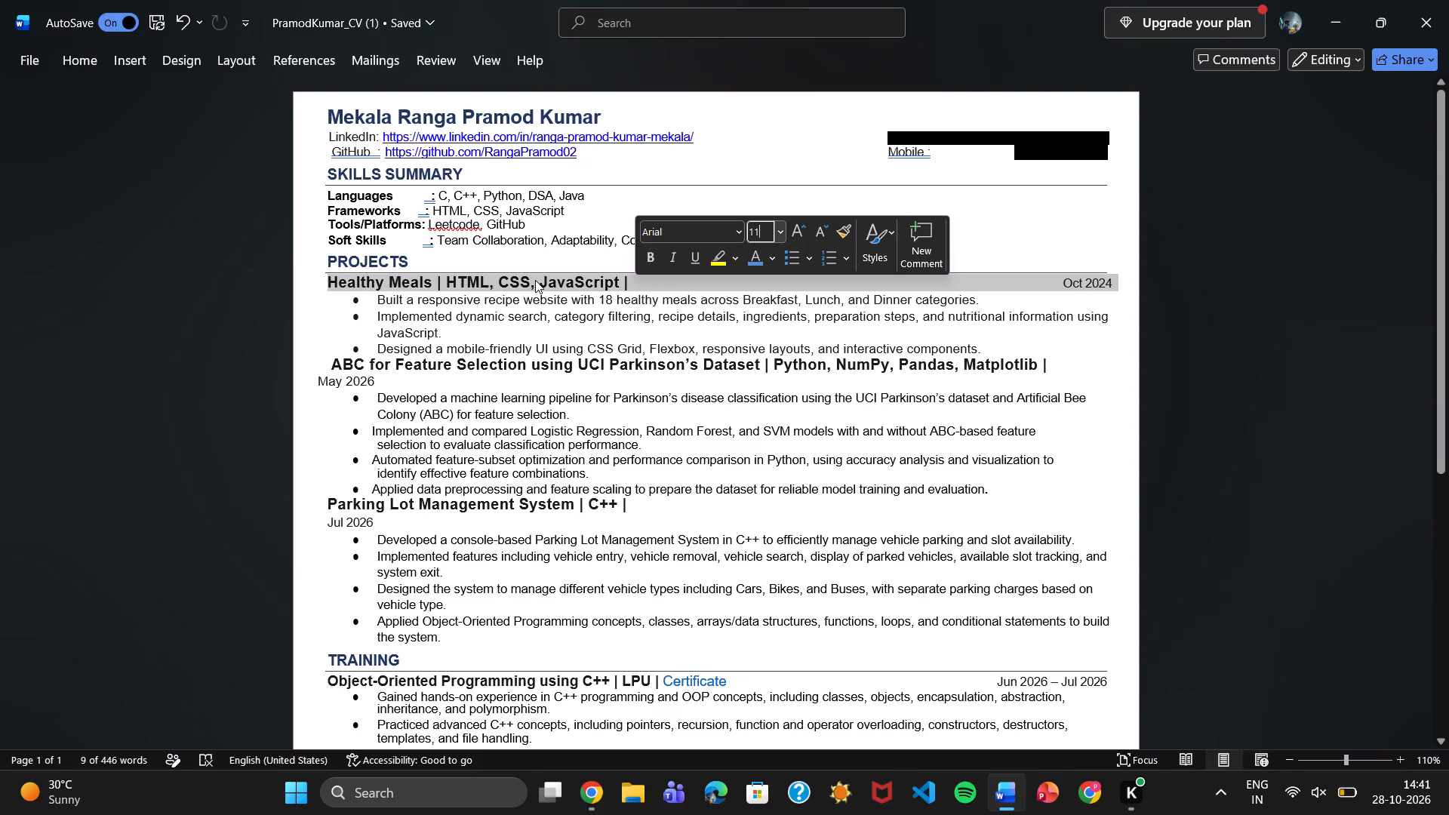
click(569, 266)
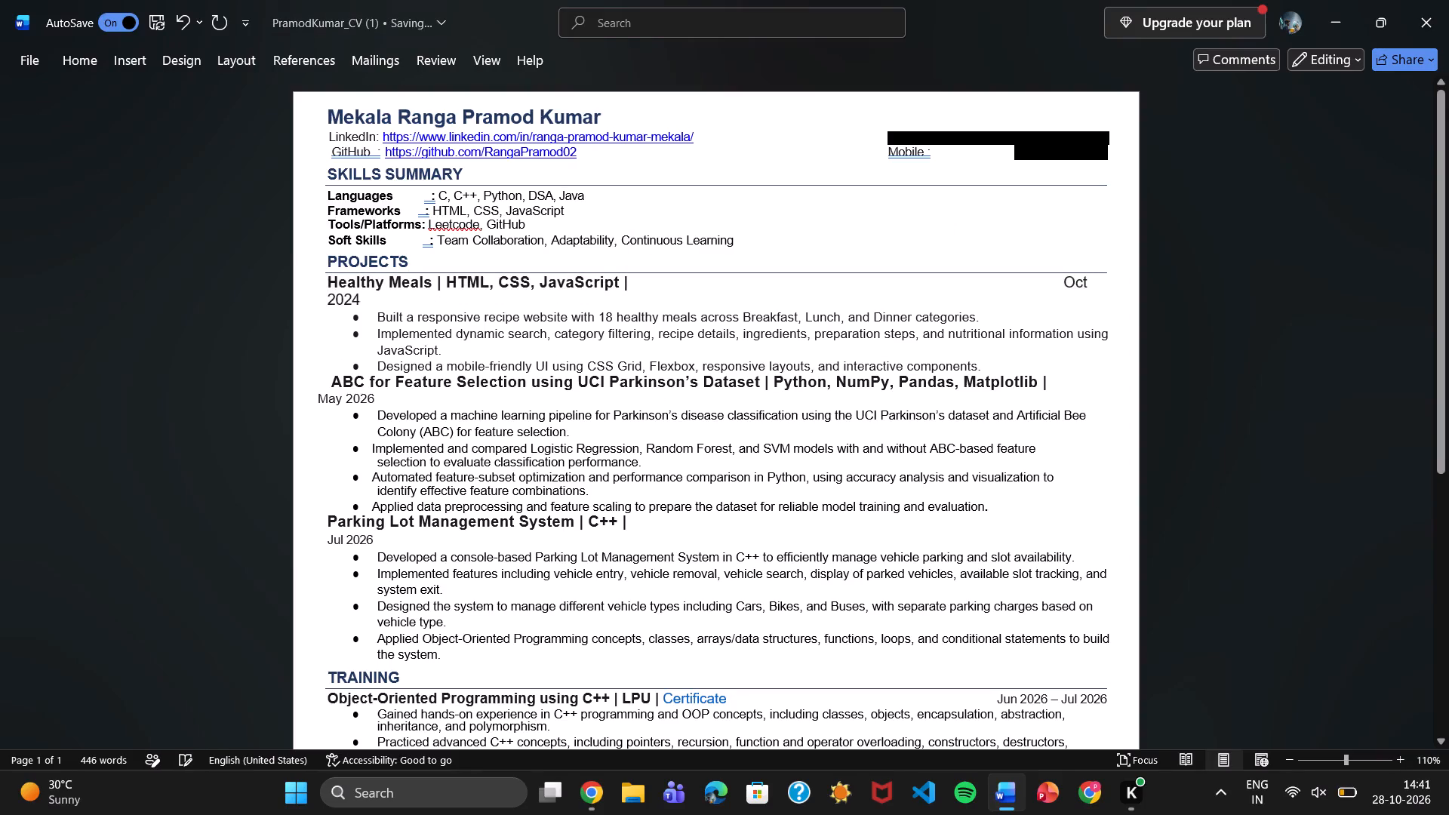
Remove two spaces before Oct 2024 so the date fits on the Healthy Meals heading line.
click(1057, 281)
key(BackSpace)
key(BackSpace)
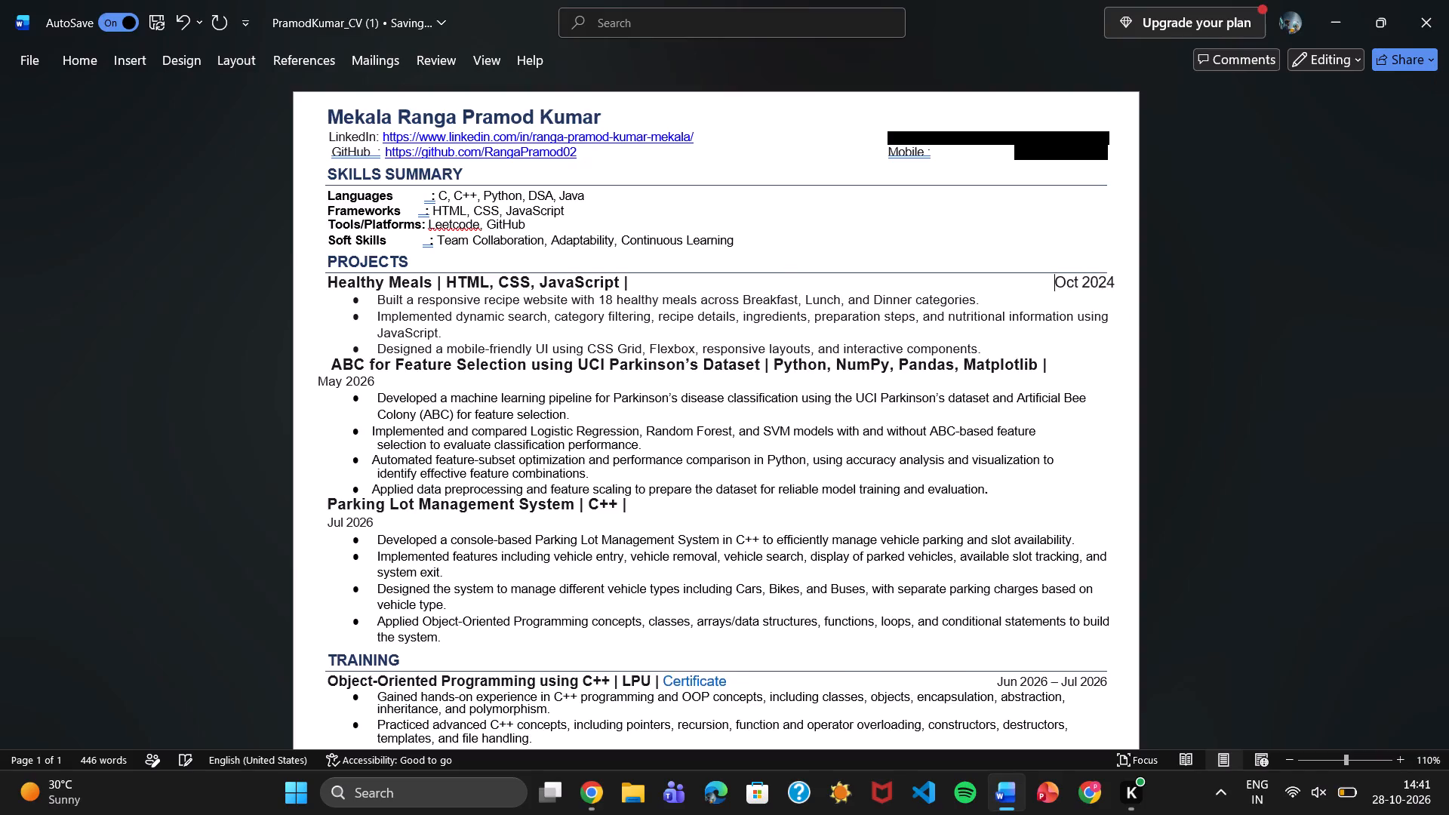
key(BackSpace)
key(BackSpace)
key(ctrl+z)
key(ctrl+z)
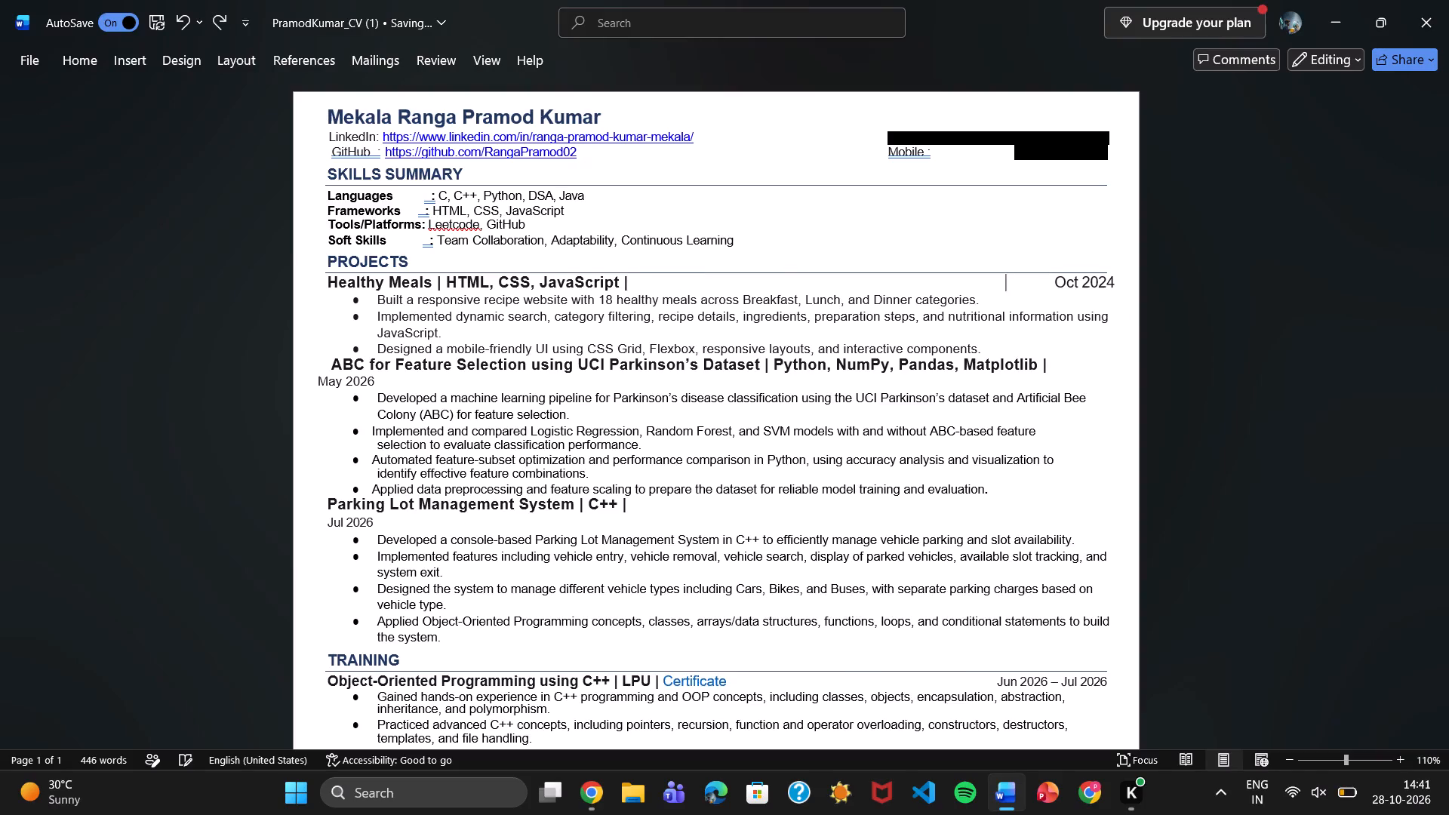
Set the Oct 2024 date on the Healthy Meals line to font size 9.
drag(1057, 281, 1112, 281)
click(1241, 226)
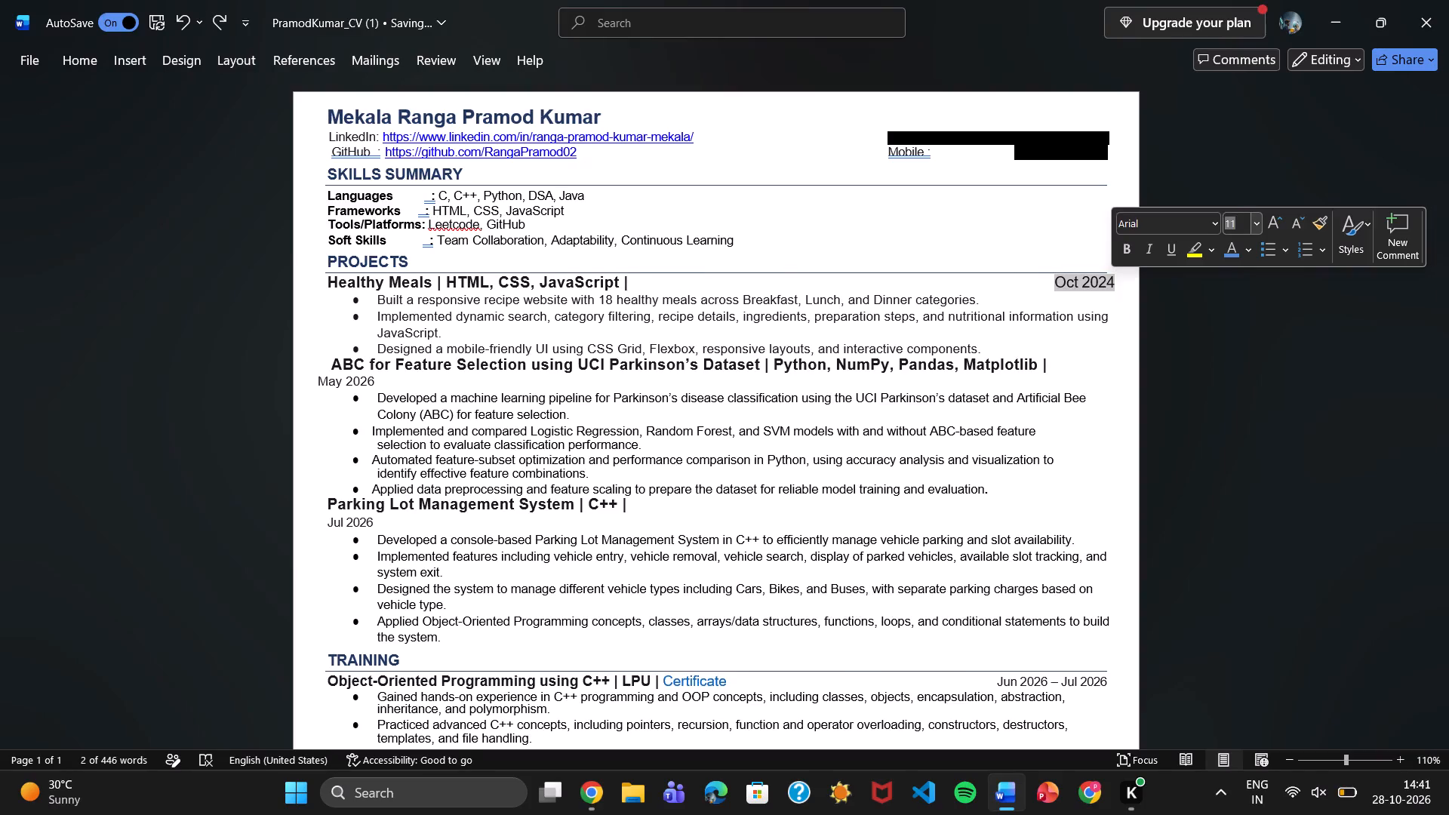
key(9)
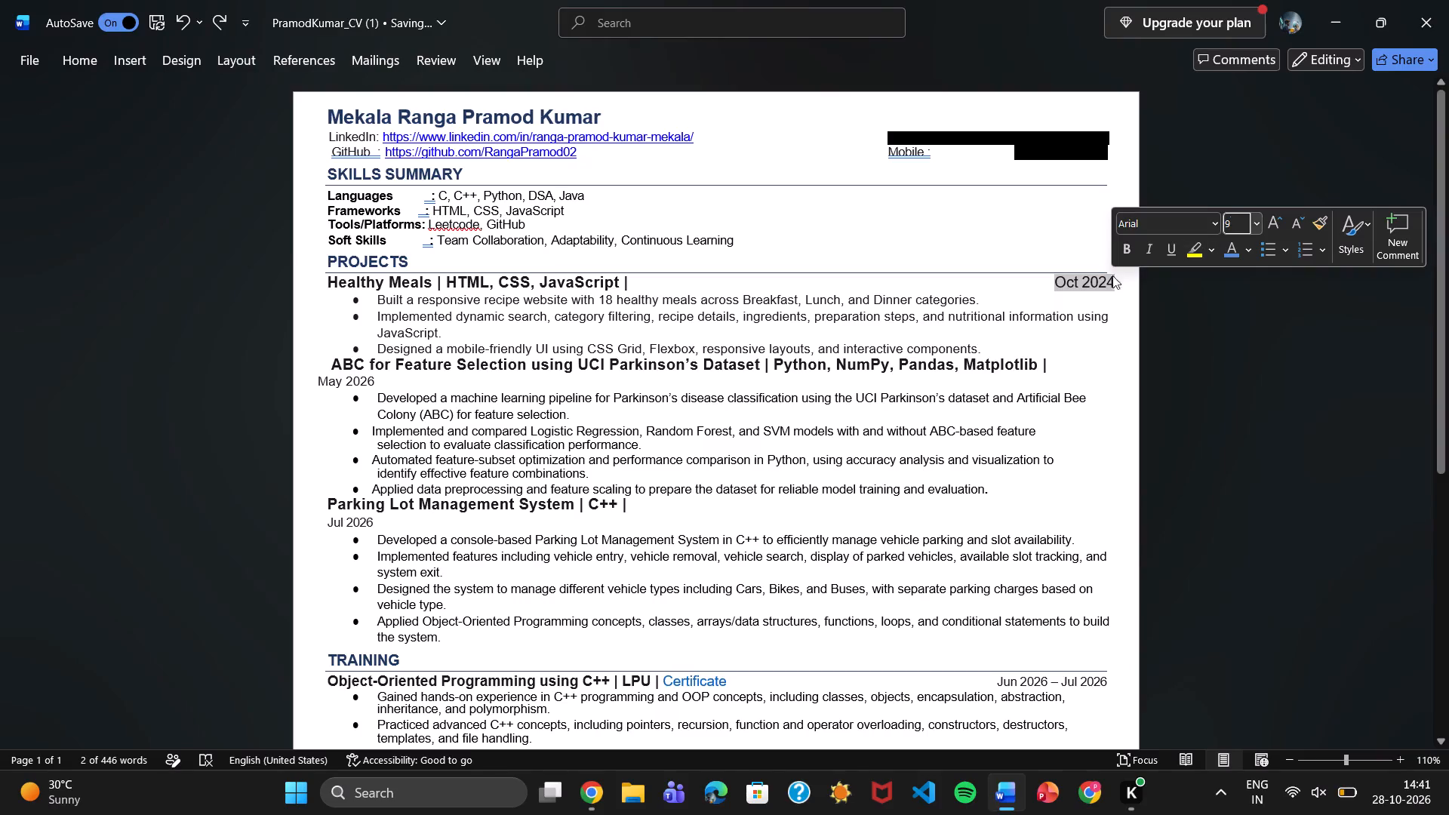
click(1119, 297)
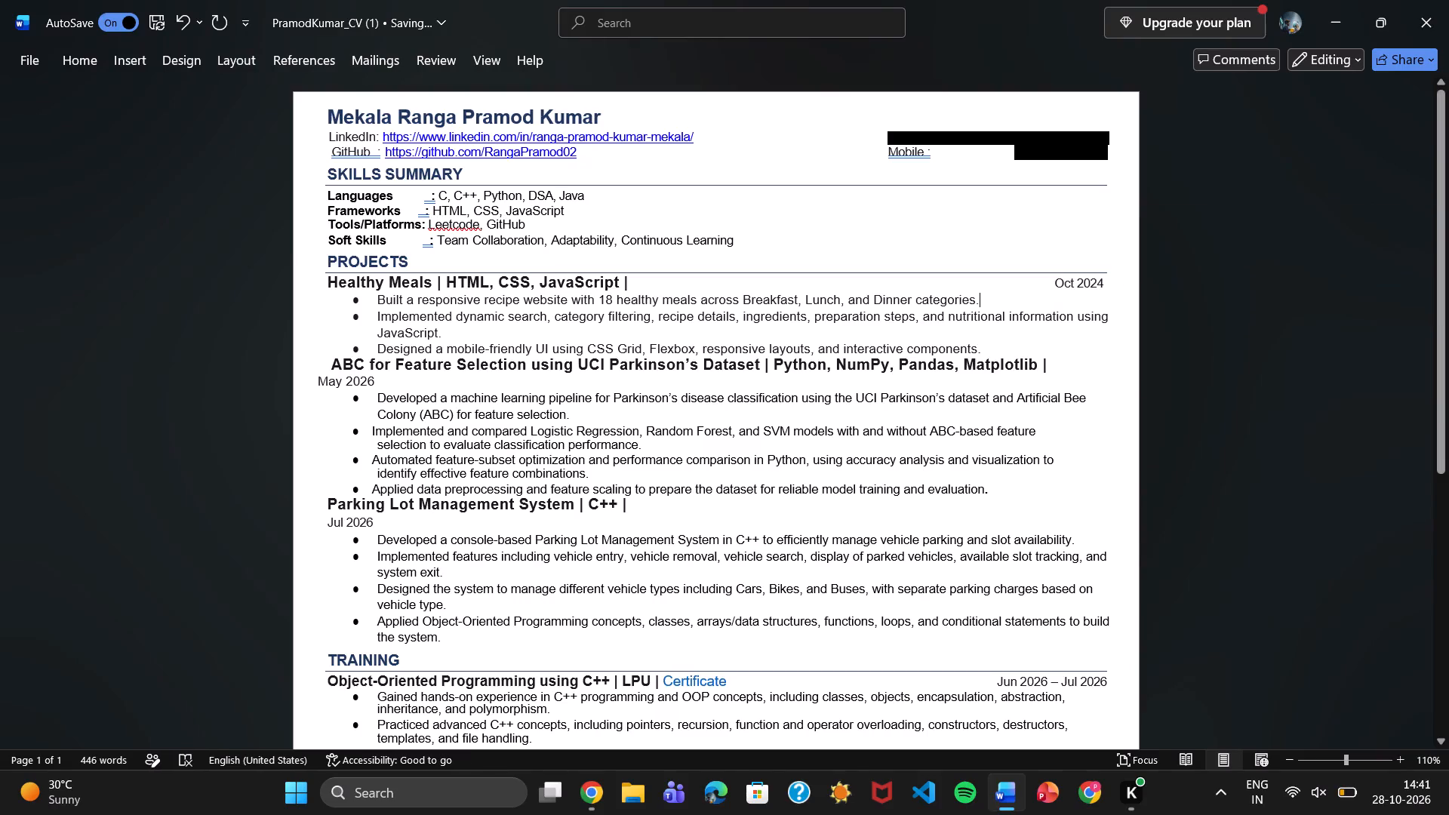
Set the ABC for Feature Selection project heading, including its May 2026 date, to font size 11.
triple_click(1053, 366)
click(1053, 366)
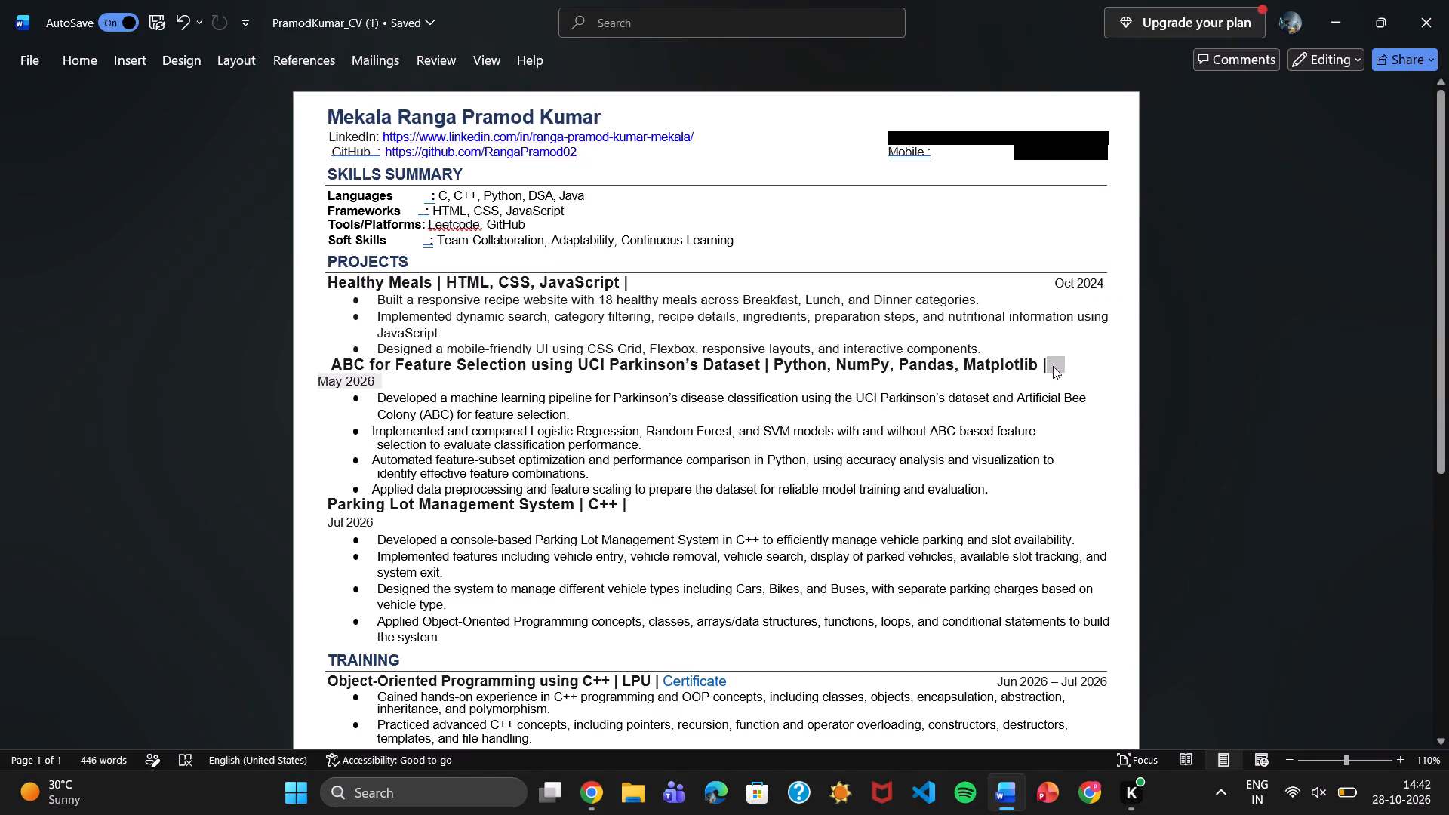
triple_click(1053, 366)
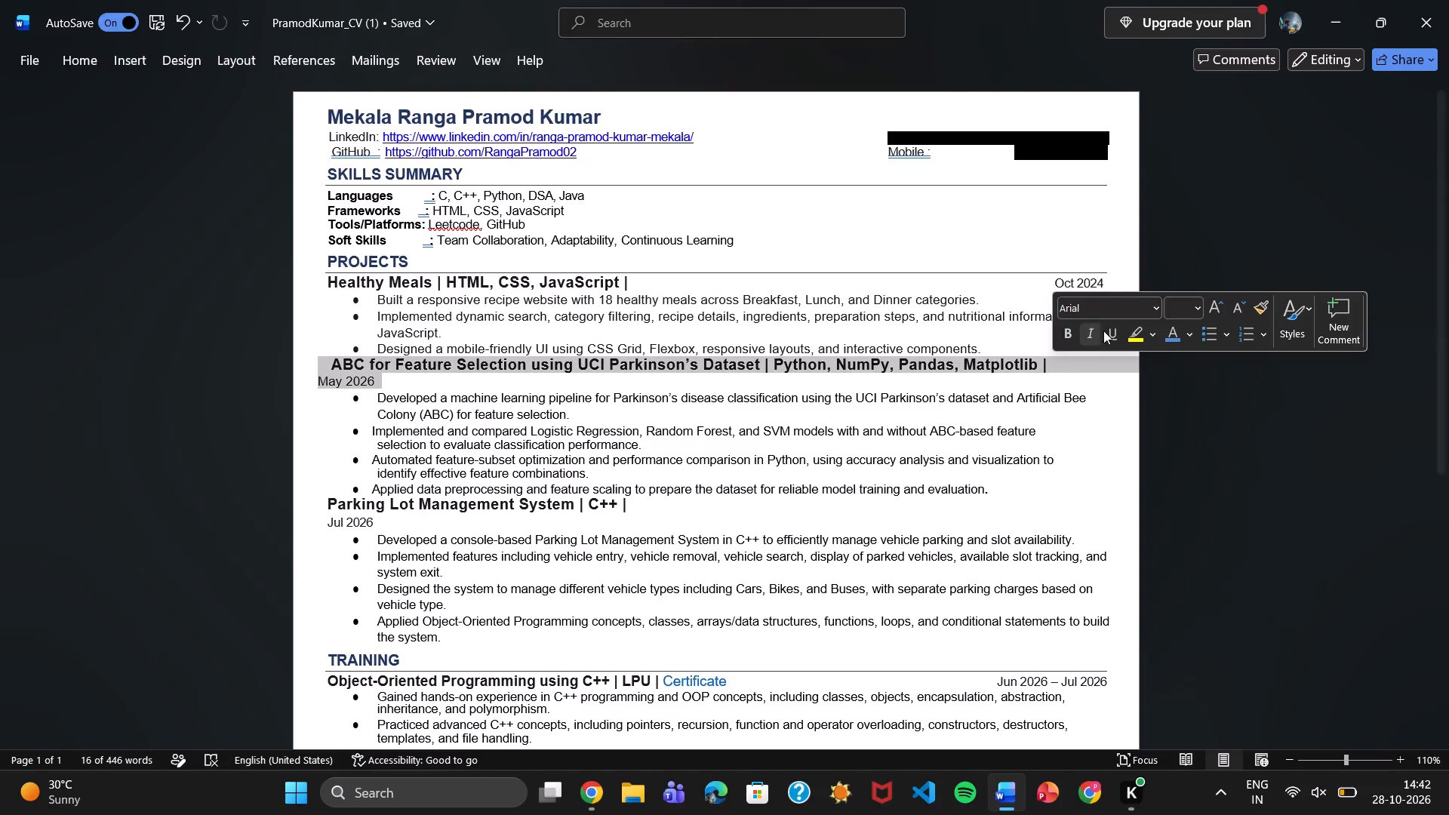
click(1178, 307)
text(11)
click(1109, 360)
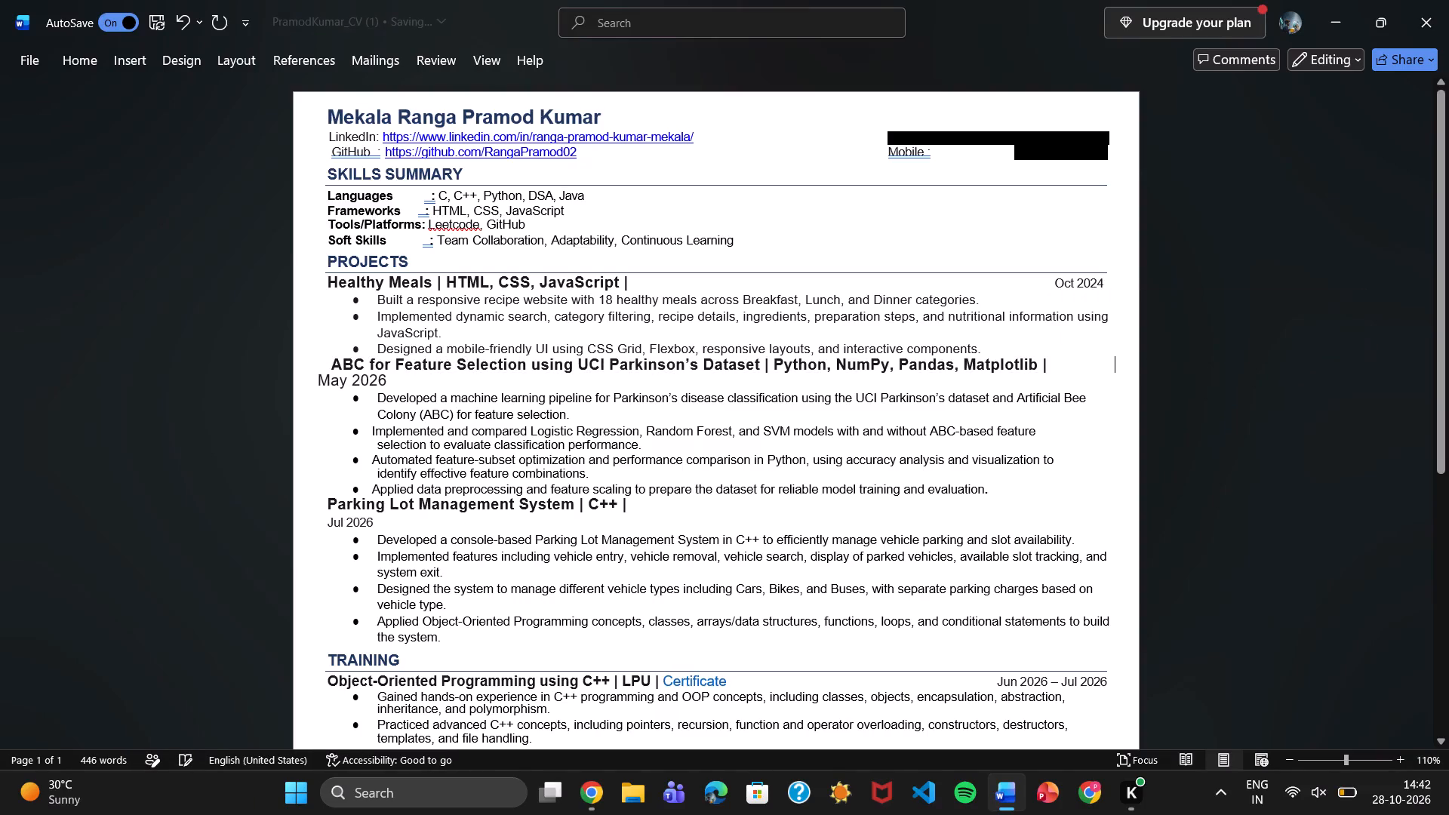
Delete all the blank space between the last bar of the ABC for Feature Selection heading and its May 2026 date.
triple_click(1076, 363)
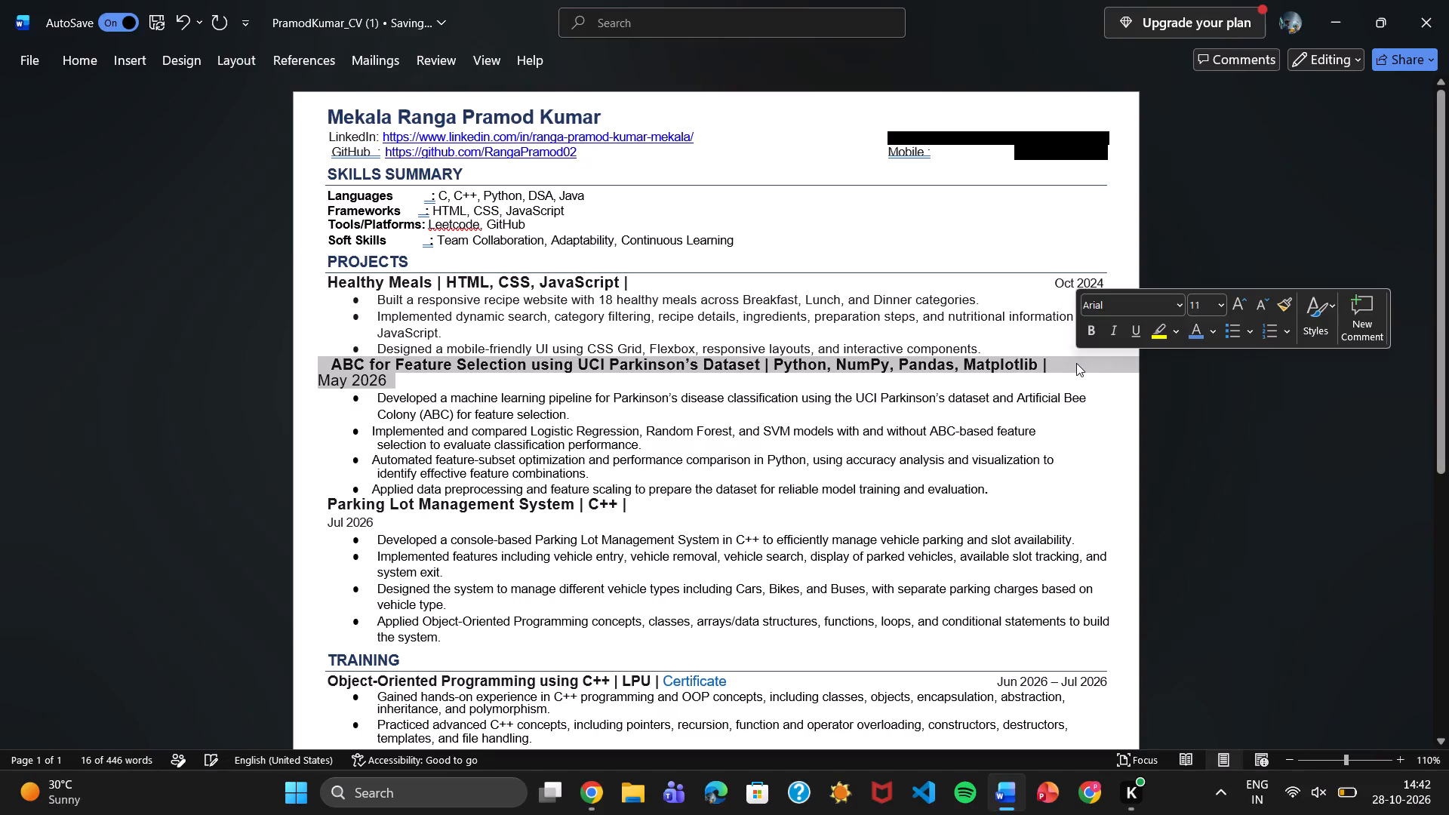
click(1076, 363)
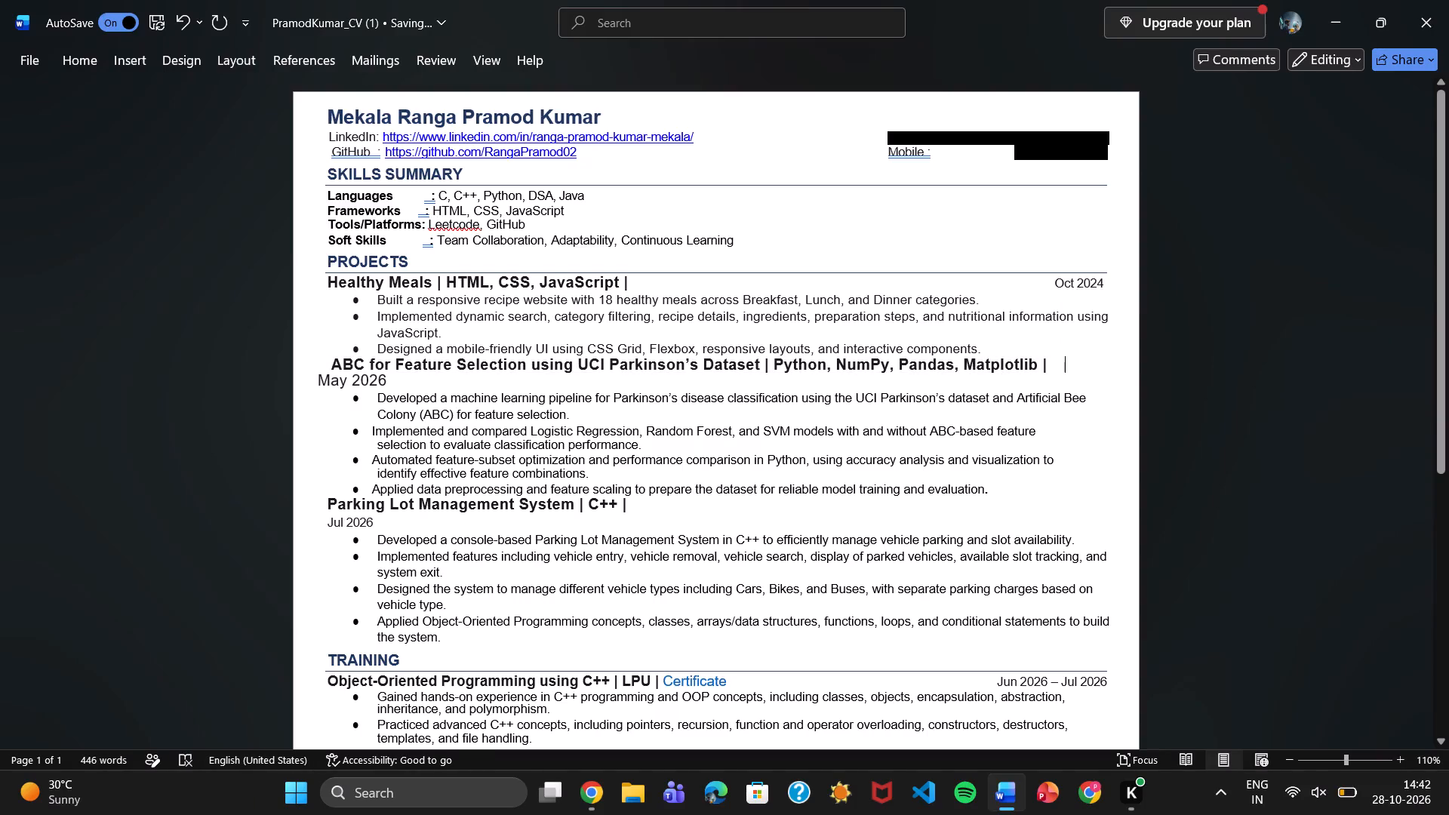
triple_click(1048, 366)
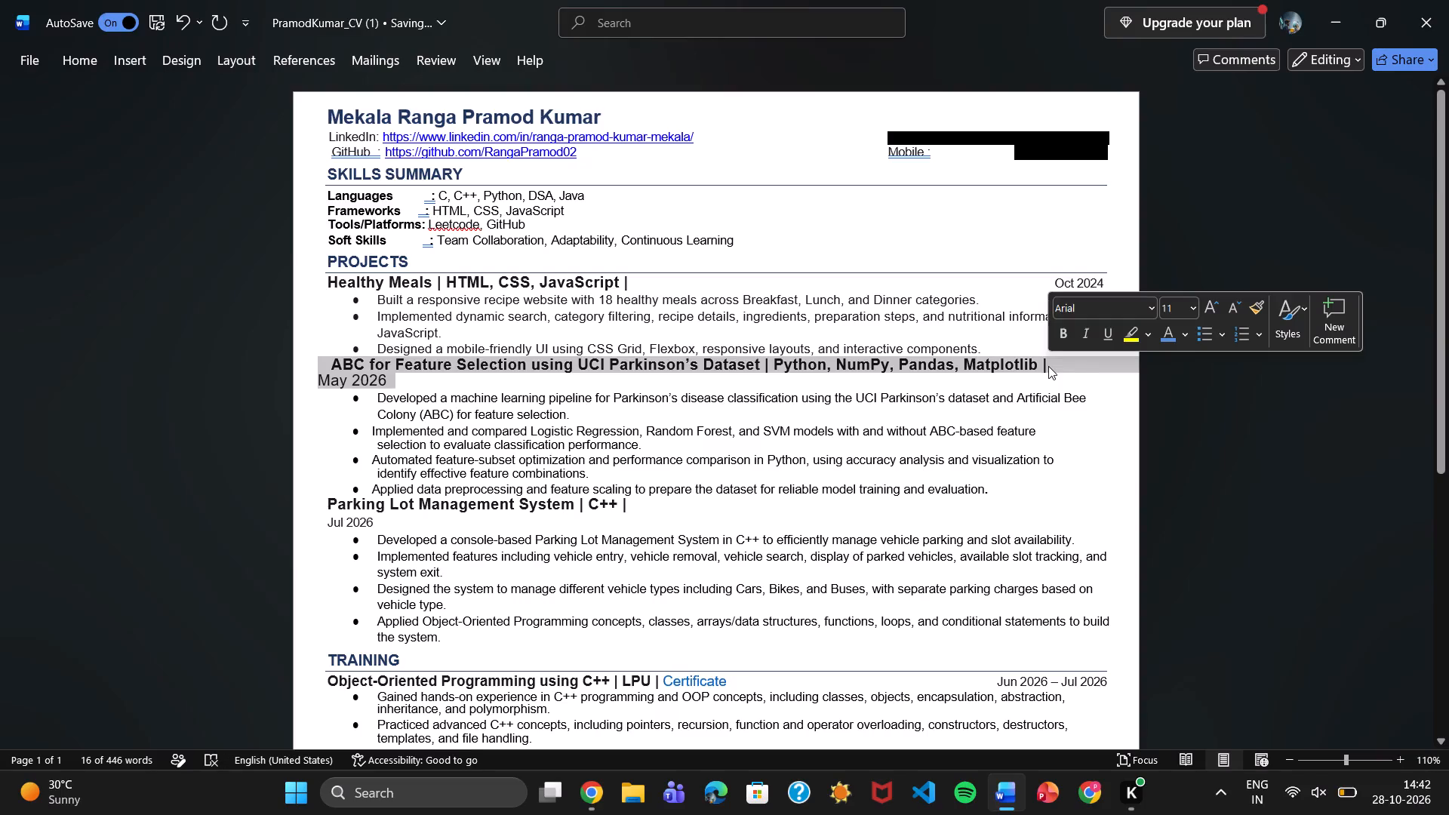
click(1048, 366)
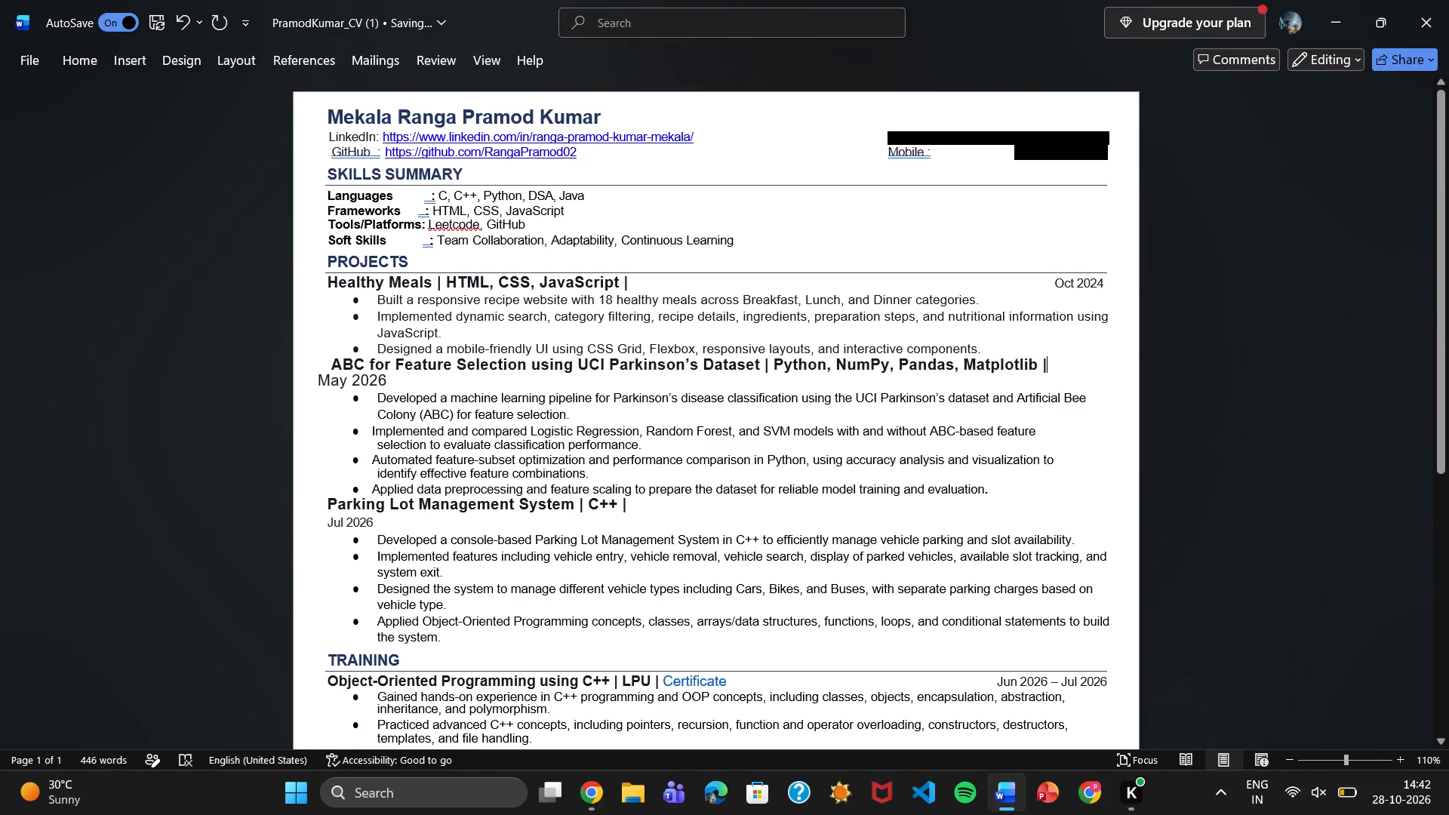
click(318, 377)
key(BackSpace)
key(BackSpace)
key(BackSpace)
drag(1051, 364, 1100, 370)
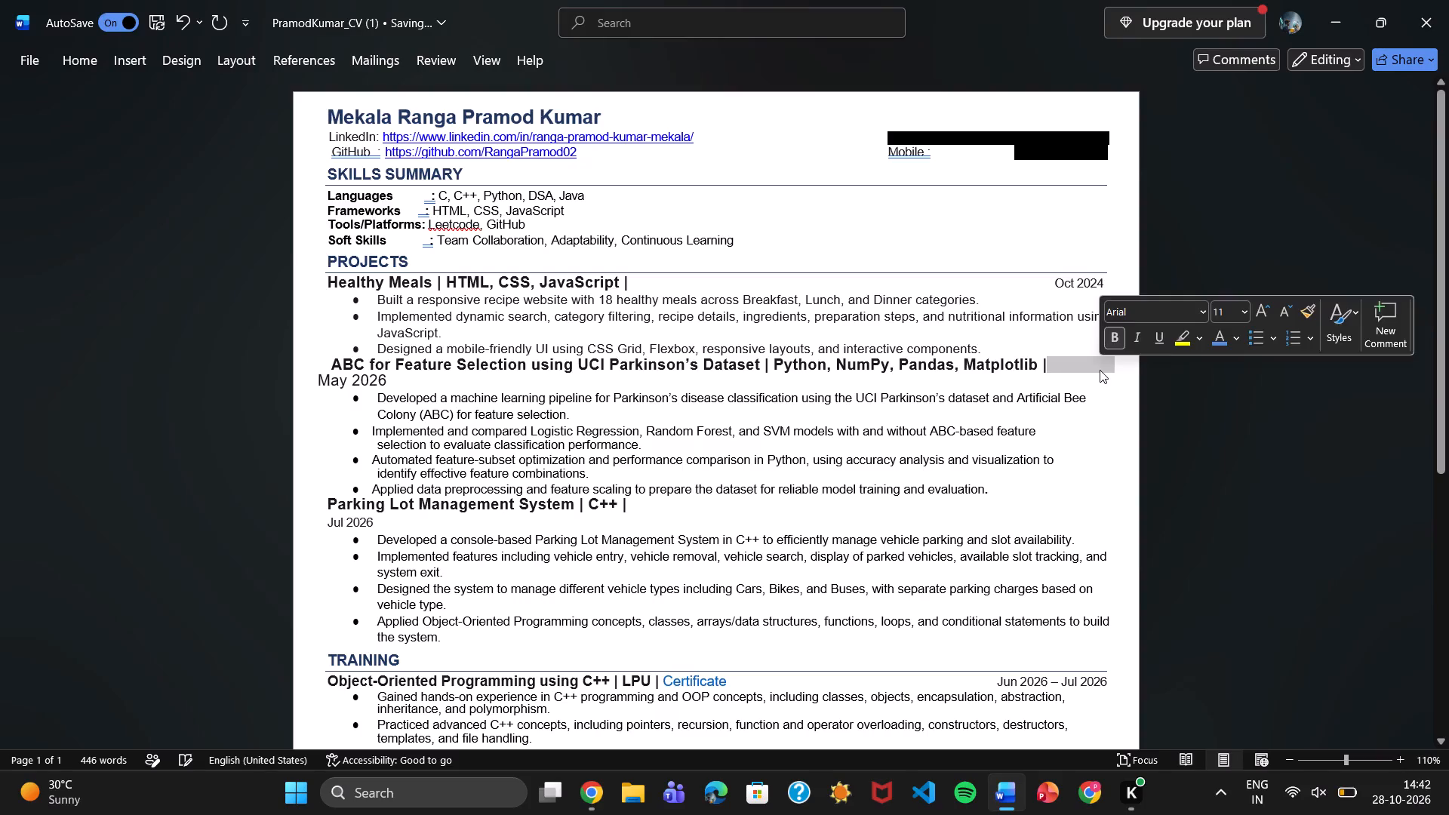
key(BackSpace)
key(Right)
key(Right)
key(Right)
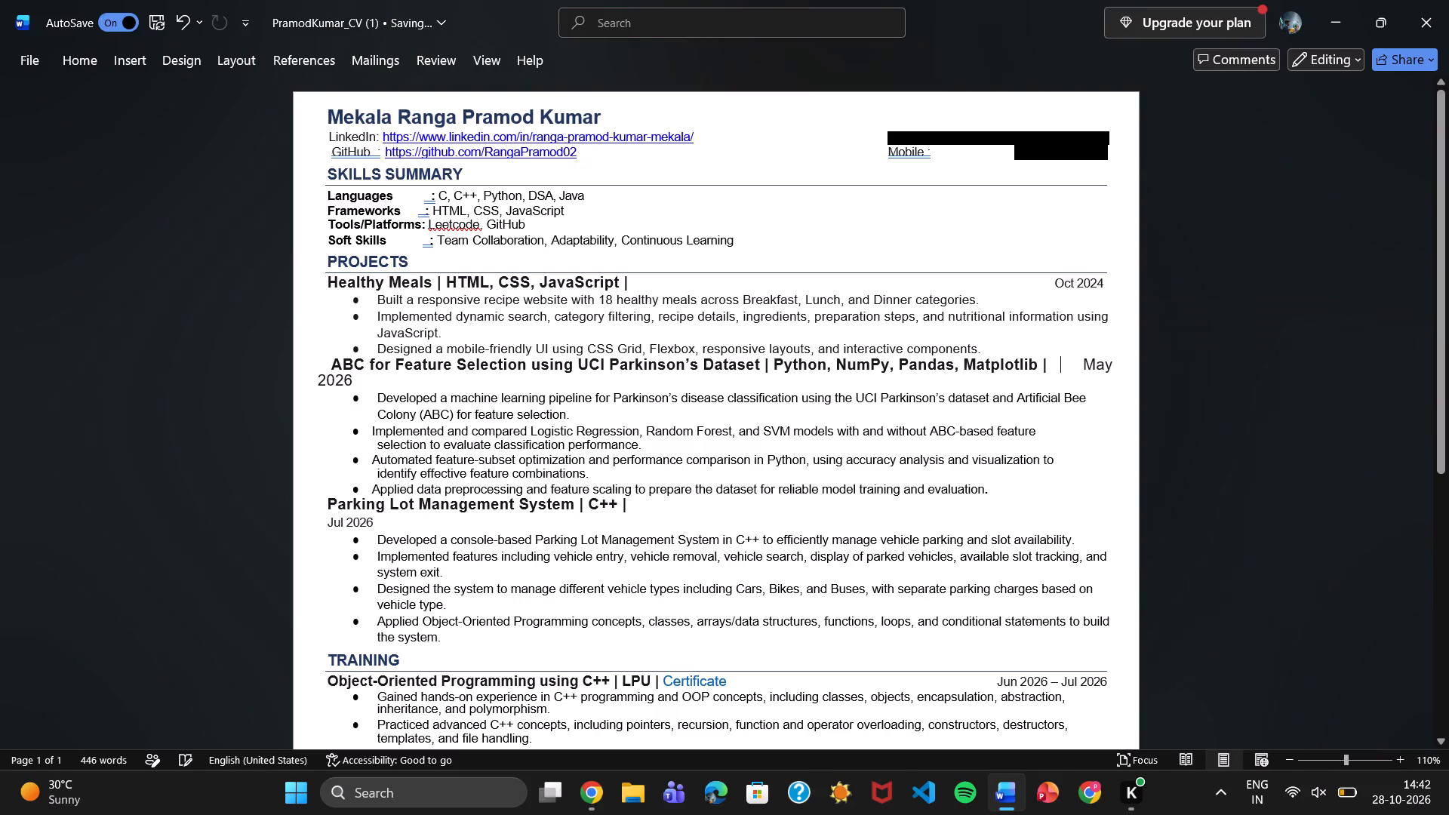
key(Right)
key(Right)
key(Right)
key(Right)
key(Right)
key(BackSpace)
key(BackSpace)
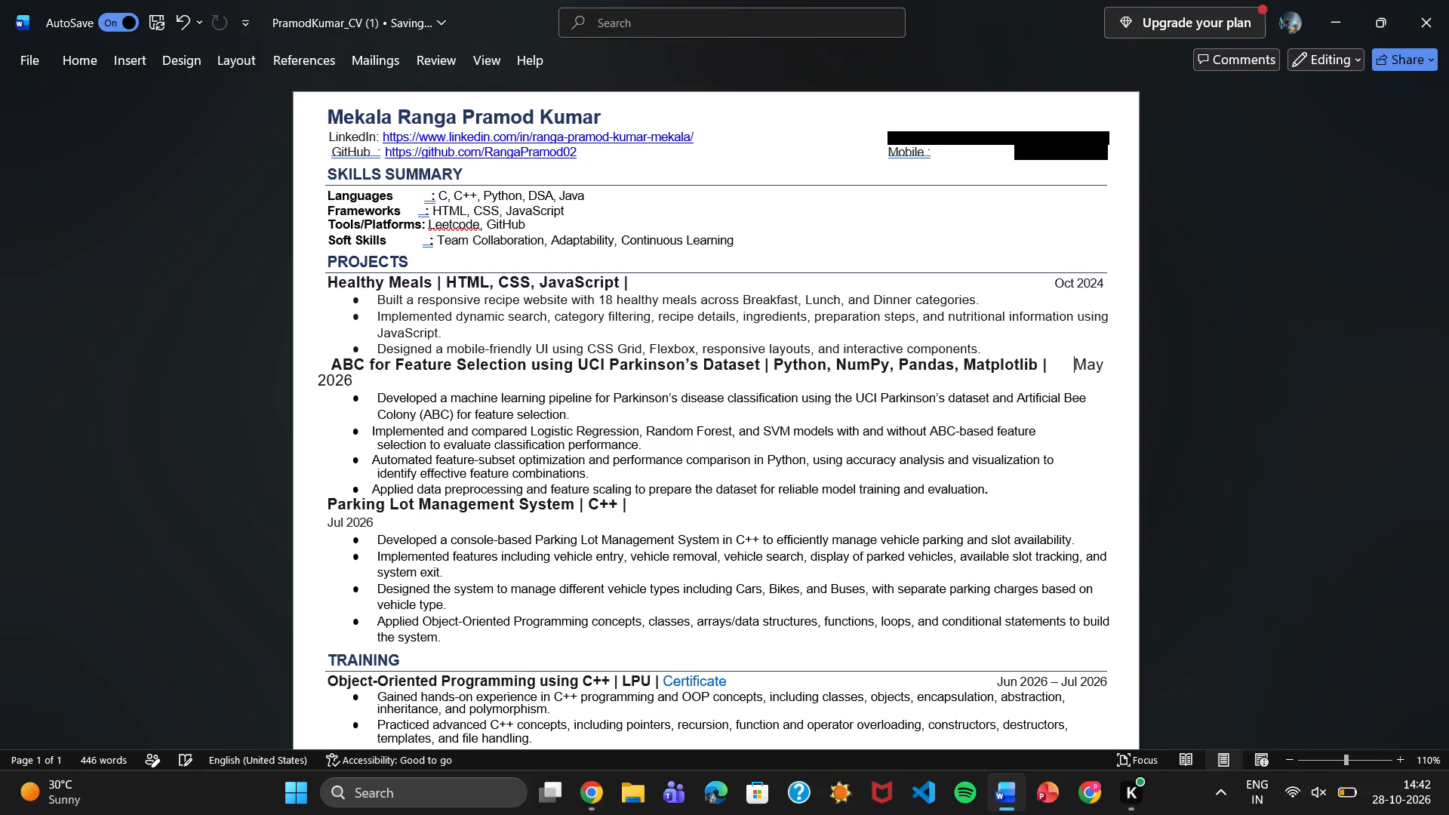
key(BackSpace)
key(BackSpace)
key(BackSpace)
key(BackSpace)
key(BackSpace)
key(BackSpace)
Set the May 2026 date on the ABC for Feature Selection heading to font size 9.
drag(1050, 361, 1050, 366)
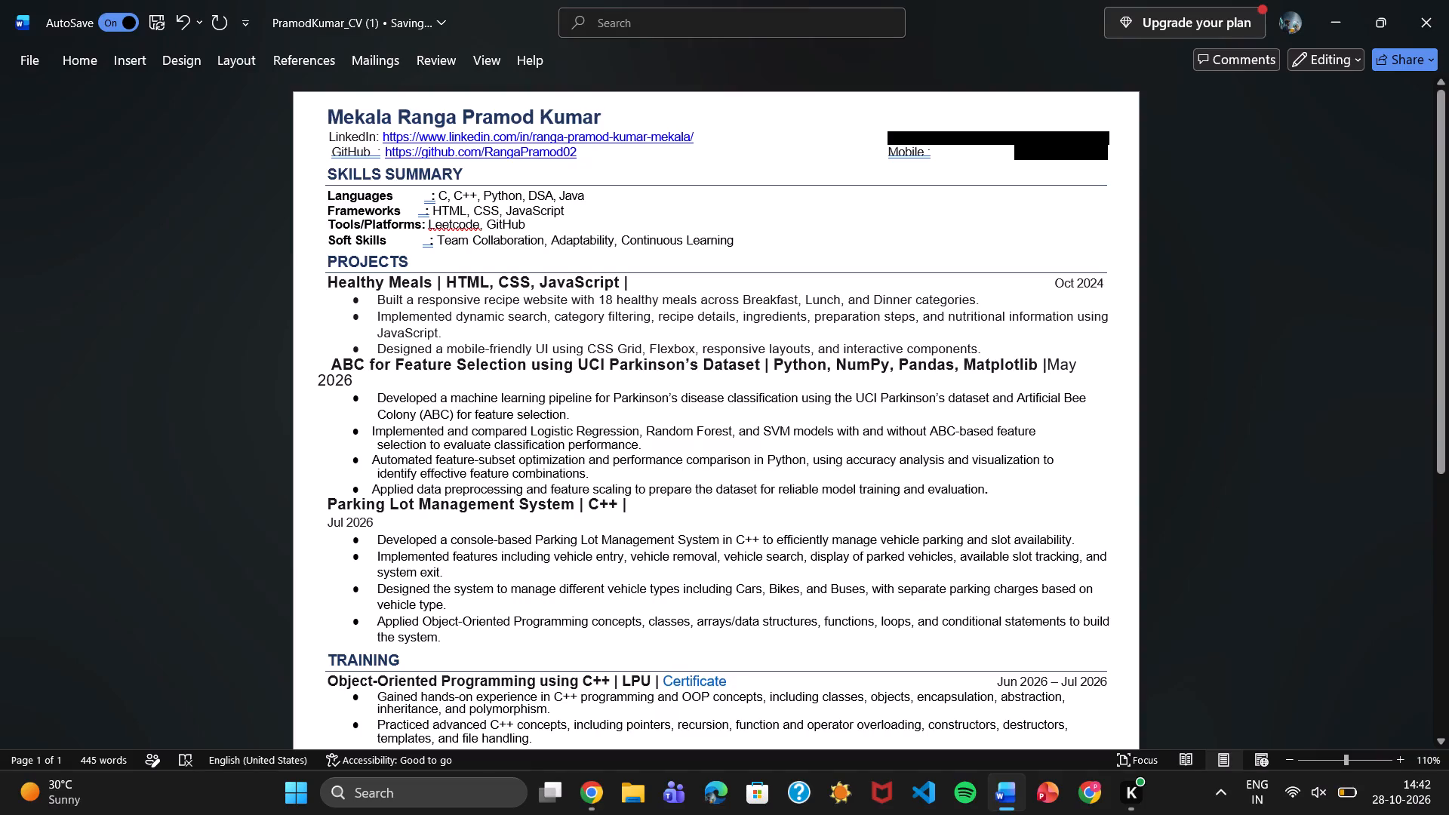
drag(1050, 366, 1050, 382)
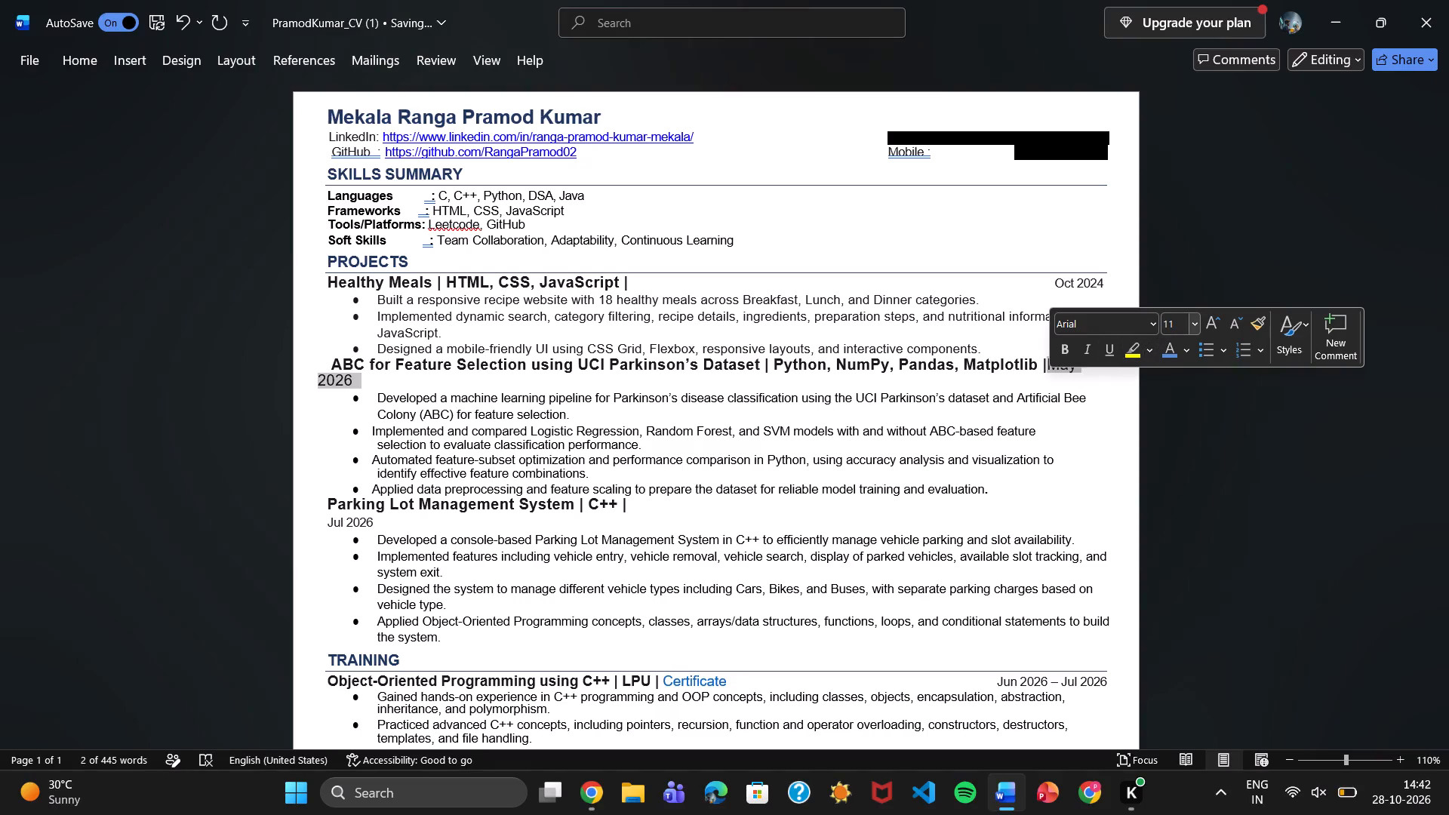
click(1172, 327)
key(9)
key(Return)
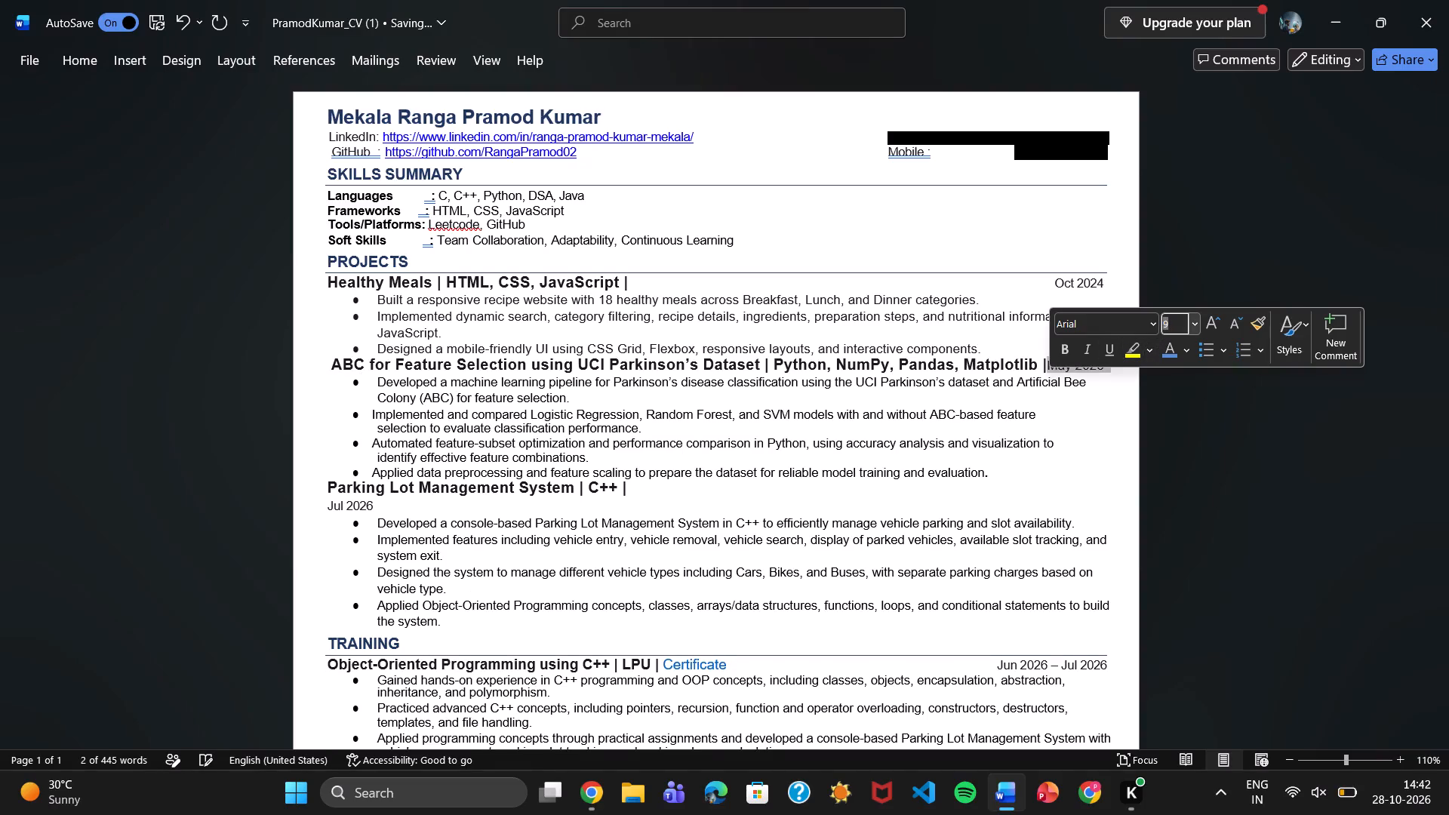
click(1151, 377)
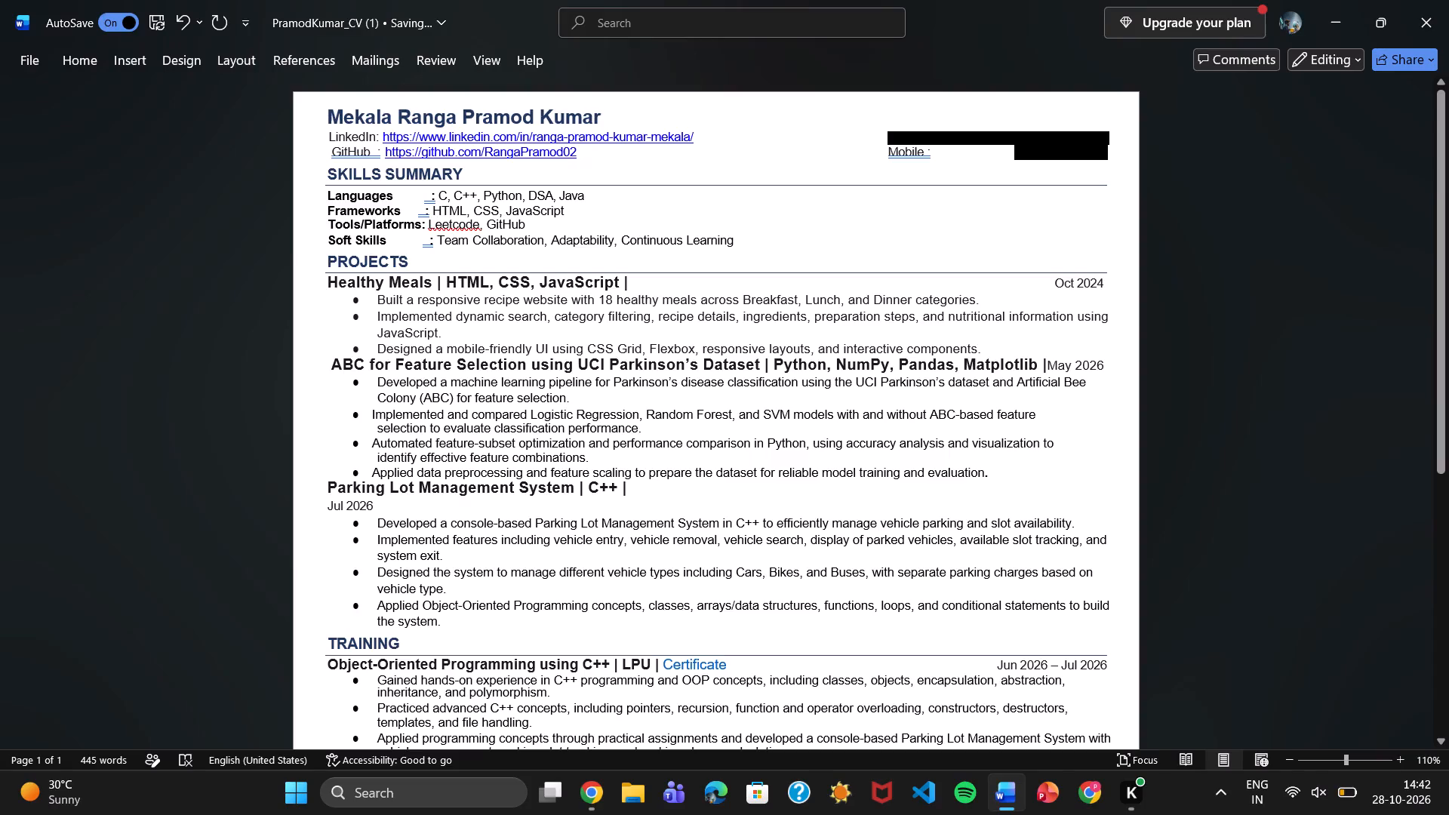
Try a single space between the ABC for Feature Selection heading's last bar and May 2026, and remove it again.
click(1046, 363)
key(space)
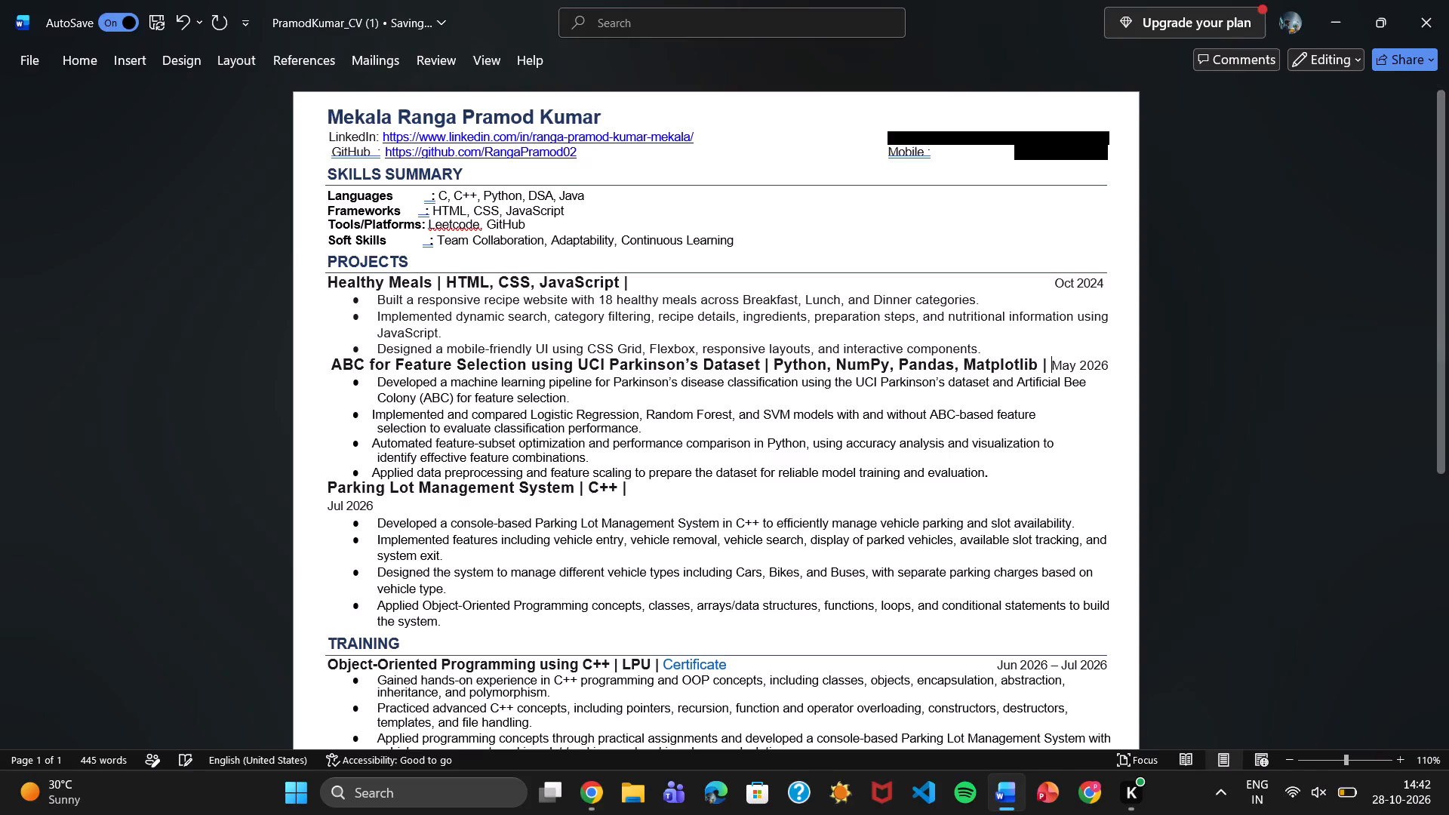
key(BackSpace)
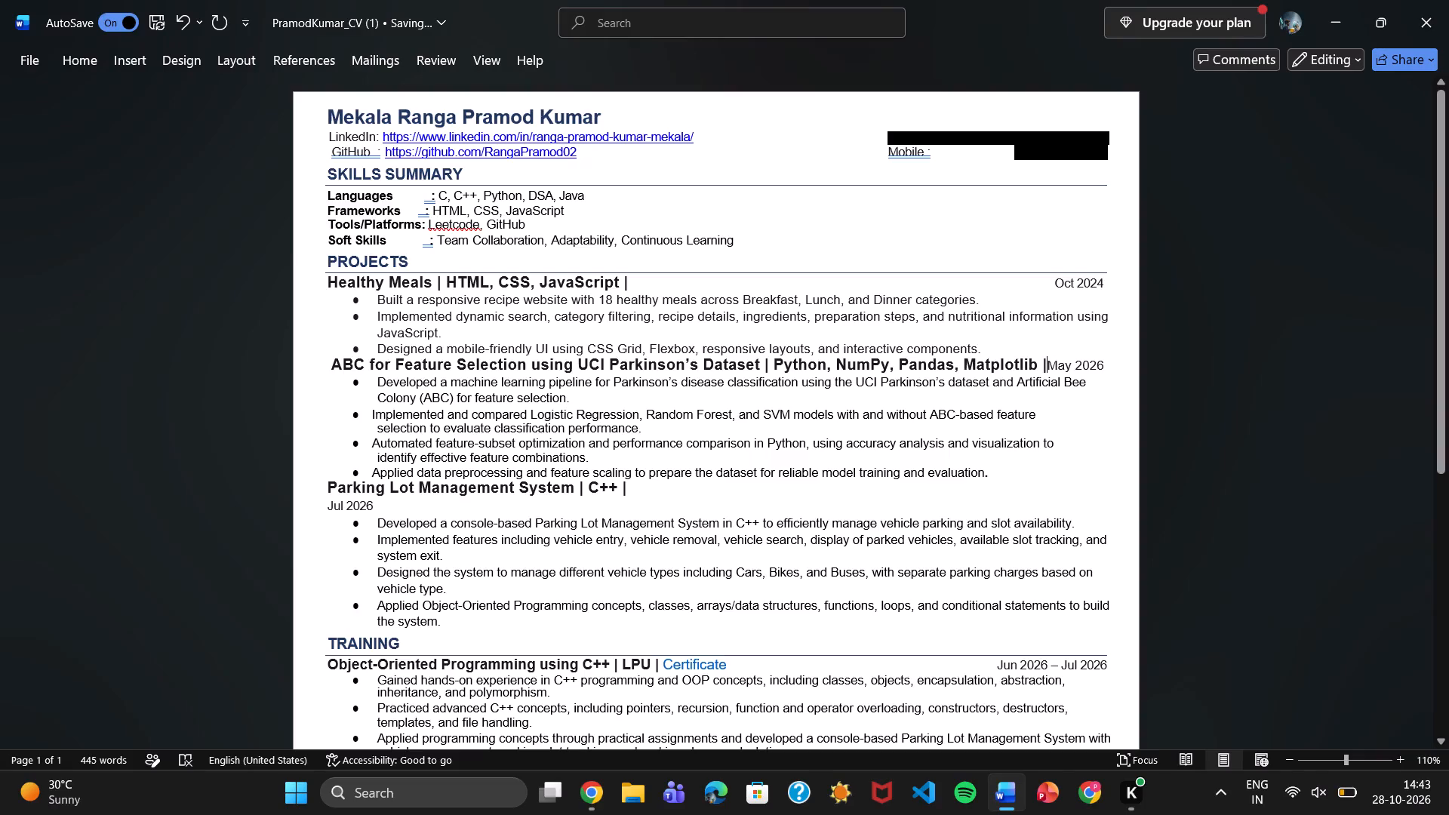
Set the whole Healthy Meals project heading line, including its Oct 2024 date, to font size 9.
triple_click(414, 257)
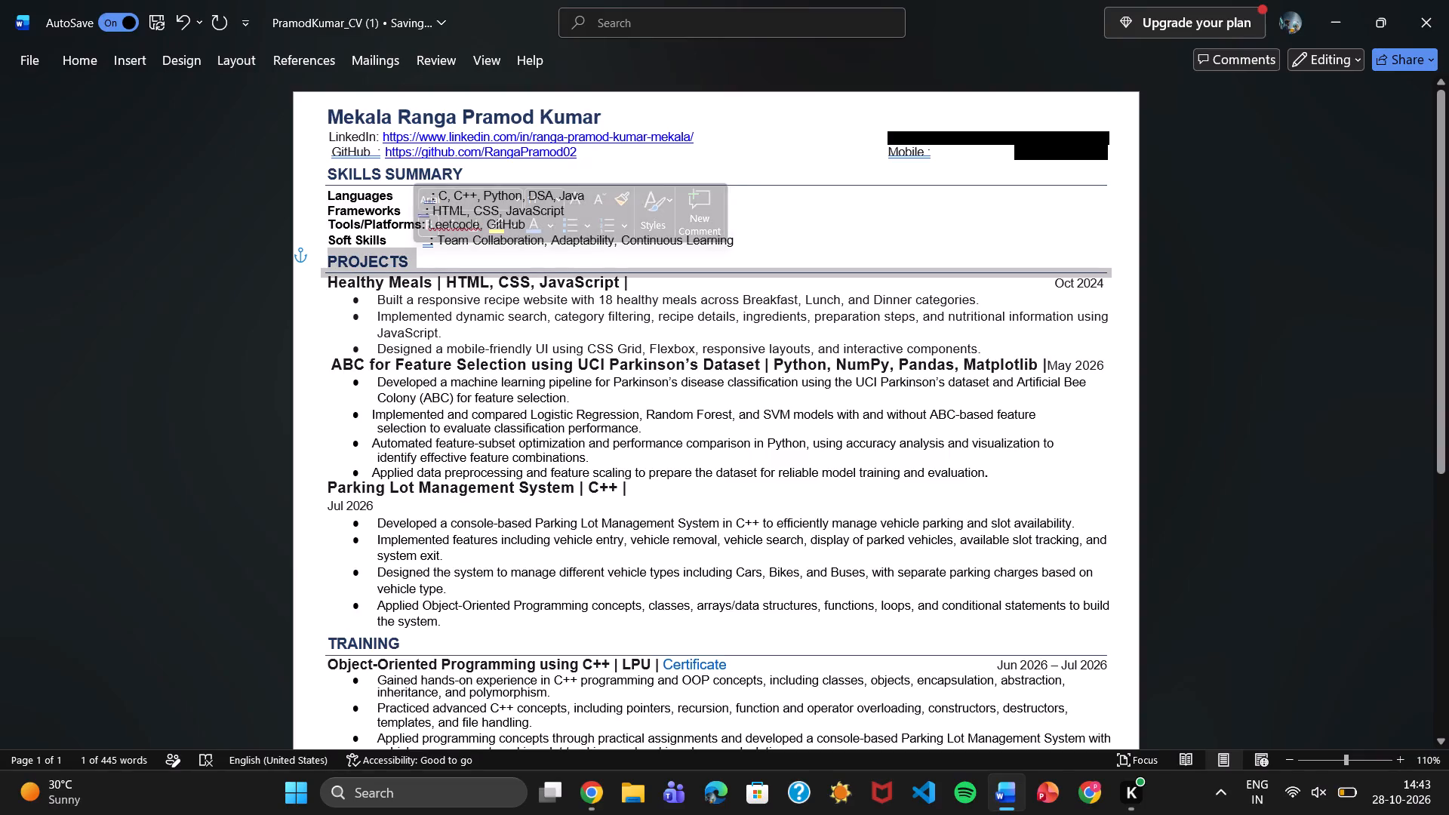
triple_click(632, 288)
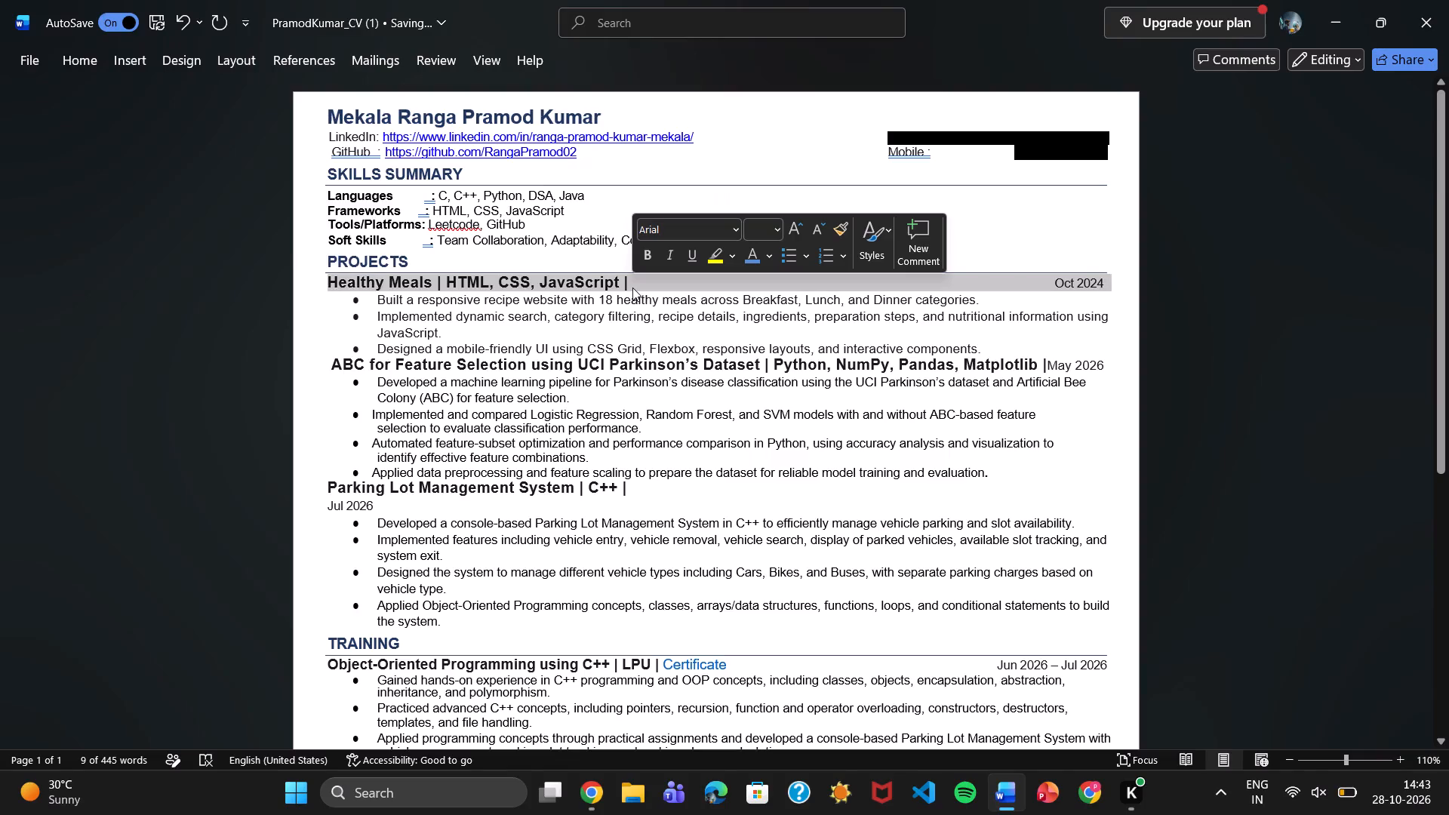
click(632, 288)
drag(632, 288, 605, 286)
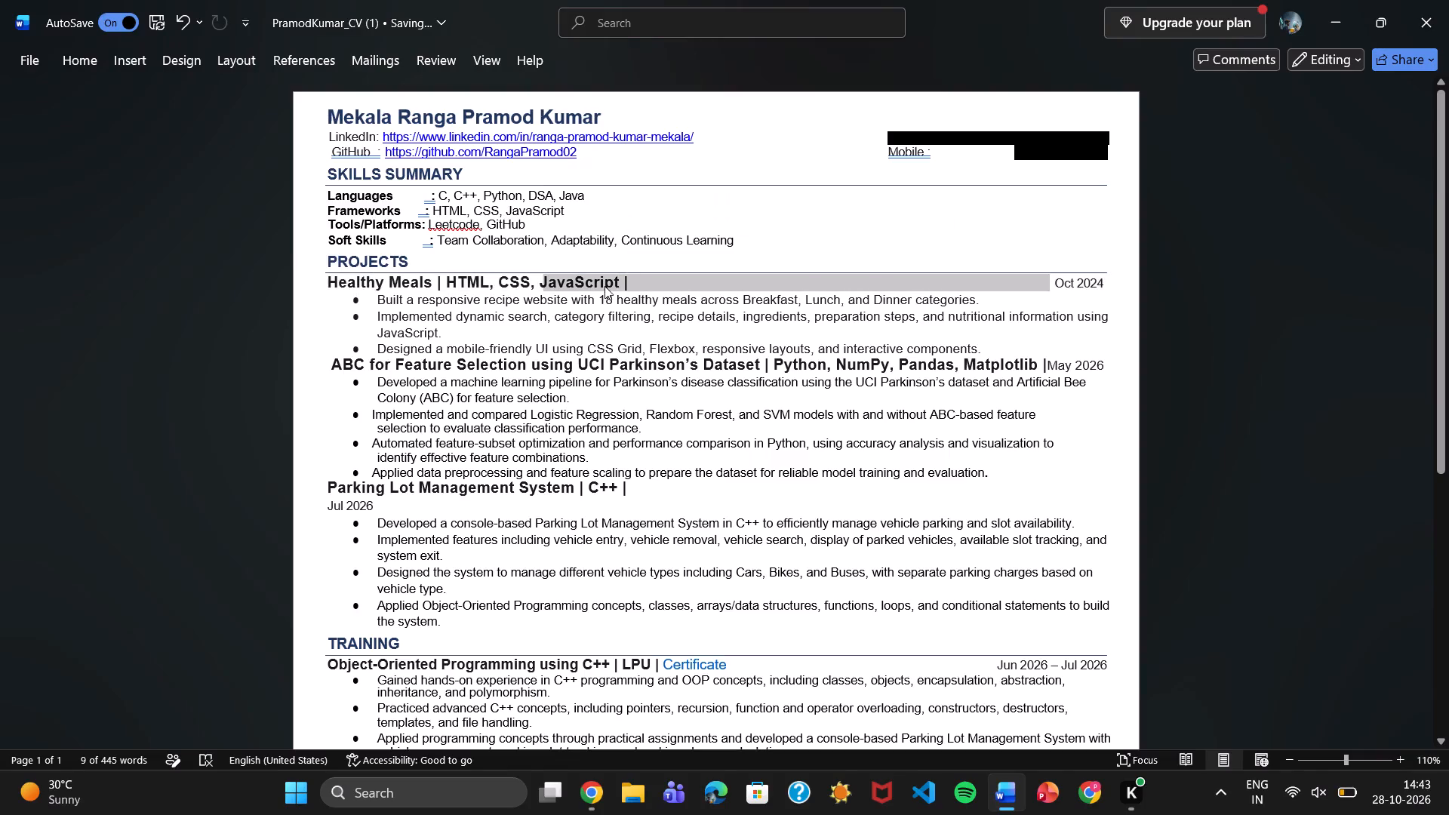
drag(605, 286, 626, 278)
click(626, 278)
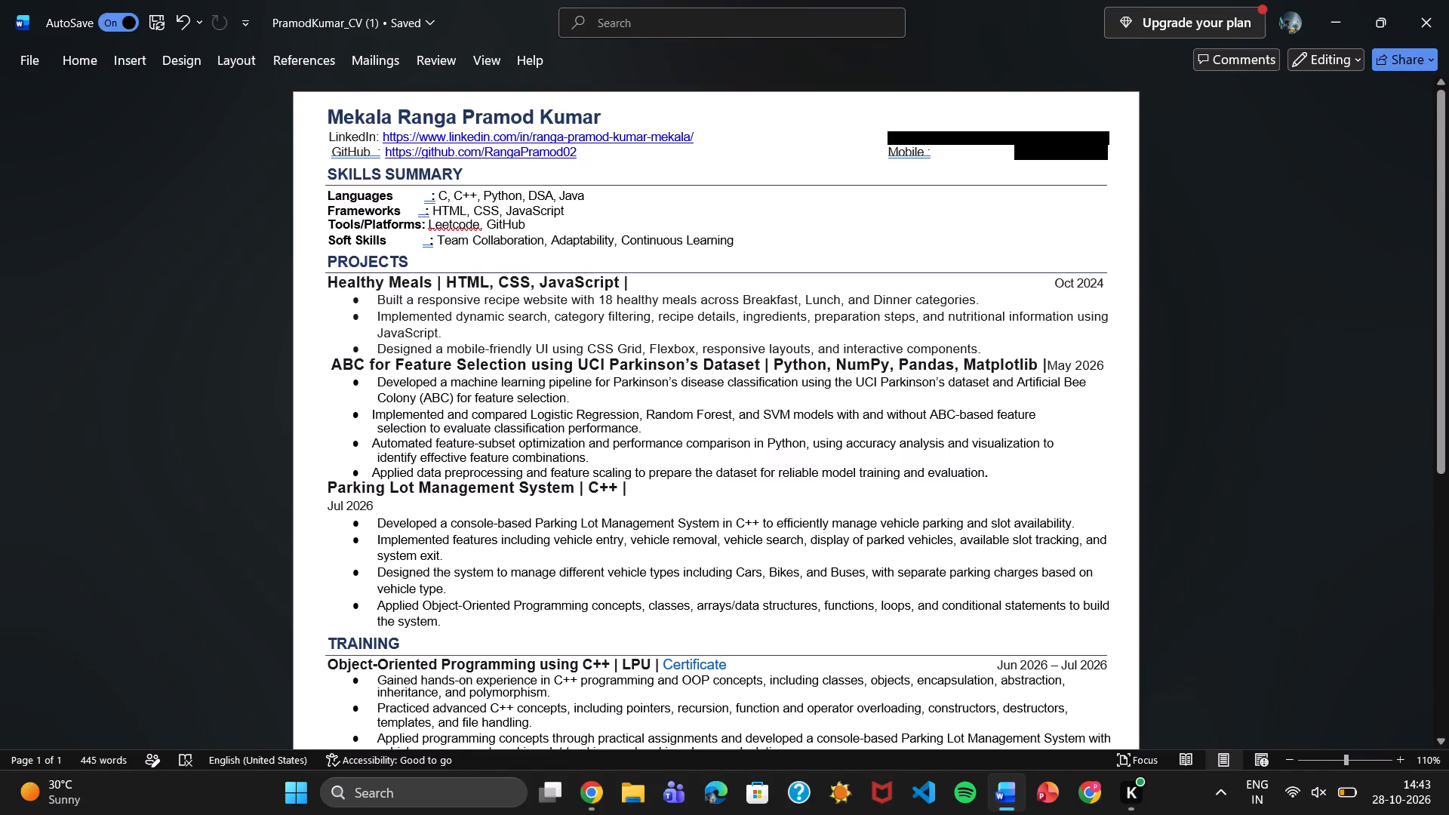
drag(325, 280, 722, 371)
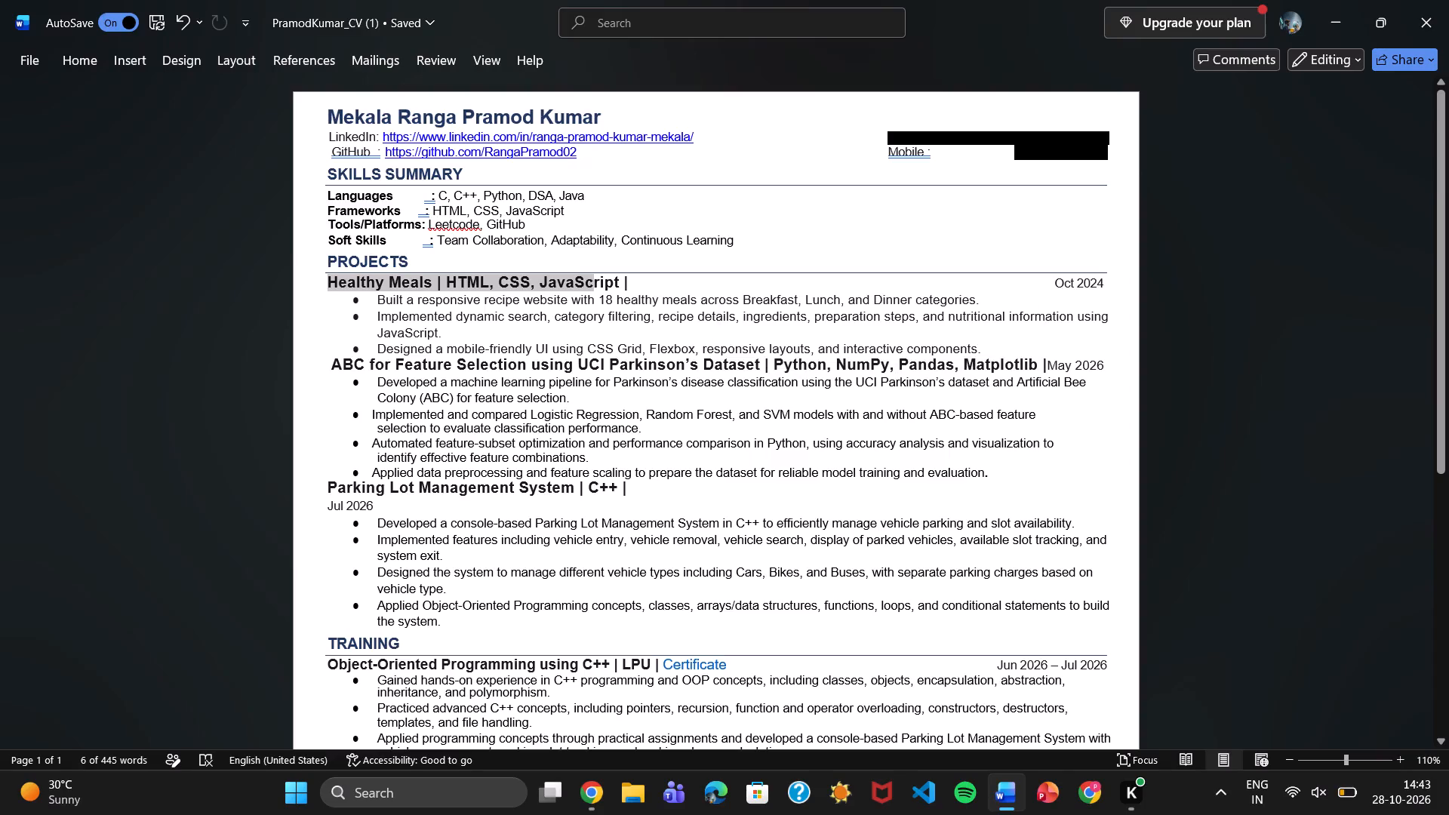
click(628, 287)
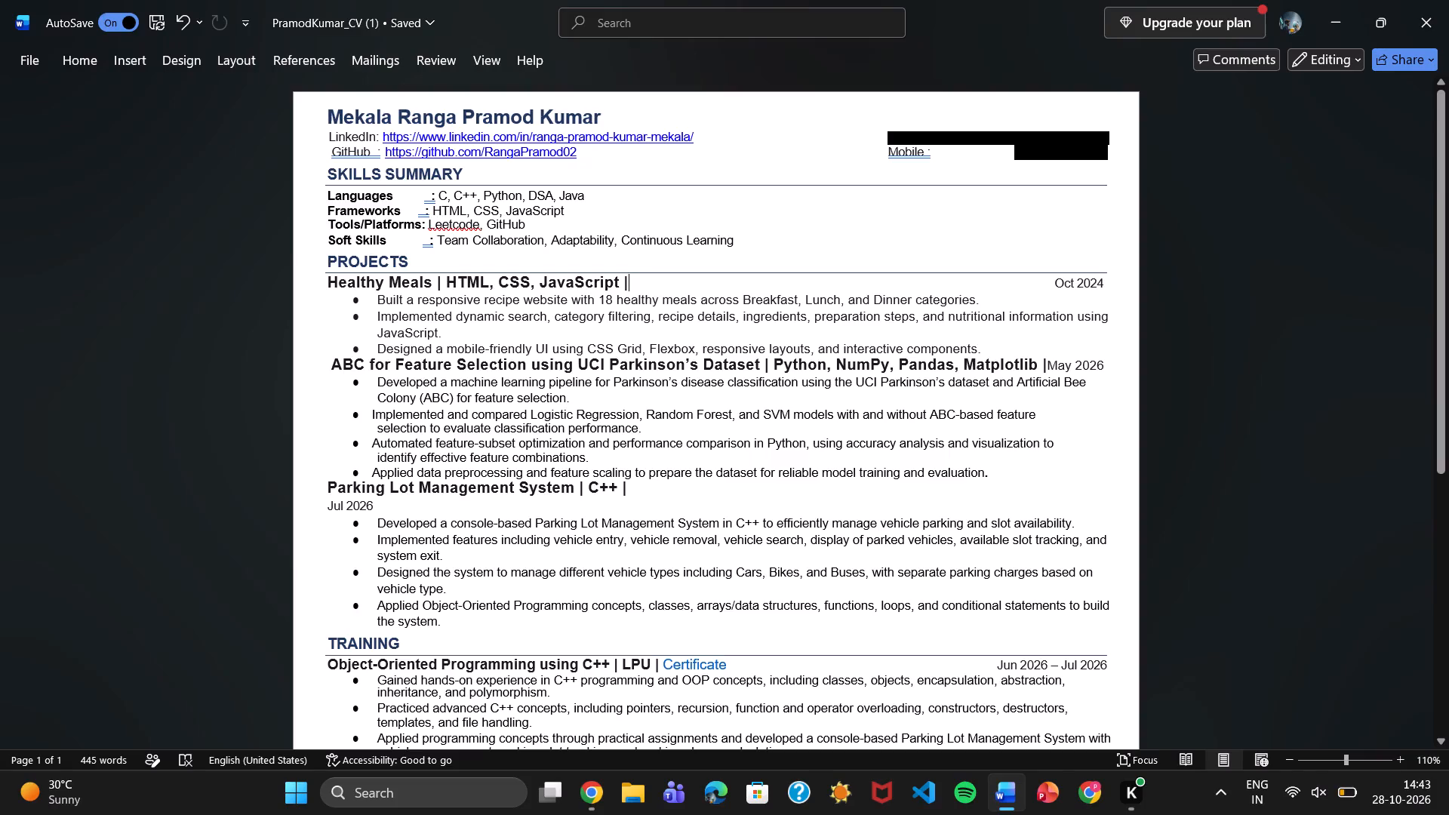
drag(327, 280, 1070, 289)
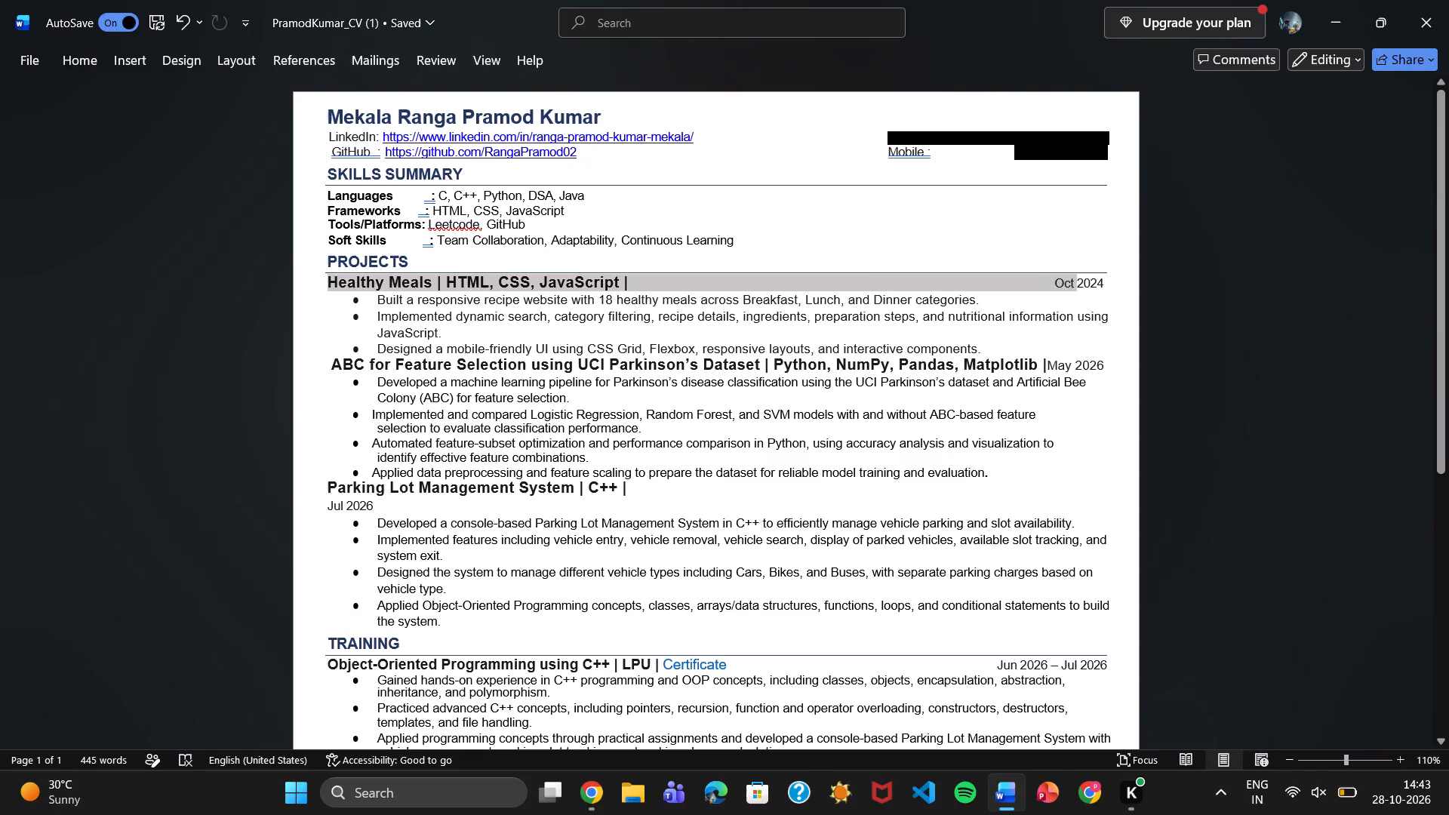
drag(1070, 289, 1119, 281)
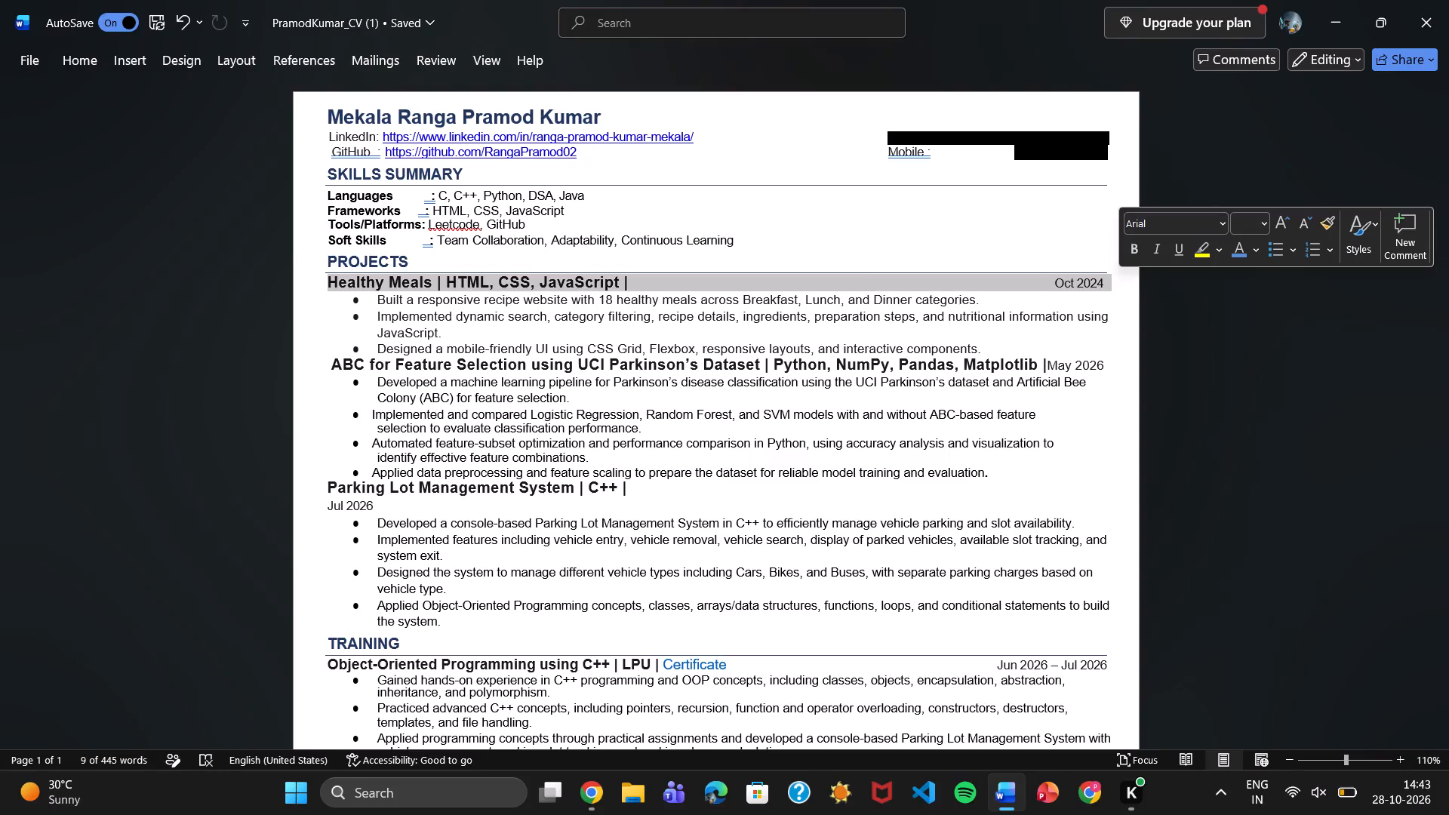
click(1253, 227)
key(9)
key(Return)
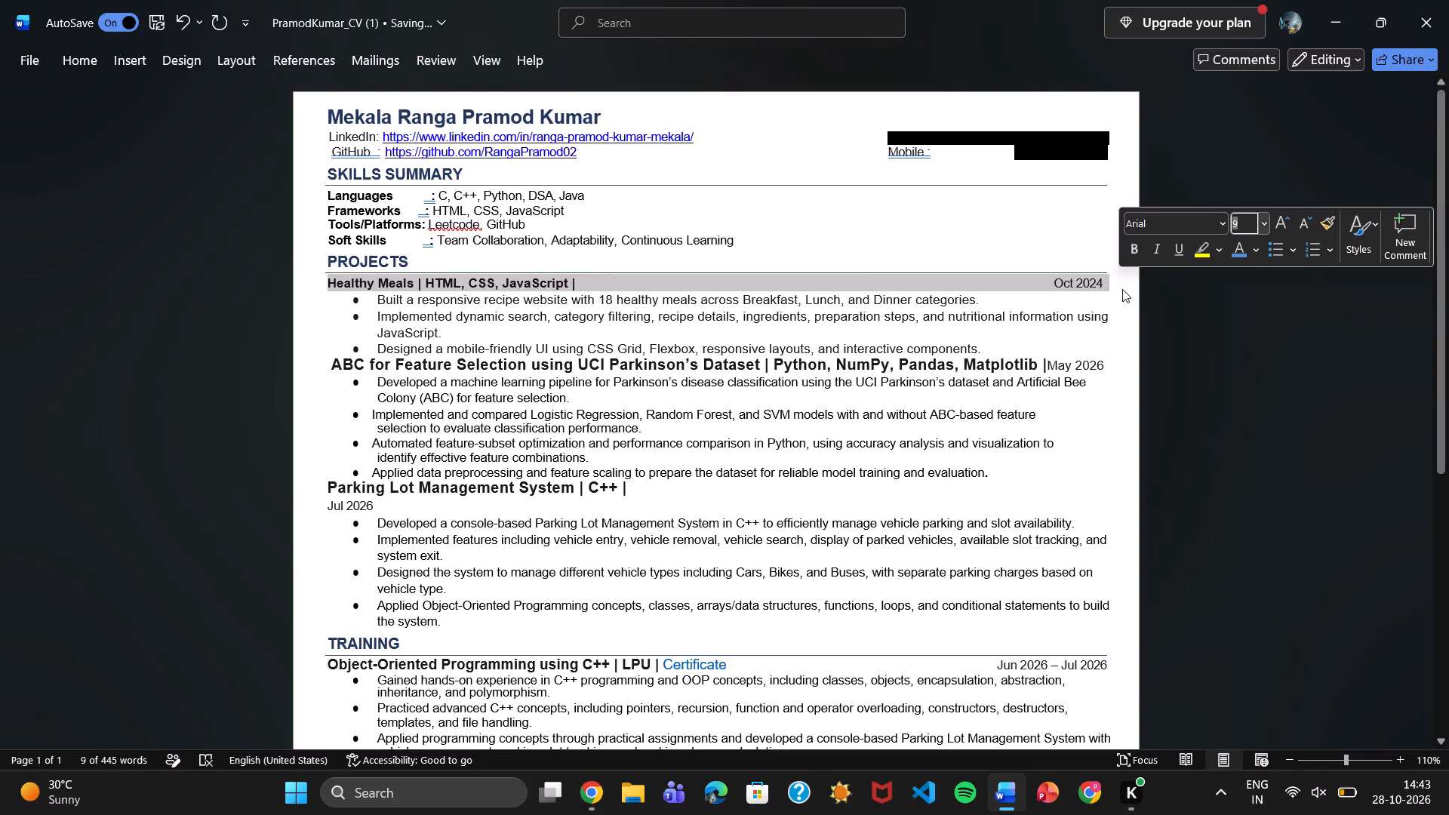
click(1122, 289)
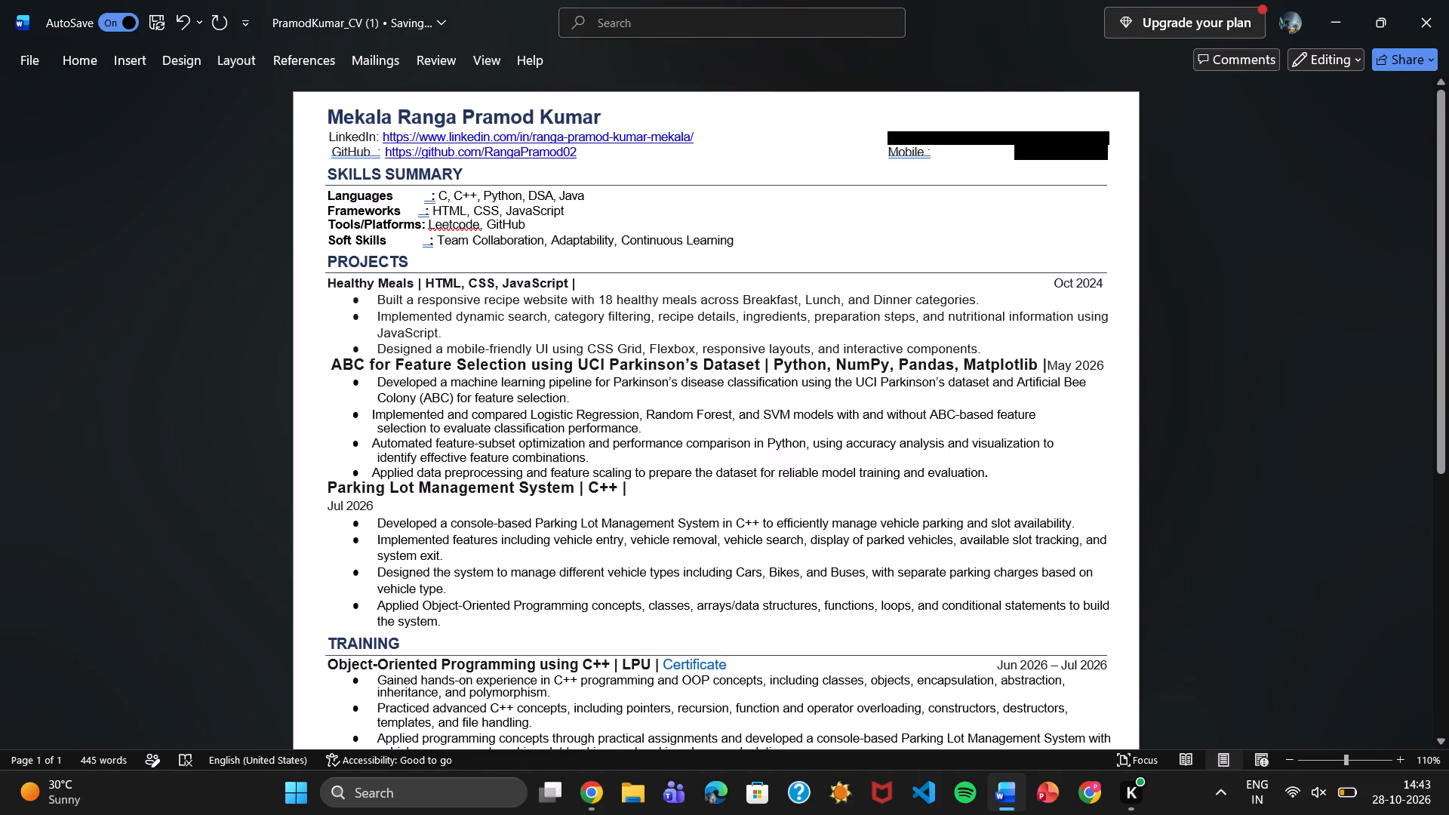
Set the whole ABC for Feature Selection heading line, including its May 2026 date, to font size 9.
drag(329, 364, 1066, 368)
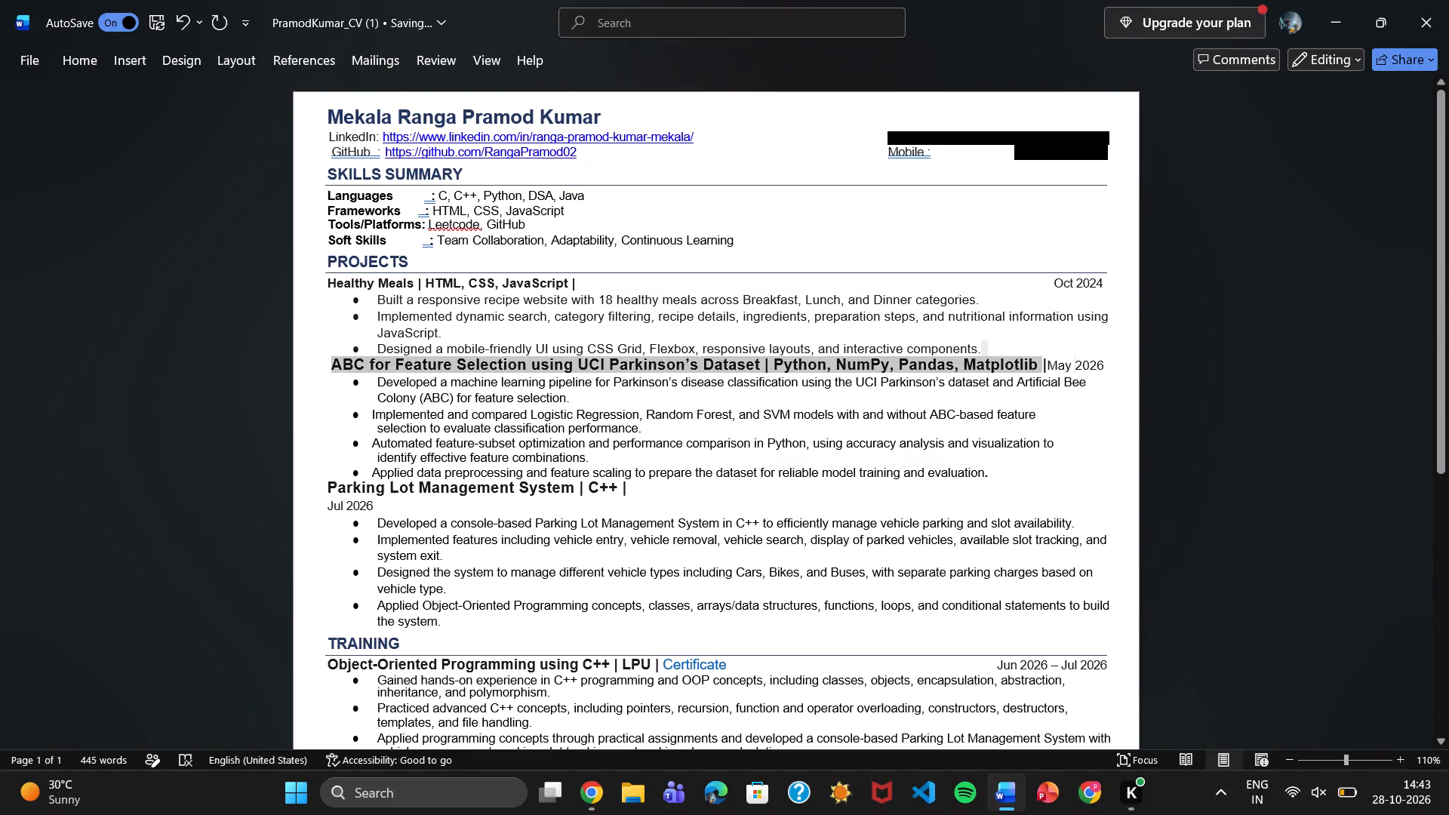
drag(1066, 368, 1124, 365)
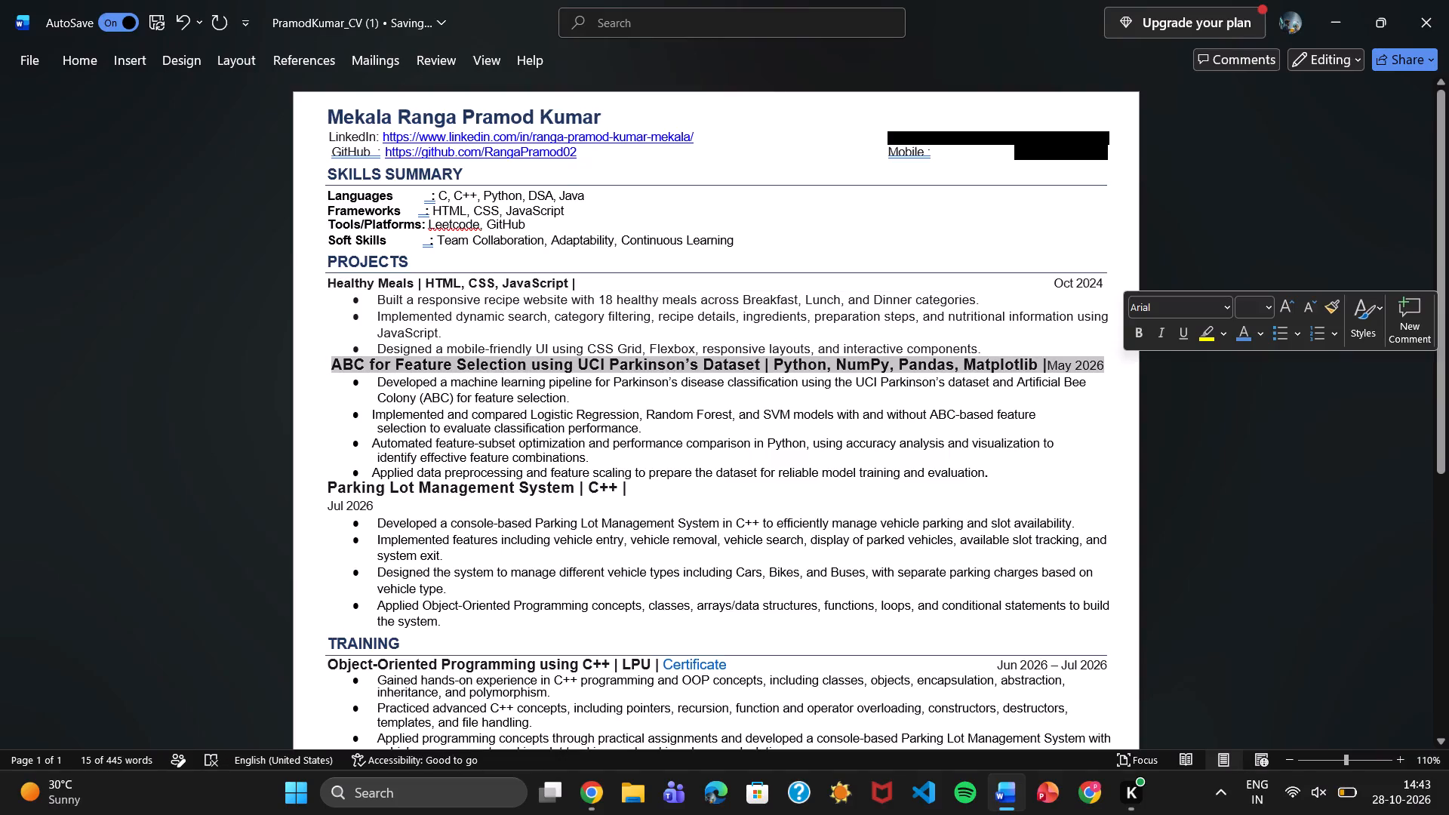
click(1254, 303)
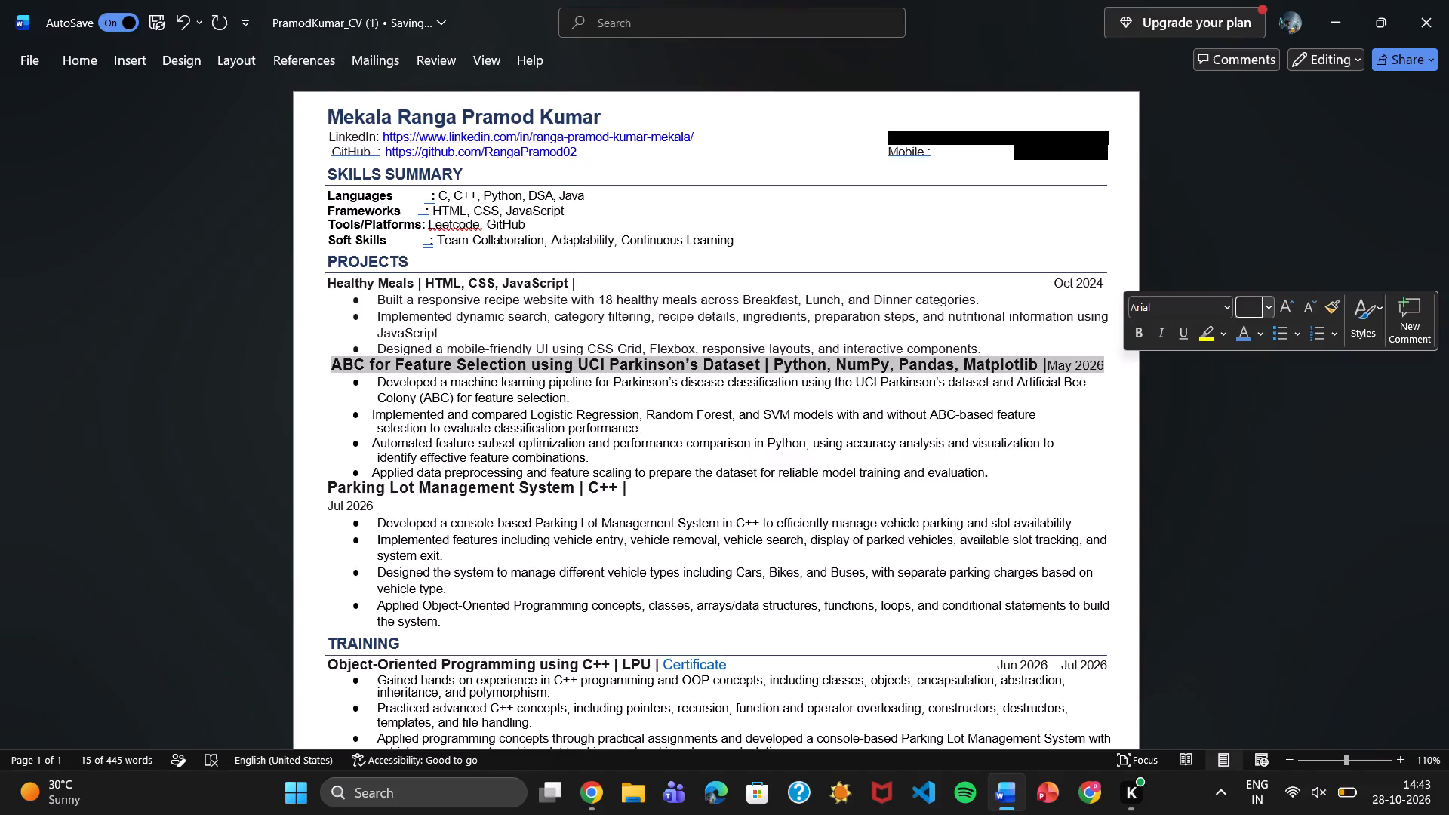
key(9)
click(1115, 362)
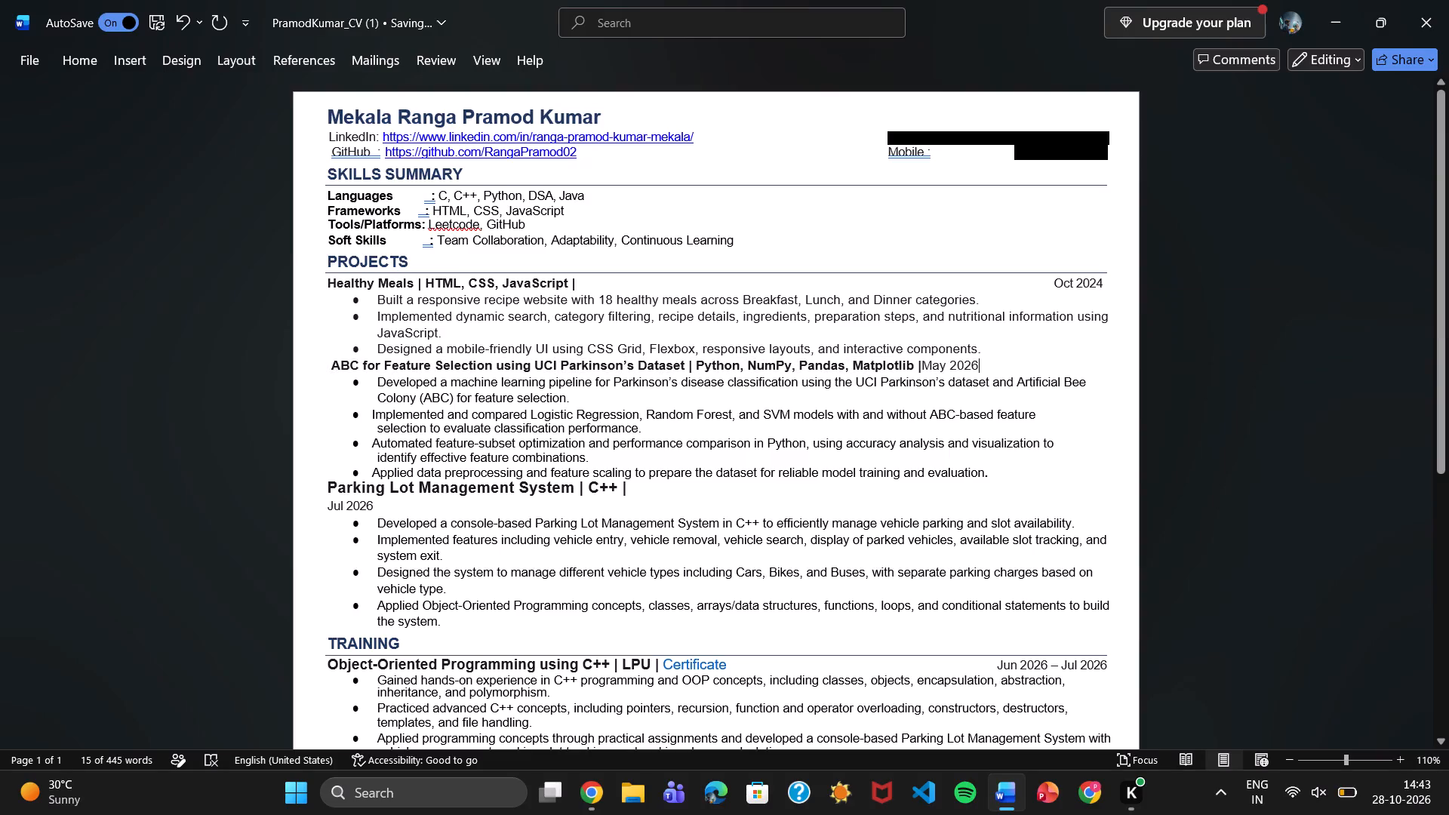
Insert spaces before May 2026 on the ABC for Feature Selection line to align the date near the page's right margin.
click(923, 361)
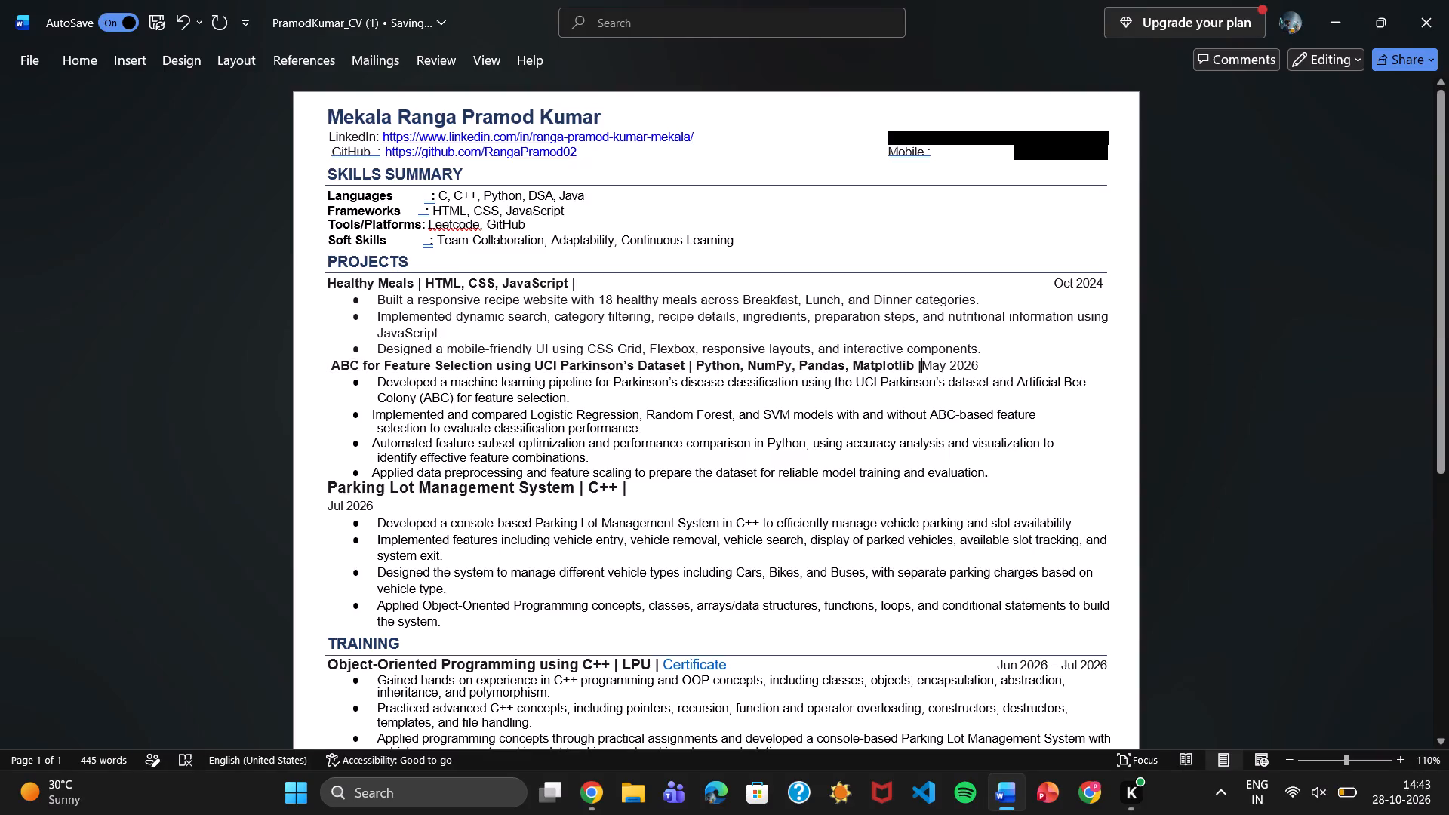
key(space)
key(space)
key(space)
key(space)
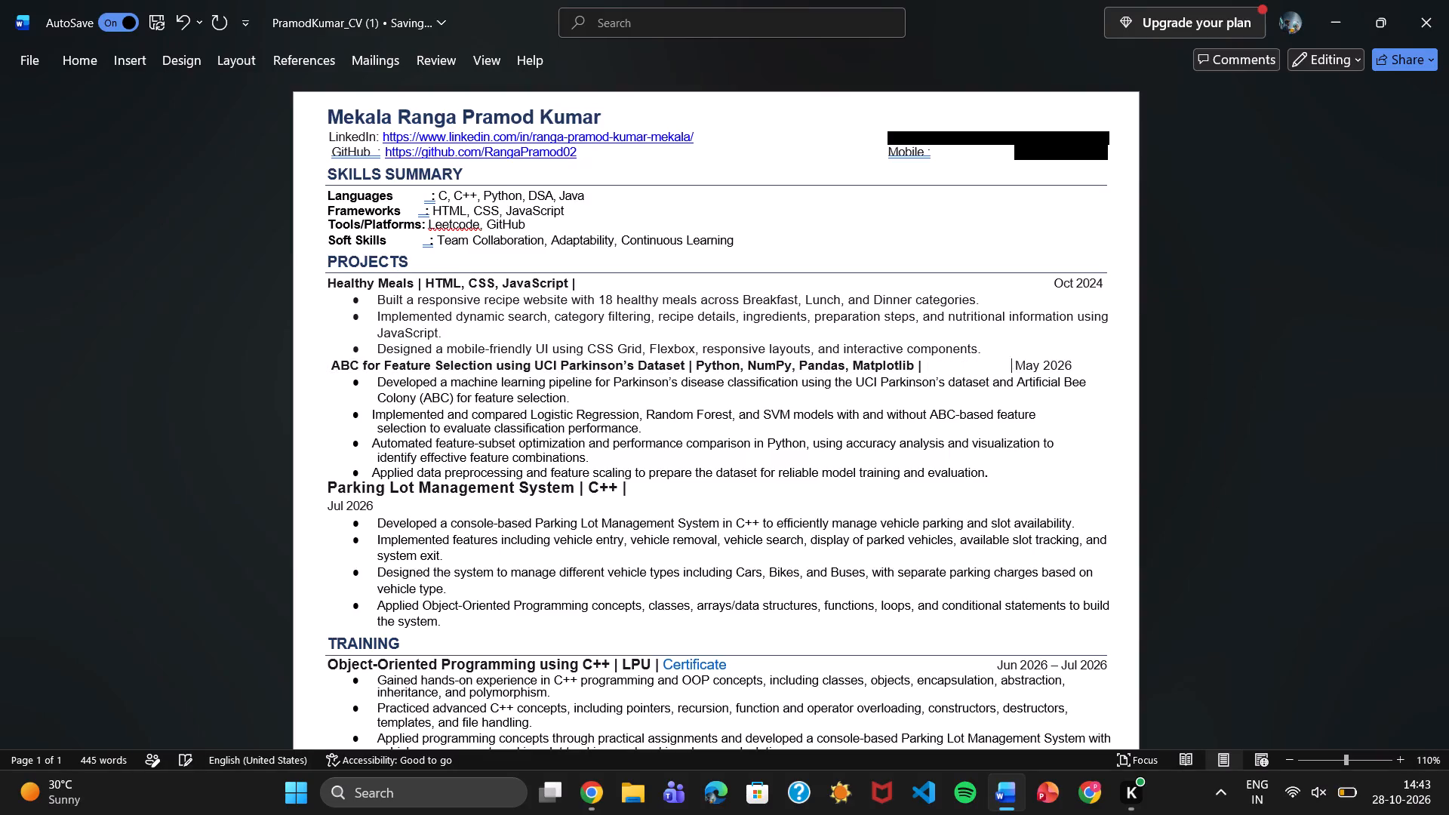
key(space)
key(space)
key(space)
key(space)
key(space)
key(space)
key(space)
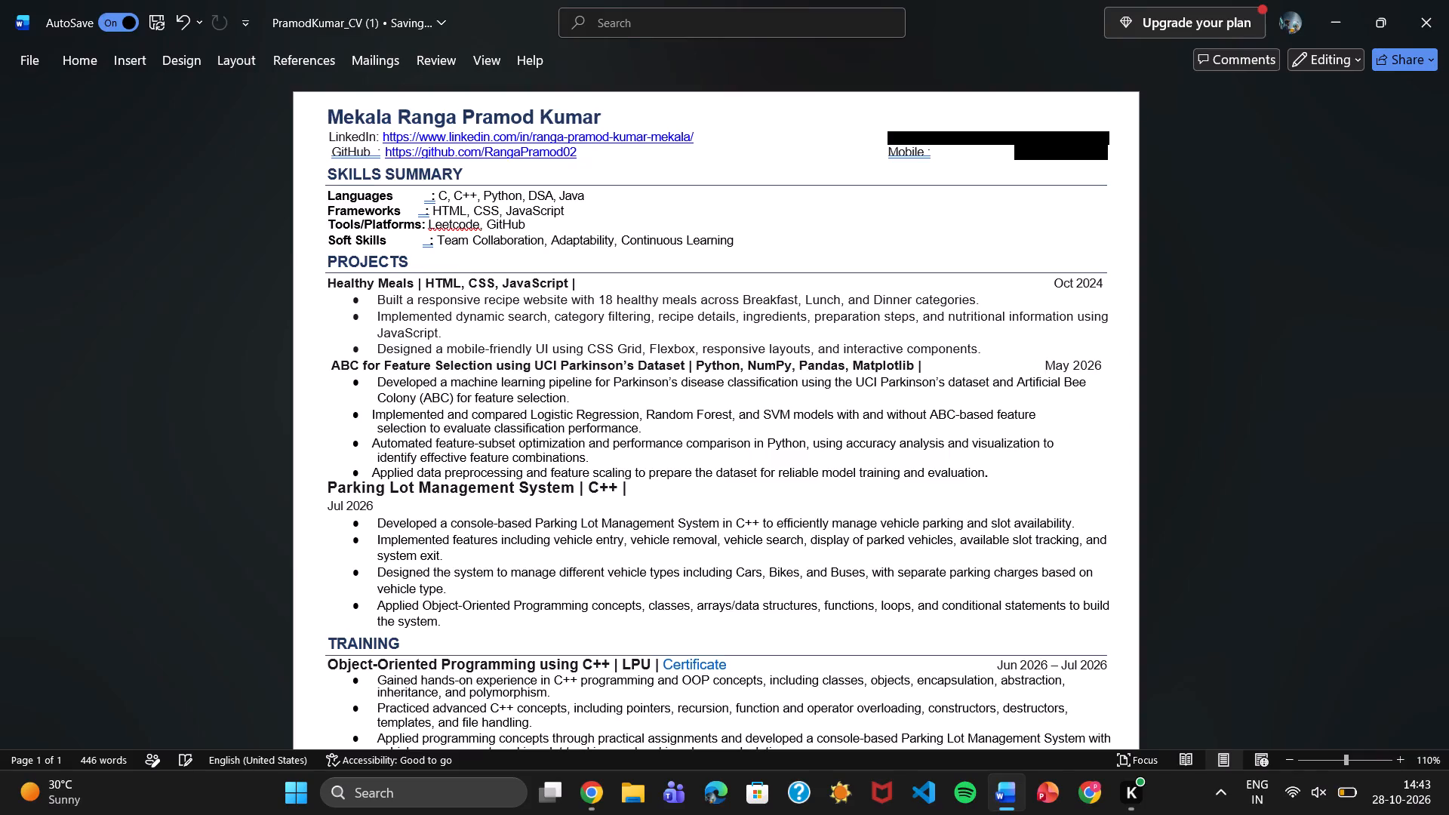
Set the whole Parking Lot Management System heading line, including its Jul 2026 date, to font size 9.
scroll(399, 461, down, 1)
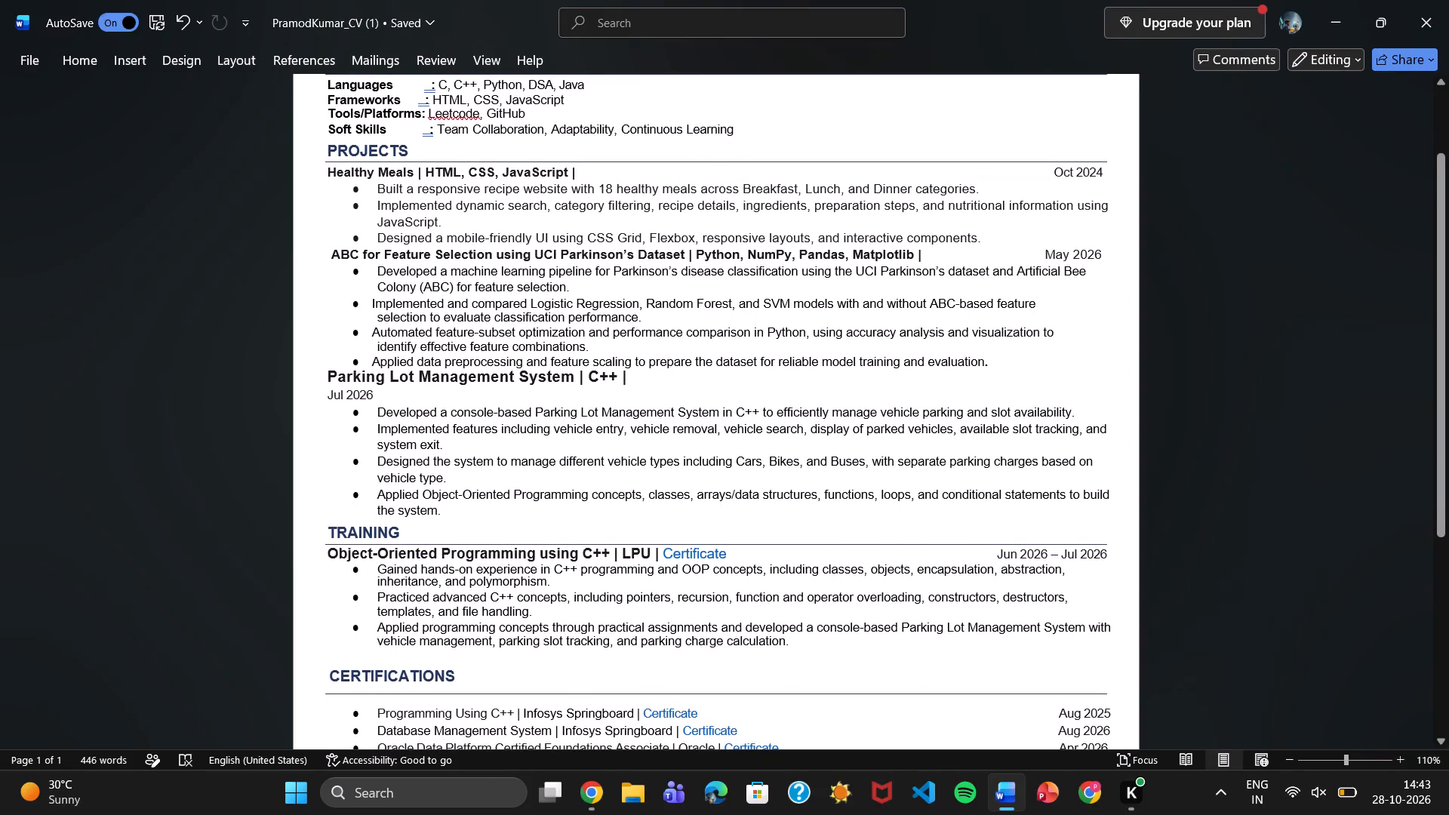
drag(325, 374, 378, 391)
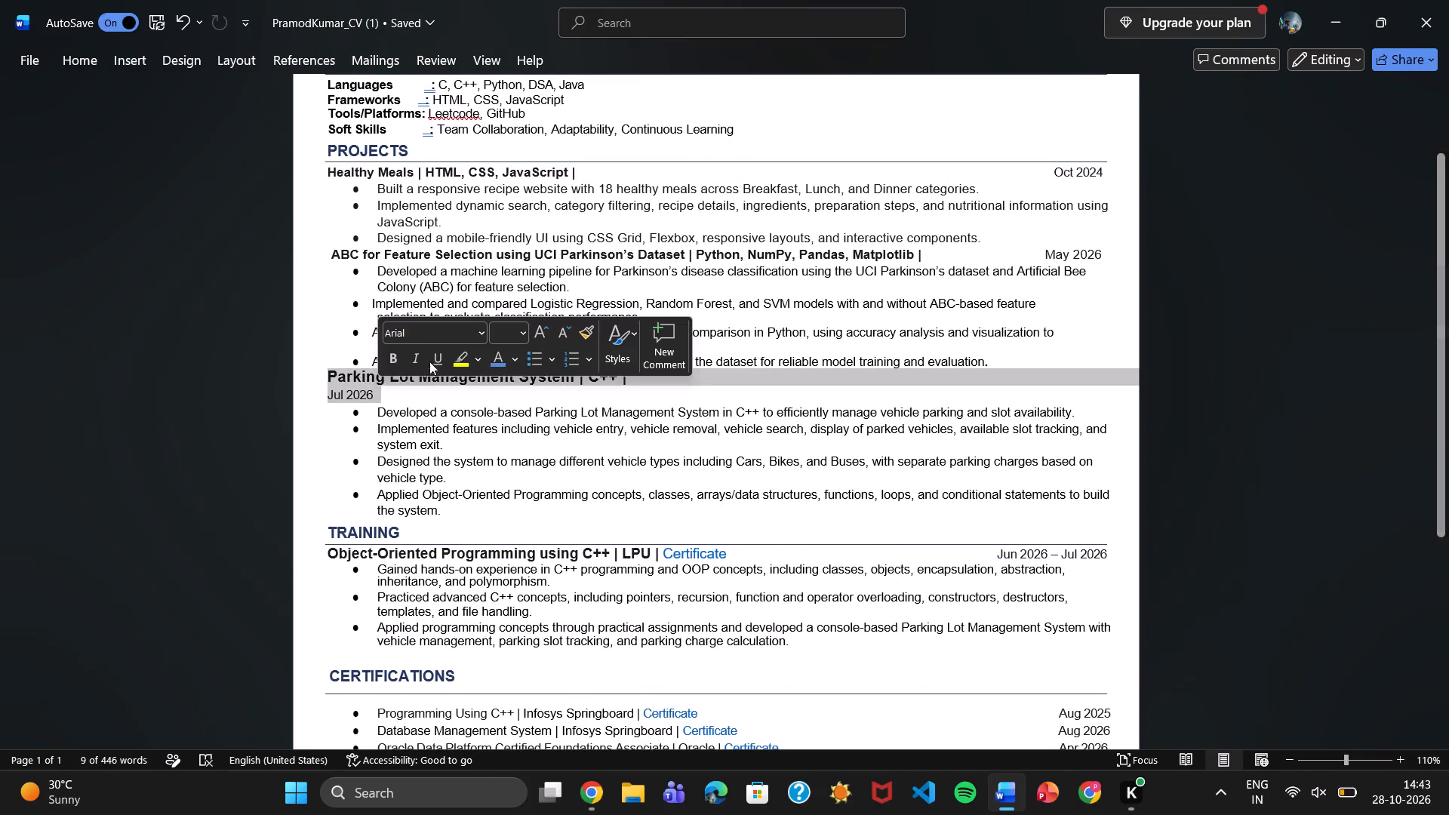
click(504, 328)
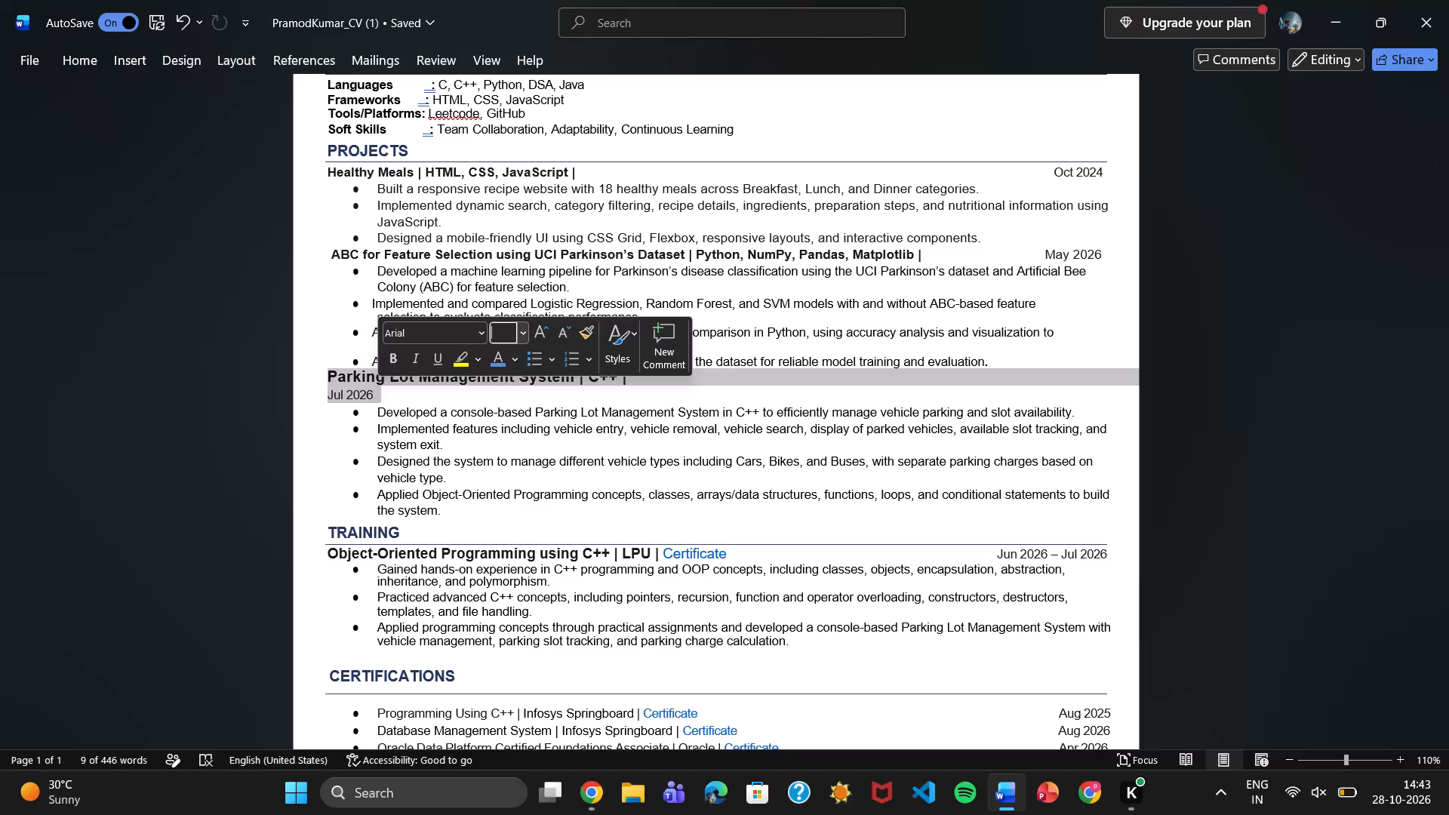
key(9)
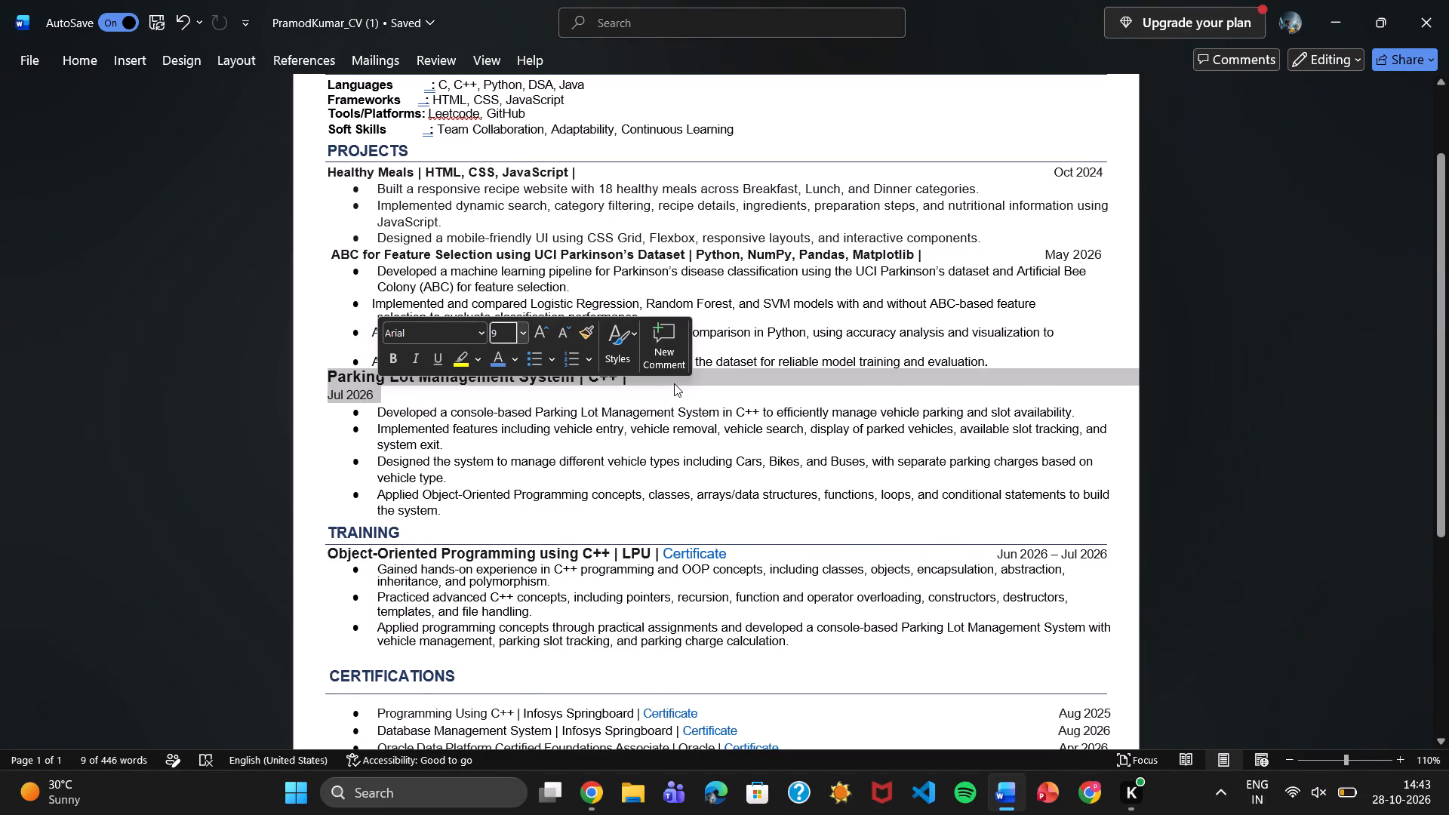
key(Return)
click(780, 383)
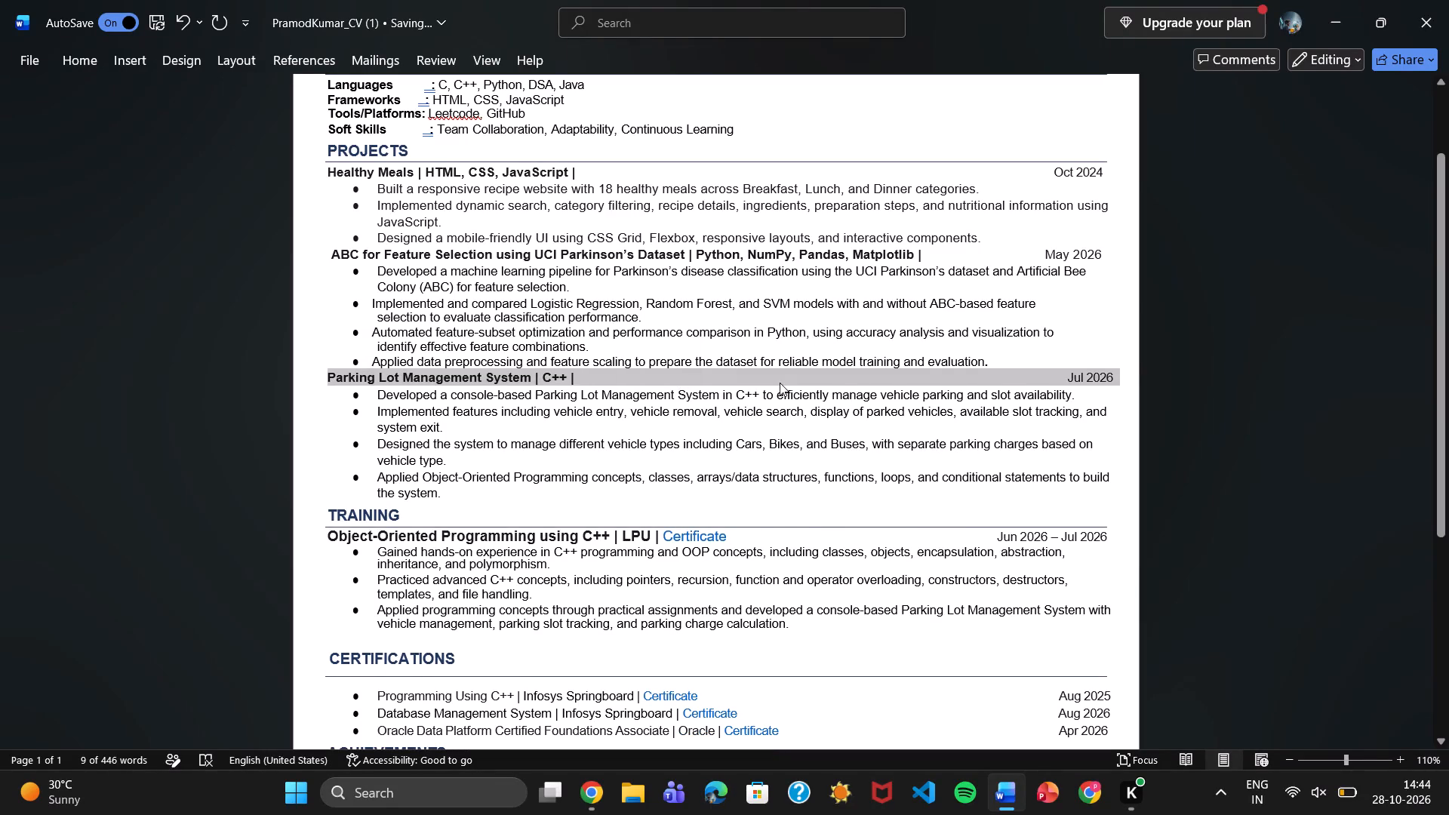
Adjust the spaces before Jul 2026 on the Parking Lot Management System line to align it with the other project dates.
click(1067, 375)
key(BackSpace)
key(BackSpace)
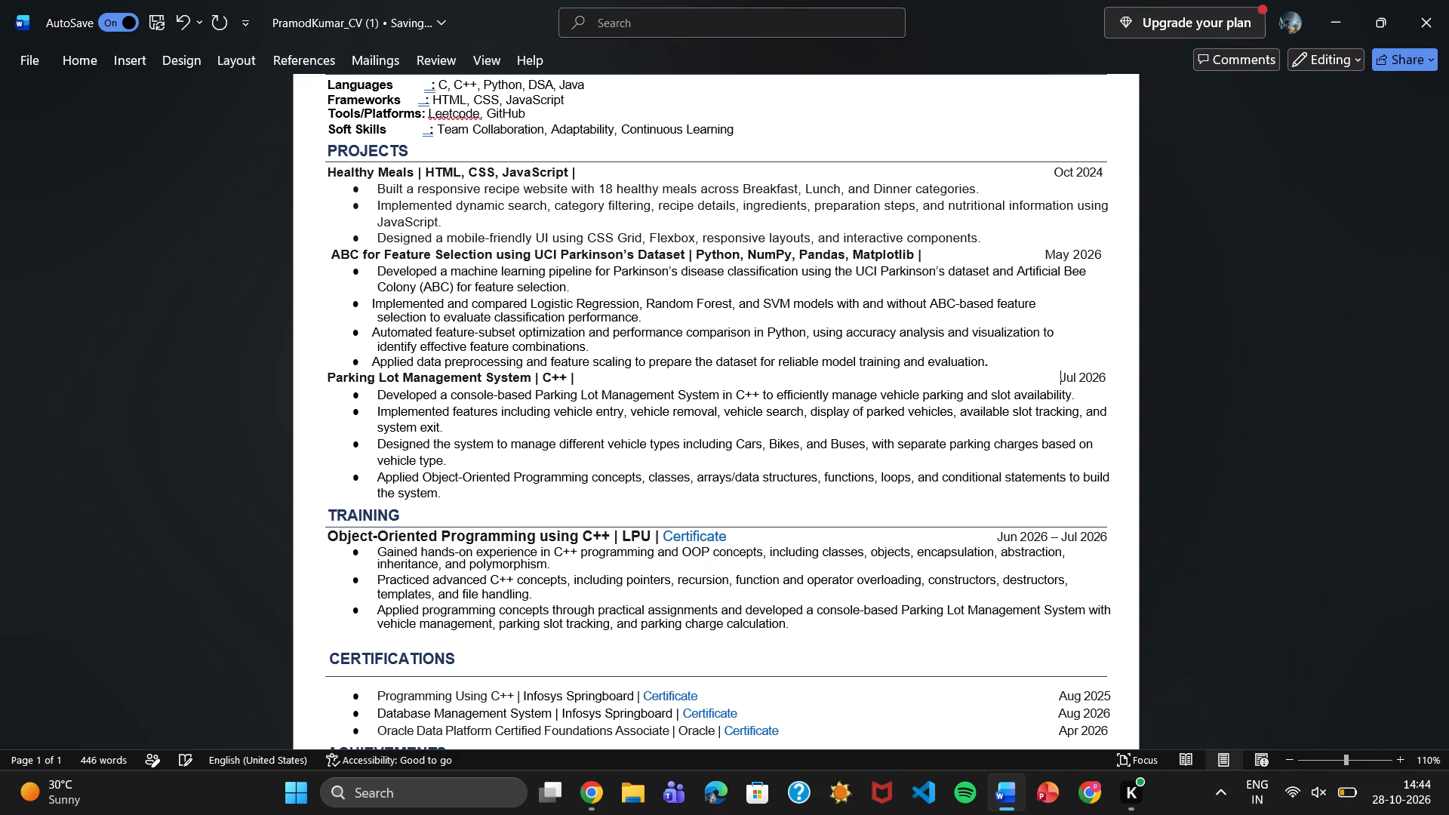
key(BackSpace)
key(BackSpace)
key(BackSpace)
click(1184, 362)
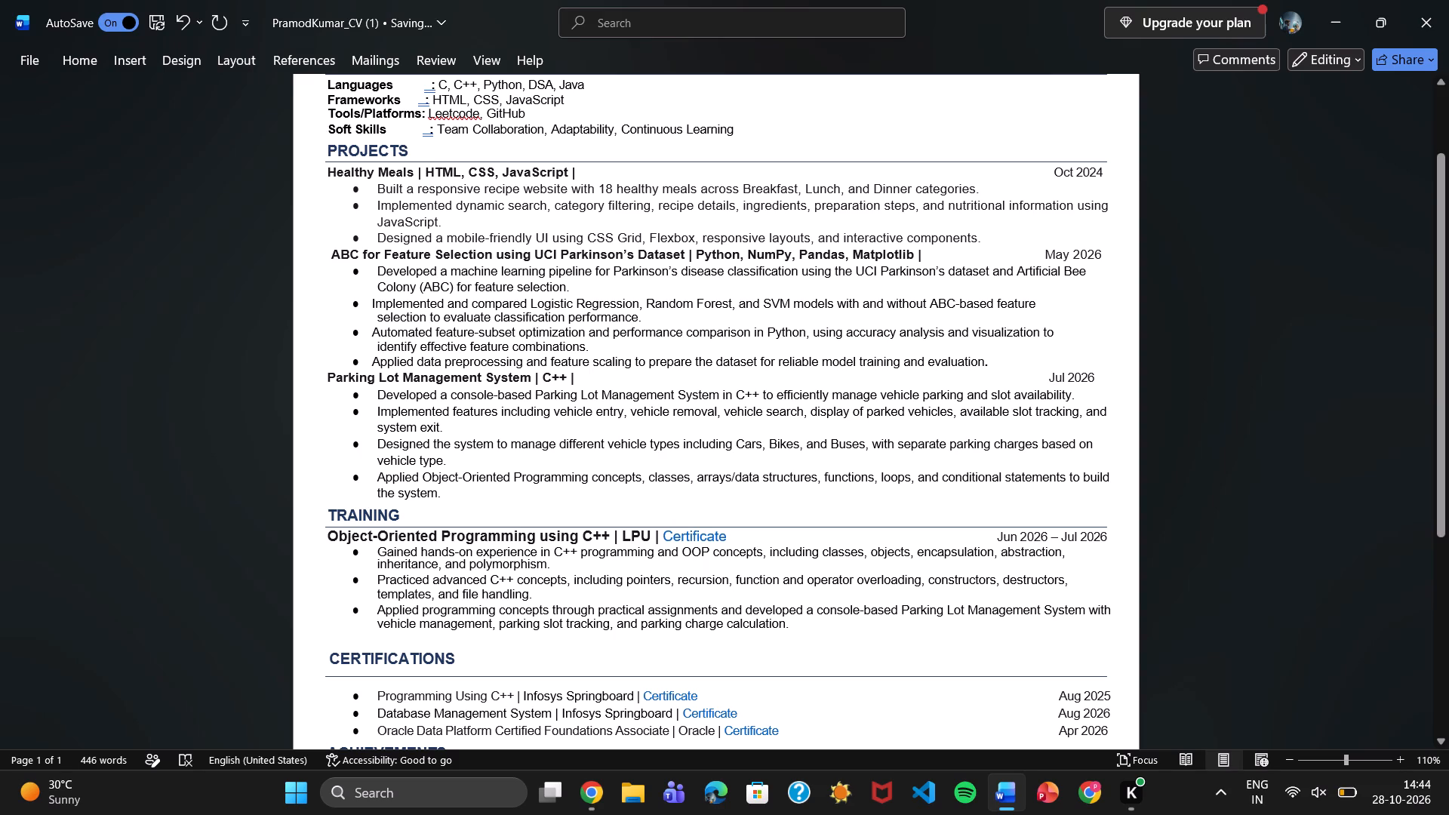
click(1048, 380)
key(space)
key(BackSpace)
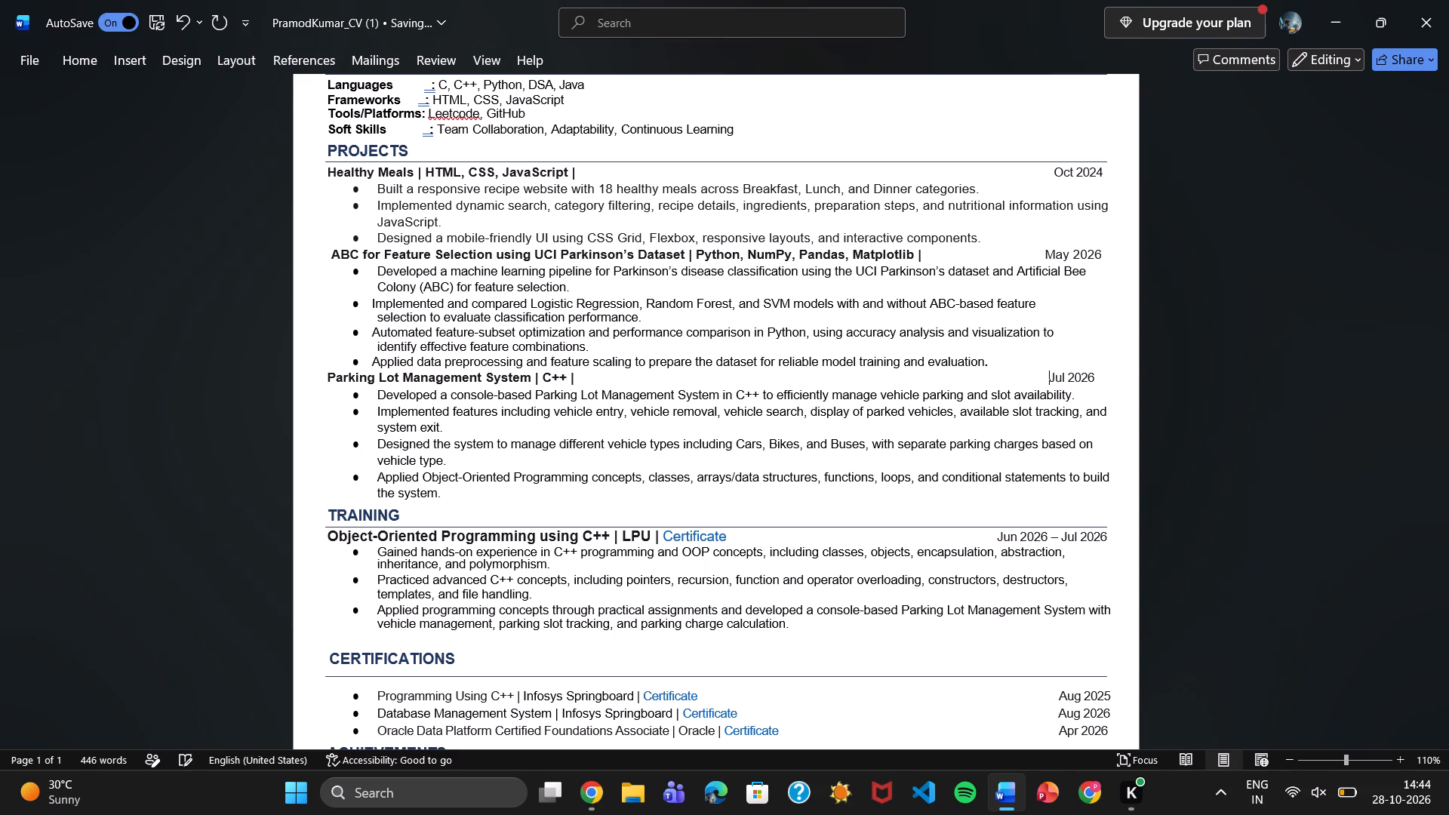
key(space)
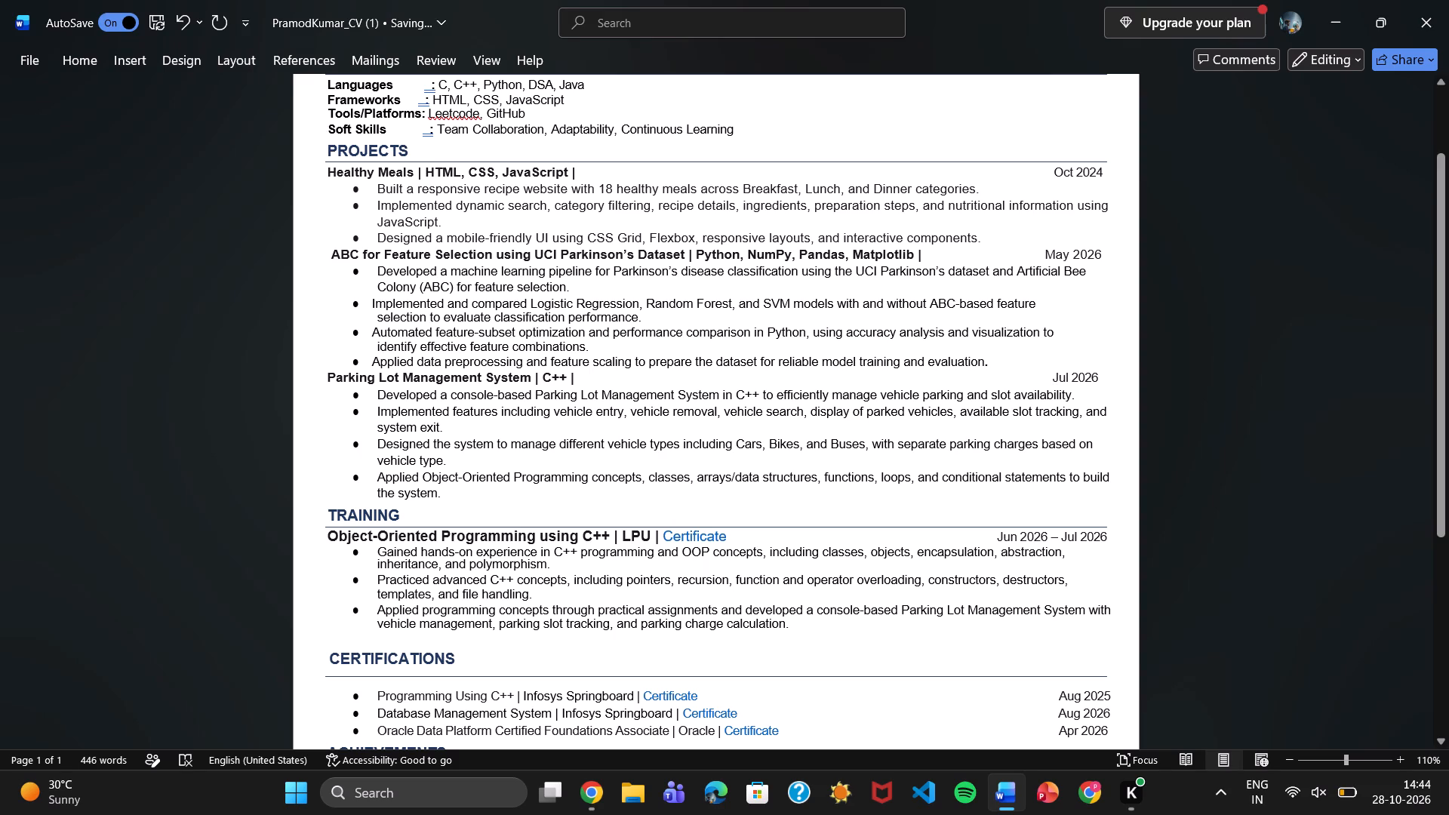
Set the whole Object-Oriented Programming using C++ training heading line, including its certificate link and dates, to font size 9.
scroll(451, 435, down, 1)
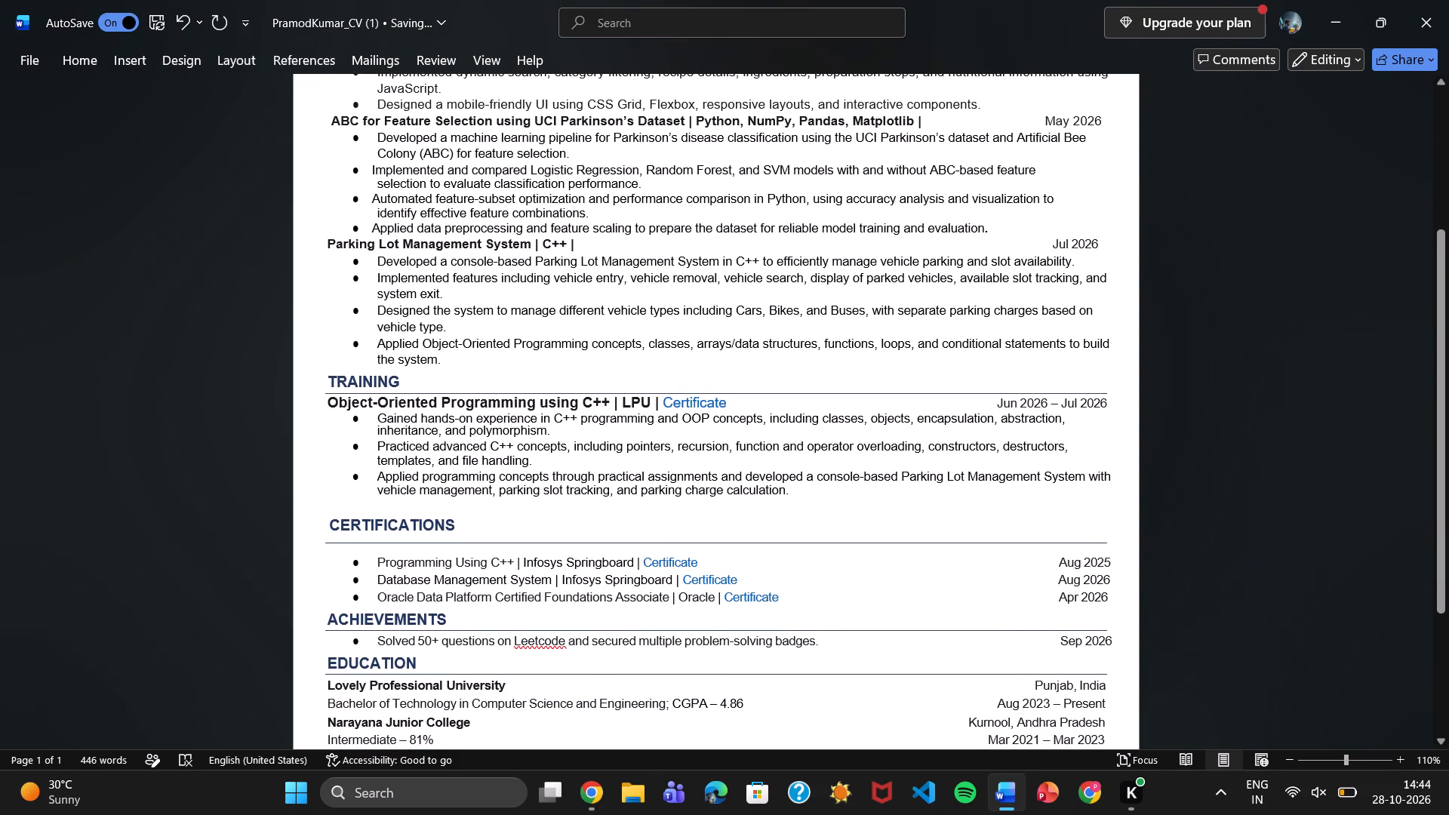
click(326, 406)
drag(326, 406, 353, 416)
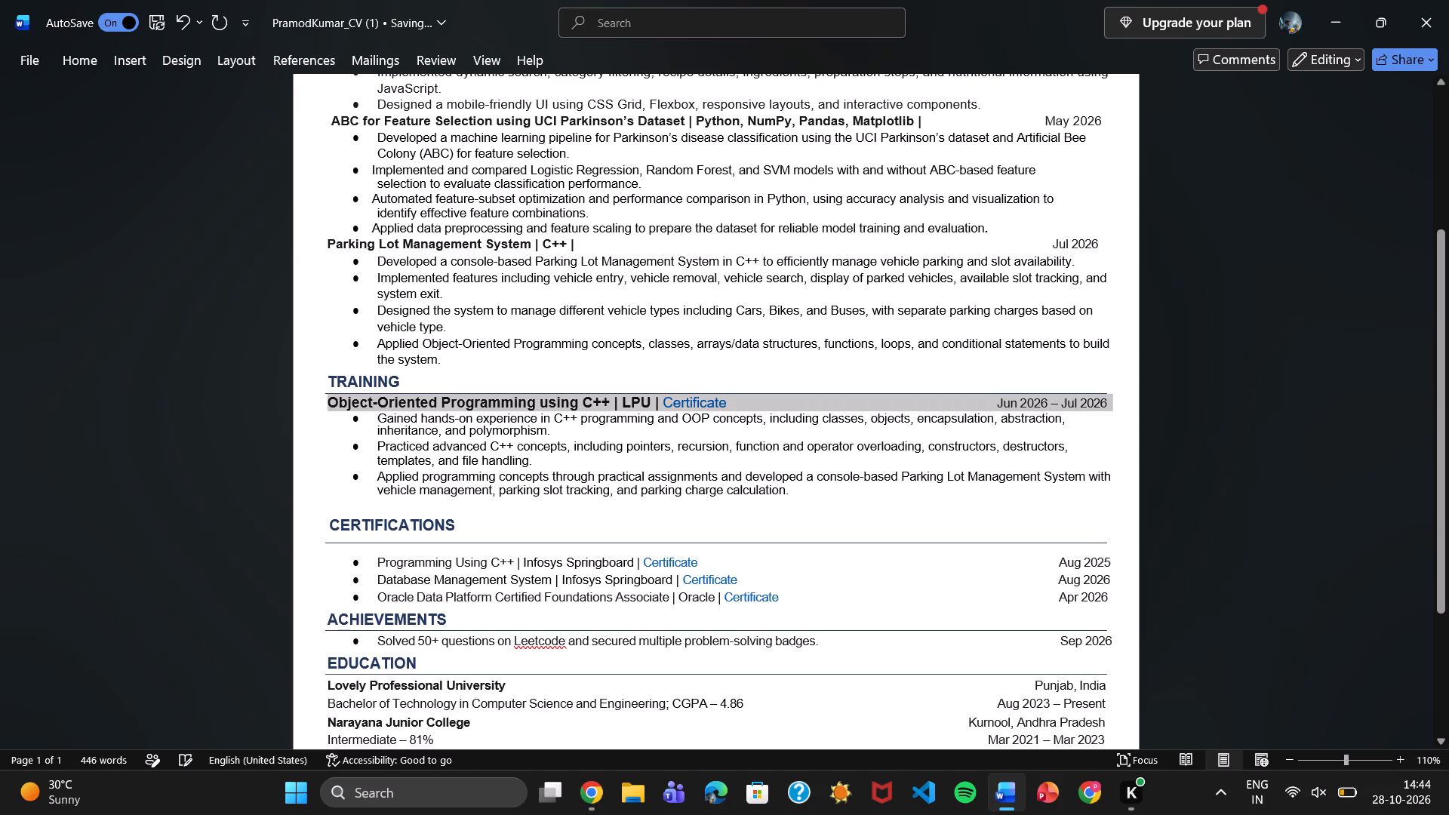
drag(353, 416, 355, 418)
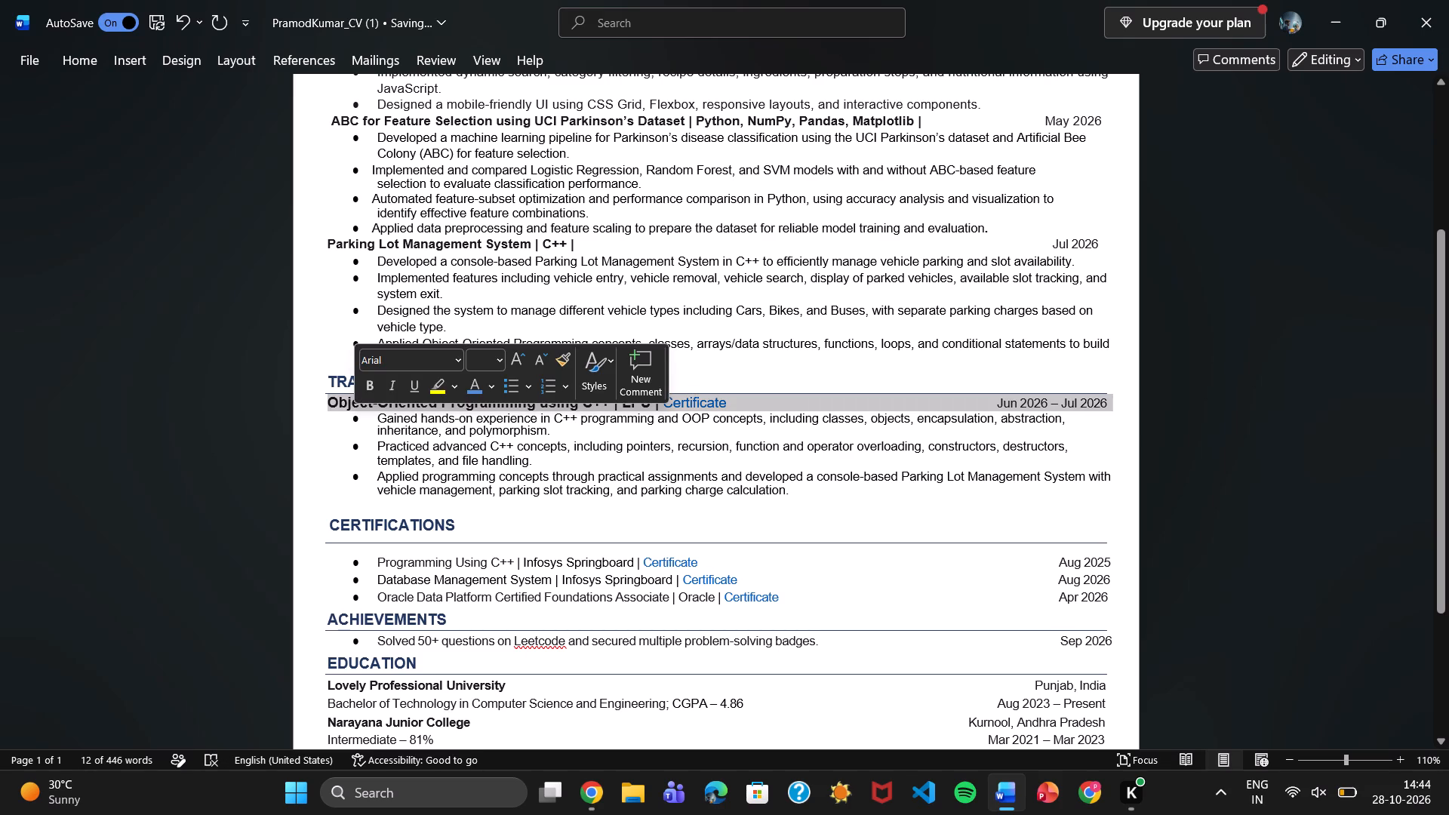
click(472, 361)
key(9)
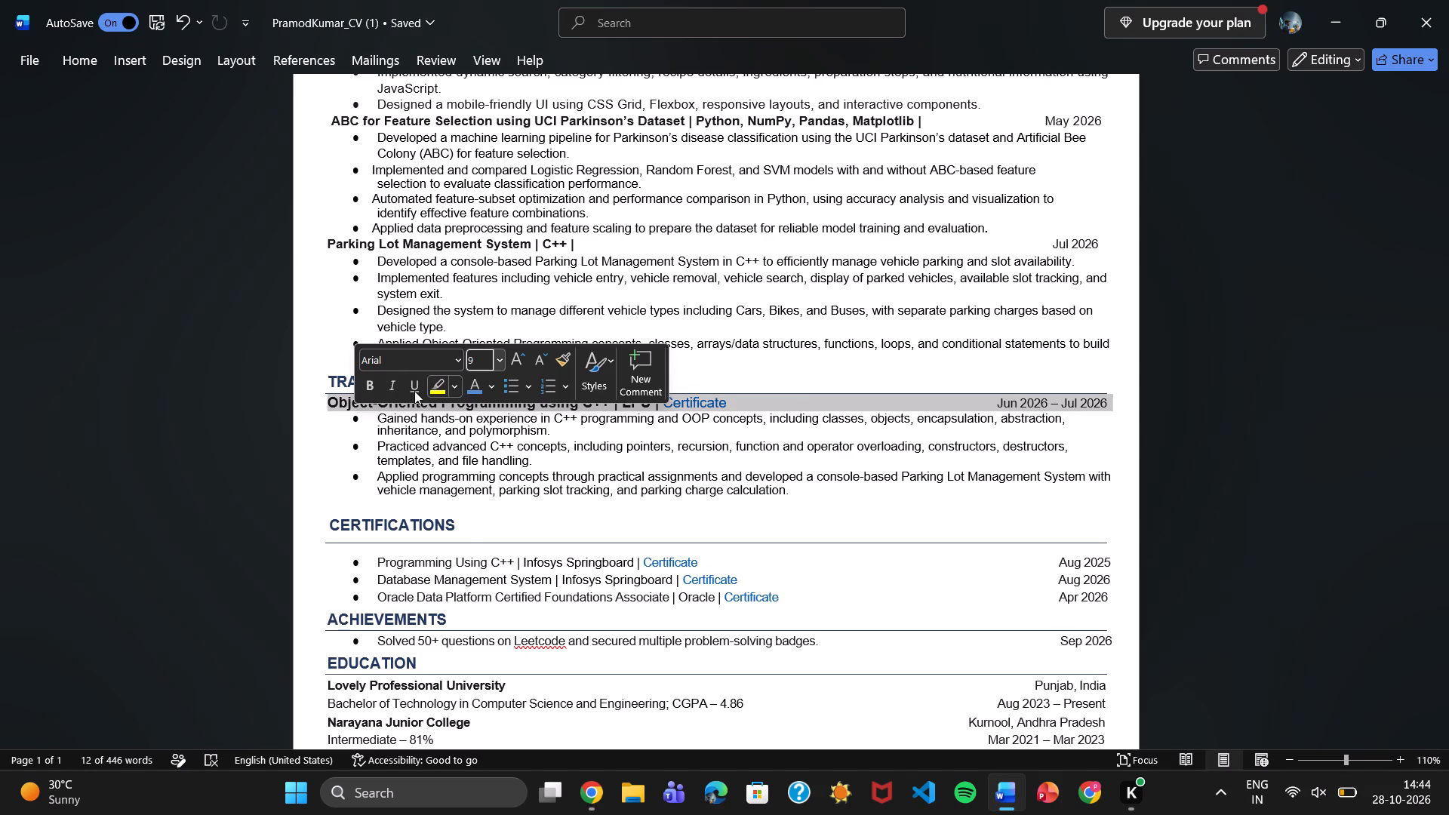
key(Return)
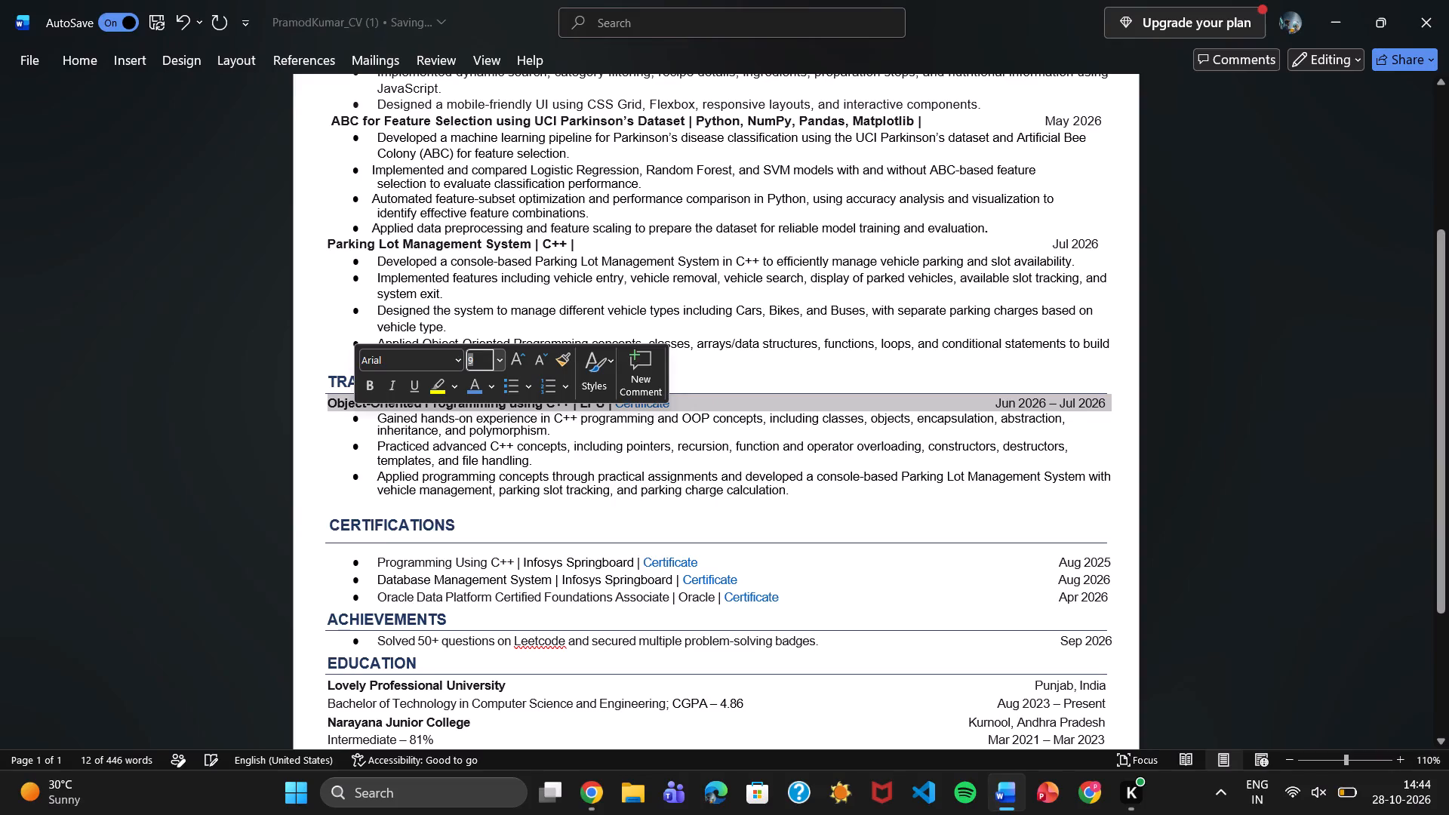
click(343, 434)
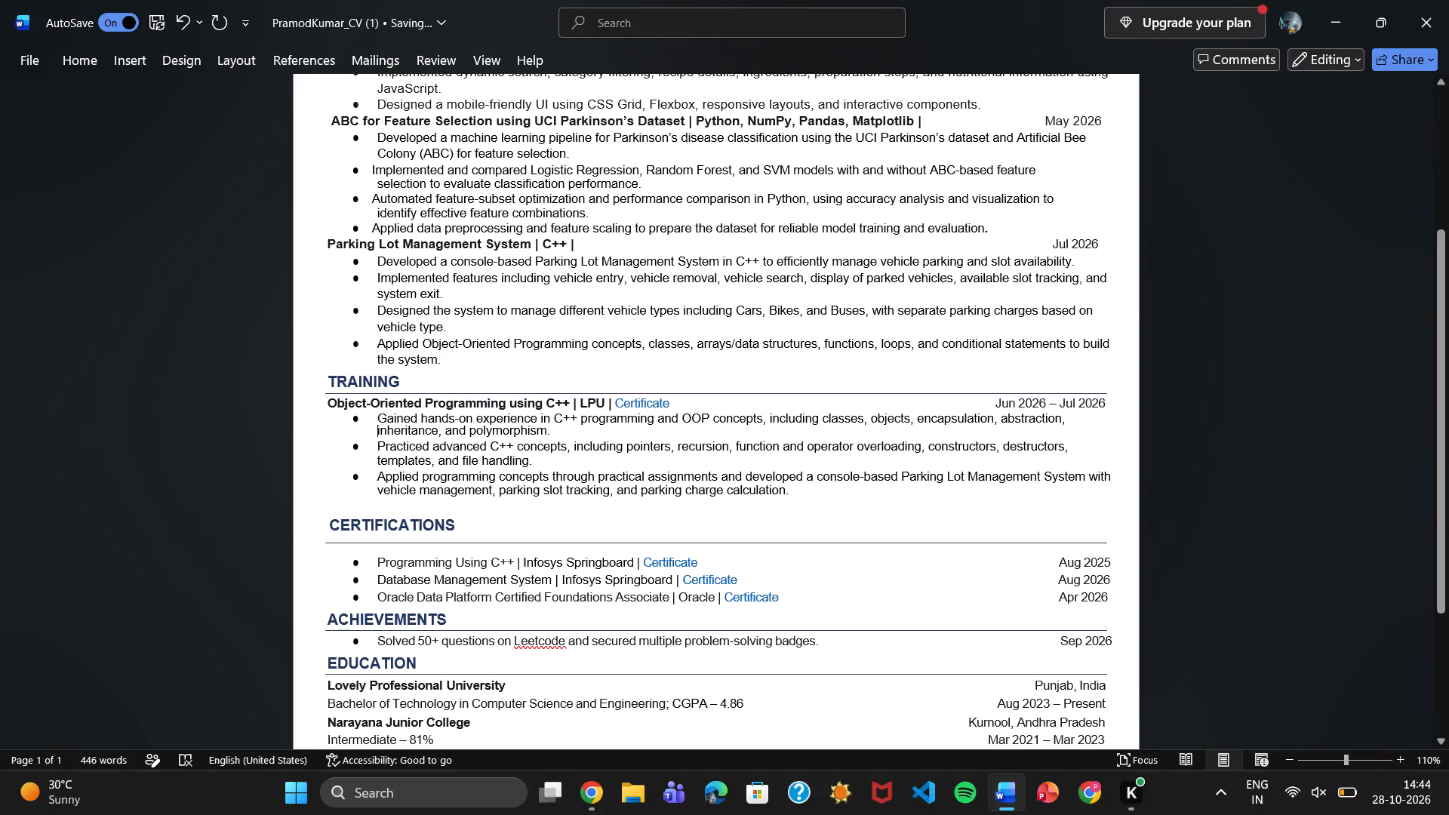
Check the font and size consistency of the Projects, Training and Certifications text.
scroll(343, 434, up, 1)
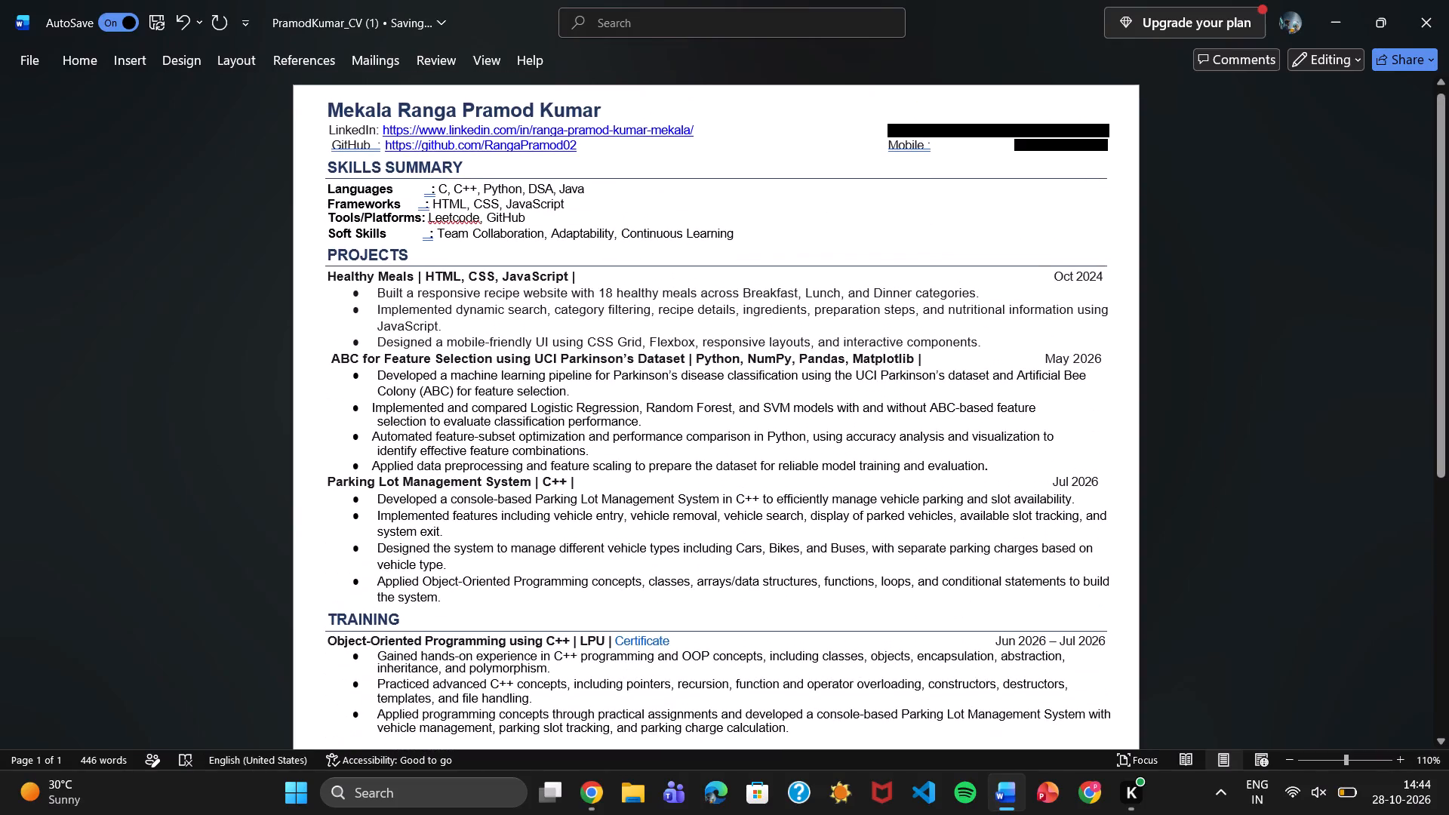
scroll(343, 434, down, 2)
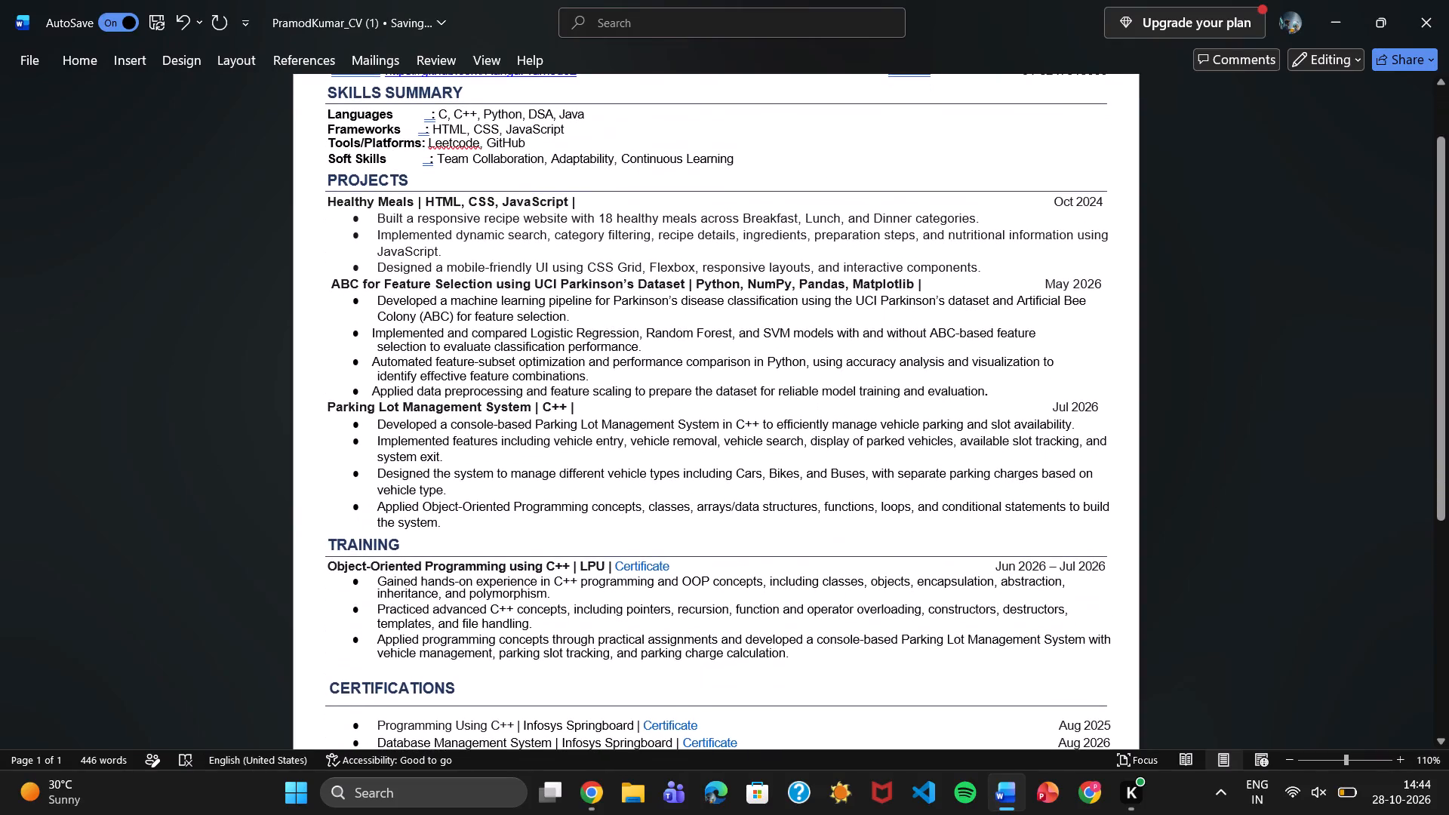
scroll(343, 434, down, 1)
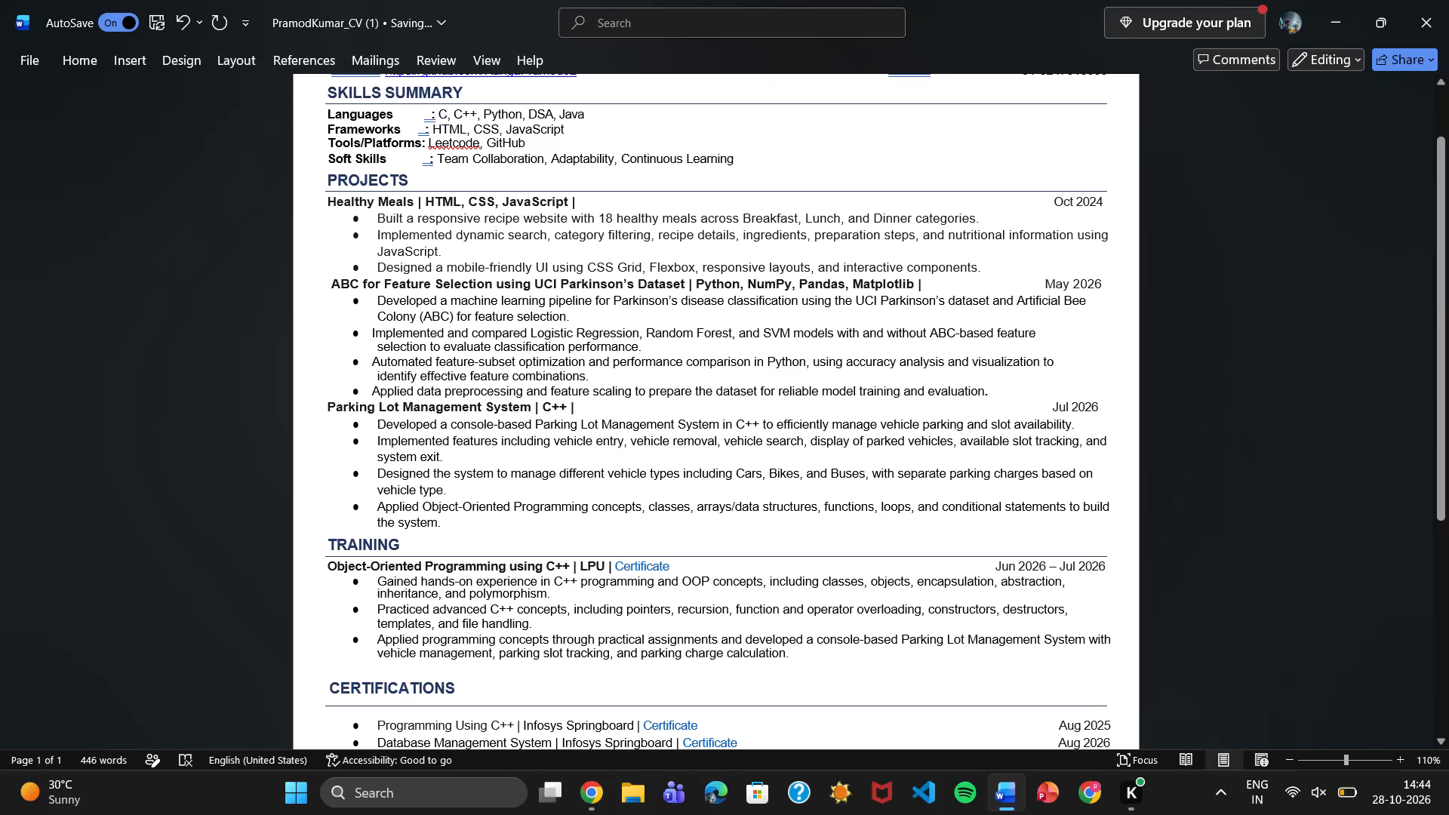
scroll(343, 434, down, 1)
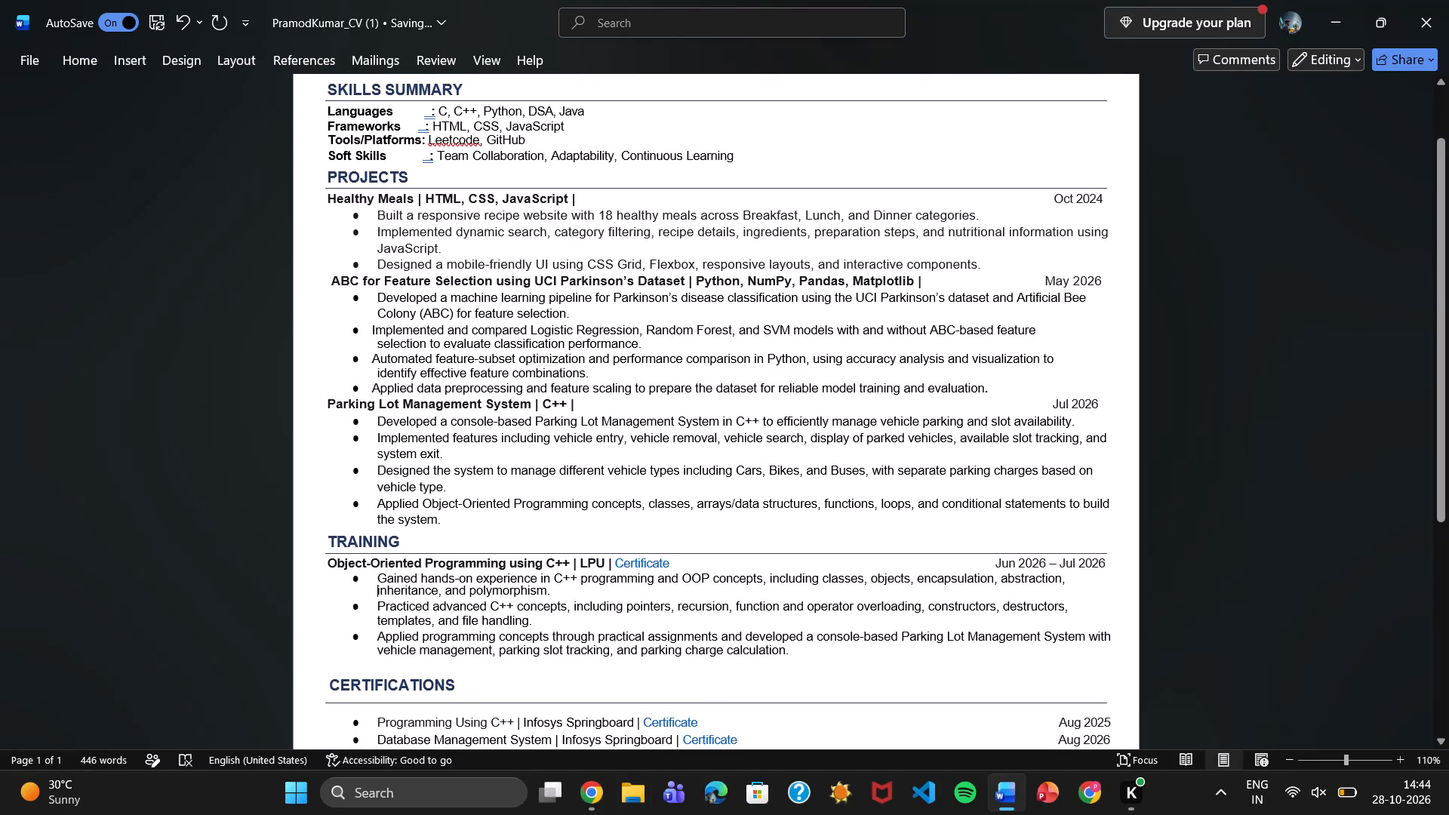
drag(328, 204, 425, 489)
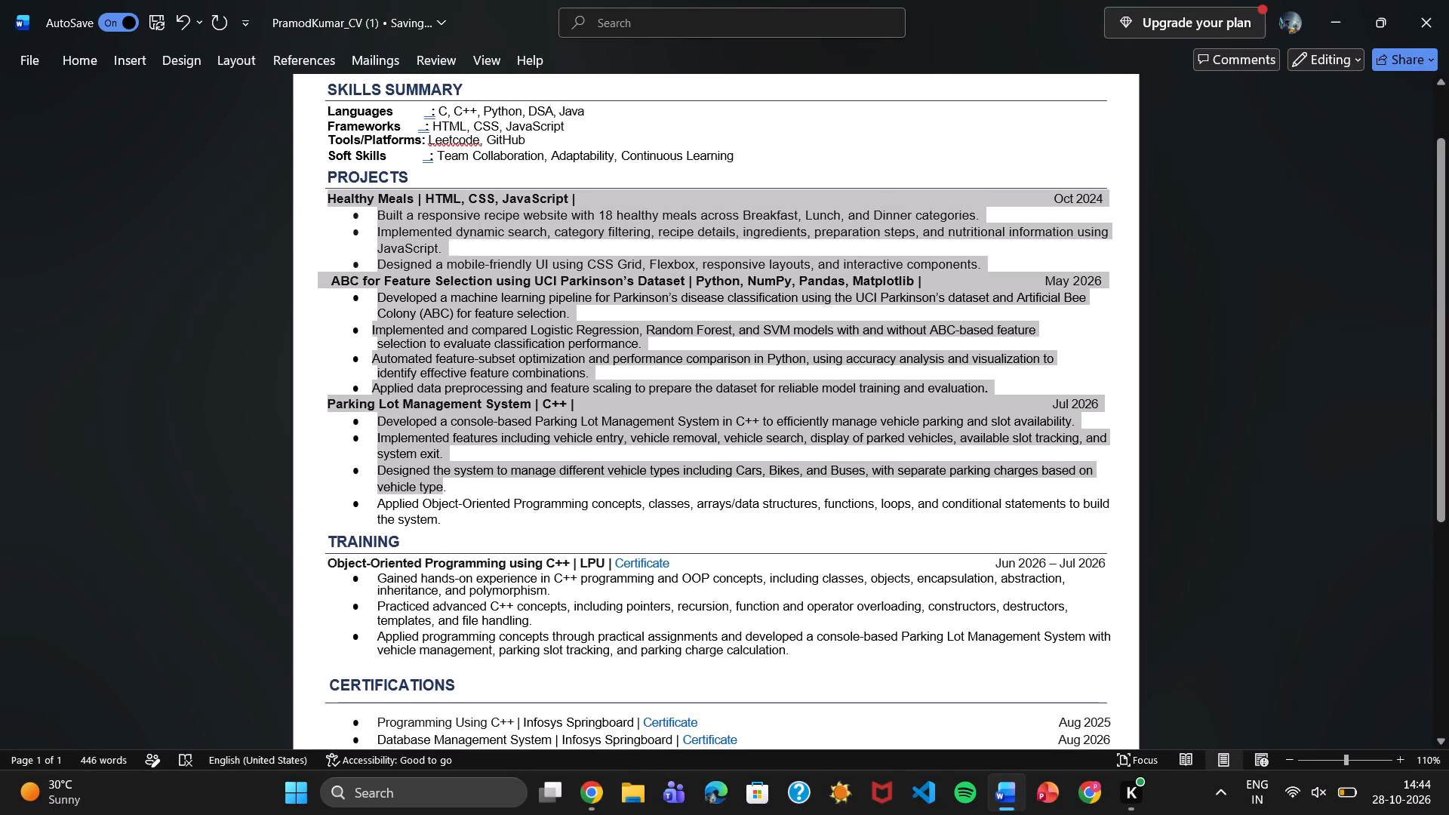
drag(425, 489, 443, 517)
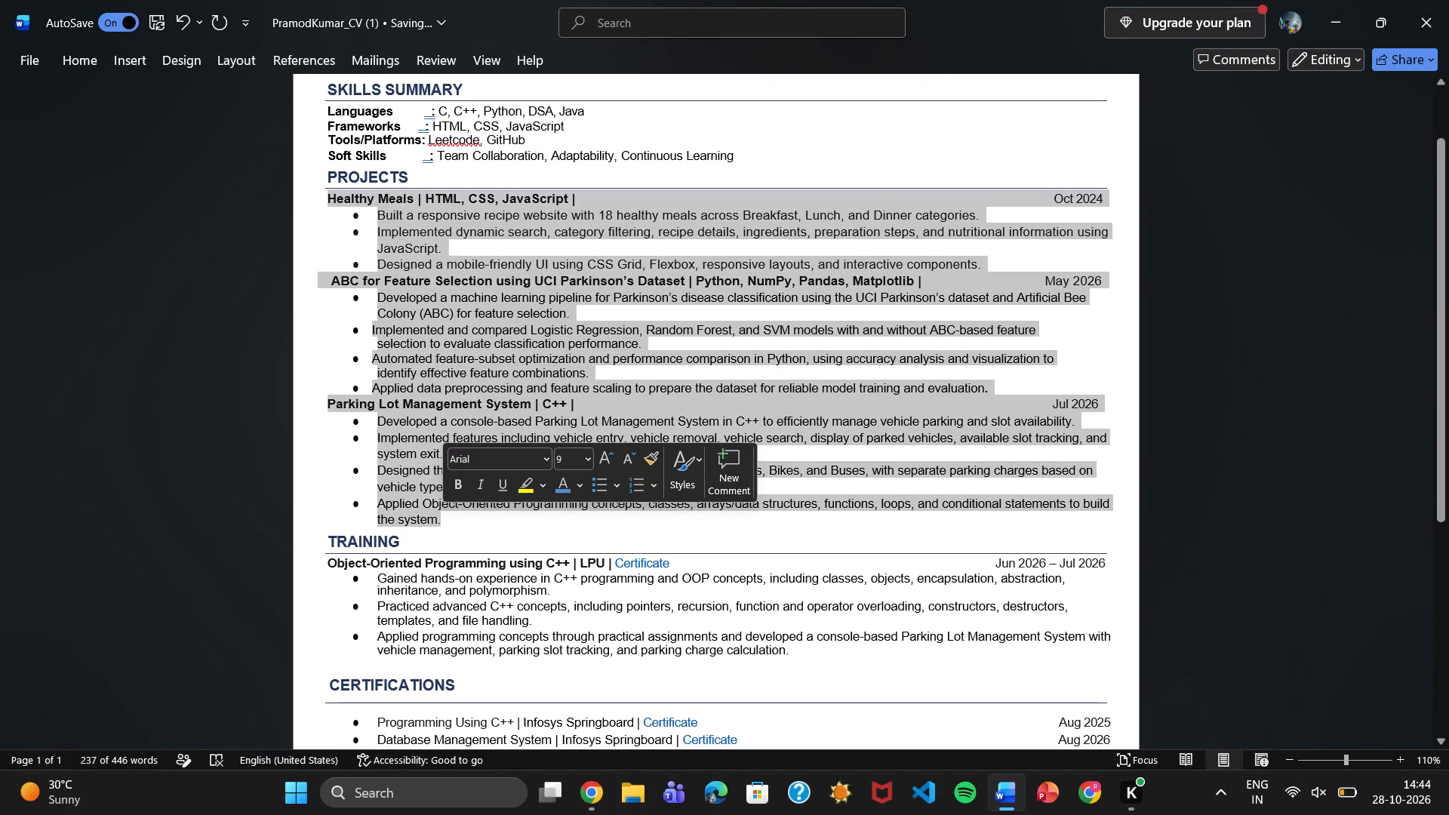
click(452, 525)
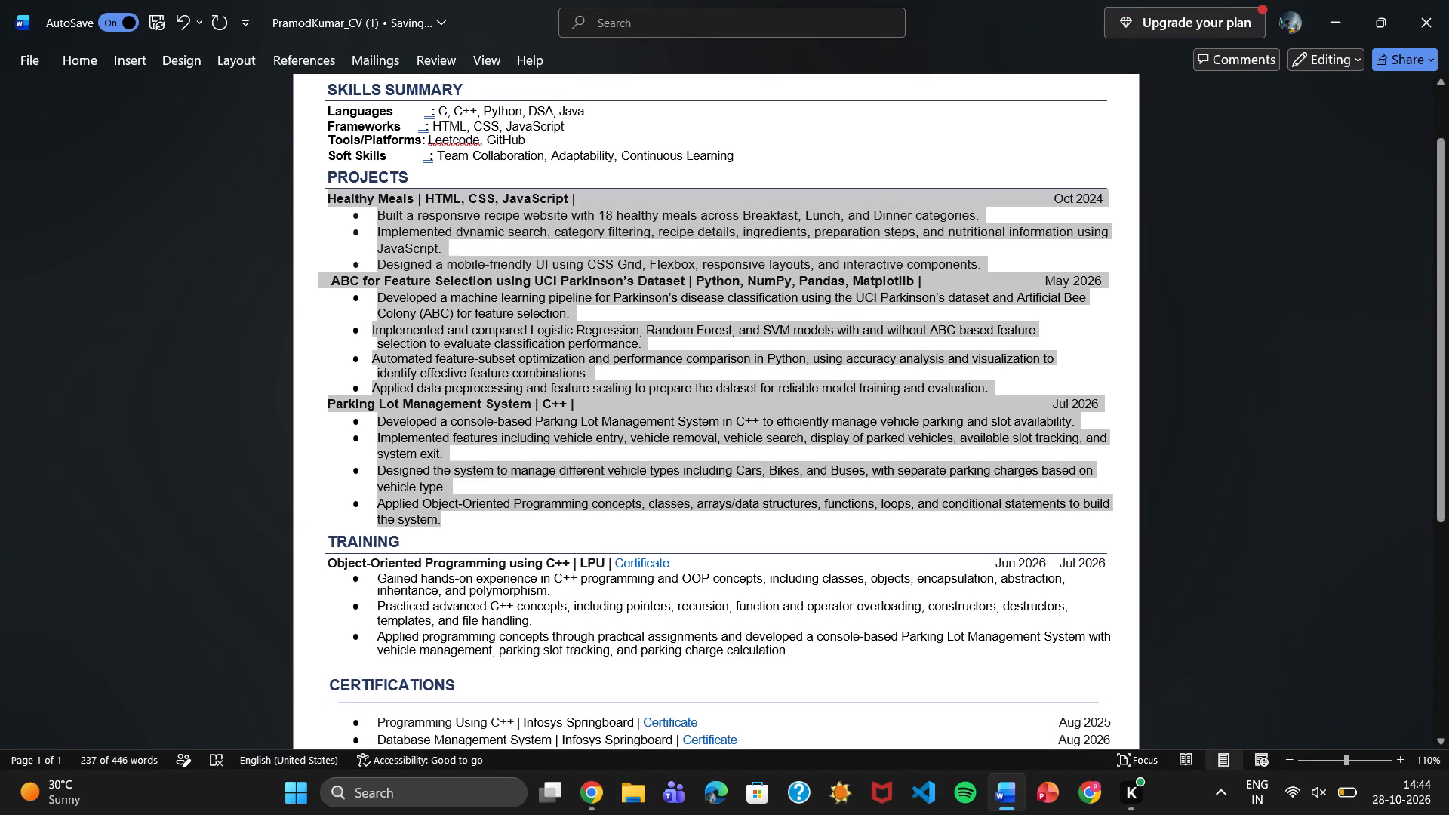
scroll(452, 525, down, 1)
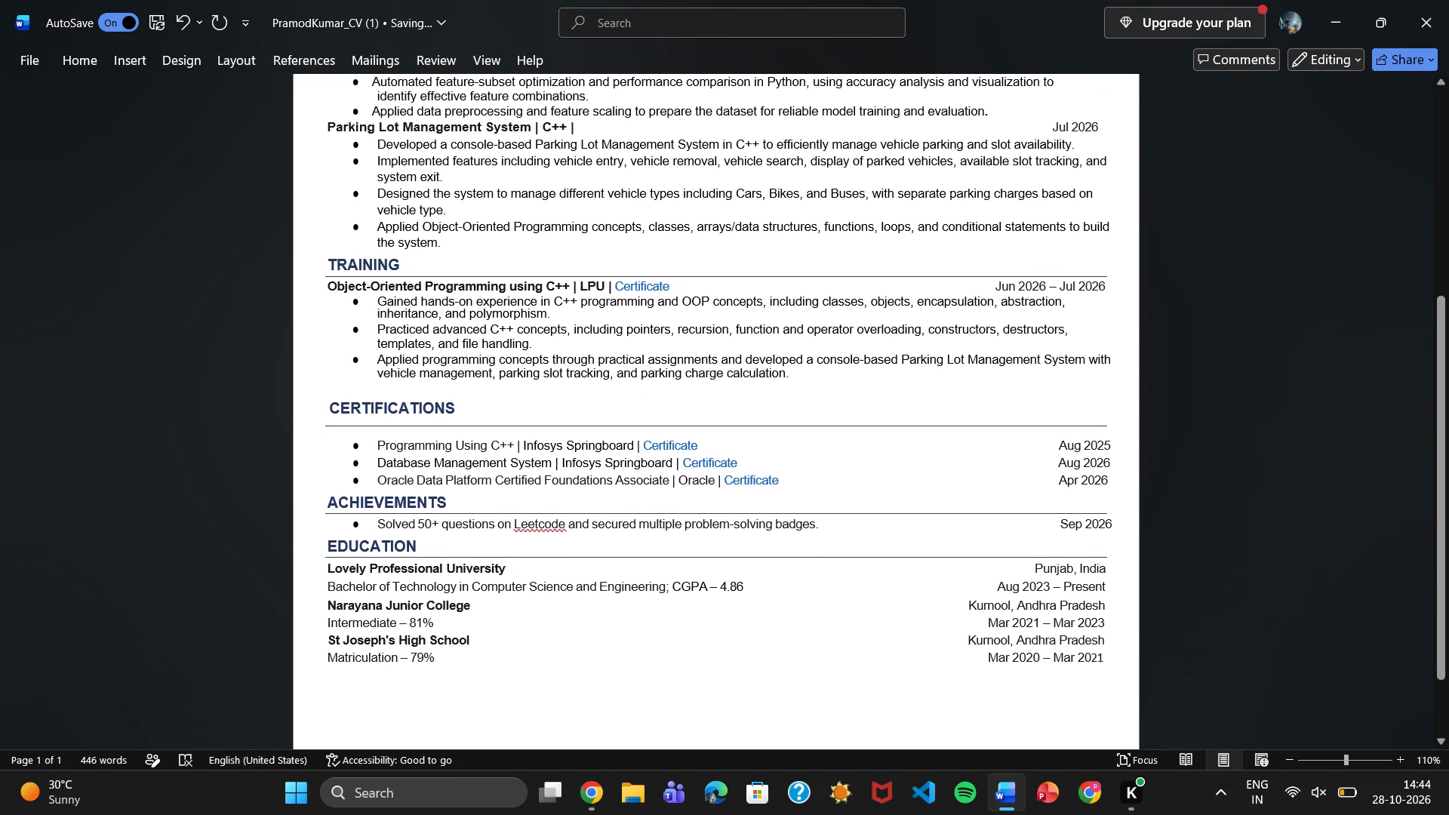
drag(328, 287, 786, 380)
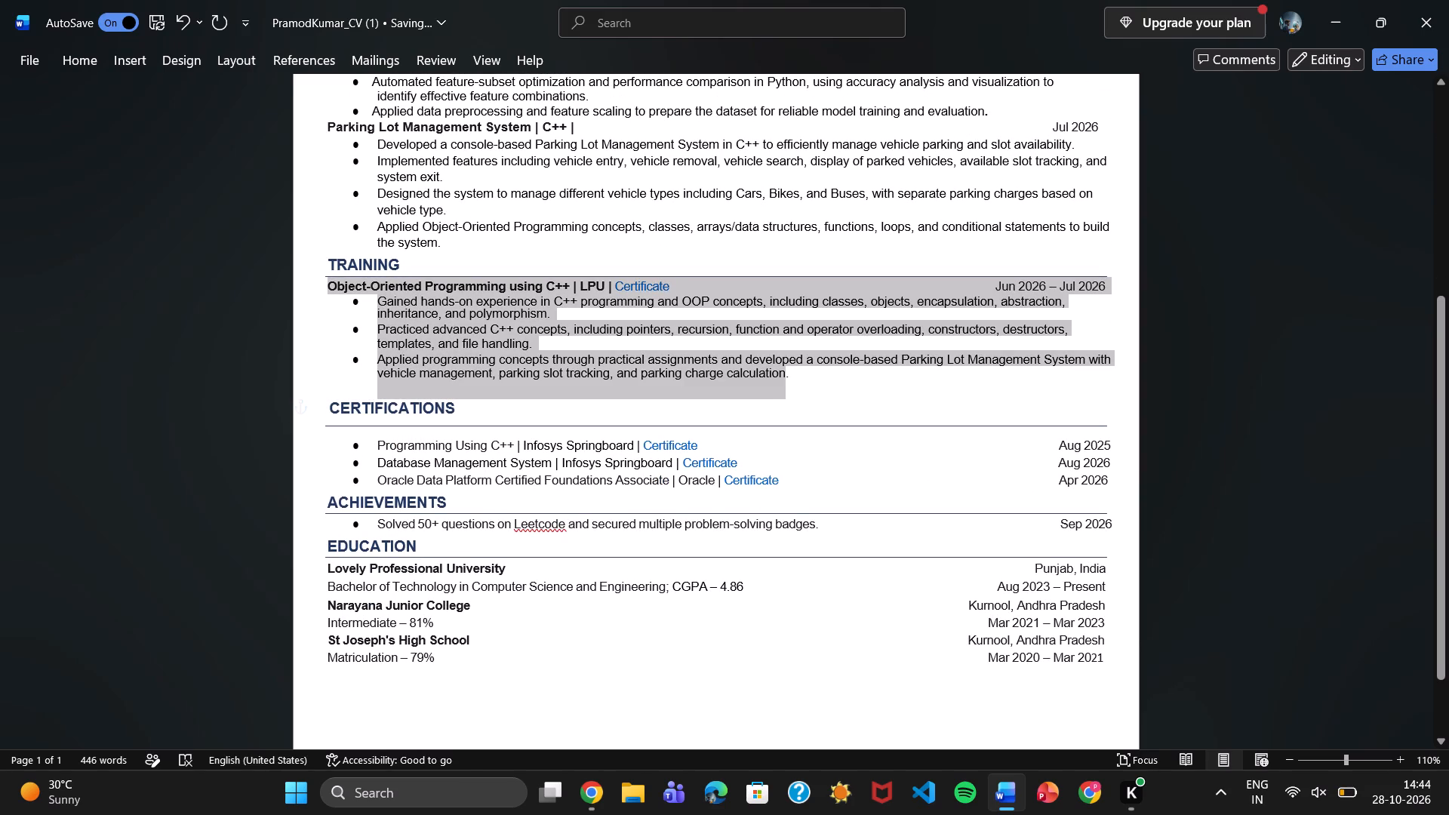
drag(786, 380, 792, 379)
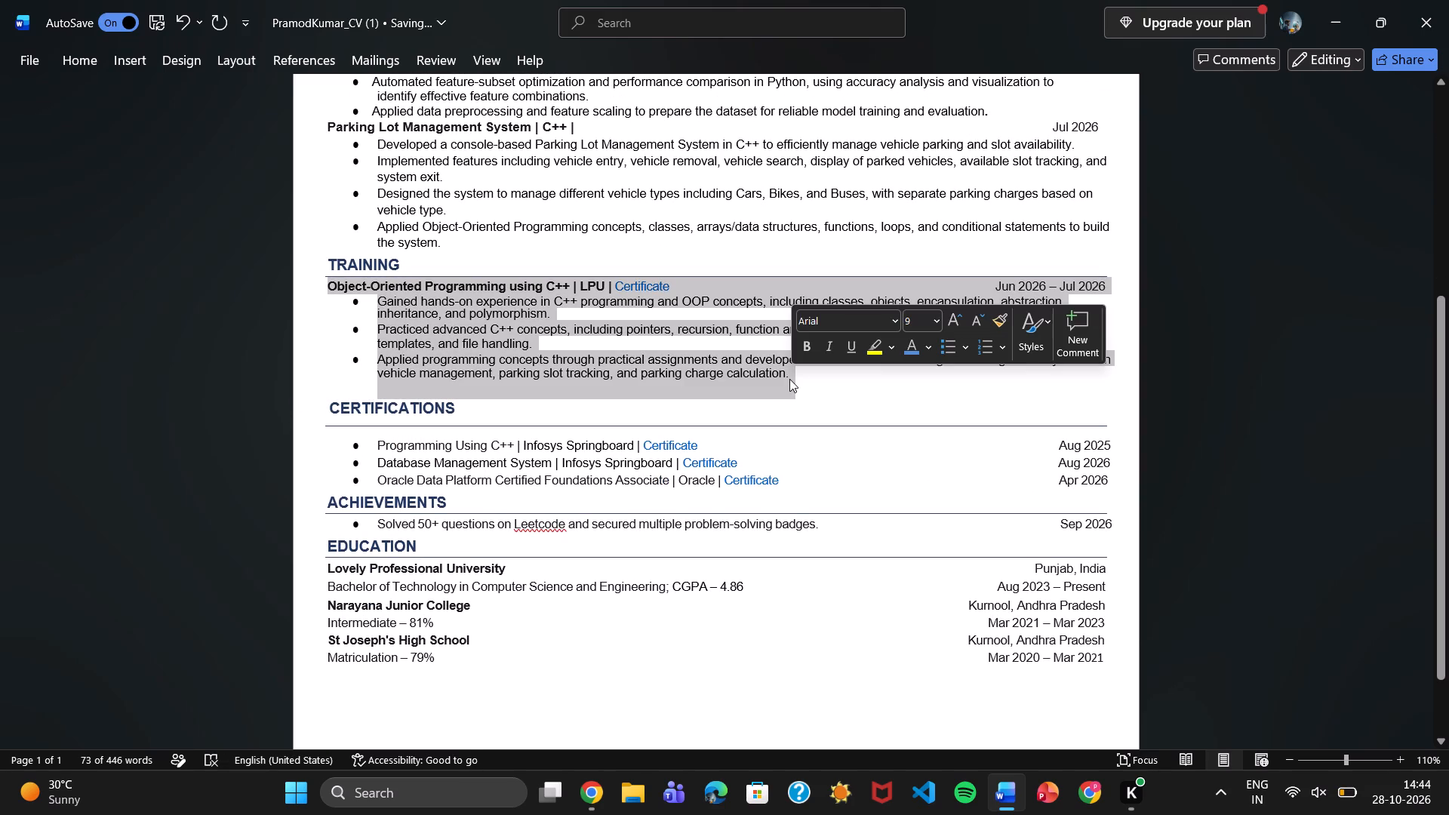
drag(350, 438, 567, 481)
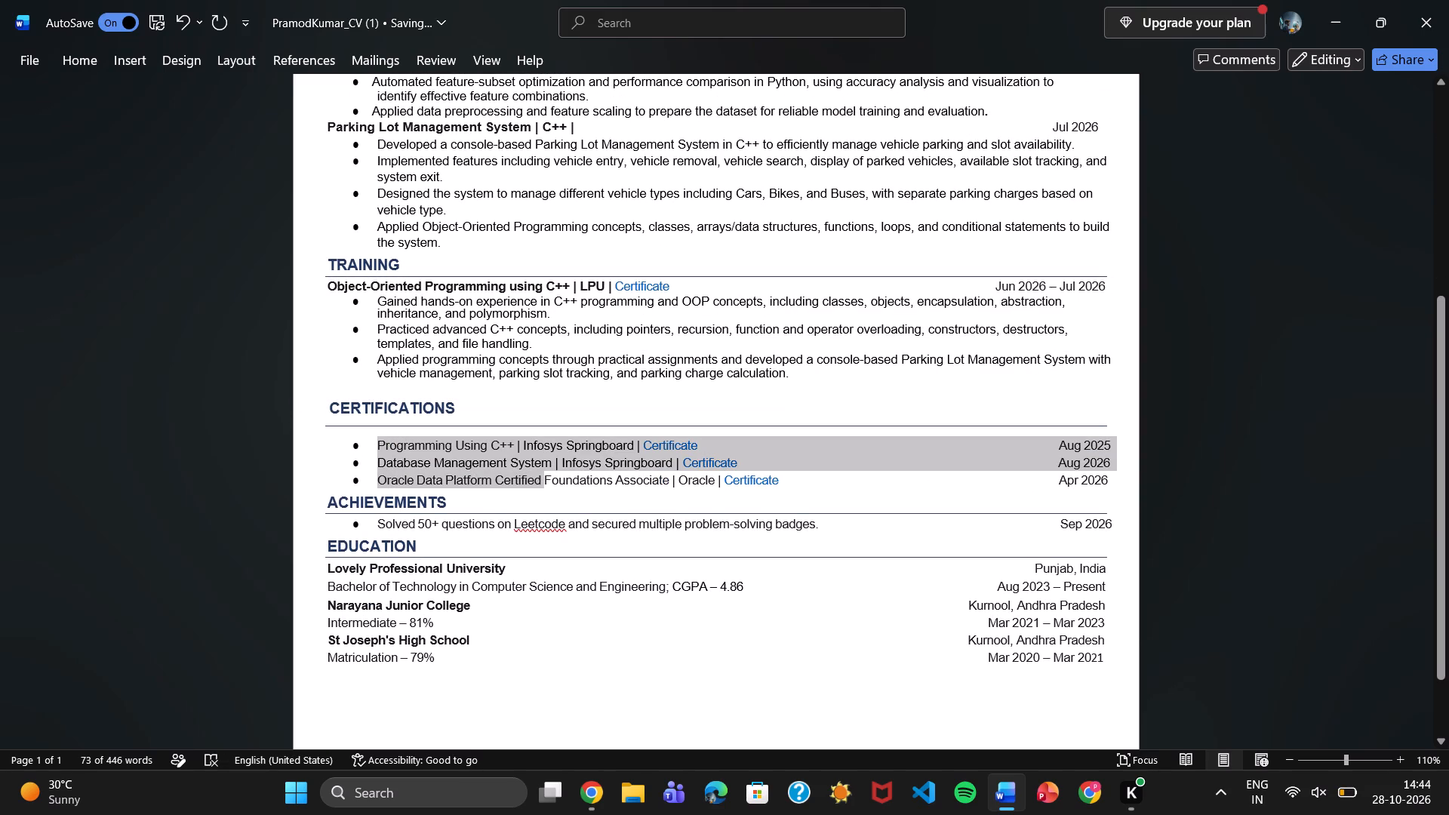
drag(567, 481, 281, 491)
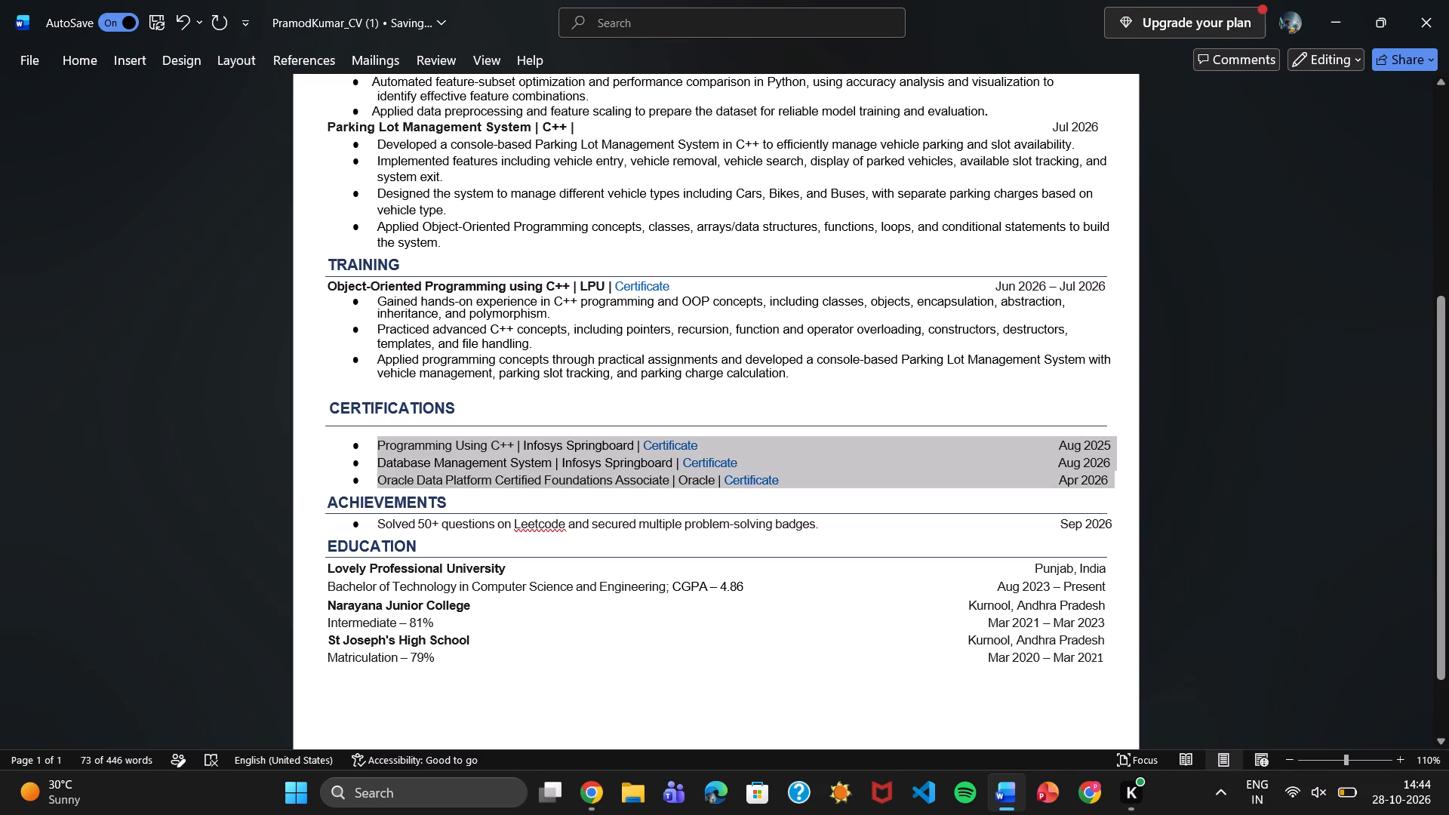
drag(281, 491, 310, 497)
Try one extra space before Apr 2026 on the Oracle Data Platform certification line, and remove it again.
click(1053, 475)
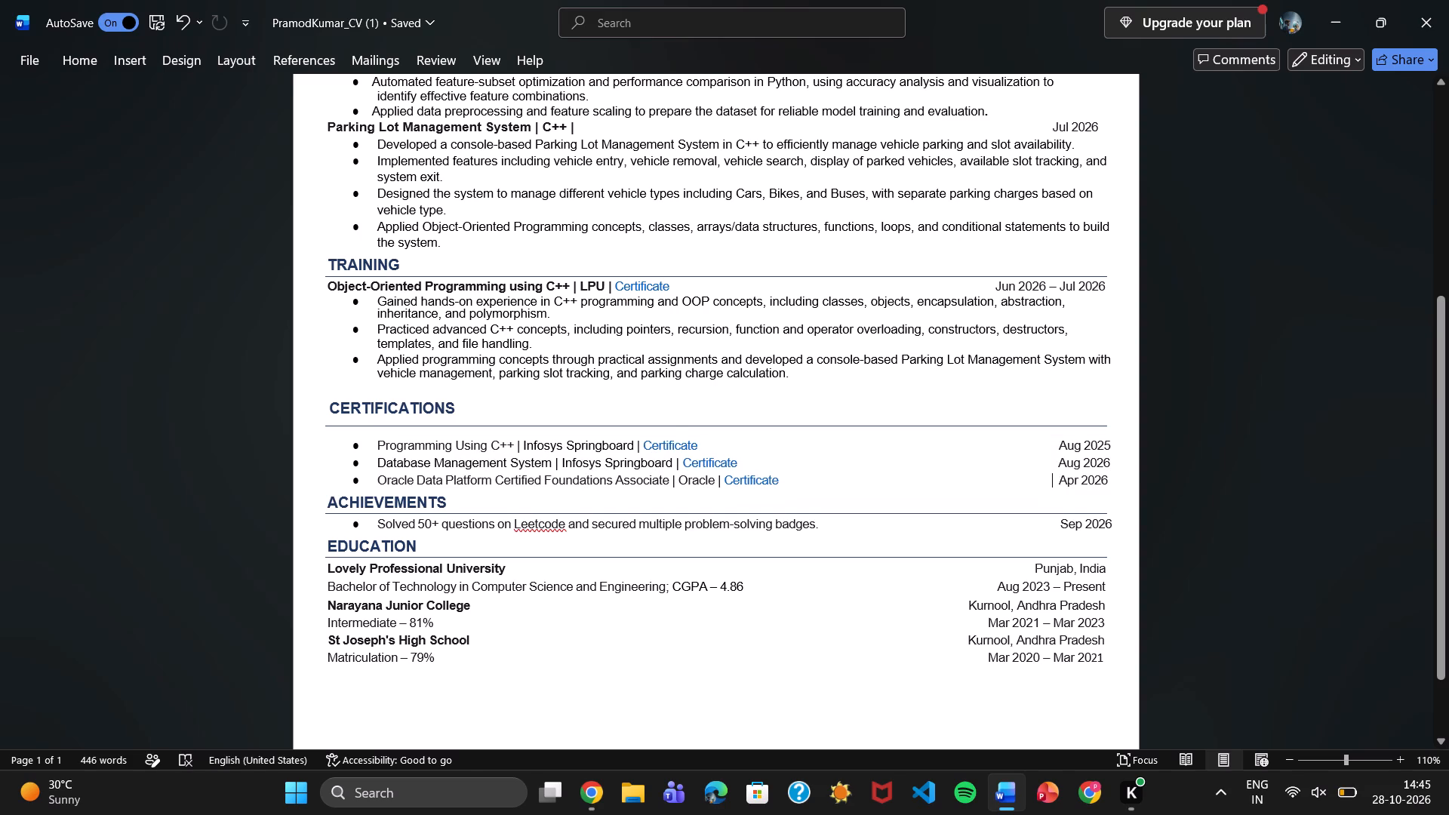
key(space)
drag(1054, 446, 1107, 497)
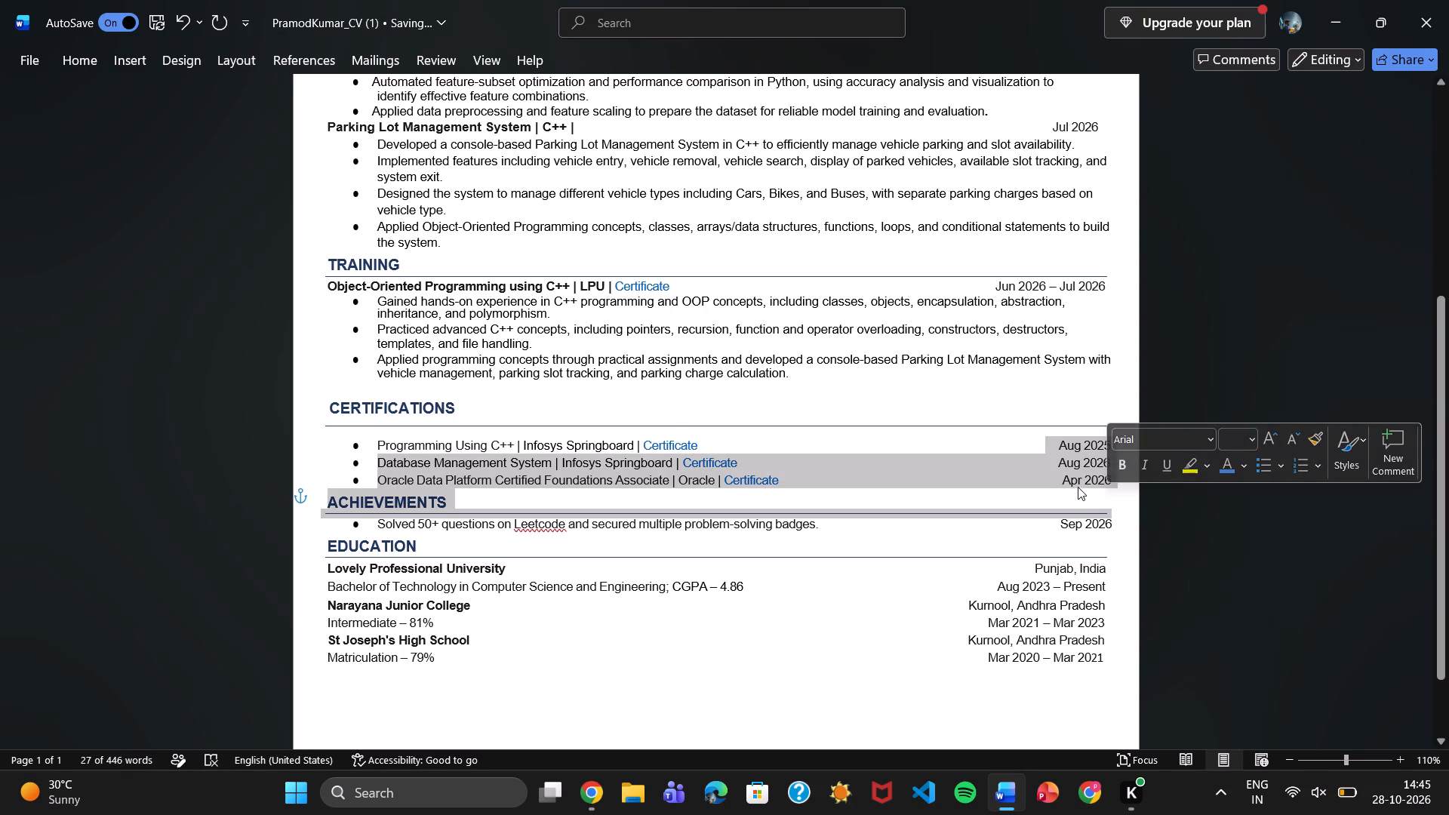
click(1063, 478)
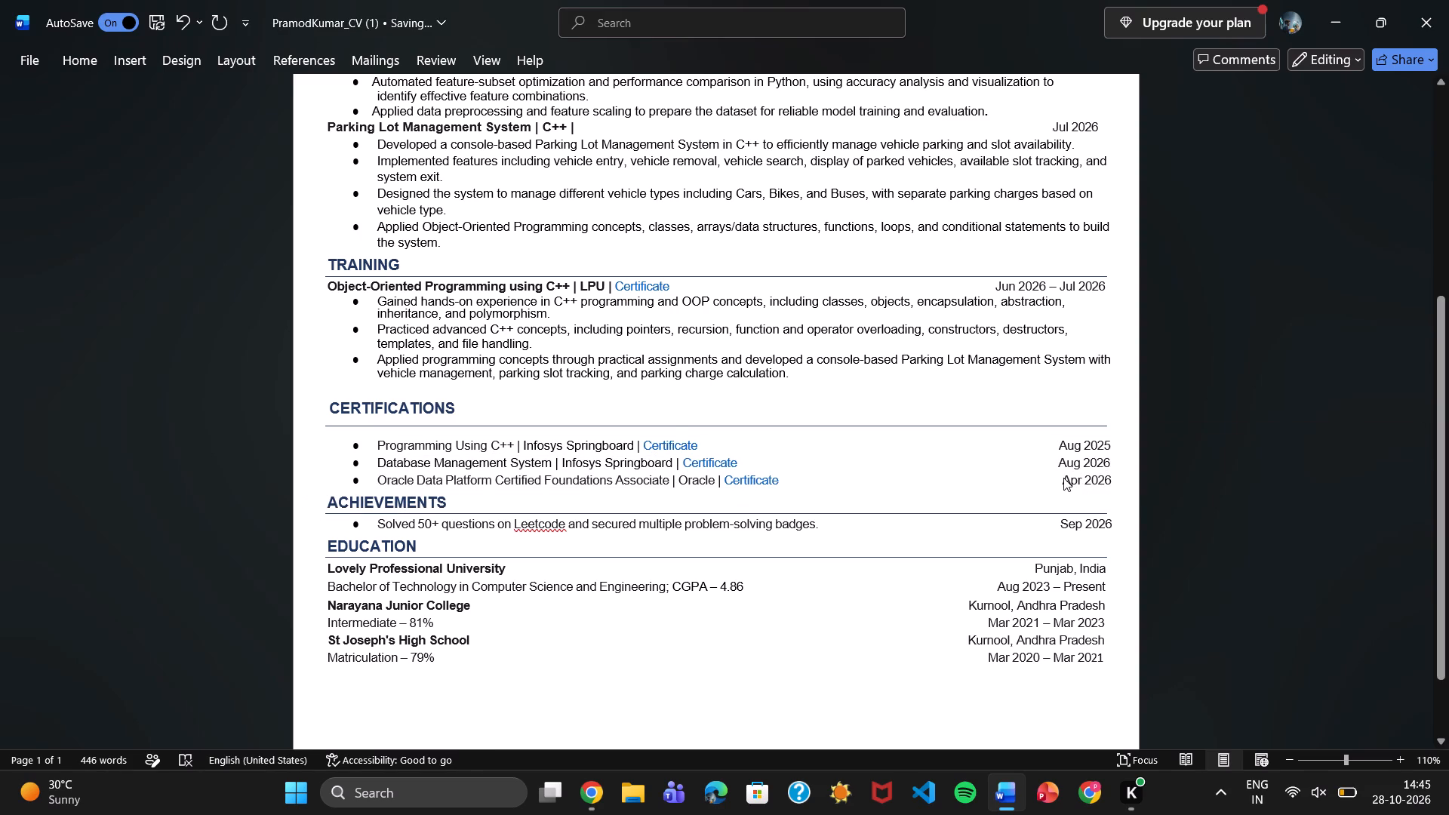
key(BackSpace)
Check the font and size of the Leetcode achievement line, including its date.
triple_click(1124, 529)
click(1124, 529)
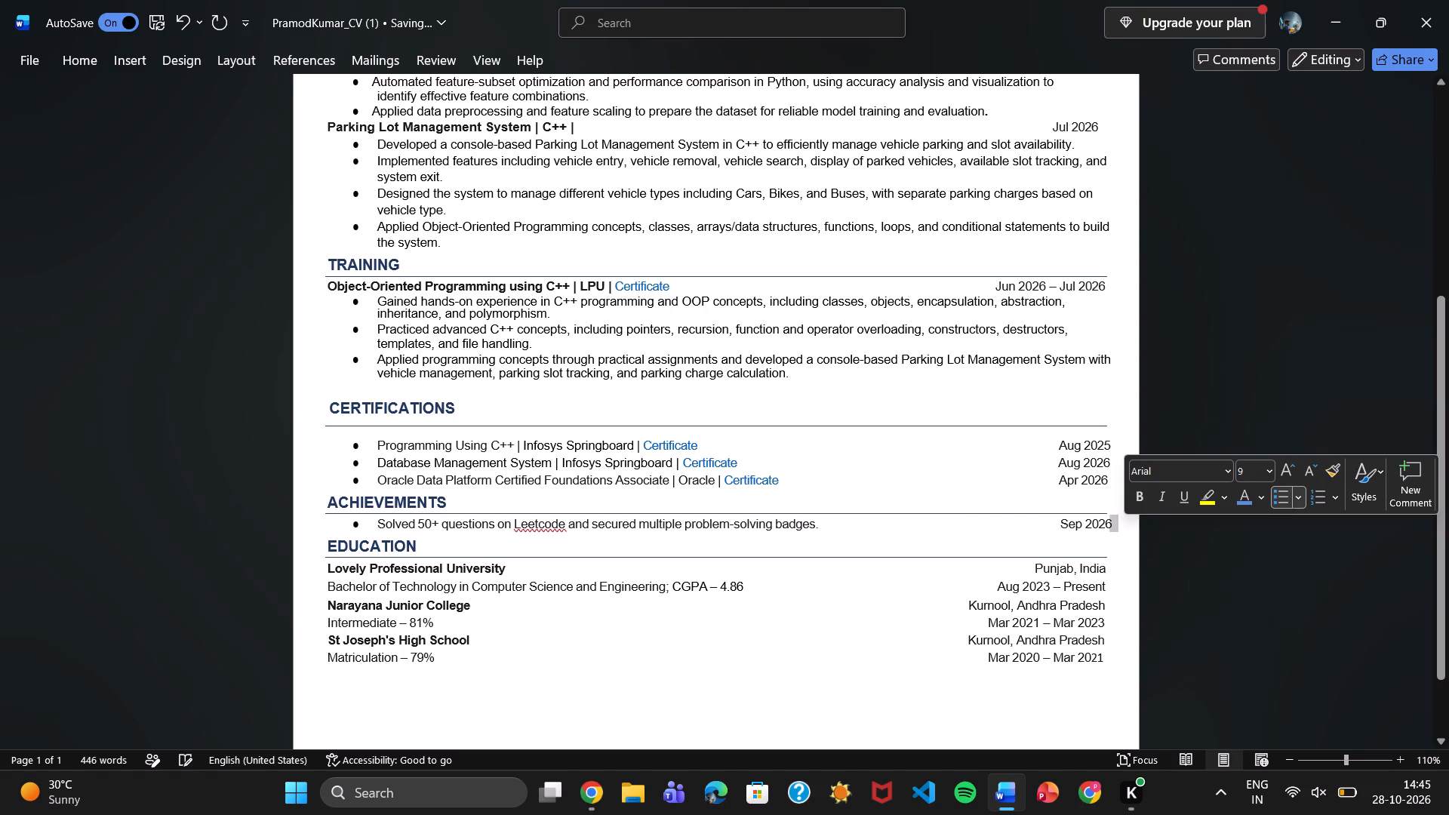
double_click(1124, 529)
click(1124, 529)
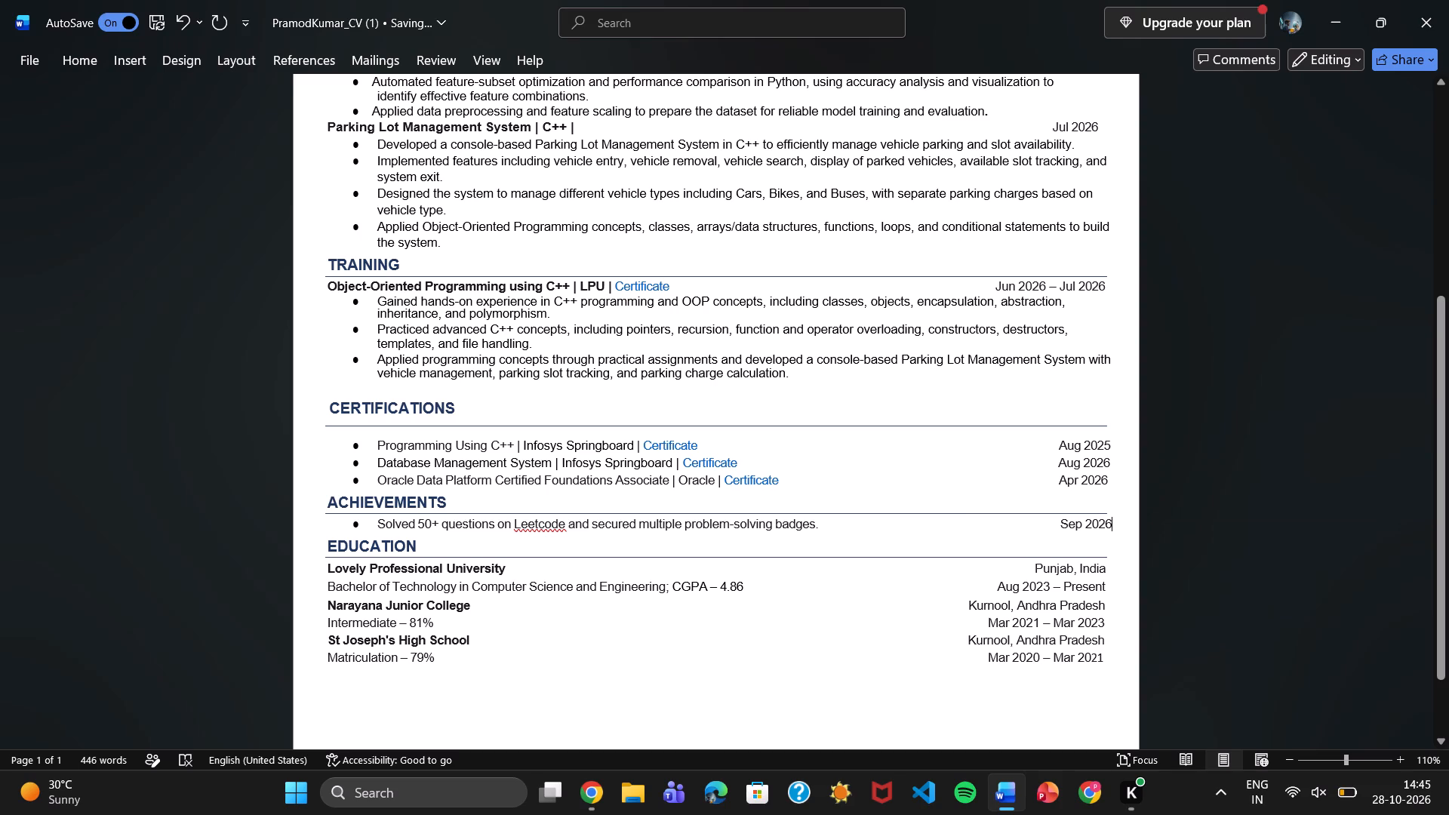
triple_click(1124, 529)
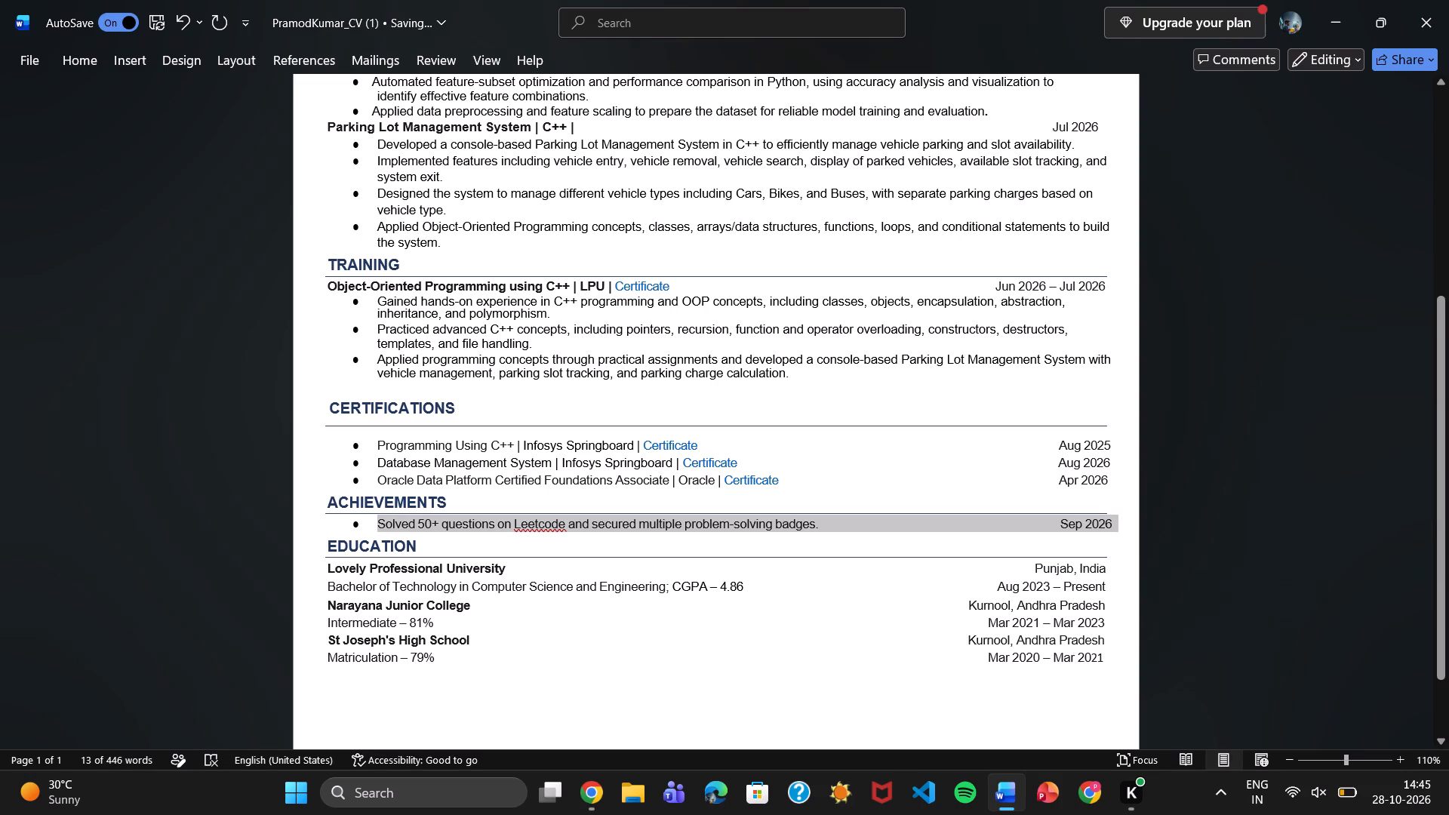
Set all the Education entries, including their locations and dates, to the Arial font.
drag(324, 567, 585, 712)
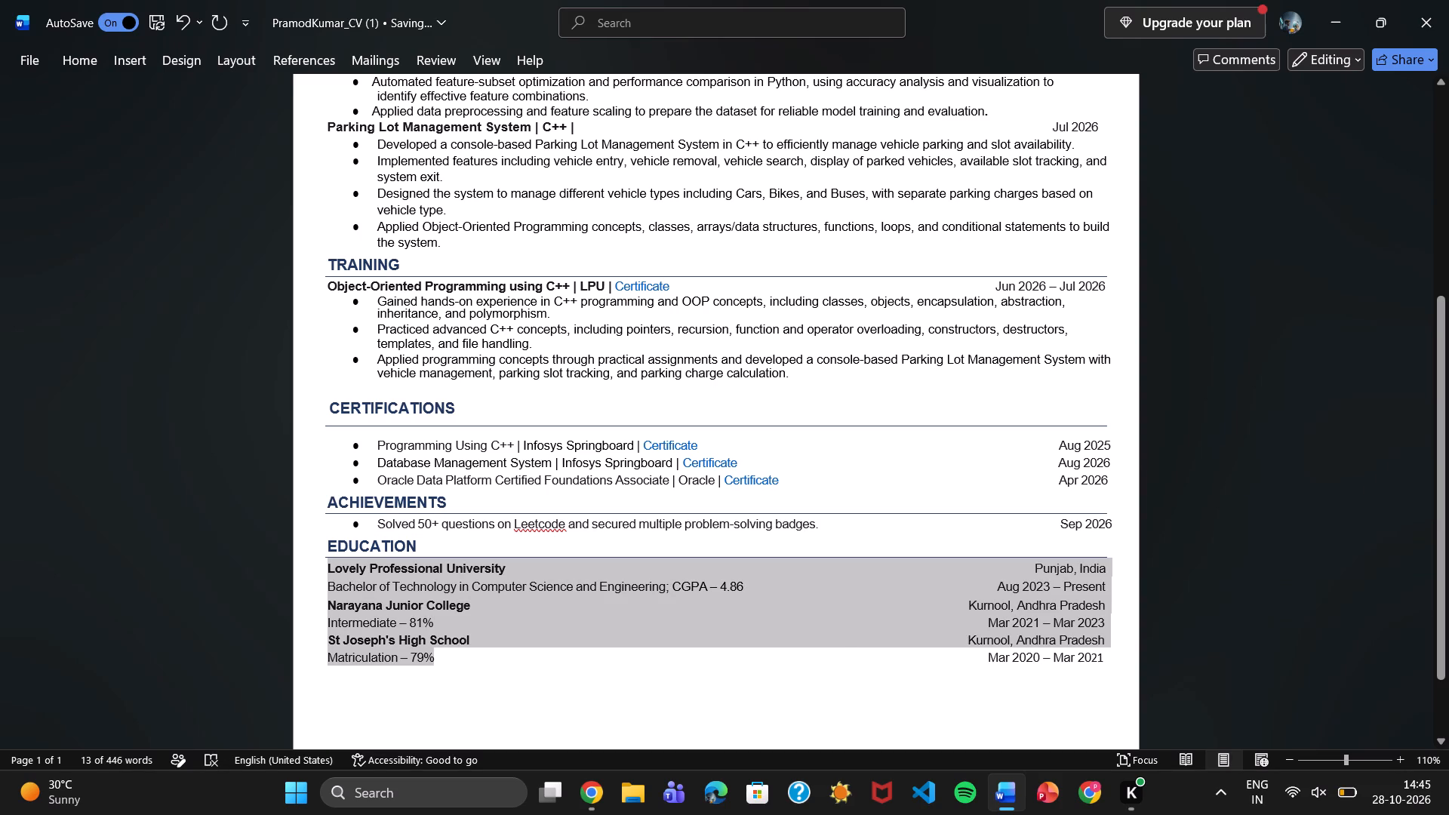
drag(585, 712, 1084, 683)
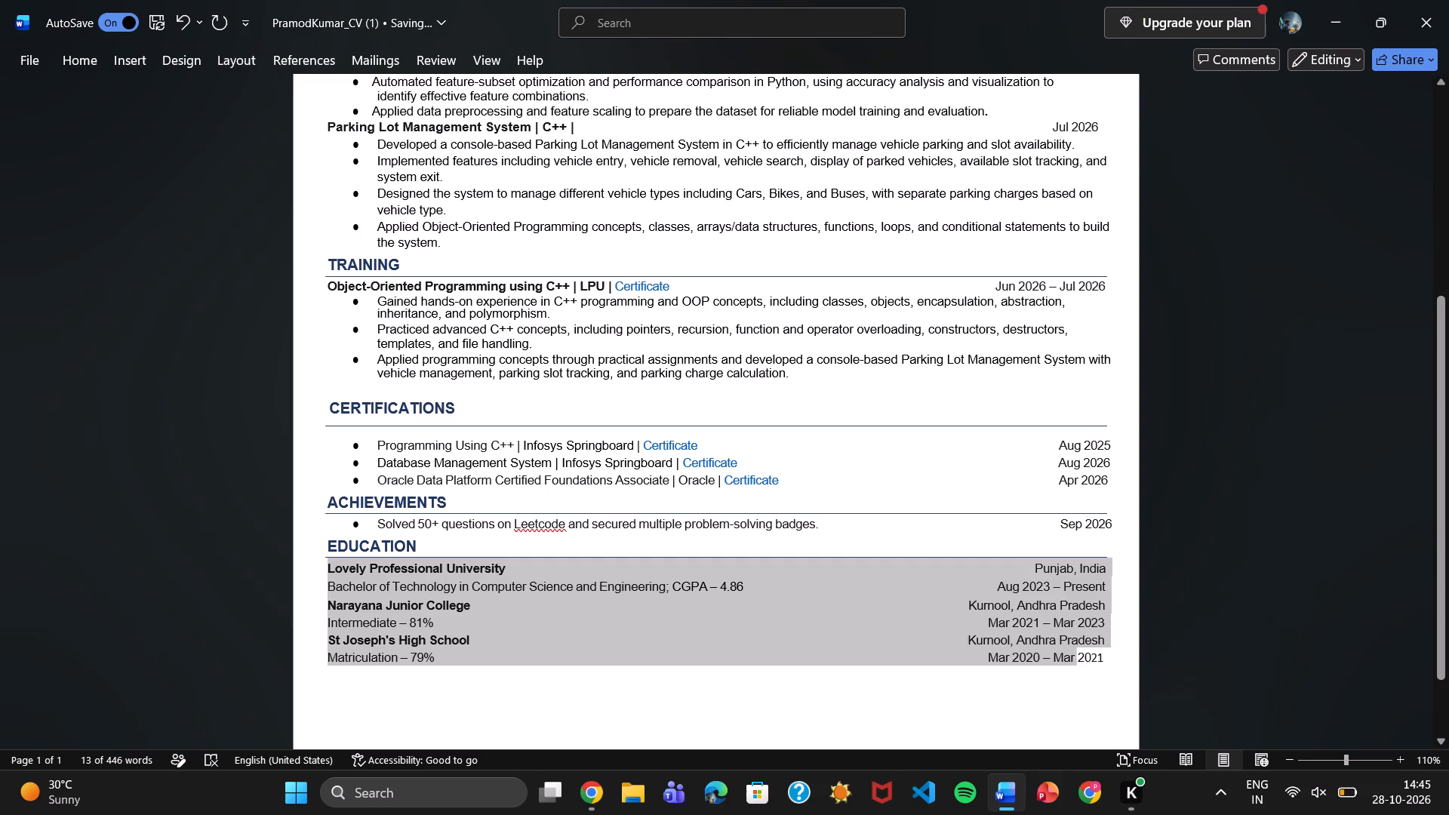
drag(1084, 683, 1186, 675)
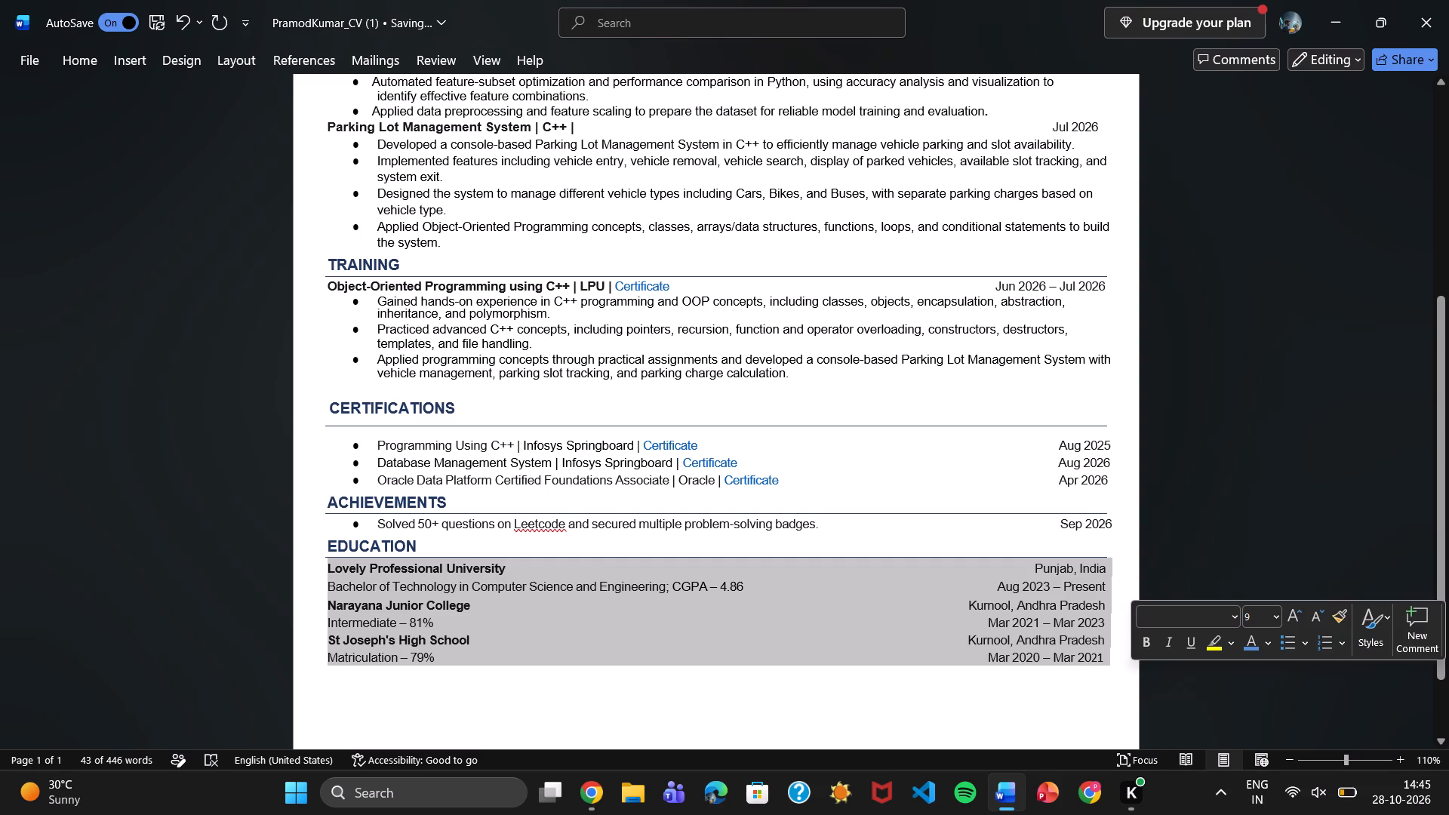
click(1236, 617)
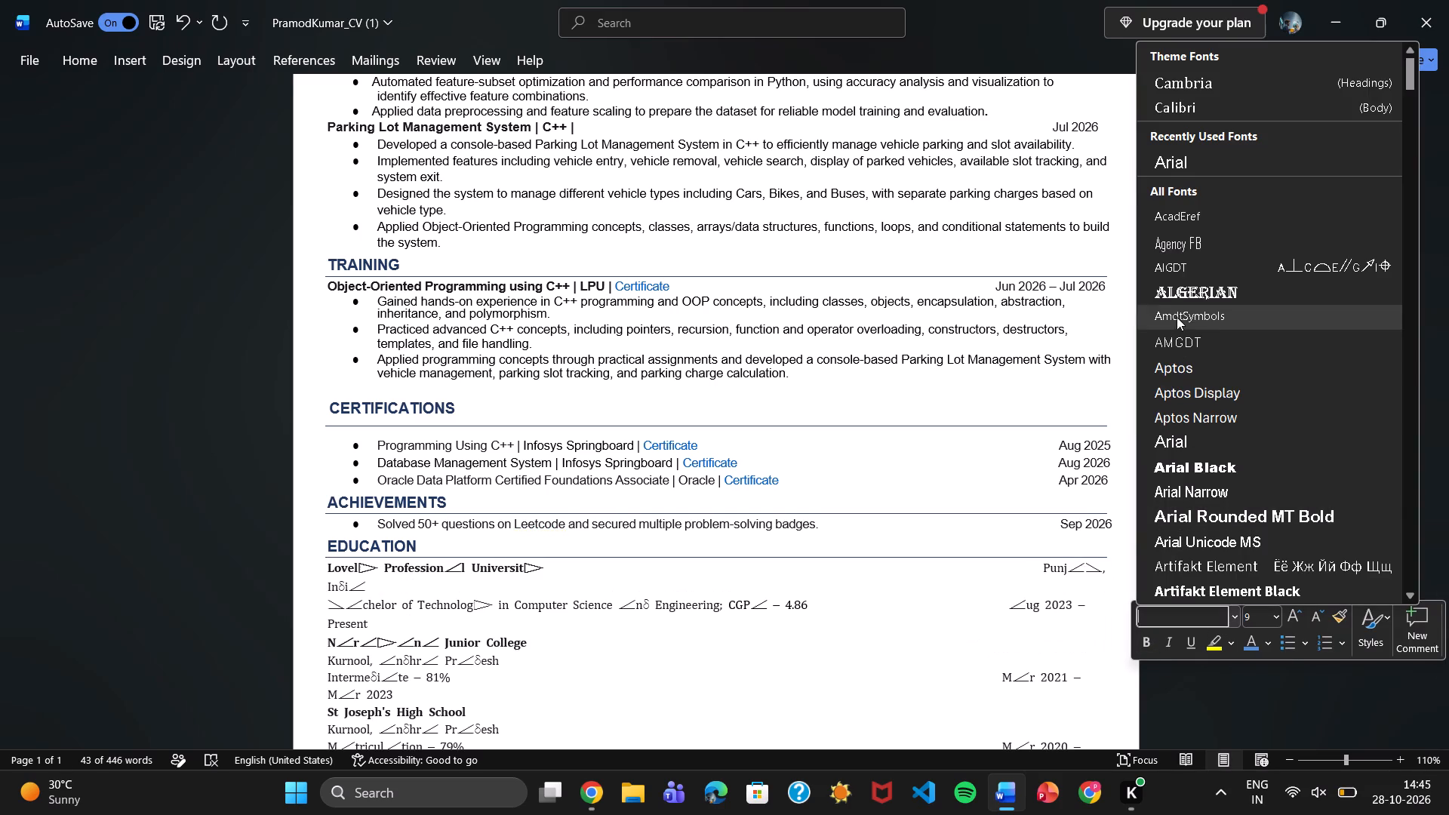
click(1177, 164)
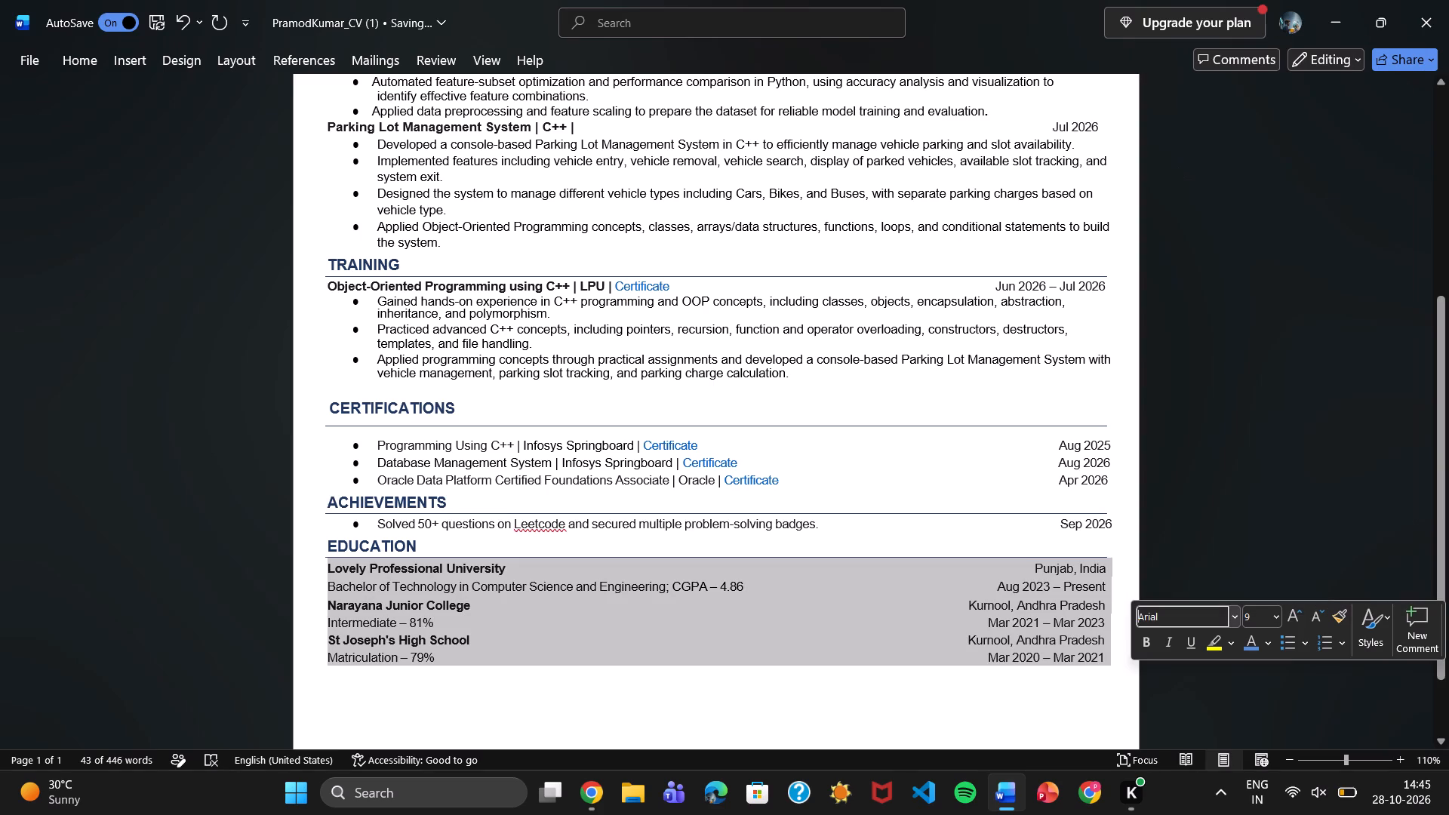
click(1078, 699)
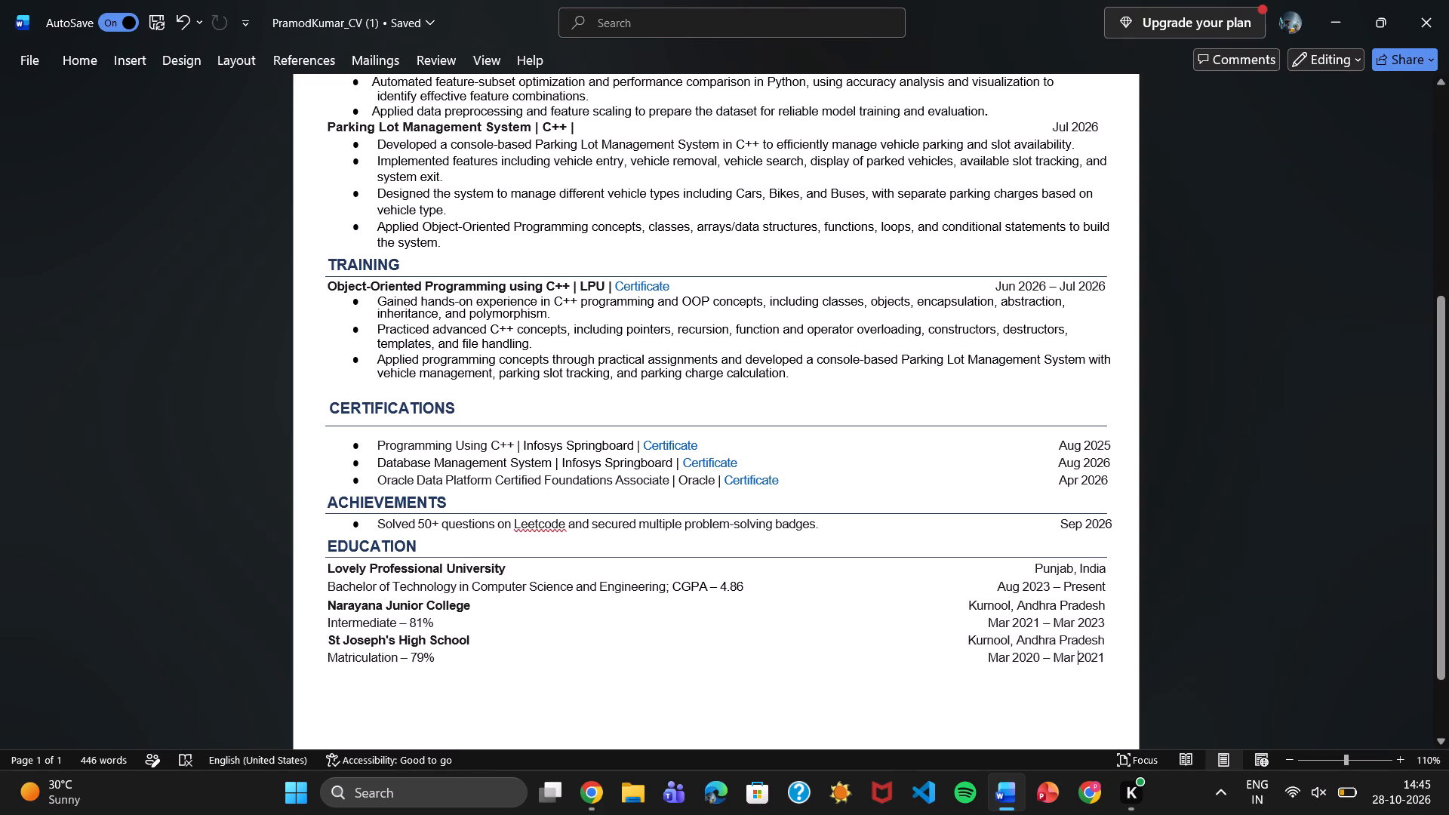
Review the whole CV from the contact details to Education for consistent layout and alignment.
scroll(830, 645, up, 1)
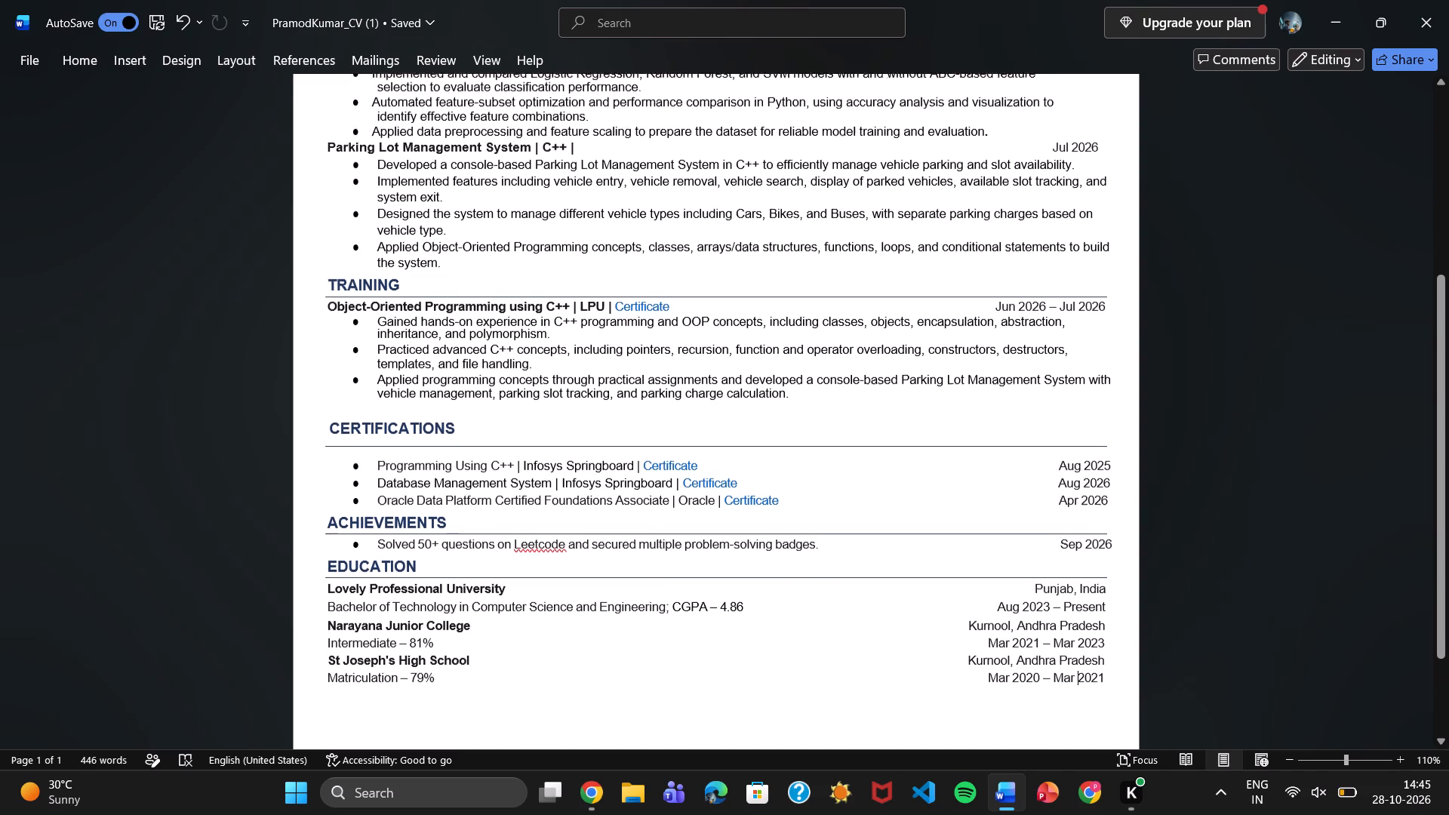
scroll(830, 645, up, 1)
scroll(611, 686, down, 1)
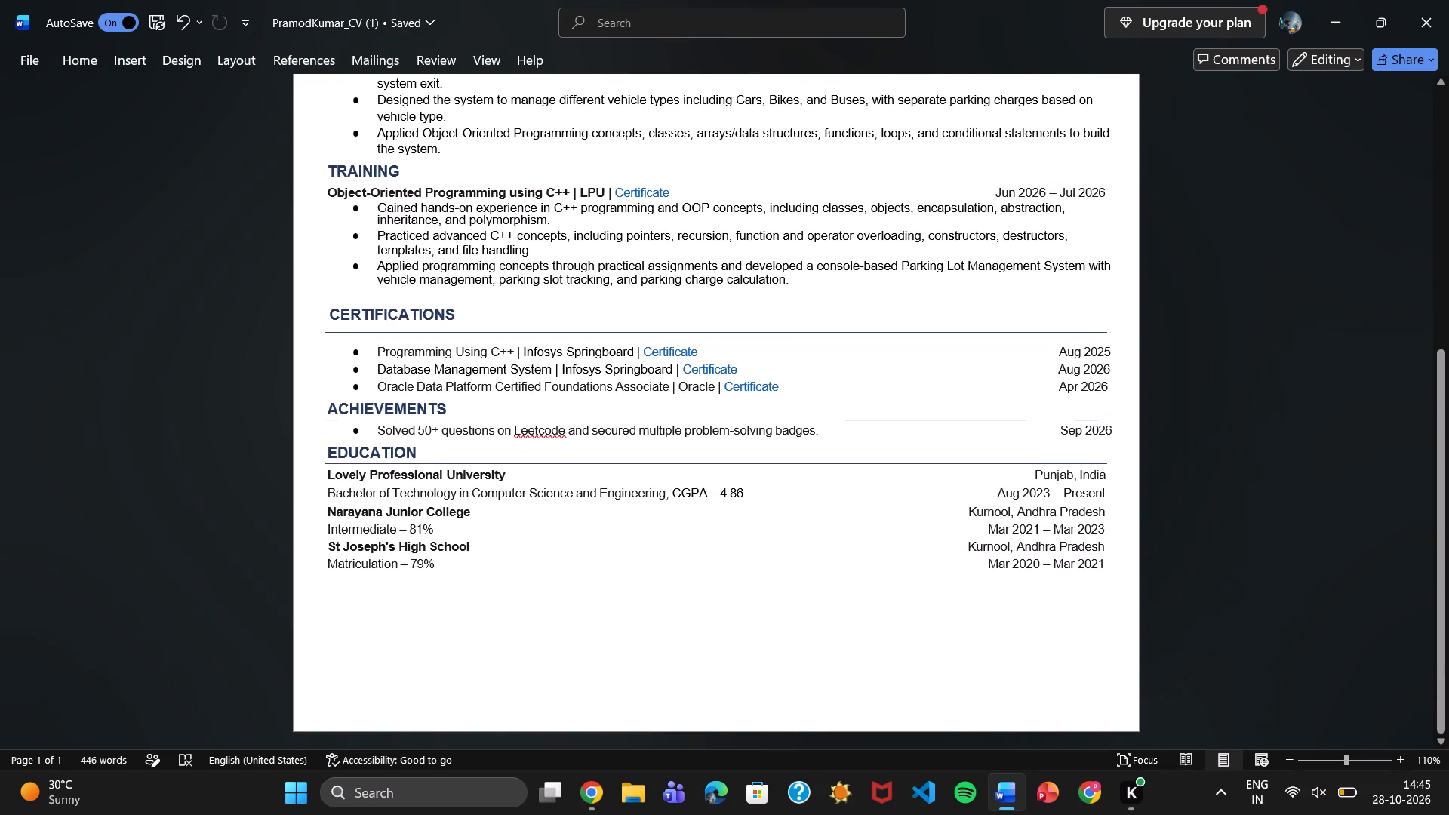
scroll(611, 686, up, 1)
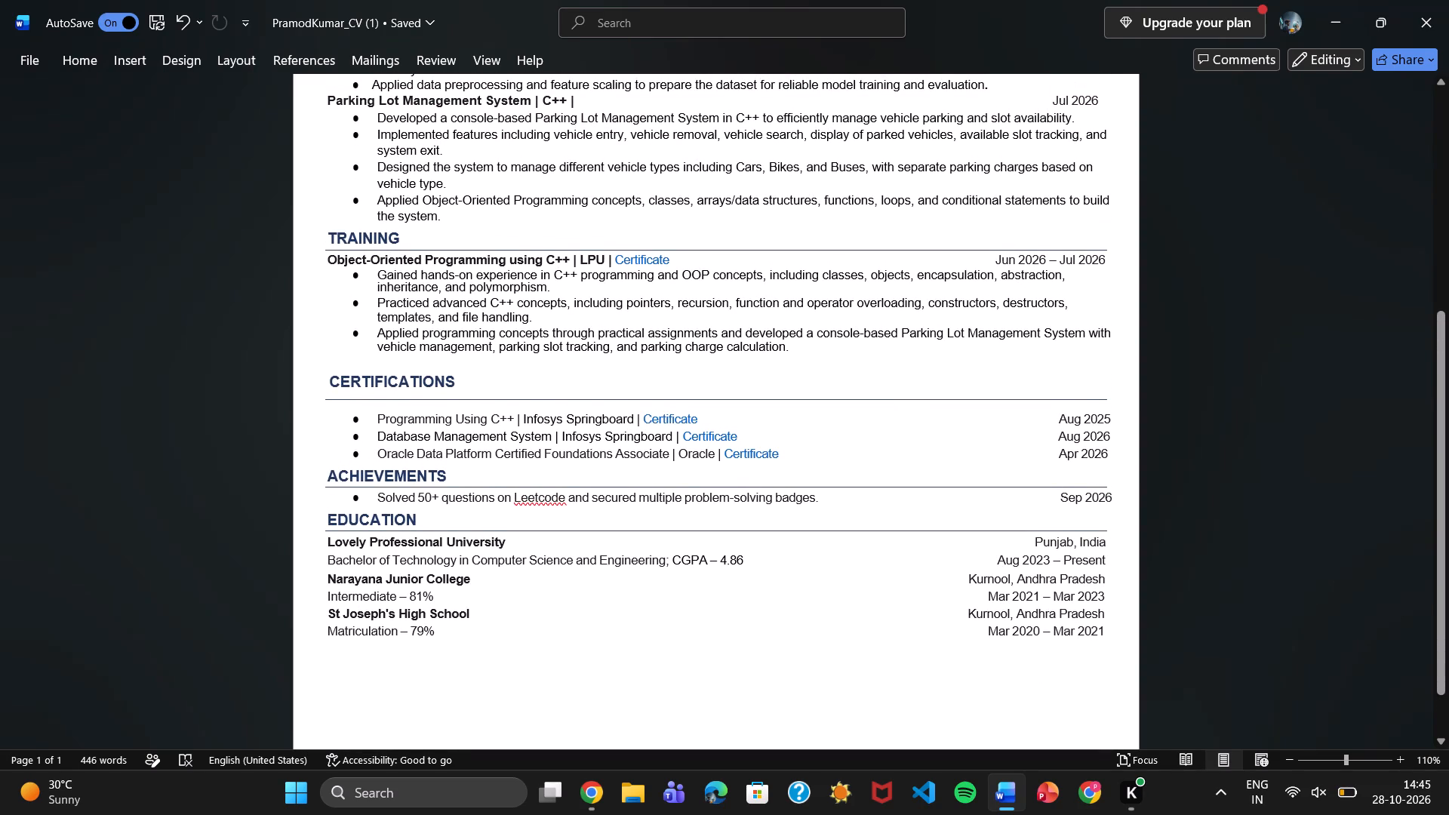
scroll(516, 620, up, 1)
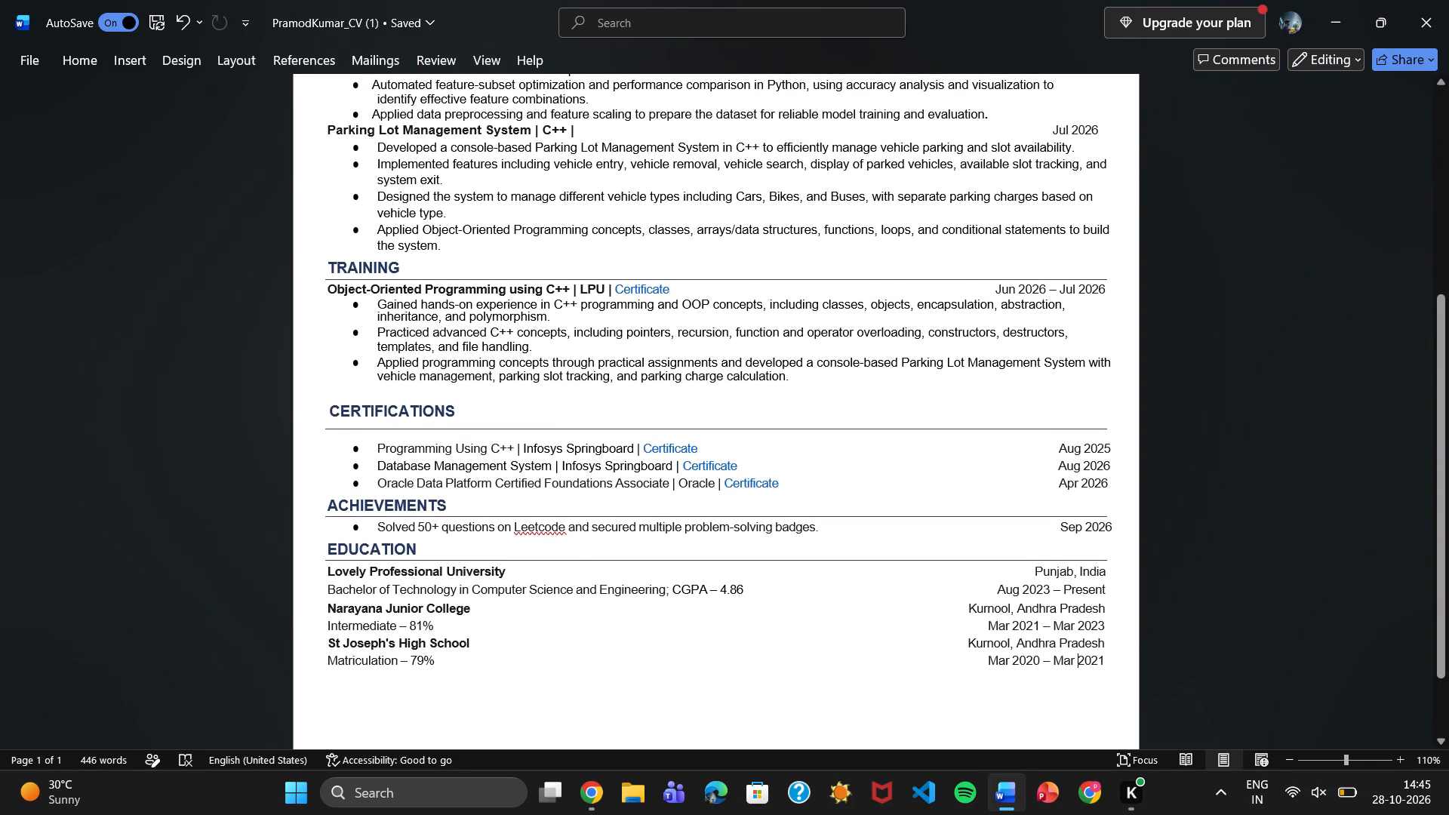
scroll(516, 620, up, 2)
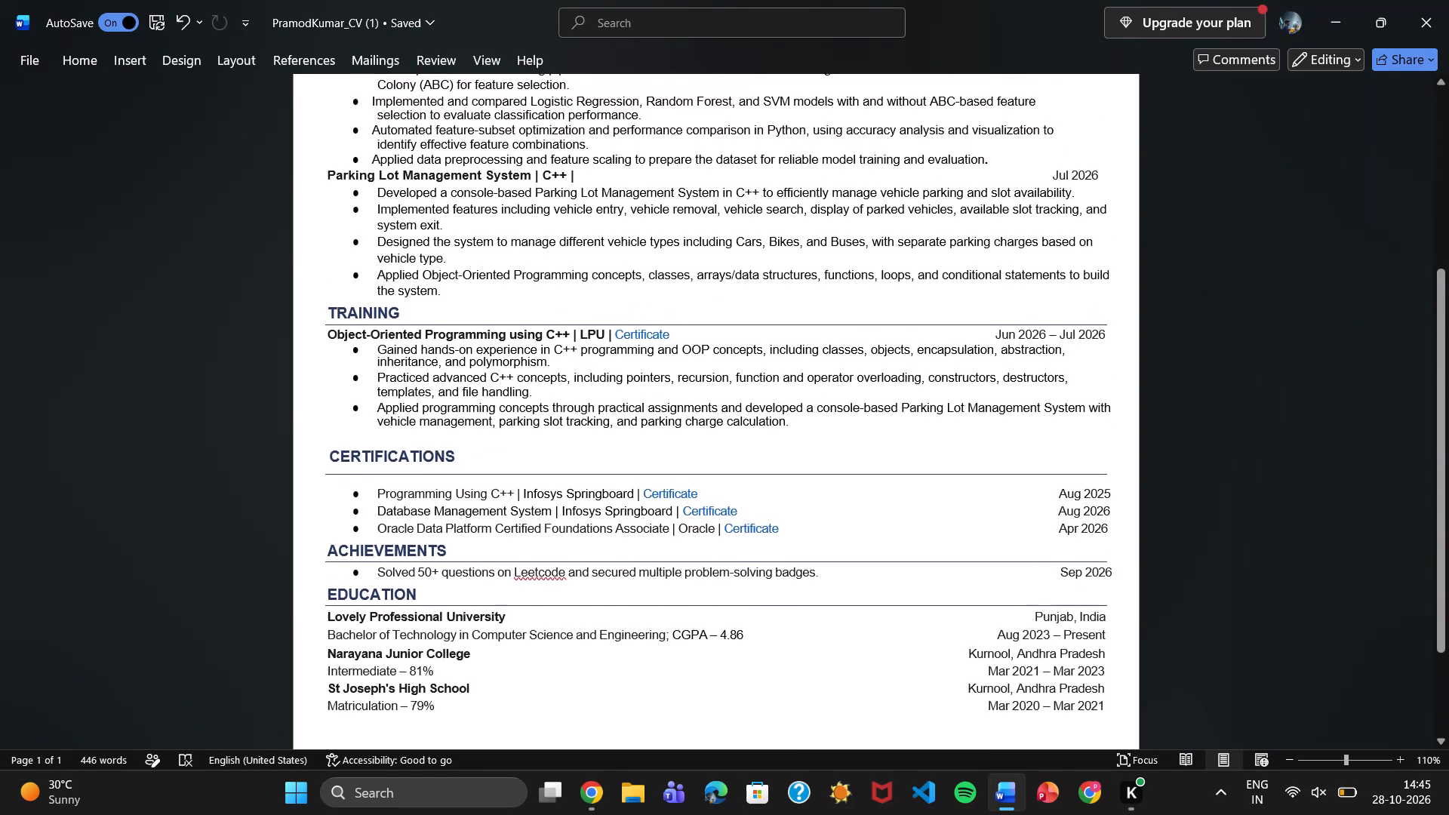
scroll(516, 620, up, 3)
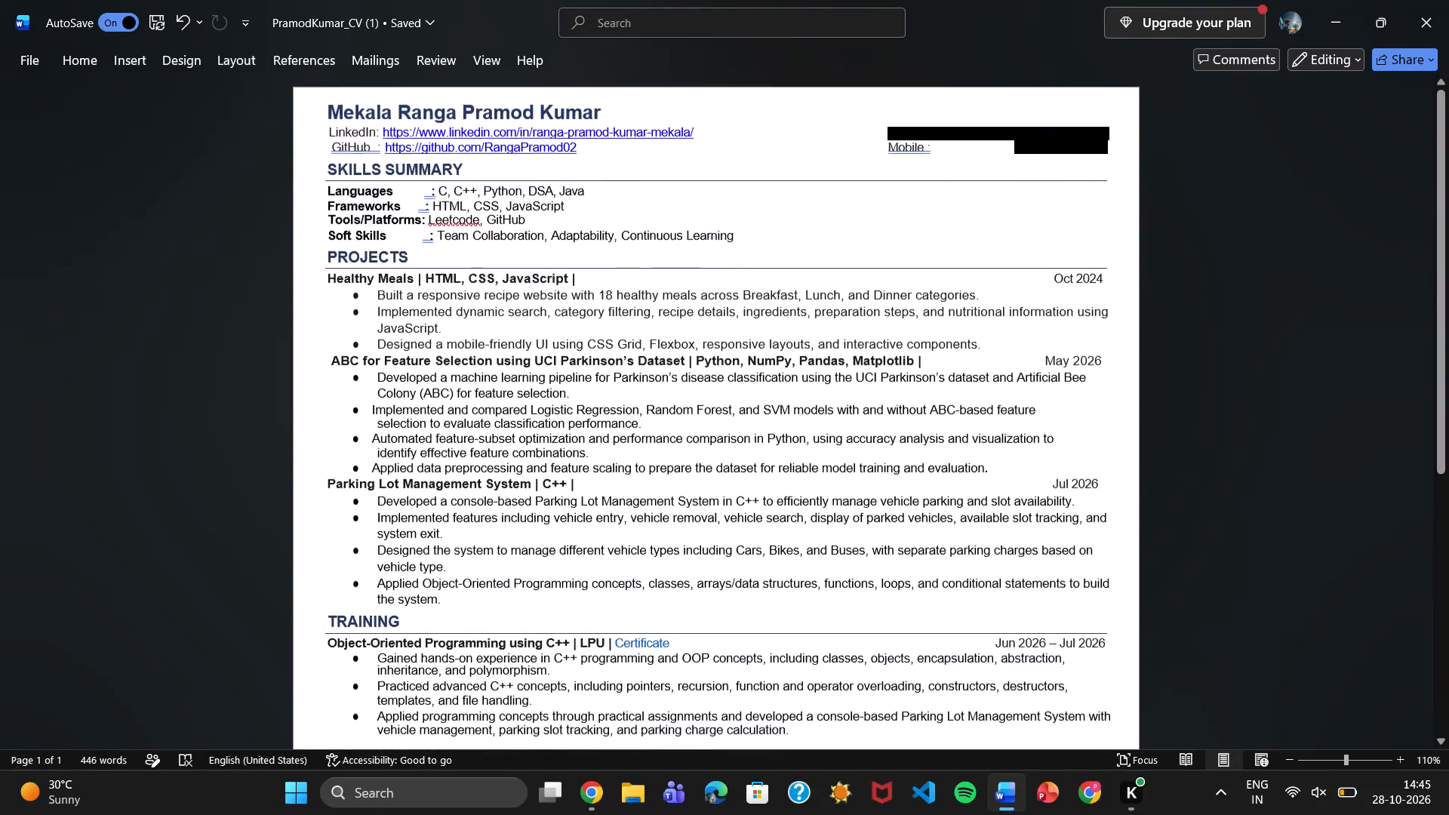
scroll(516, 620, down, 6)
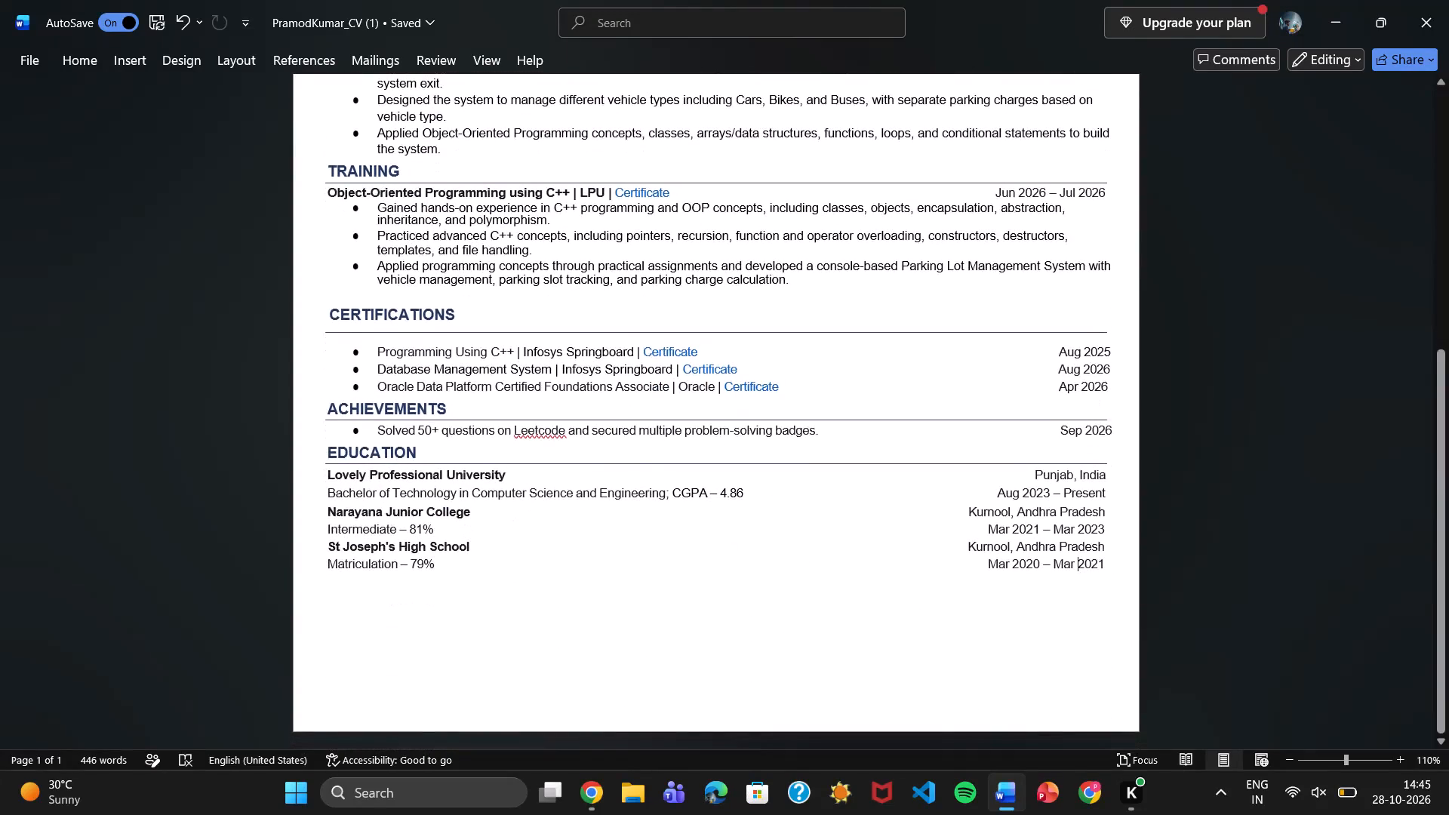
scroll(516, 620, up, 3)
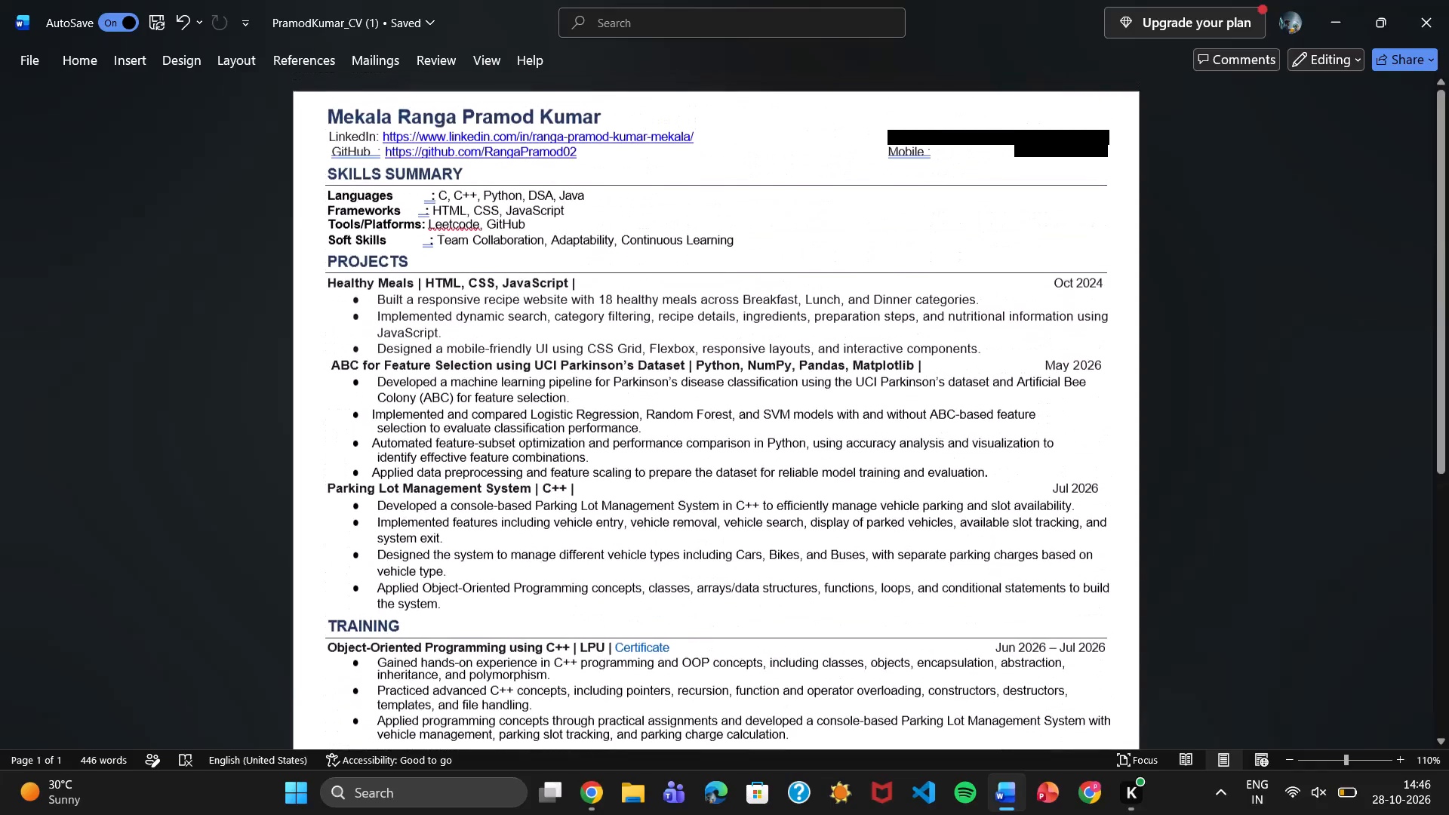
Check the font and size of the section headings from Skills Summary through Education.
triple_click(474, 176)
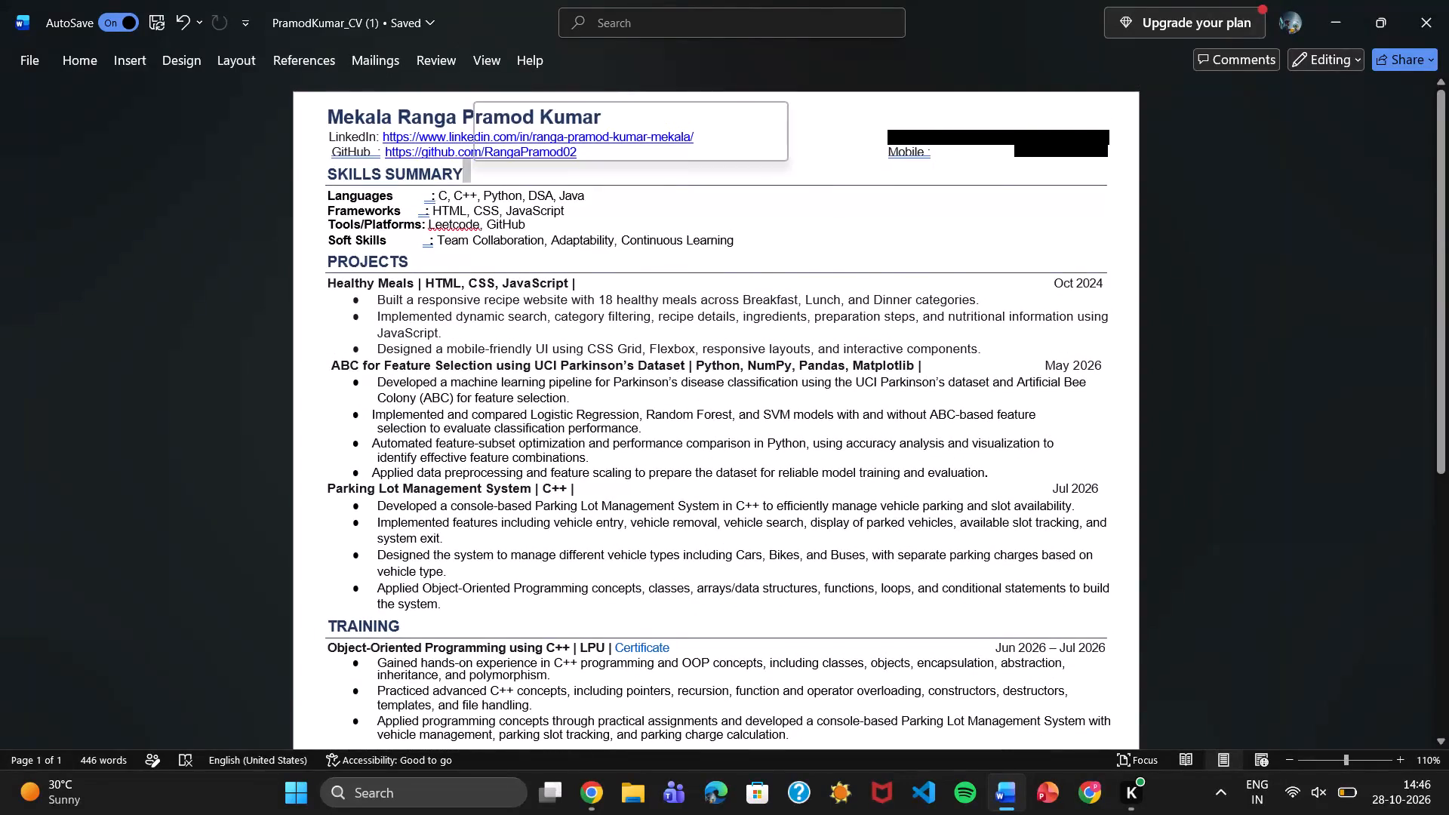
triple_click(428, 255)
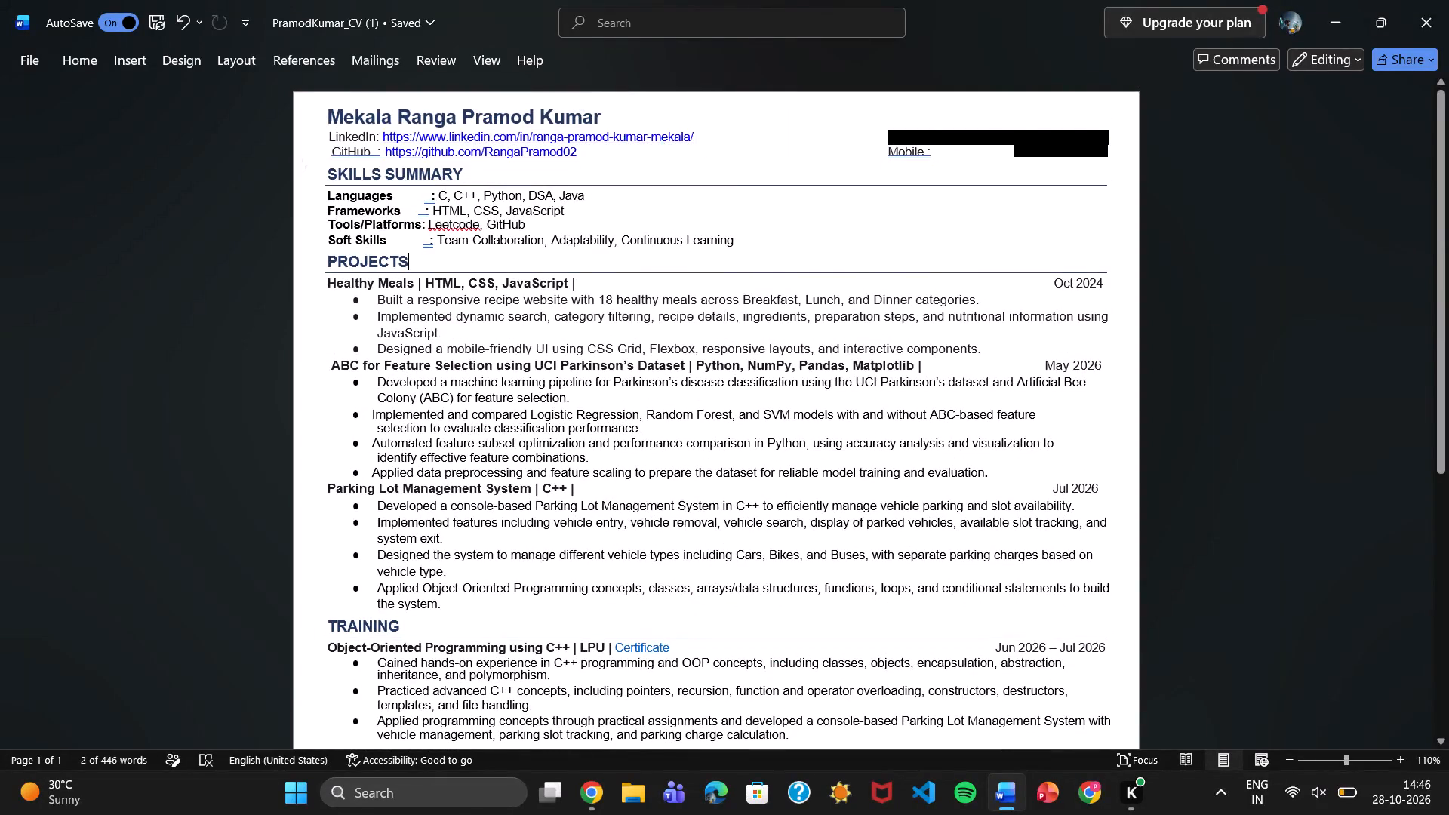
scroll(428, 255, down, 3)
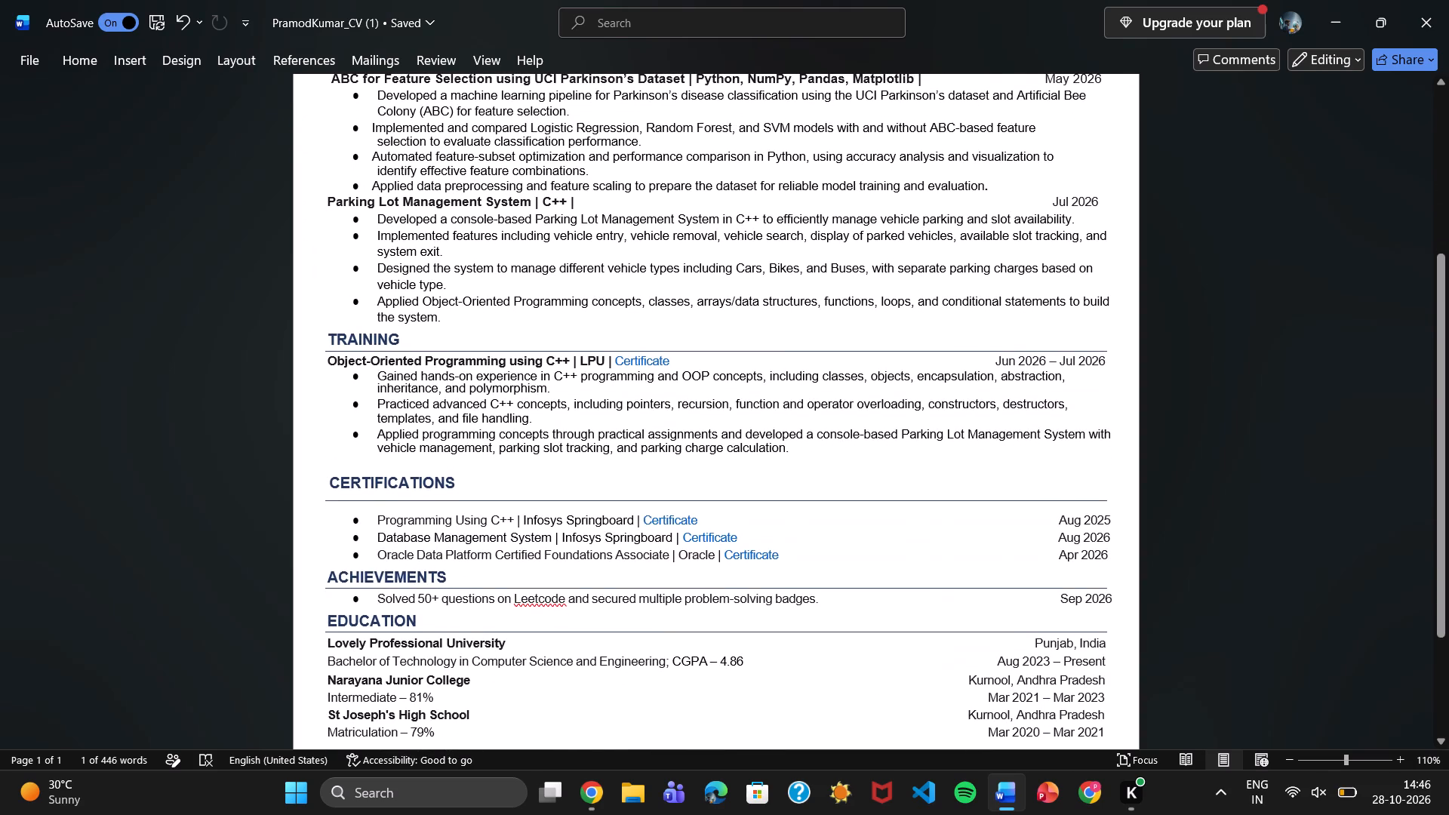
triple_click(426, 335)
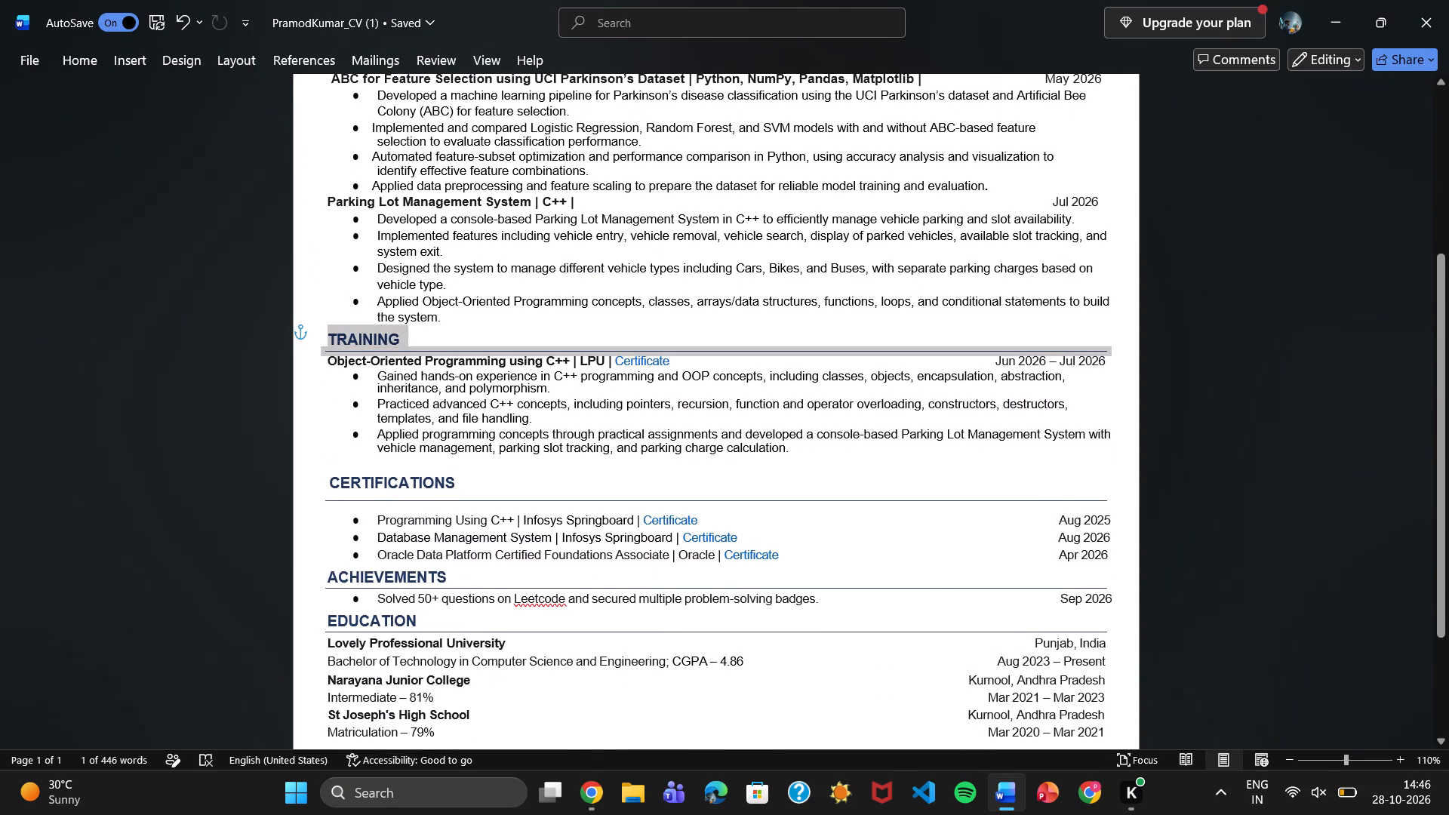
triple_click(467, 475)
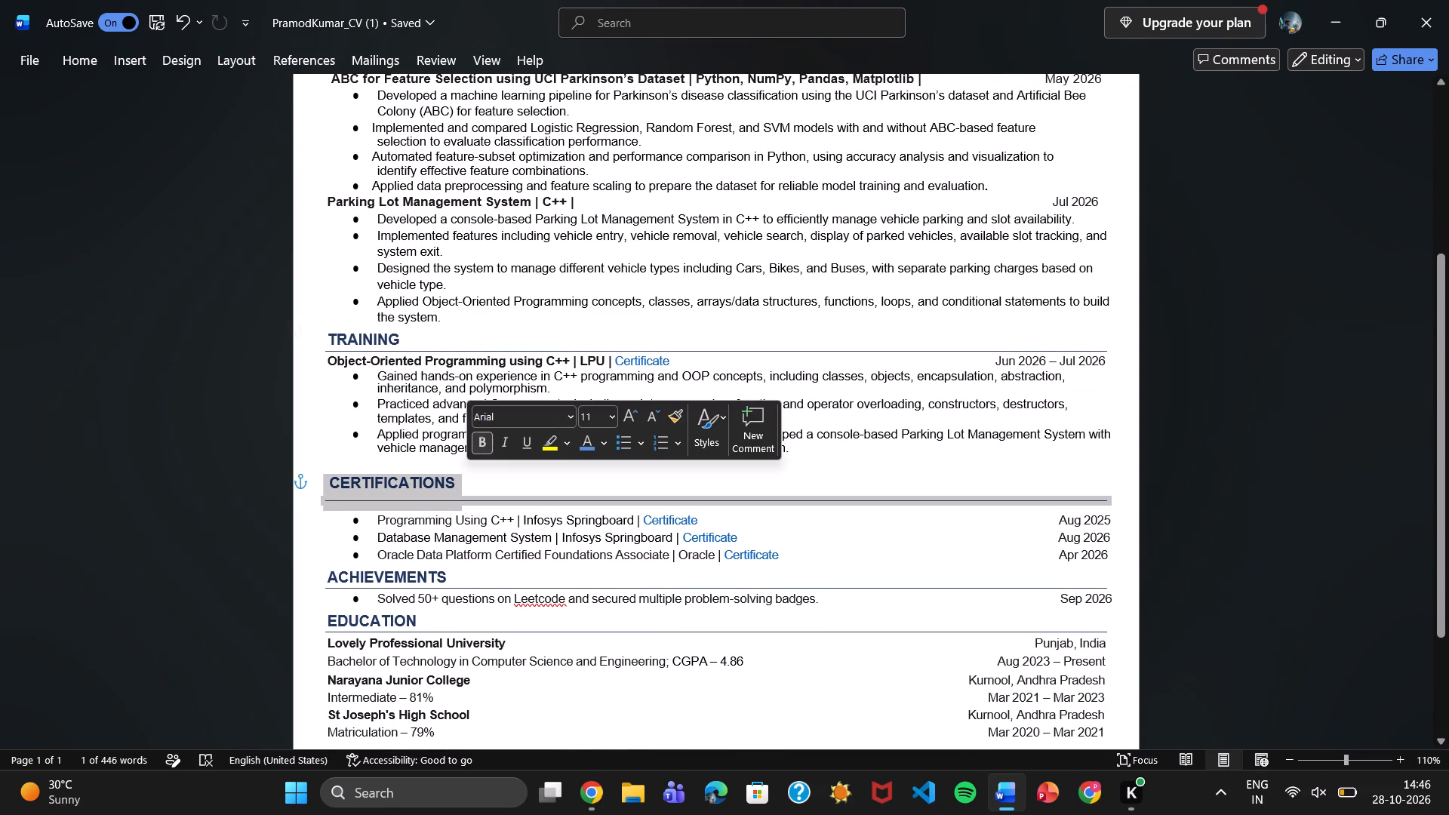
scroll(467, 475, down, 1)
triple_click(457, 412)
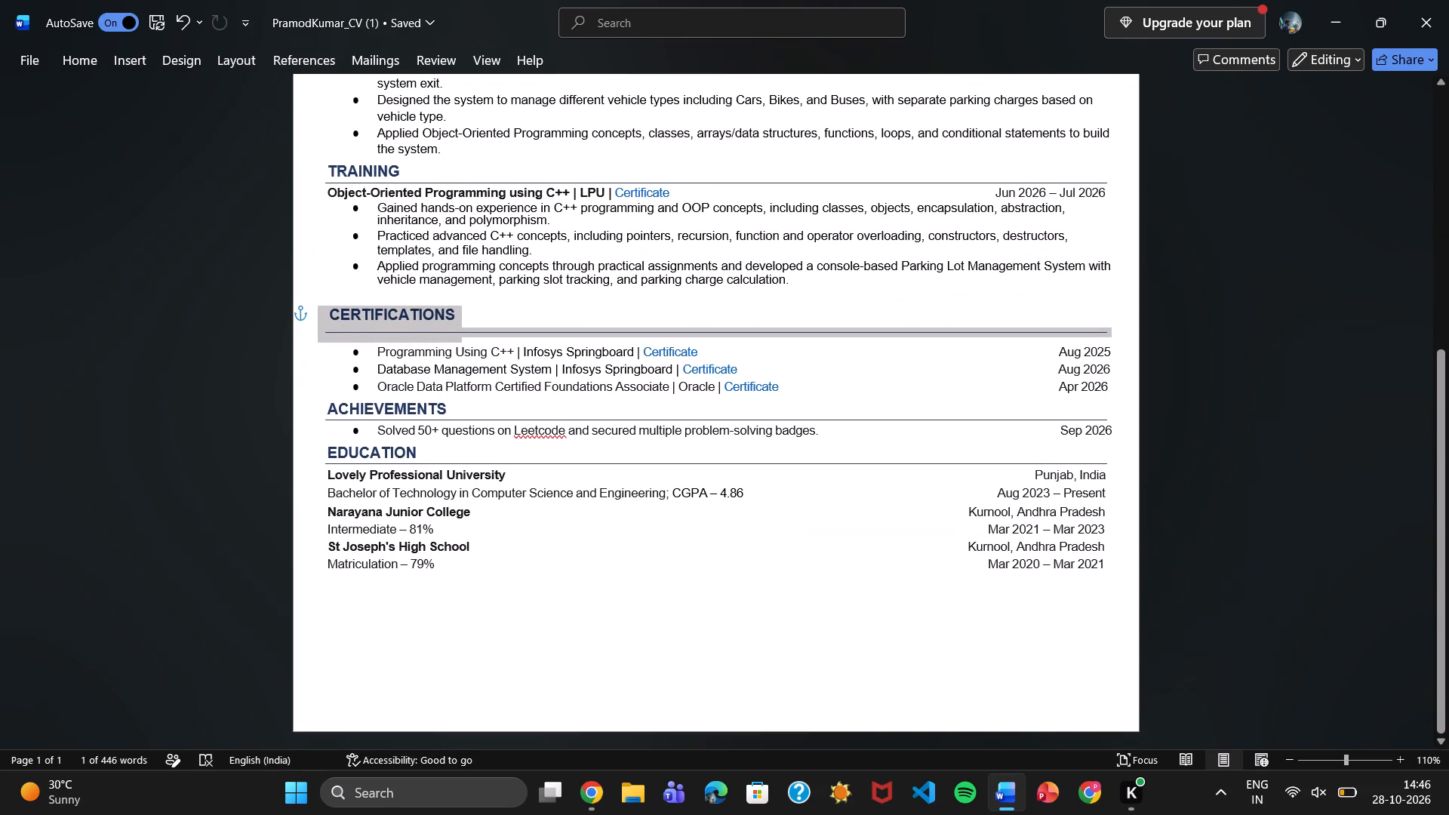
triple_click(442, 457)
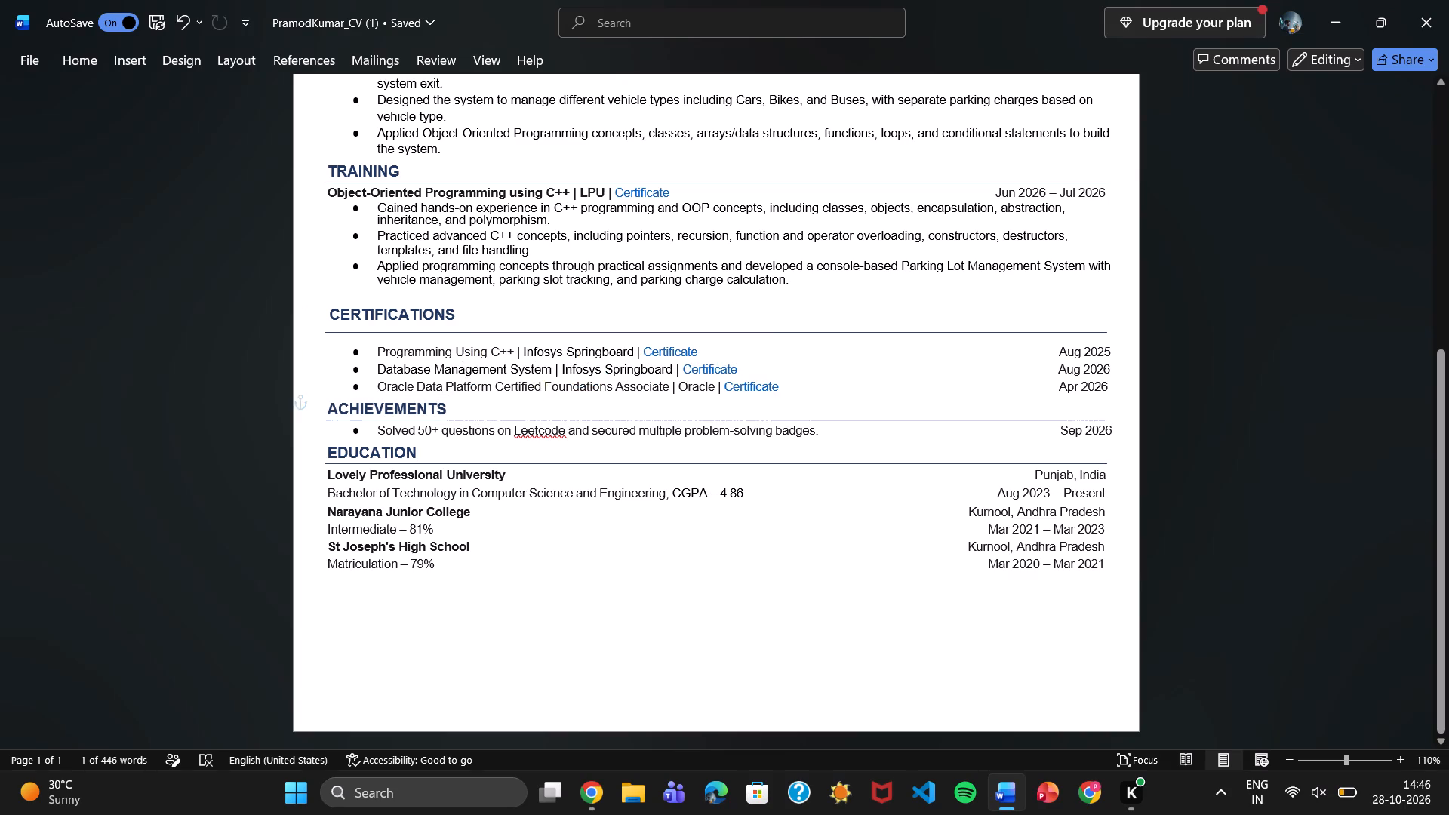
click(442, 457)
click(497, 532)
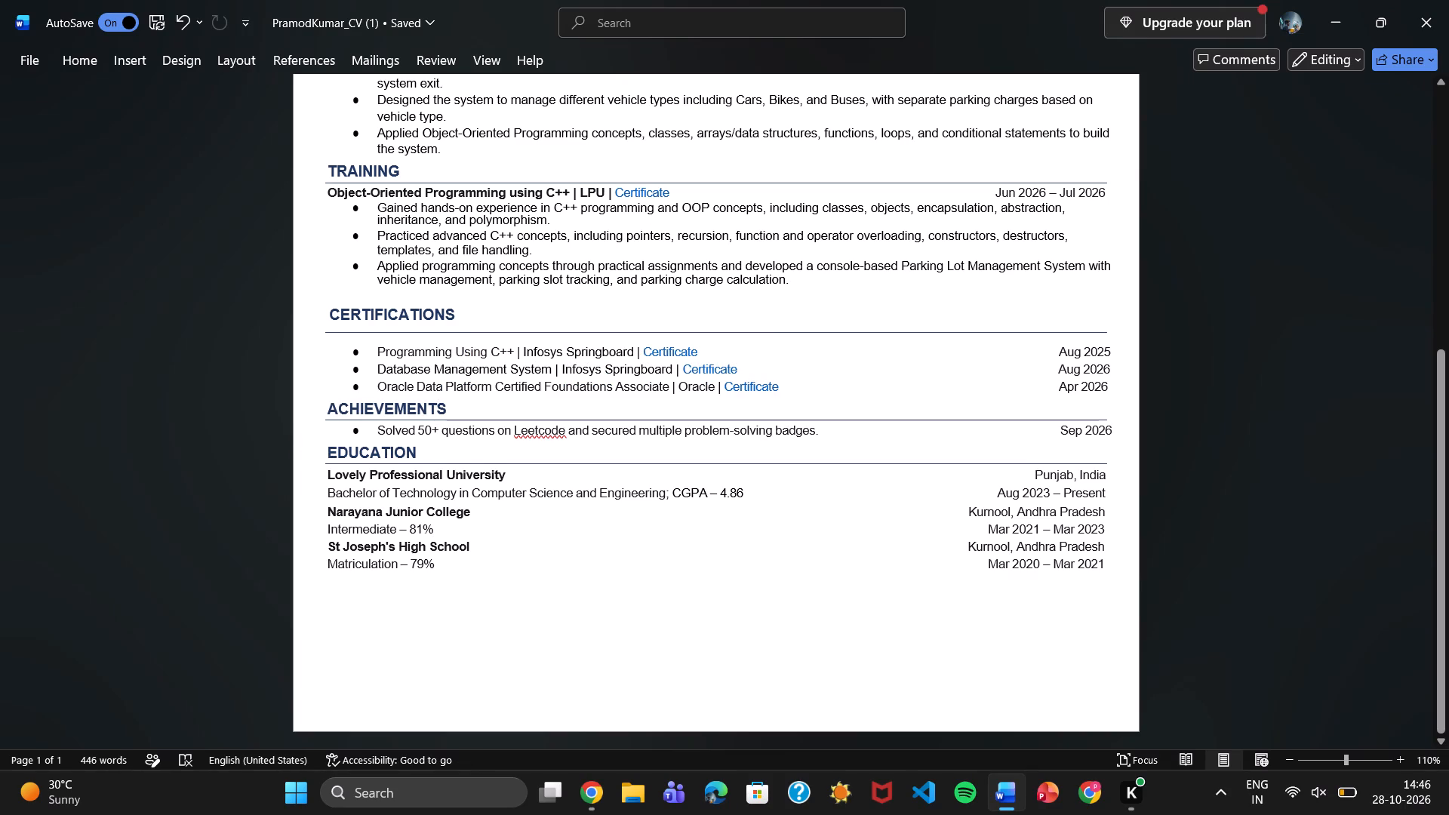
Remove one space before Sep 2026 on the Leetcode achievement line to align it with the other dates.
click(1061, 430)
key(BackSpace)
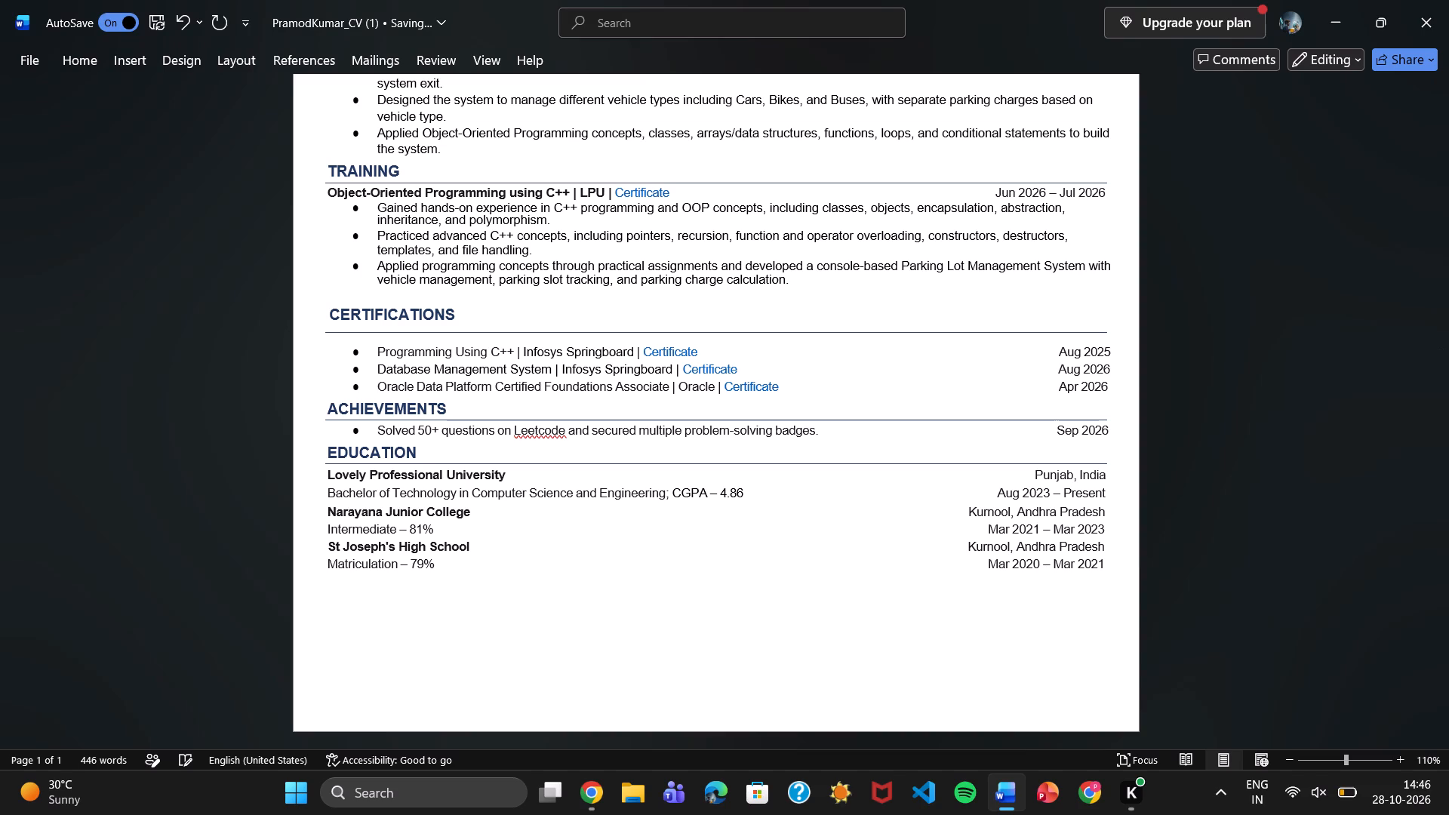
Remove one space before each of the three Certifications dates, Aug 2025, Aug 2026 and Apr 2026, to align them with the other dates.
scroll(1079, 385, up, 2)
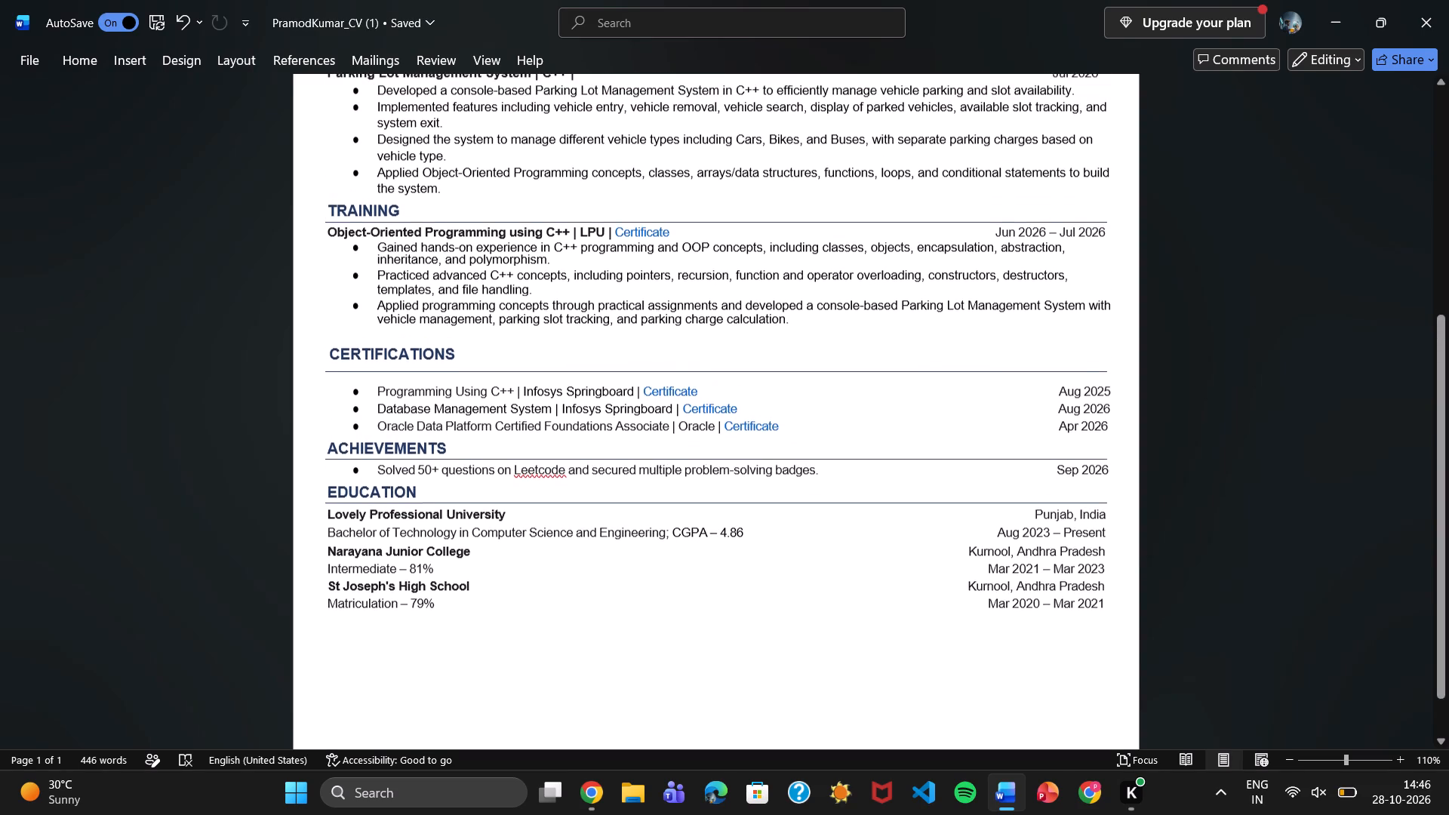
scroll(1079, 385, up, 2)
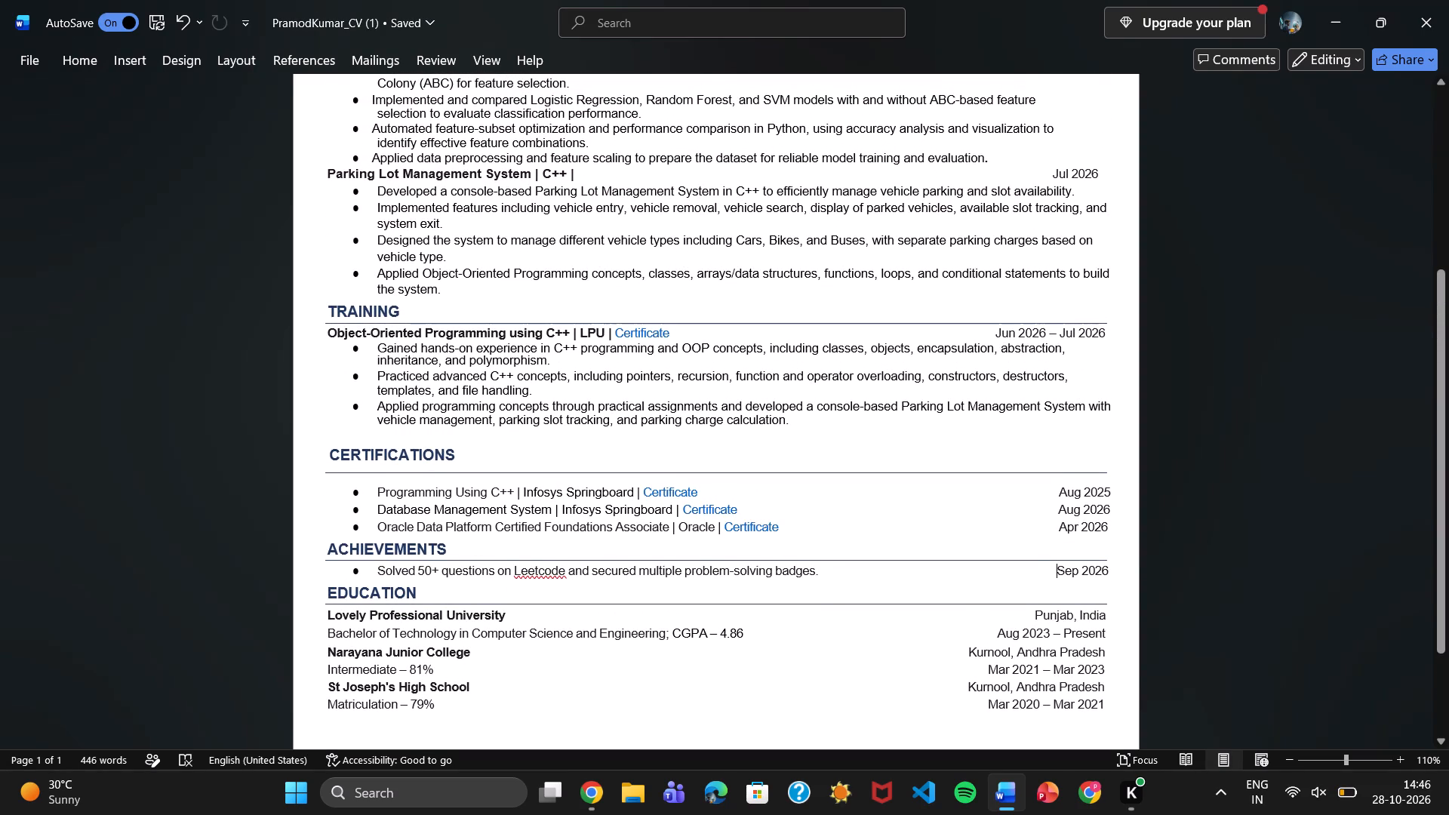
click(1061, 491)
key(BackSpace)
key(Down)
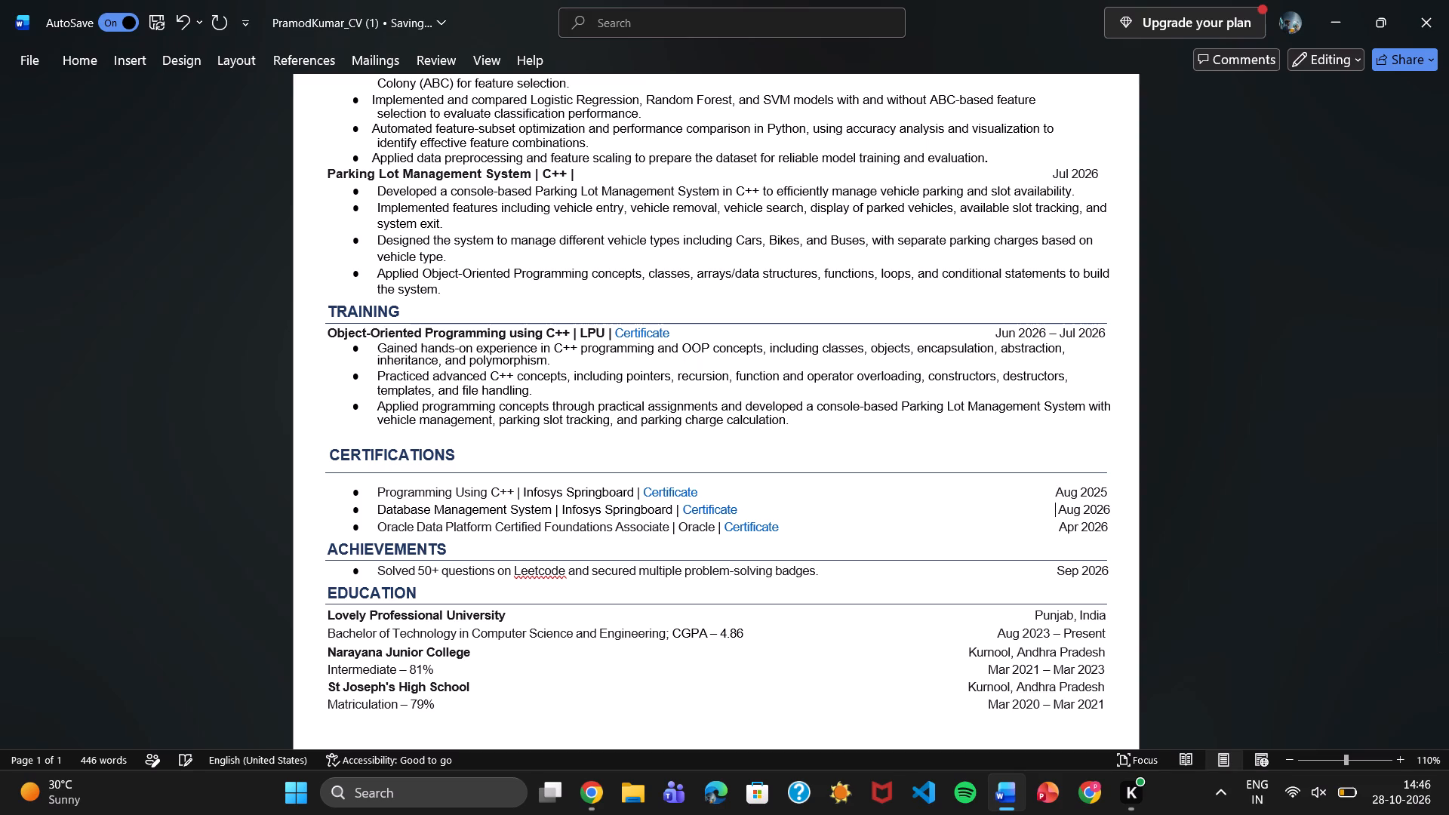
key(BackSpace)
key(Down)
key(BackSpace)
Remove one more space before Sep 2026 on the Leetcode achievement line to align it with the certification dates.
click(1058, 570)
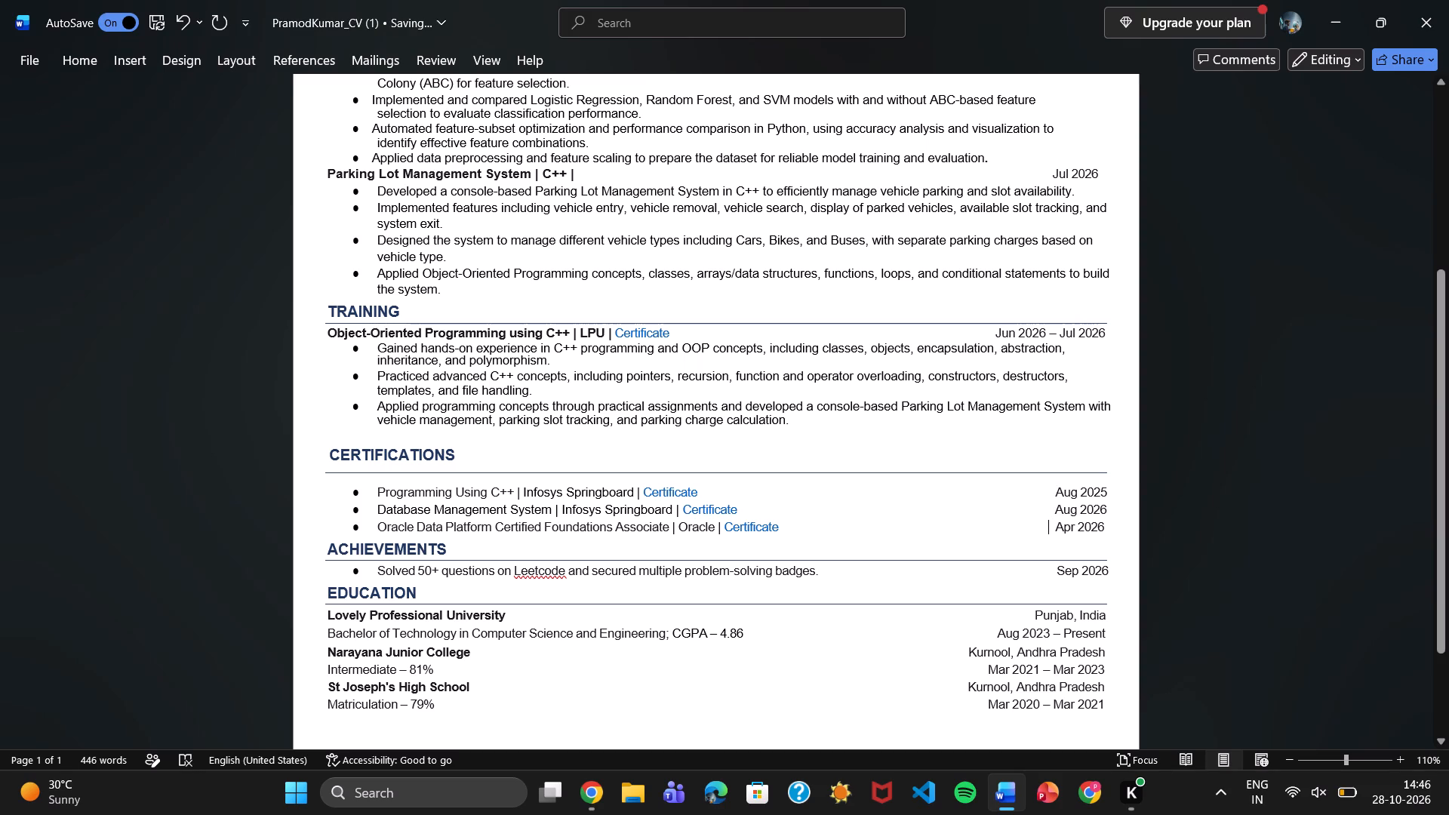
key(BackSpace)
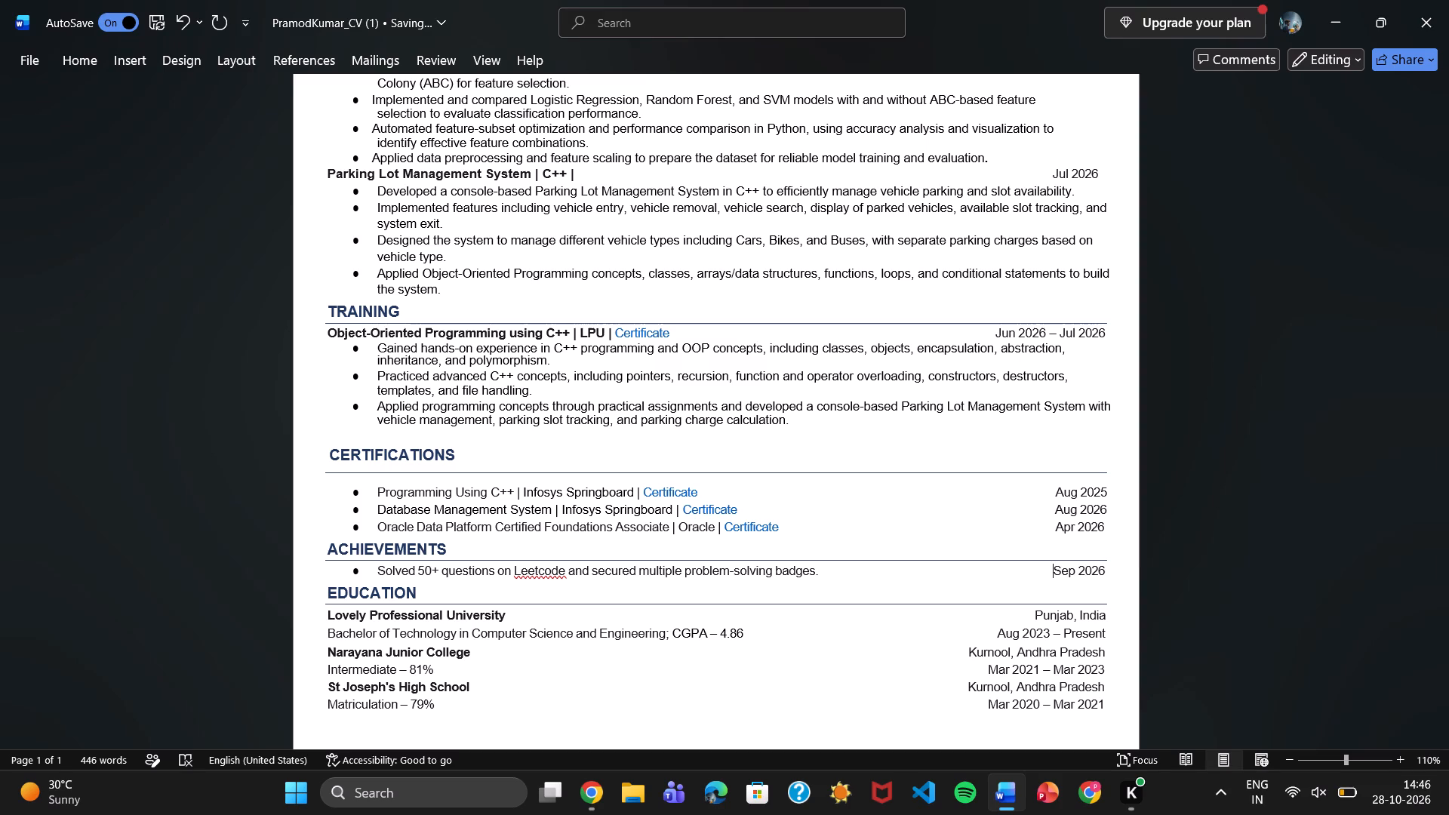
Add one space before Jul 2026 on the Parking Lot Management System project line to shift the date rightward.
scroll(1058, 570, up, 1)
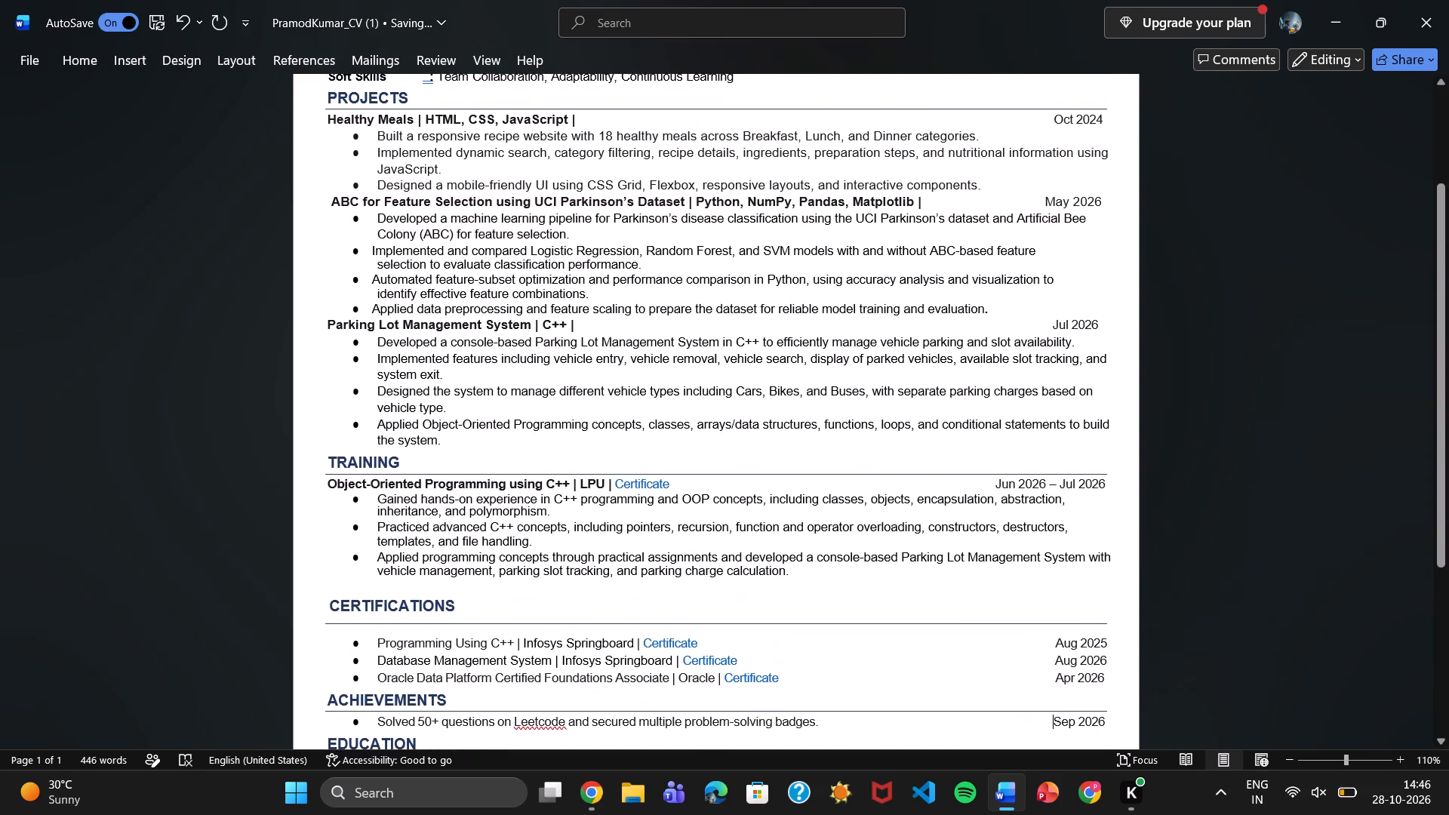
scroll(1058, 570, up, 1)
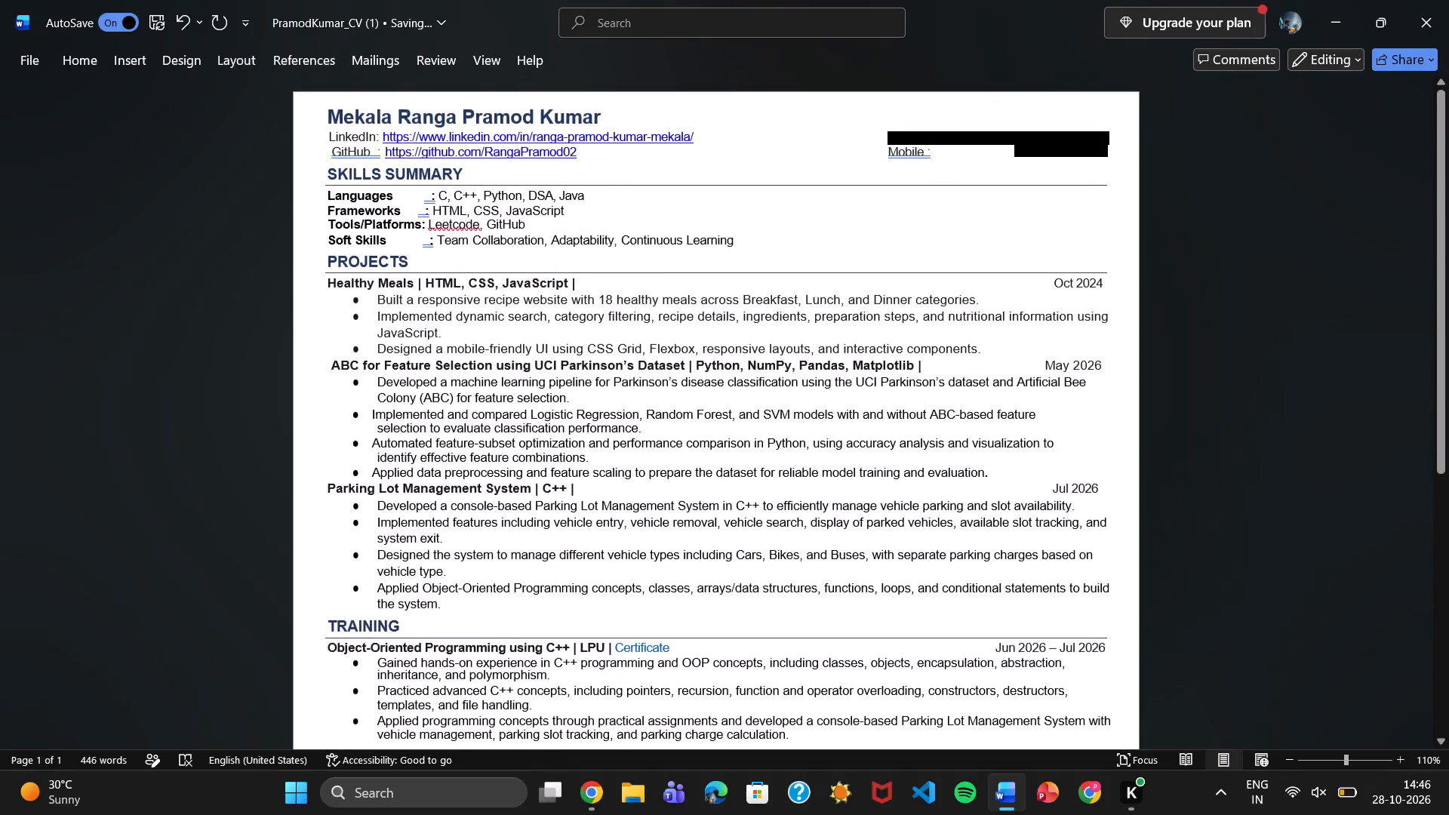
drag(1047, 281, 1112, 466)
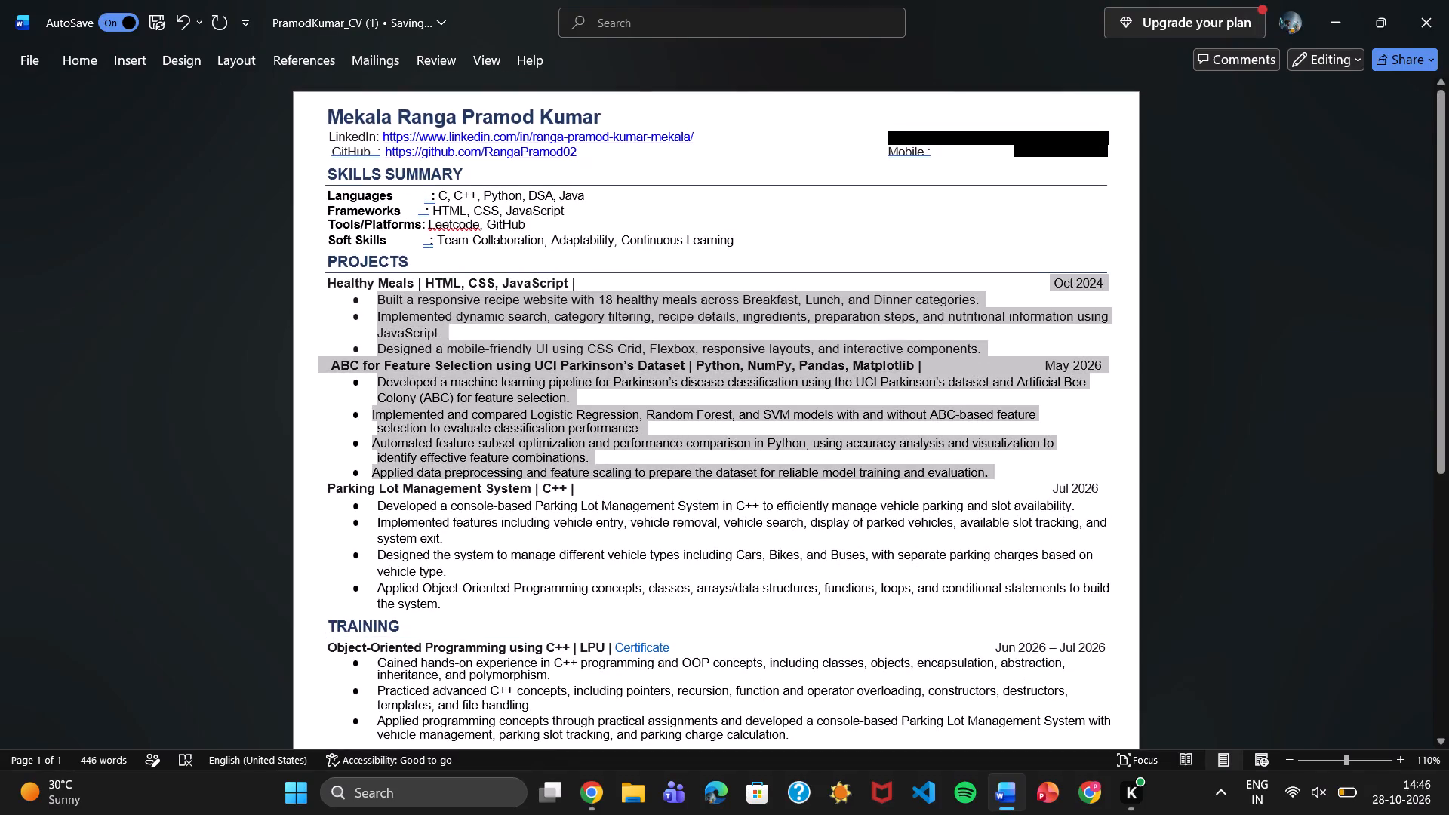
drag(1112, 466, 1112, 506)
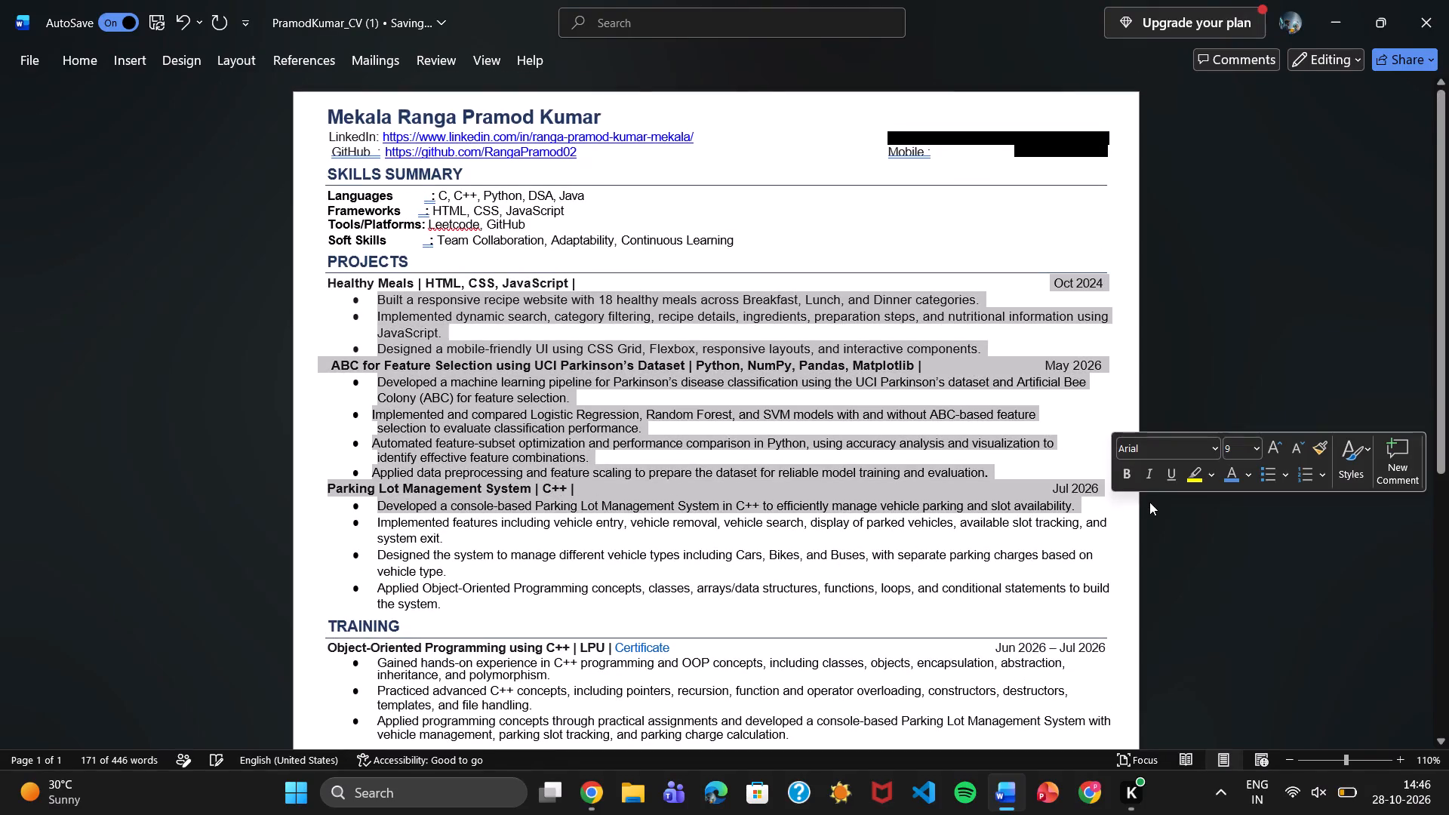
click(1152, 509)
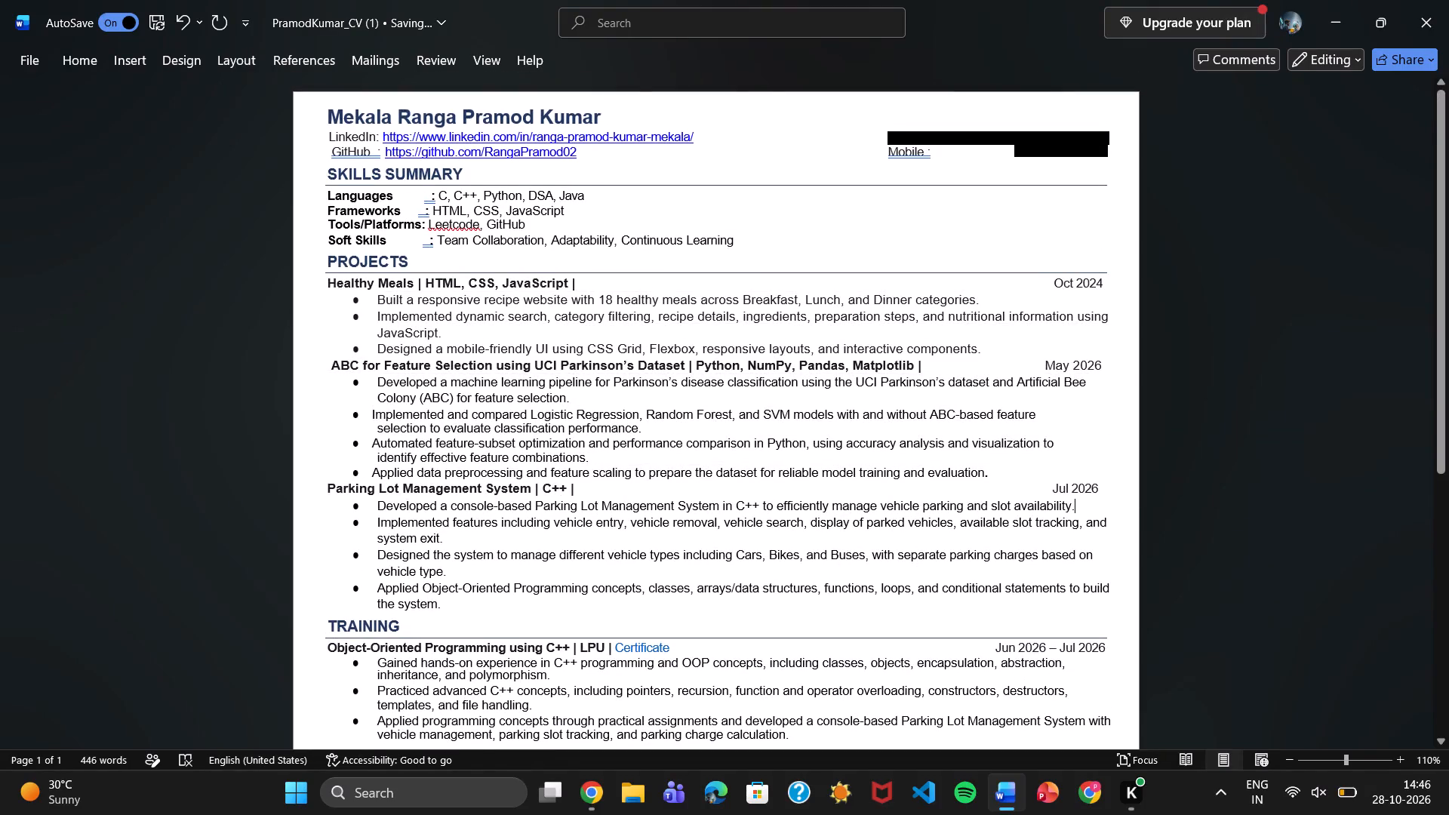
click(1055, 488)
key(space)
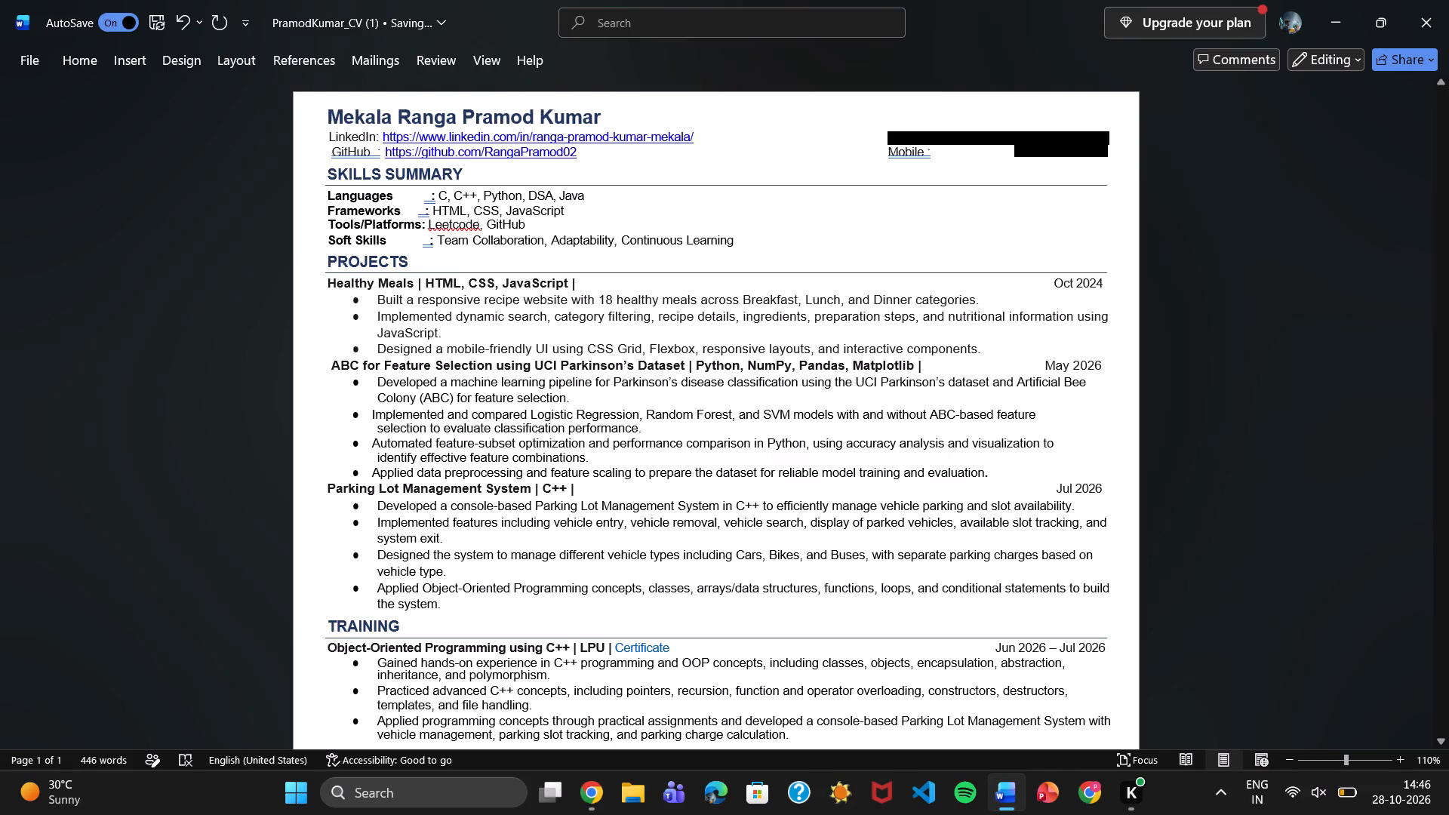
Shift May 2026 rightward by one space on the ABC for Feature Selection project line.
click(1041, 367)
key(space)
key(space)
key(space)
key(space)
key(BackSpace)
key(BackSpace)
key(BackSpace)
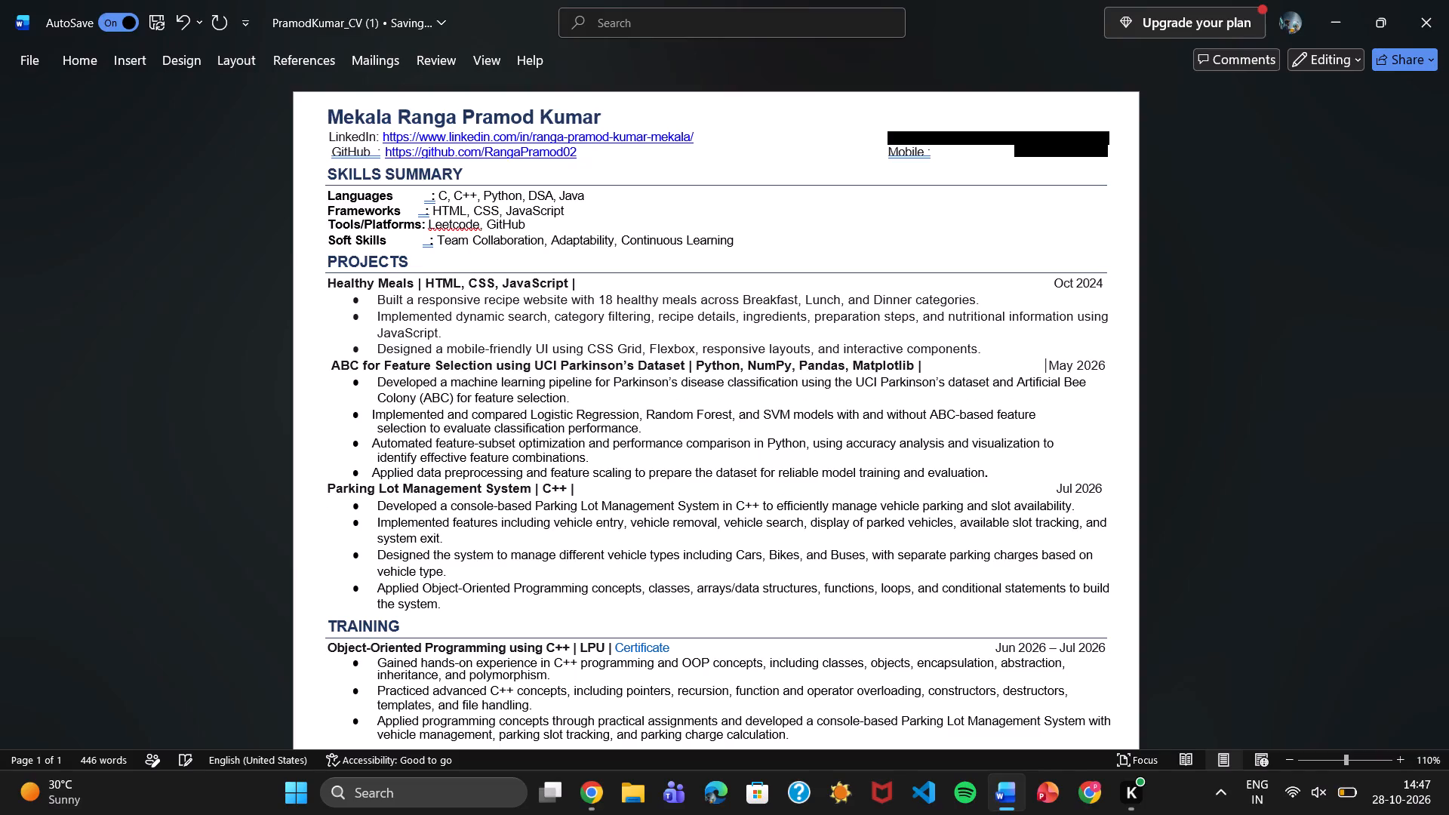
Shift Oct 2024 rightward by one space on the Healthy Meals project line.
click(1050, 281)
key(space)
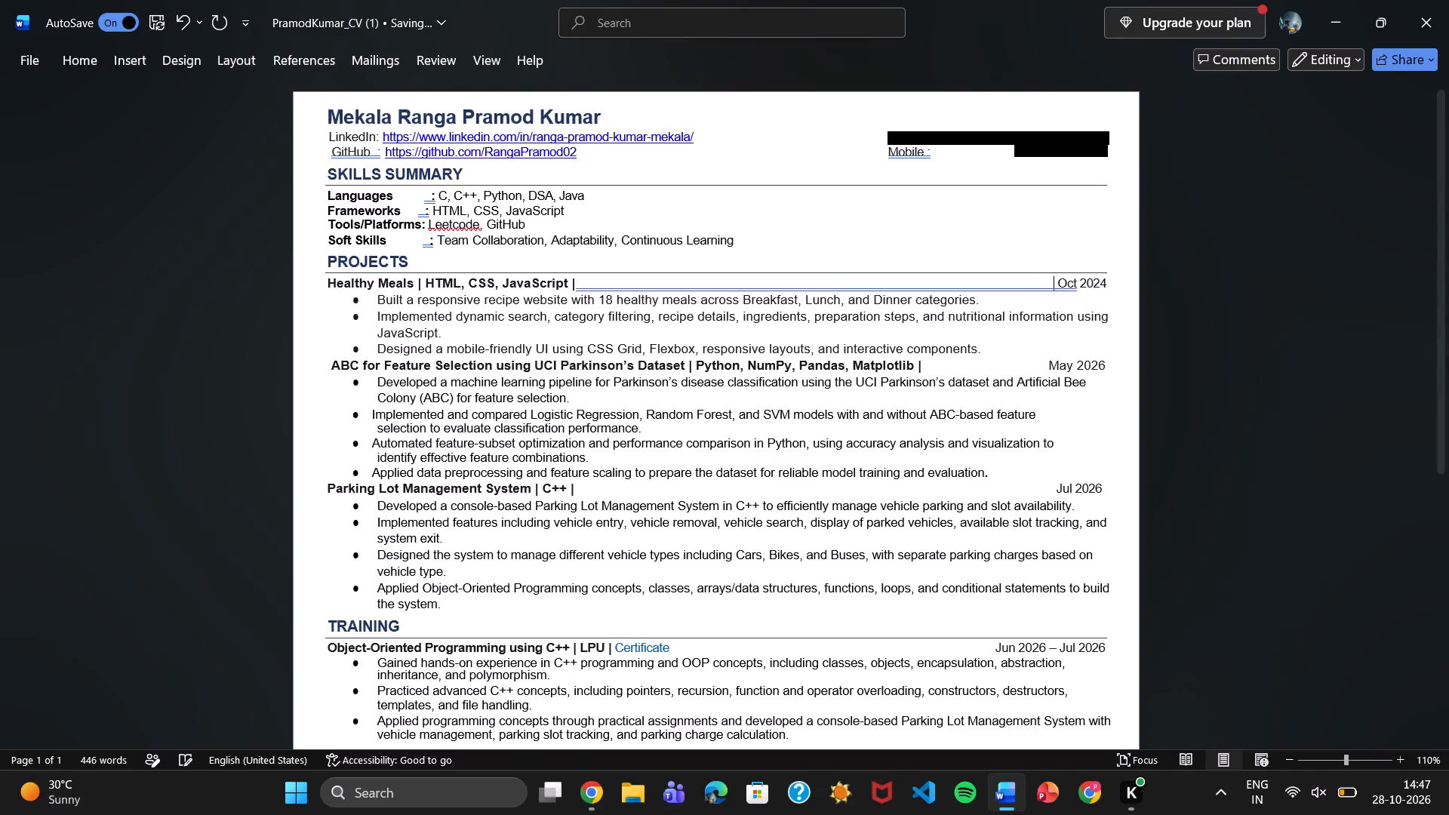
key(space)
key(space)
key(space)
key(BackSpace)
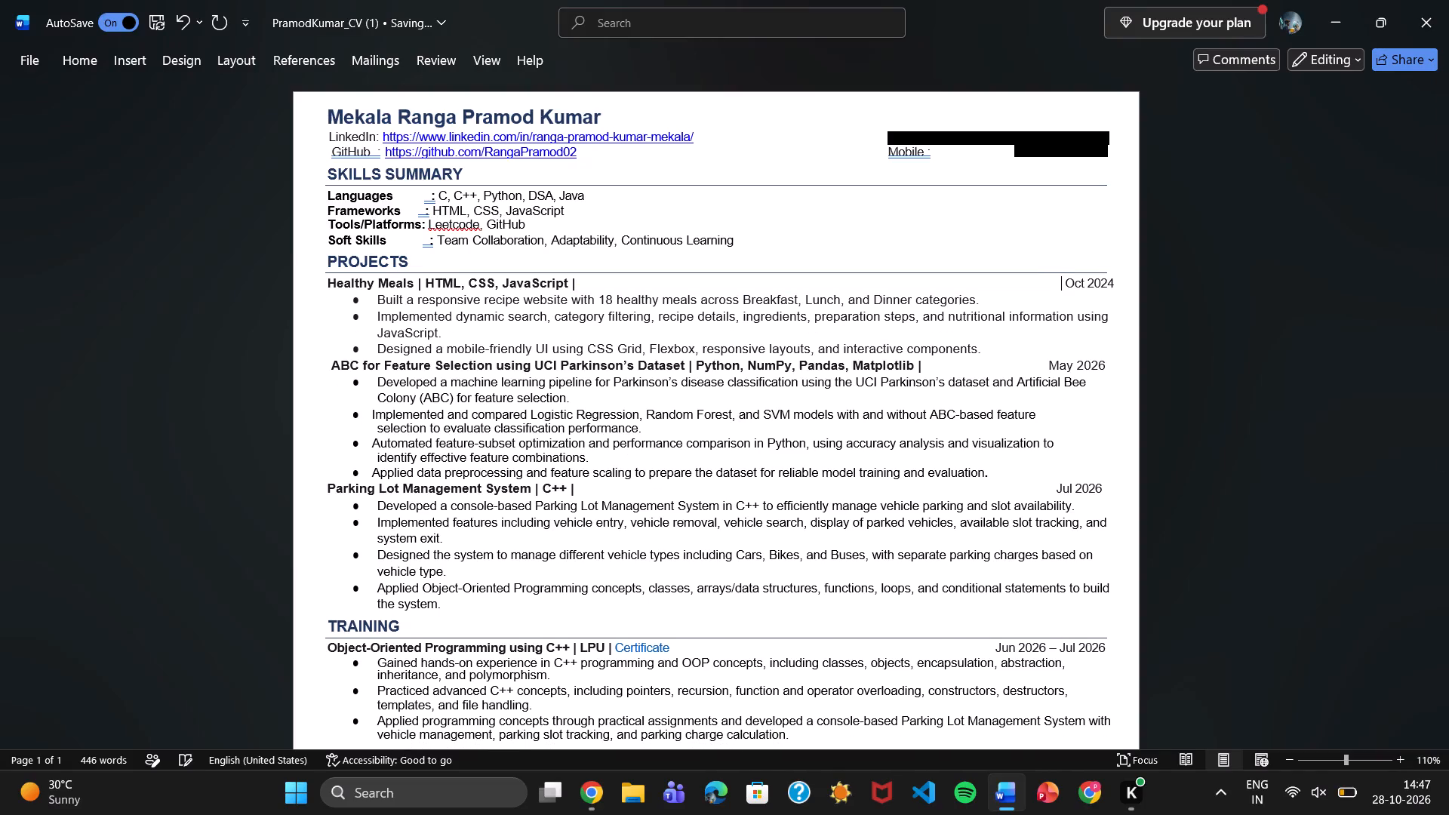
key(BackSpace)
key(BackSpace)
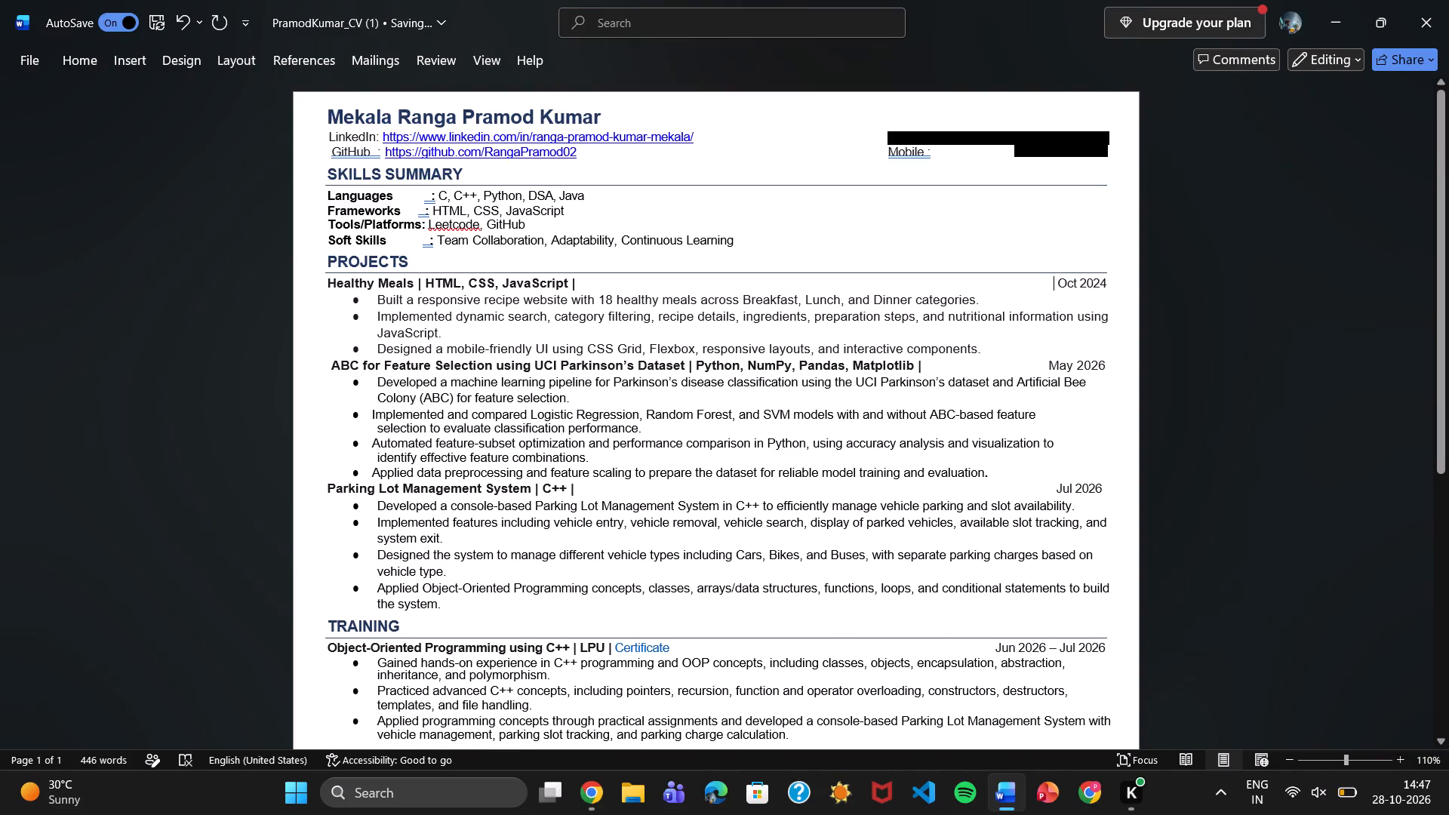
Shift Jul 2026 rightward by one more space on the Parking Lot Management System line to align it with the other project dates.
click(1053, 492)
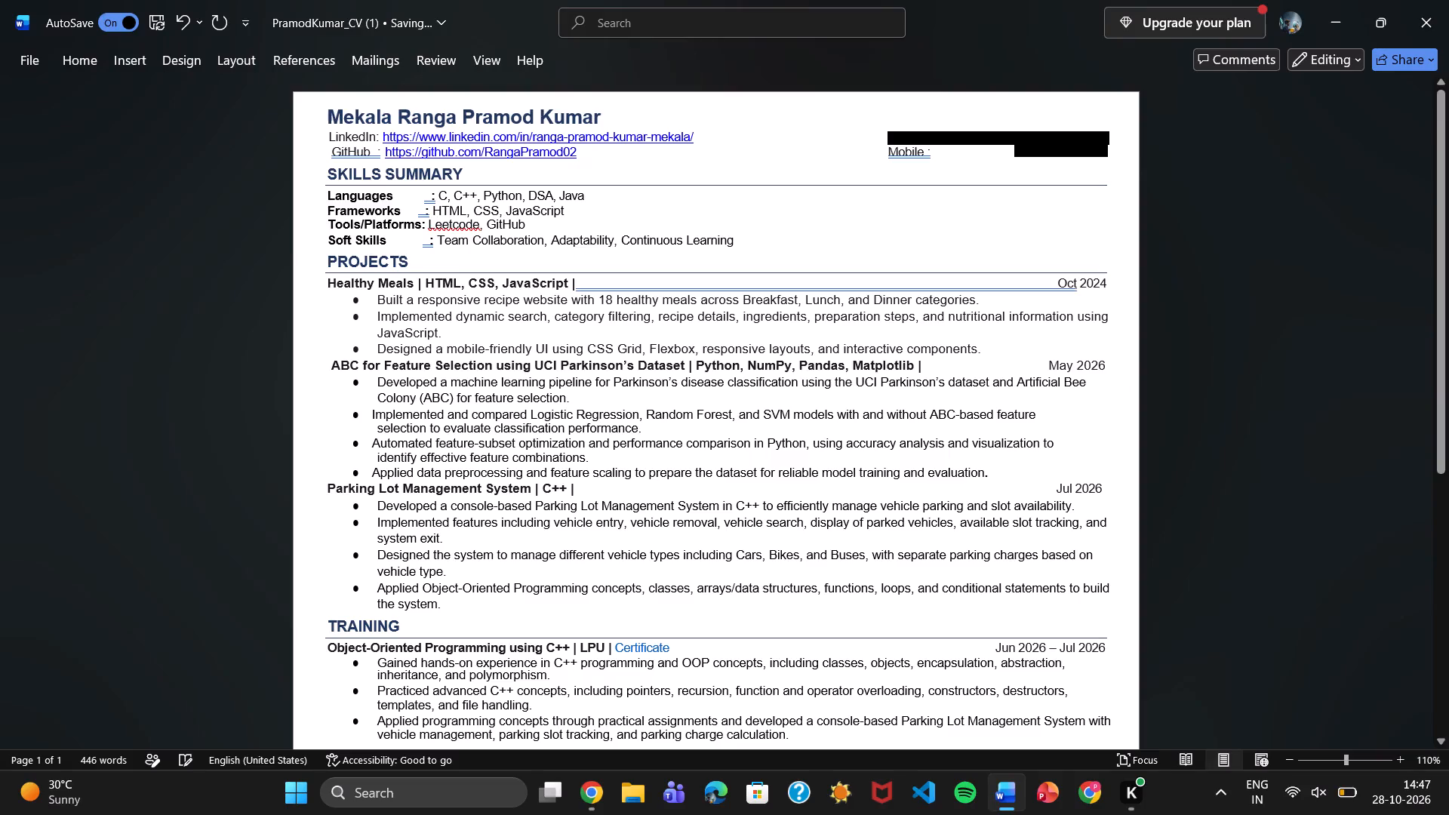
key(space)
key(space)
key(space)
key(space)
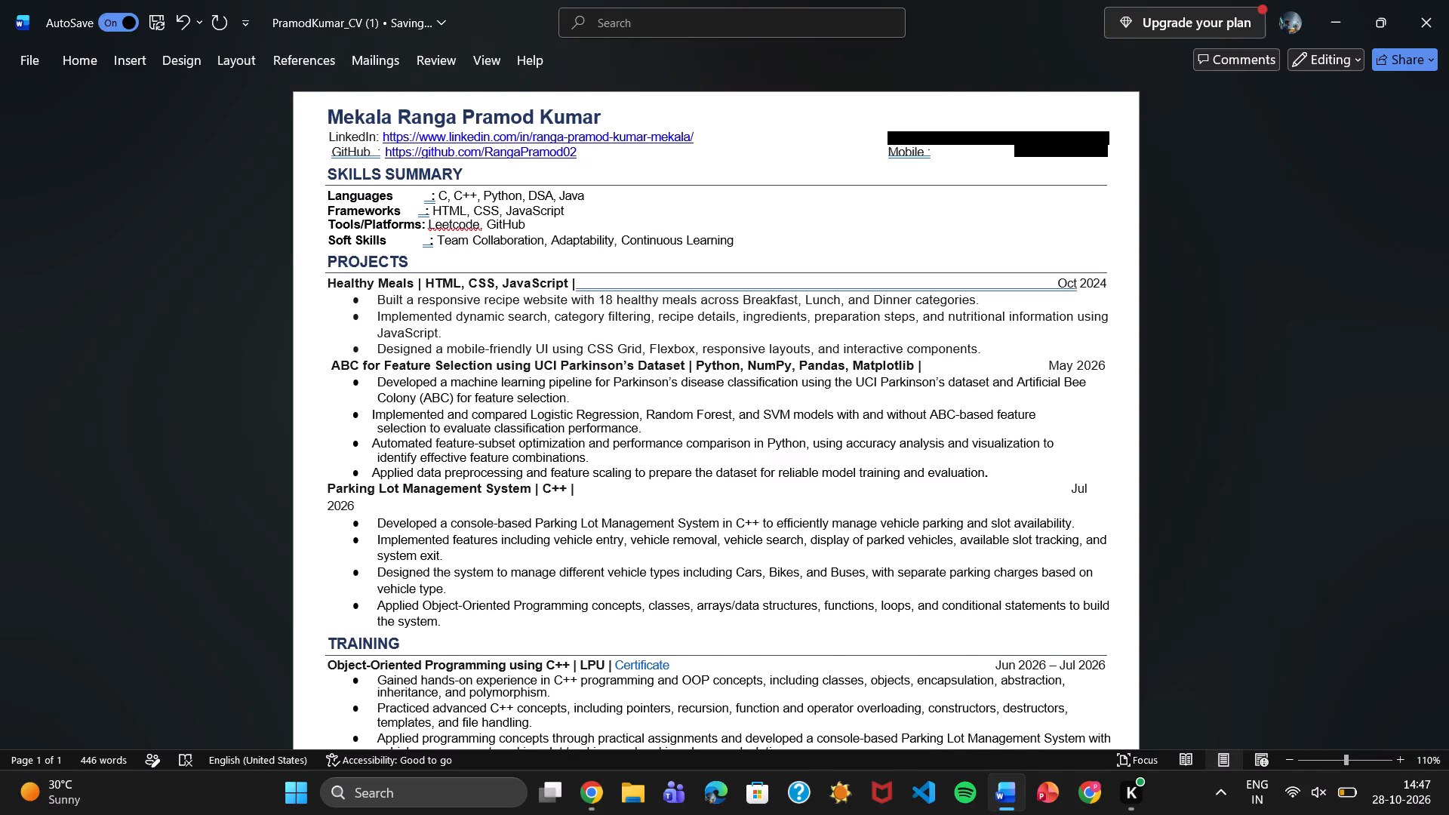
key(BackSpace)
key(BackSpace)
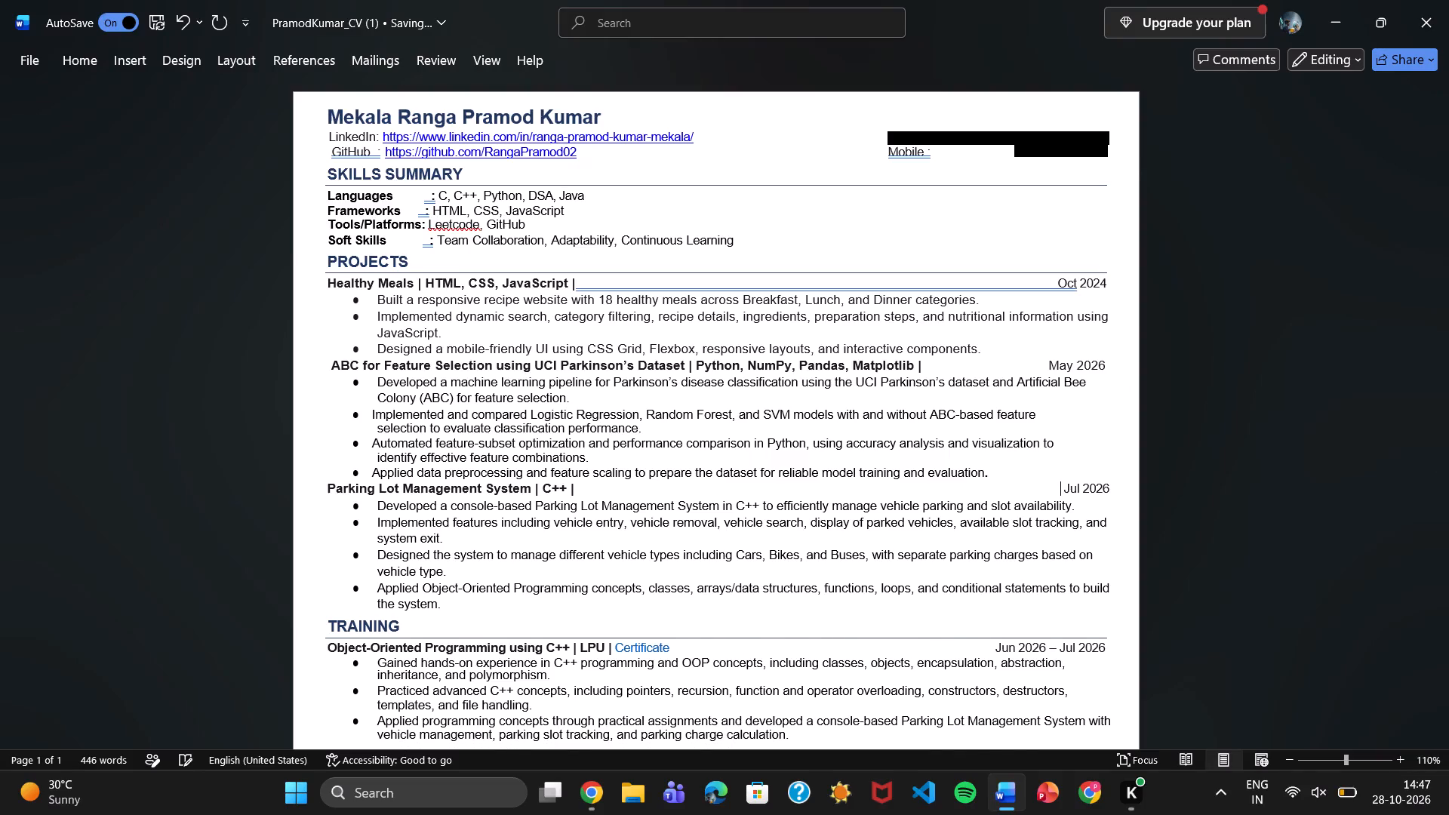
key(BackSpace)
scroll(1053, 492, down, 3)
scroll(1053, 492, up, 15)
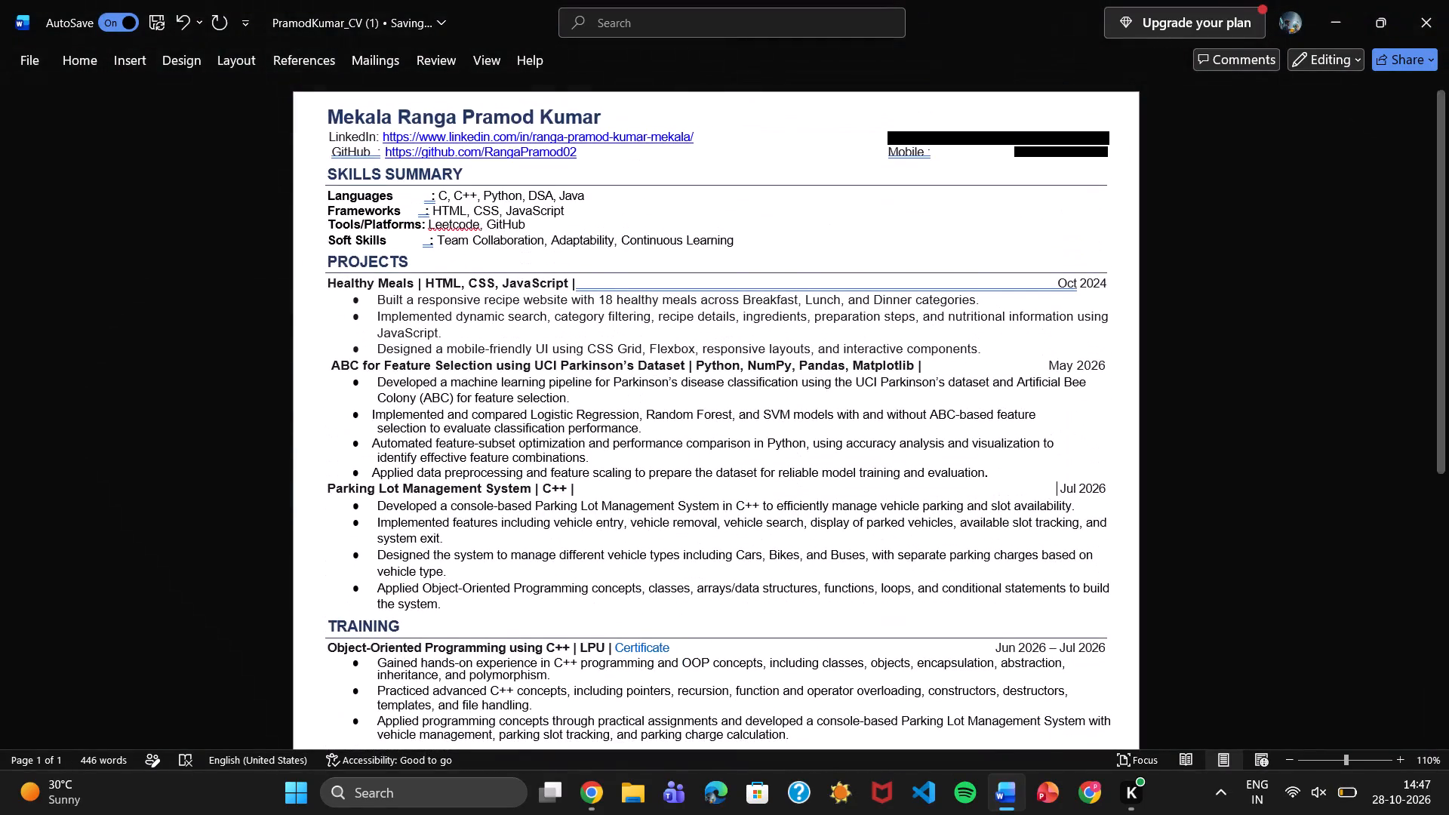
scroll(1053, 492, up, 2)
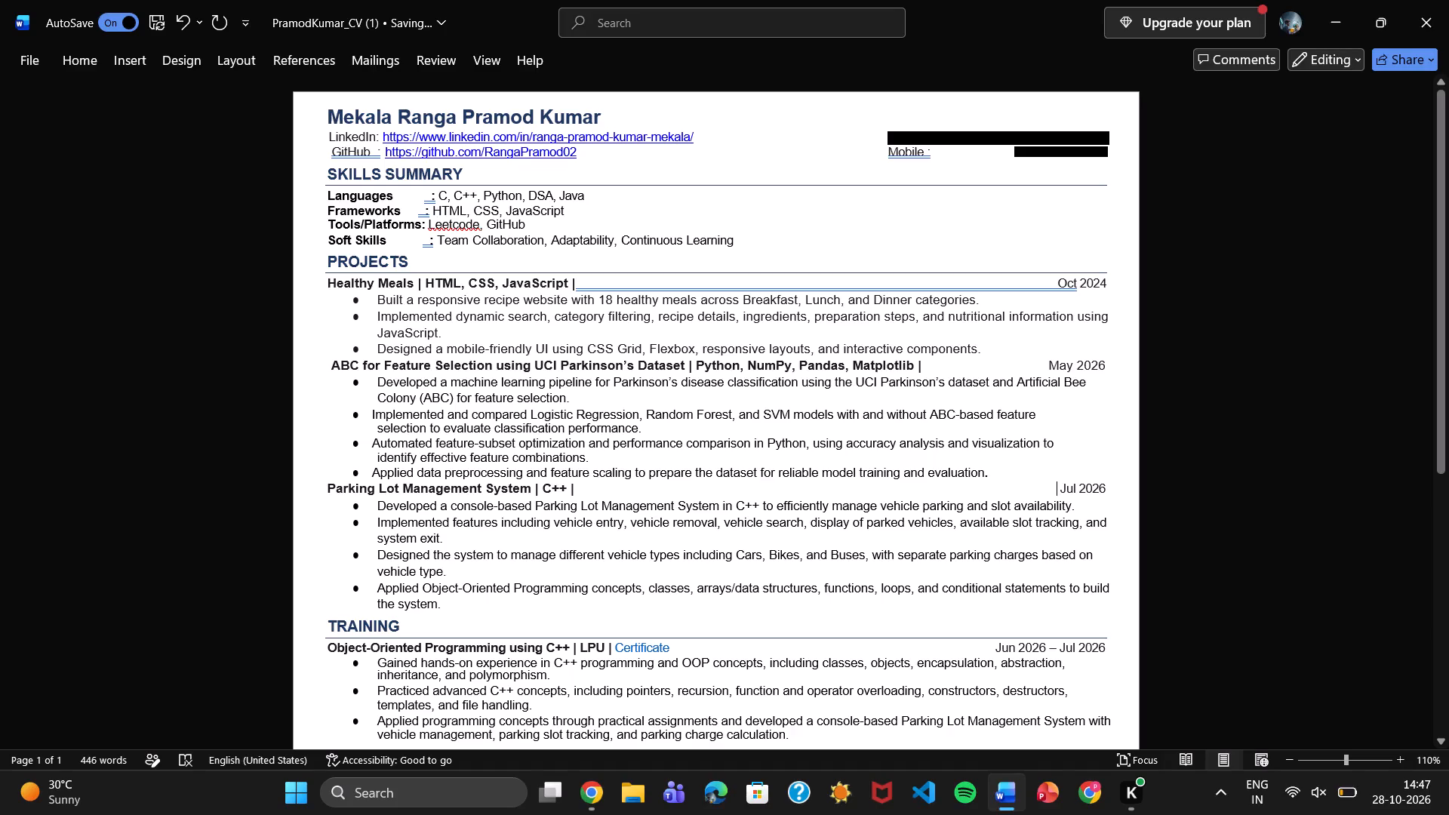
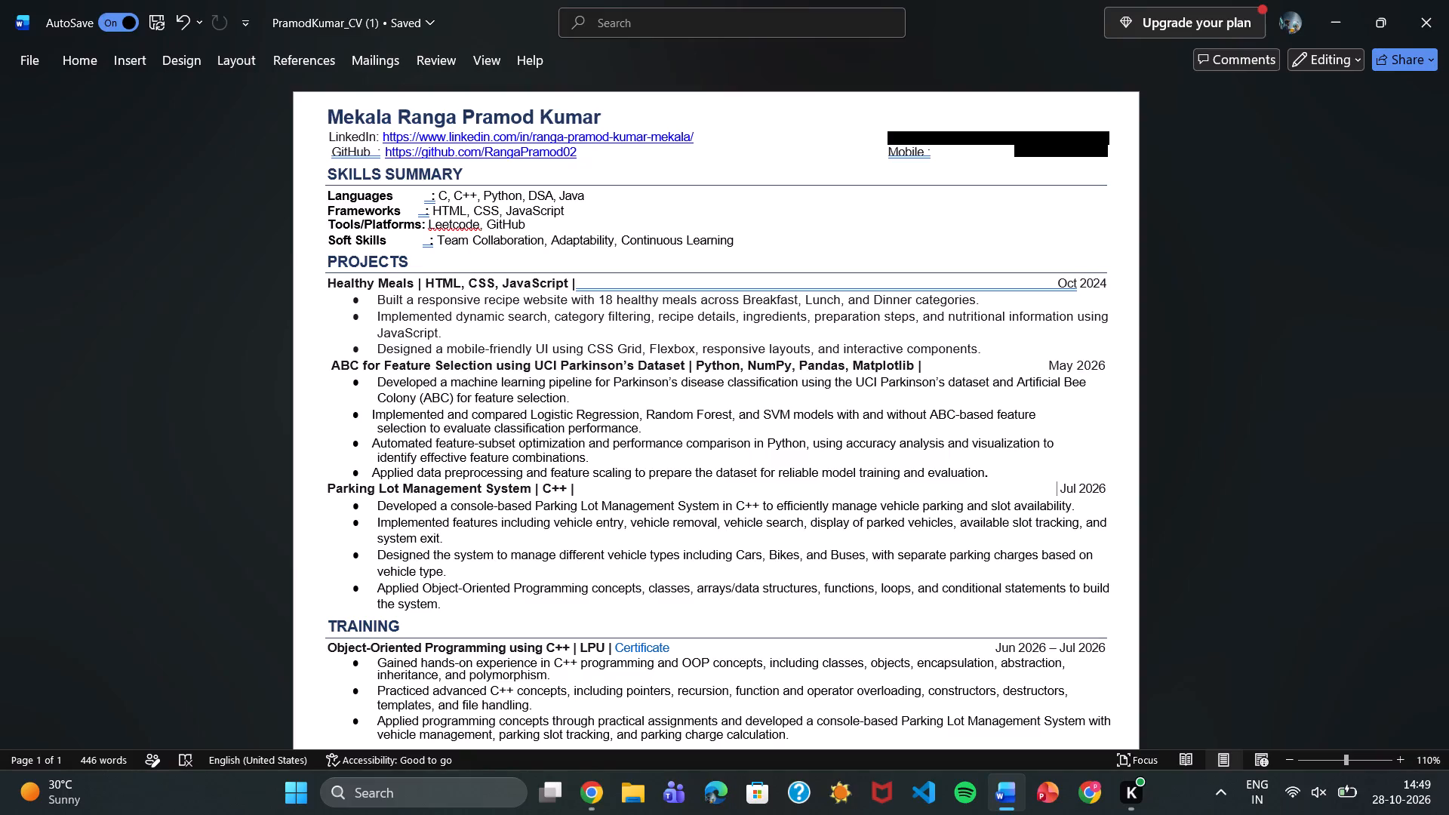
In the Word CV, replace the gap before Oct 2024 in the Healthy Meals heading with plain spaces, keeping the date near the right margin.
scroll(260, 553, up, 1)
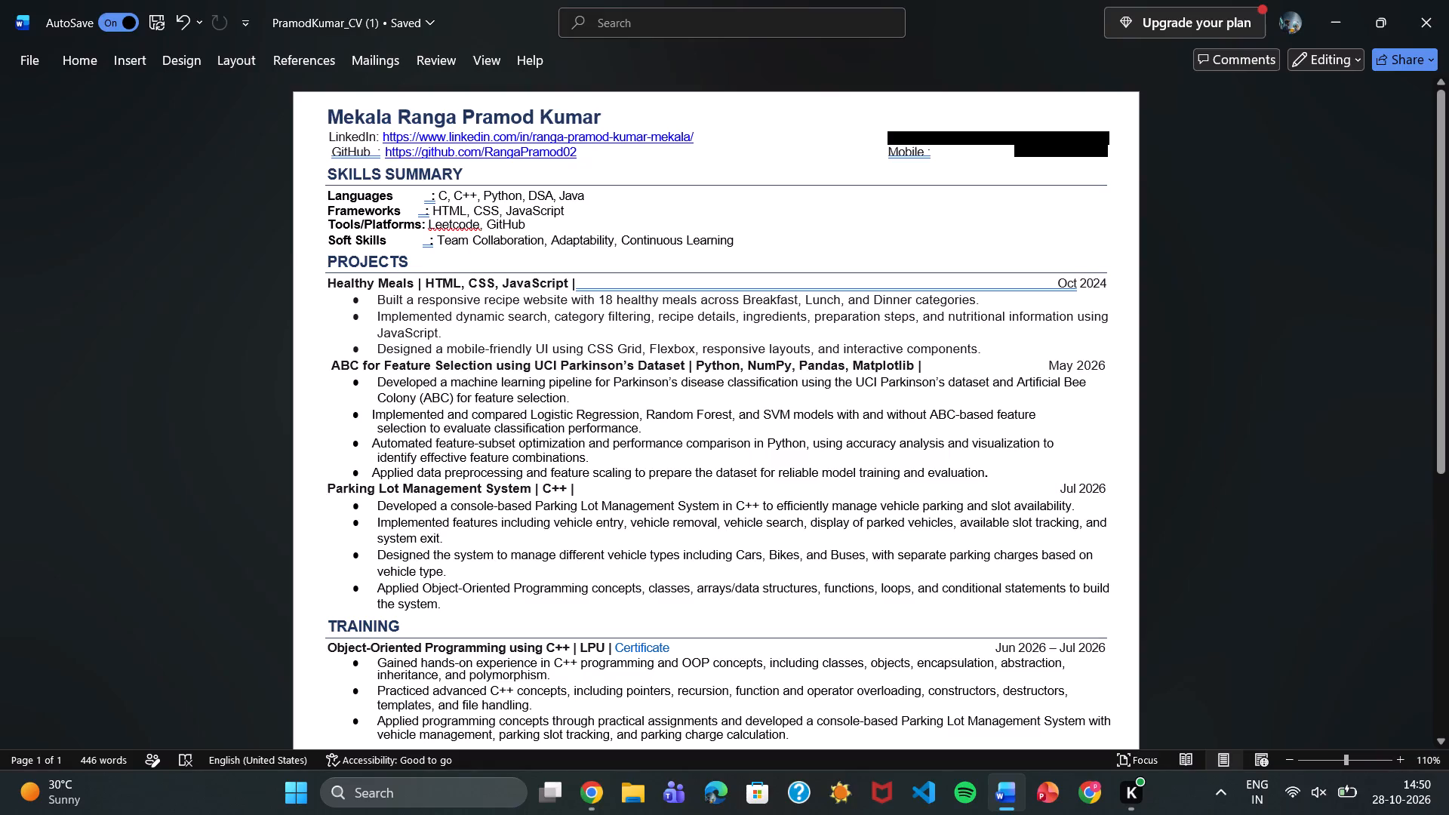
scroll(282, 584, up, 3)
click(1048, 282)
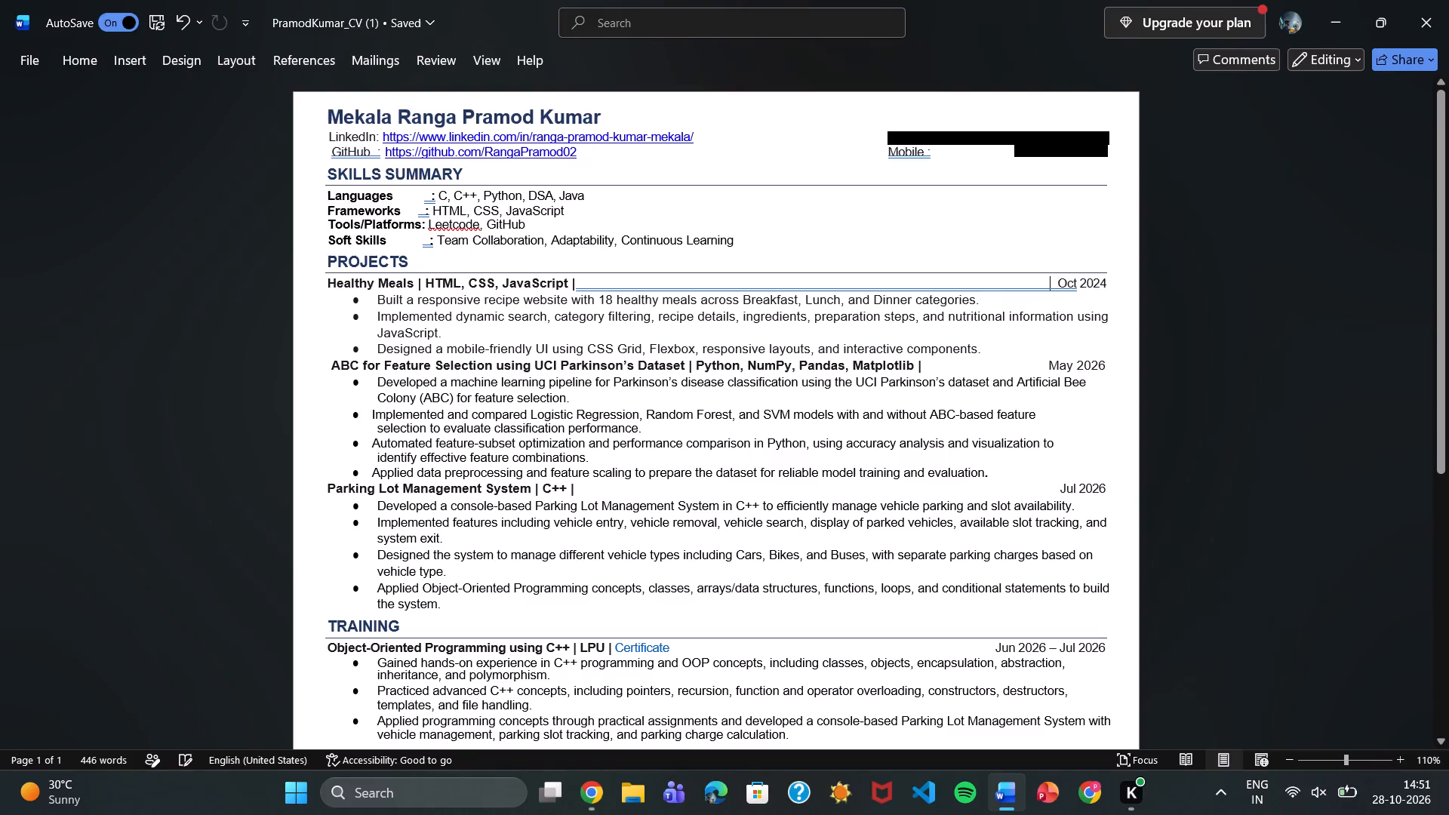
key(BackSpace)
key(space)
key(space)
key(space)
key(space)
key(space)
key(space)
key(space)
key(space)
key(space)
key(space)
key(space)
key(space)
key(space)
key(space)
key(space)
key(space)
key(space)
key(space)
key(space)
key(space)
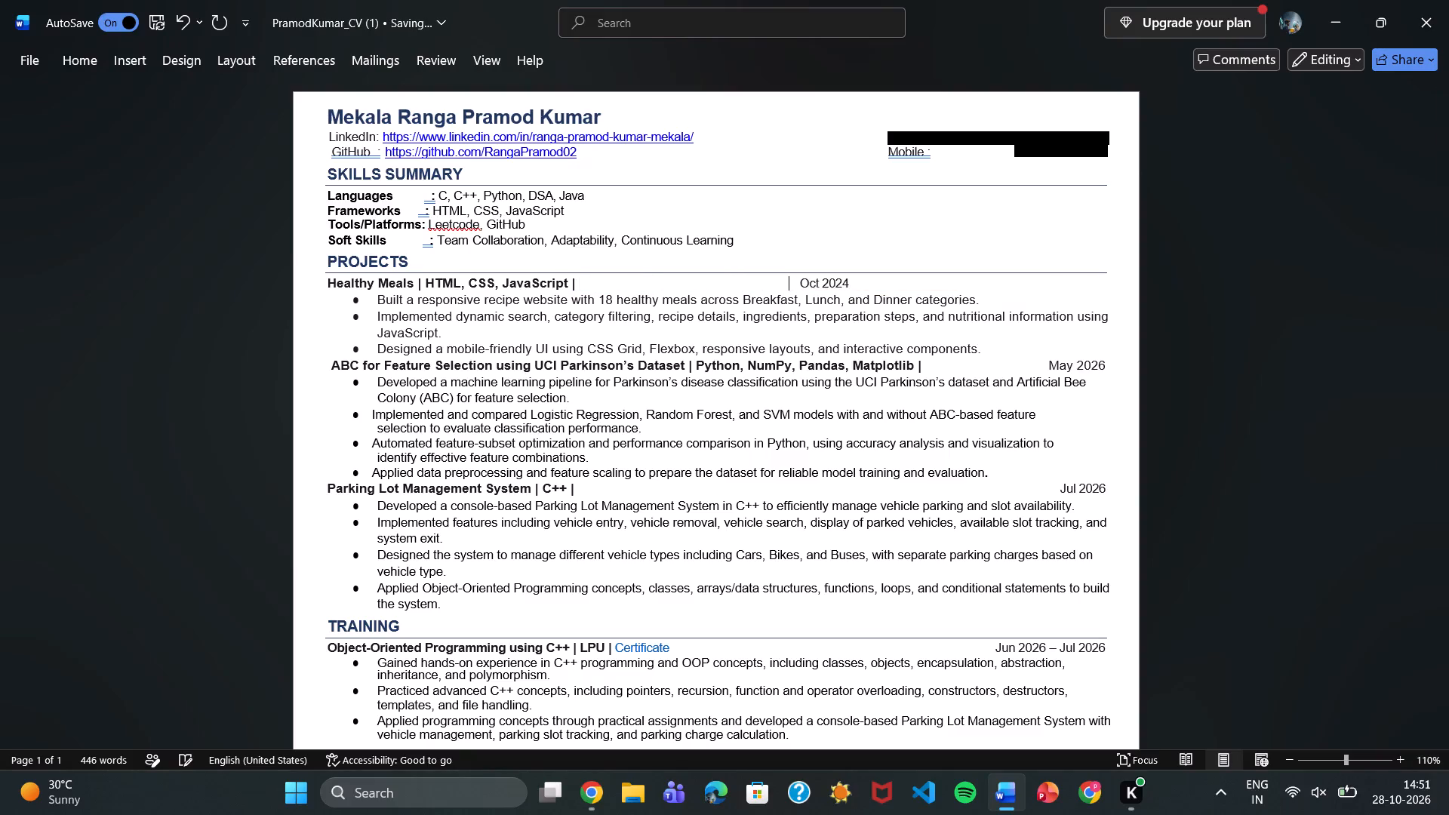
key(space)
key(space)
key(space)
key(space)
key(space)
key(space)
key(space)
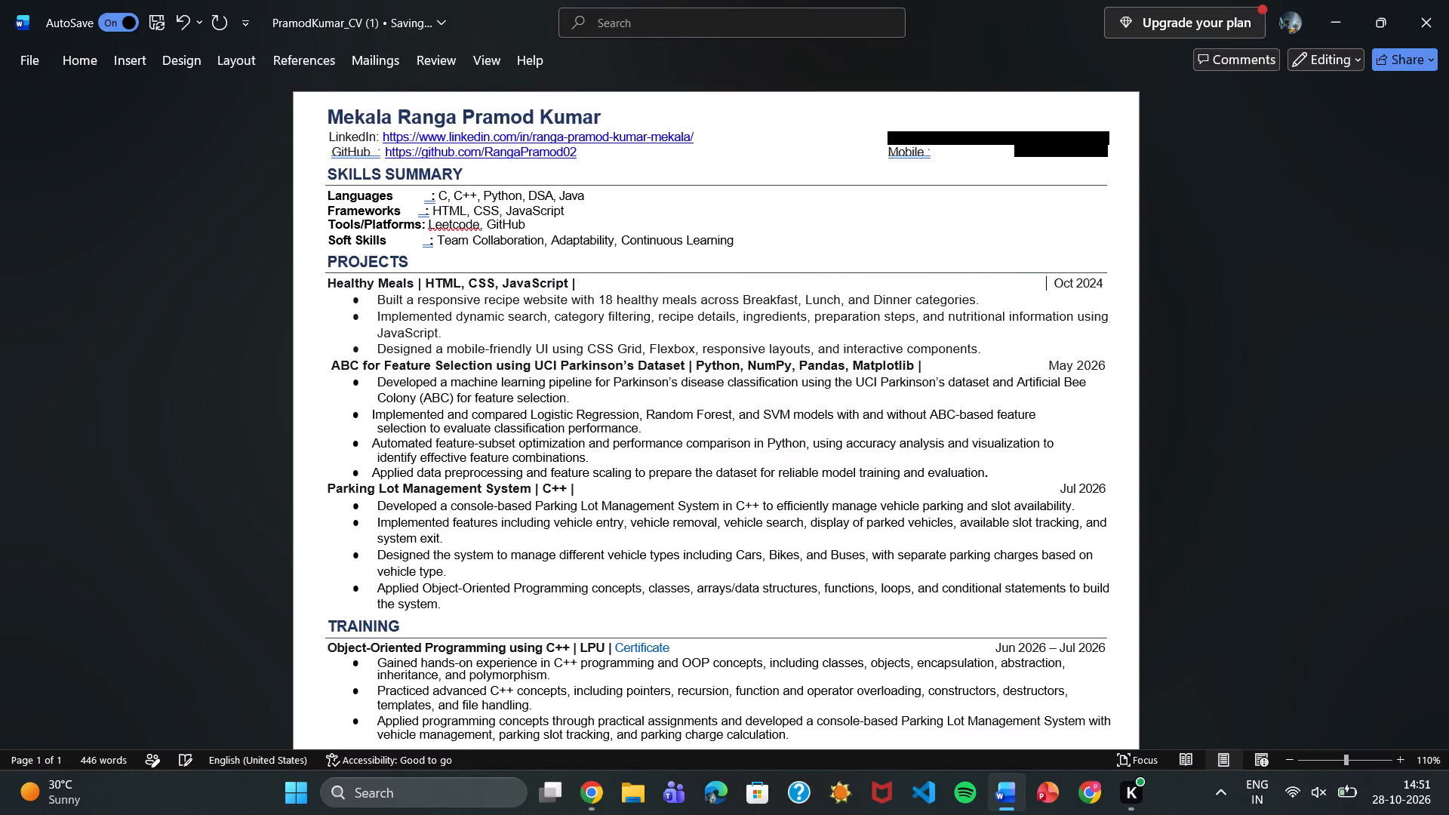
key(space)
key(BackSpace)
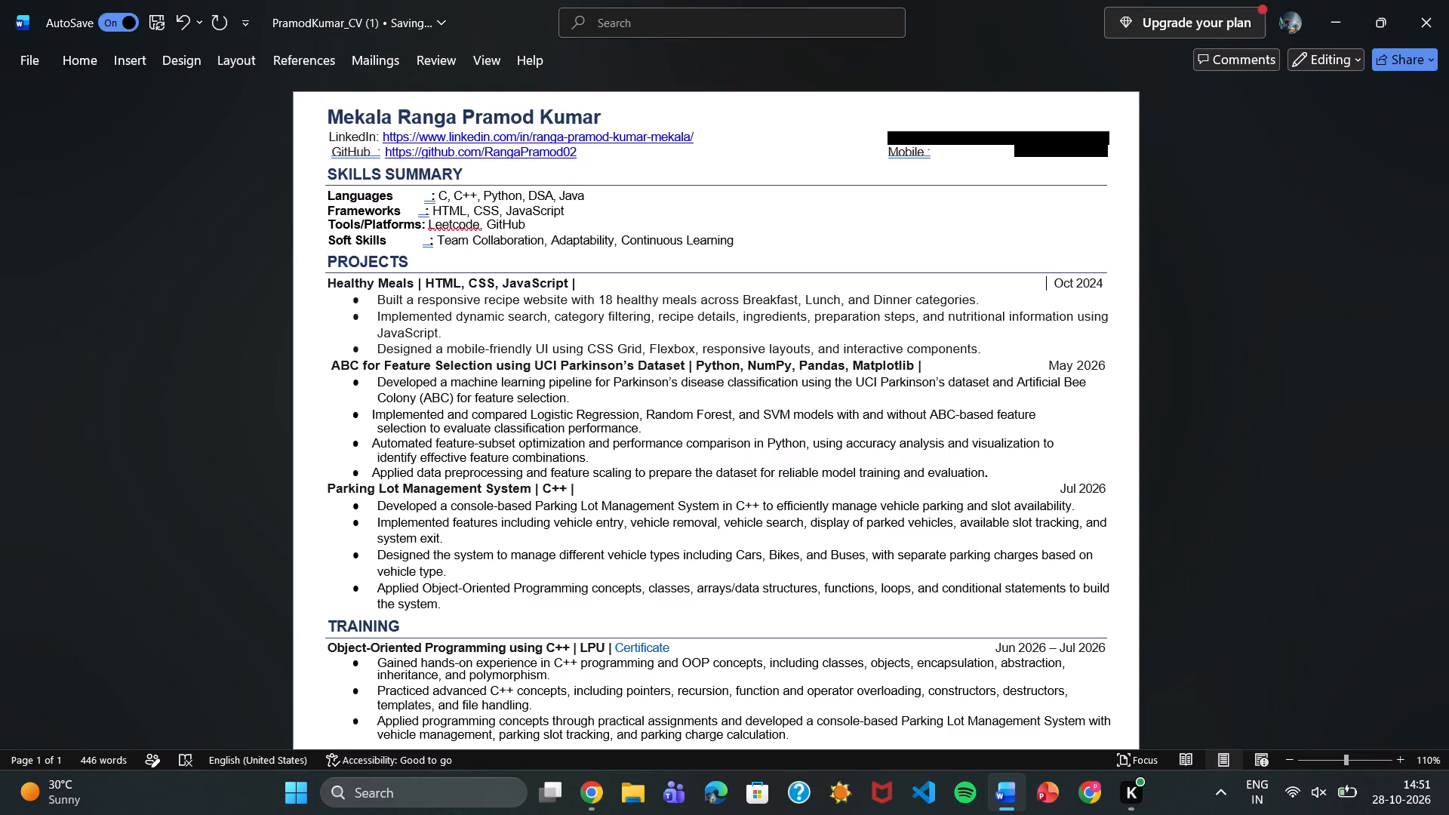
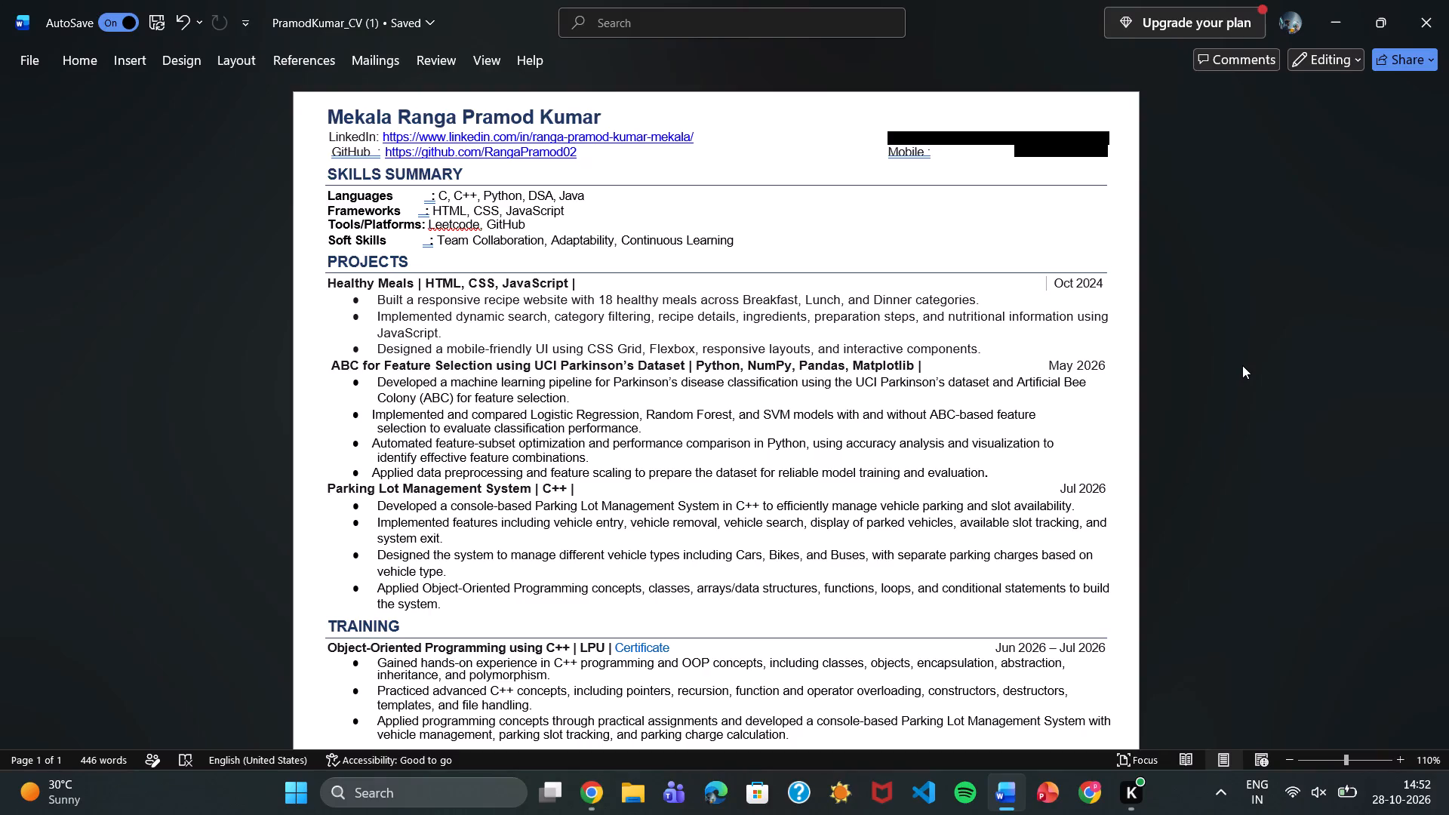
In the Skills Summary, remove one space before the colon of the Languages line to bring it closer to the other colons.
click(1211, 378)
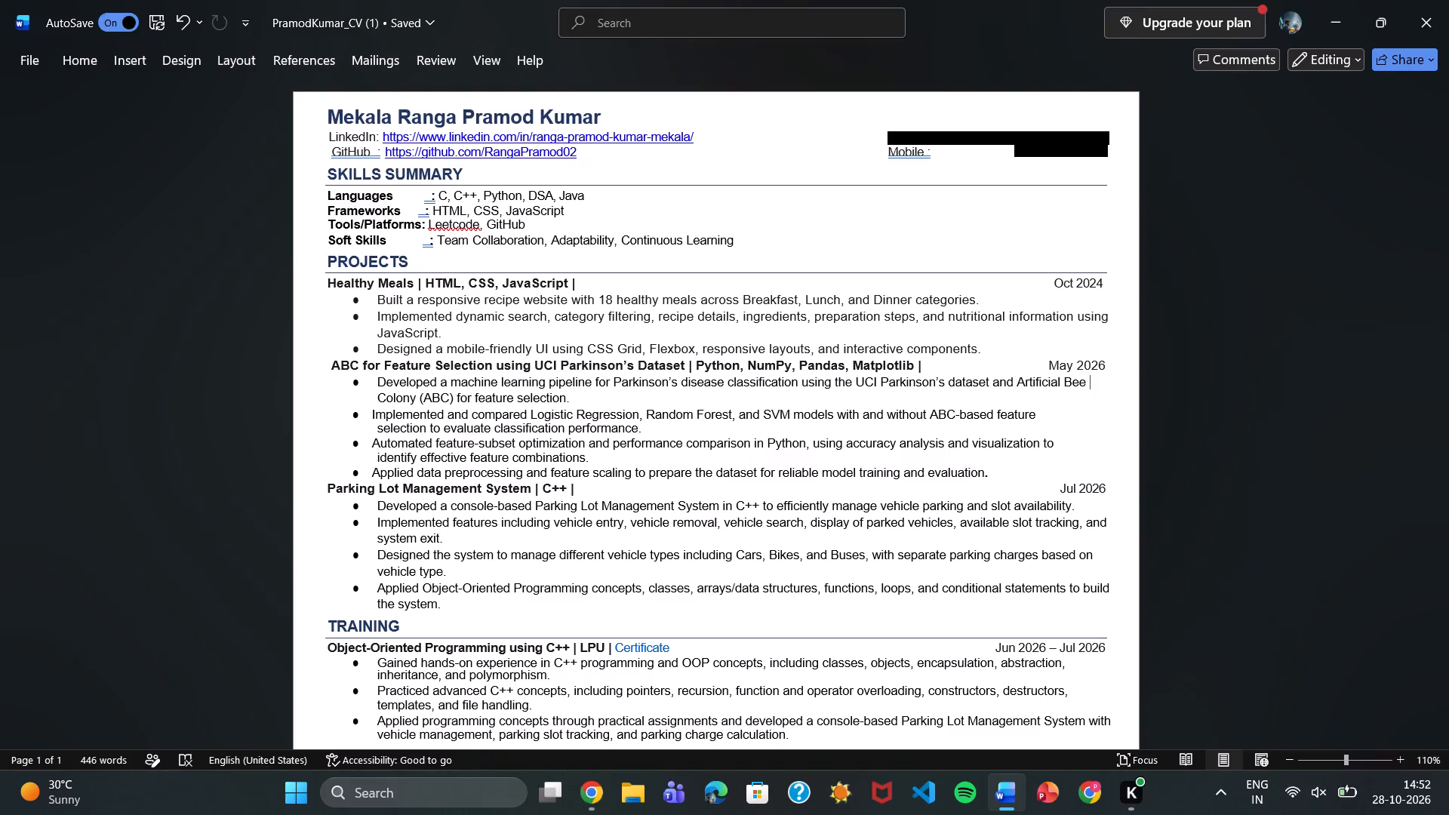
scroll(1185, 415, up, 3)
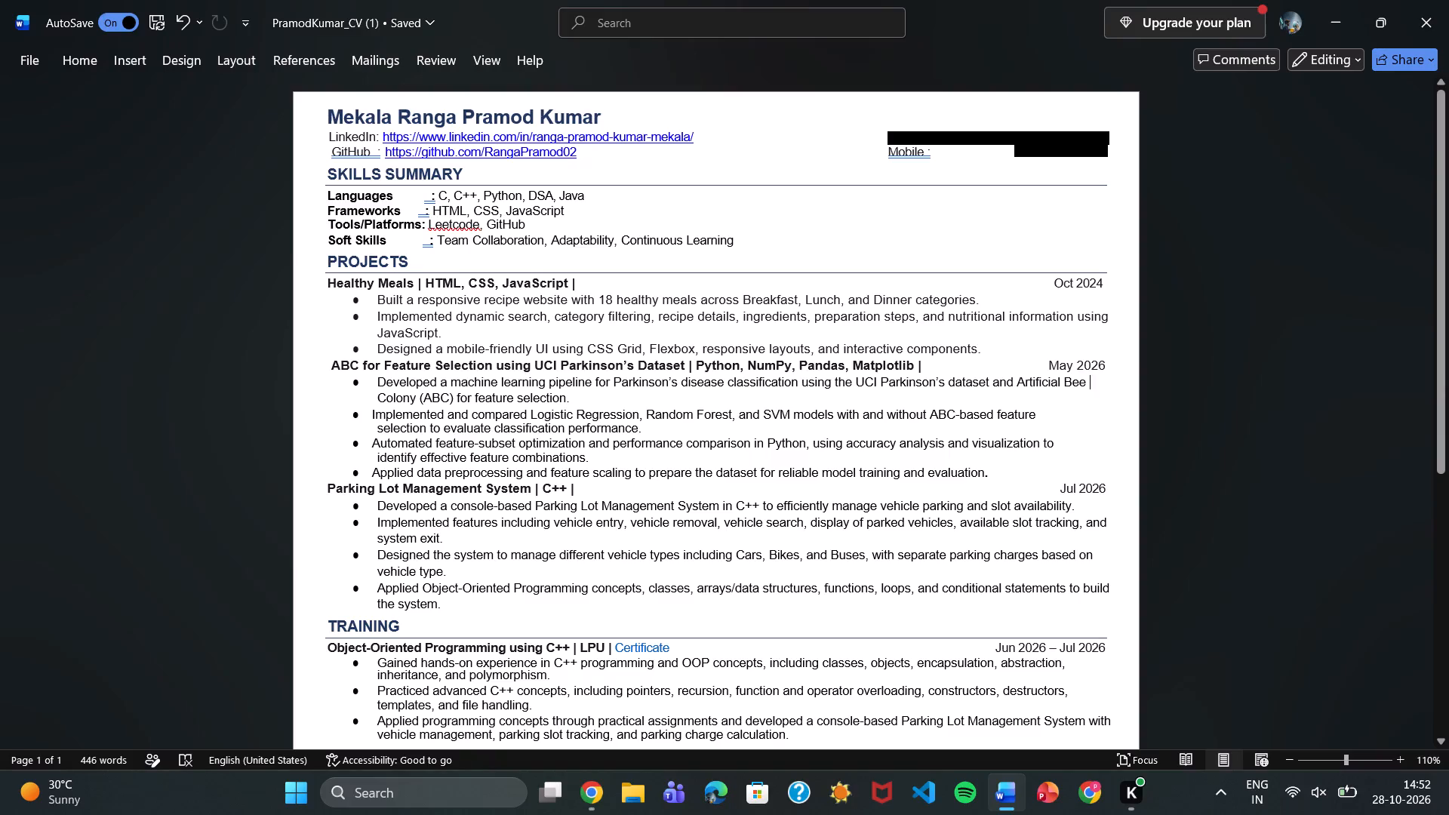
click(425, 195)
key(BackSpace)
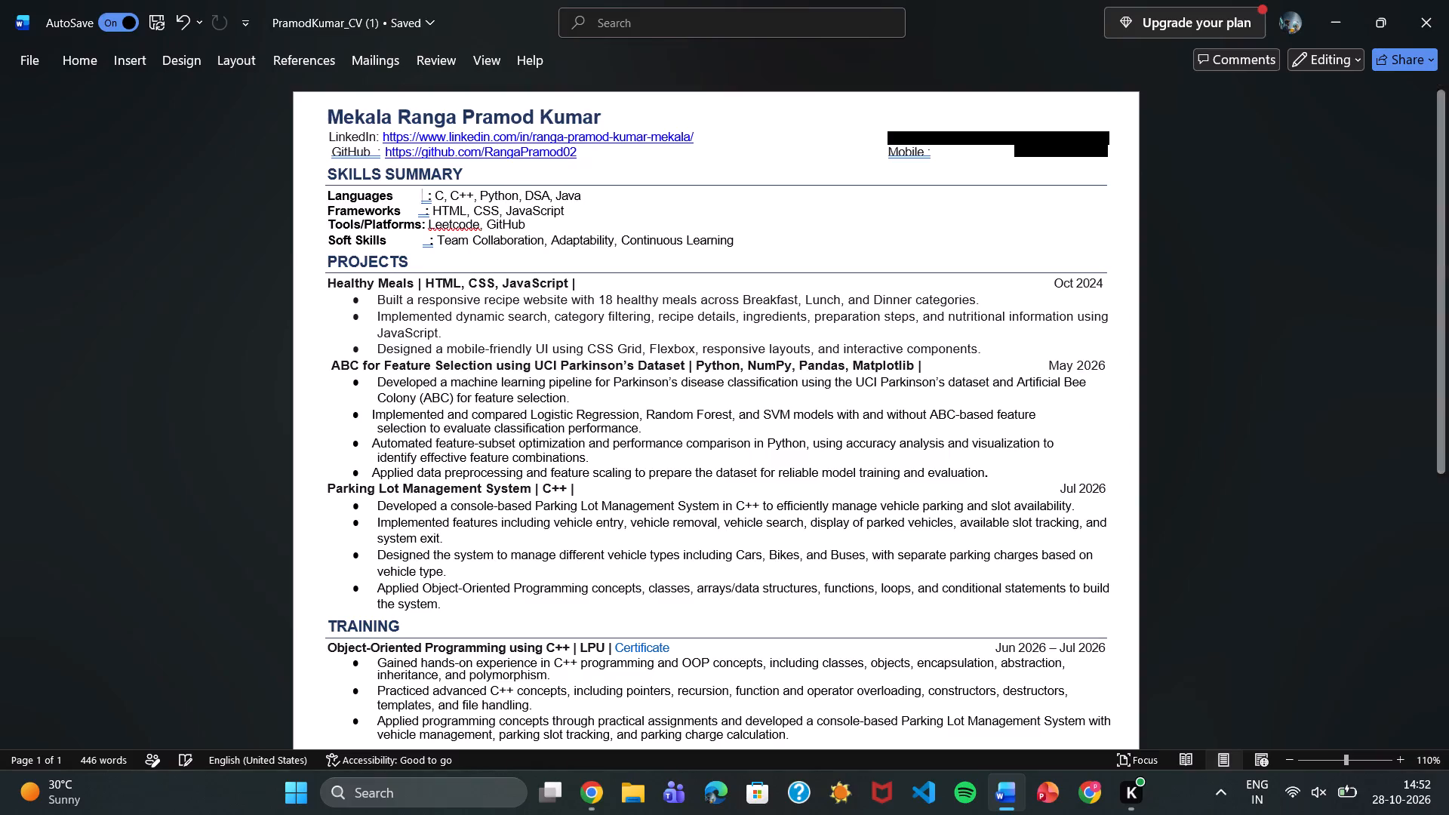
key(space)
key(Right)
key(Right)
key(Right)
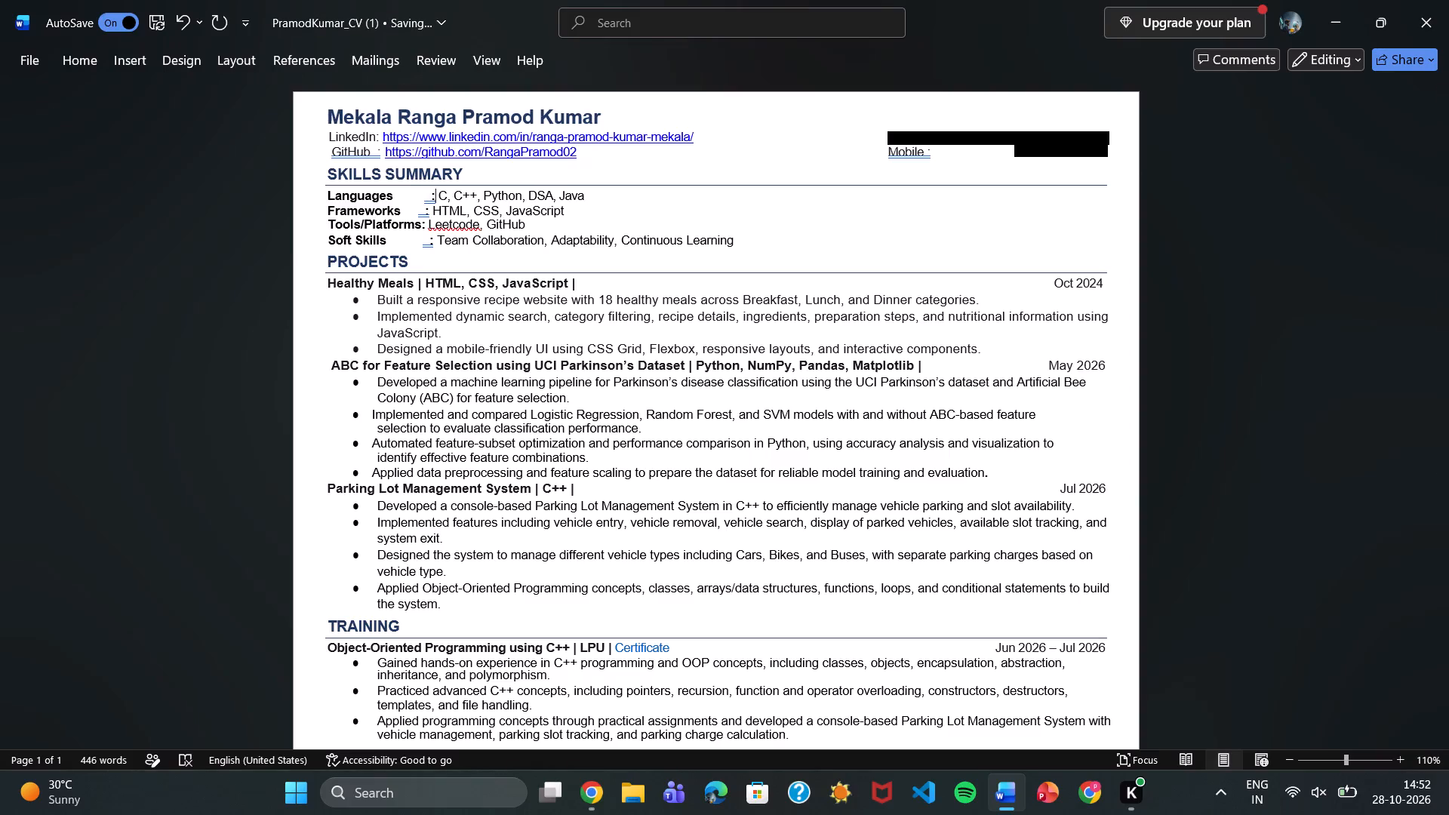
key(Left)
key(BackSpace)
key(space)
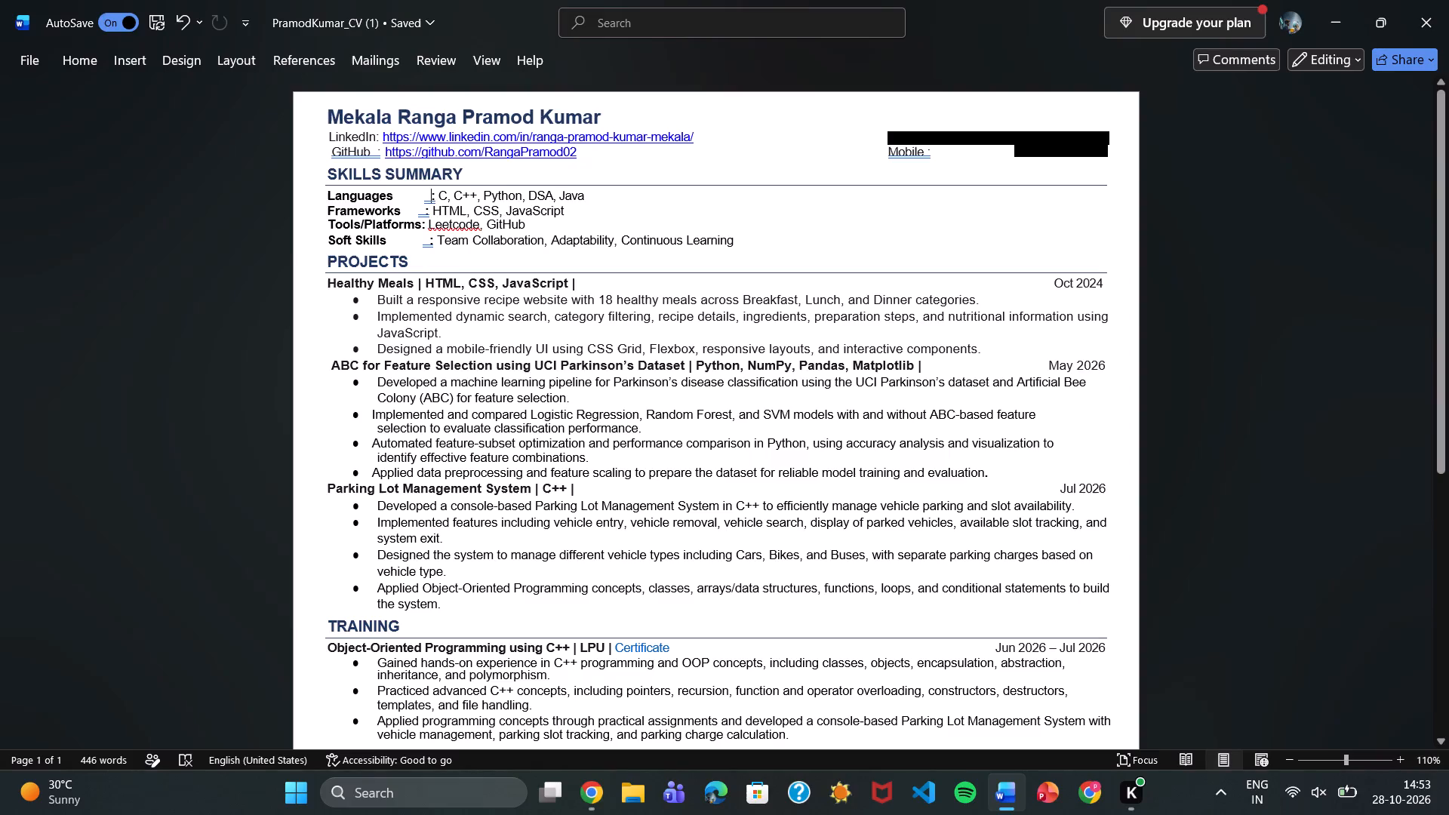
key(BackSpace)
key(BackSpace)
key(space)
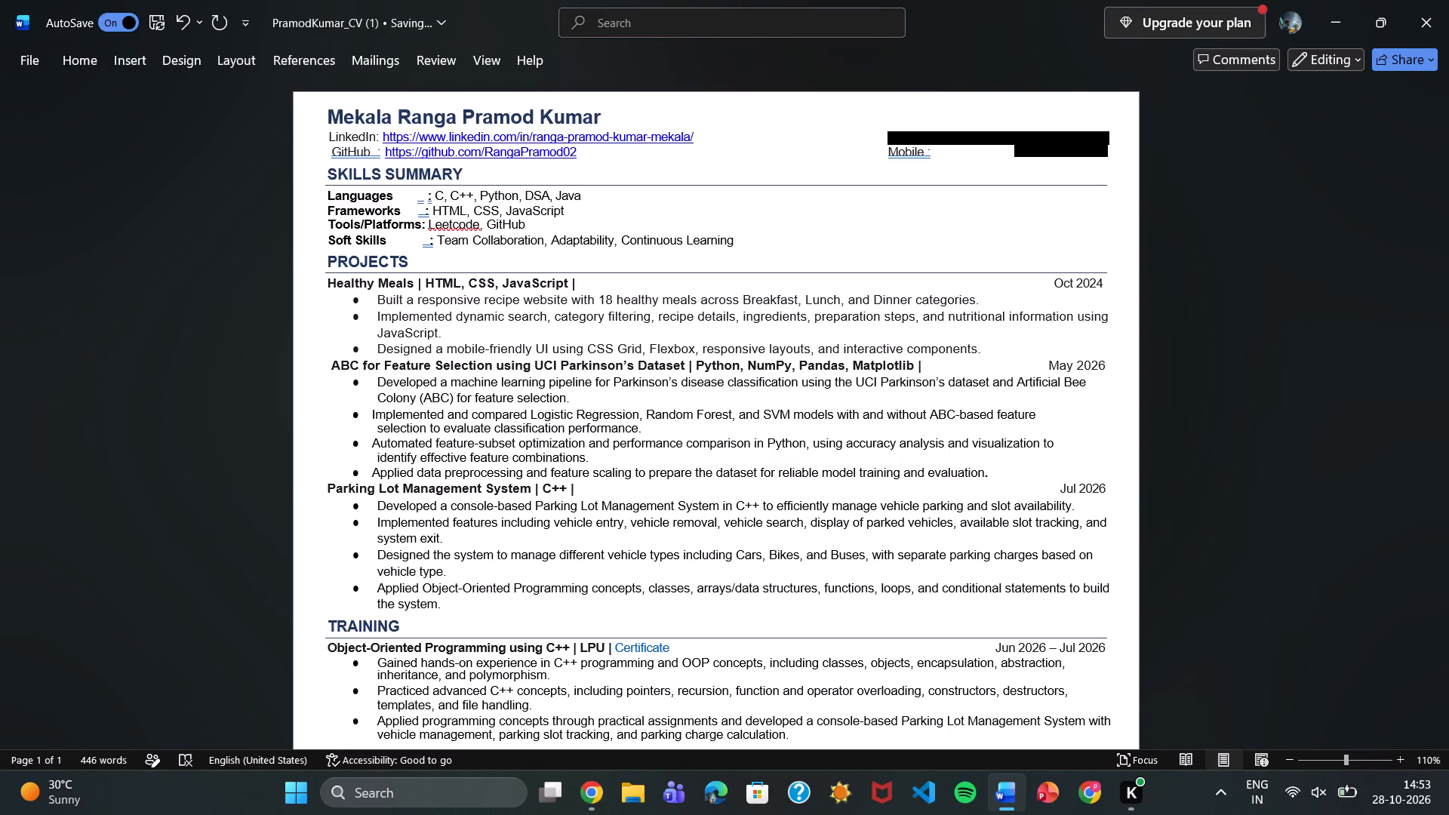
Add a space before the Tools/Platforms colon and remove one before the Soft Skills colon so the skill colons line up.
click(420, 227)
key(space)
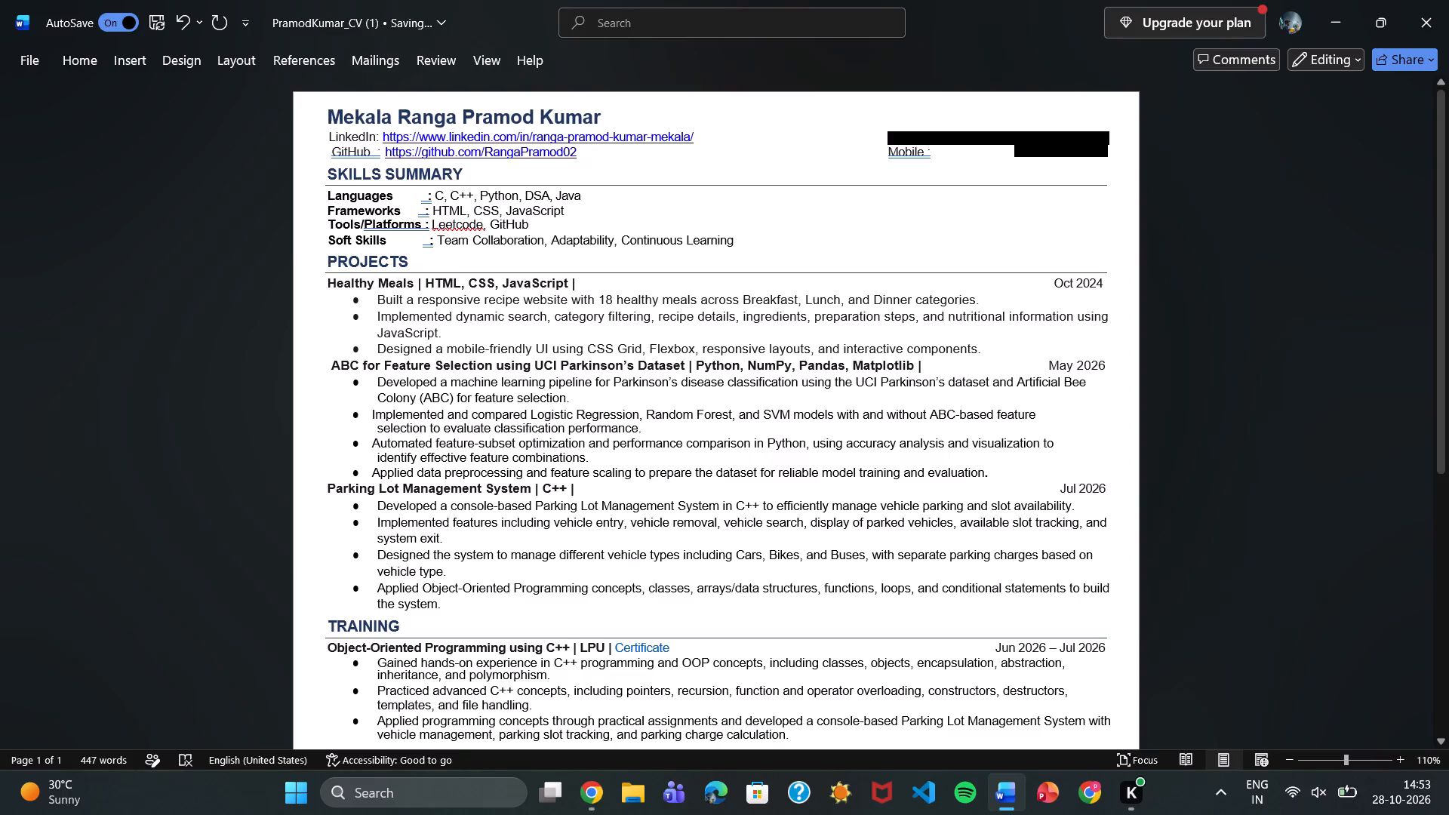
click(432, 237)
key(Left)
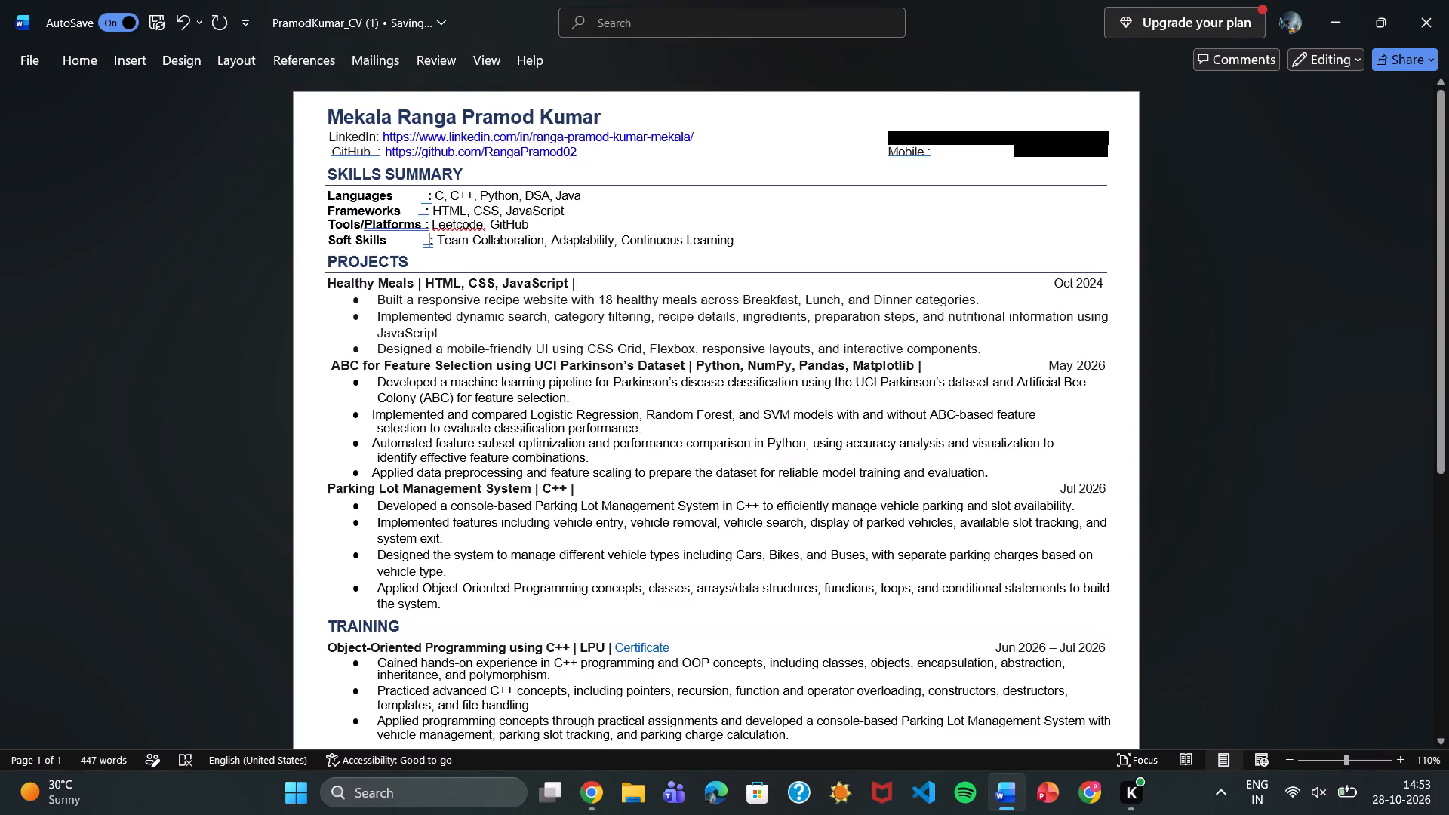
key(BackSpace)
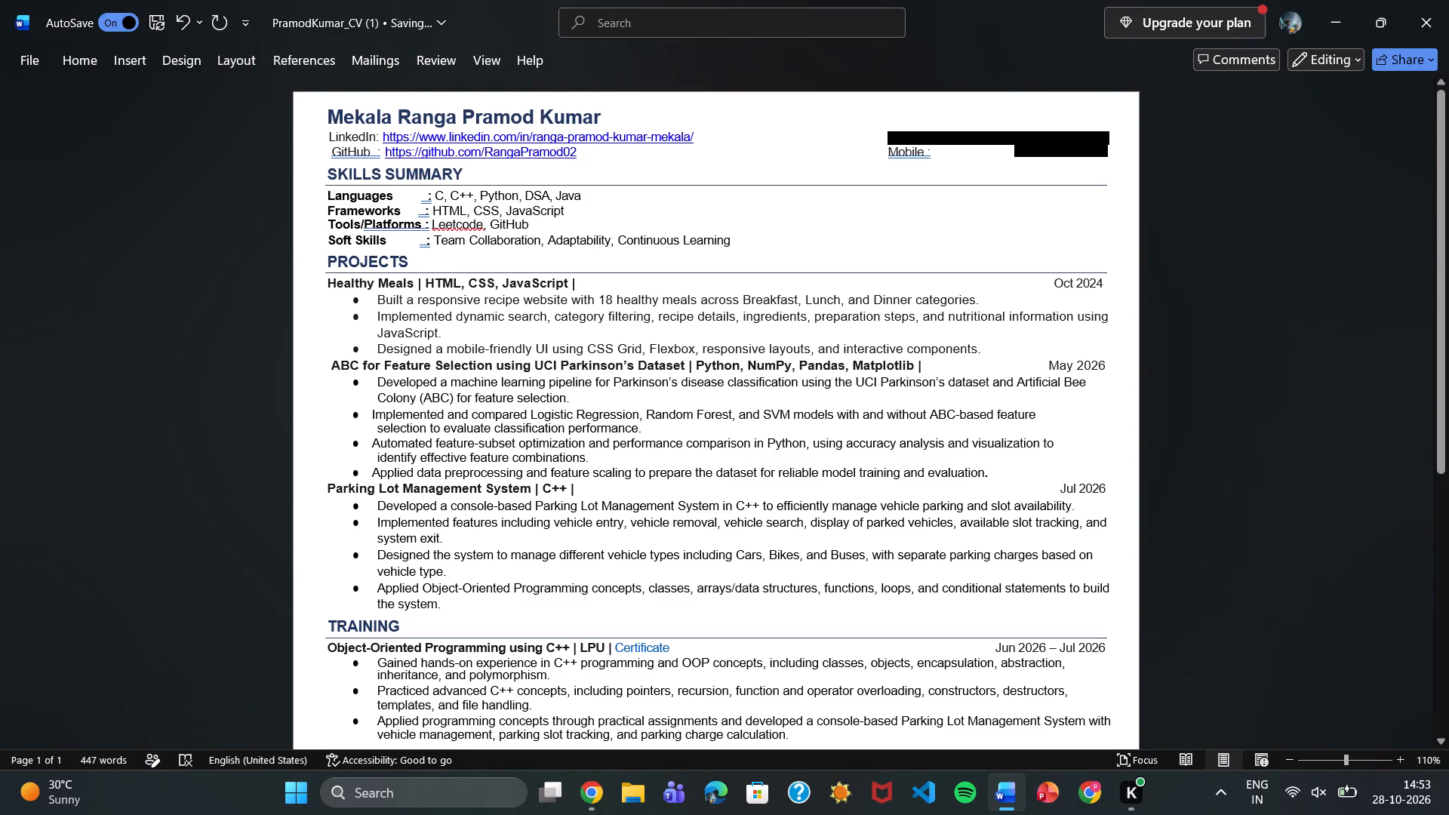
click(592, 241)
click(589, 209)
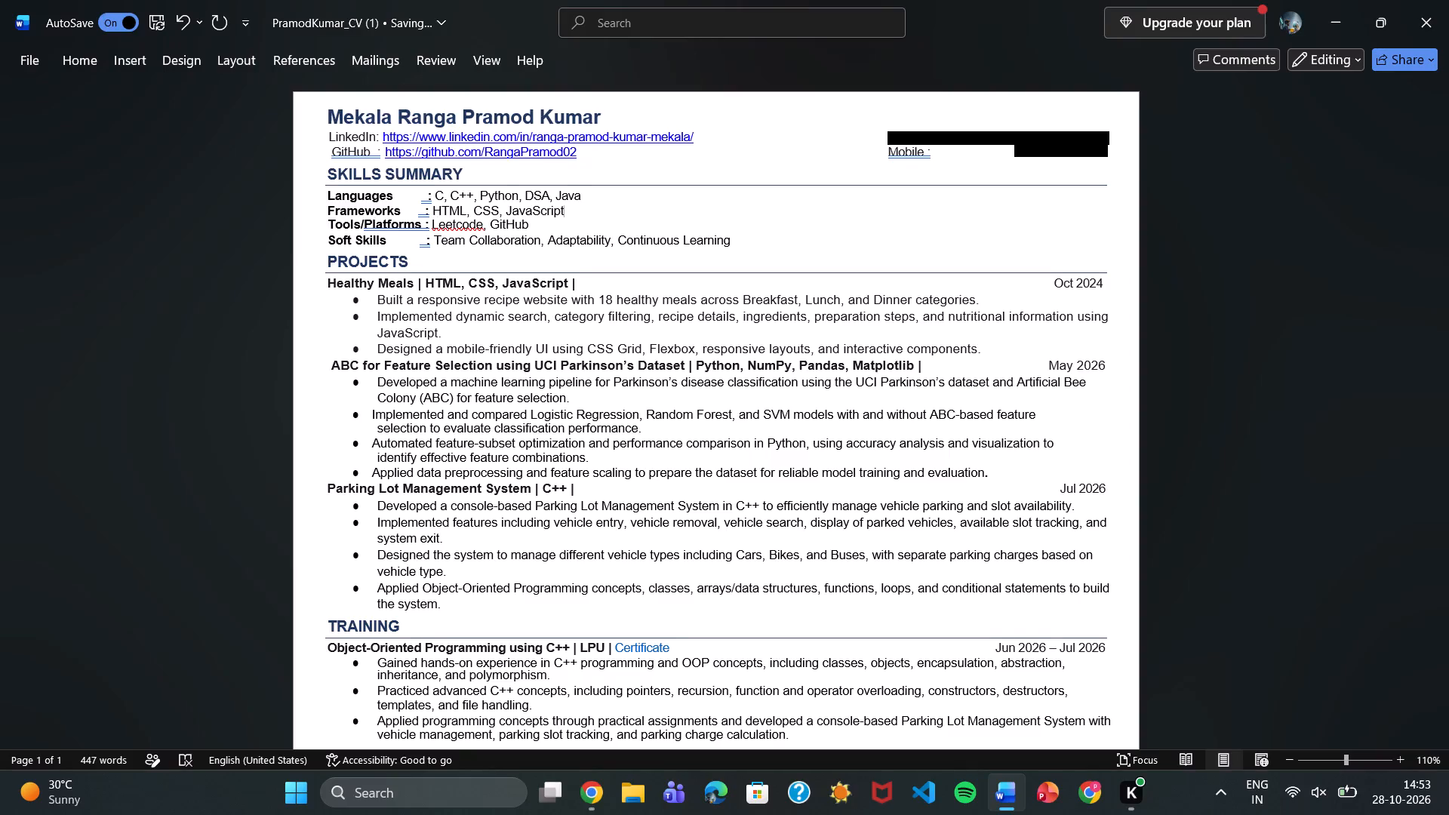
Recolour the PROJECTS heading with the medium-light blue theme shade, third tint under the dark blue theme colour.
scroll(589, 209, down, 1)
scroll(528, 253, down, 1)
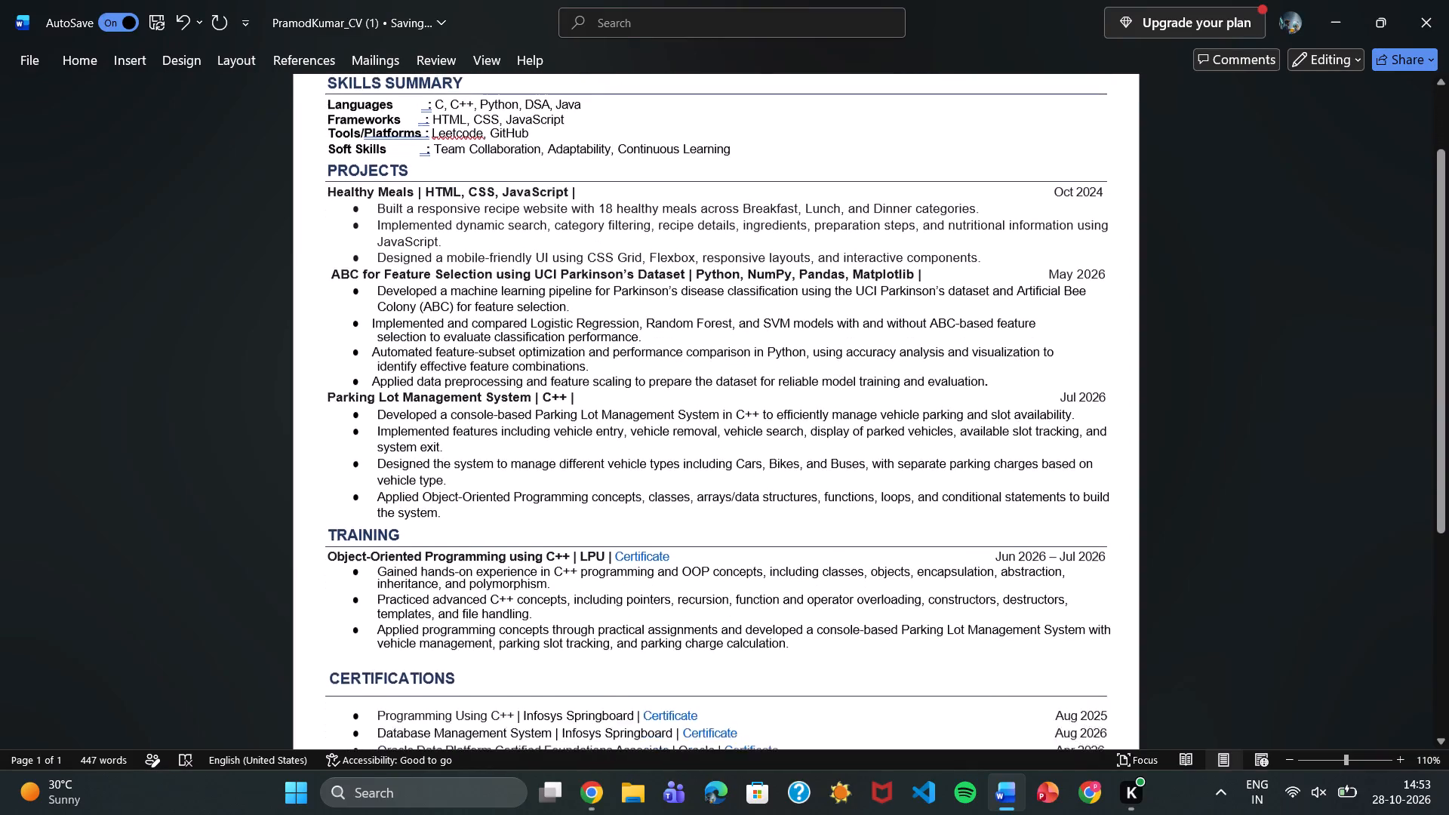
scroll(528, 253, down, 1)
scroll(528, 253, up, 2)
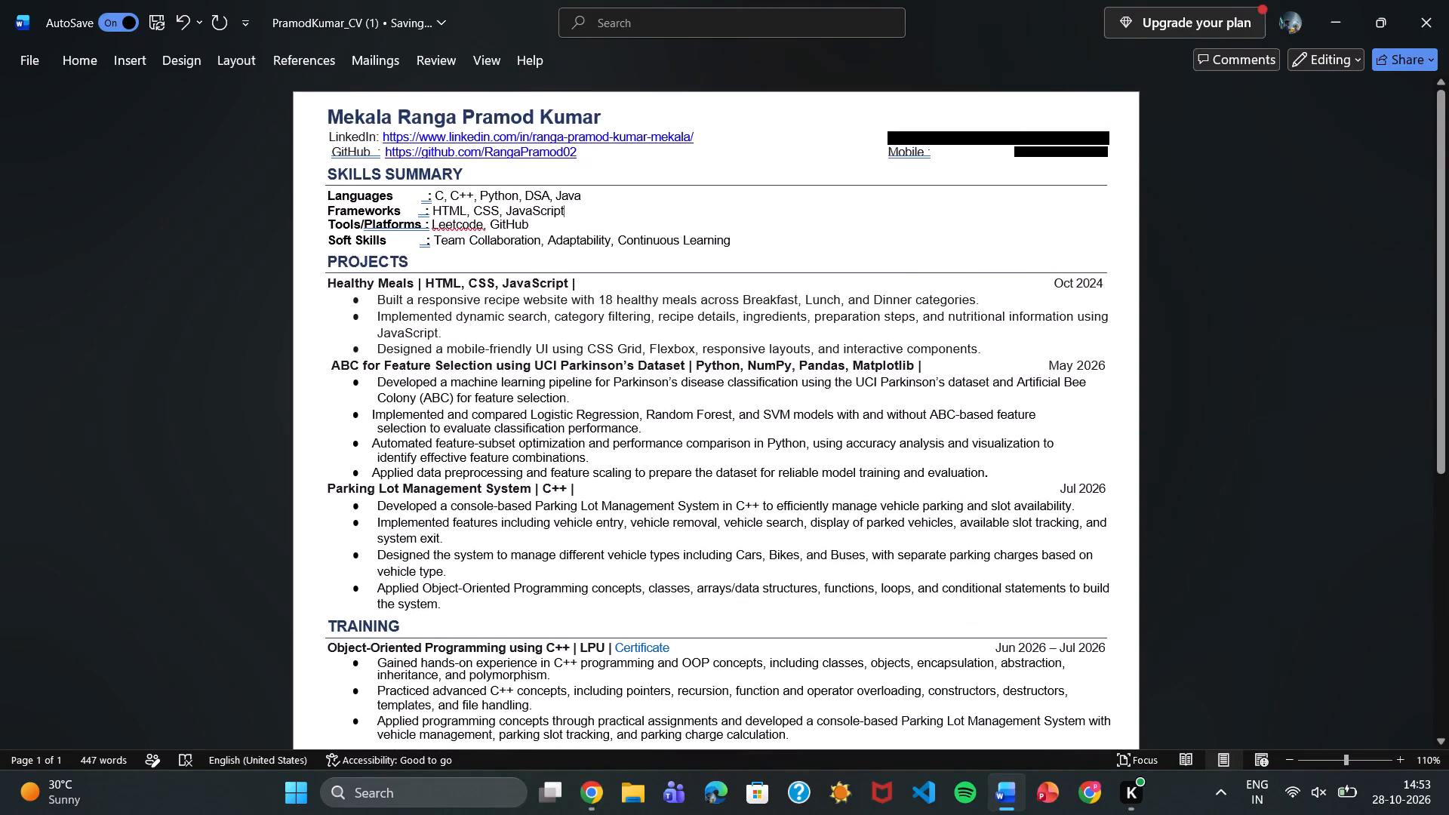
triple_click(408, 263)
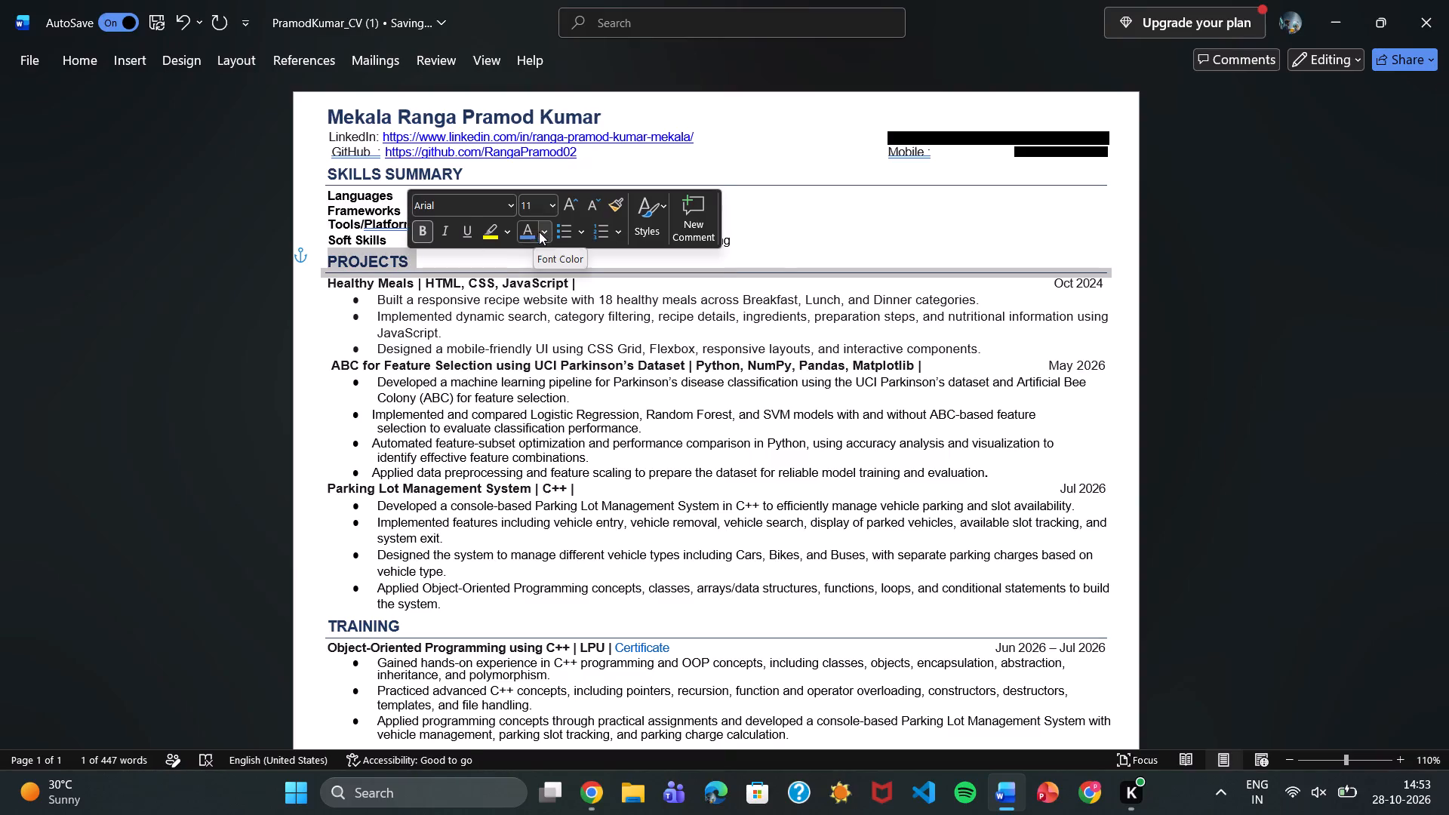
click(543, 233)
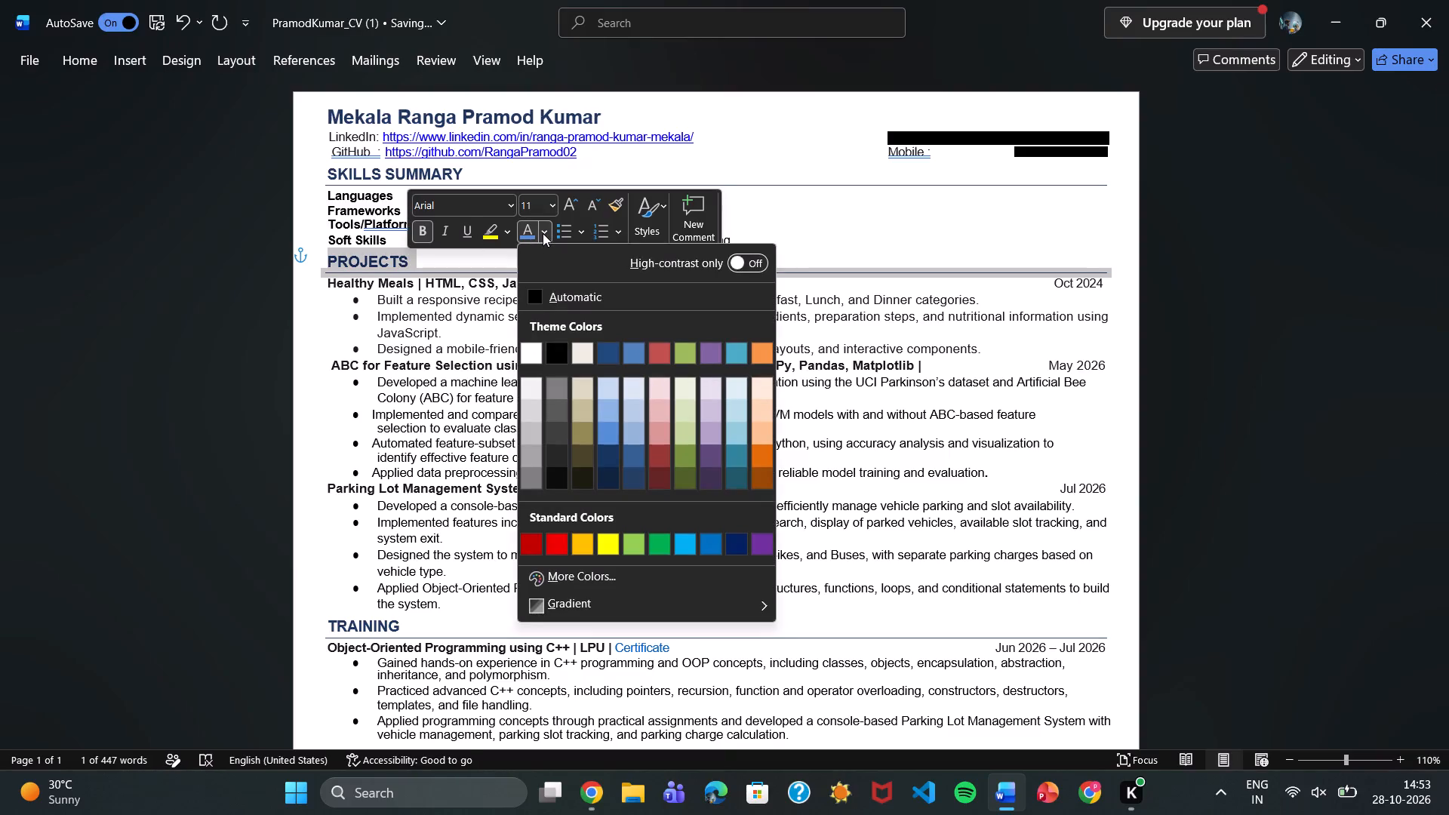
click(610, 432)
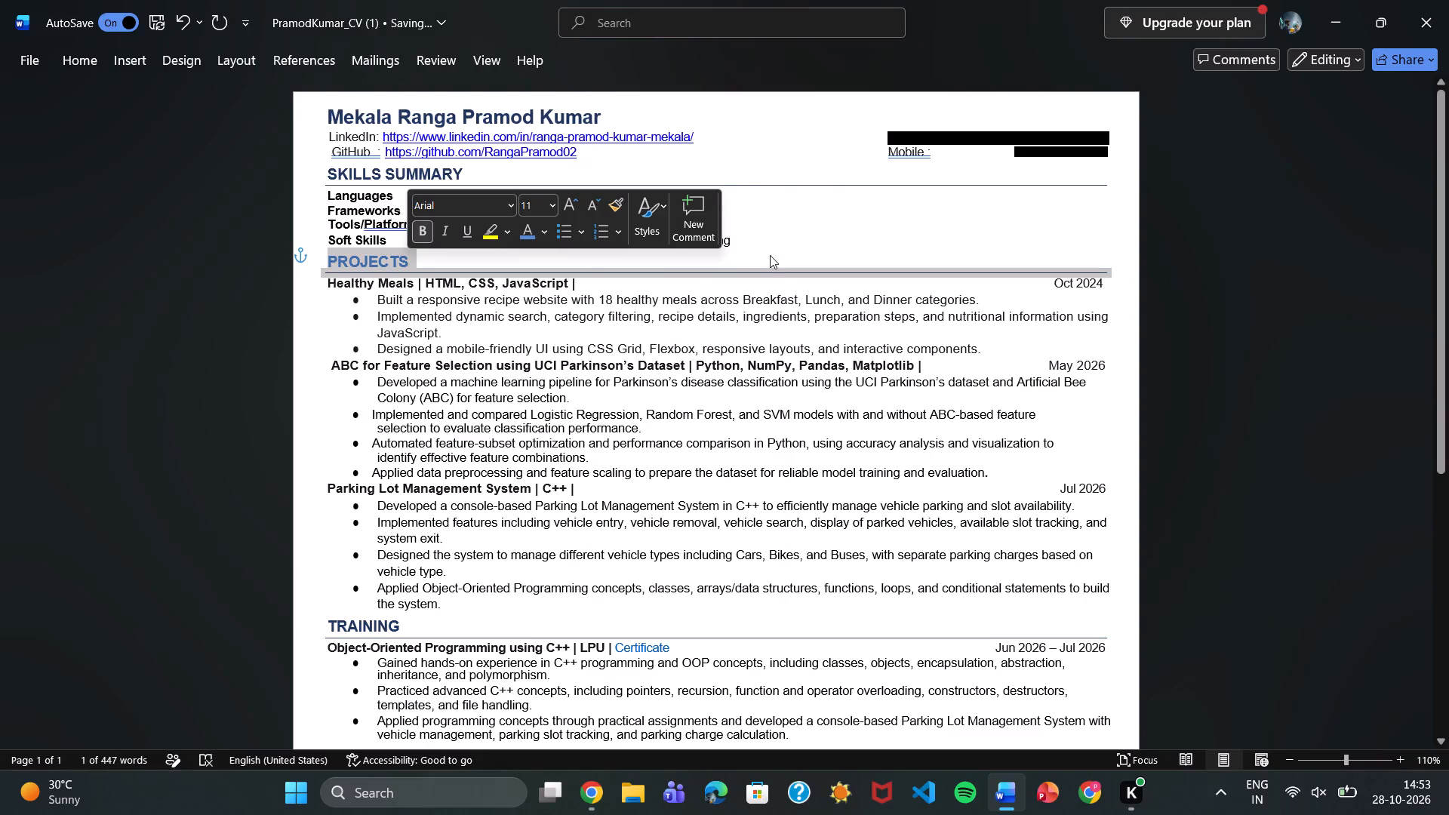
click(770, 255)
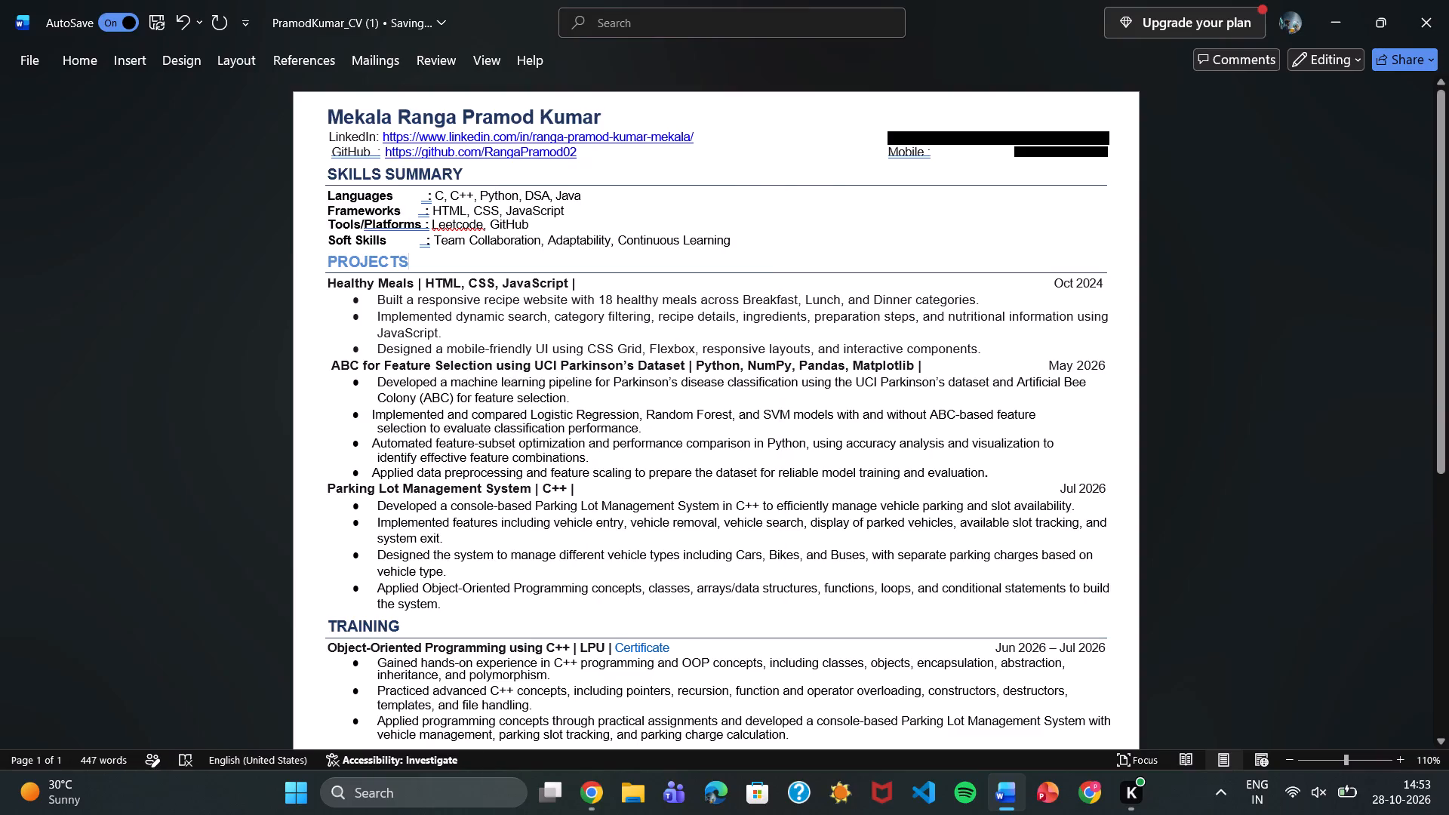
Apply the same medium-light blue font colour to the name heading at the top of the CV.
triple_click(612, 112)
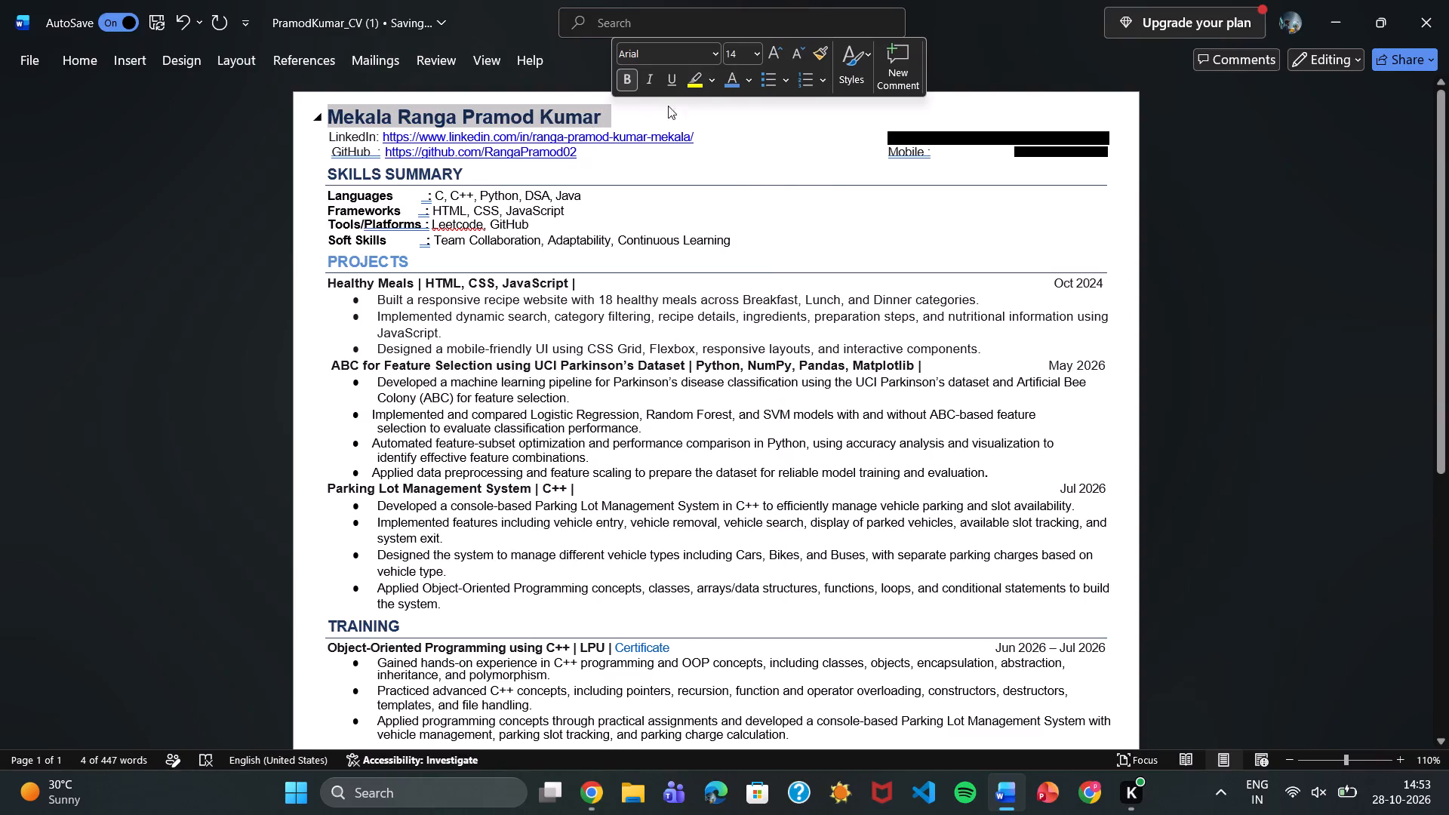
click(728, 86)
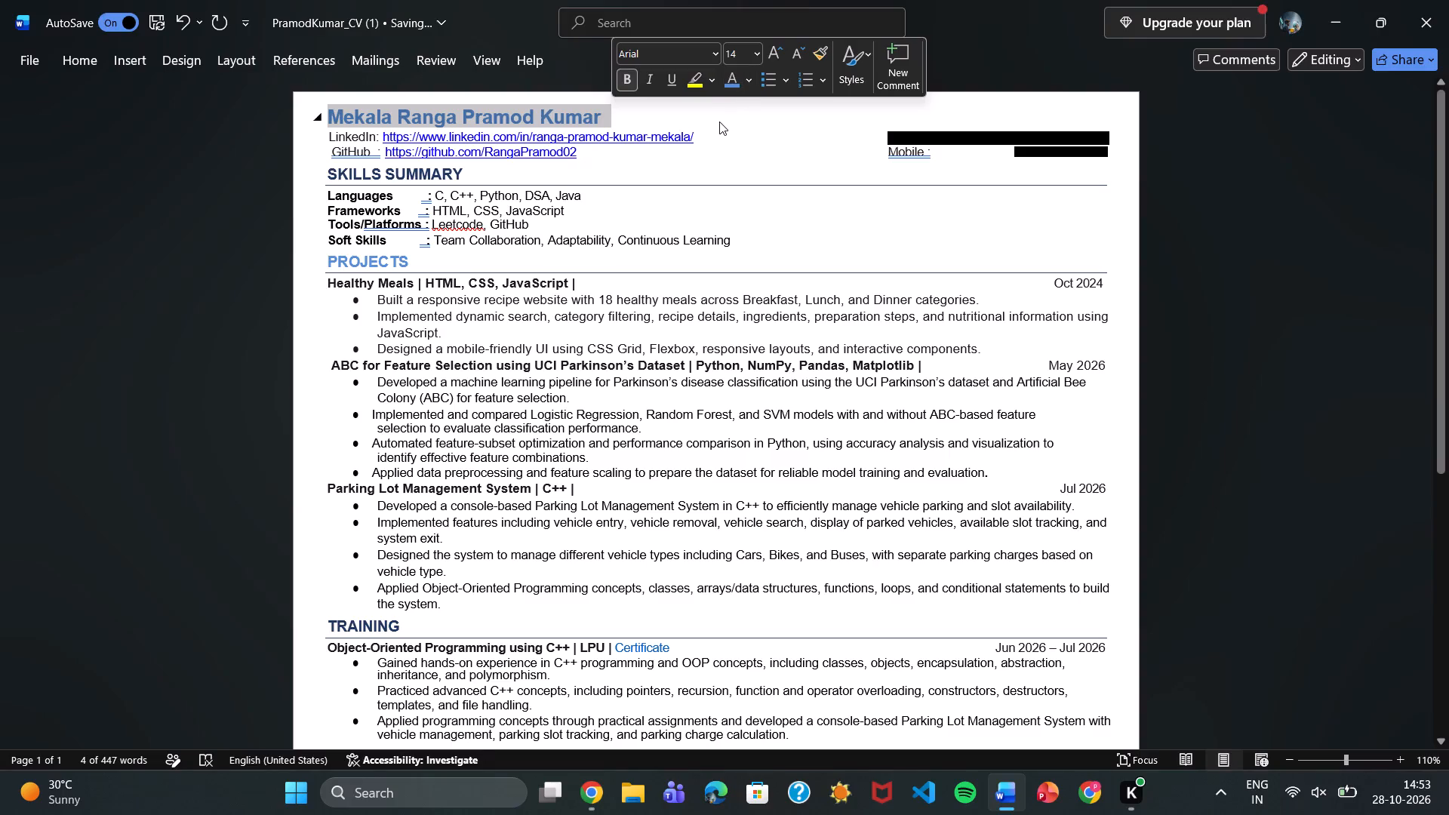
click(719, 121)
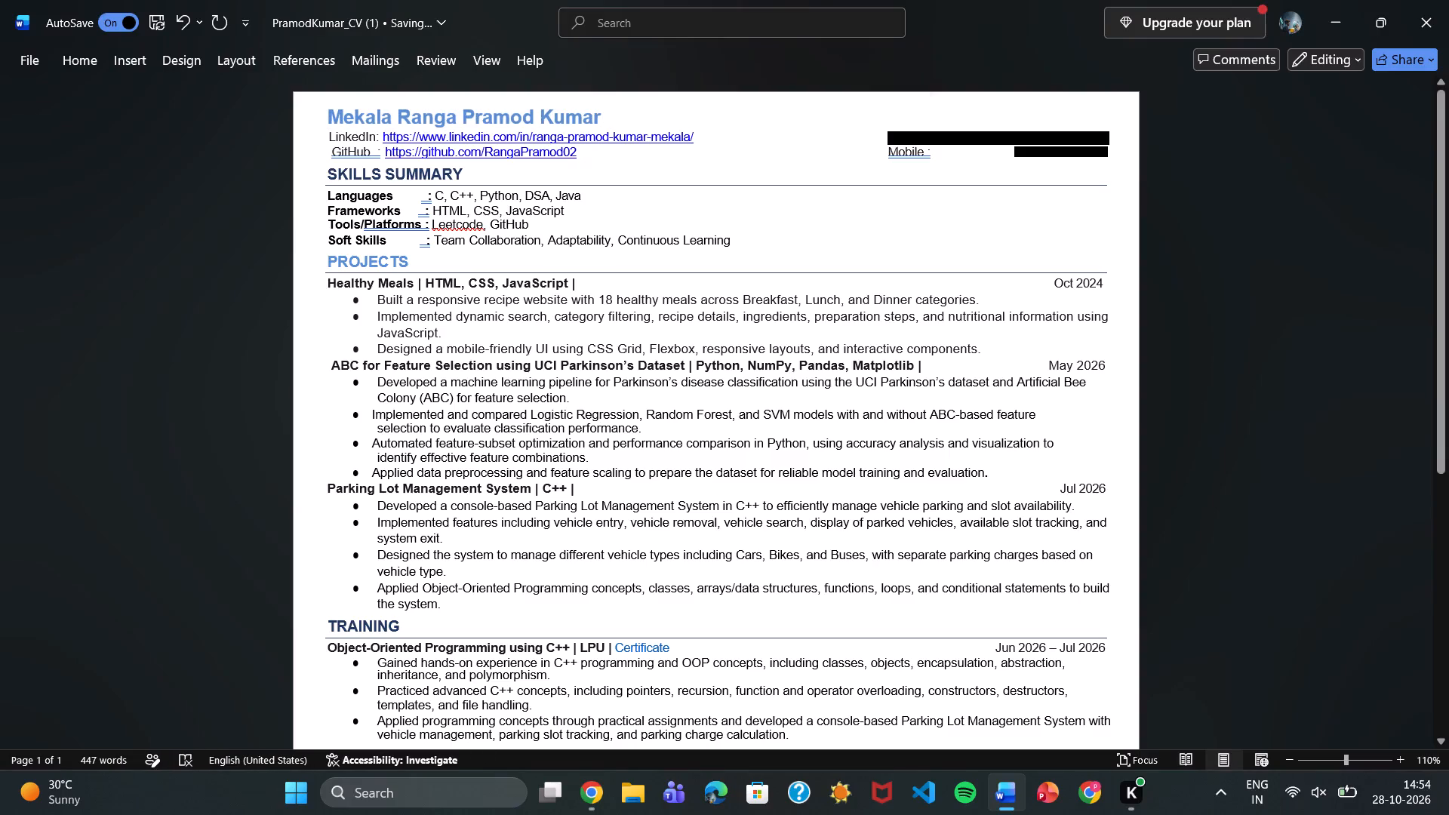
Recolour the name heading with the darker shade of the blue accent theme colour, fourth shade under it.
triple_click(602, 118)
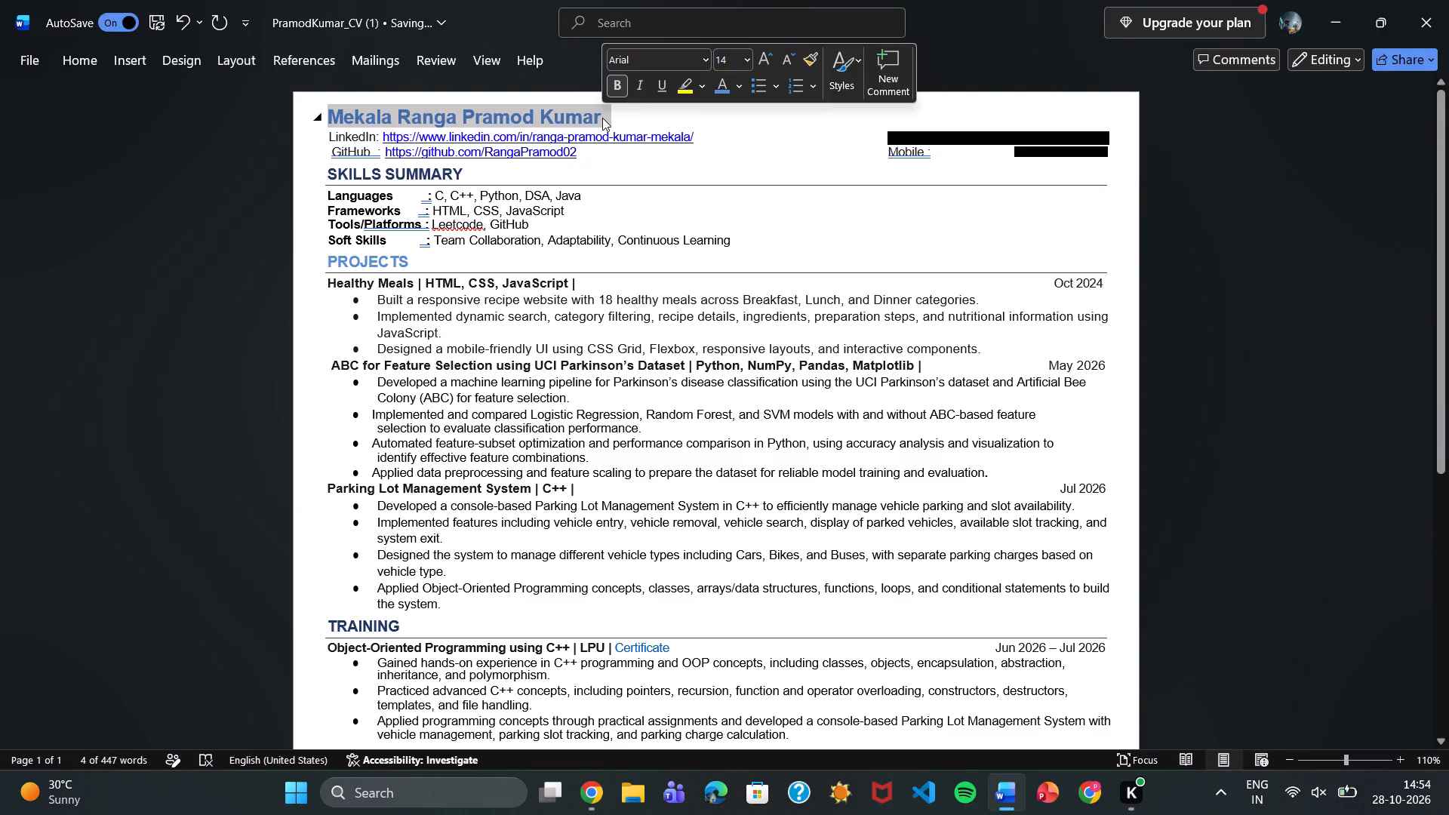
click(732, 94)
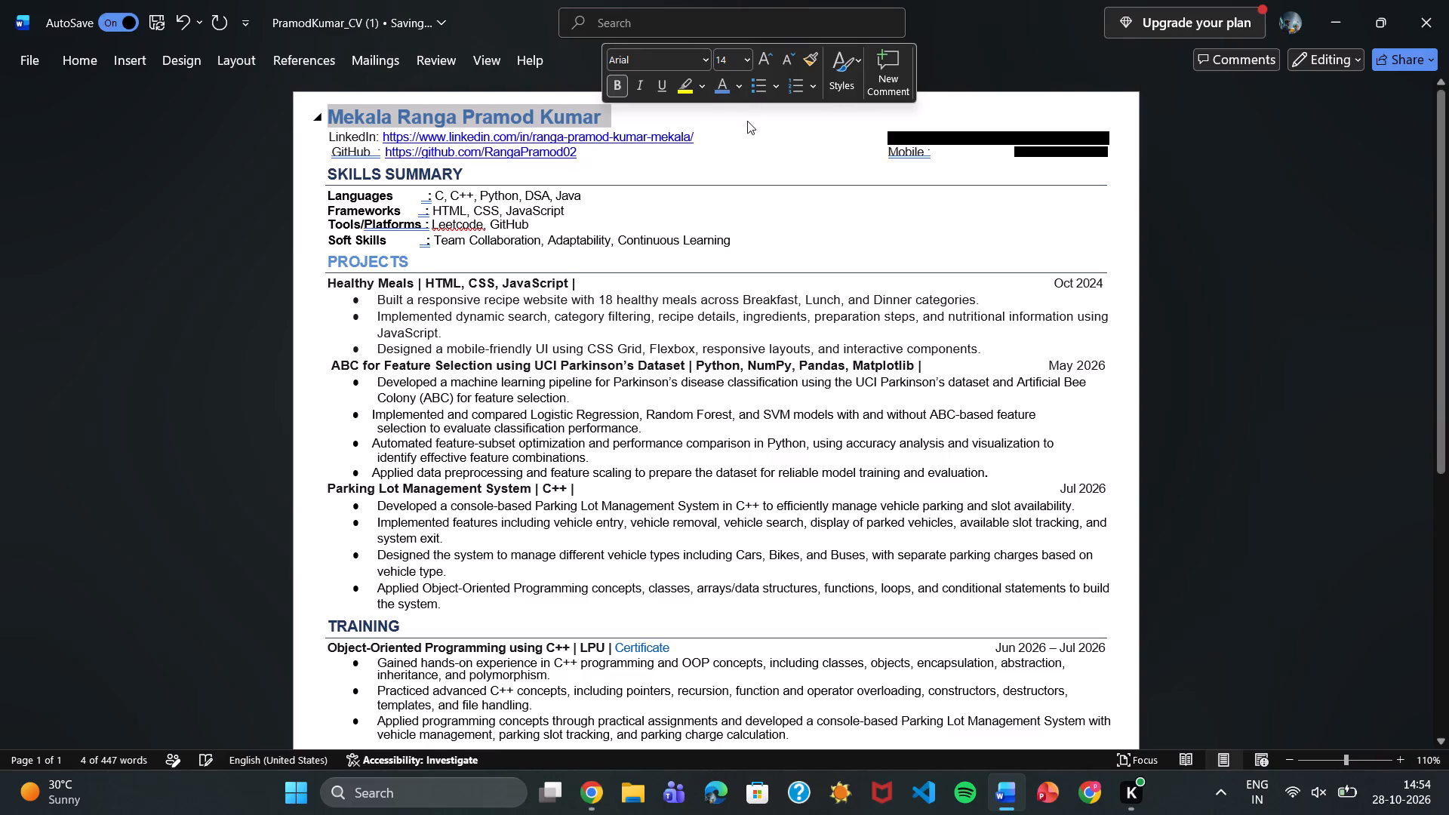
click(742, 91)
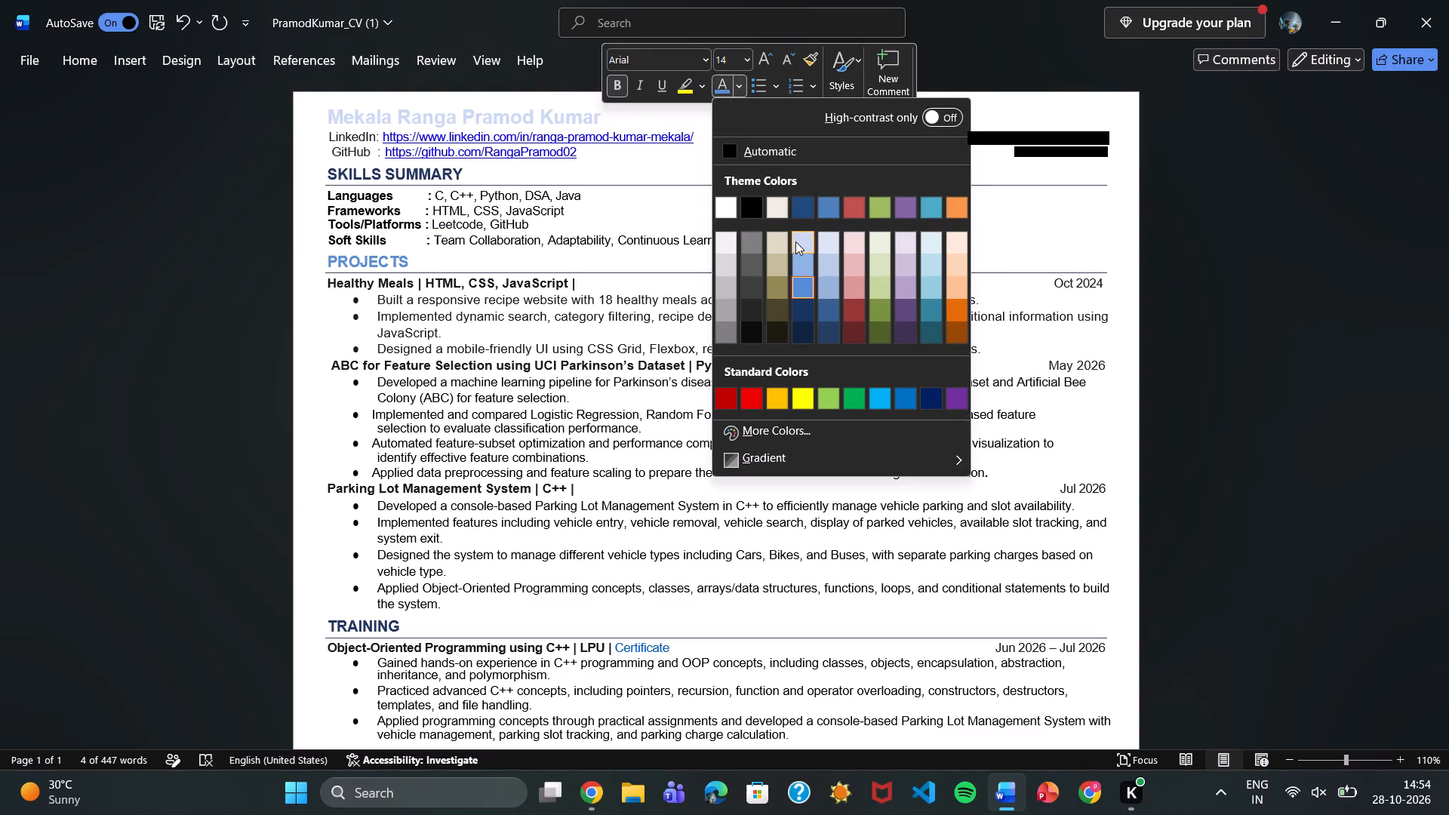
click(827, 300)
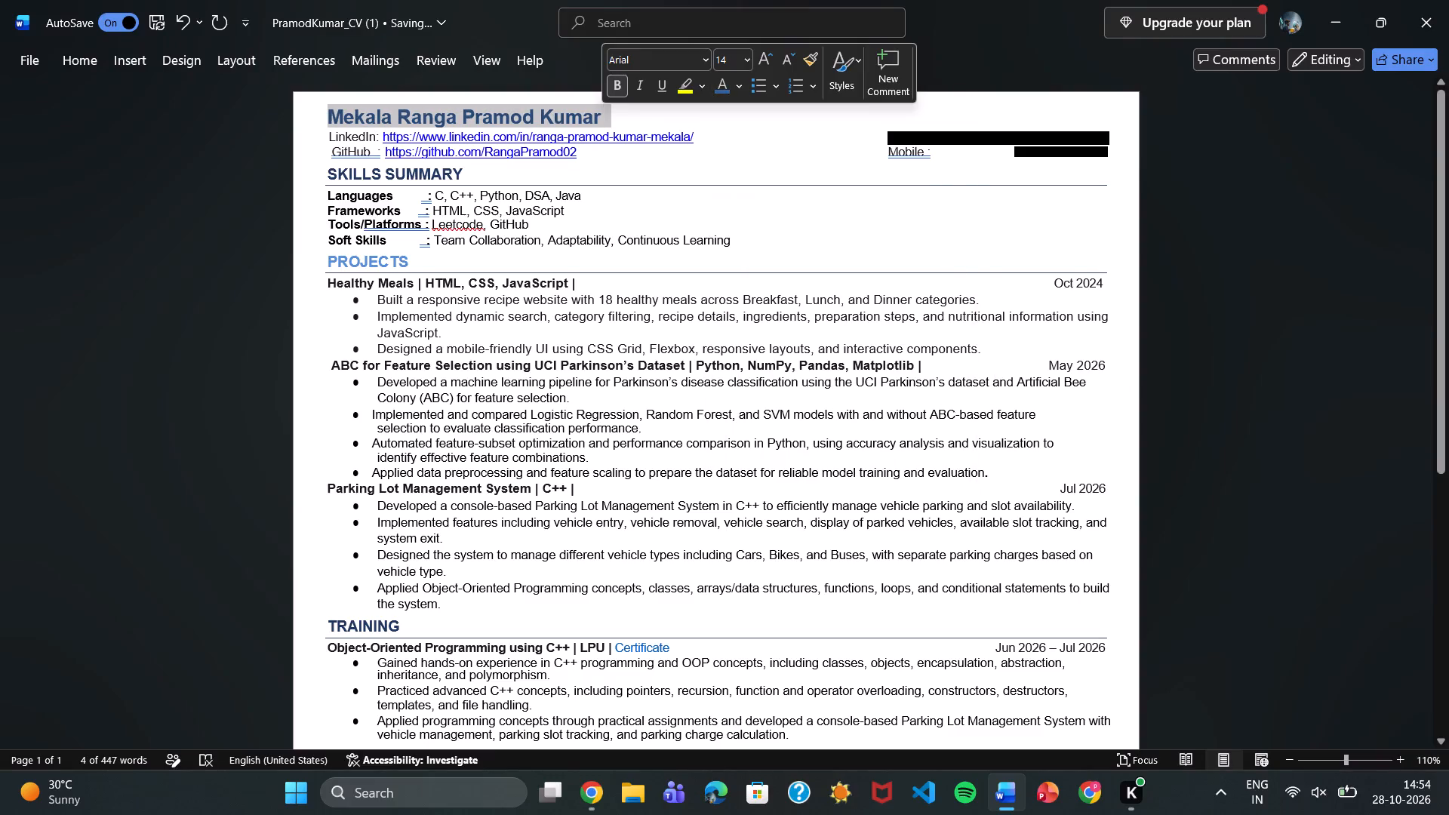
click(726, 165)
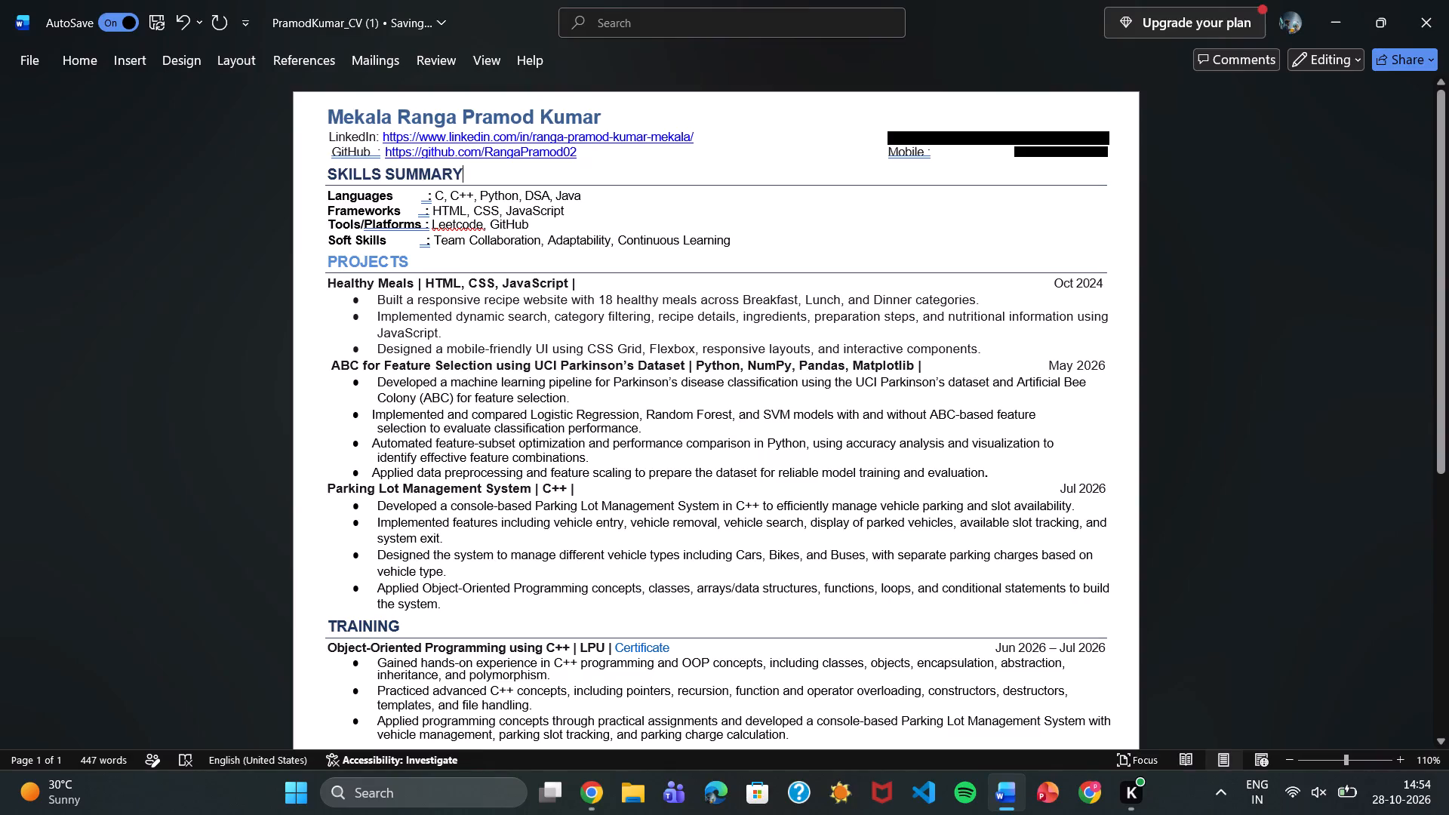
Apply the name heading's darker accent blue font colour to the whole SKILLS SUMMARY heading text.
triple_click(468, 179)
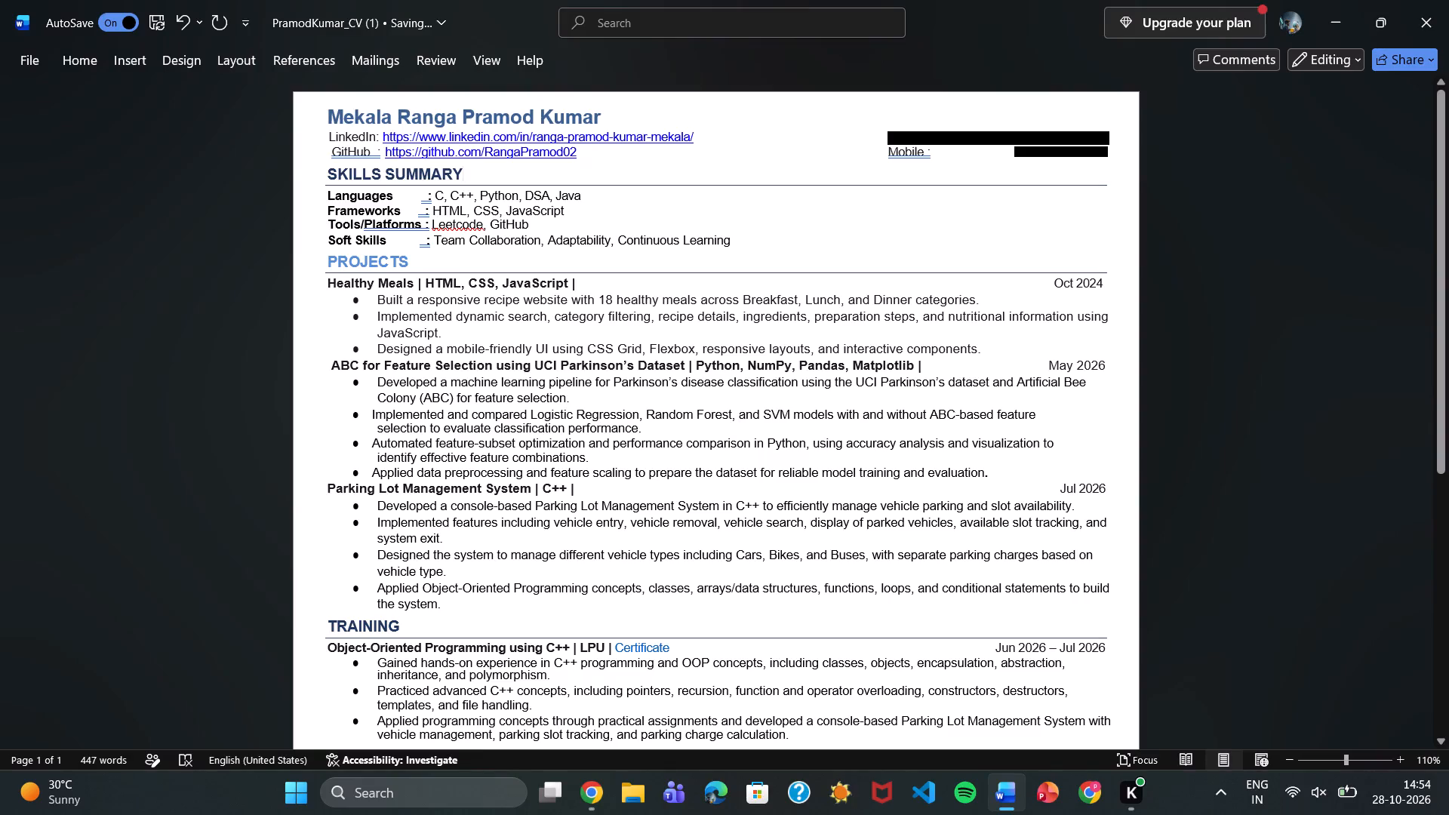
click(468, 179)
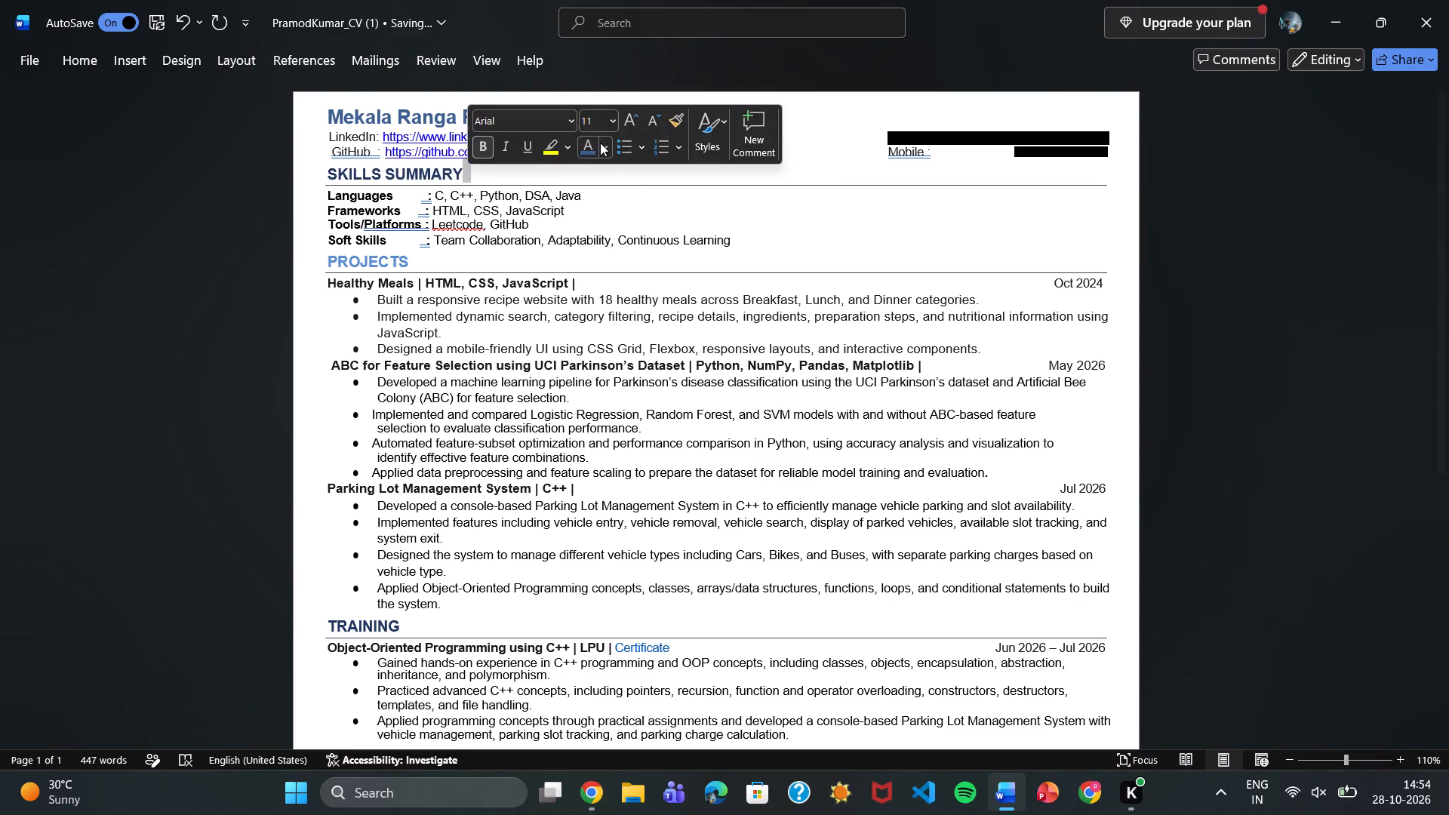
click(581, 148)
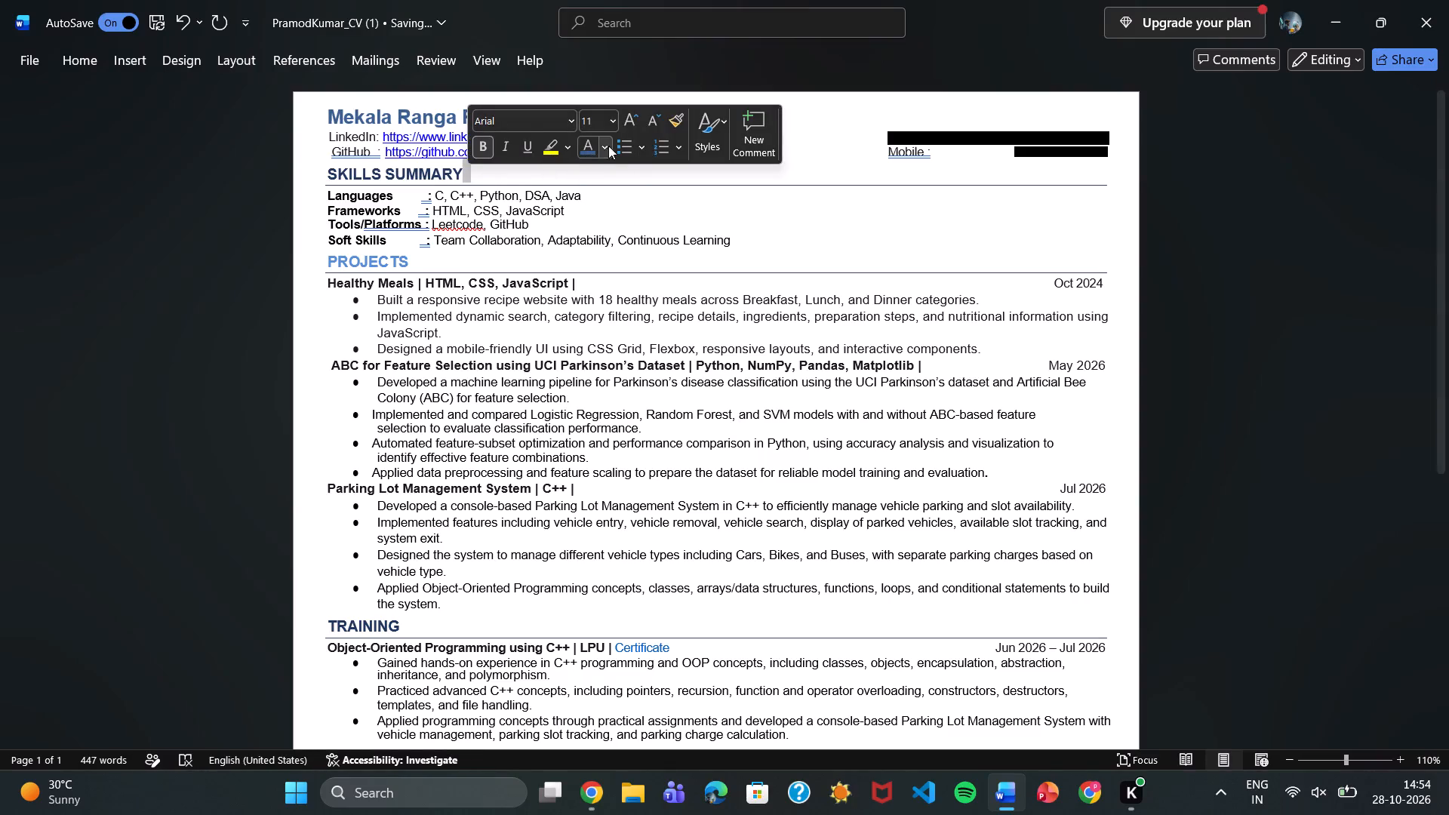
click(590, 146)
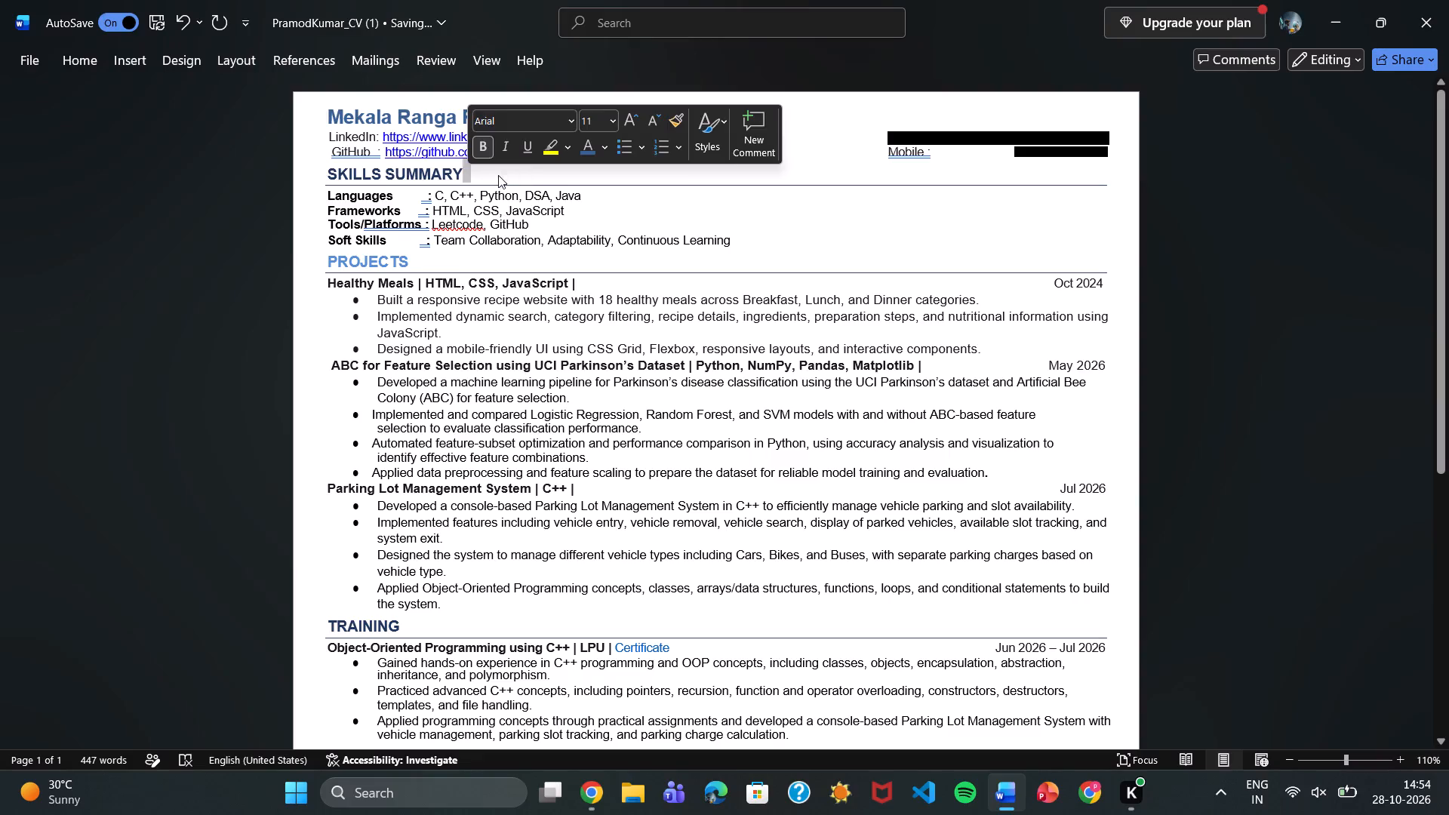
triple_click(492, 173)
click(492, 173)
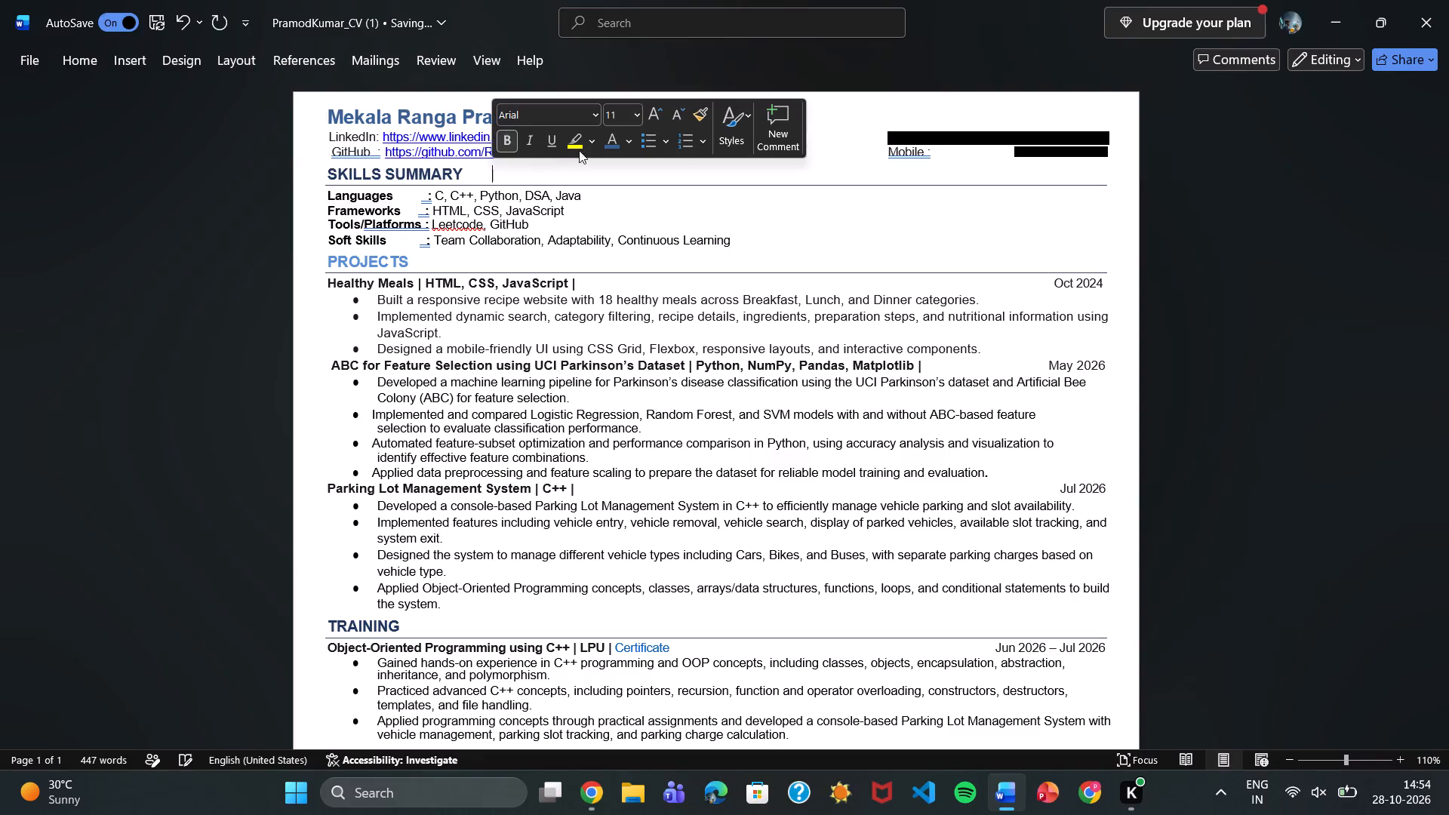
triple_click(460, 171)
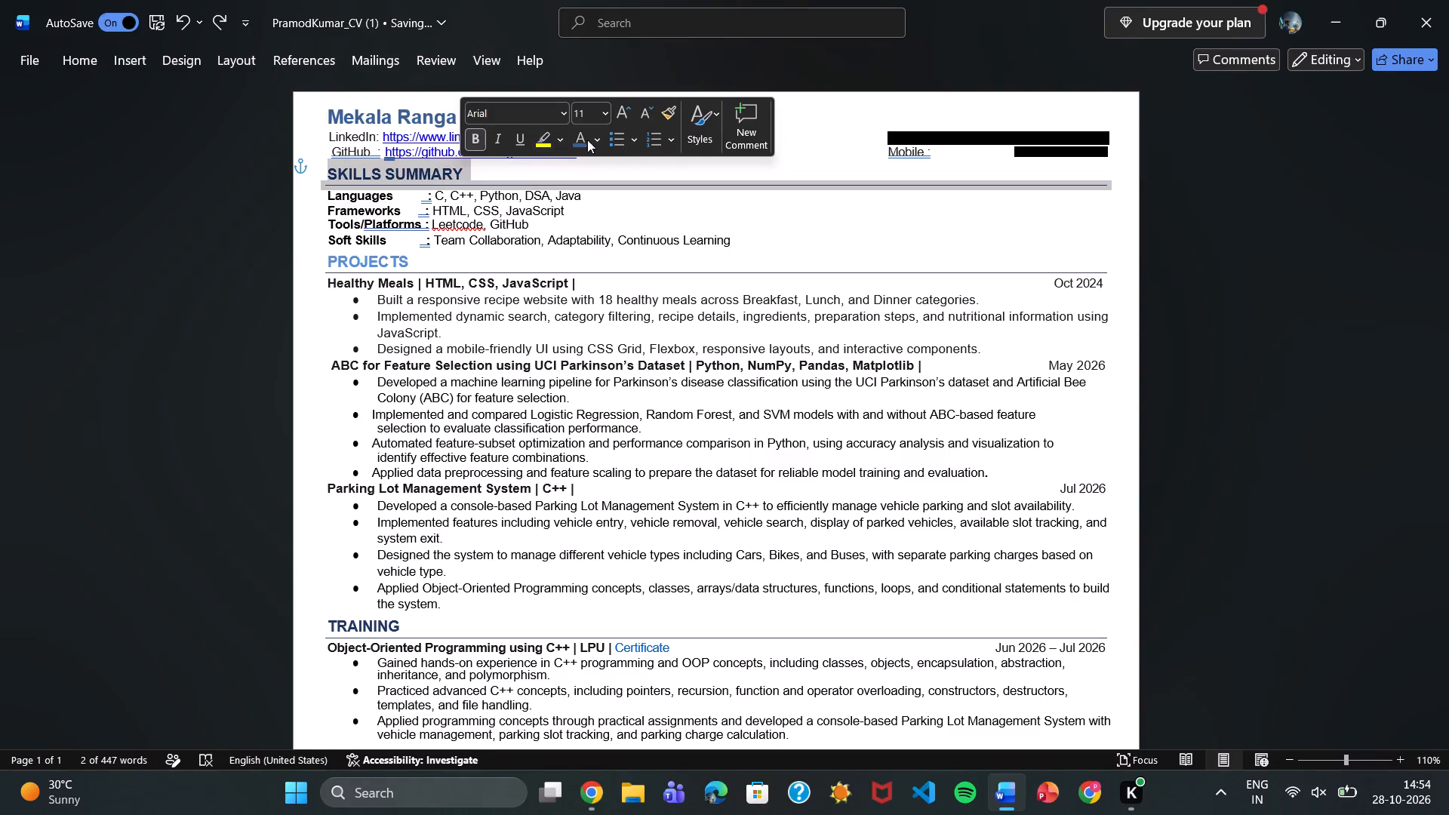
click(538, 165)
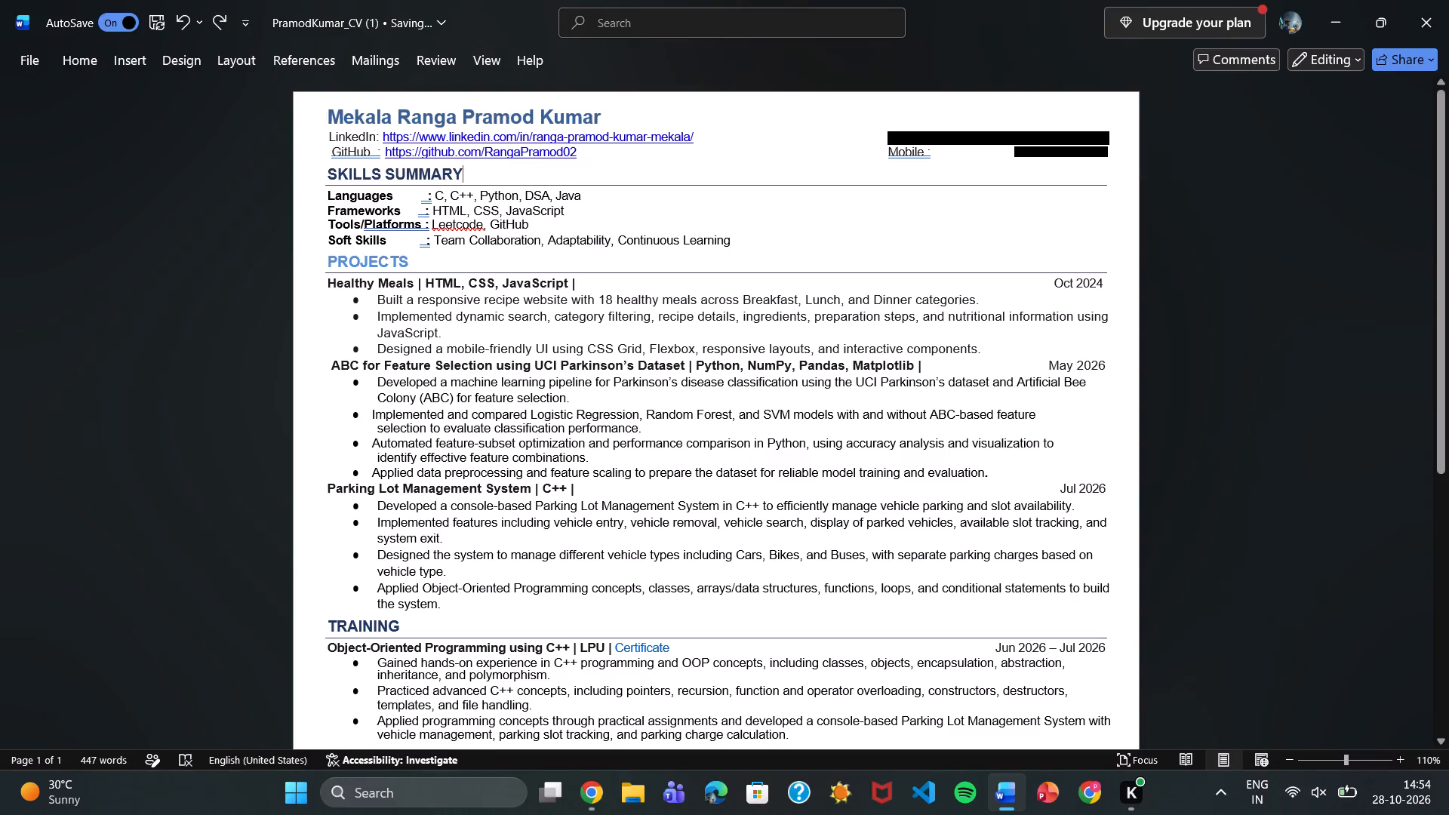
drag(320, 168, 463, 171)
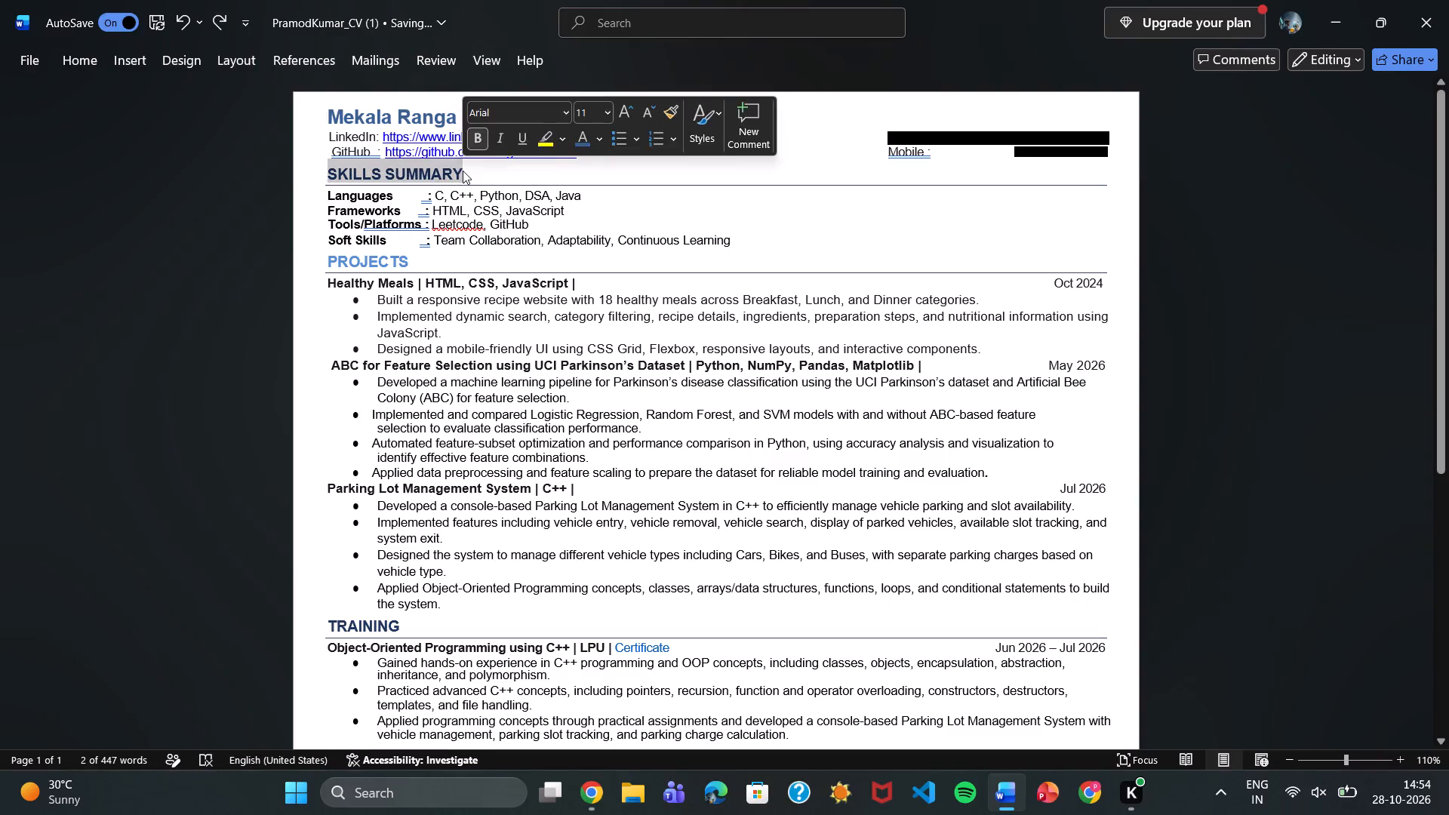
click(585, 142)
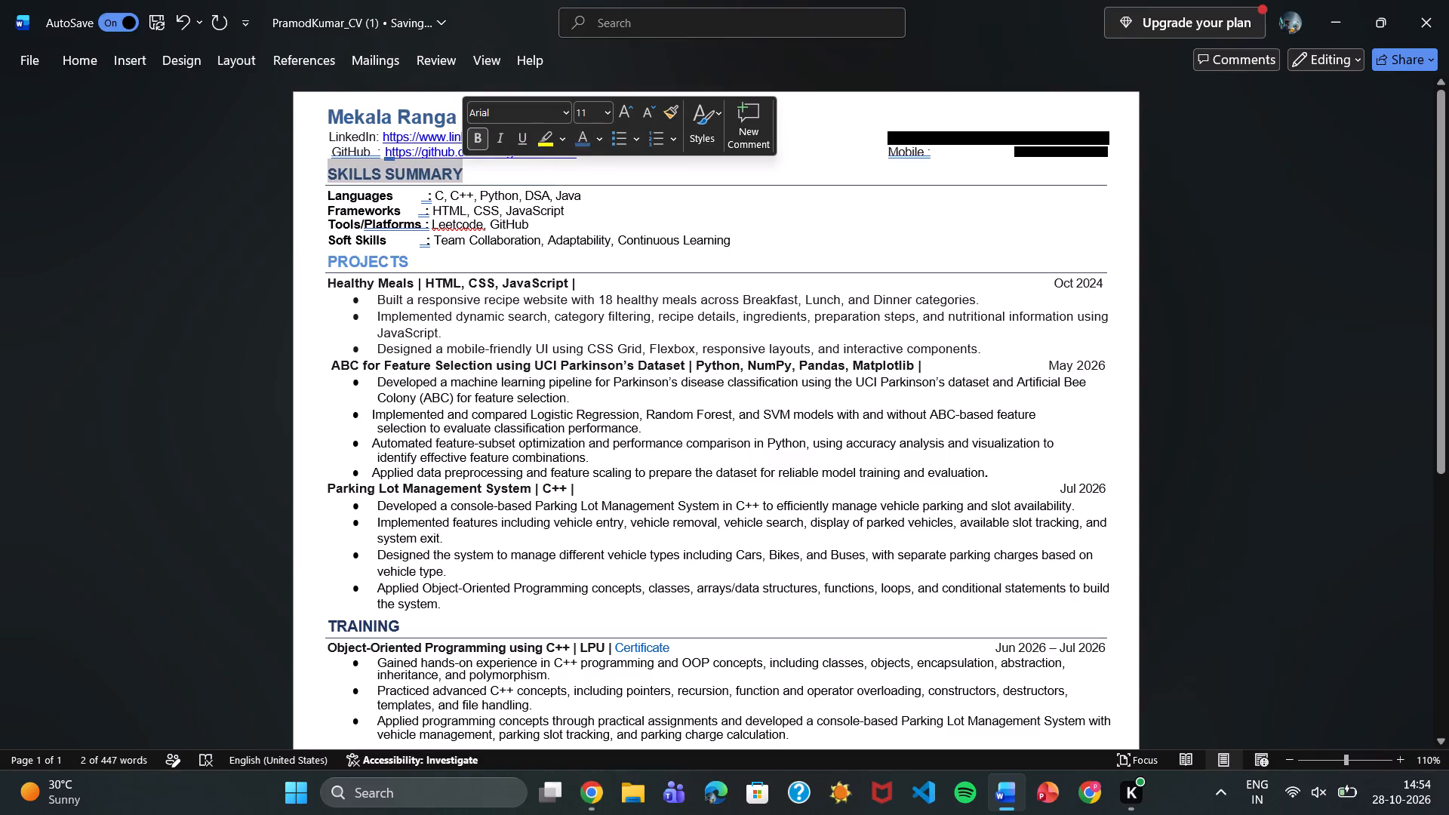
click(529, 178)
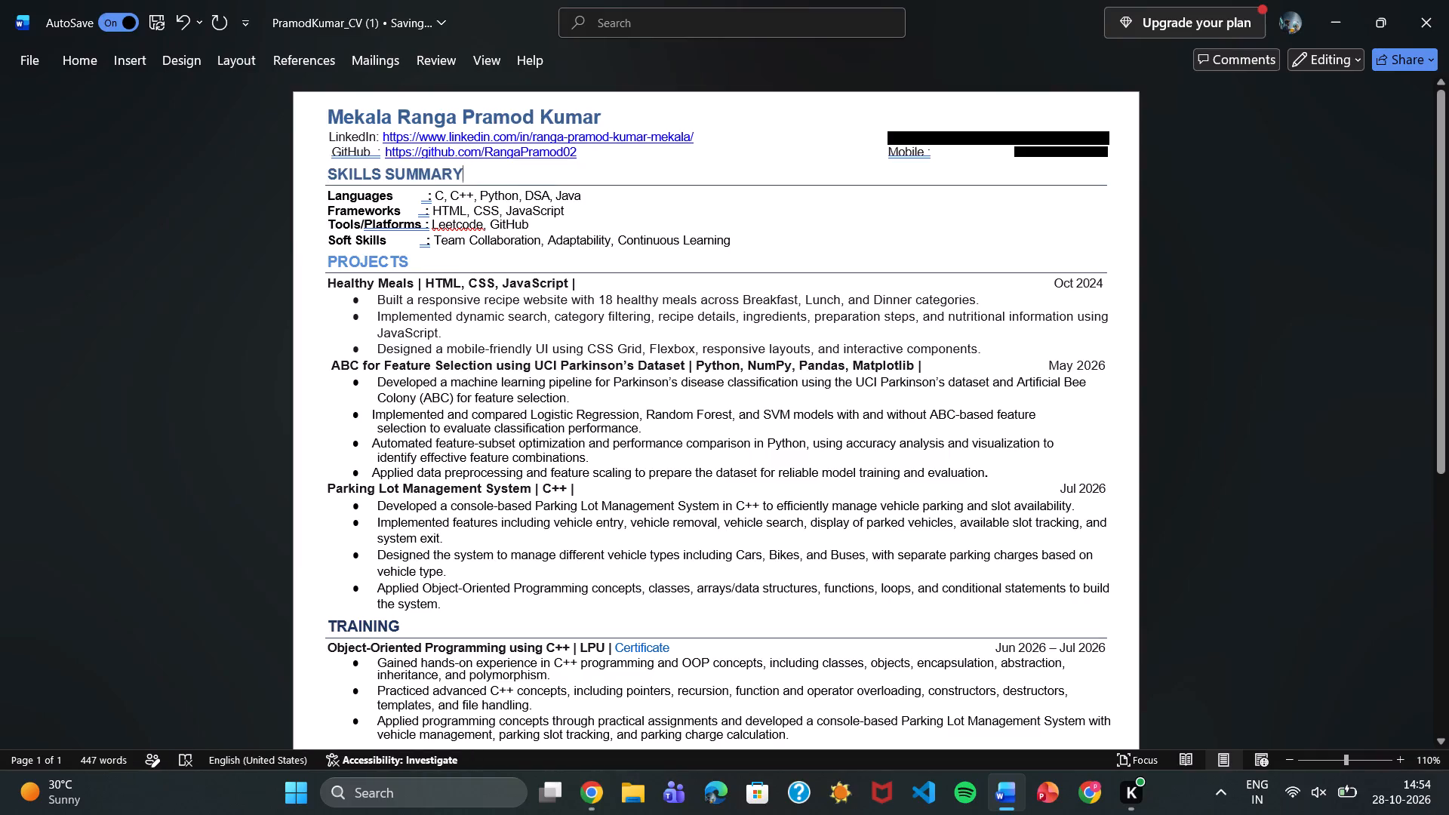
Apply the darker accent blue font colour of the name heading to the whole PROJECTS heading text.
drag(330, 260, 408, 259)
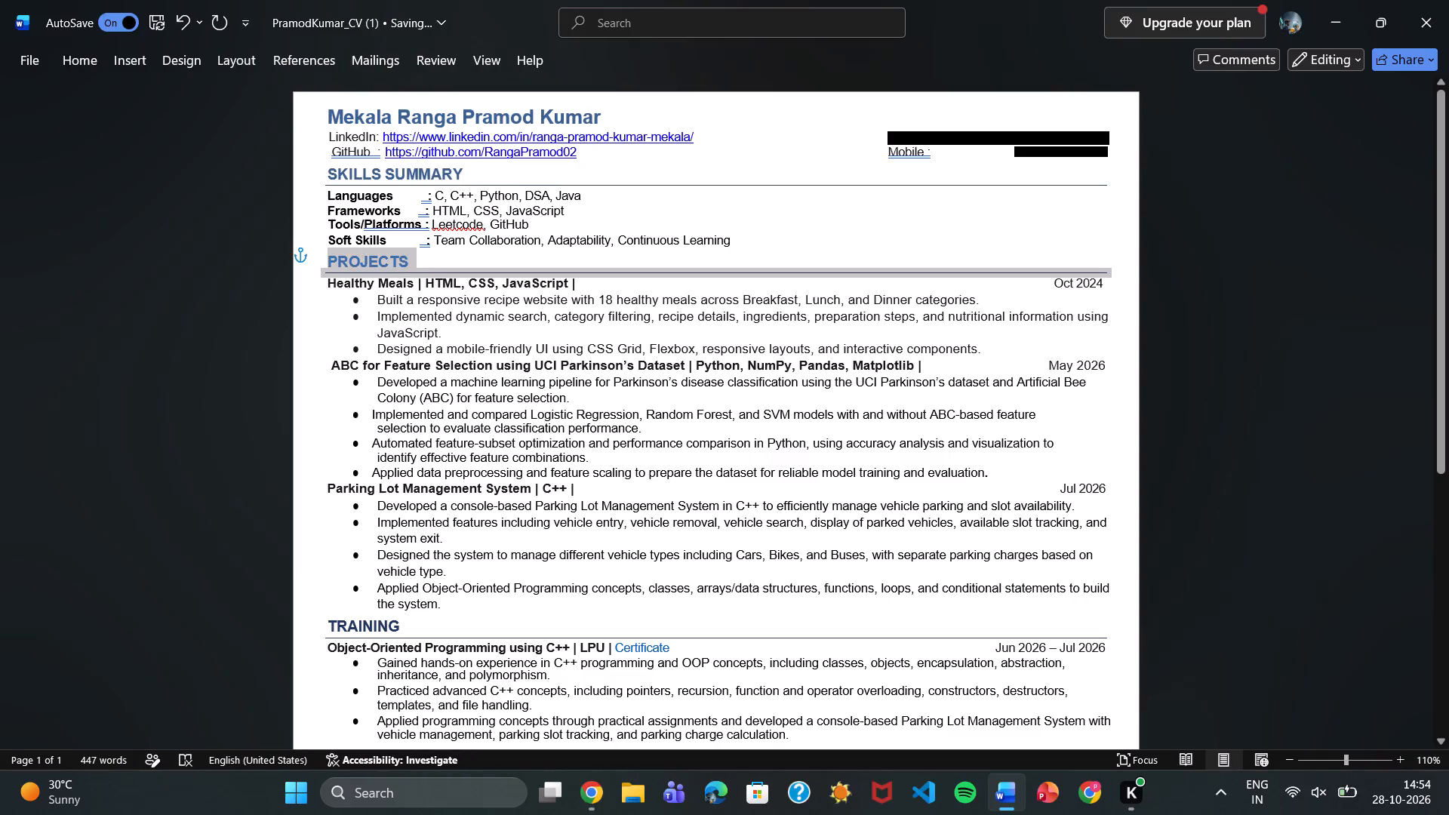
drag(408, 259, 414, 262)
drag(414, 262, 410, 256)
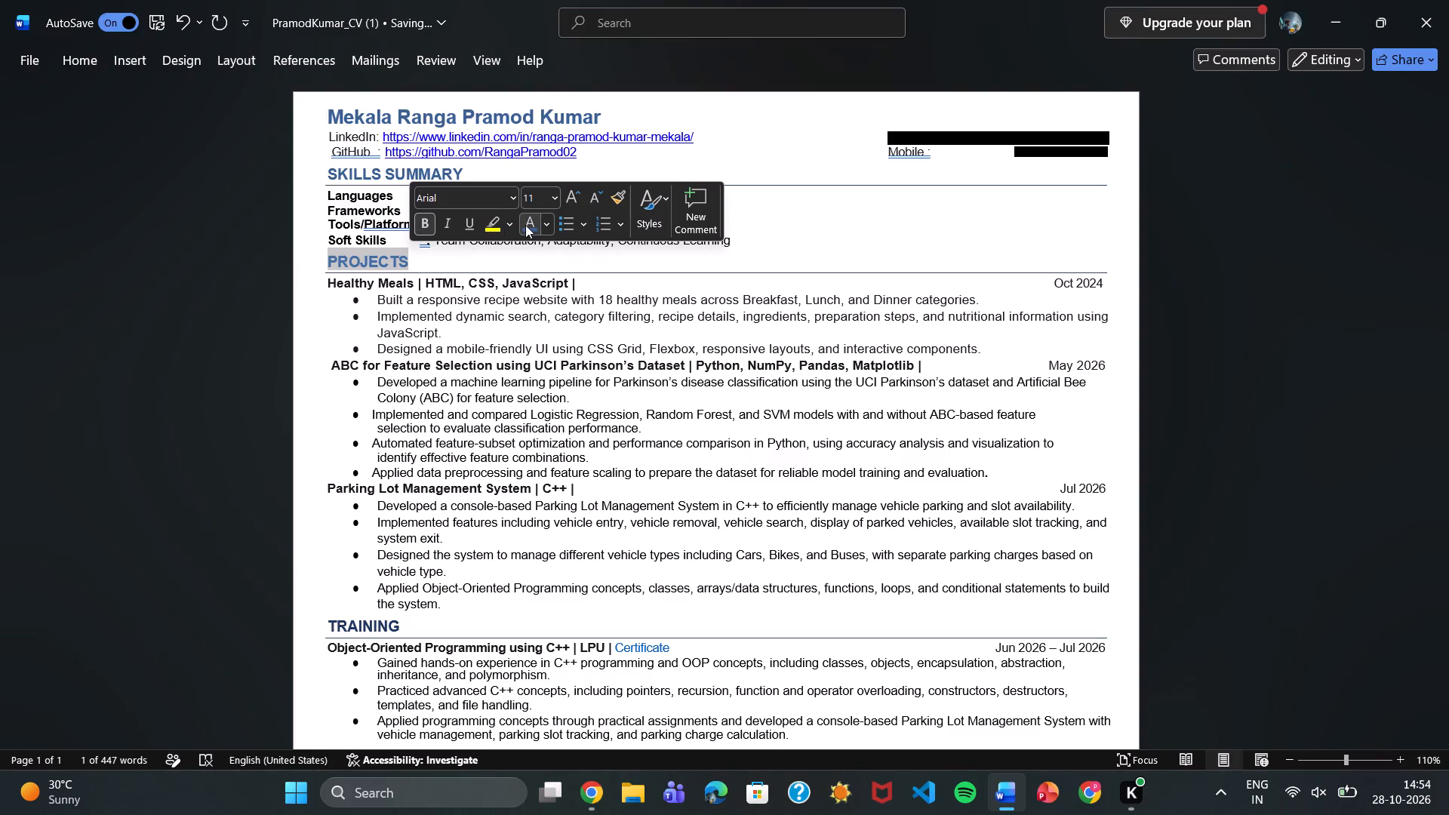
click(526, 225)
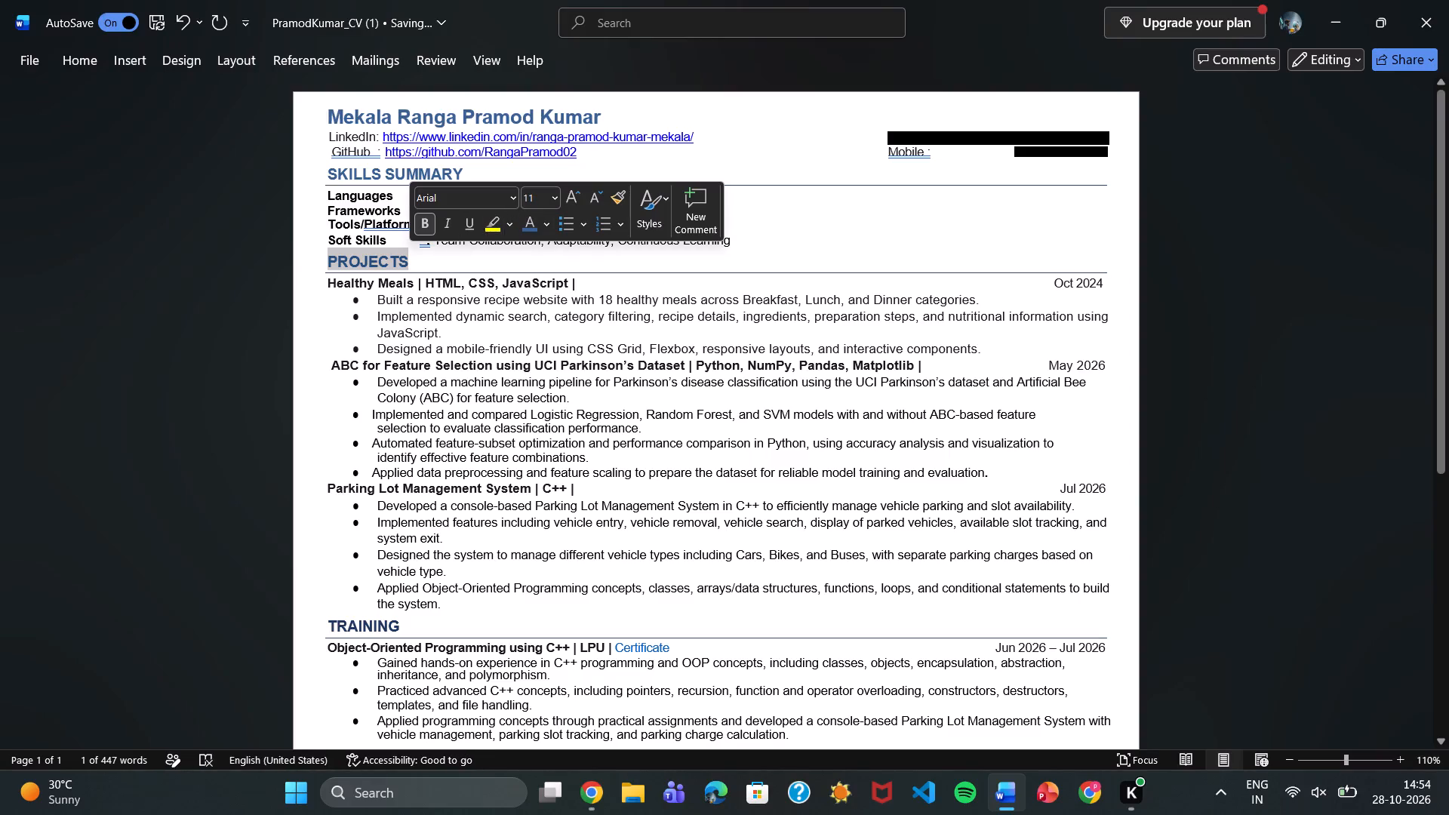
click(309, 321)
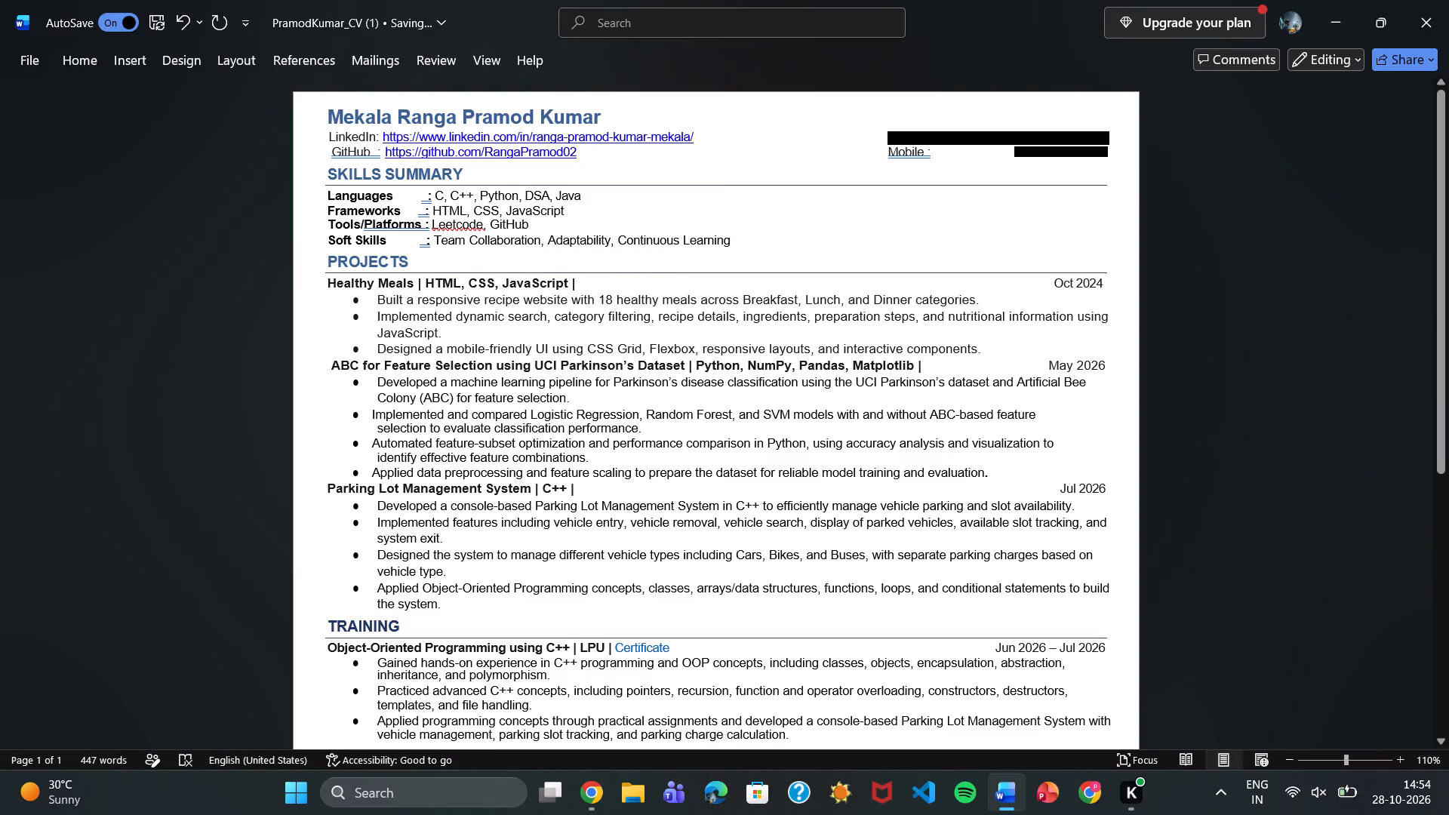
Apply the same darker accent blue font colour to the whole TRAINING heading text.
scroll(352, 431, down, 2)
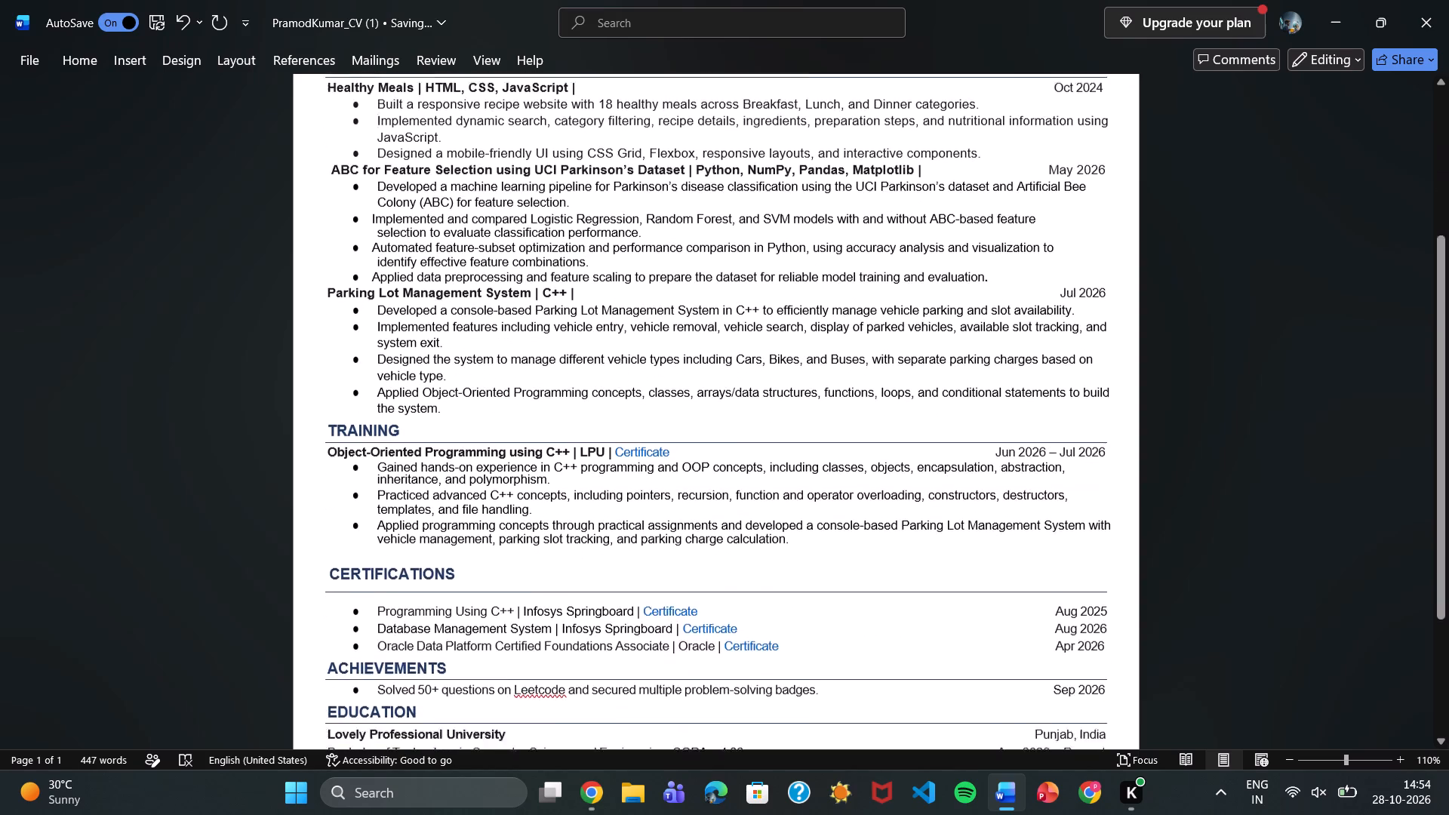
scroll(352, 431, down, 1)
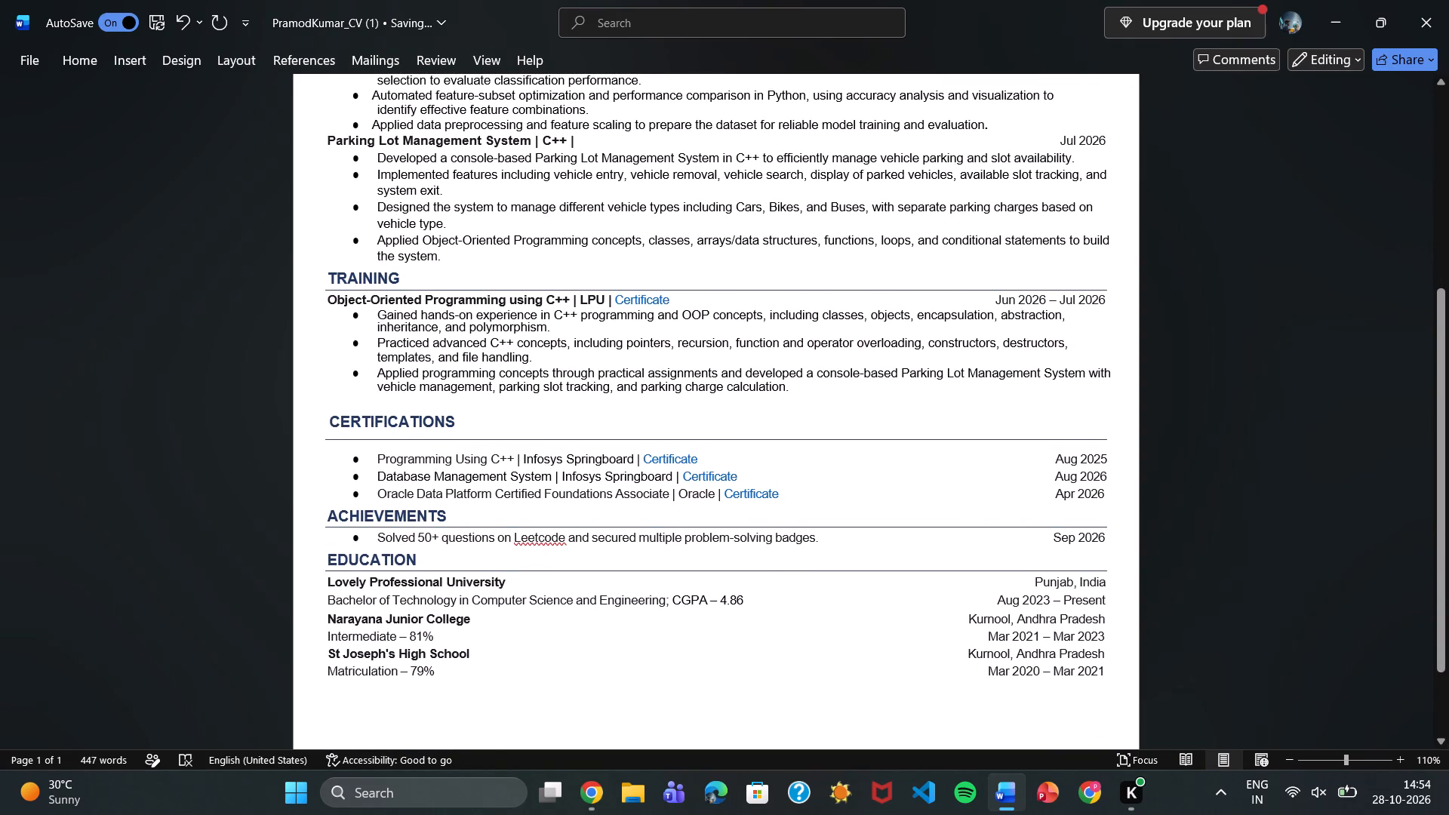
drag(406, 272, 329, 275)
click(329, 275)
drag(401, 276, 378, 276)
drag(378, 276, 336, 274)
drag(336, 274, 334, 269)
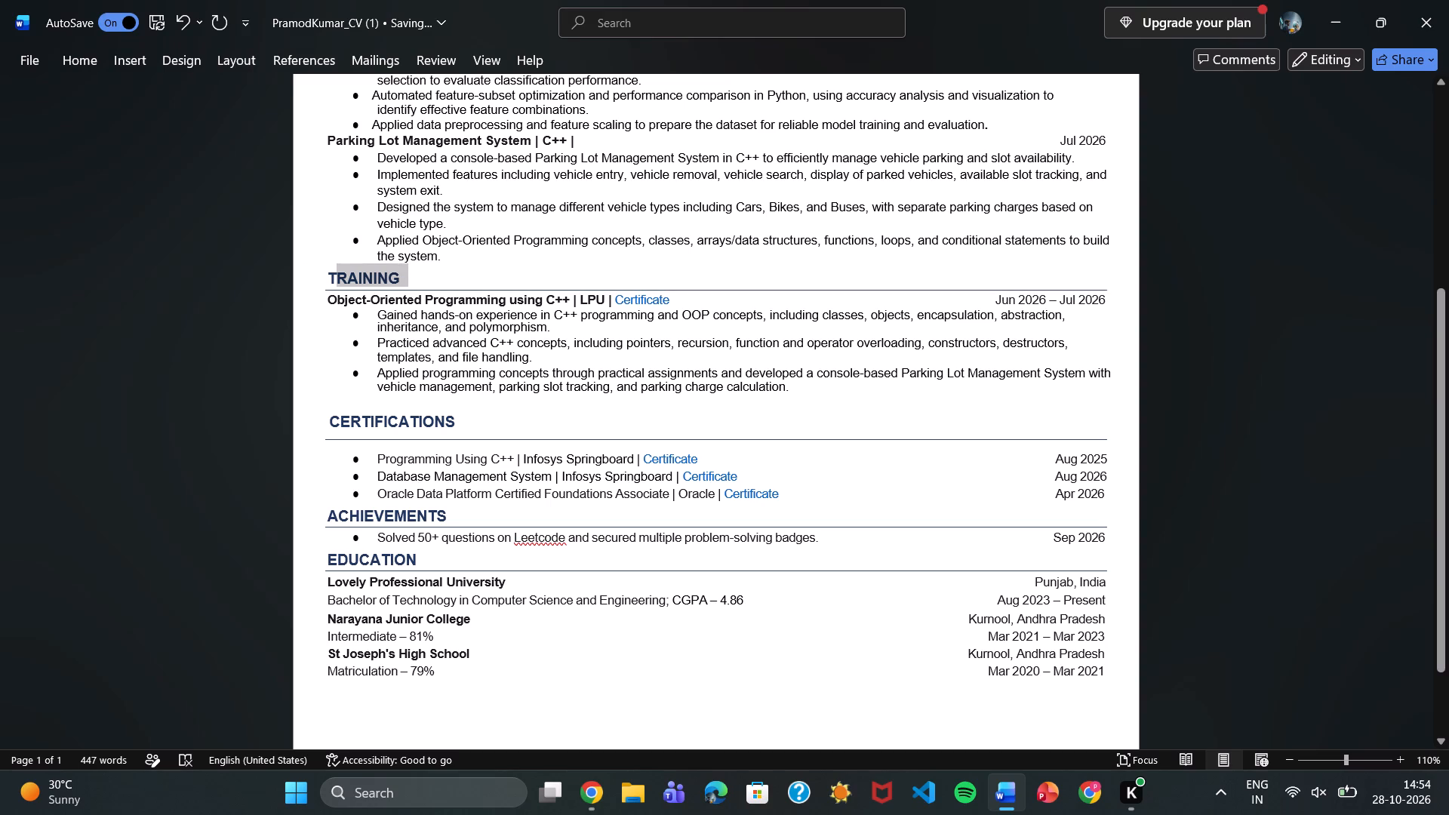
drag(334, 269, 332, 267)
drag(332, 267, 332, 268)
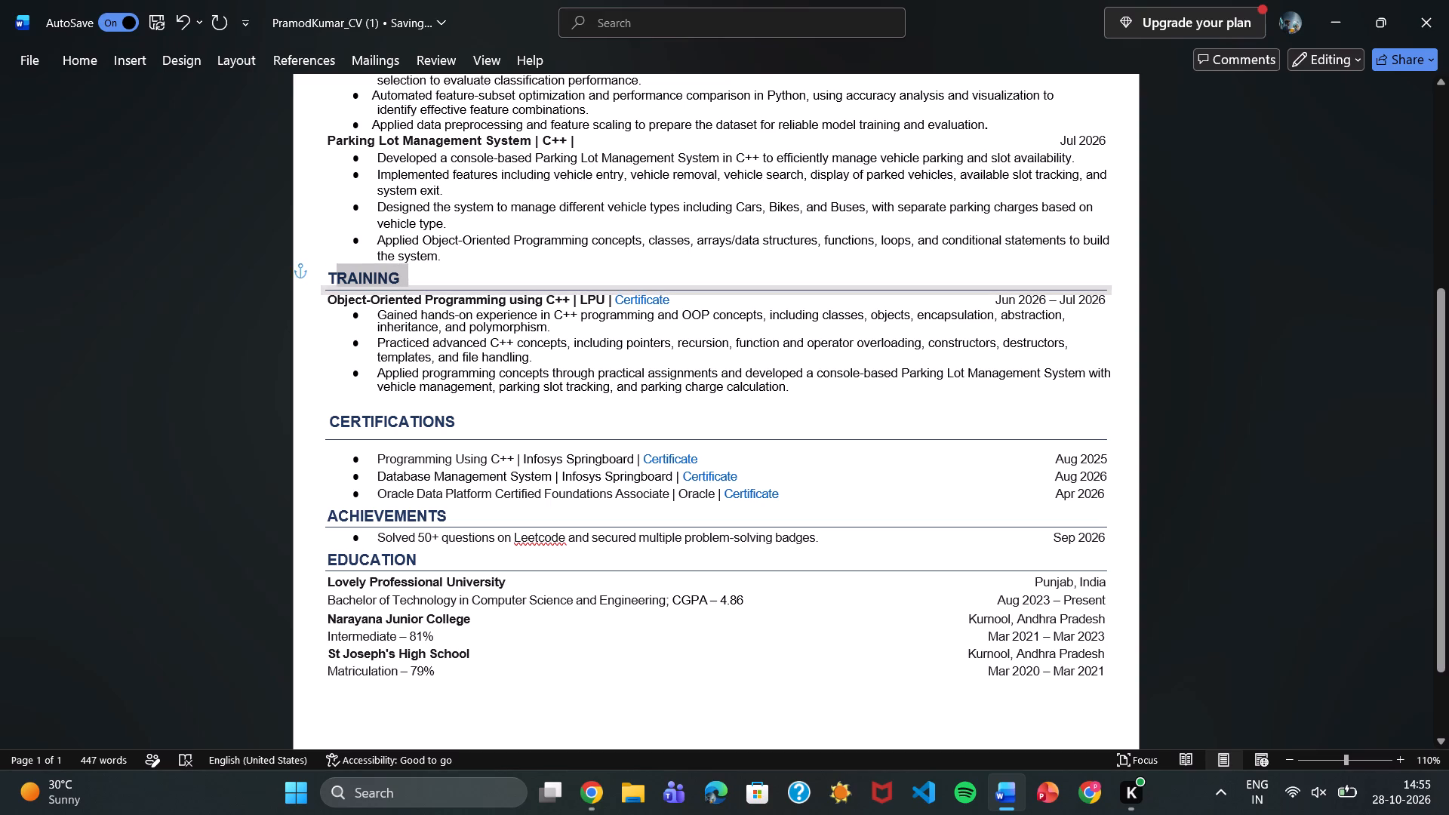
drag(332, 268, 330, 272)
click(330, 272)
drag(330, 272, 389, 272)
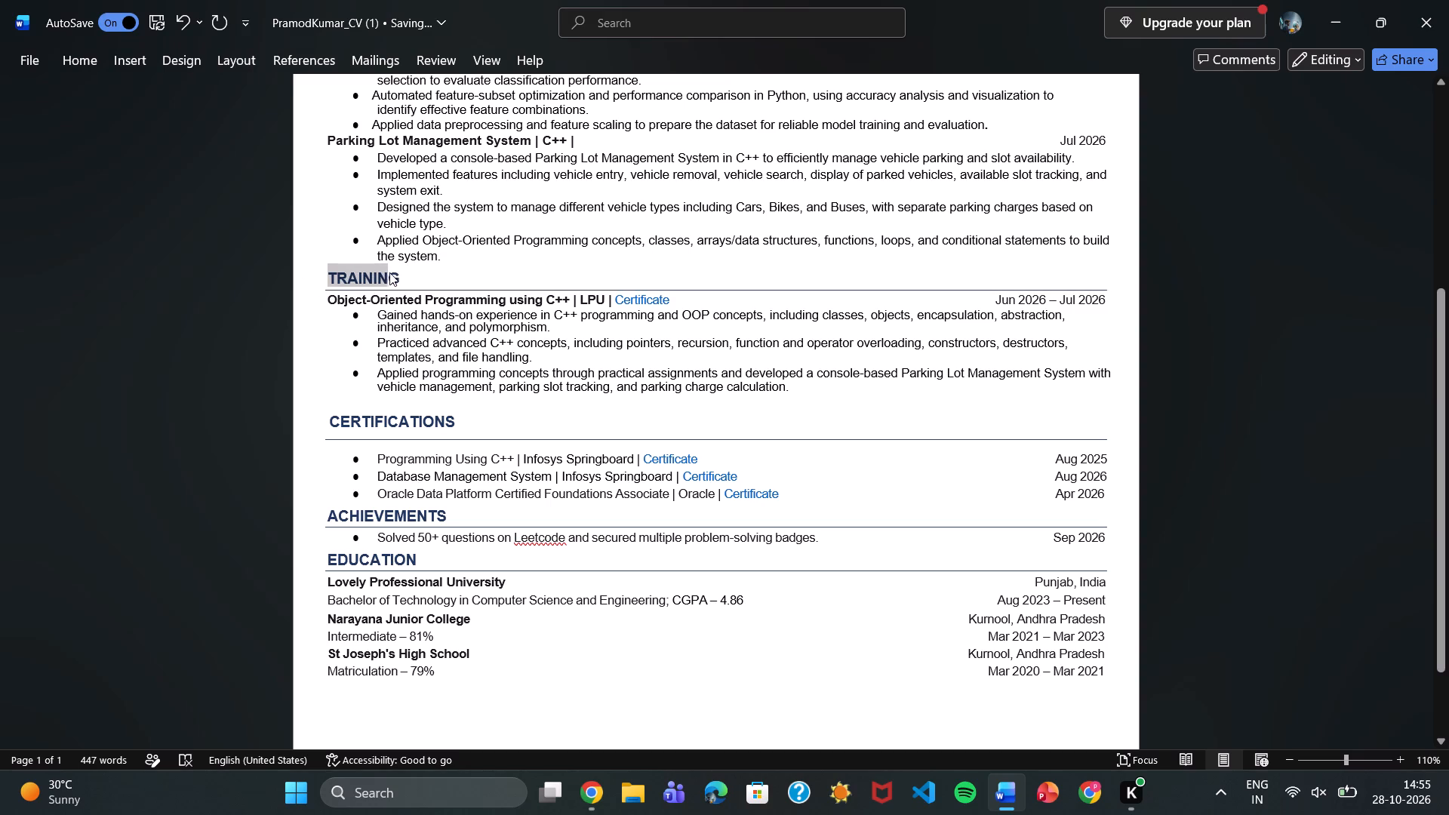
drag(389, 272, 391, 265)
drag(391, 265, 394, 265)
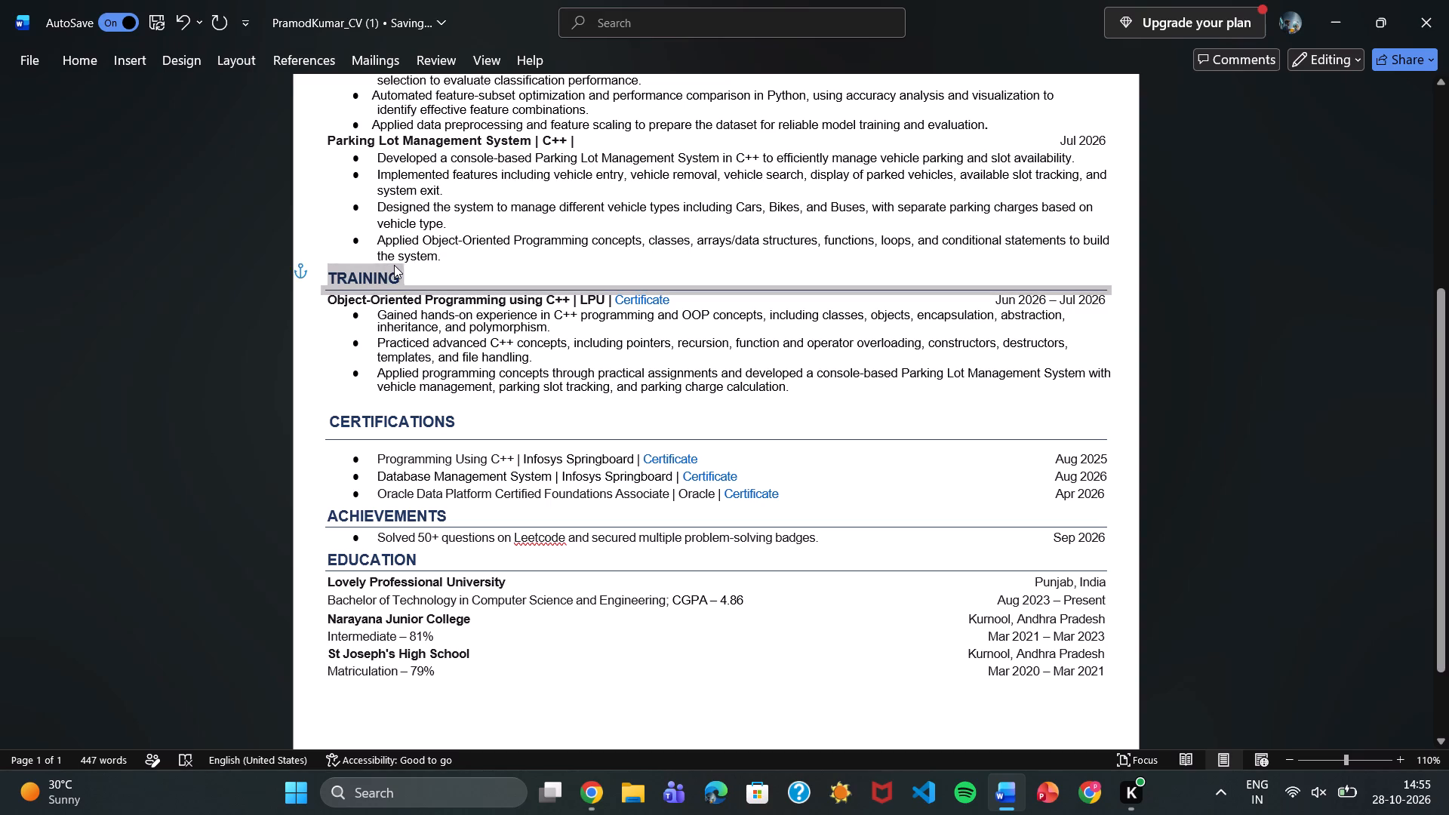
drag(394, 265, 394, 263)
drag(394, 263, 391, 265)
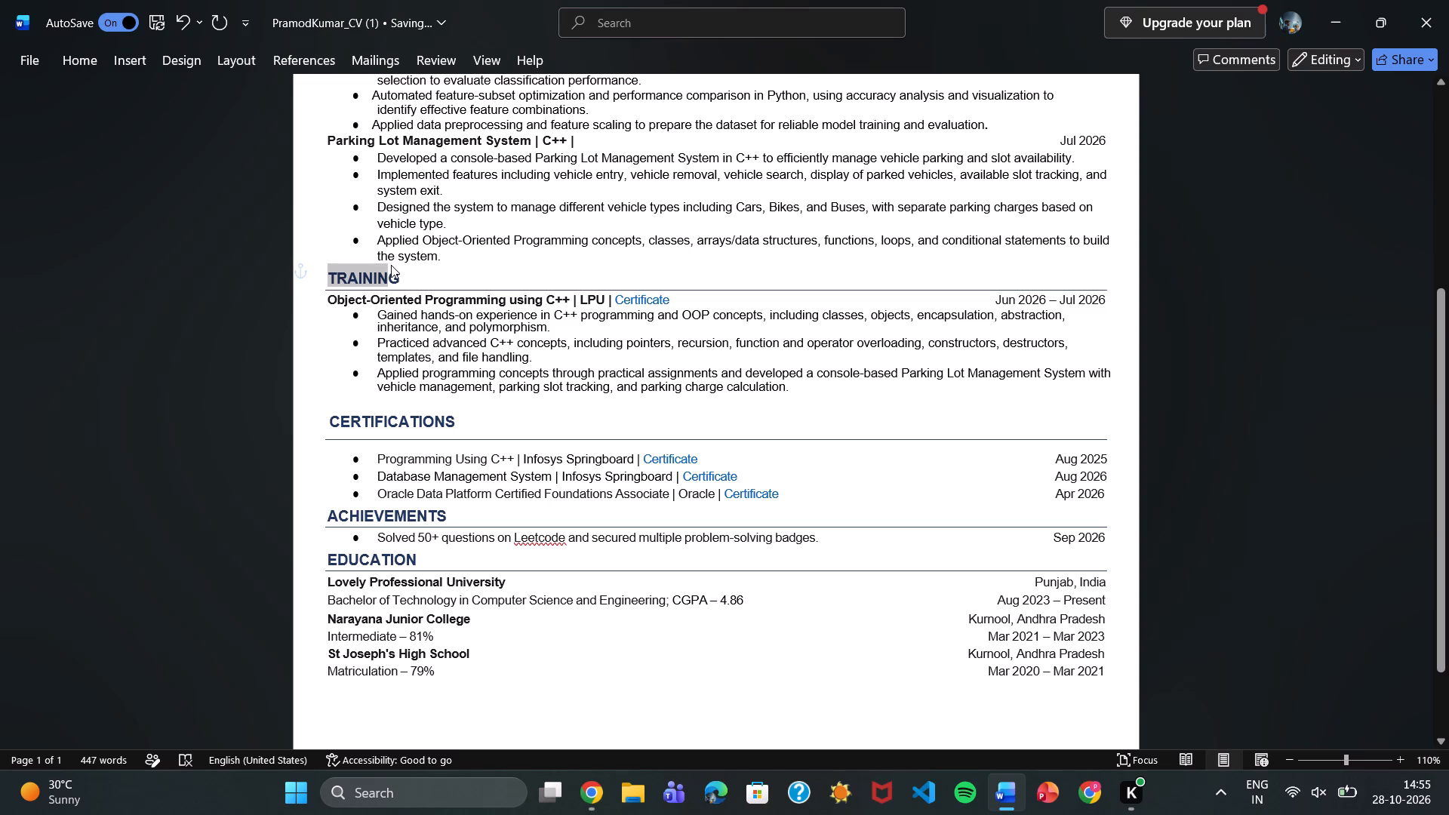
drag(391, 265, 392, 265)
drag(392, 265, 392, 267)
drag(392, 267, 392, 272)
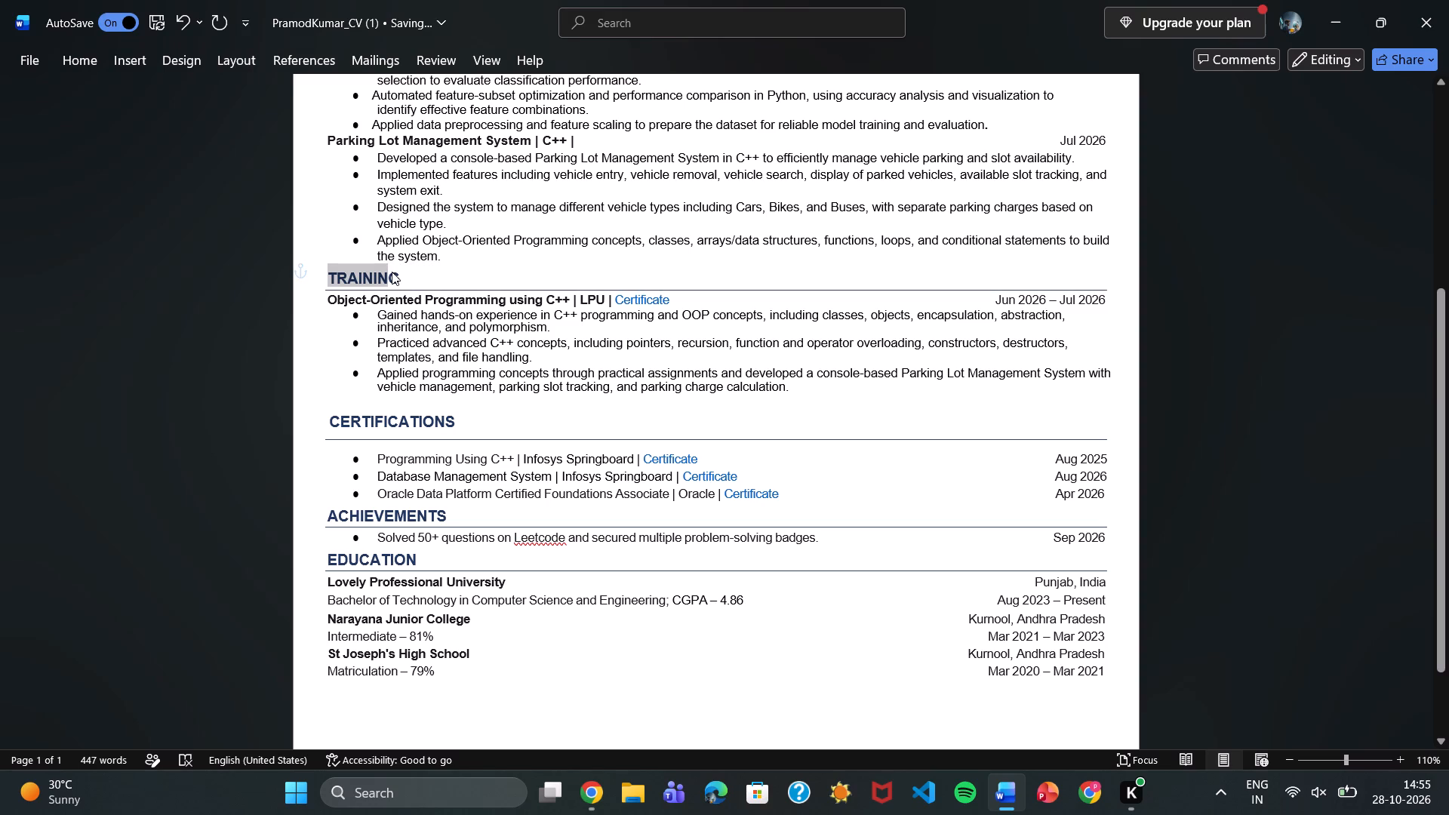
drag(392, 272, 394, 271)
click(394, 271)
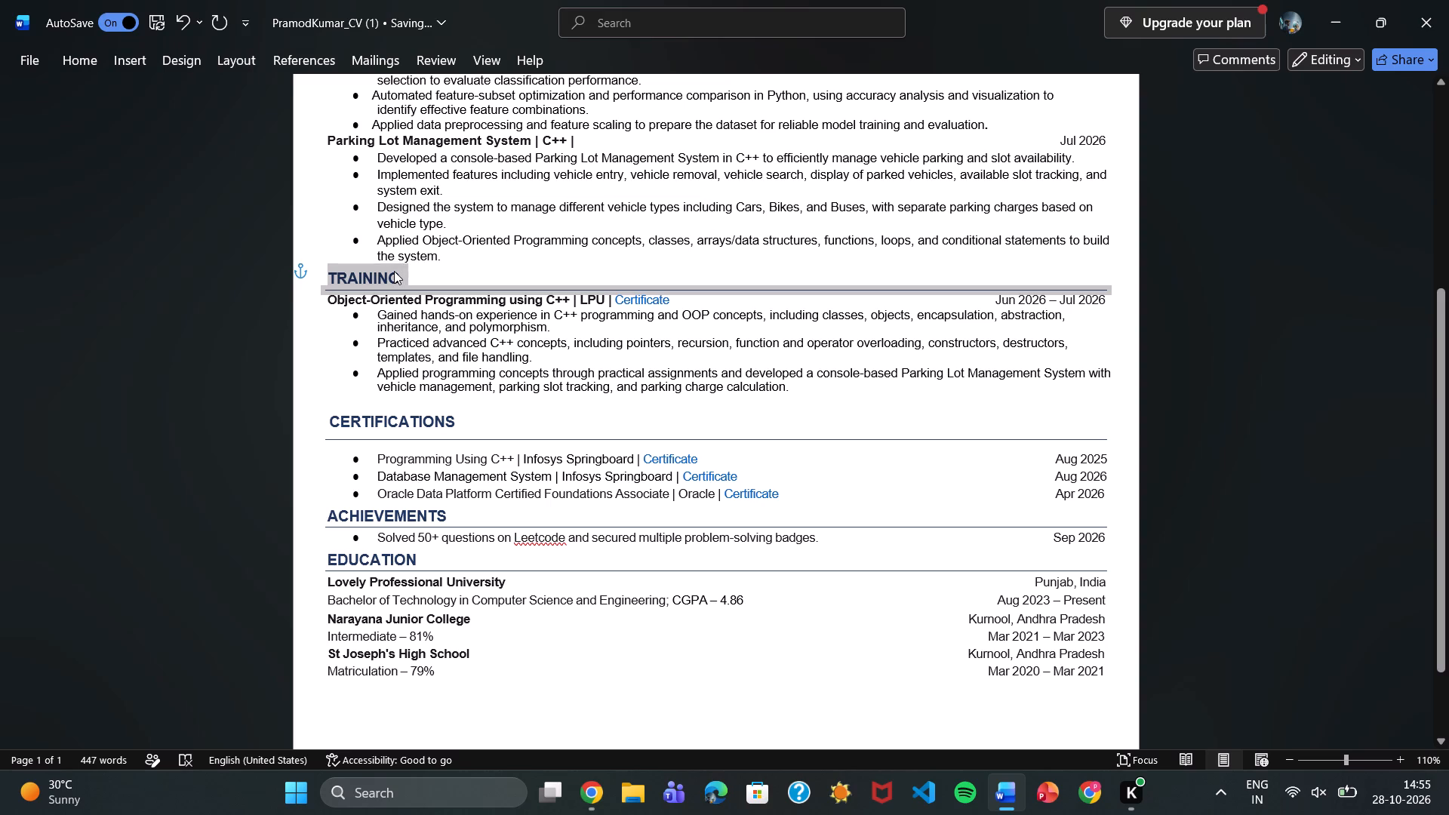
double_click(397, 272)
drag(397, 272, 392, 272)
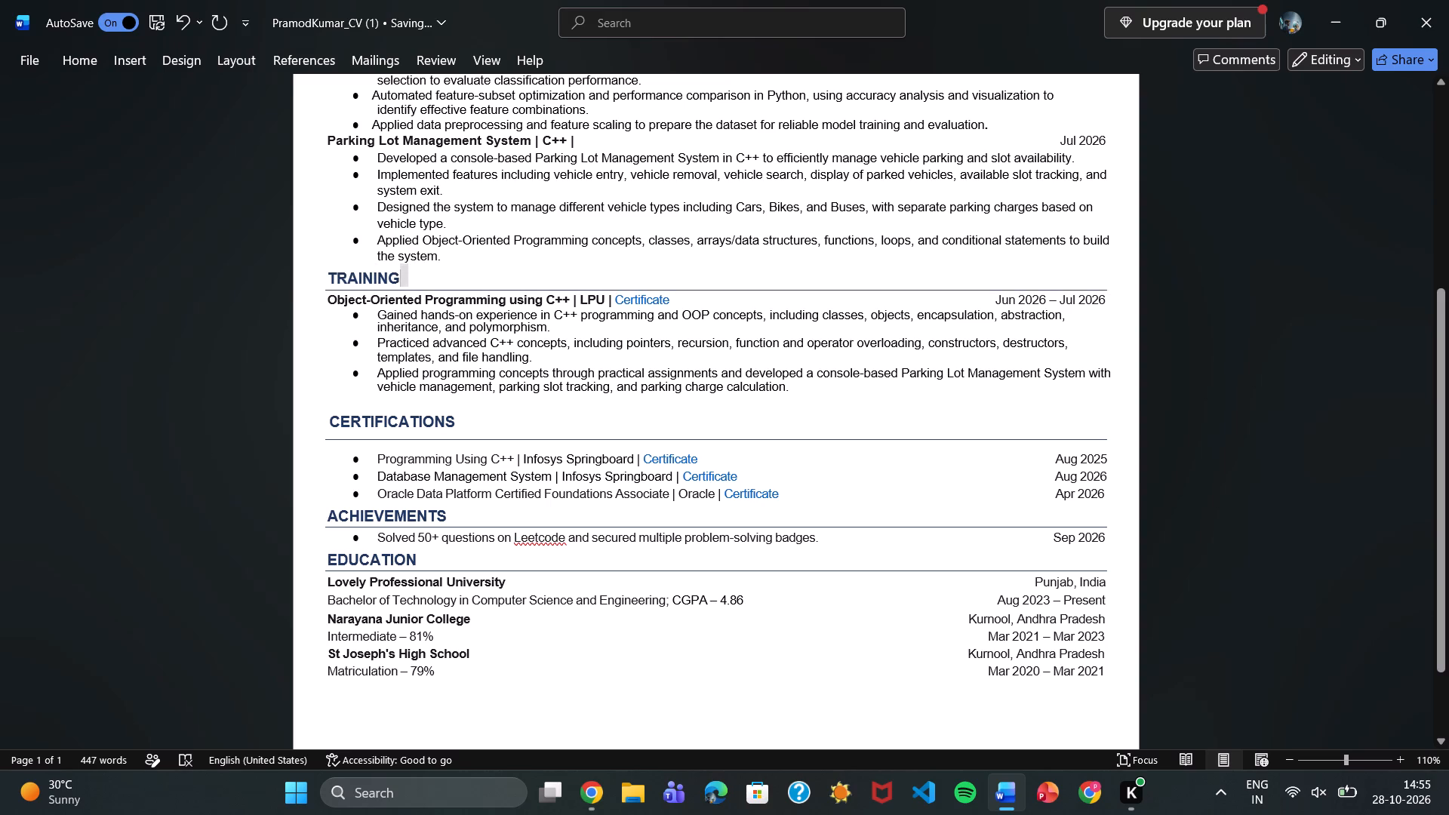
drag(392, 272, 335, 275)
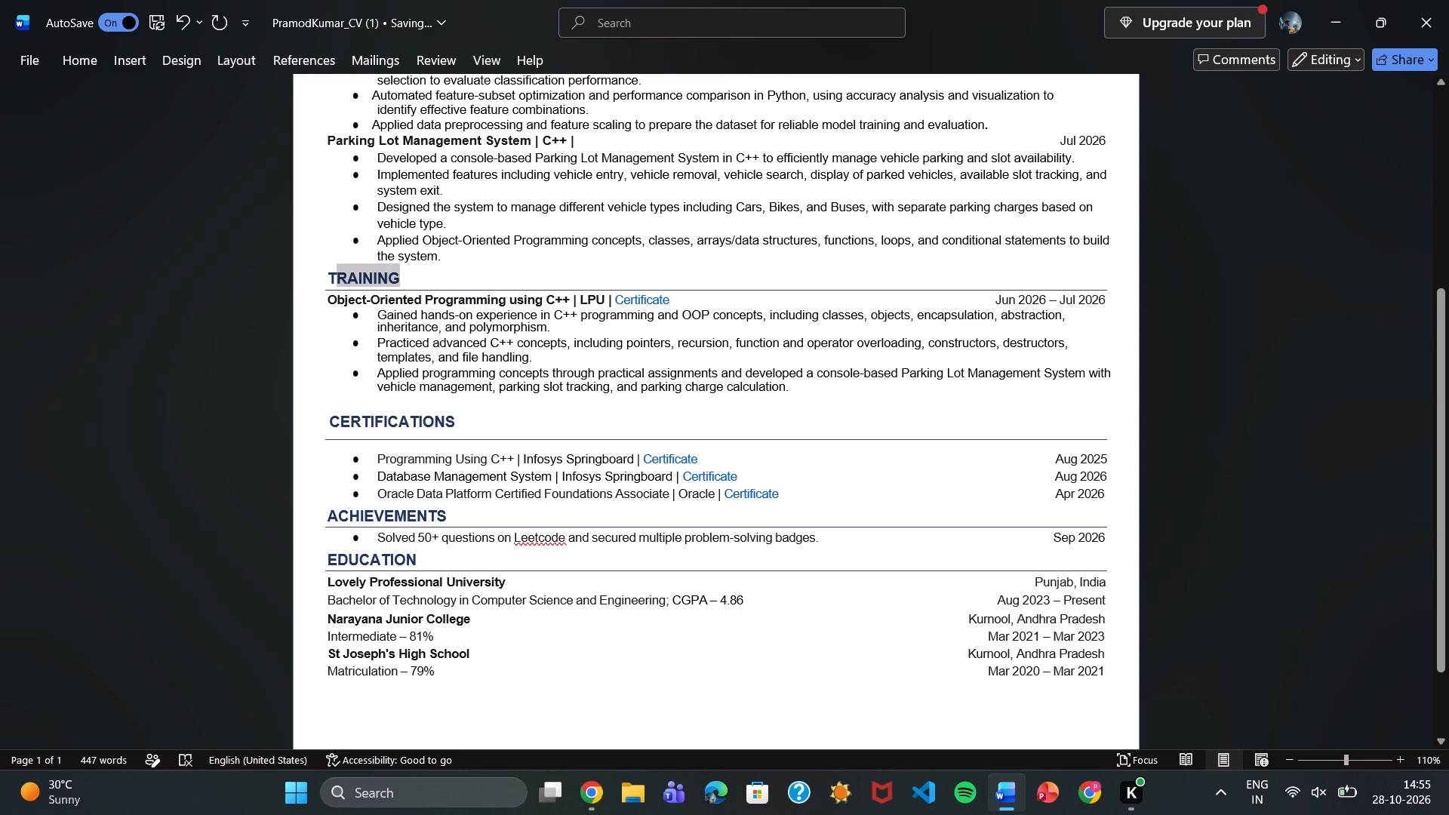
drag(335, 275, 332, 272)
click(332, 272)
click(332, 272)
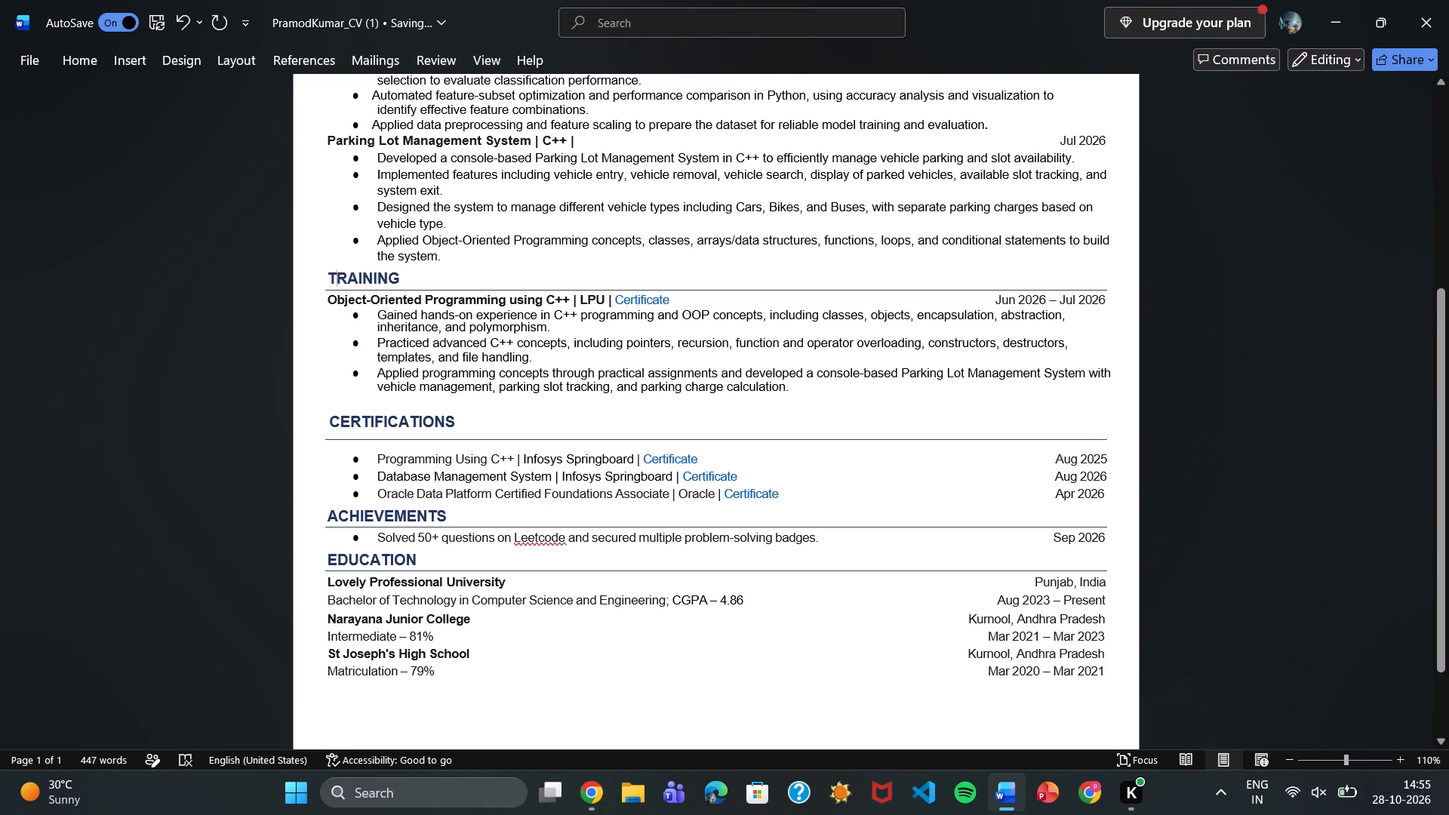
click(328, 272)
drag(328, 272, 403, 267)
drag(403, 267, 383, 269)
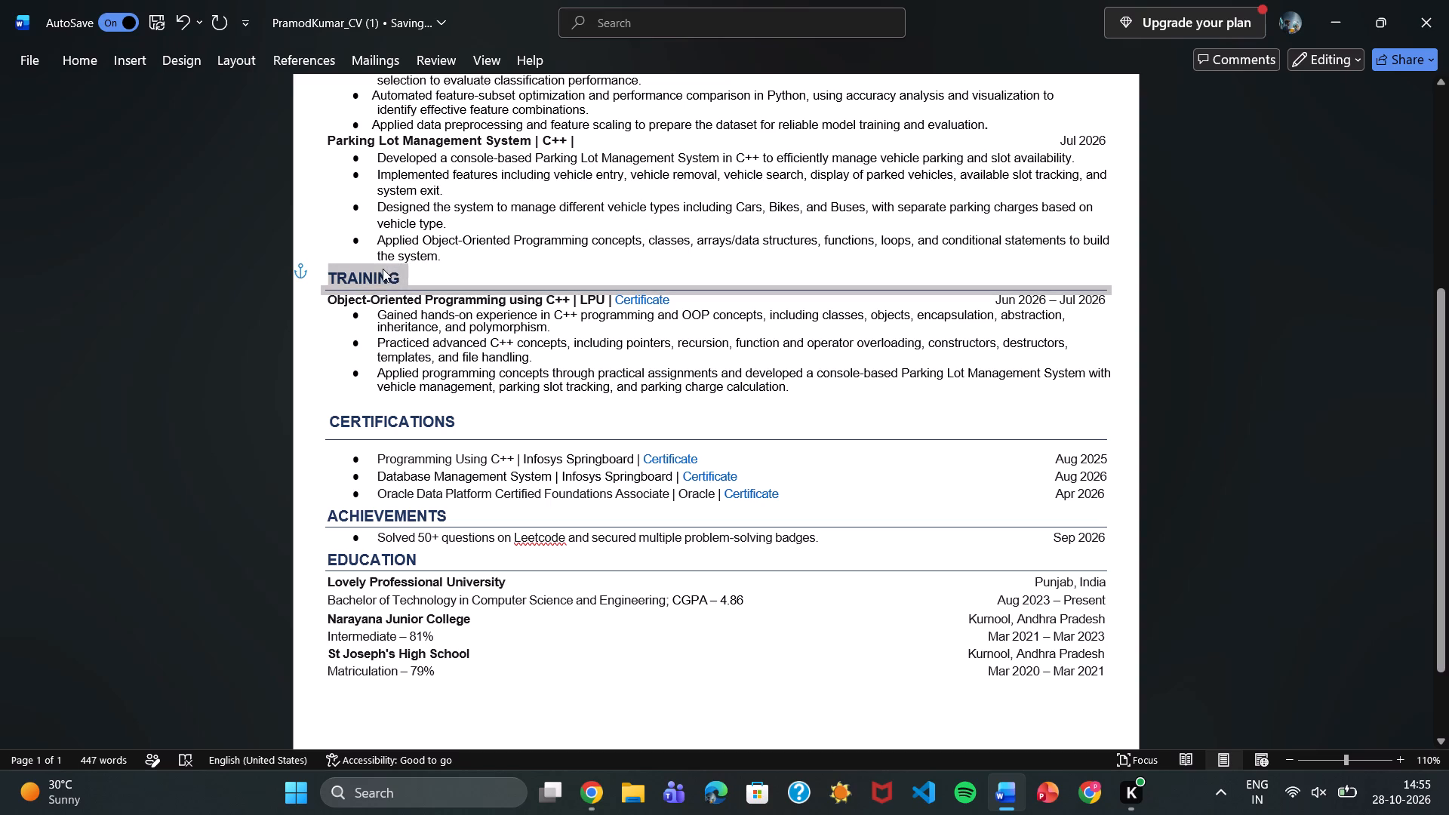
drag(383, 269, 384, 269)
click(384, 269)
triple_click(401, 272)
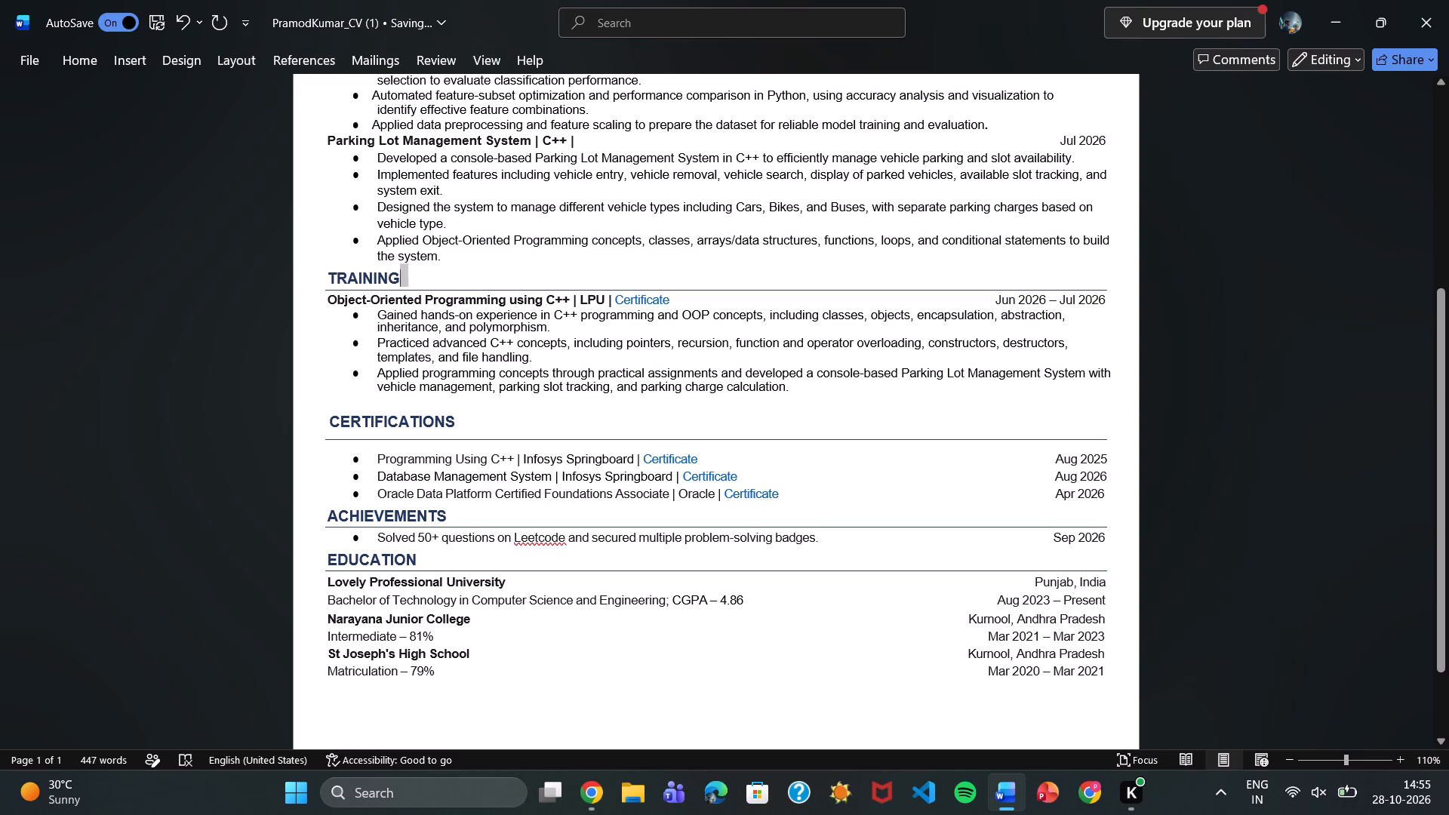
click(515, 245)
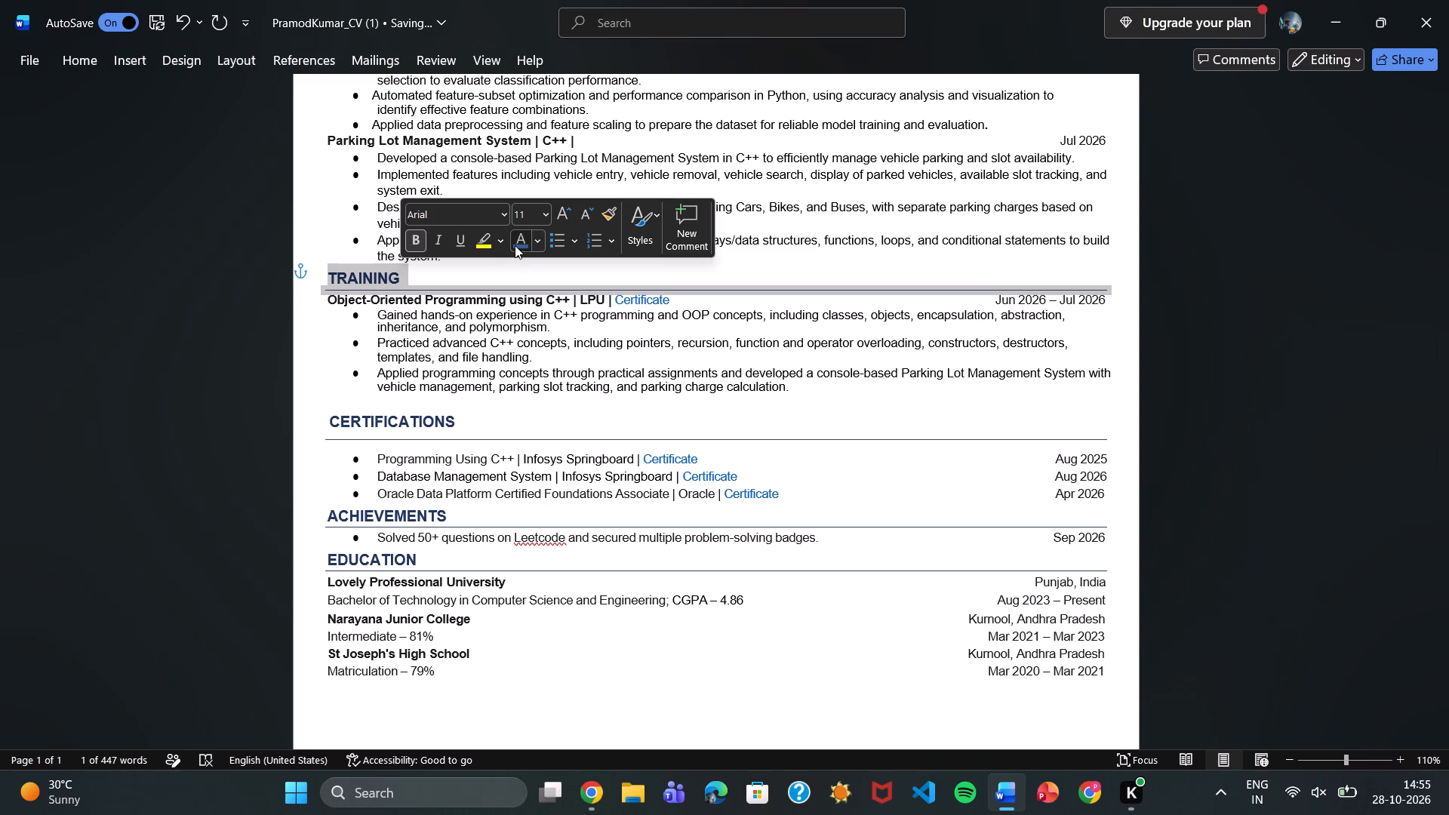
click(444, 277)
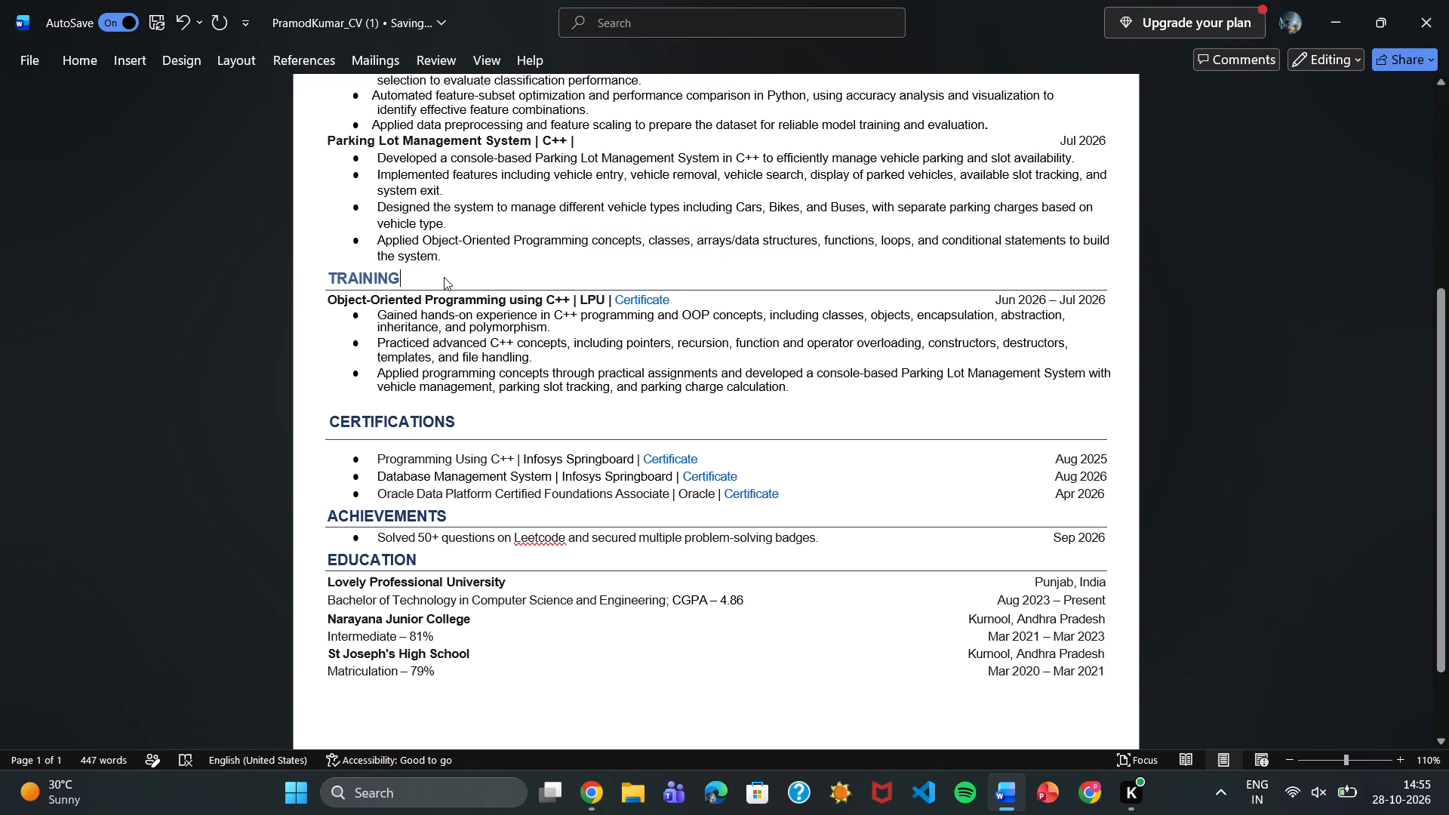
Recolour the whole CERTIFICATIONS heading with the same darker accent blue font colour.
drag(323, 420, 414, 419)
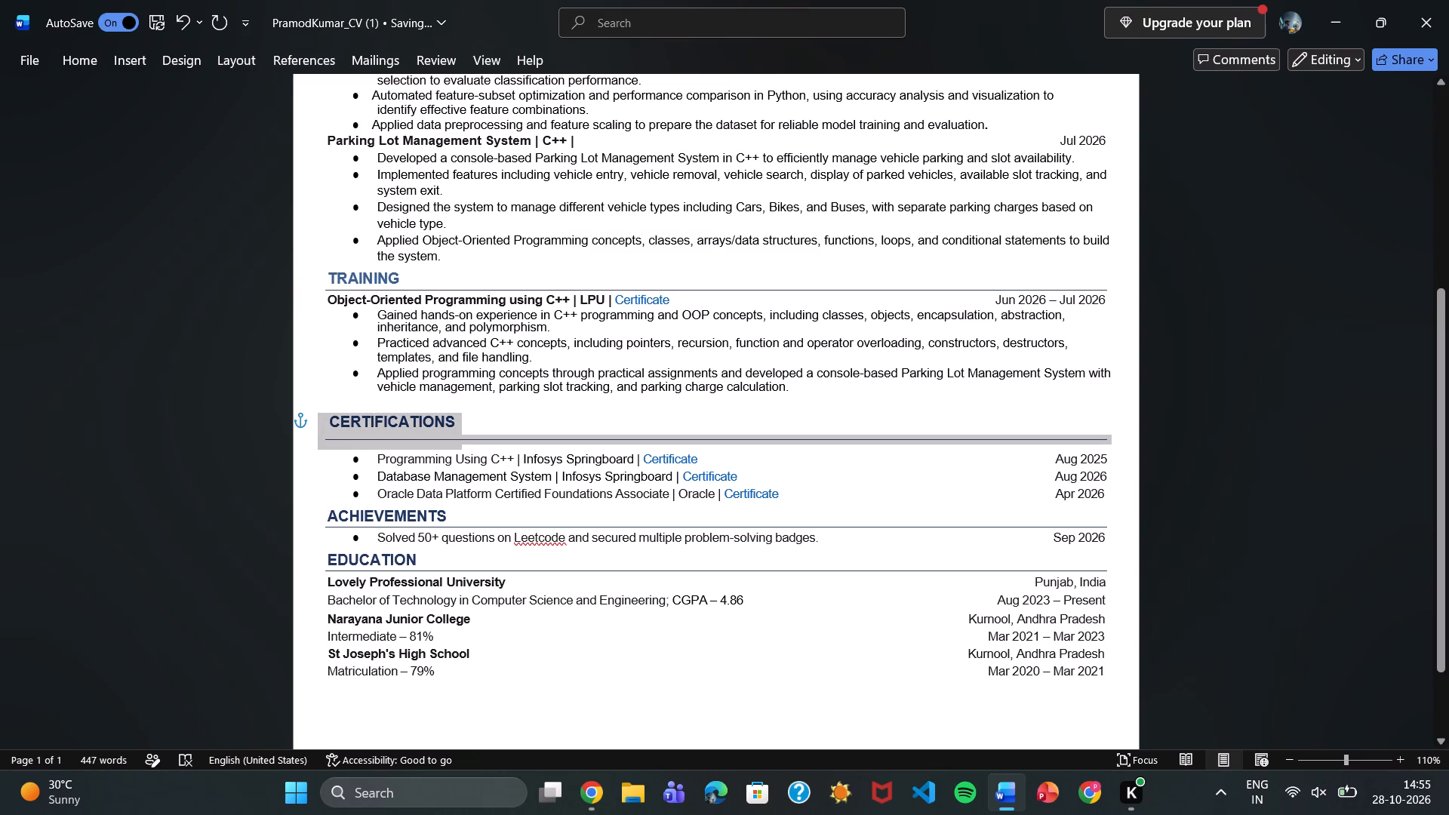
drag(414, 419, 456, 417)
triple_click(456, 417)
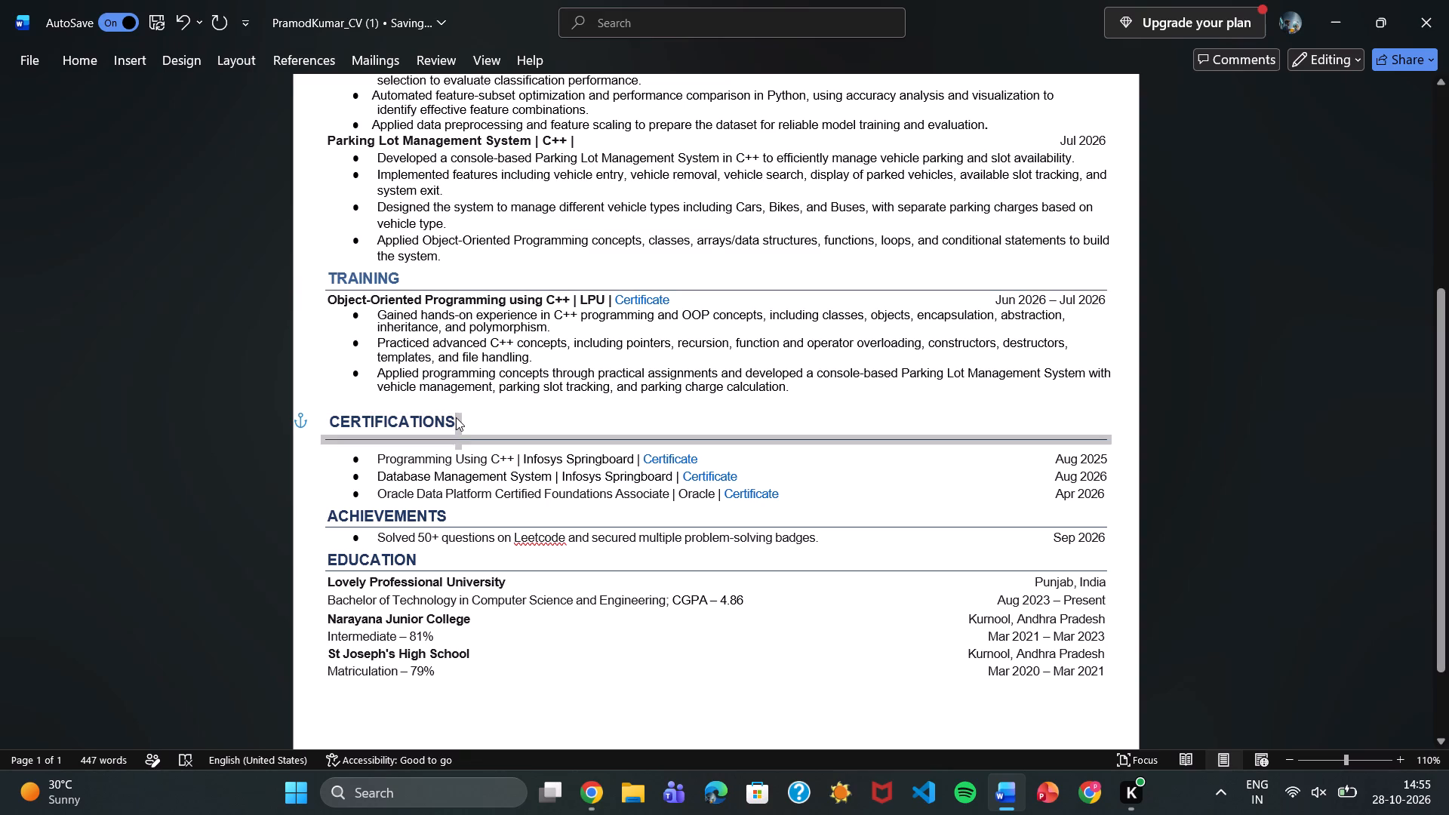
click(574, 389)
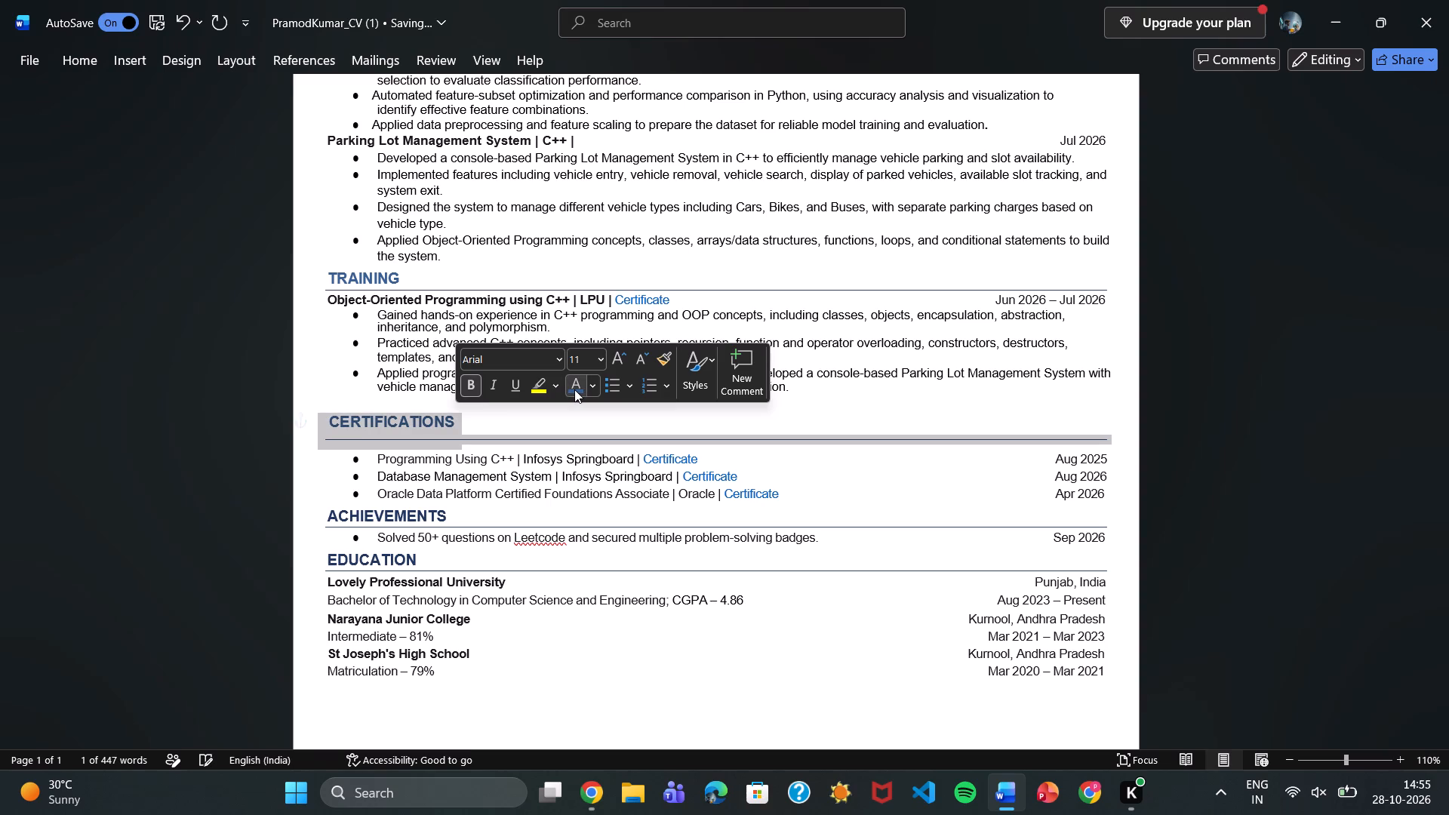
Recolour the whole ACHIEVEMENTS heading with the same darker accent blue font colour.
triple_click(450, 521)
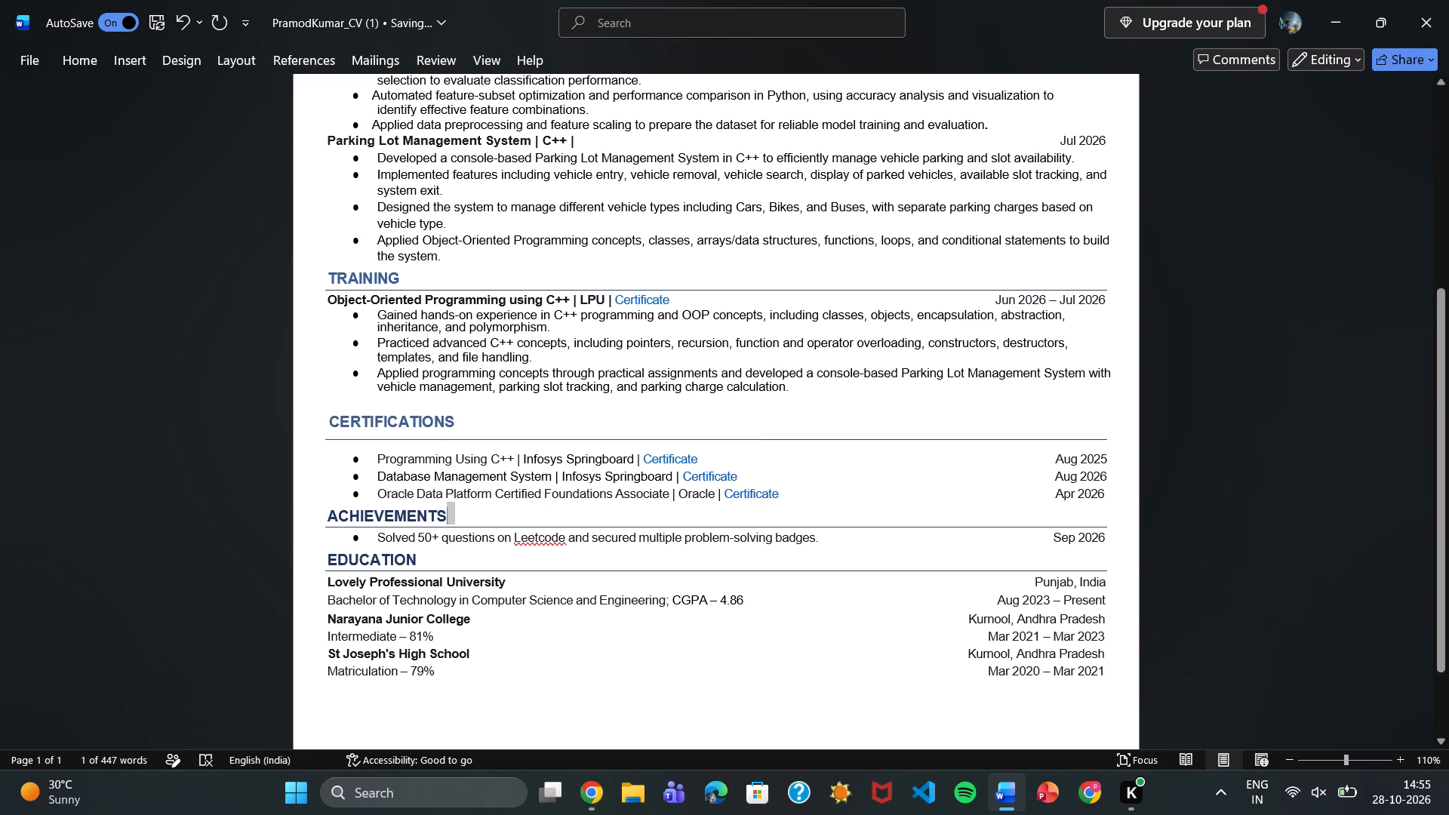
click(570, 488)
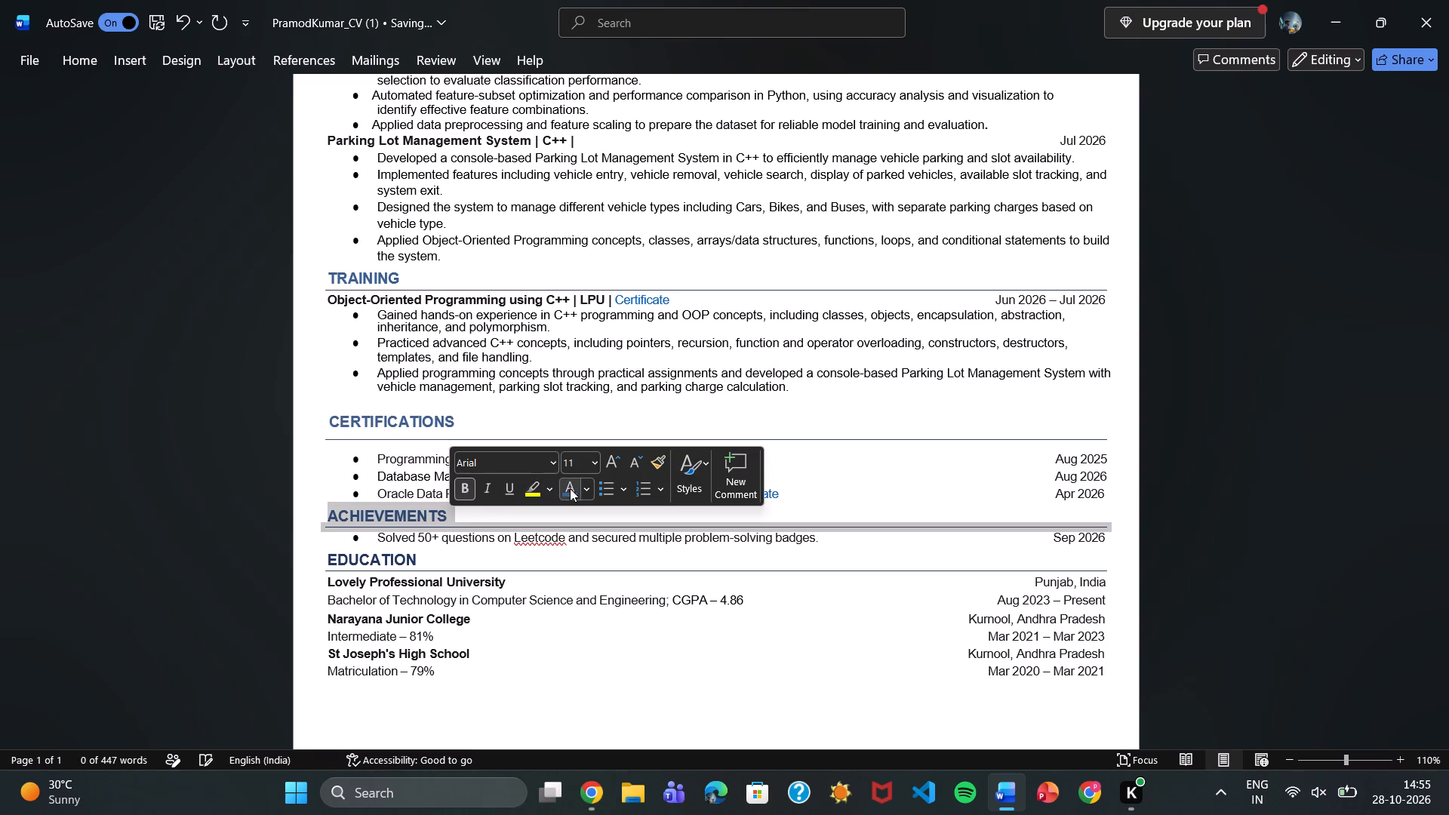
Recolour the whole EDUCATION heading with the same darker accent blue font colour.
triple_click(451, 552)
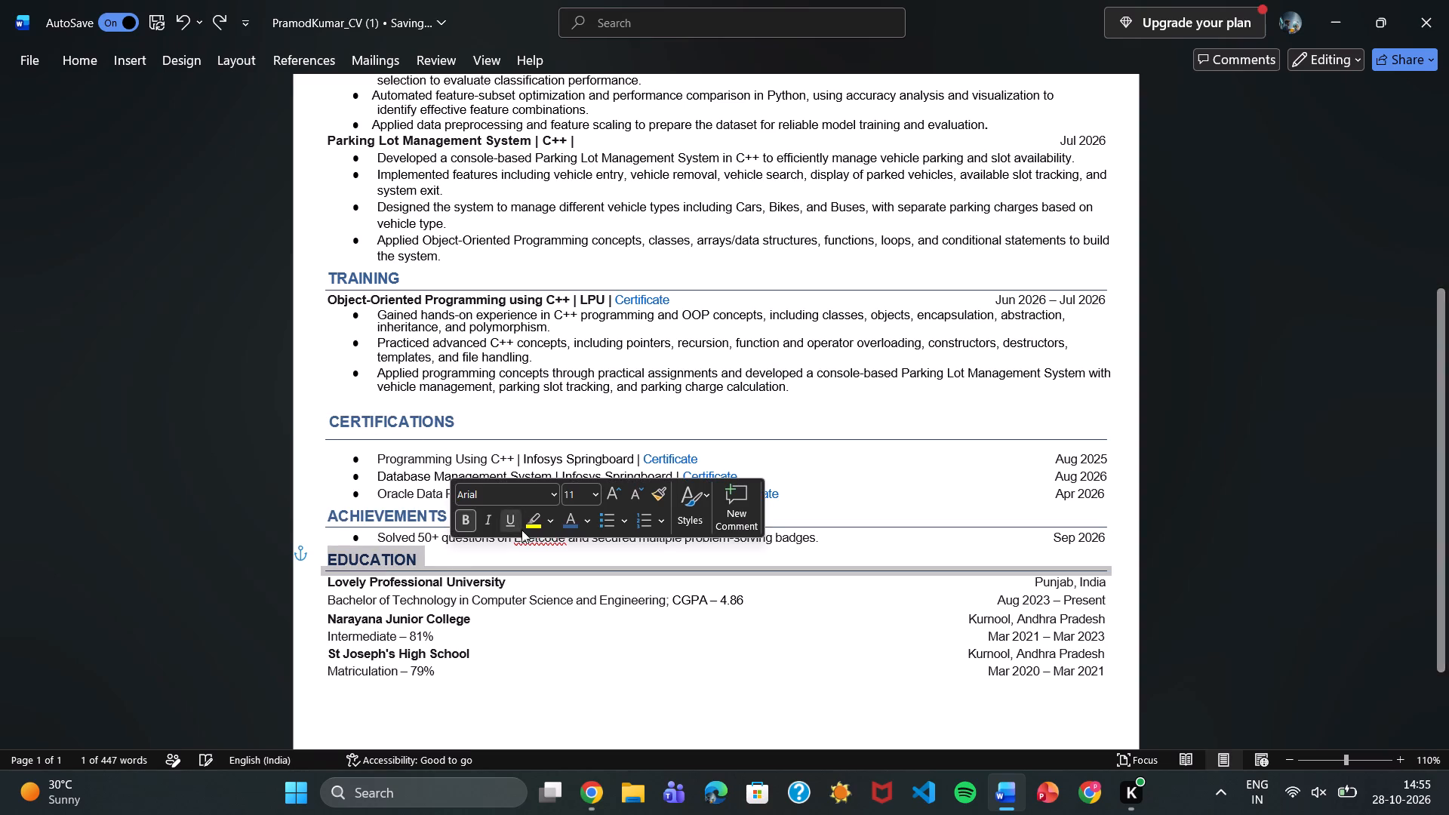
click(571, 527)
click(546, 636)
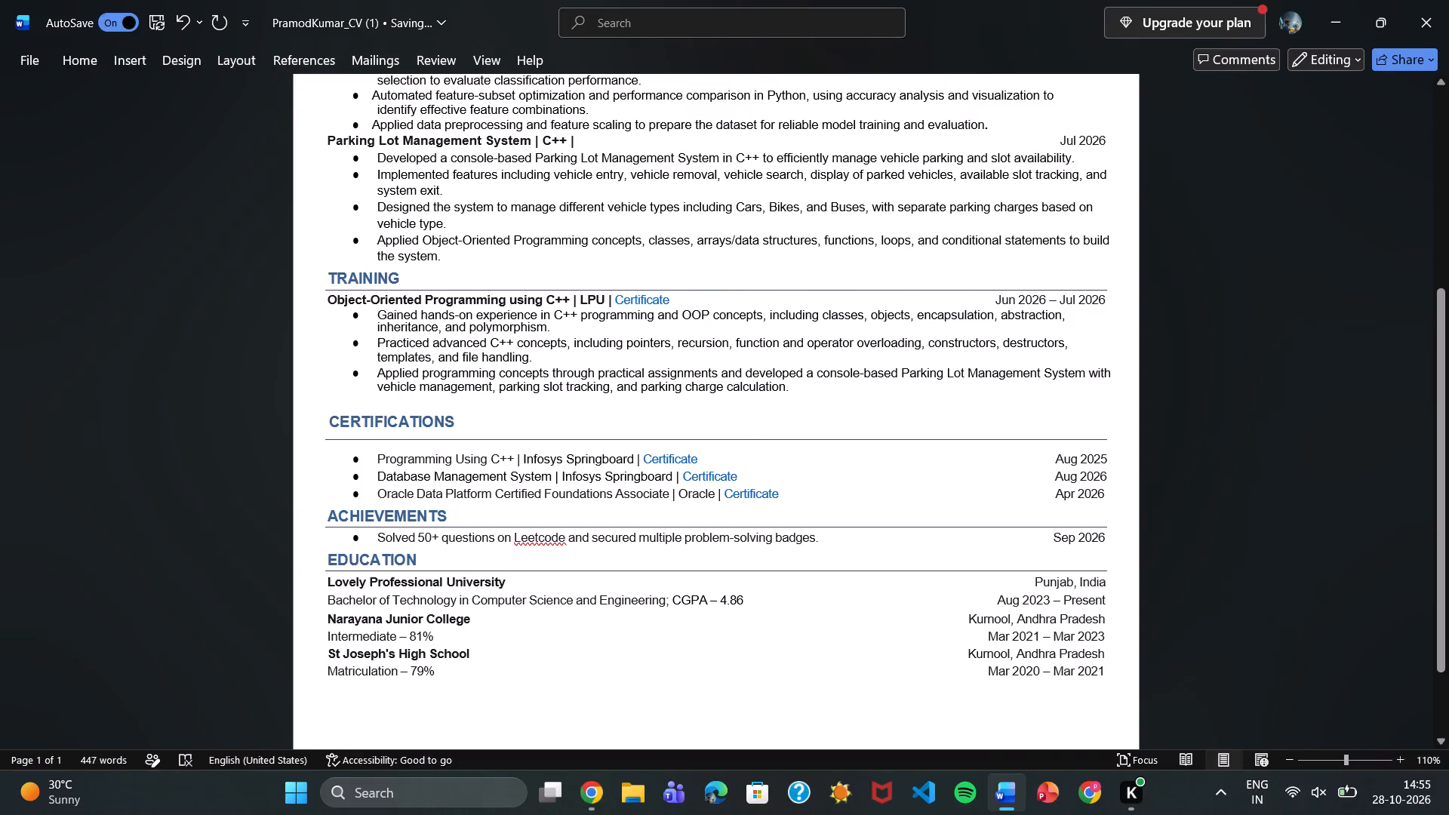
Look over the whole CV, from the name heading down to EDUCATION, to check the heading colours and layout.
scroll(546, 636, up, 9)
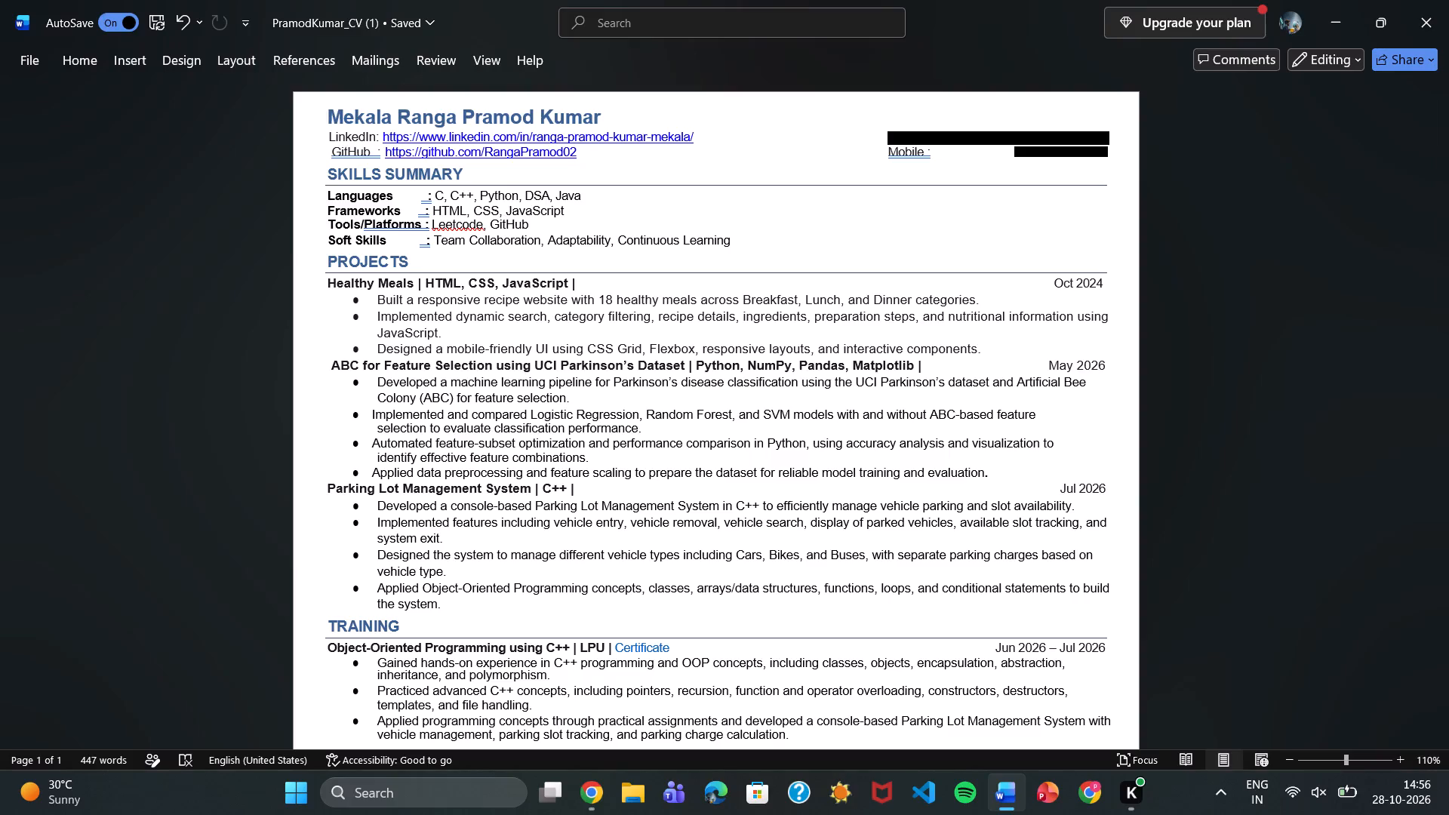
scroll(841, 511, down, 3)
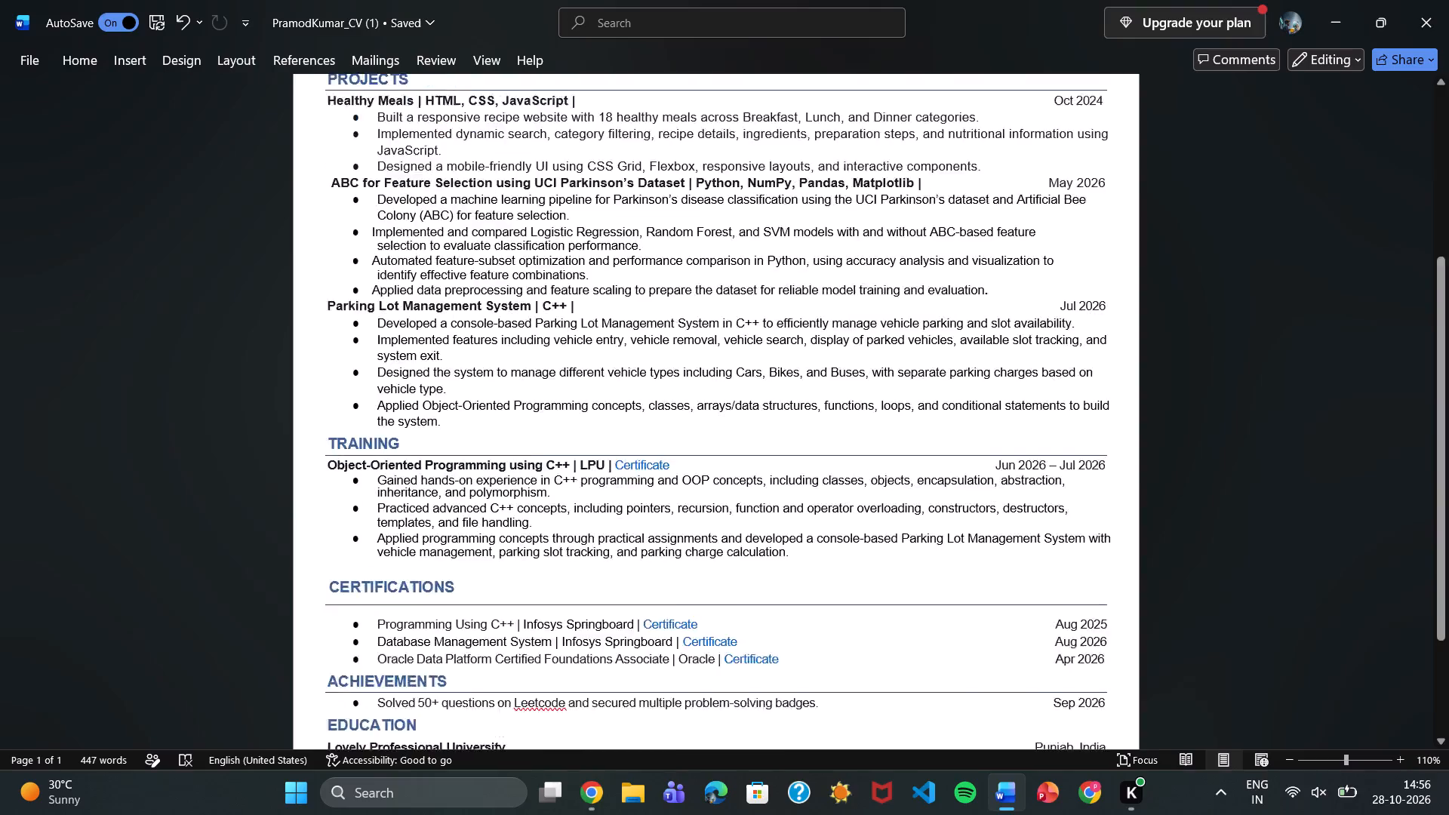
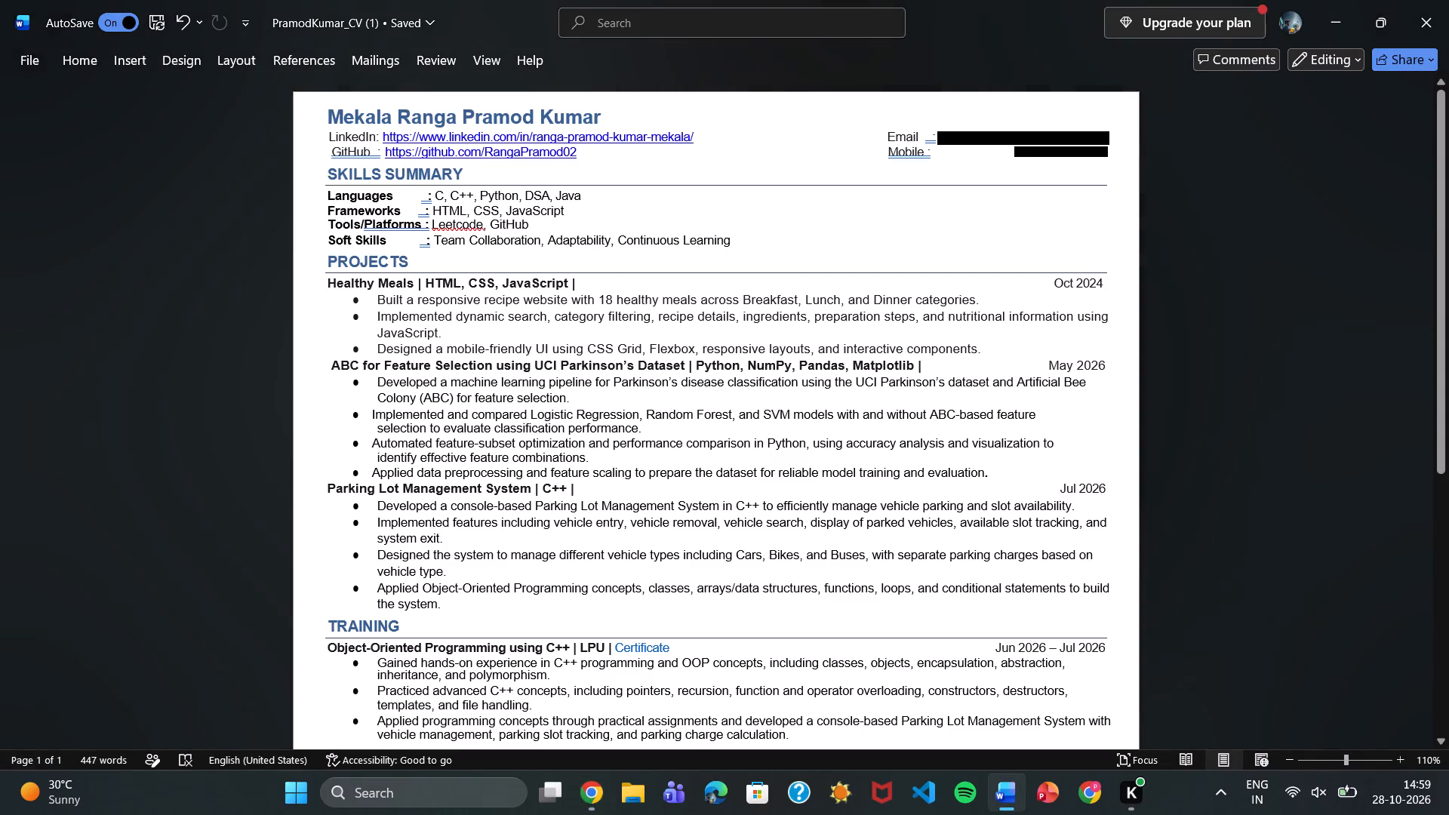
Switch to the CV in Word and review it from the header to Education, checking the spacing around the Certifications heading.
scroll(271, 312, down, 3)
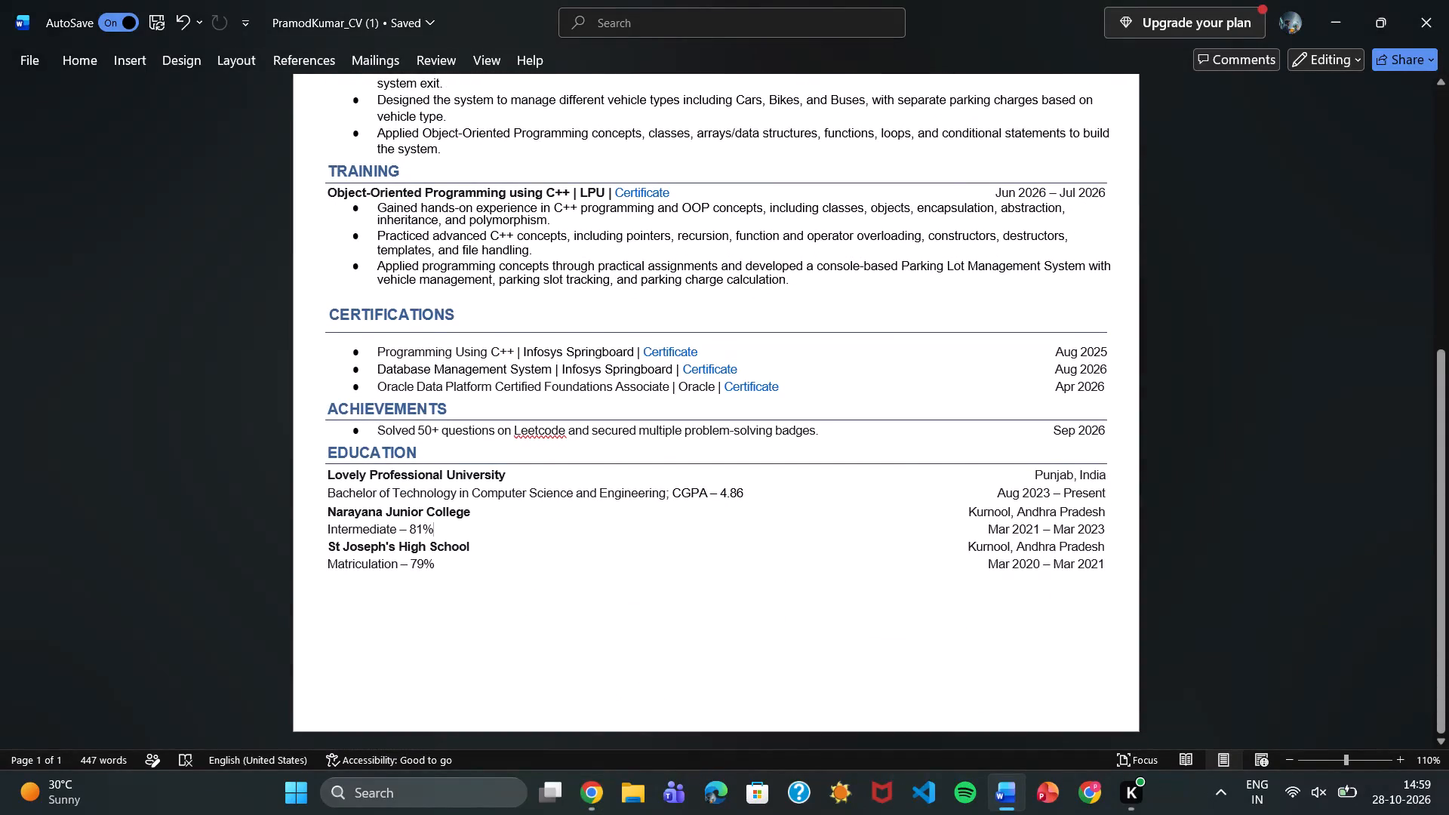
scroll(271, 312, down, 2)
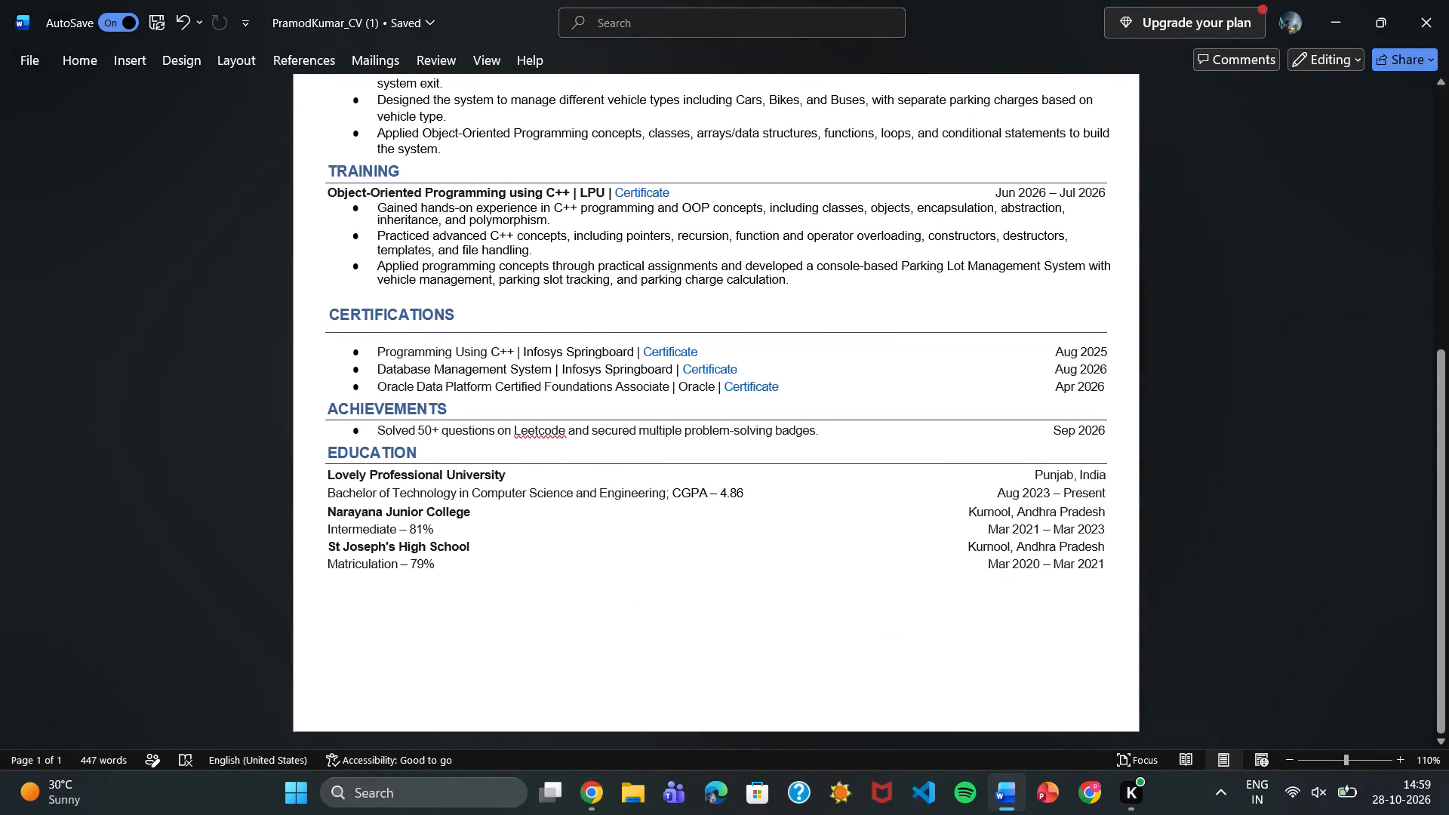
click(271, 312)
scroll(271, 312, up, 1)
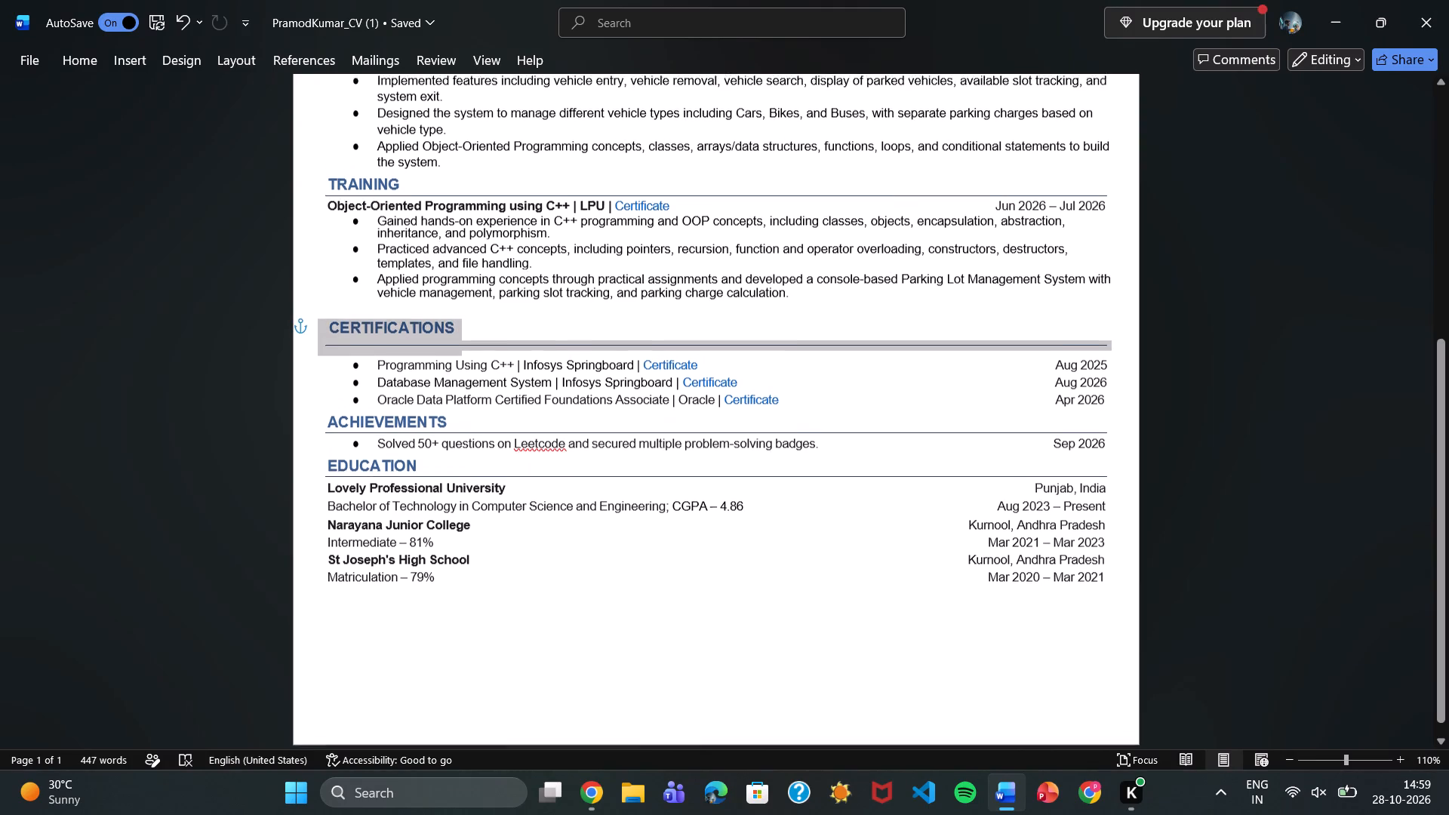
scroll(271, 312, up, 1)
click(271, 312)
click(478, 377)
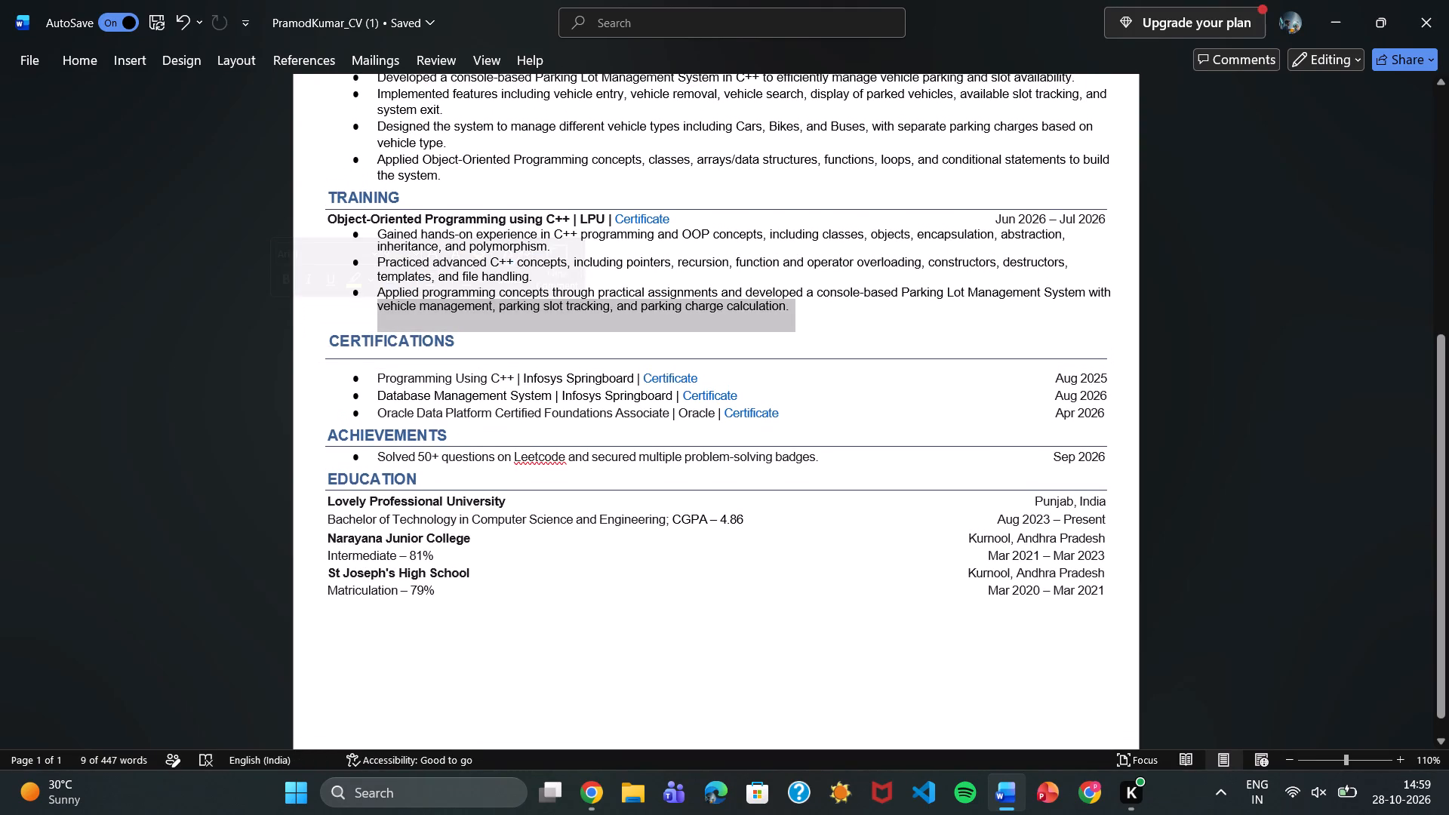
scroll(478, 377, up, 1)
click(507, 475)
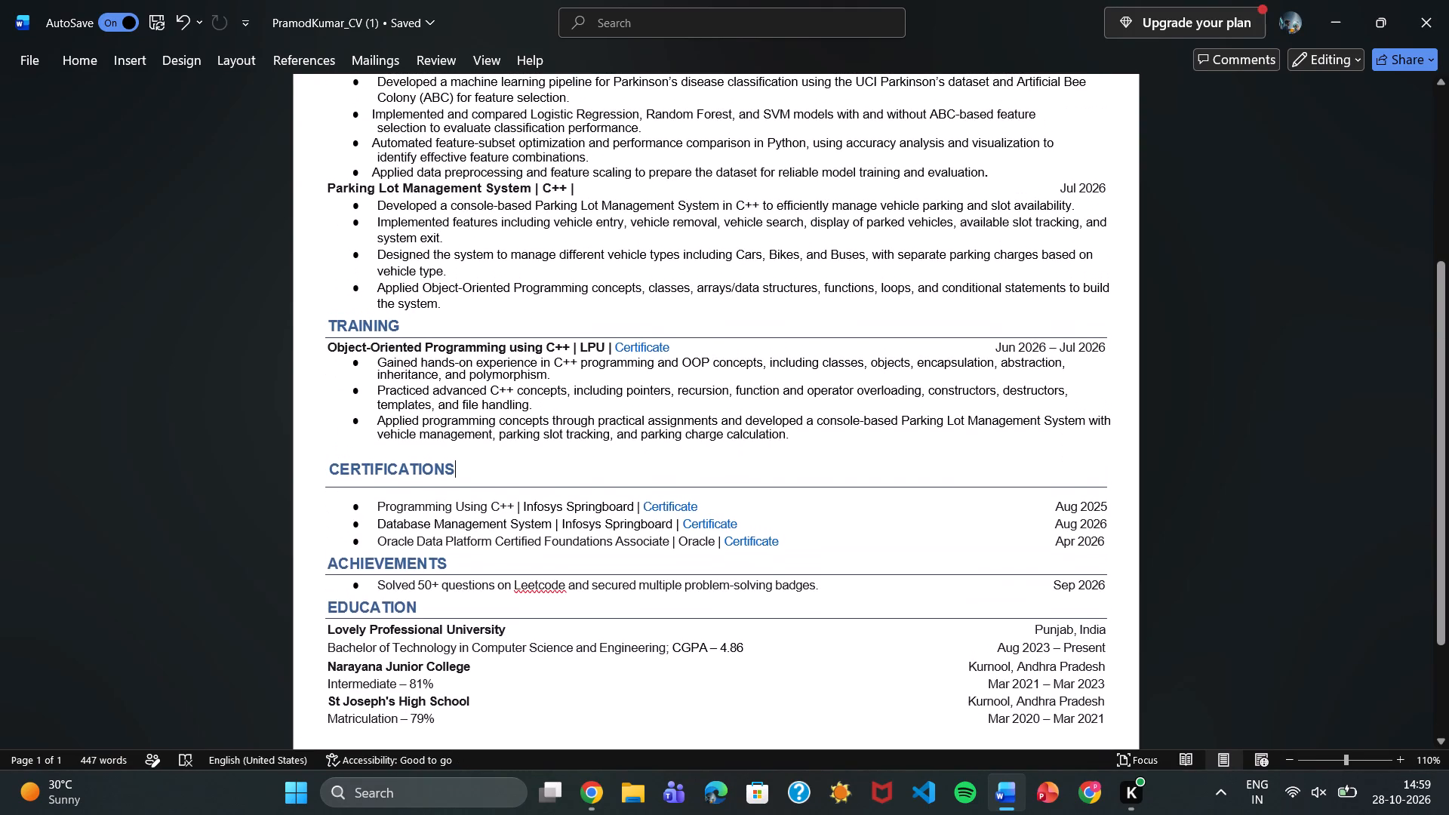
scroll(507, 475, up, 6)
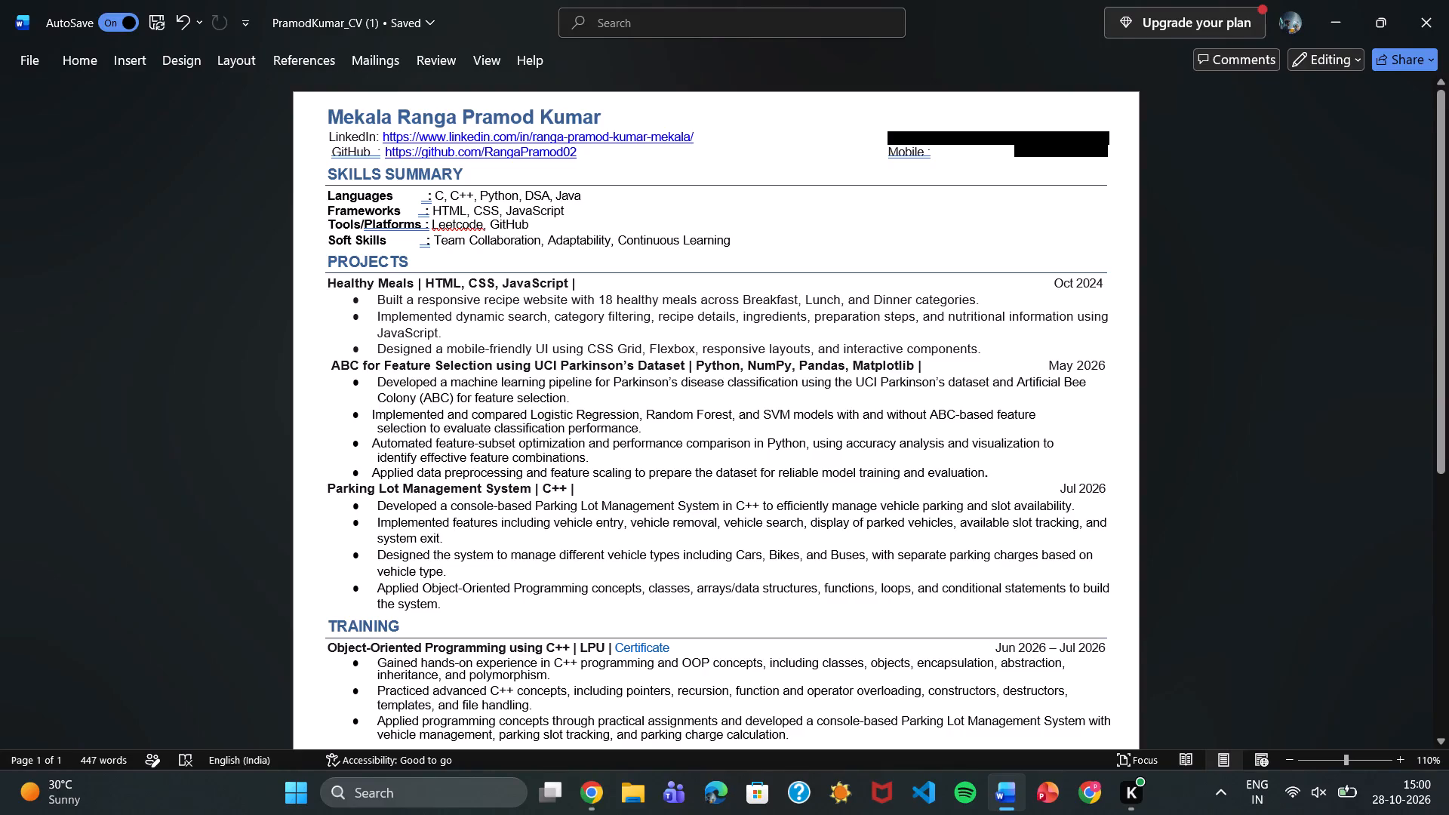
scroll(1168, 409, up, 1)
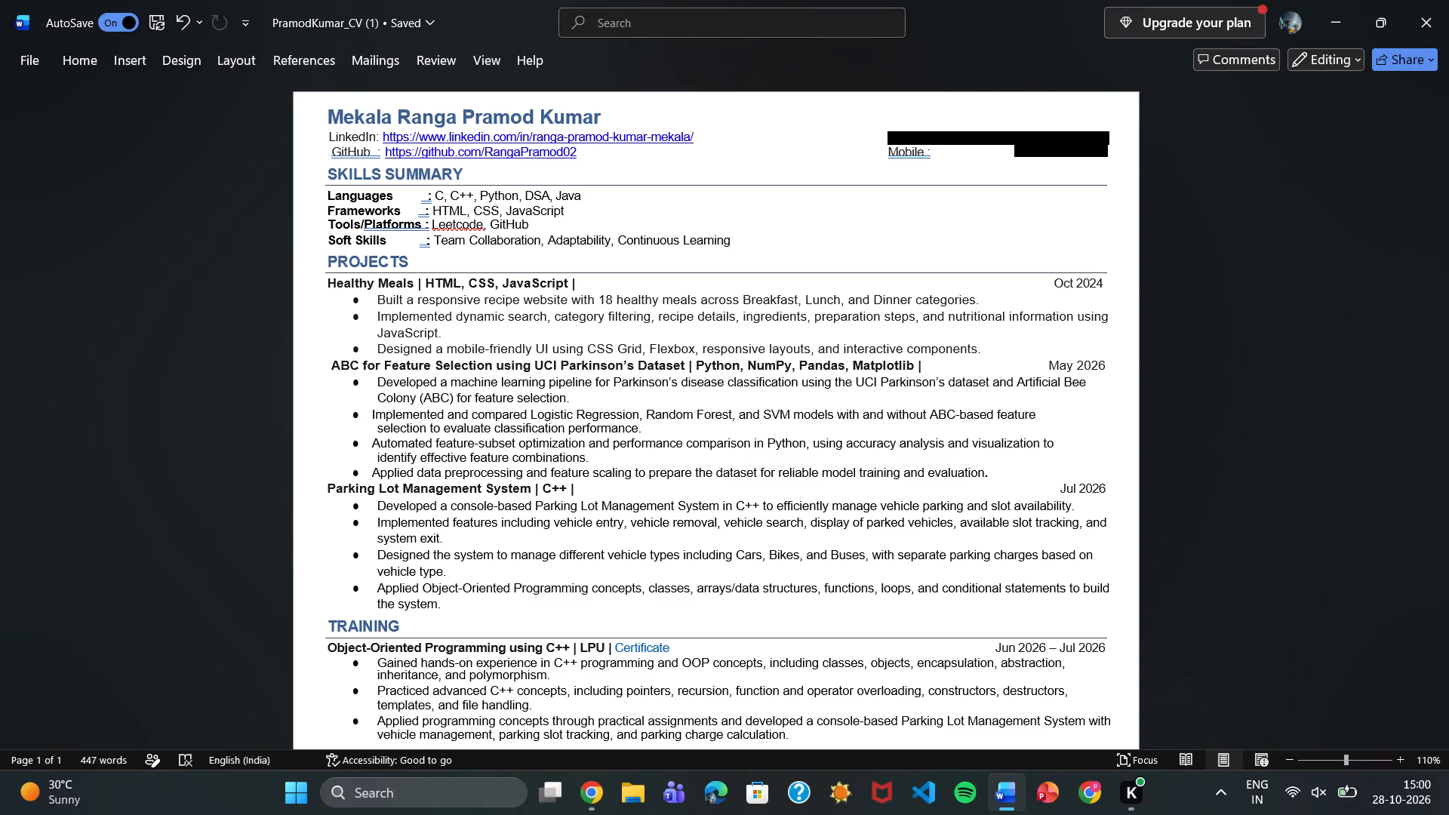
scroll(1168, 409, up, 7)
scroll(1168, 409, down, 4)
scroll(1168, 409, up, 3)
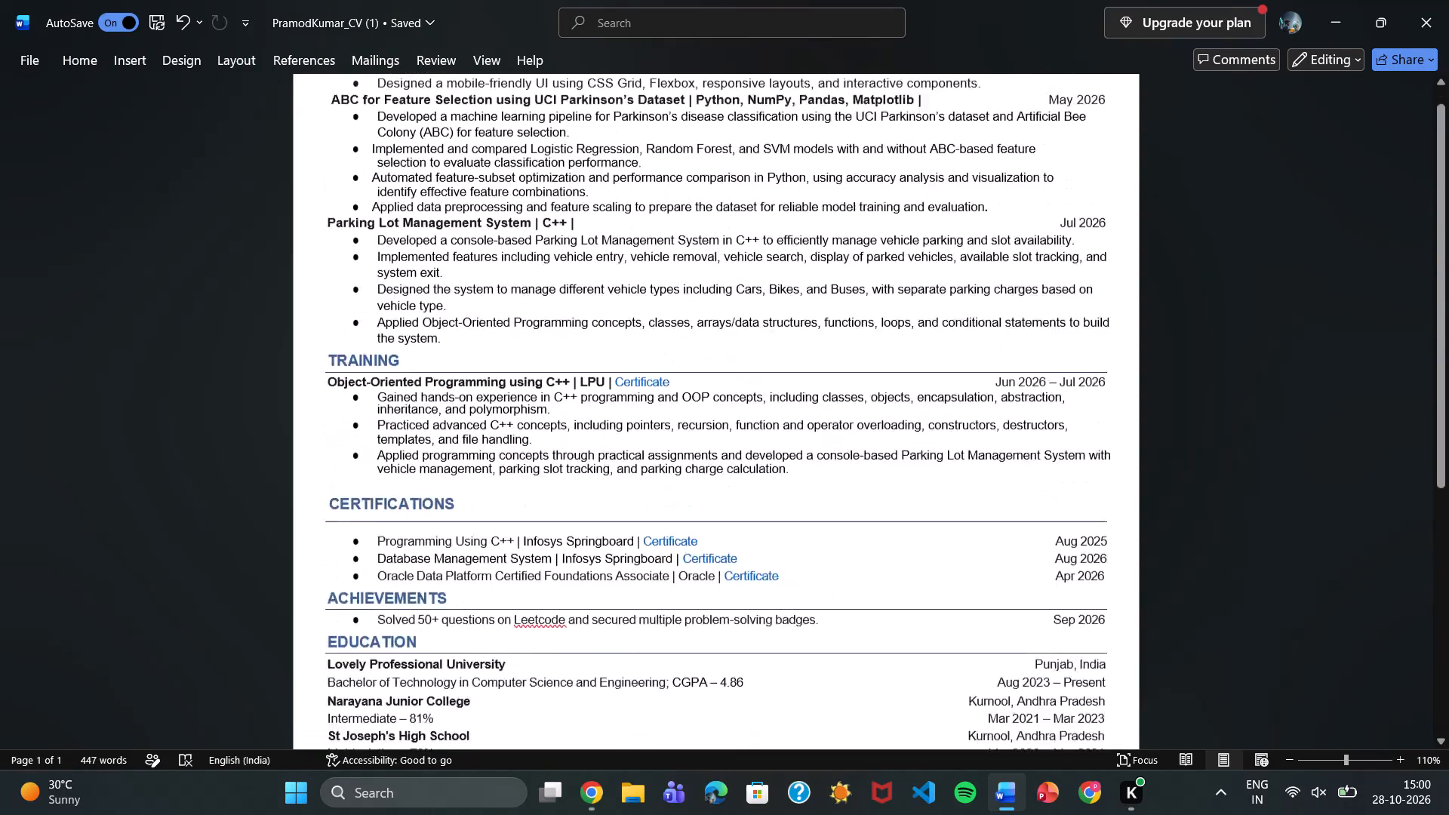
scroll(1168, 409, up, 3)
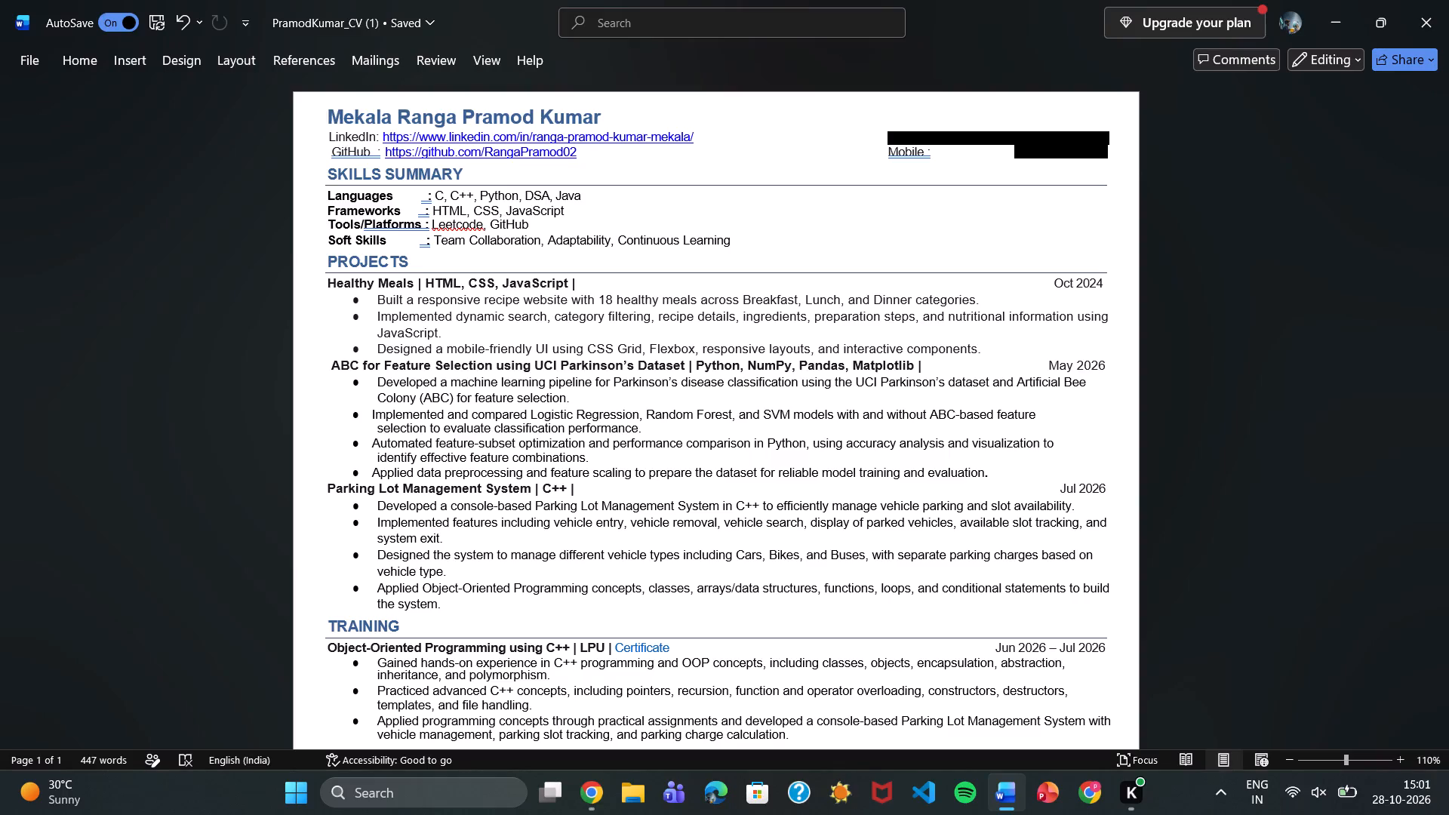
scroll(1177, 498, up, 1)
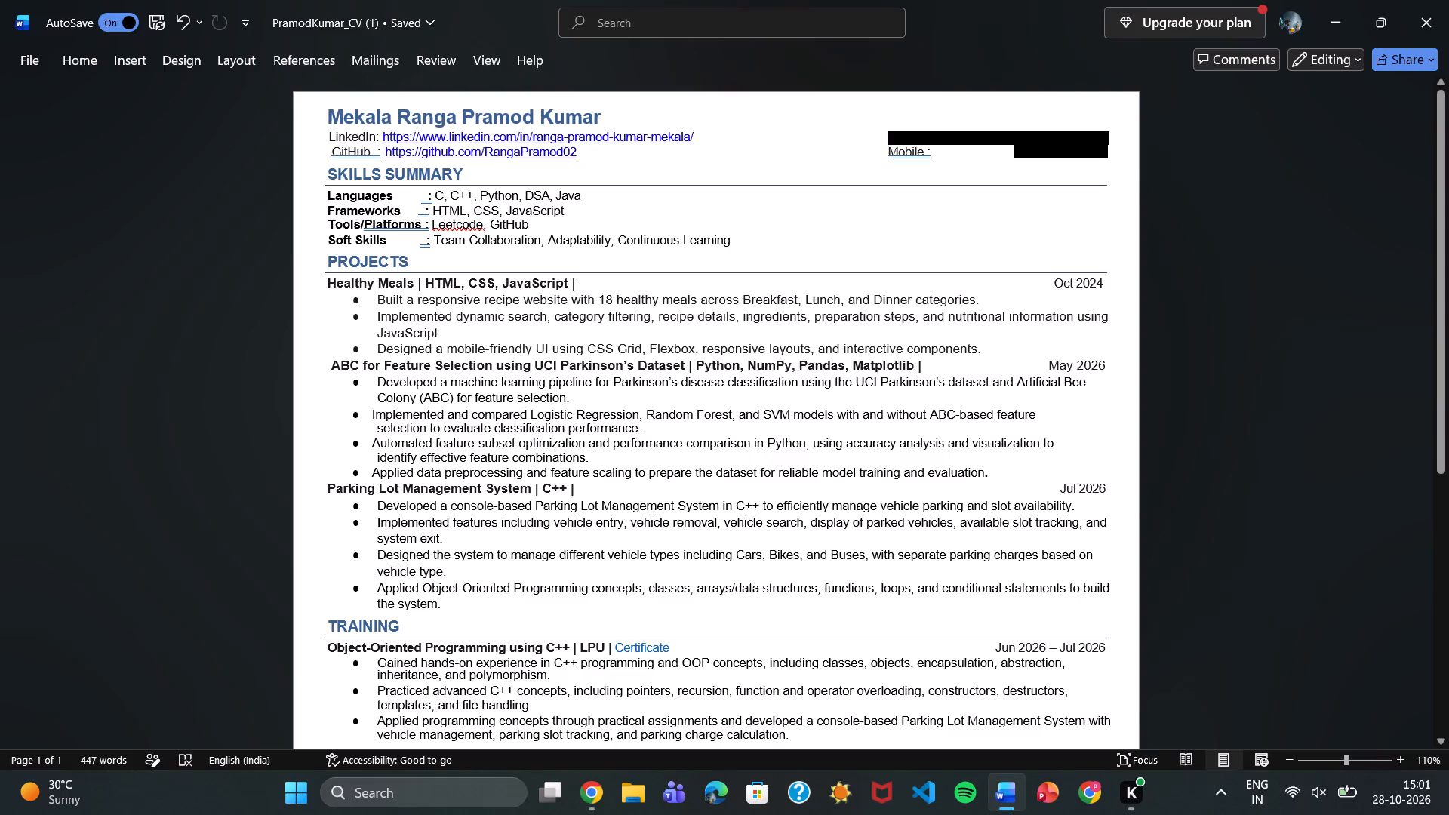
scroll(1177, 498, up, 1)
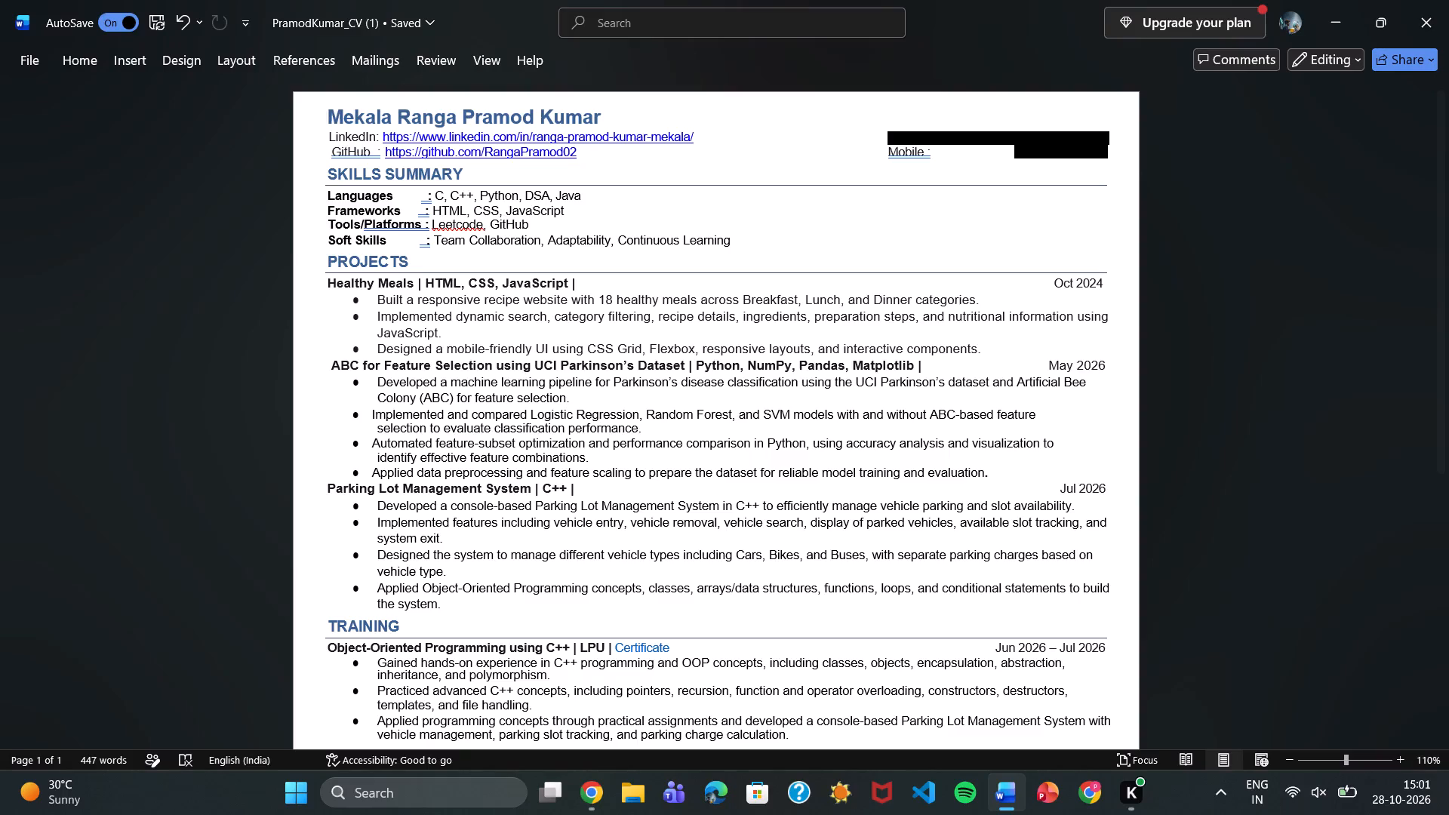
scroll(1177, 498, up, 1)
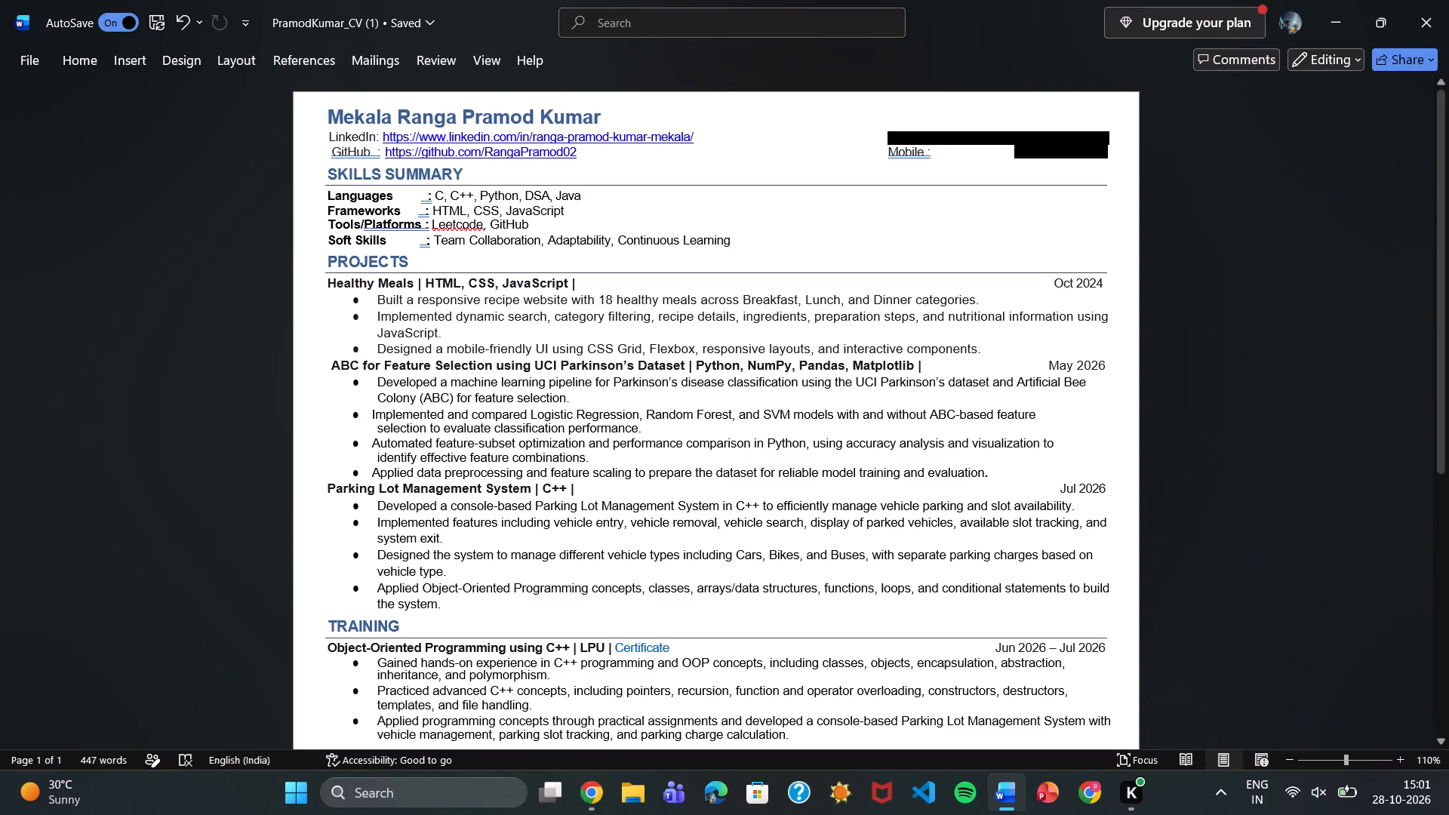
Remove the leading space before the GitHub label in the CV header and add a space before Mobile to keep it aligned.
click(333, 149)
key(BackSpace)
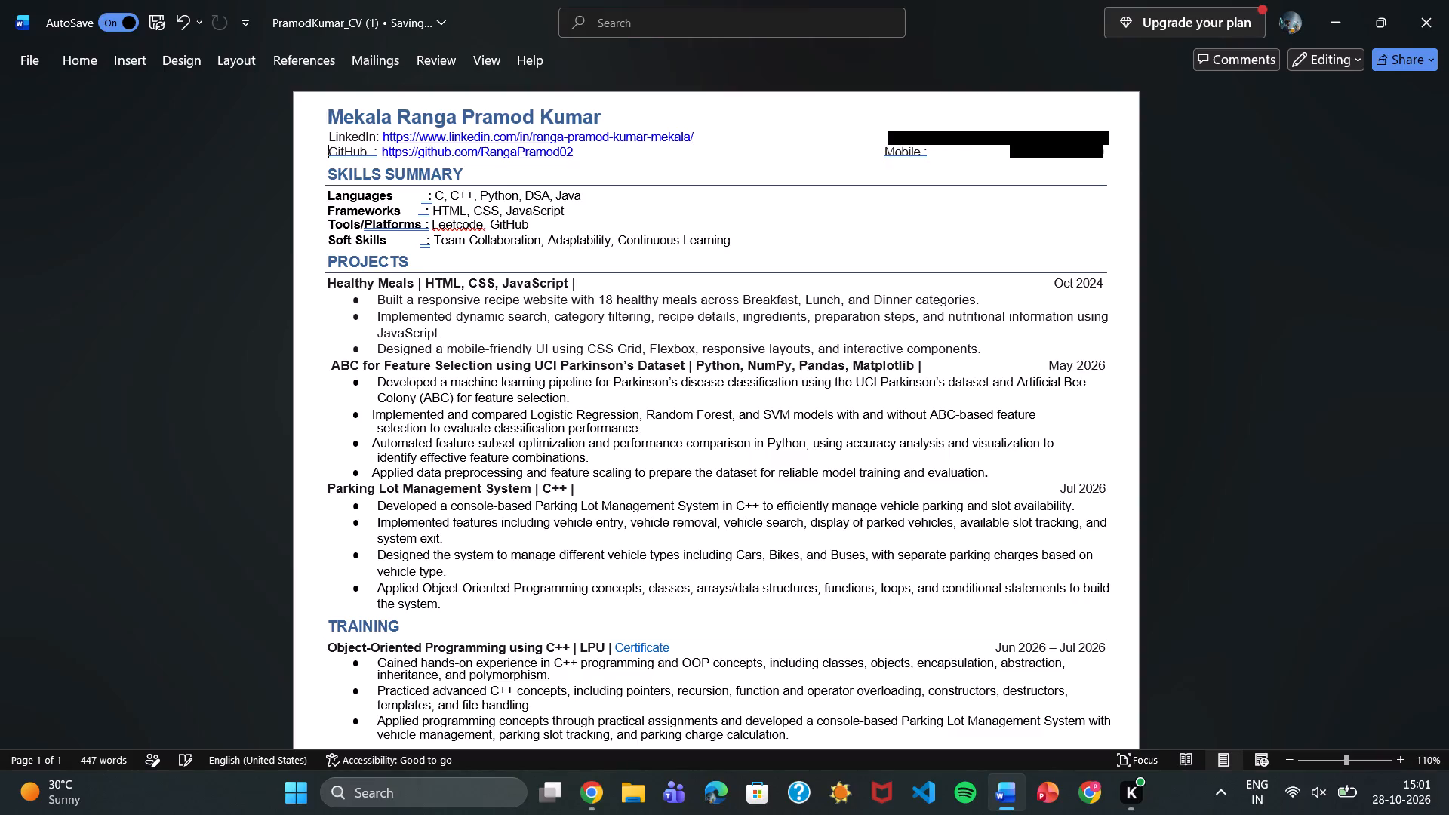
click(884, 152)
key(space)
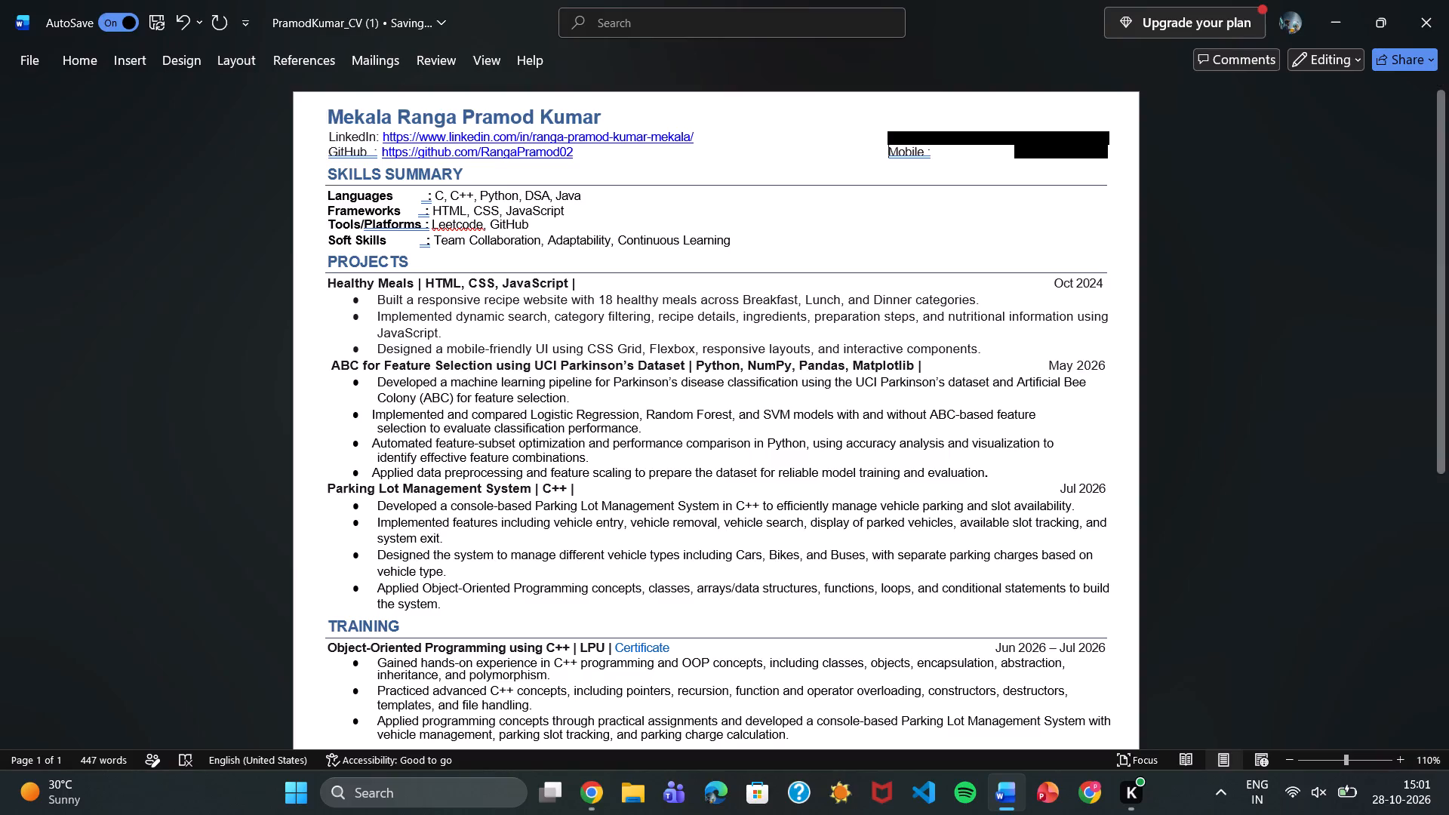
Review the rest of the CV down to Education, checking the gap between Training and the Certifications heading.
scroll(688, 180, down, 1)
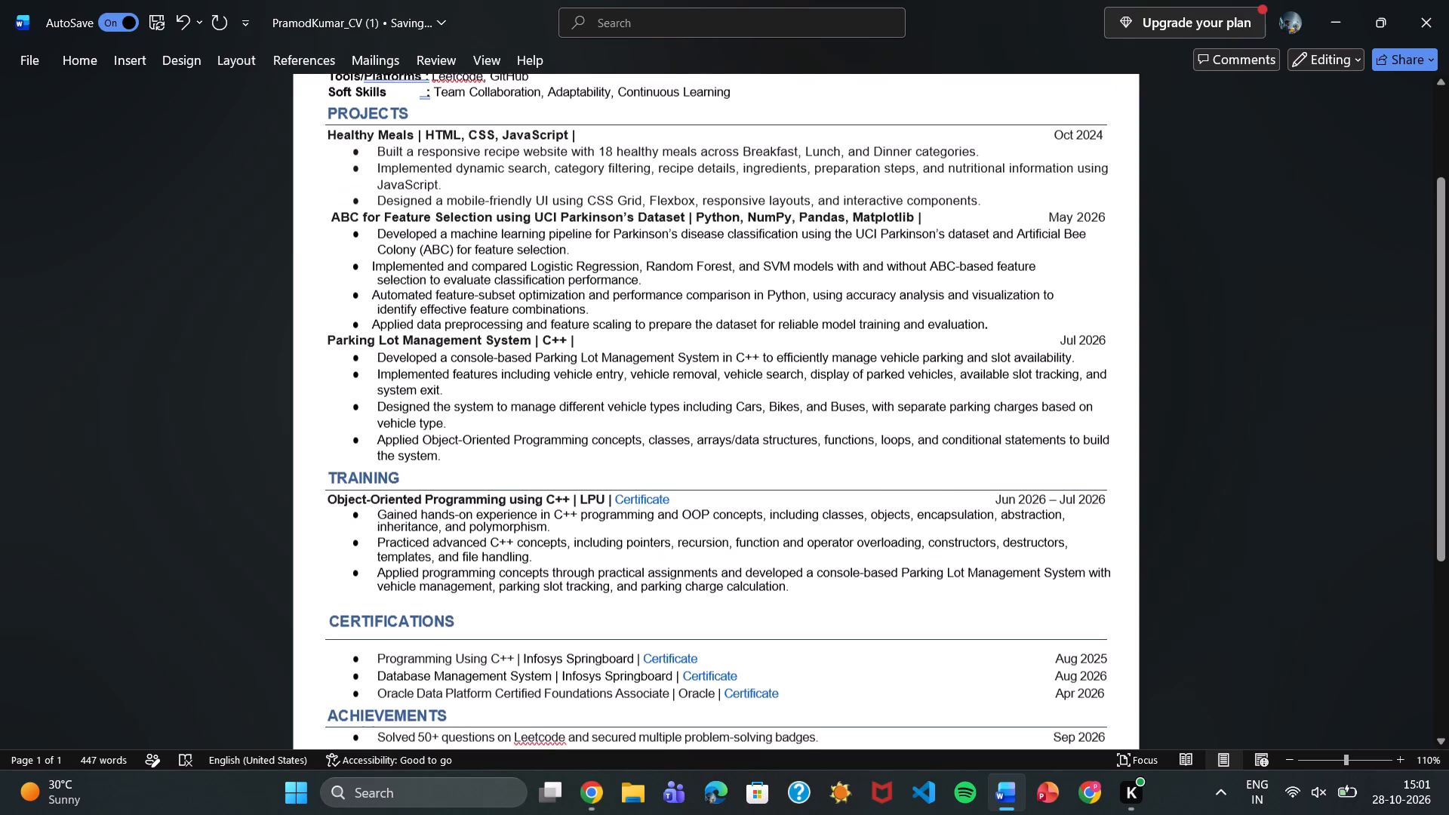
scroll(688, 180, down, 1)
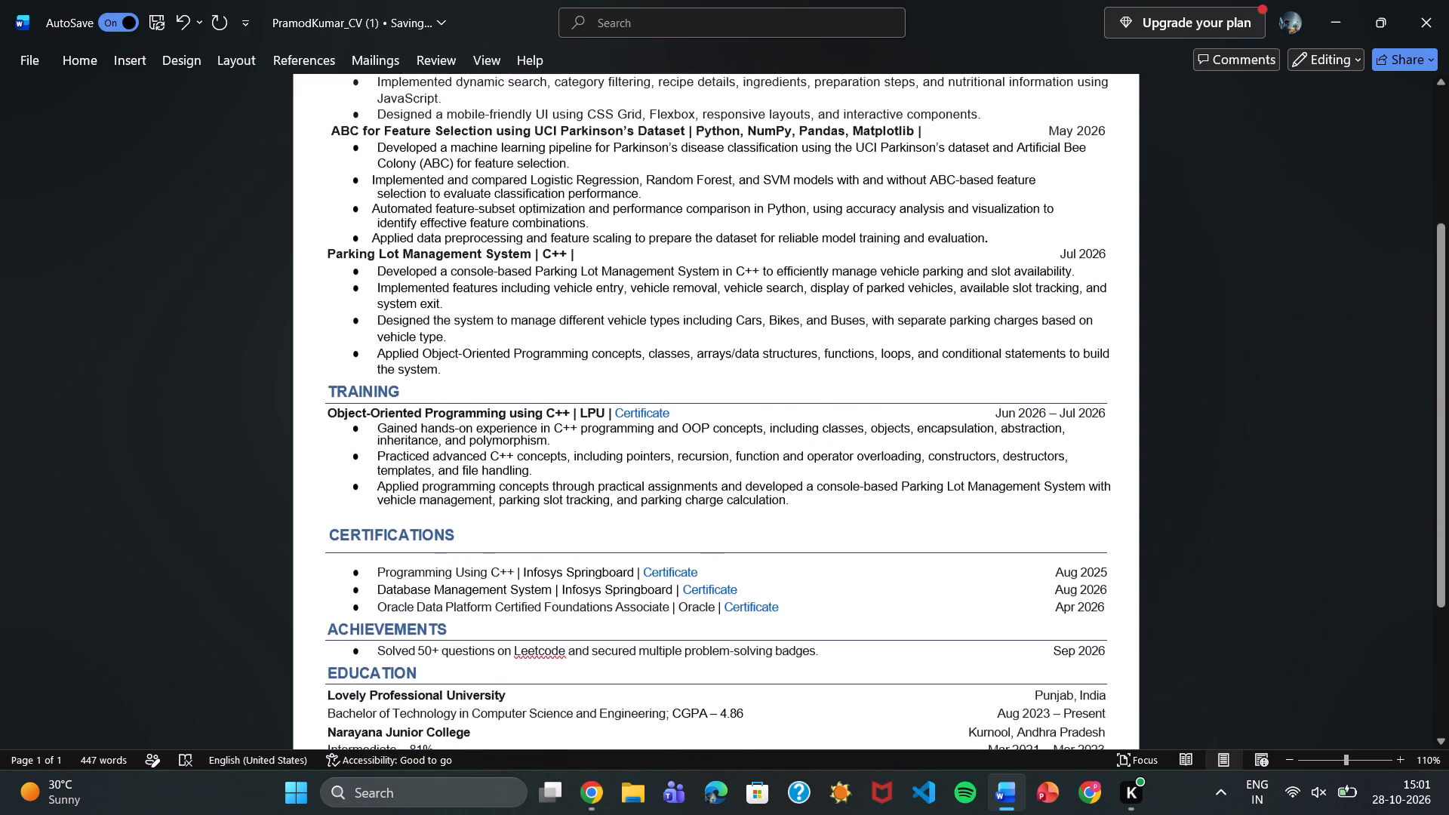
scroll(636, 318, down, 1)
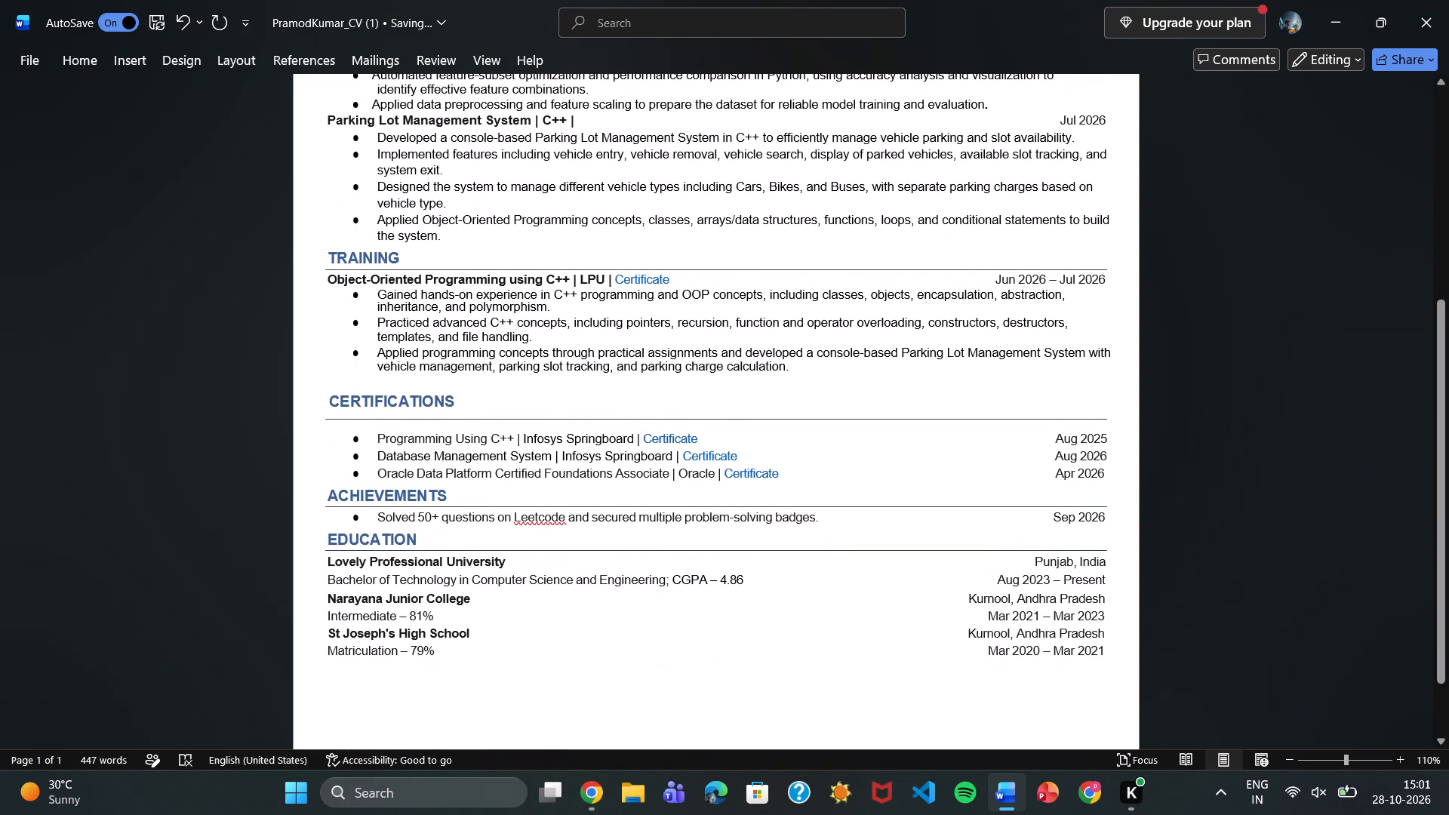
click(383, 383)
click(383, 383)
key(Down)
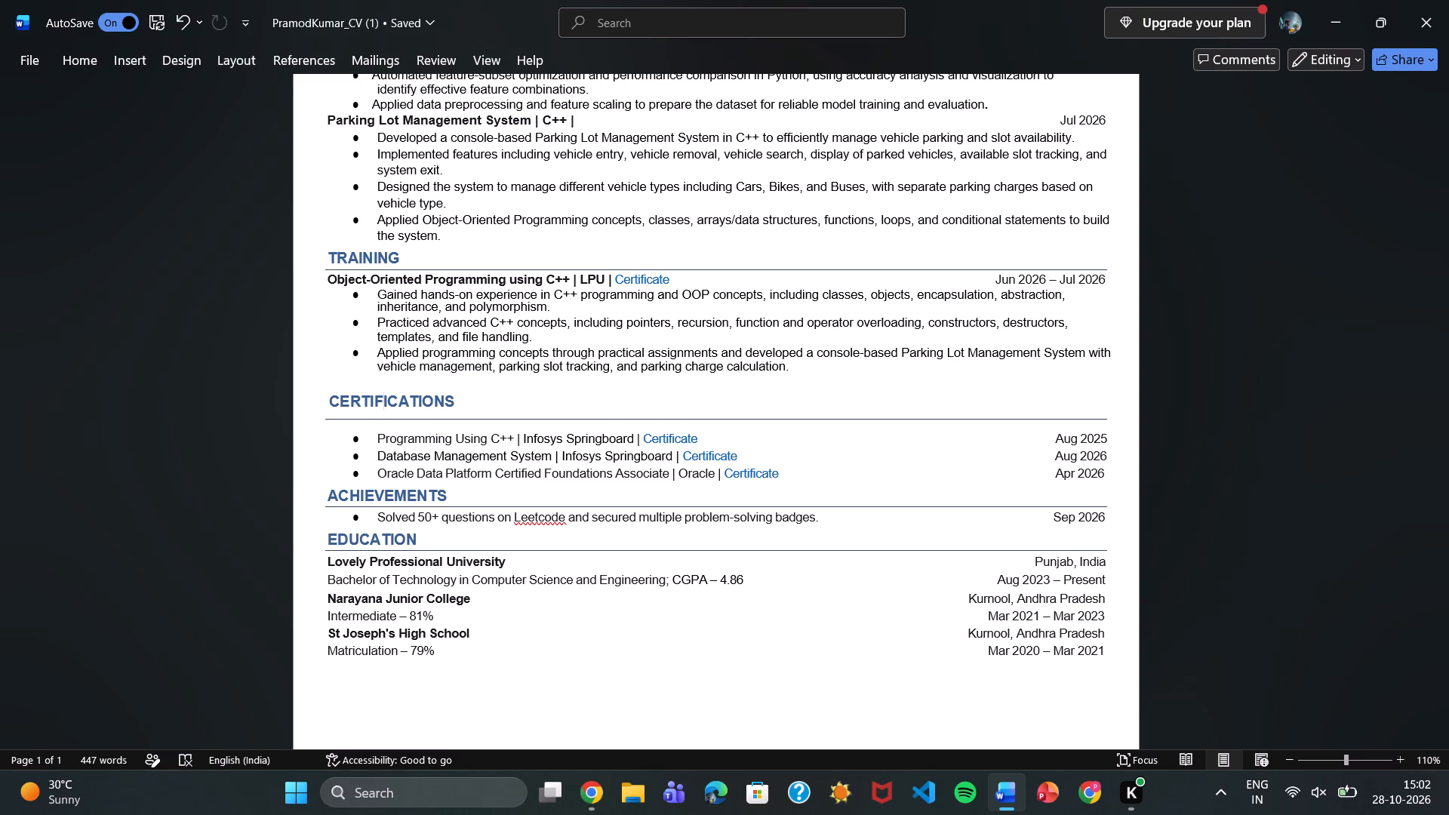
scroll(383, 383, down, 2)
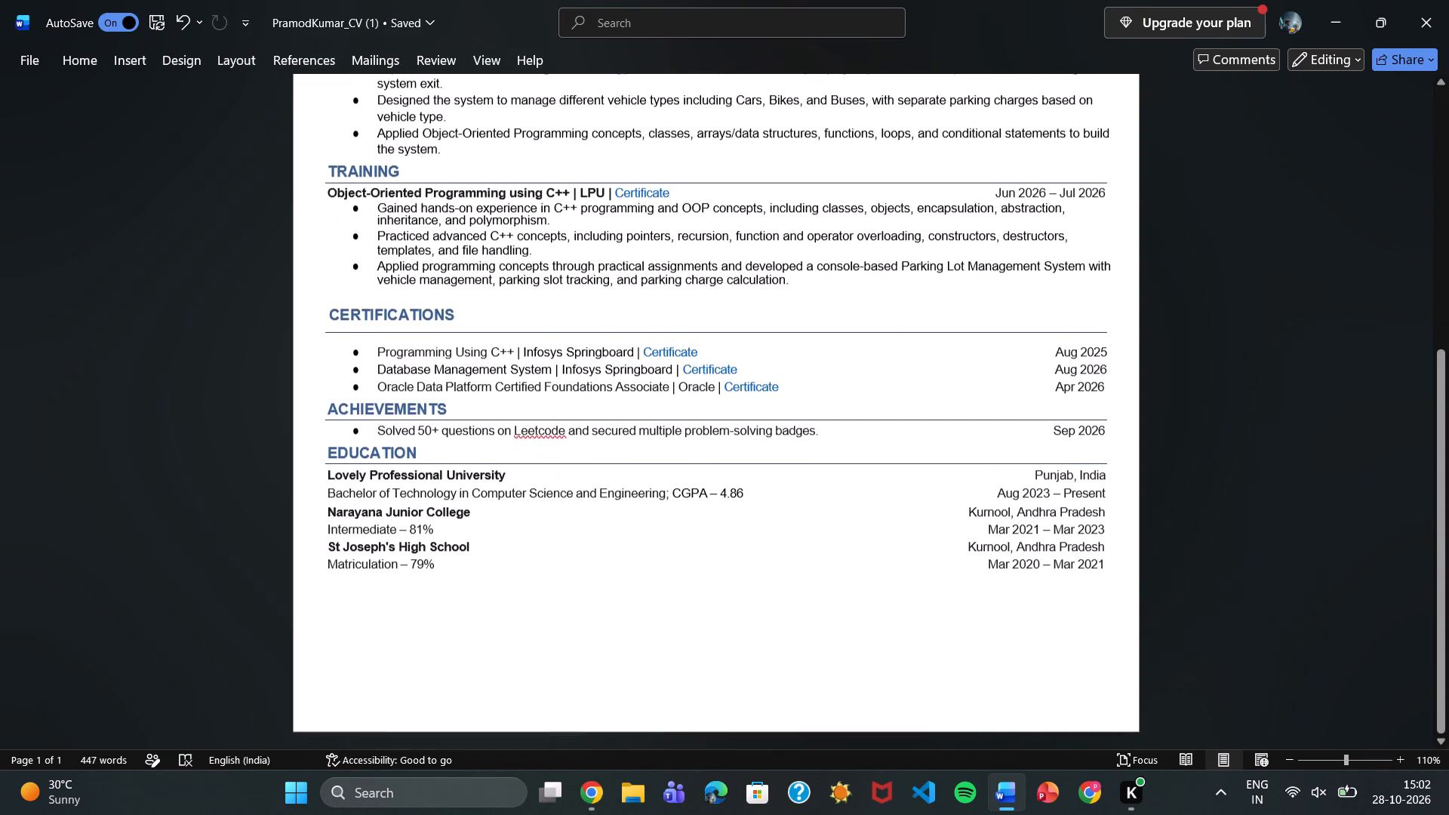
scroll(383, 383, down, 2)
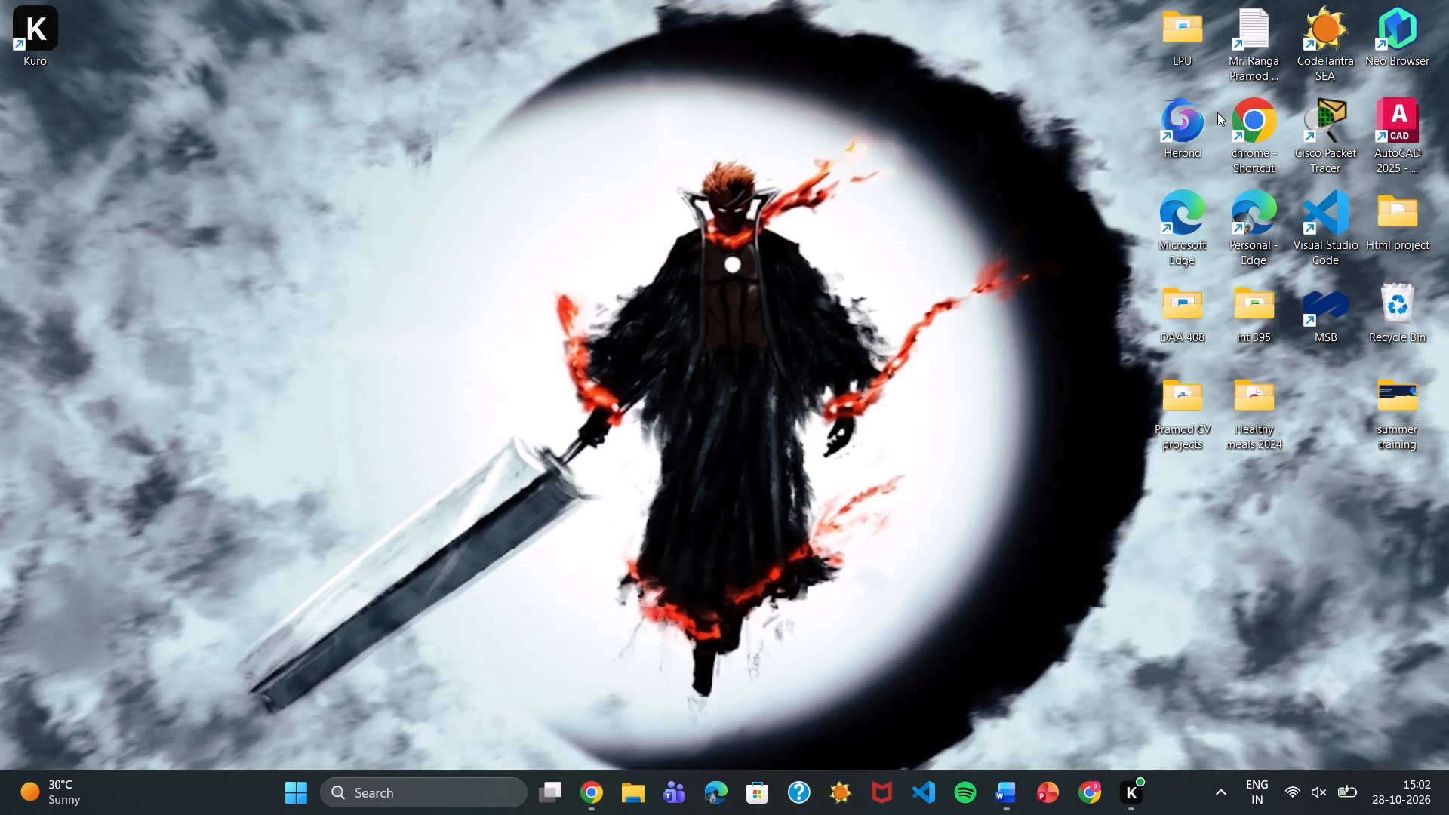
Switch to the desktop and open the sem 4 folder inside the LPU folder.
double_click(1185, 38)
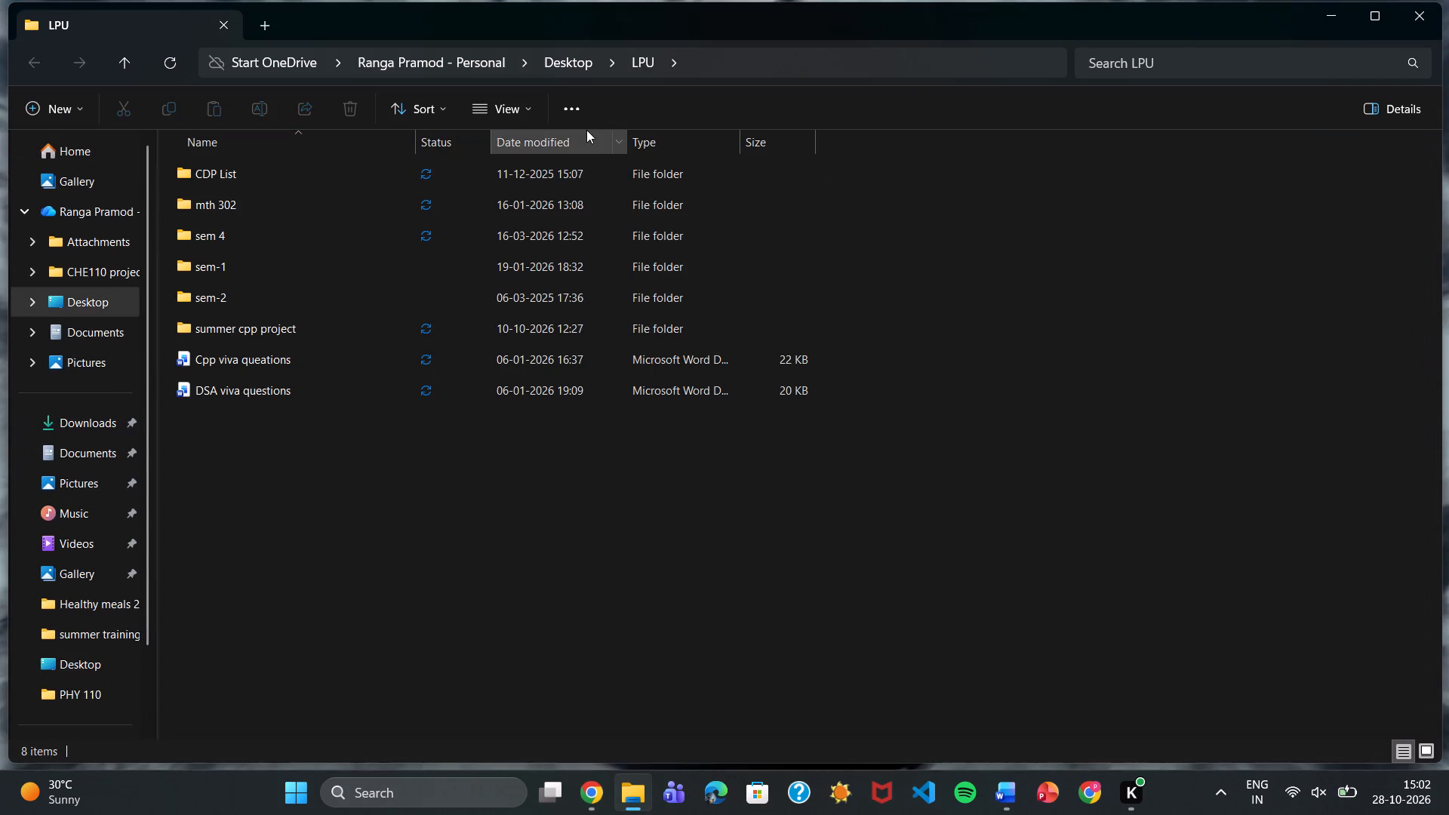
double_click(220, 226)
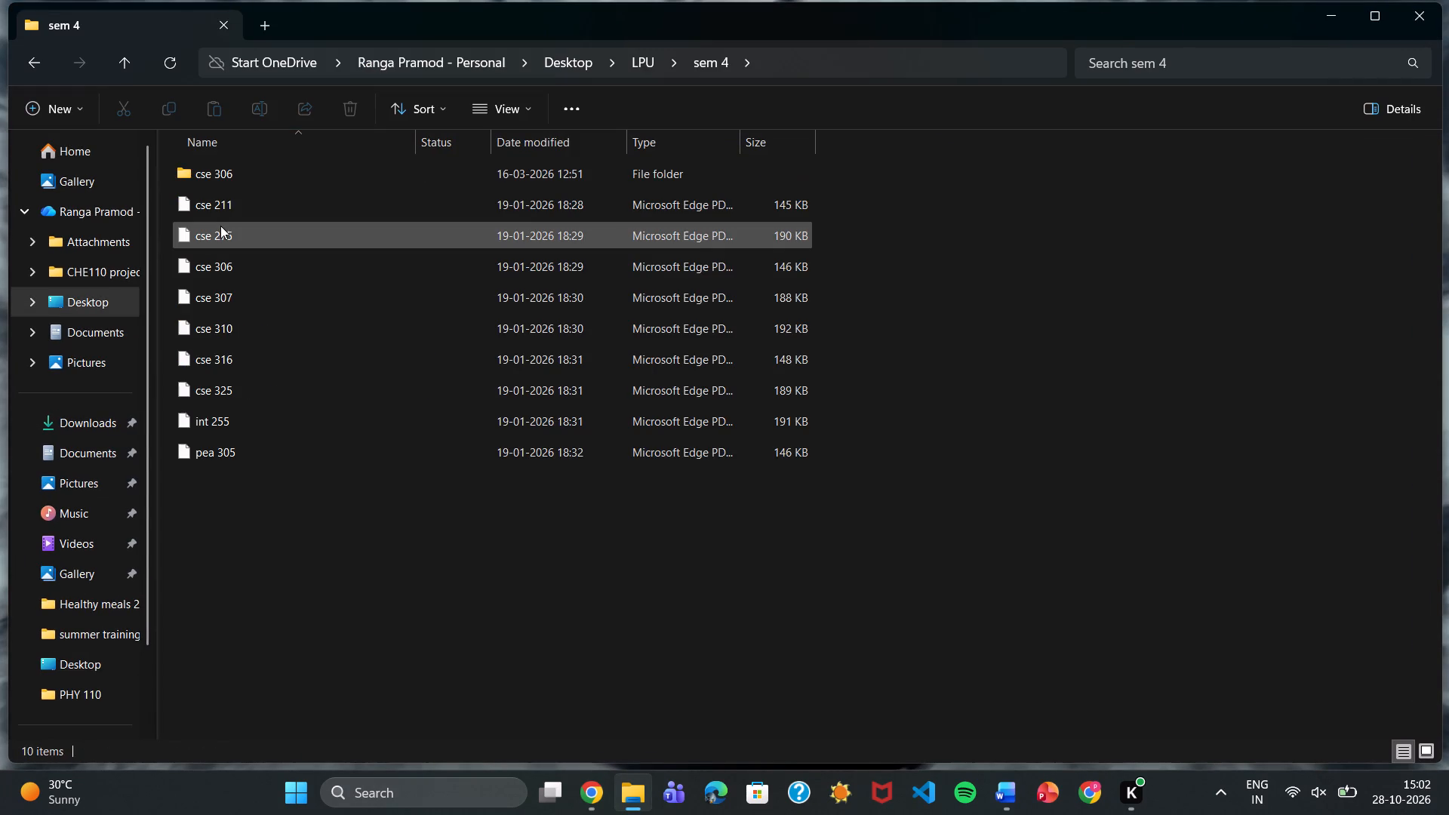